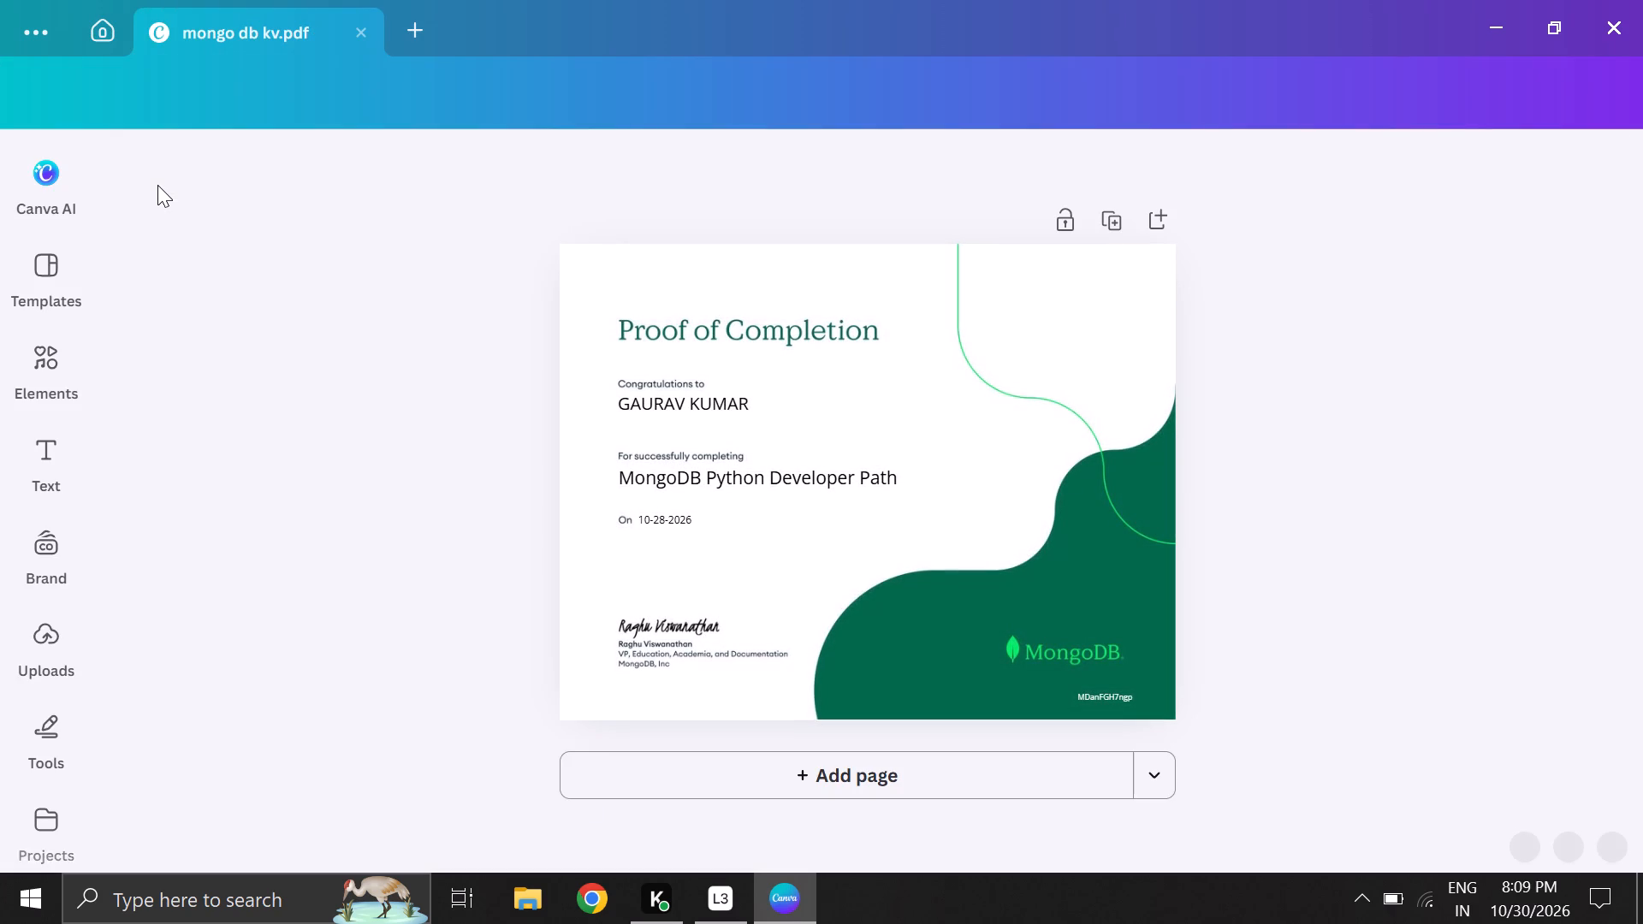
Close the open mongo db kv.pdf design.
left_click(360, 32)
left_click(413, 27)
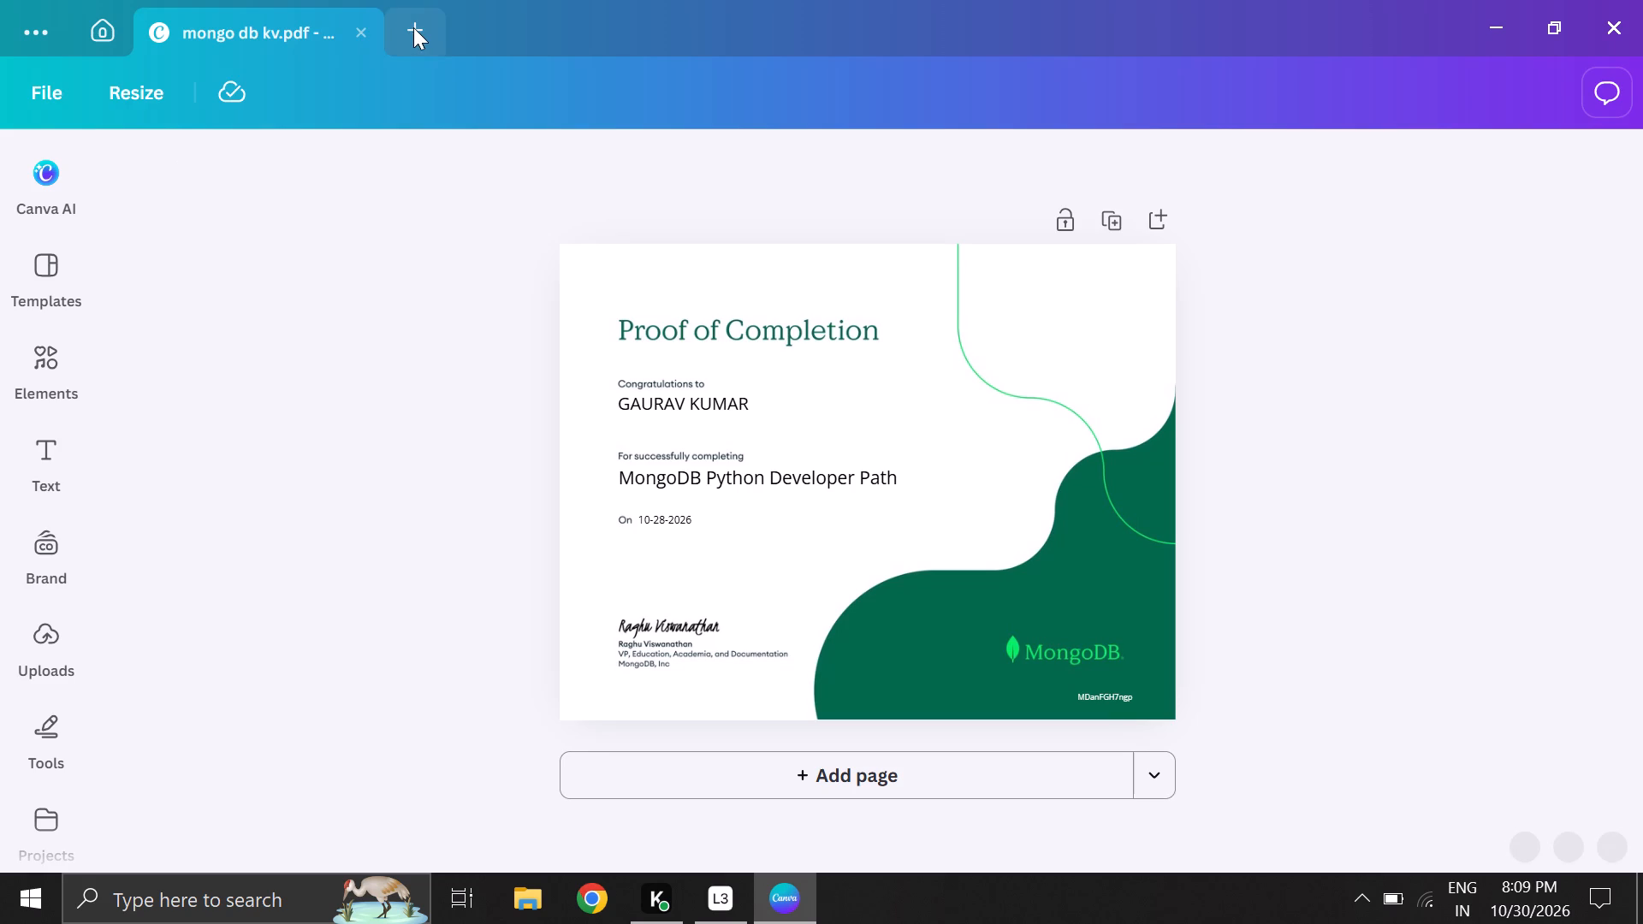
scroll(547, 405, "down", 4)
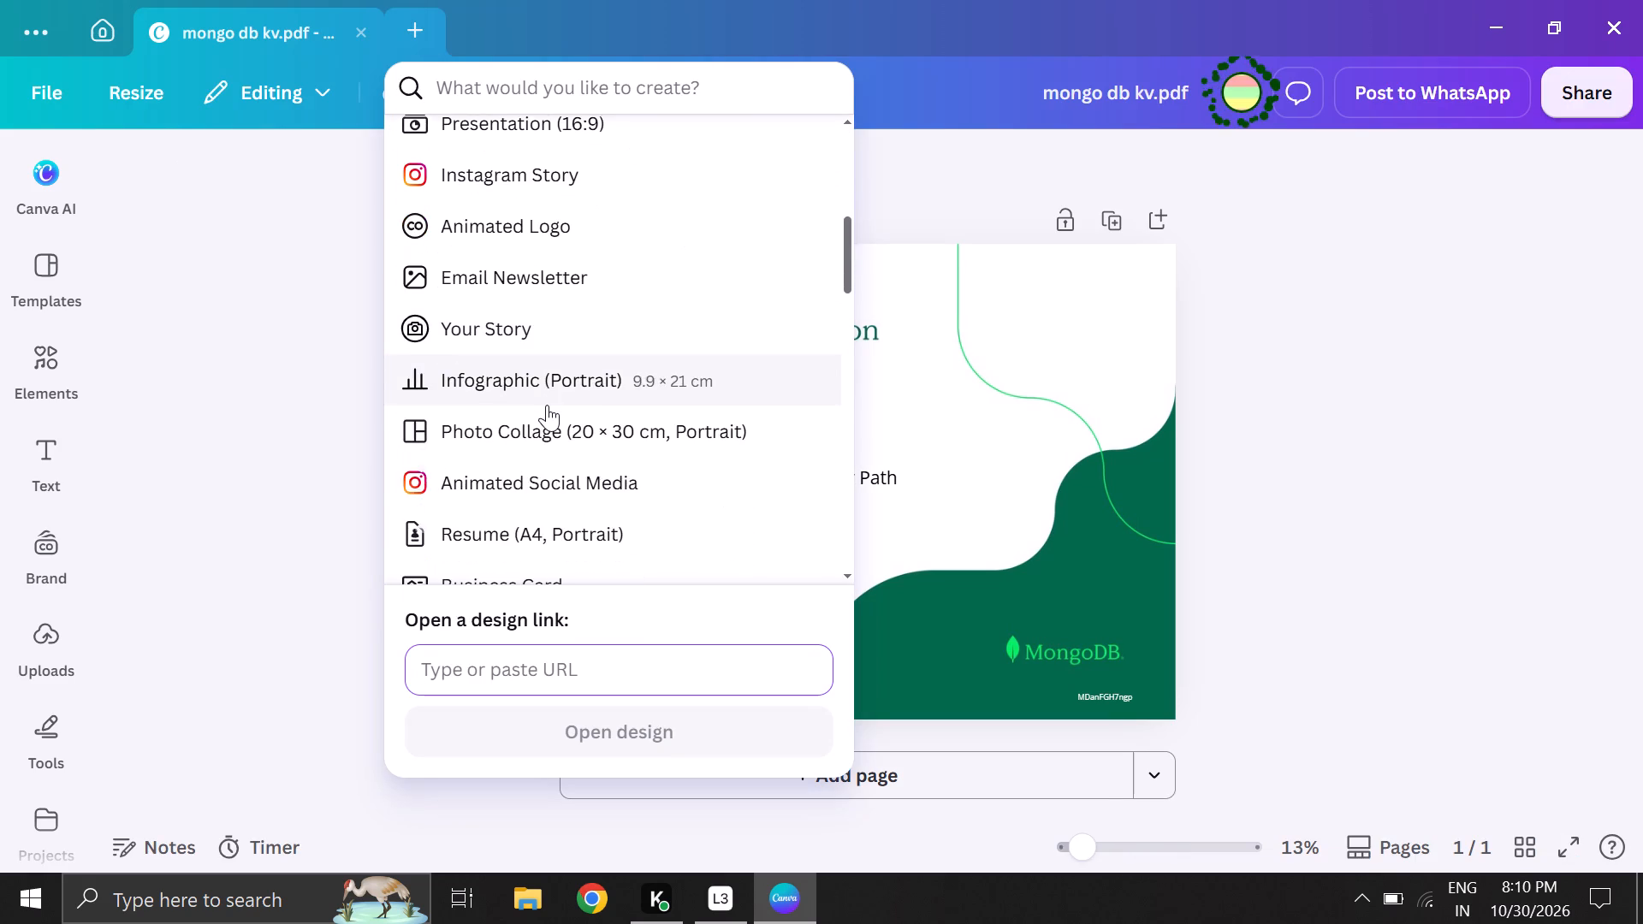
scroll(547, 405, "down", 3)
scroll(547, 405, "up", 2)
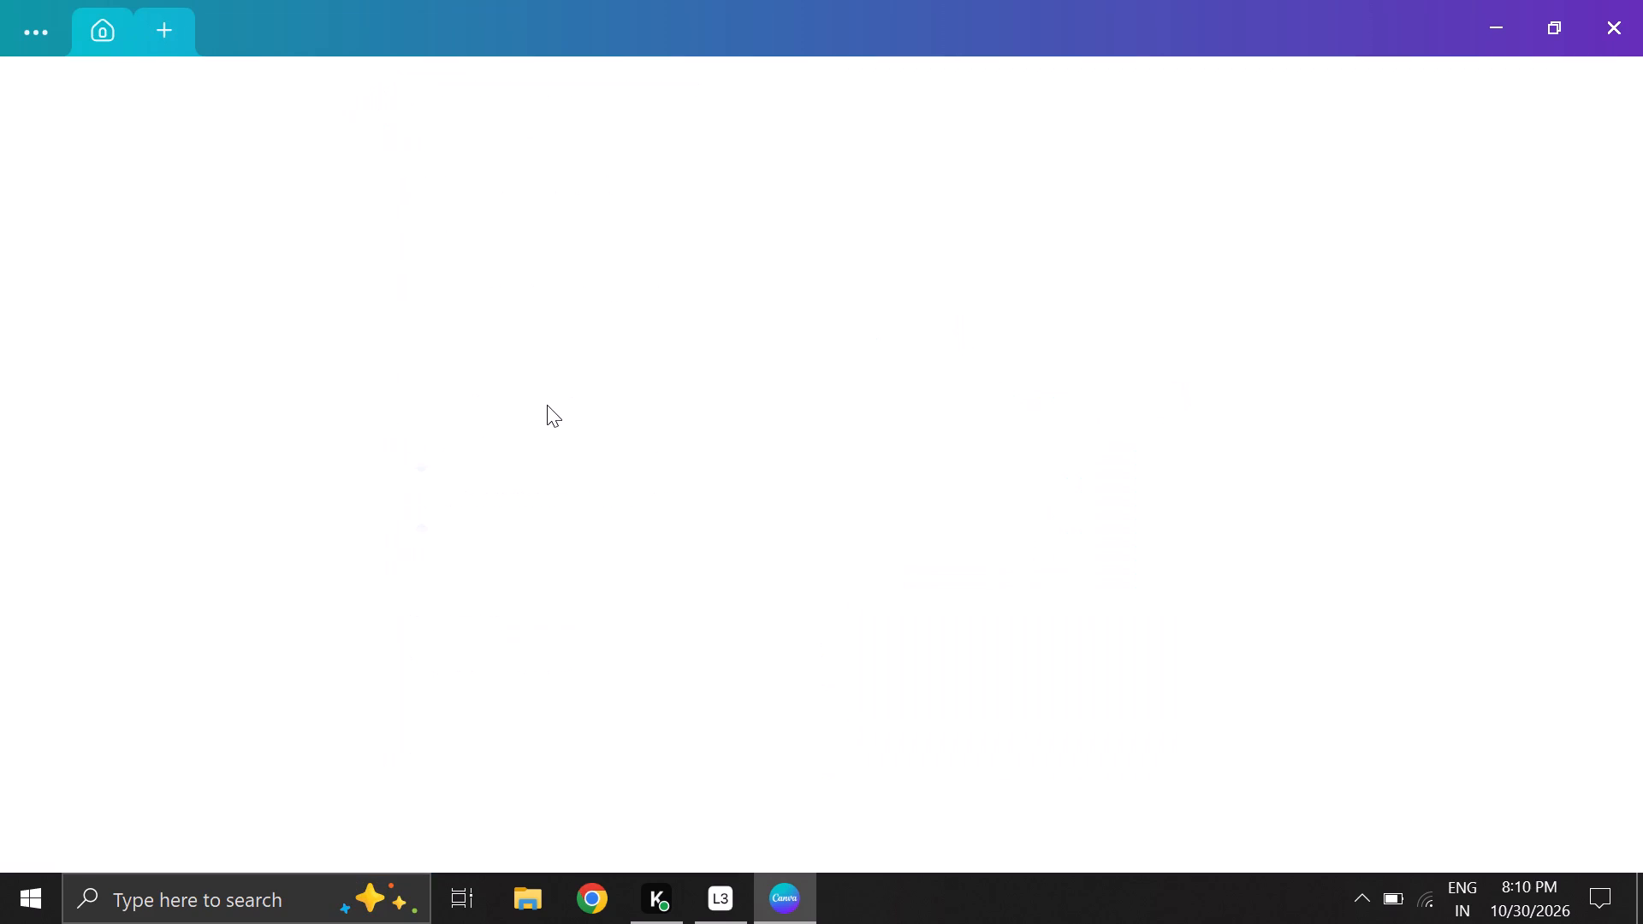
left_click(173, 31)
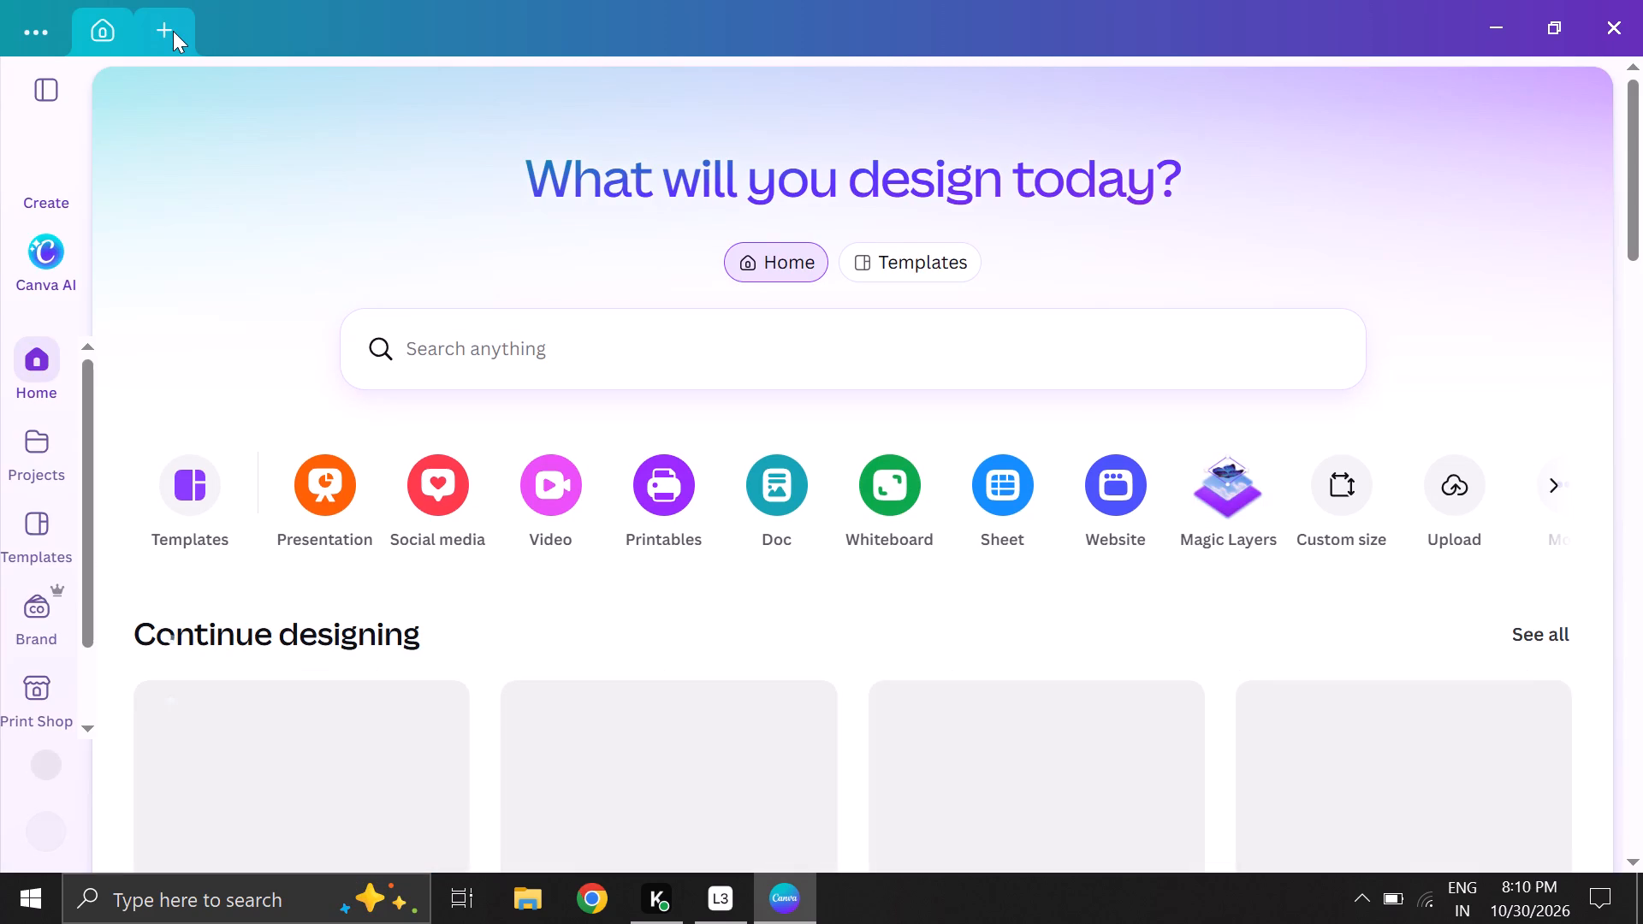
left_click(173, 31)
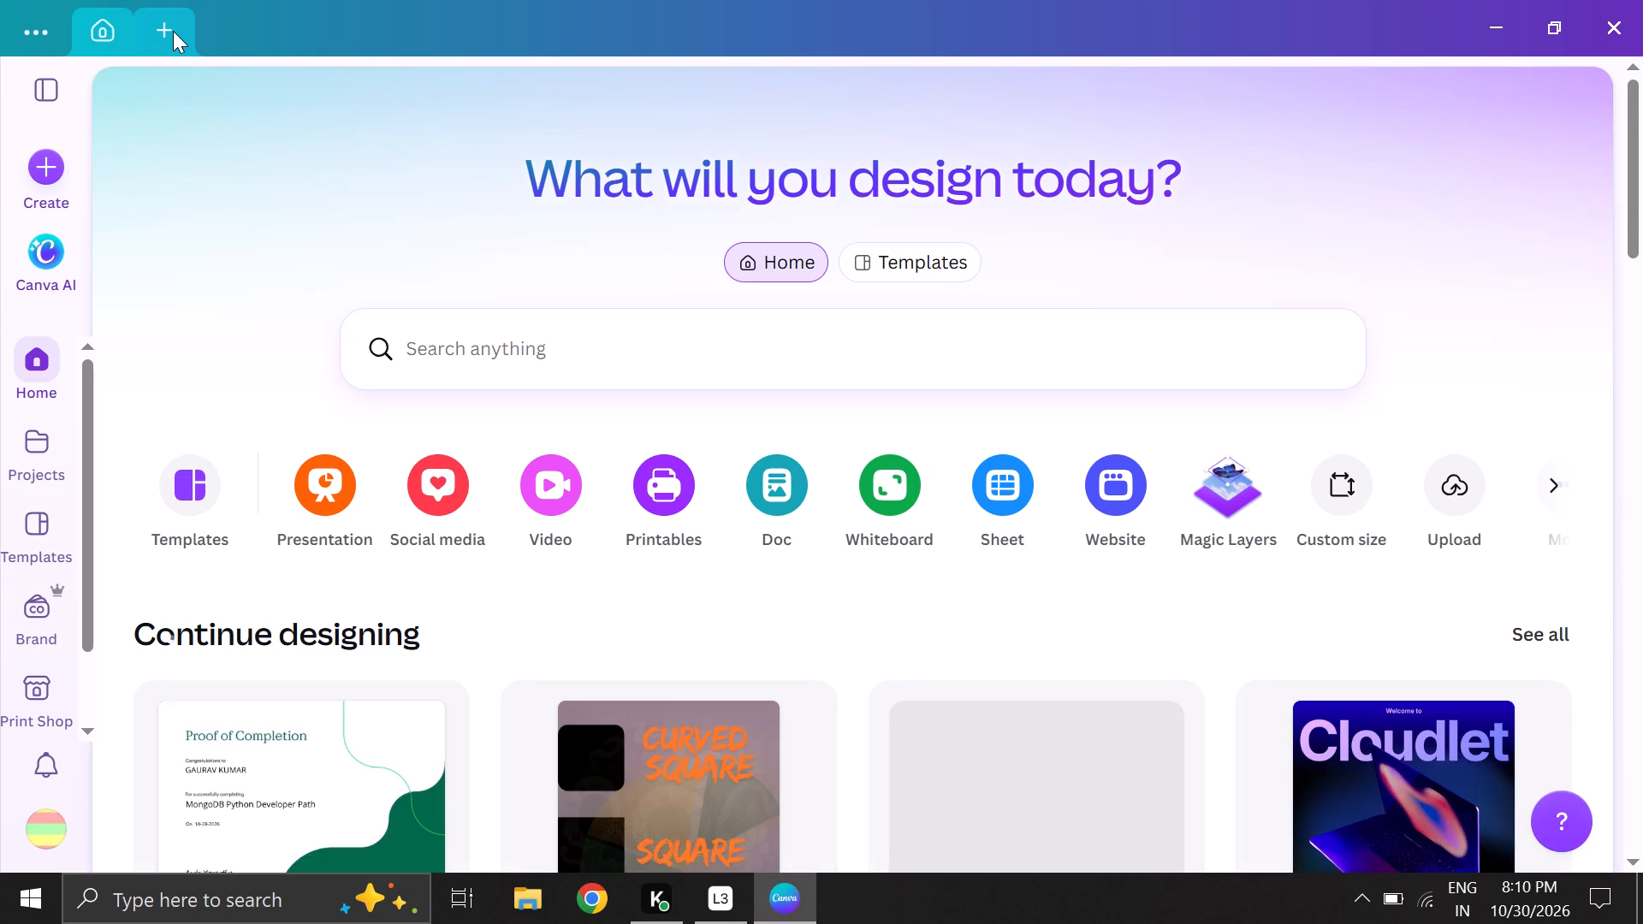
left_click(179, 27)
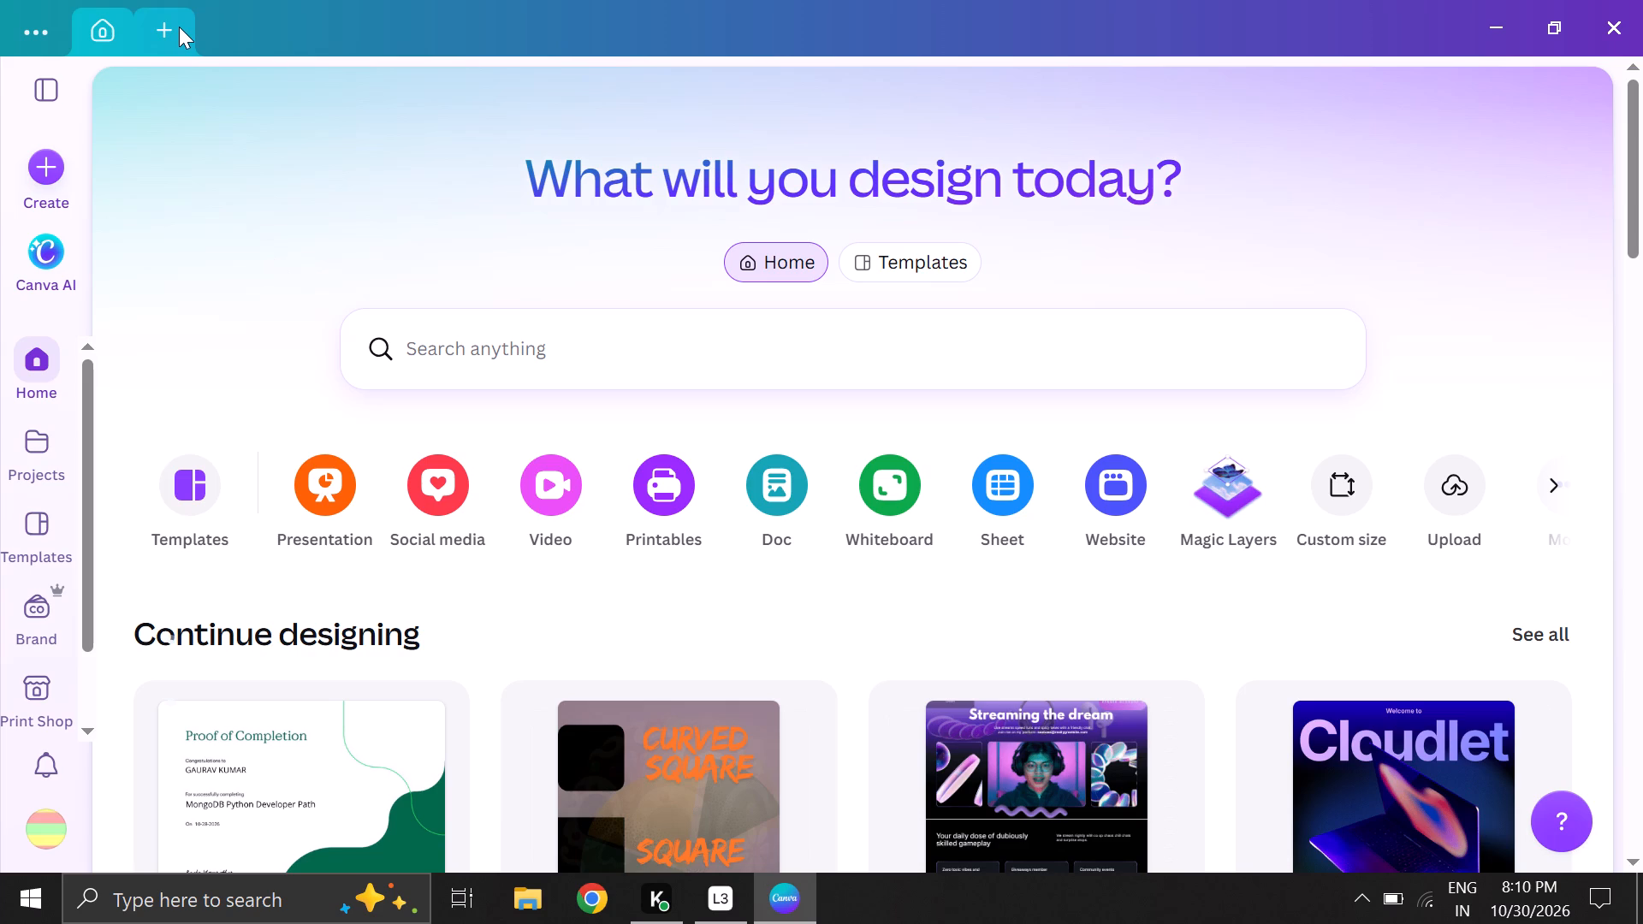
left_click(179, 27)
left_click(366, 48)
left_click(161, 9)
Create a blank poster design from the Poster template category on the home page.
scroll(537, 338, "down", 1)
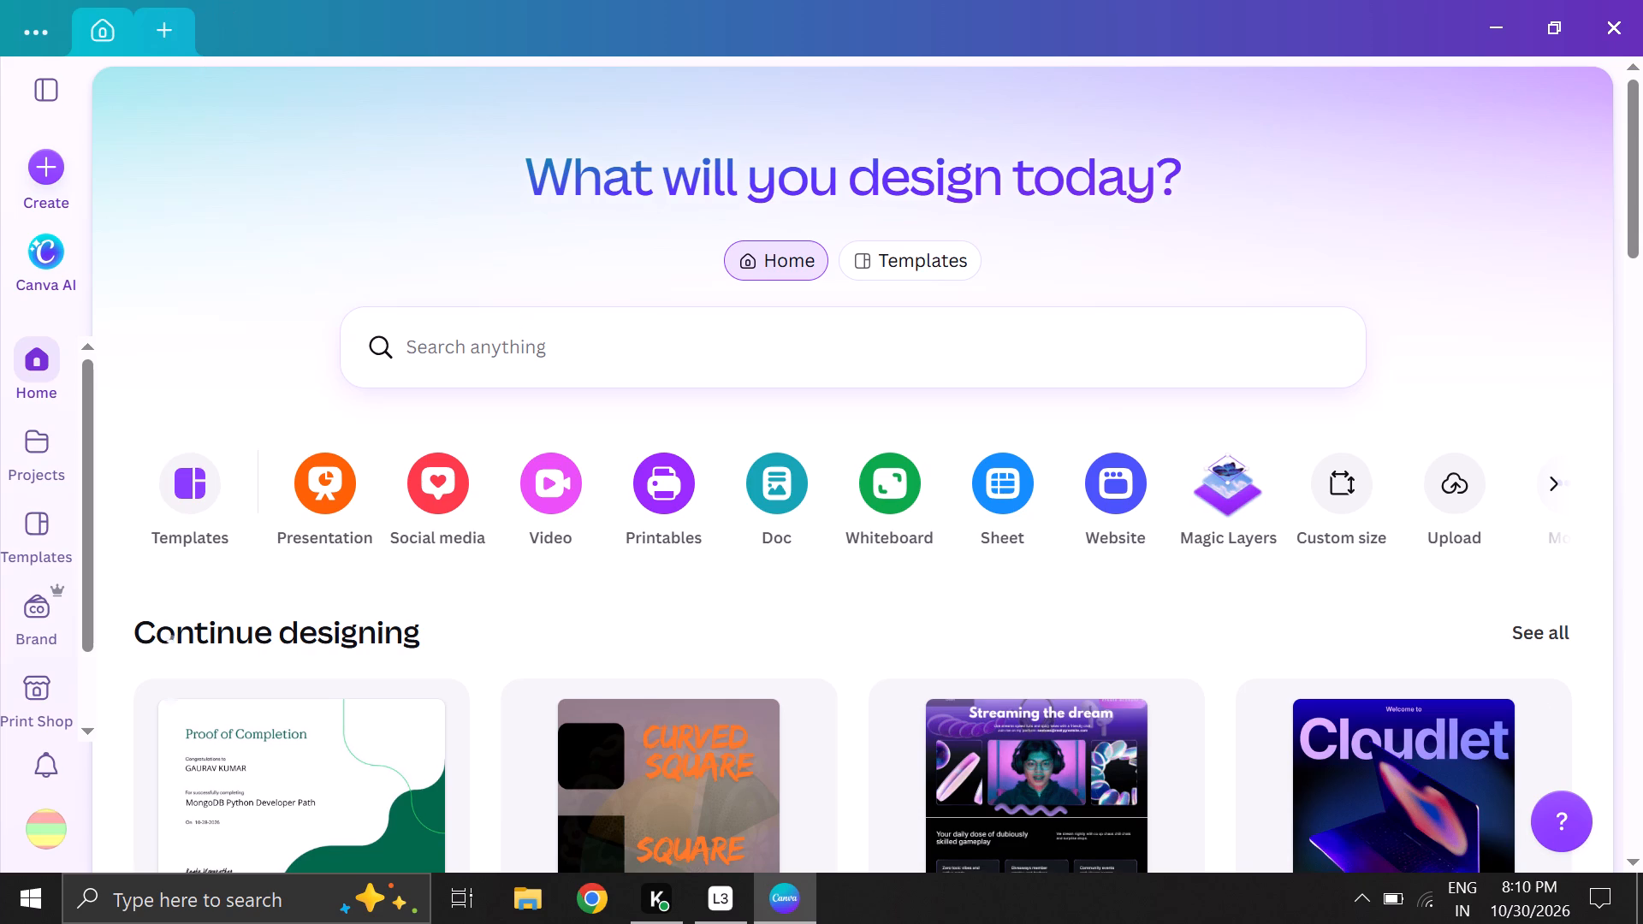
scroll(537, 338, "down", 11)
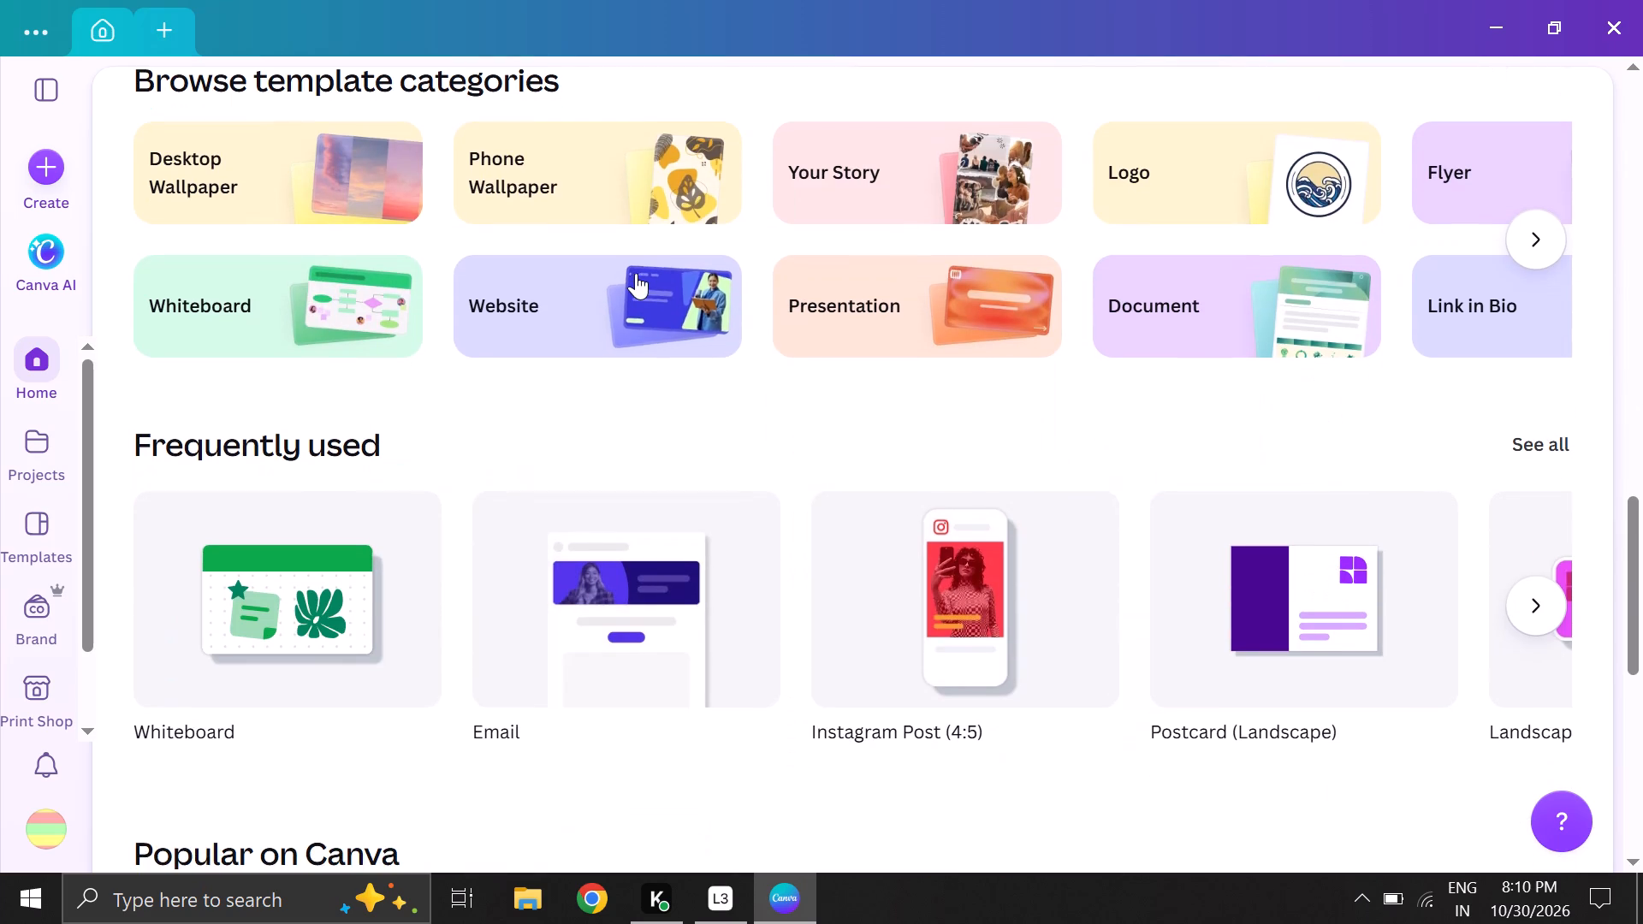
scroll(636, 273, "right", 1)
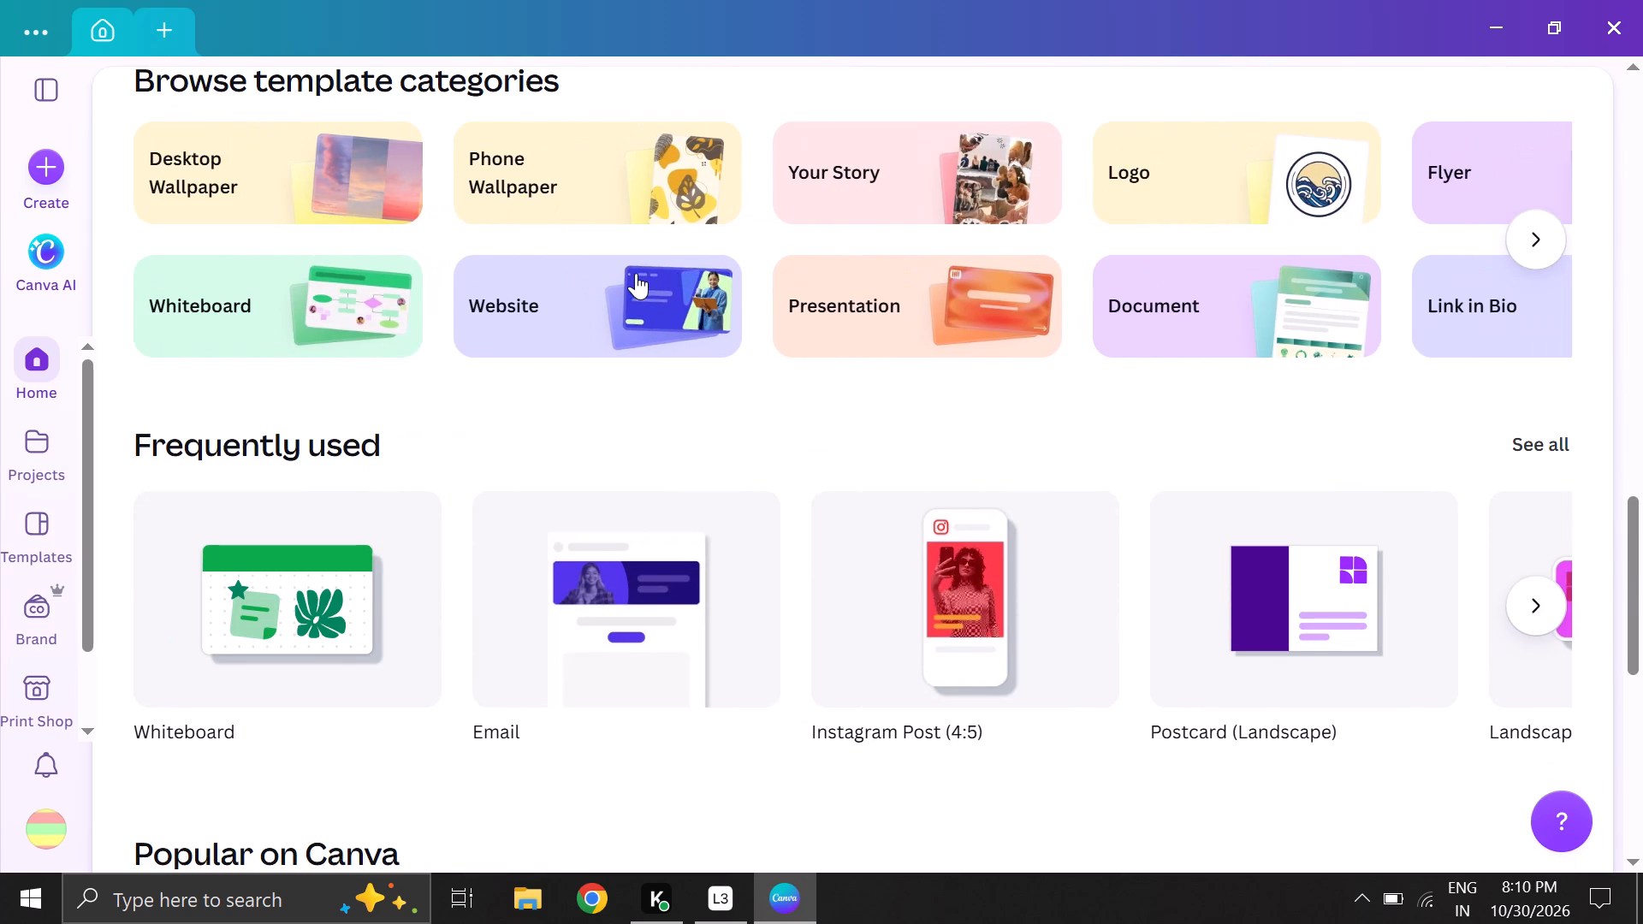
scroll(636, 273, "left", 6)
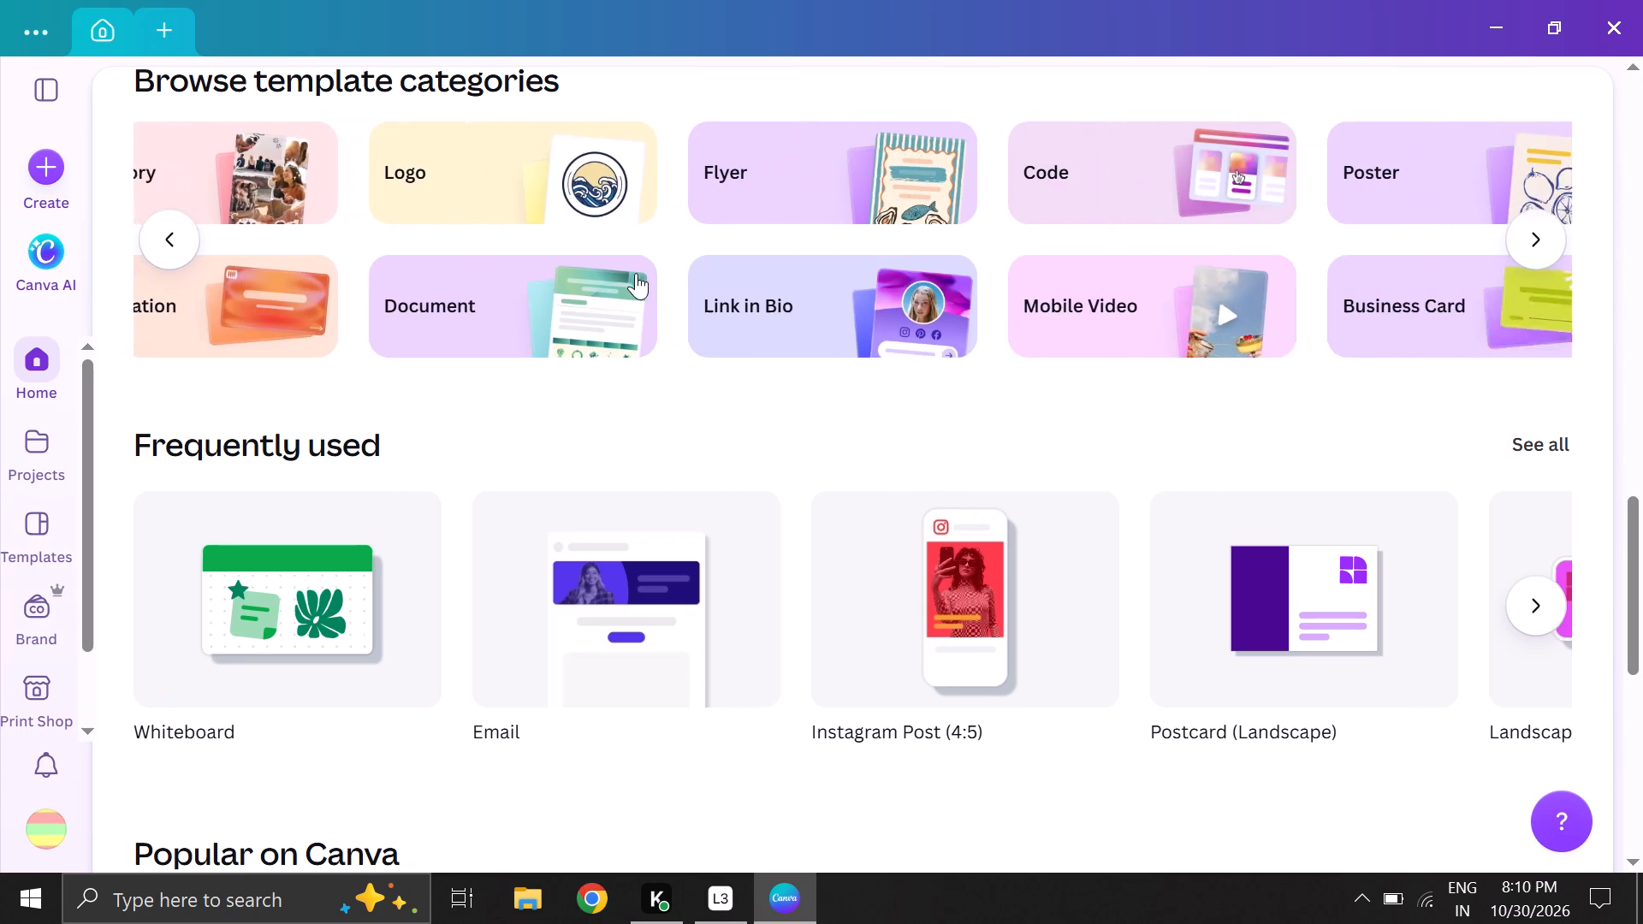
scroll(636, 273, "left", 4)
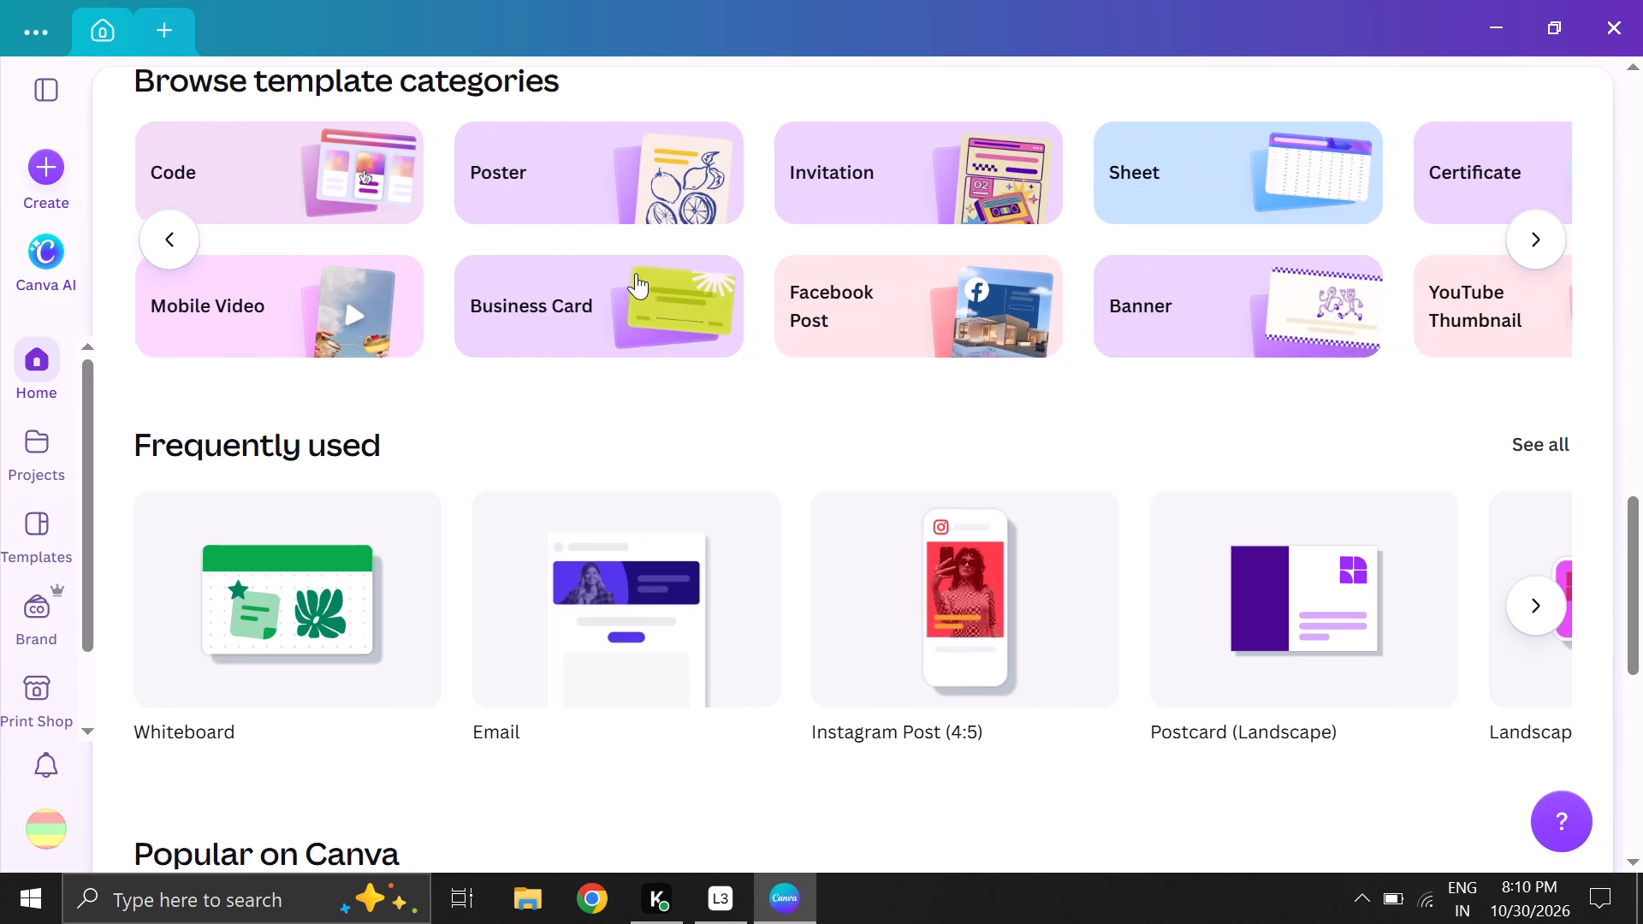
left_click(617, 187)
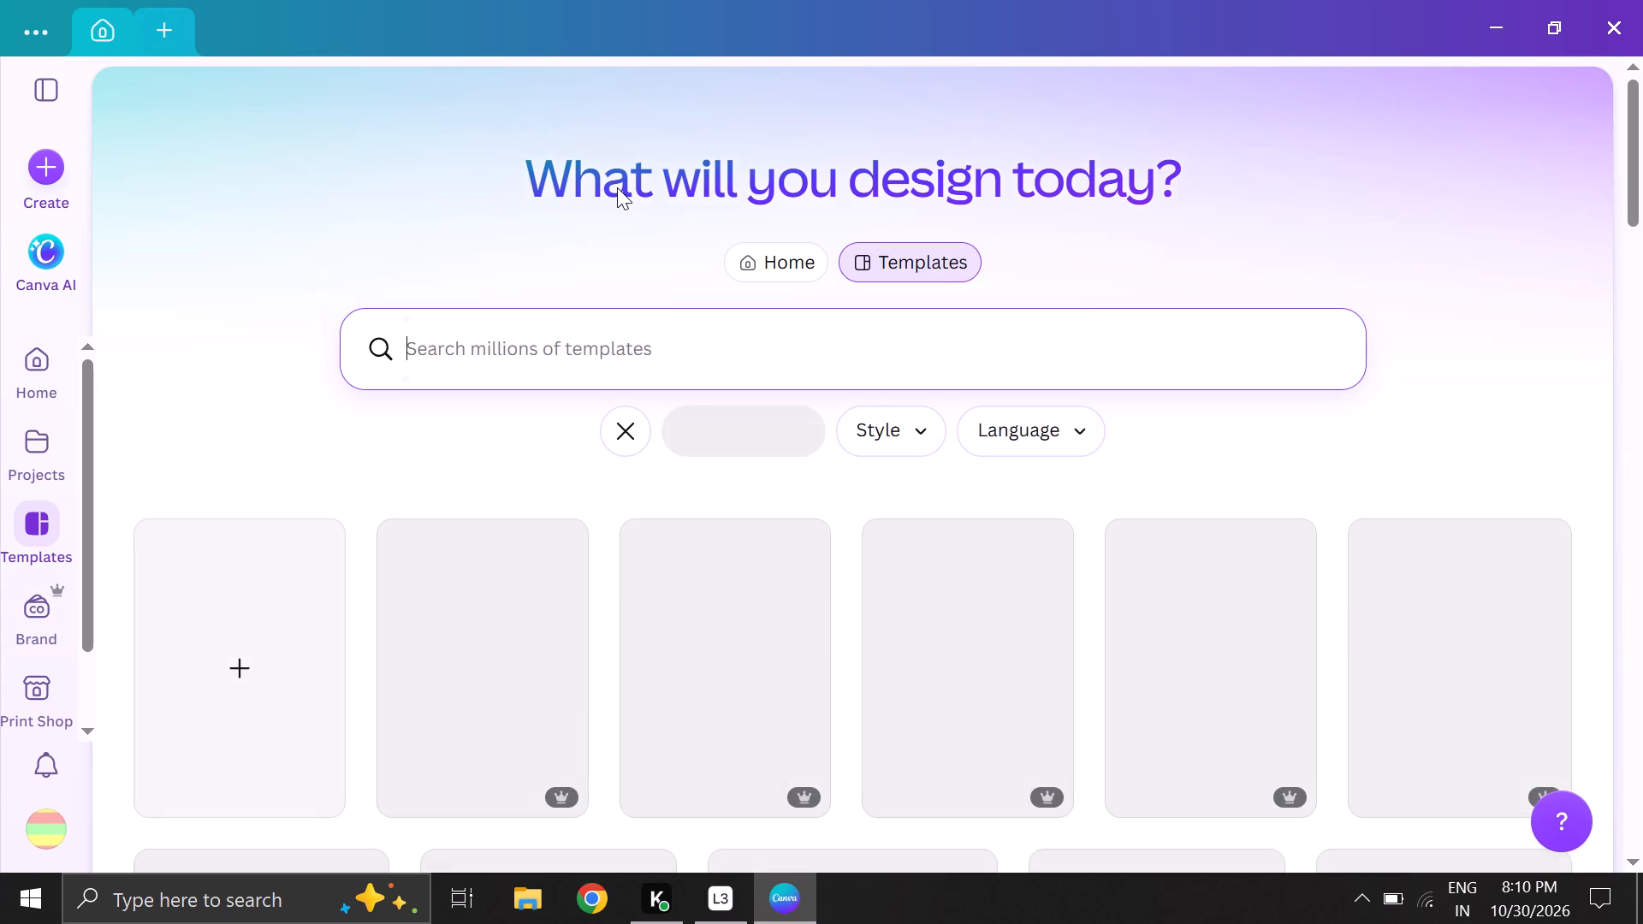
scroll(648, 310, "down", 2)
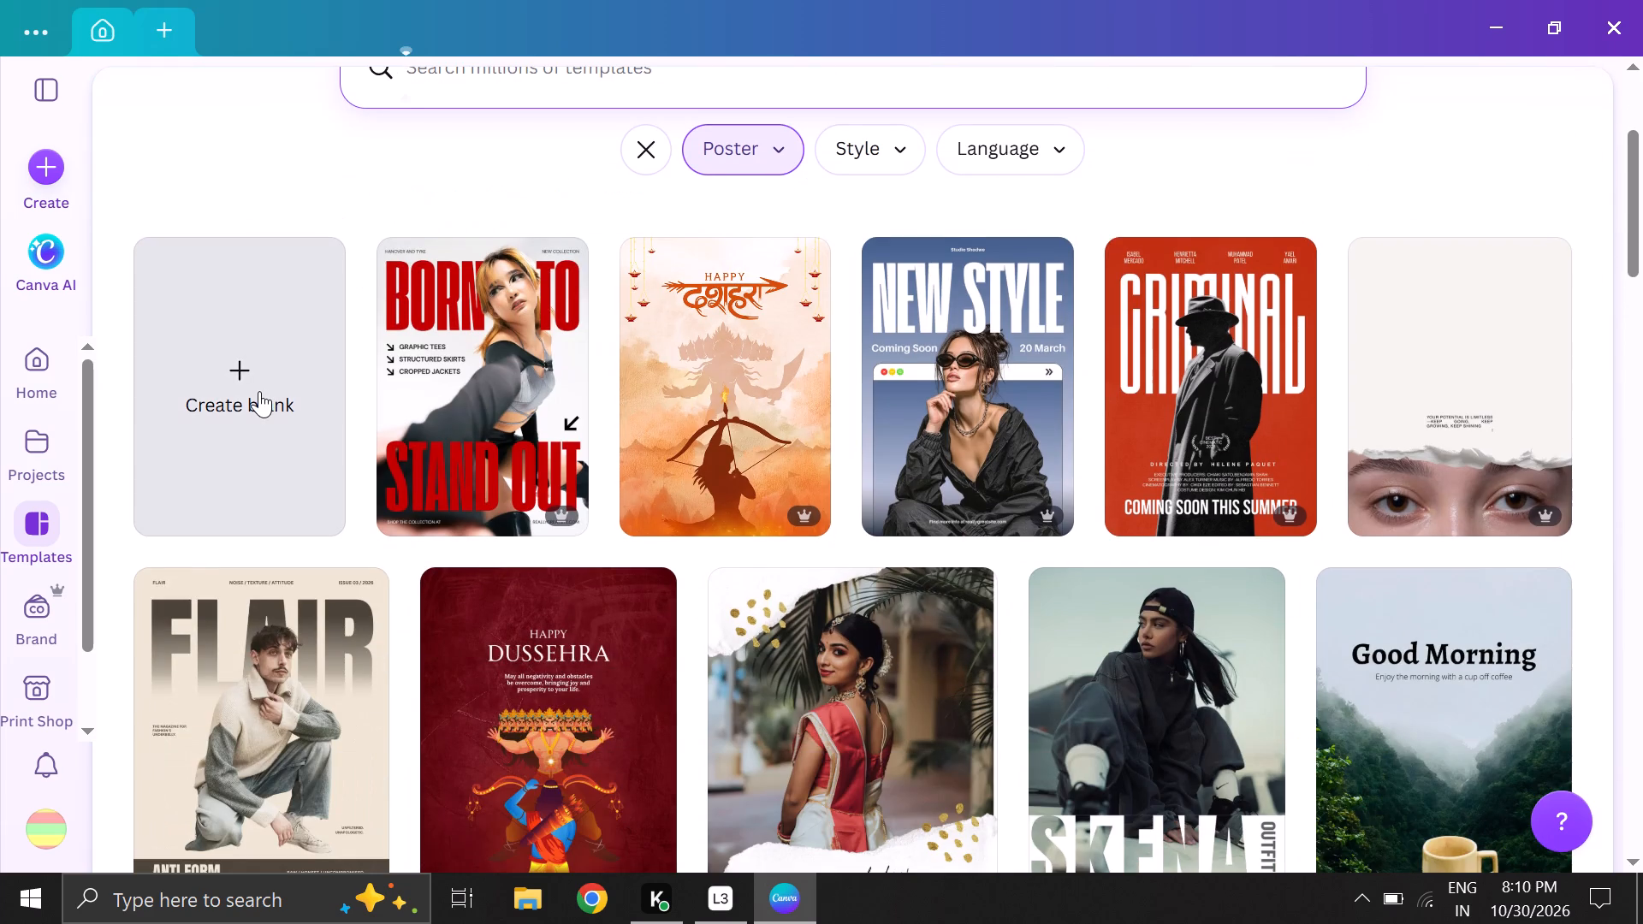
left_click(259, 391)
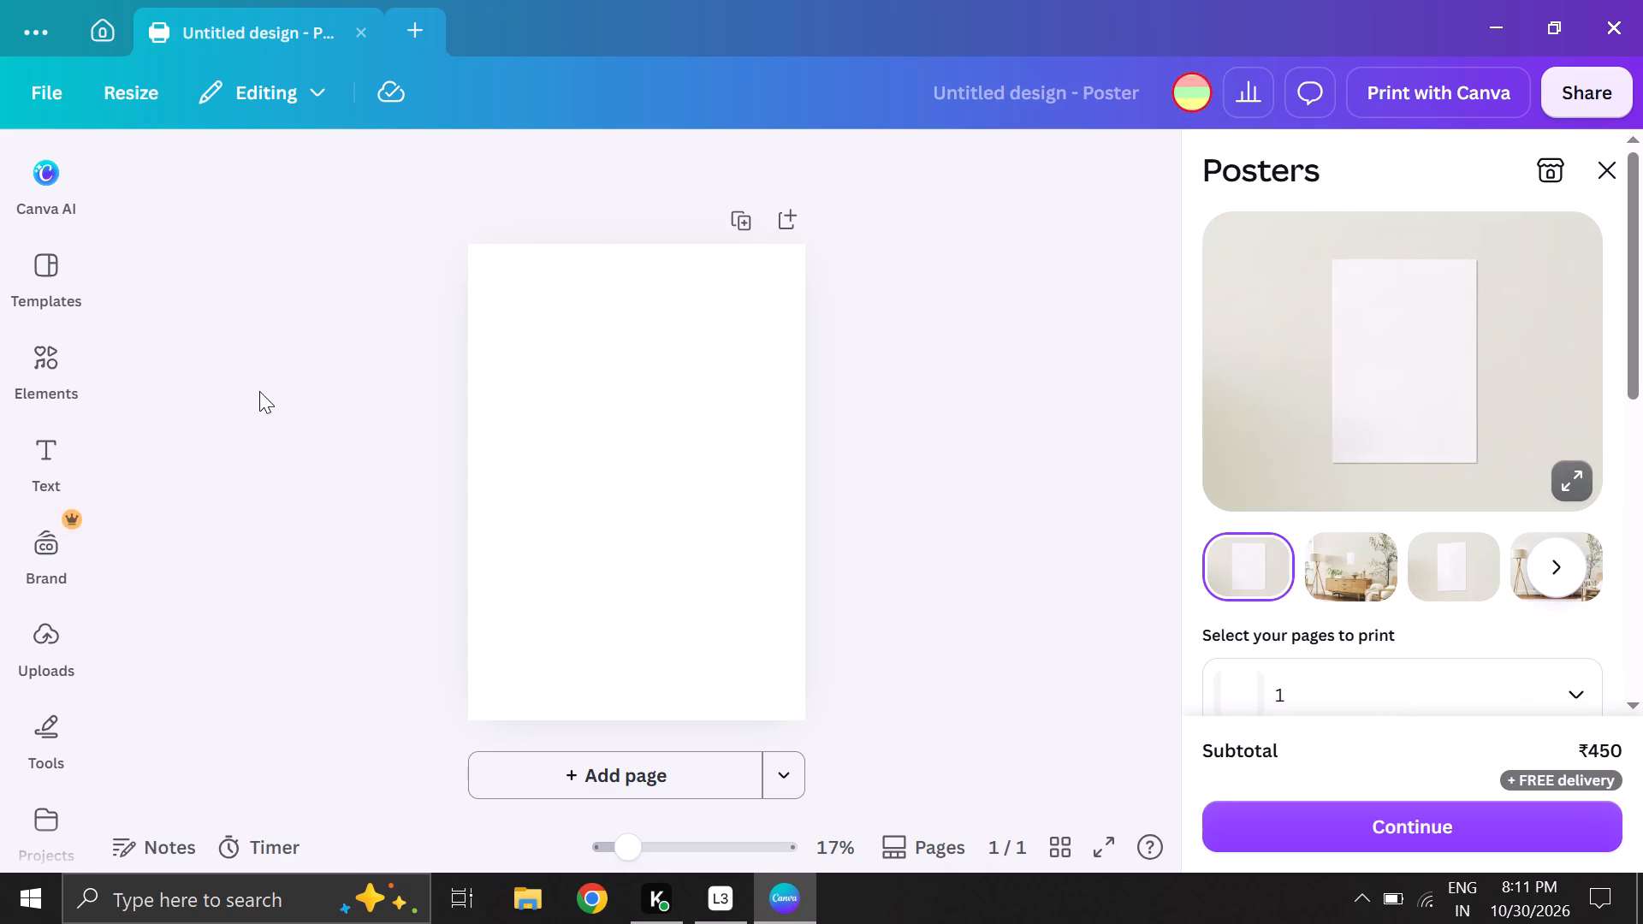
Search the elements library for CLOUD and limit the results to graphics.
left_click(34, 275)
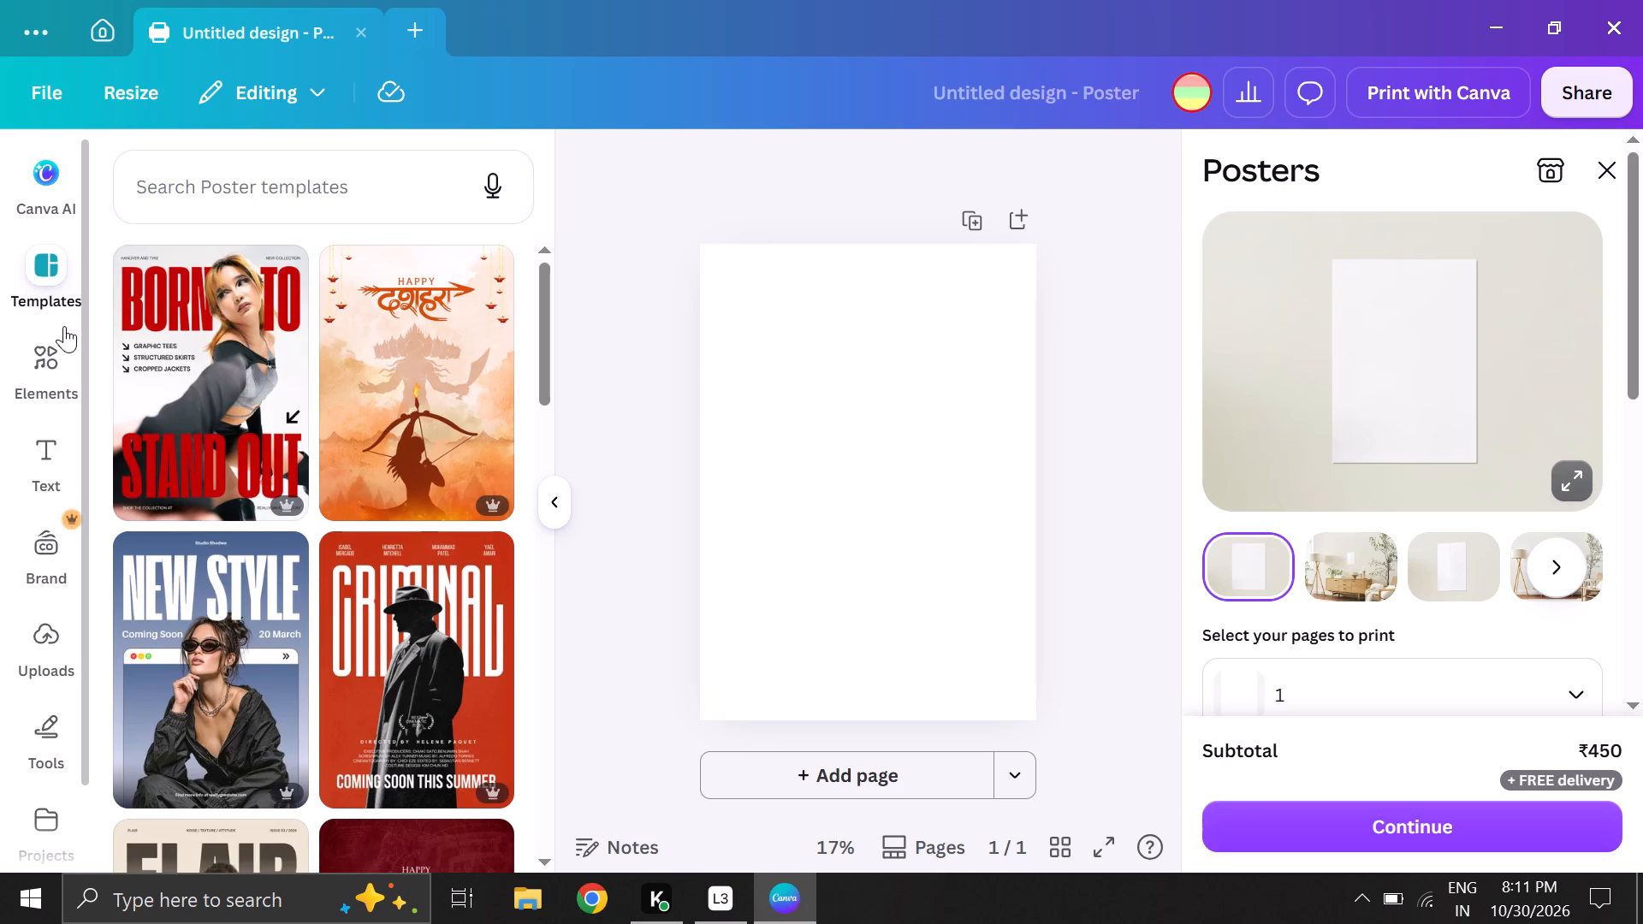
left_click(55, 360)
left_click(334, 212)
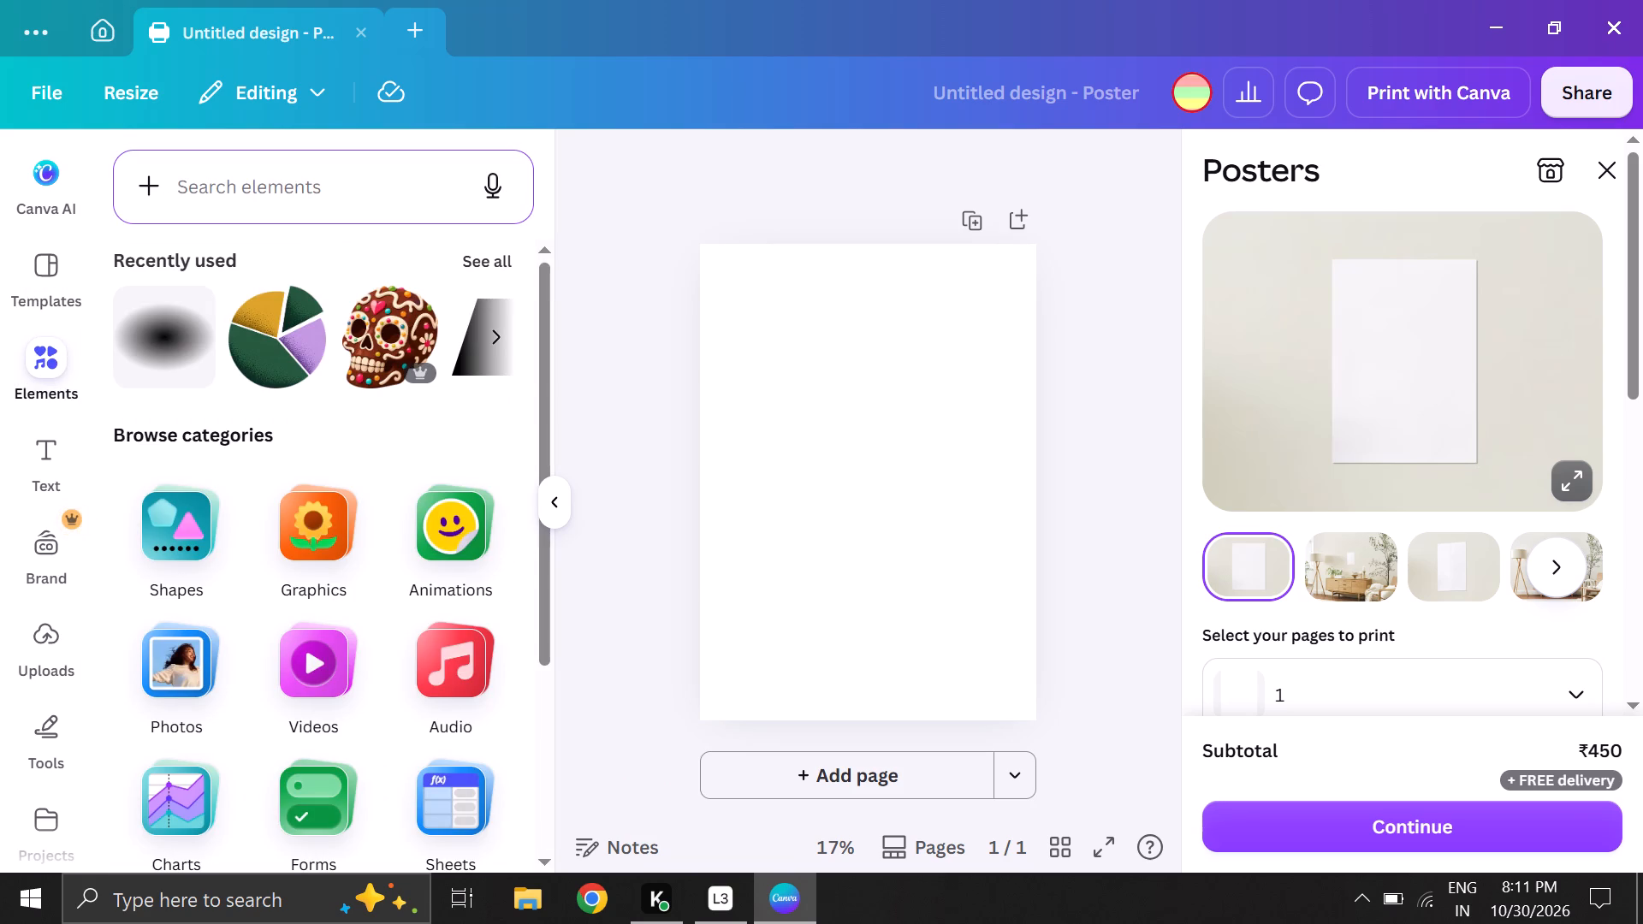
left_click(334, 212)
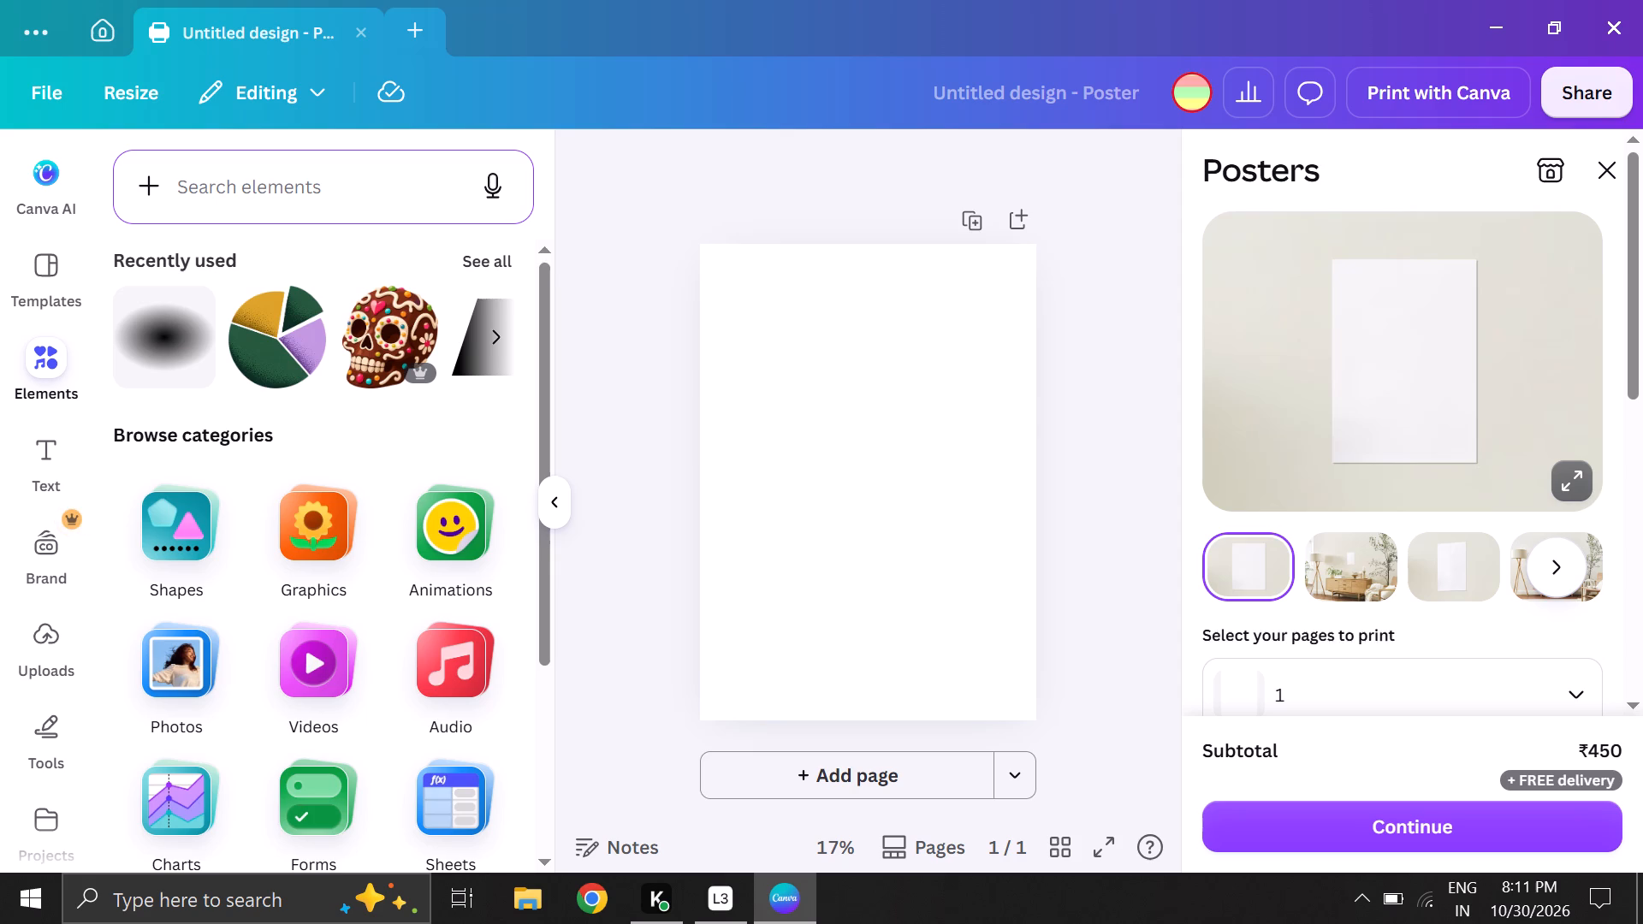
left_click(334, 212)
left_click(326, 174)
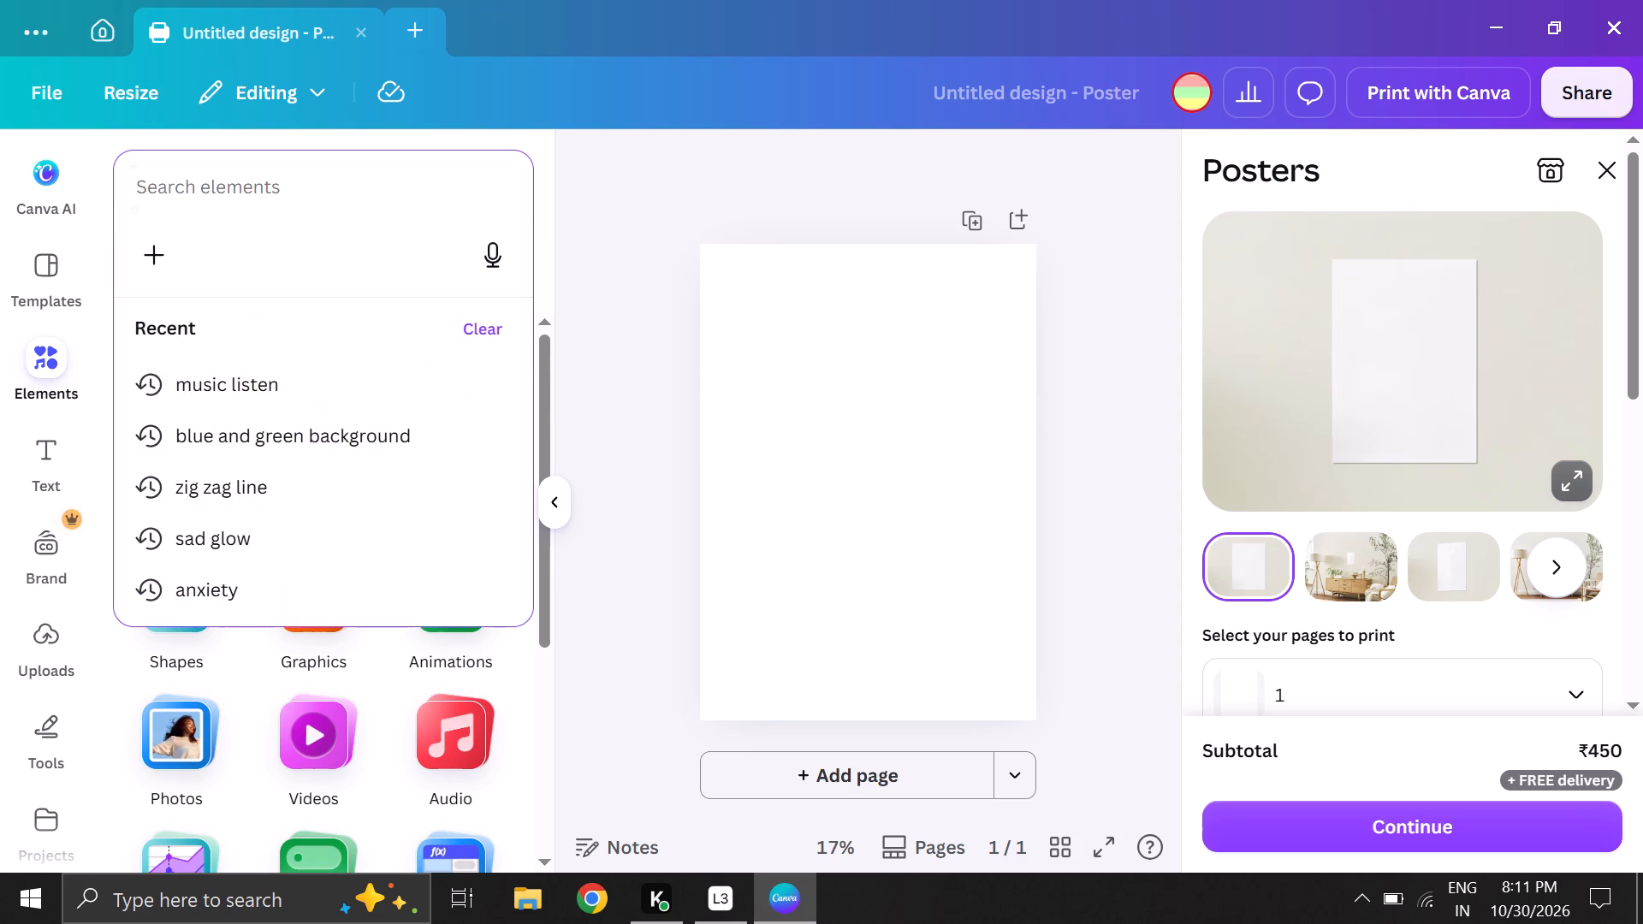
type("CLOUD")
key("Return")
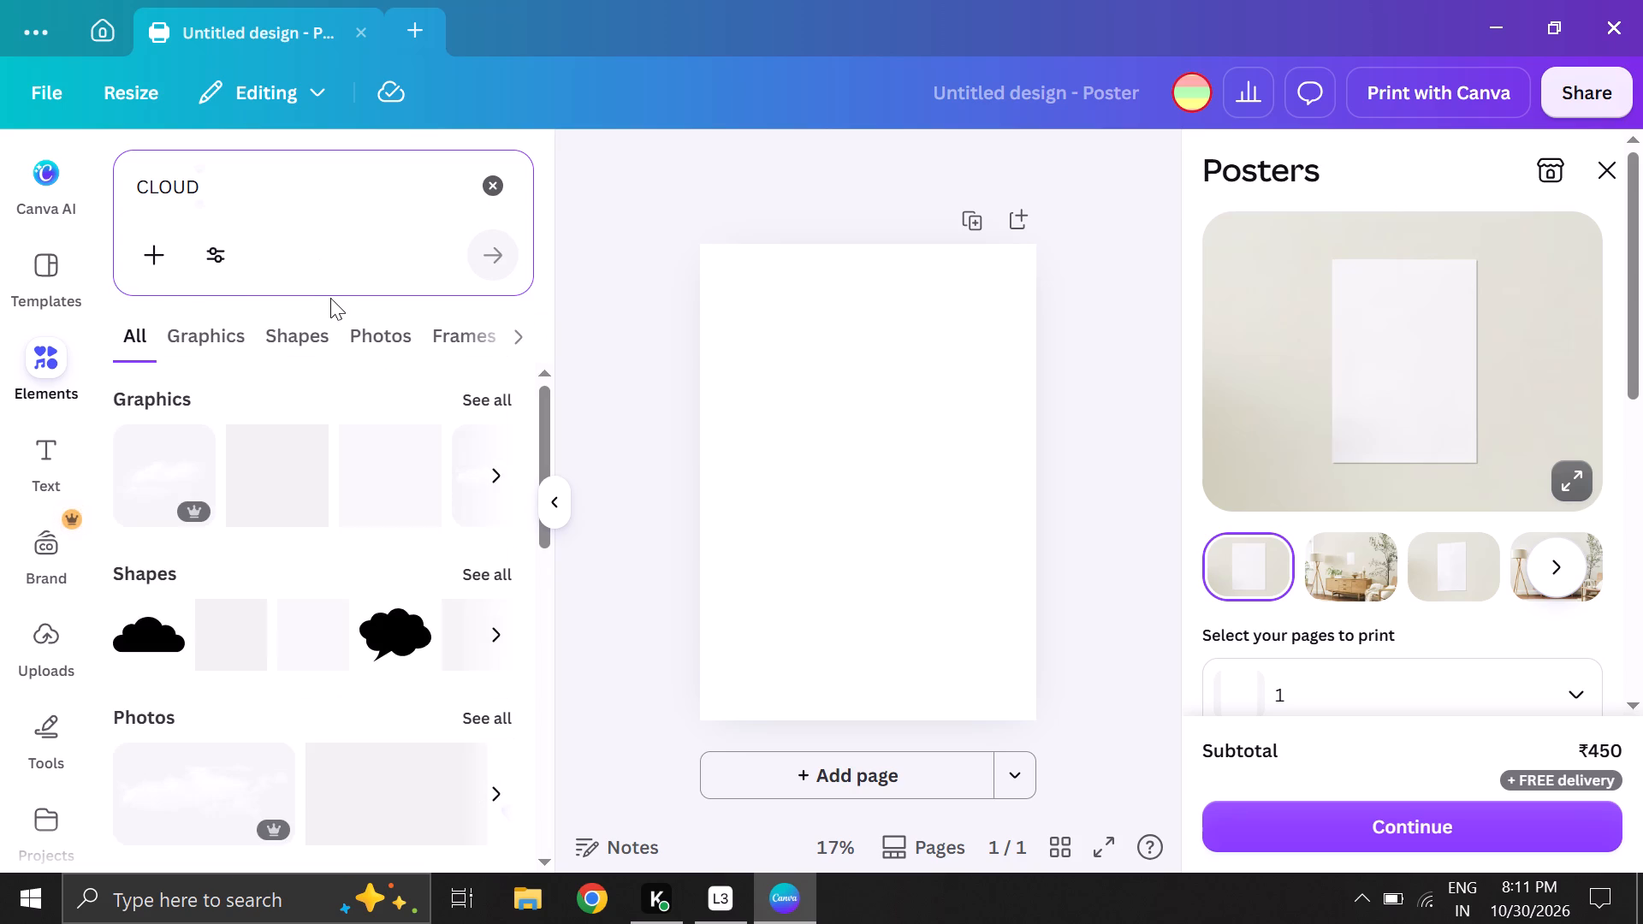
scroll(309, 538, "down", 3)
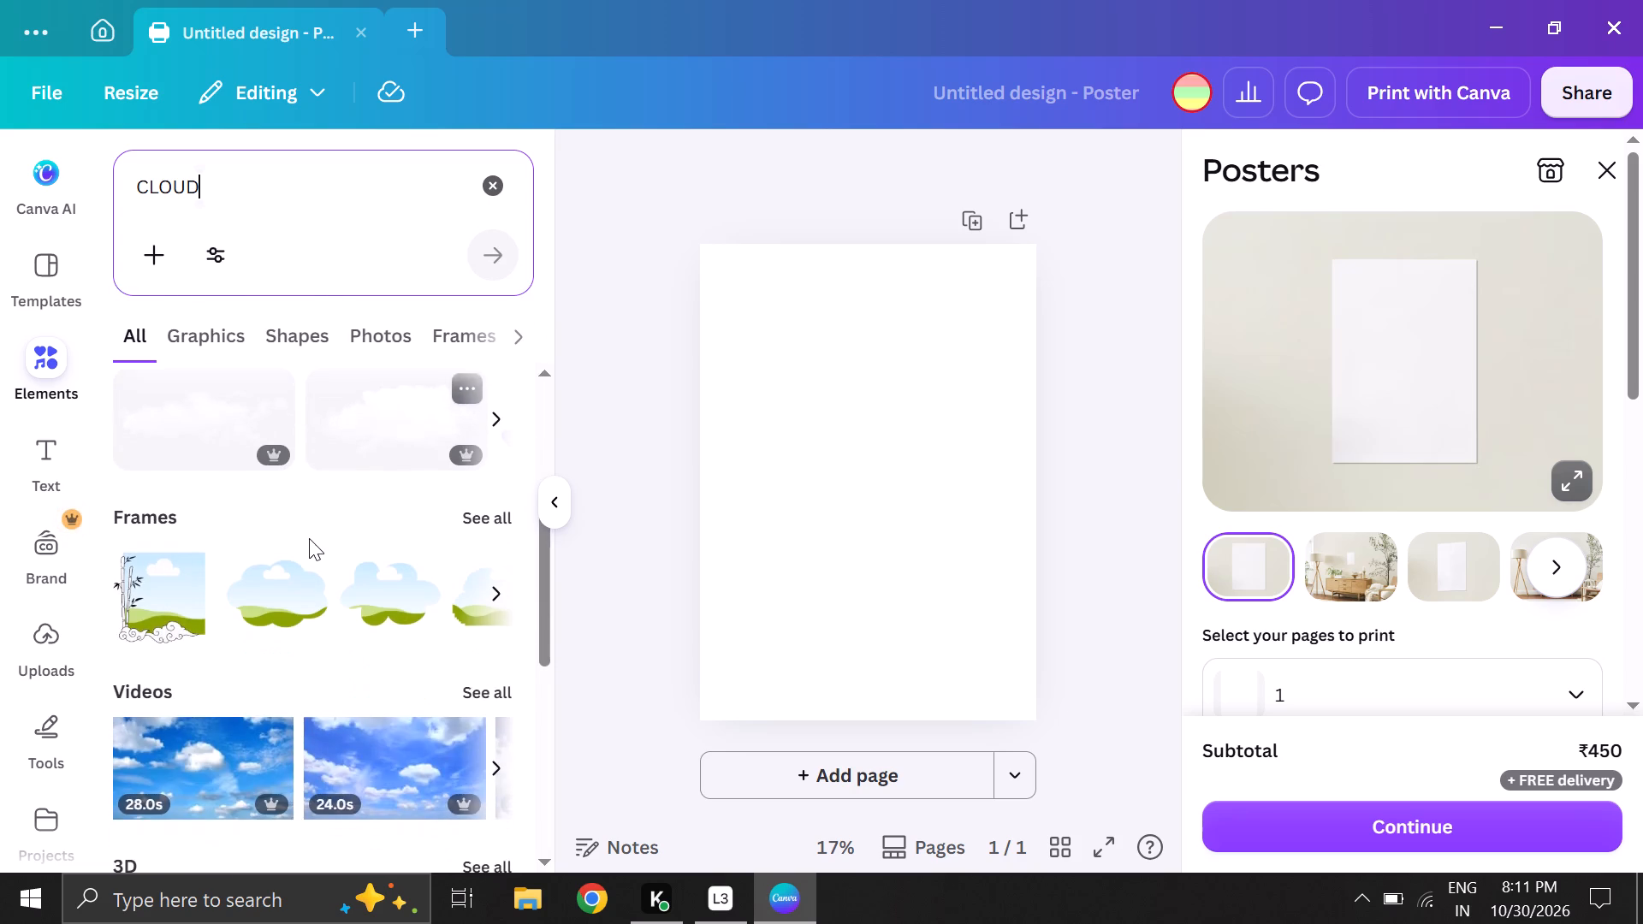
scroll(309, 538, "up", 6)
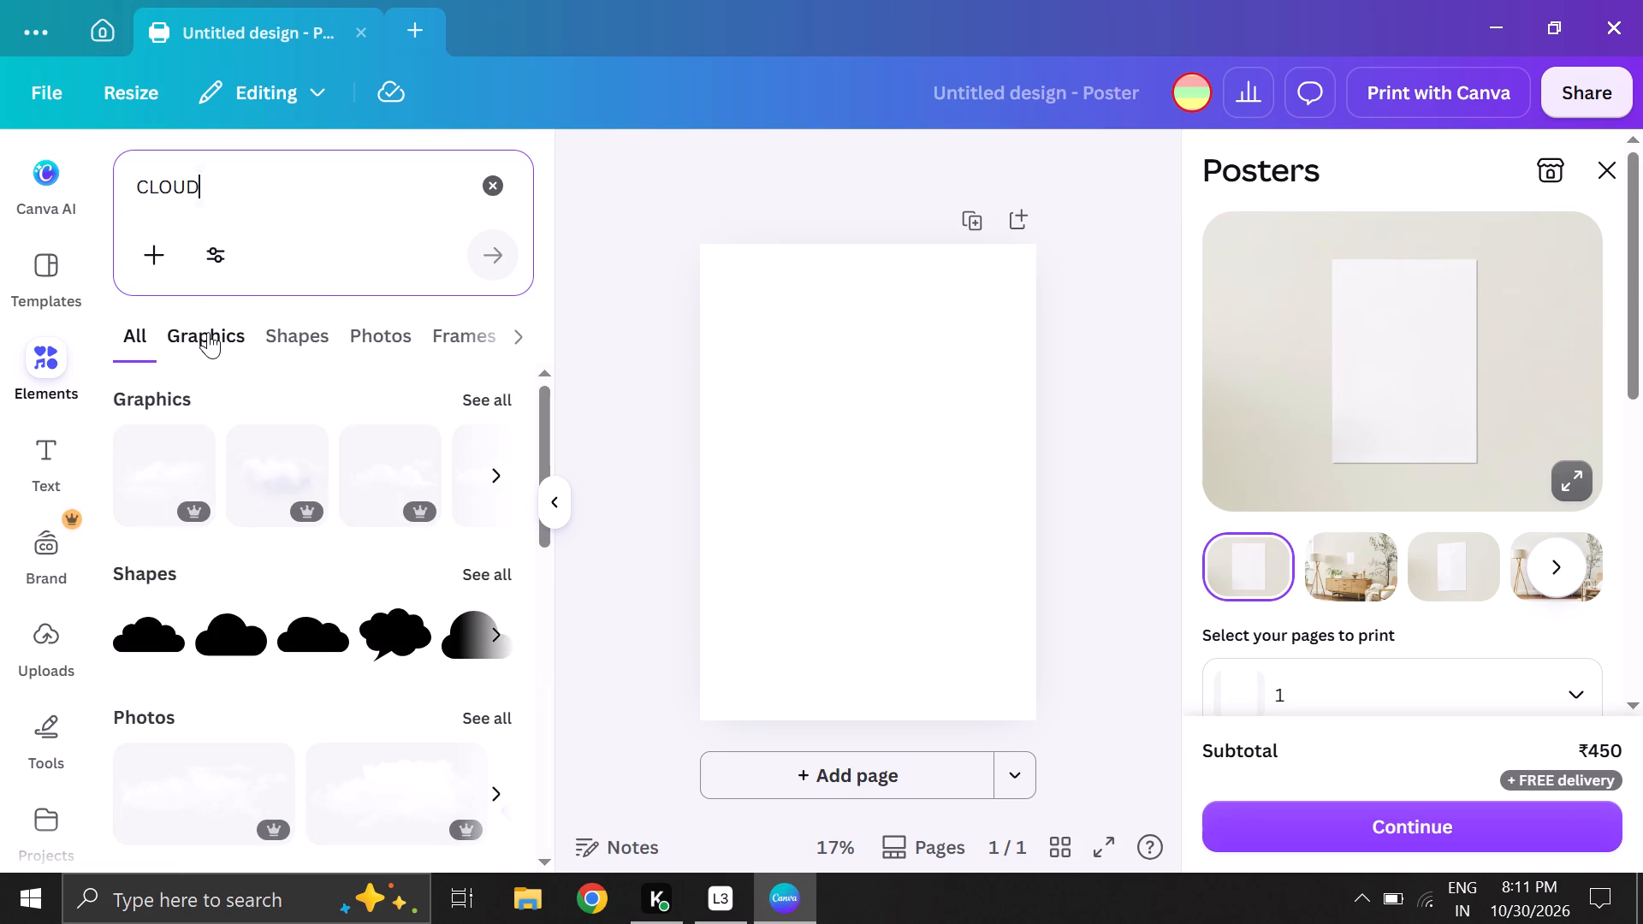
left_click(208, 332)
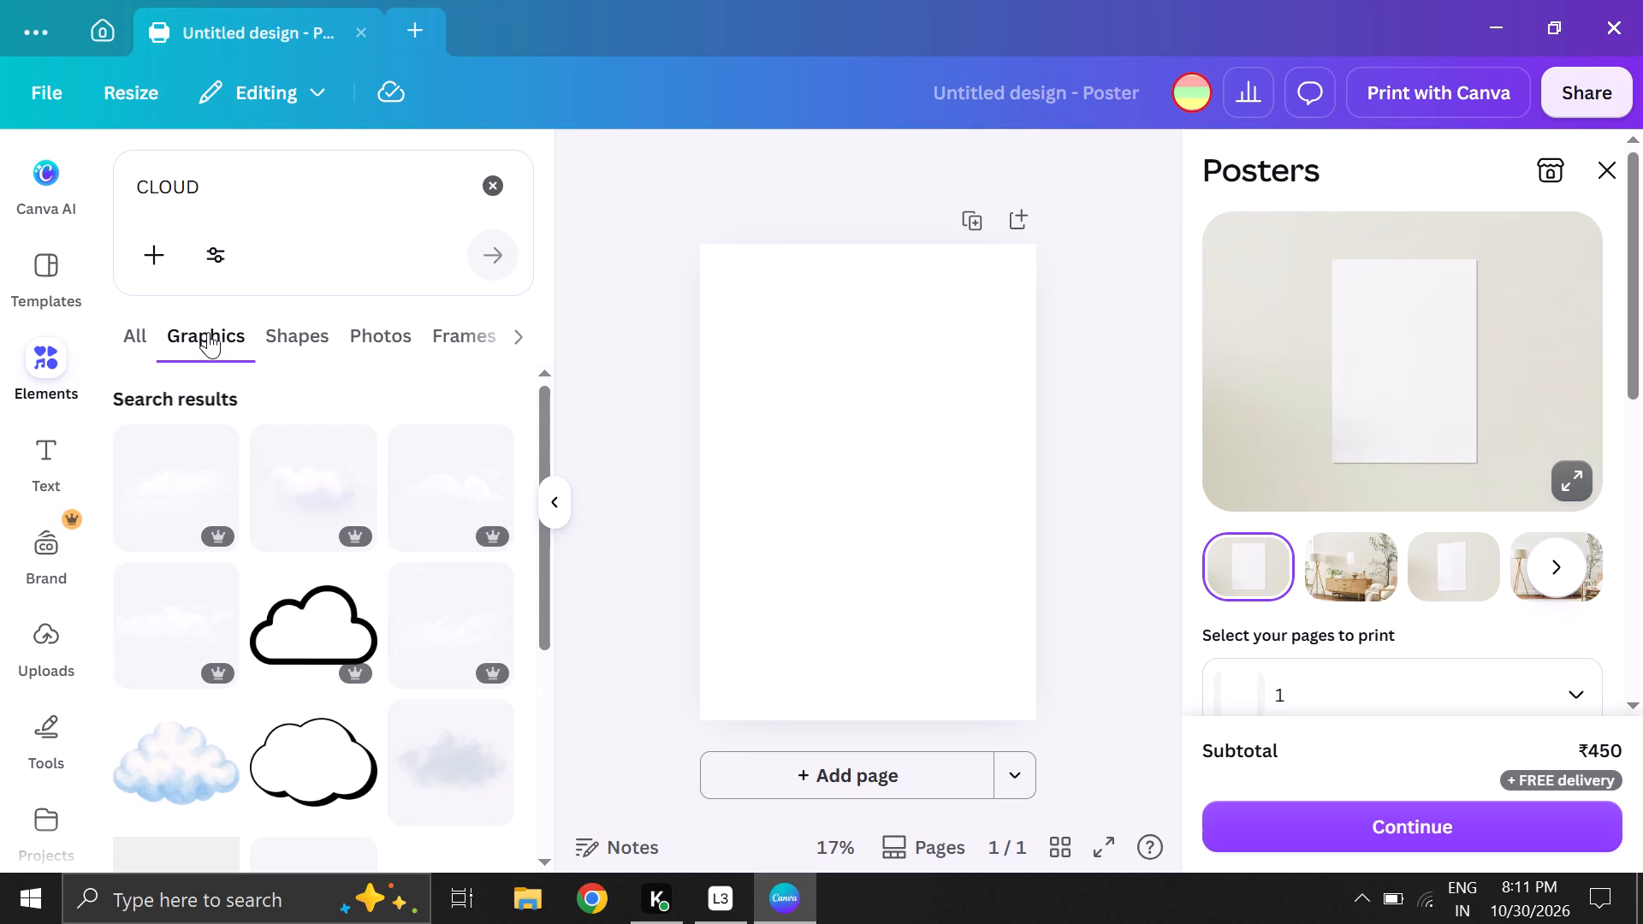
Browse the CLOUD graphics results for a cloud illustration that suits the poster.
scroll(230, 602, "down", 3)
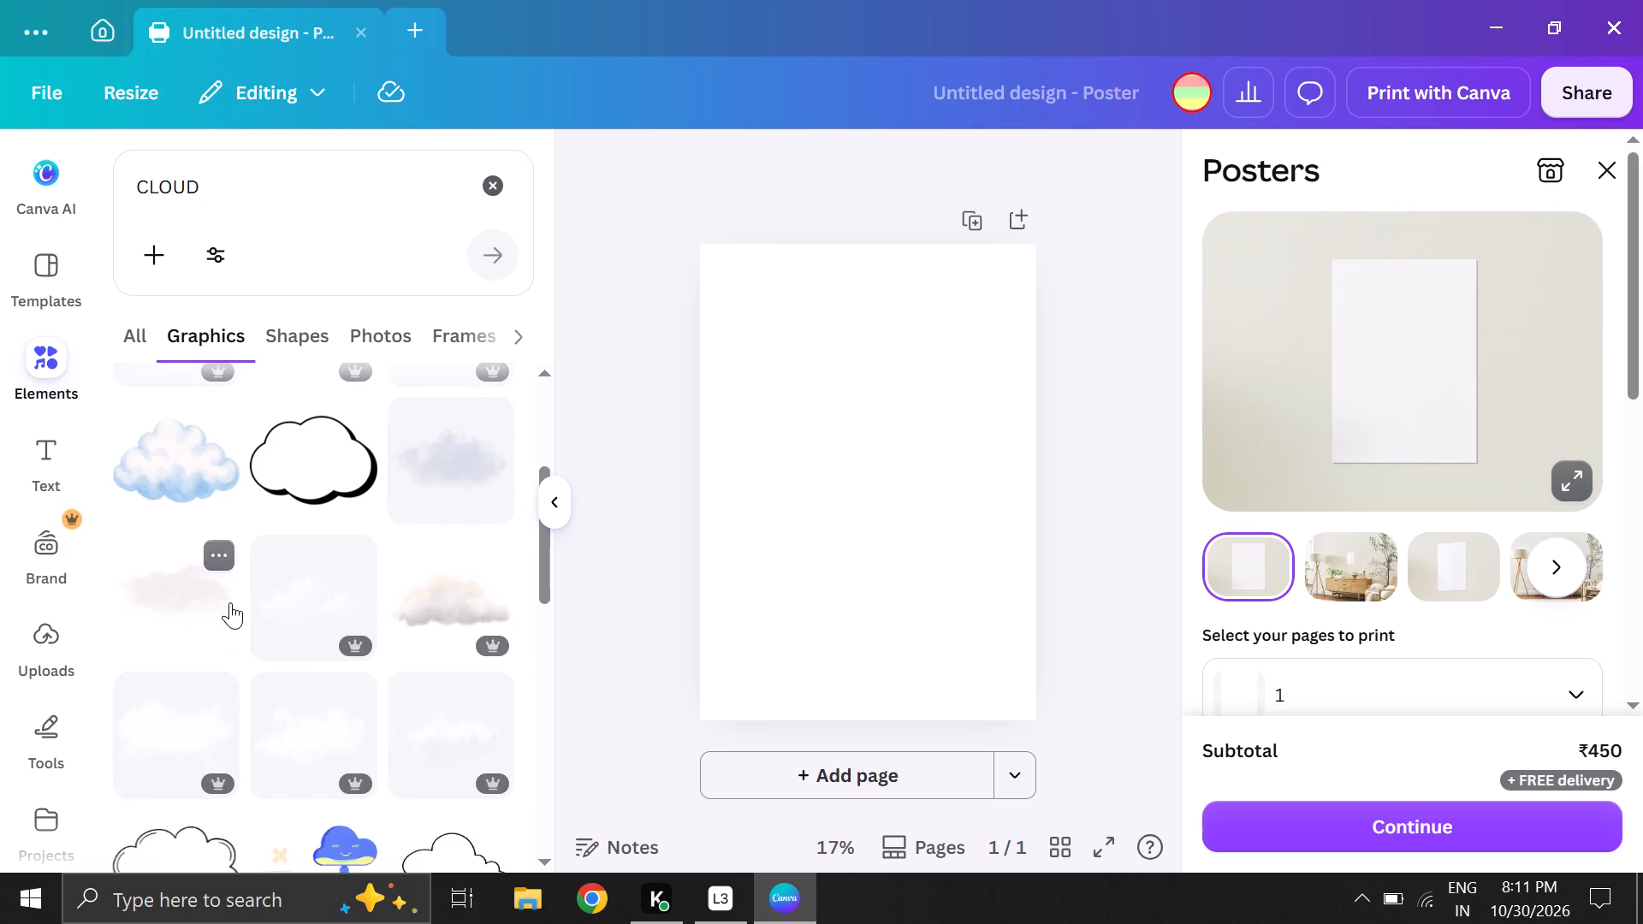
scroll(230, 602, "down", 3)
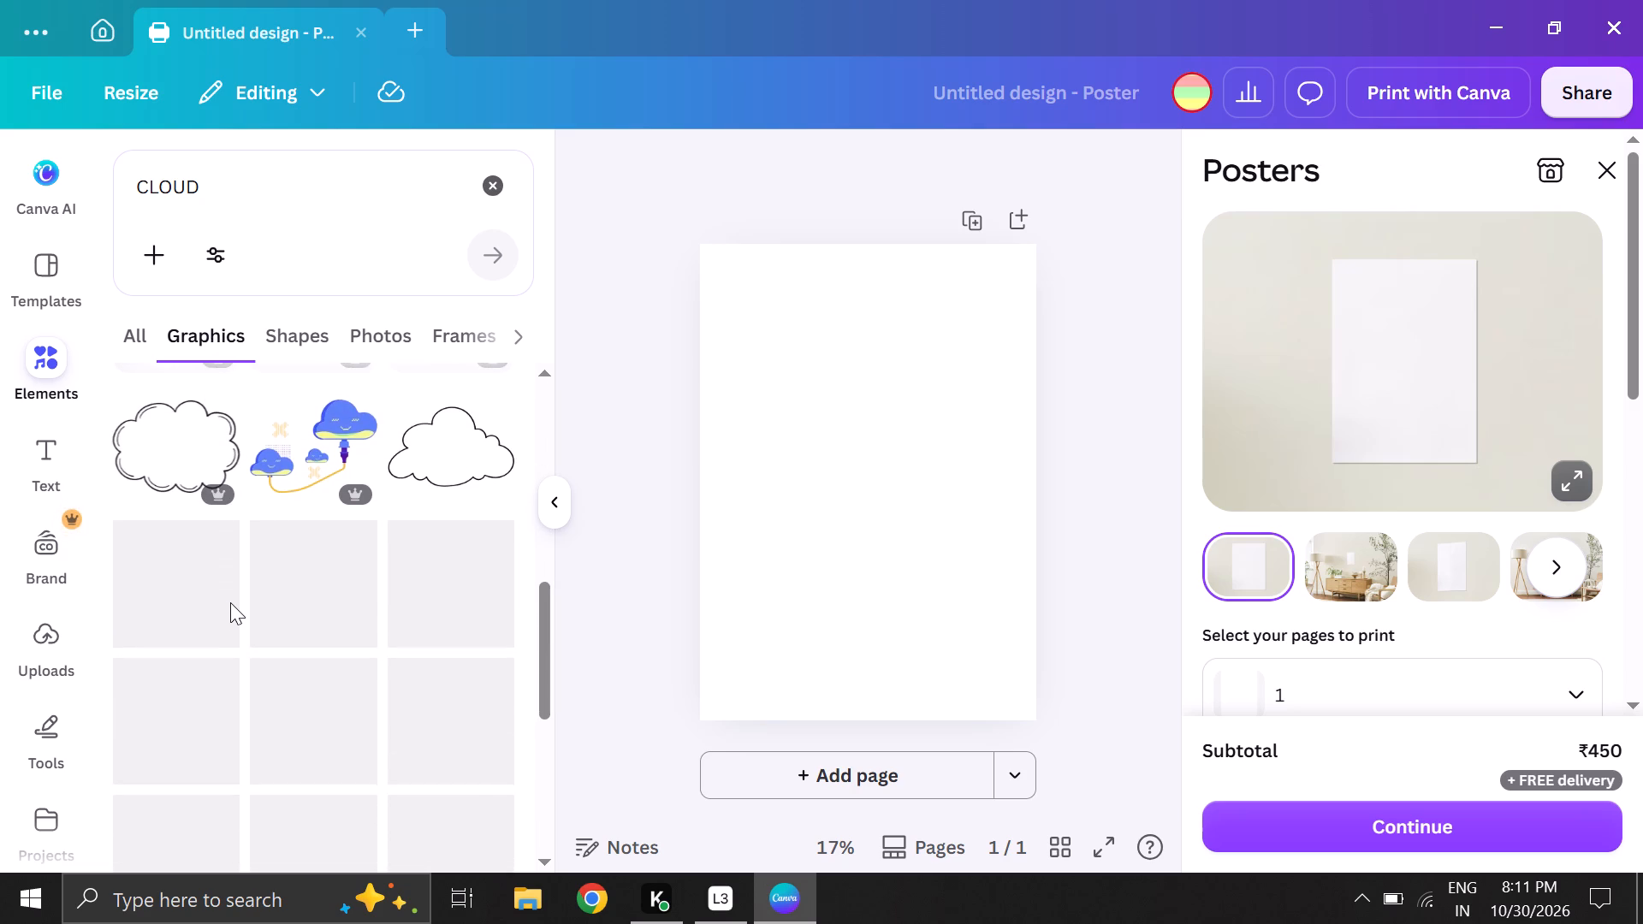
scroll(230, 602, "down", 1)
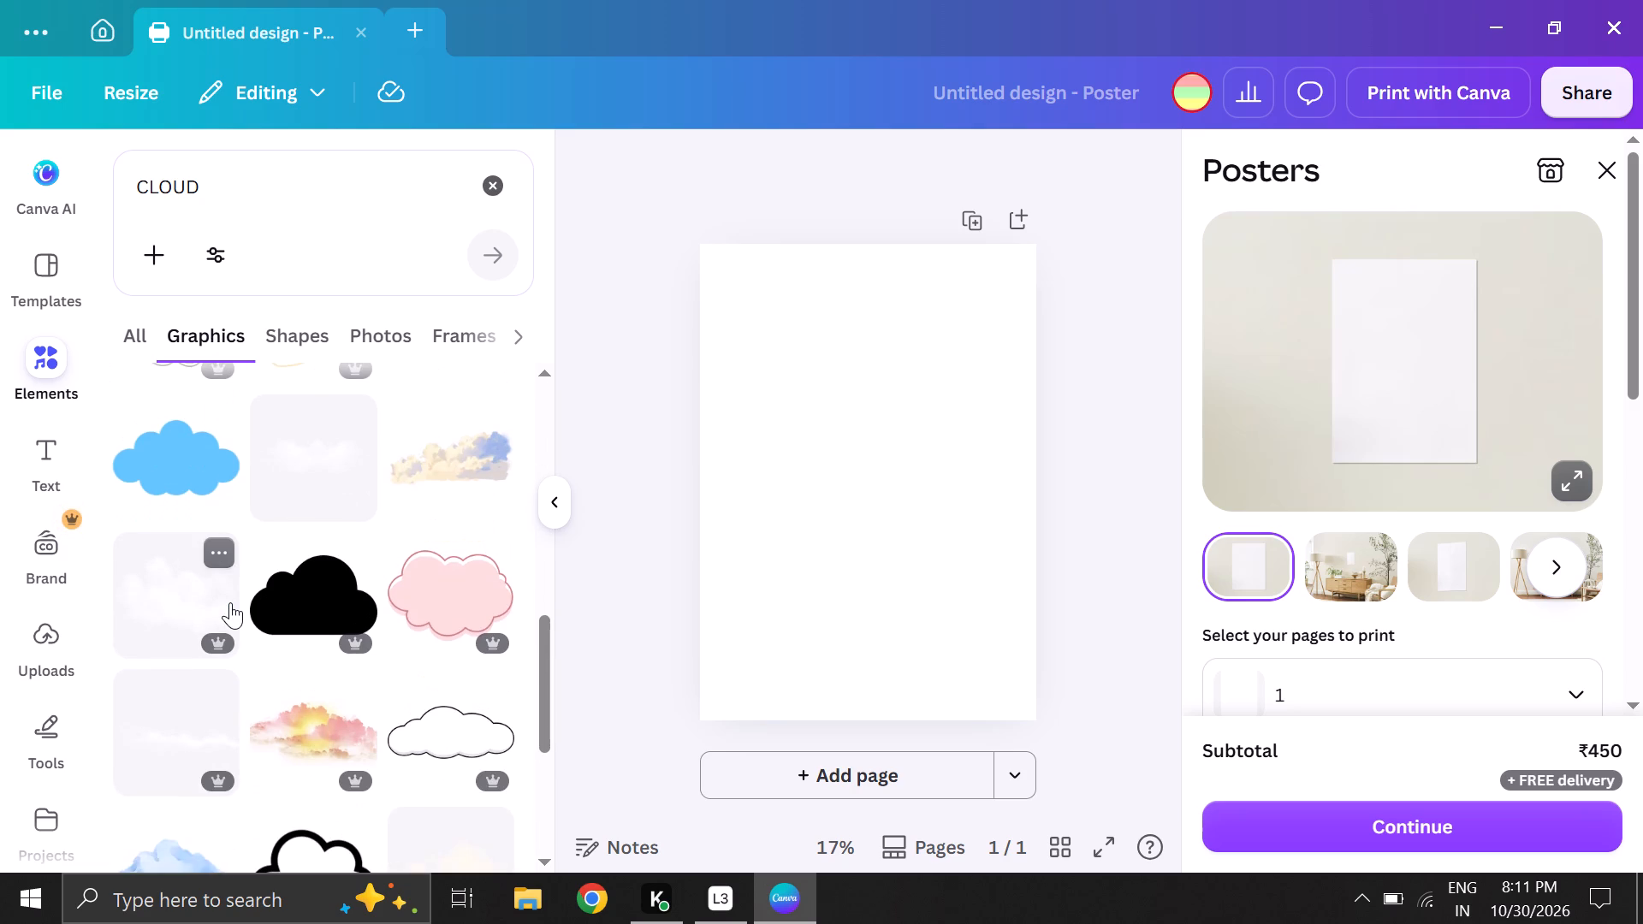
scroll(230, 602, "down", 2)
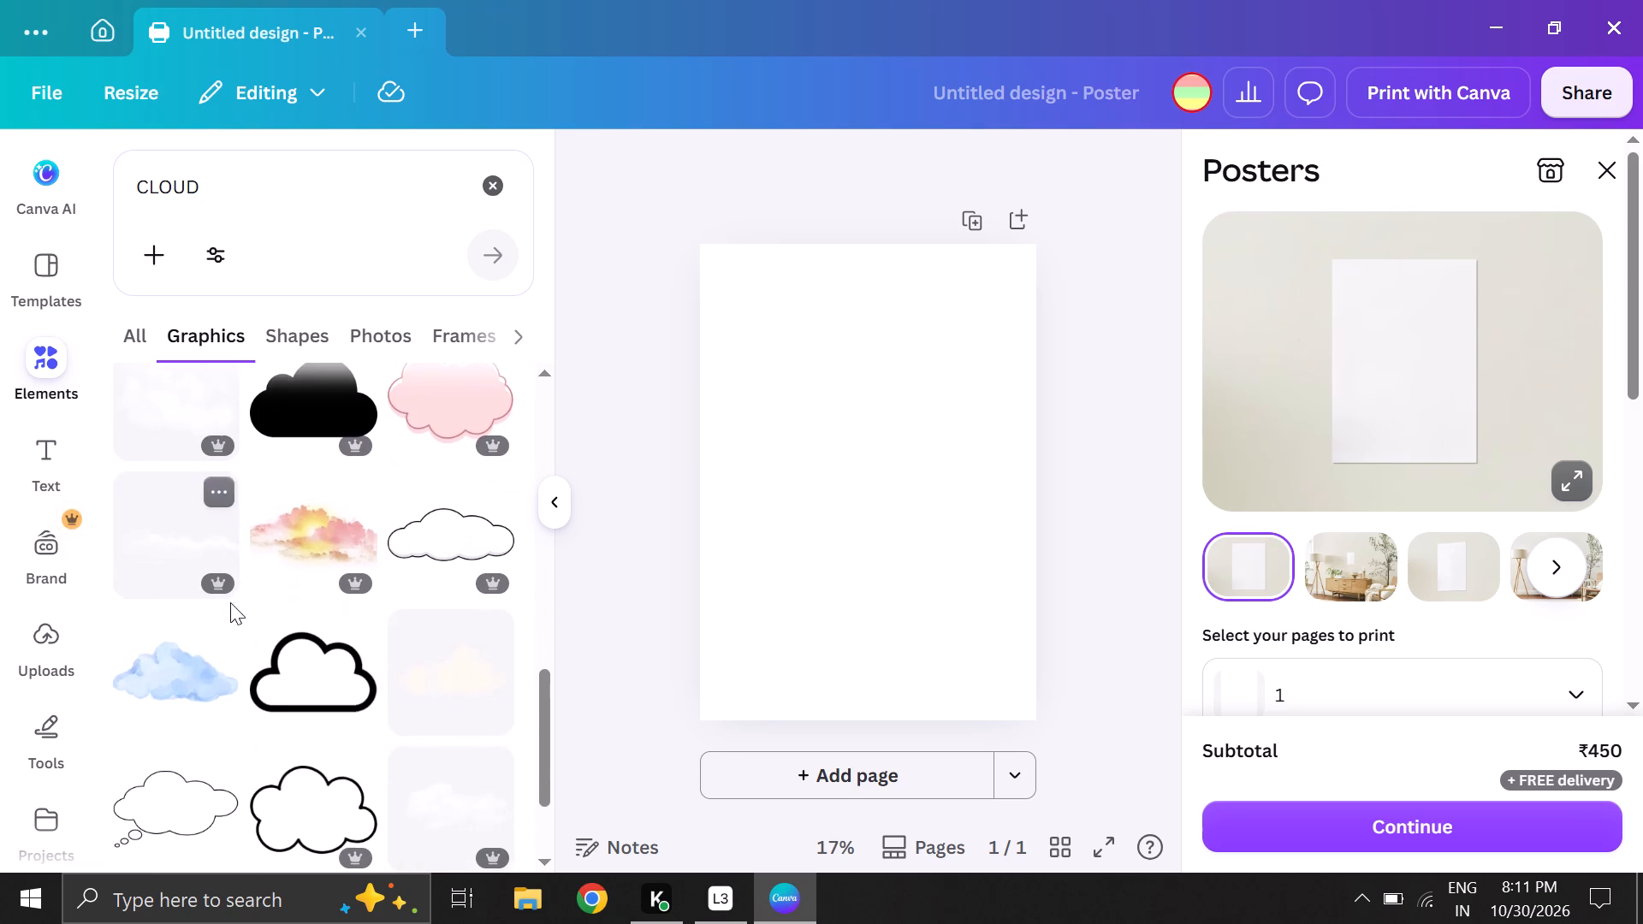
scroll(313, 536, "down", 2)
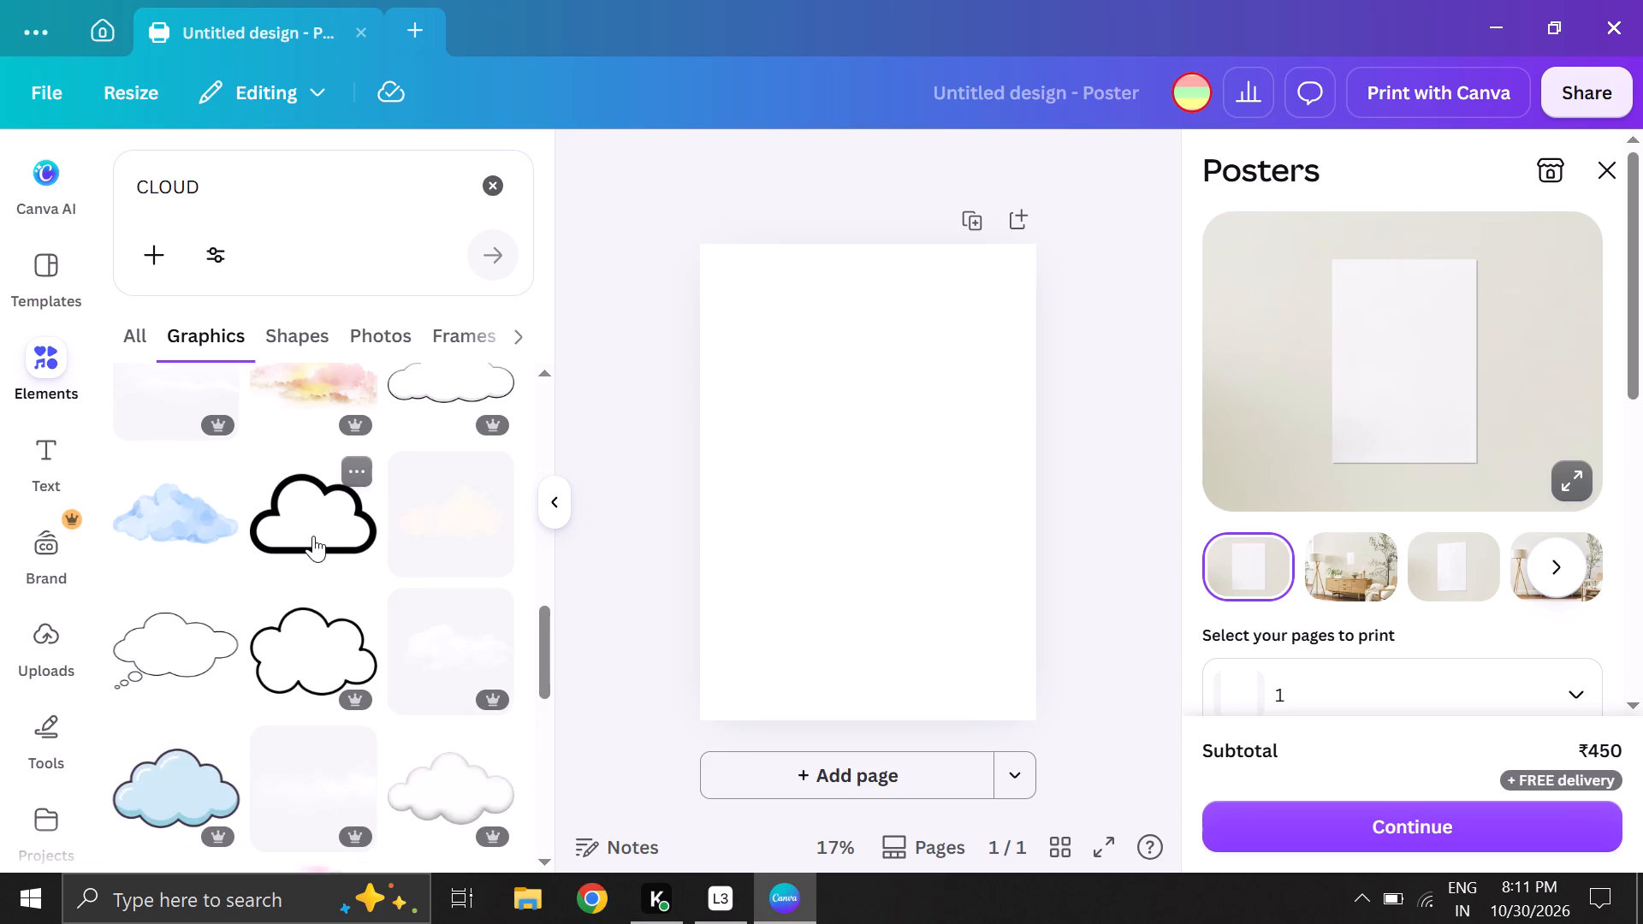
scroll(313, 536, "down", 1)
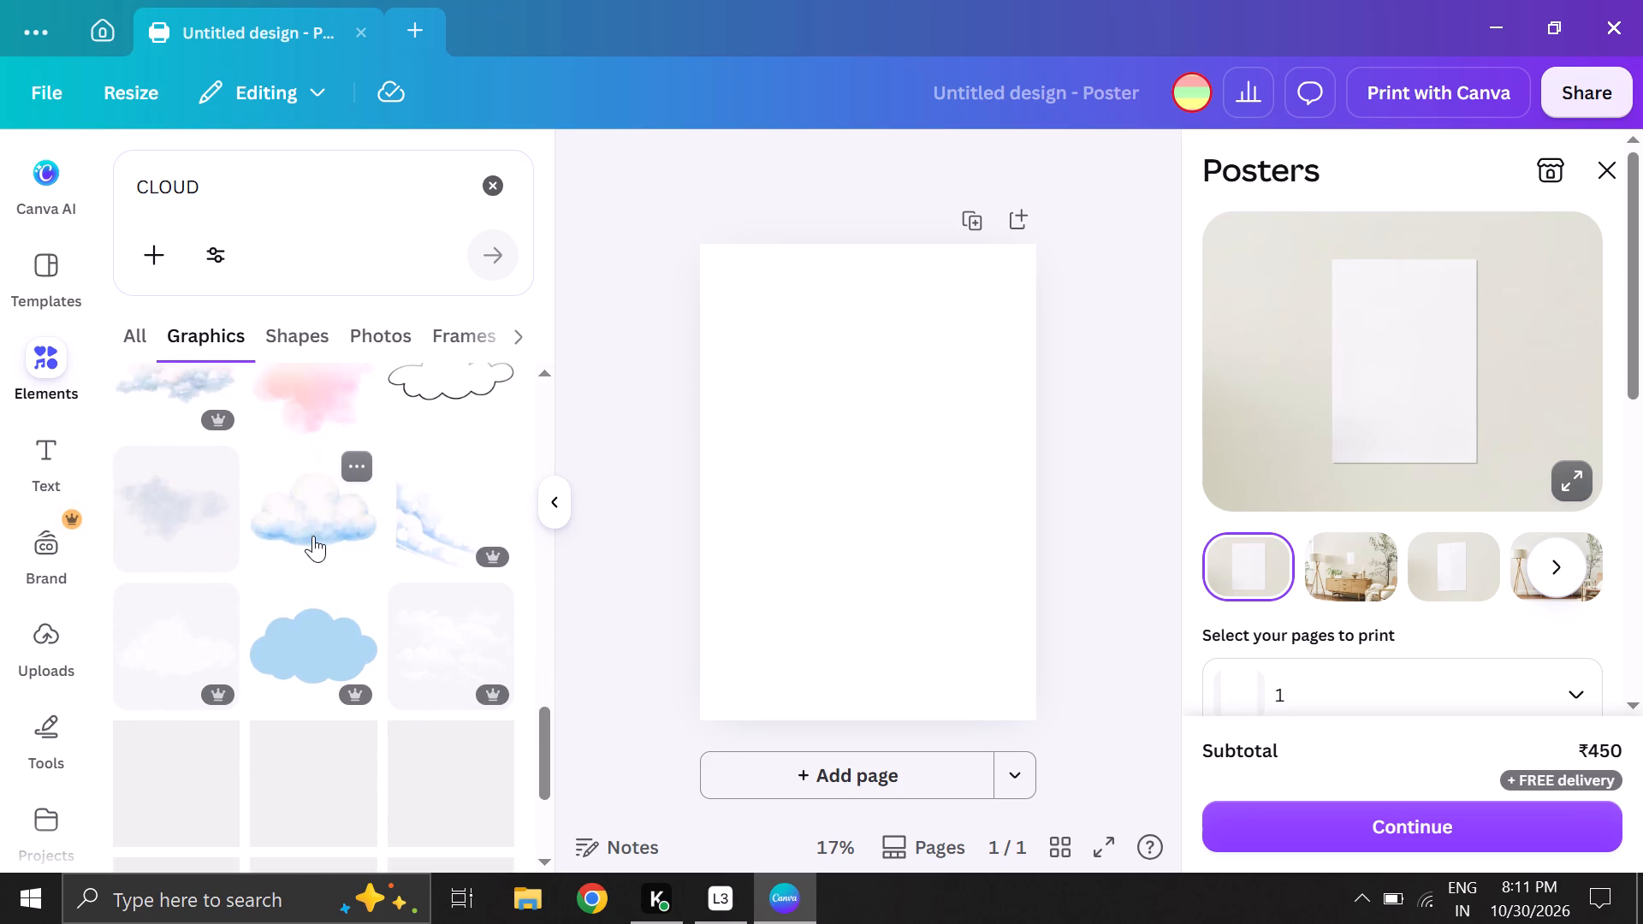
scroll(313, 536, "up", 3)
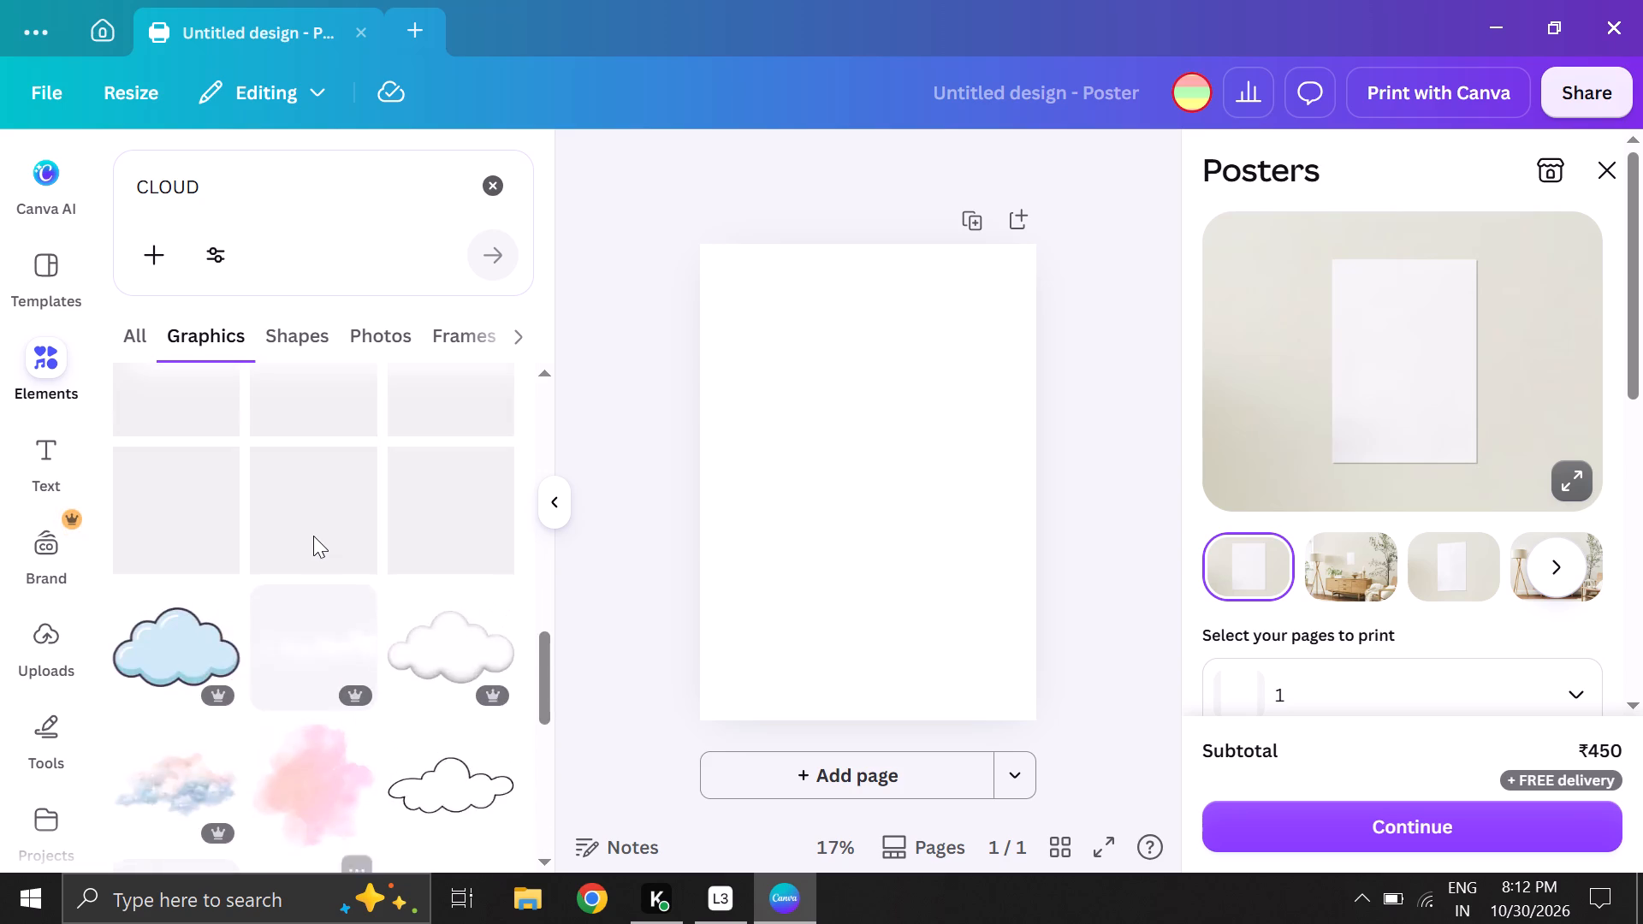
scroll(313, 536, "up", 3)
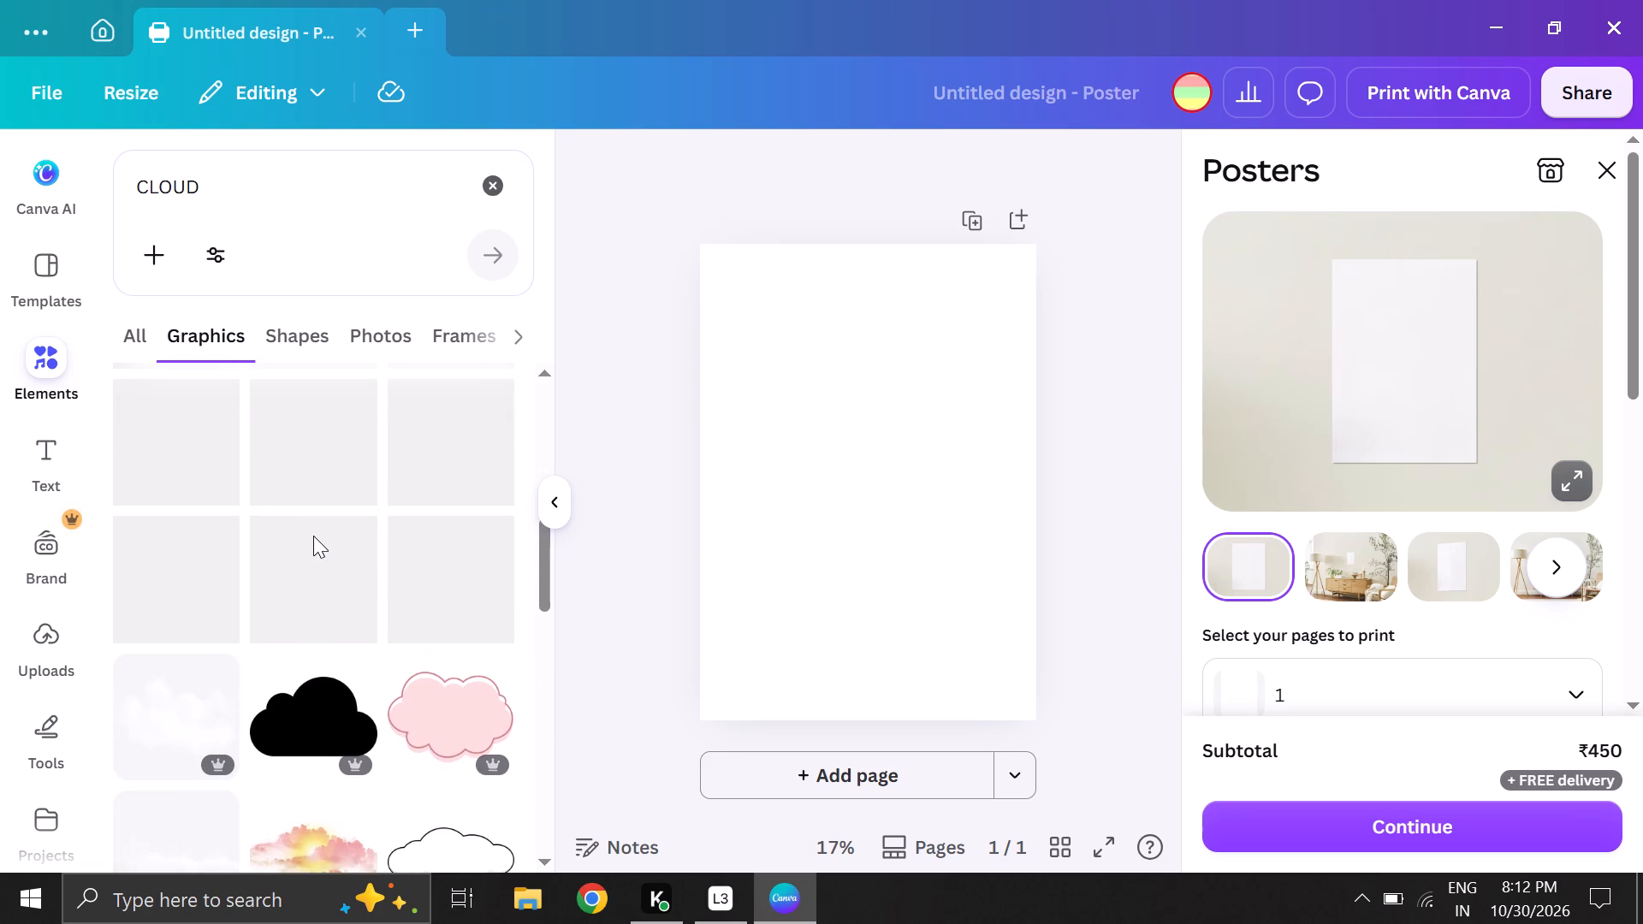
scroll(313, 536, "up", 2)
scroll(313, 536, "down", 1)
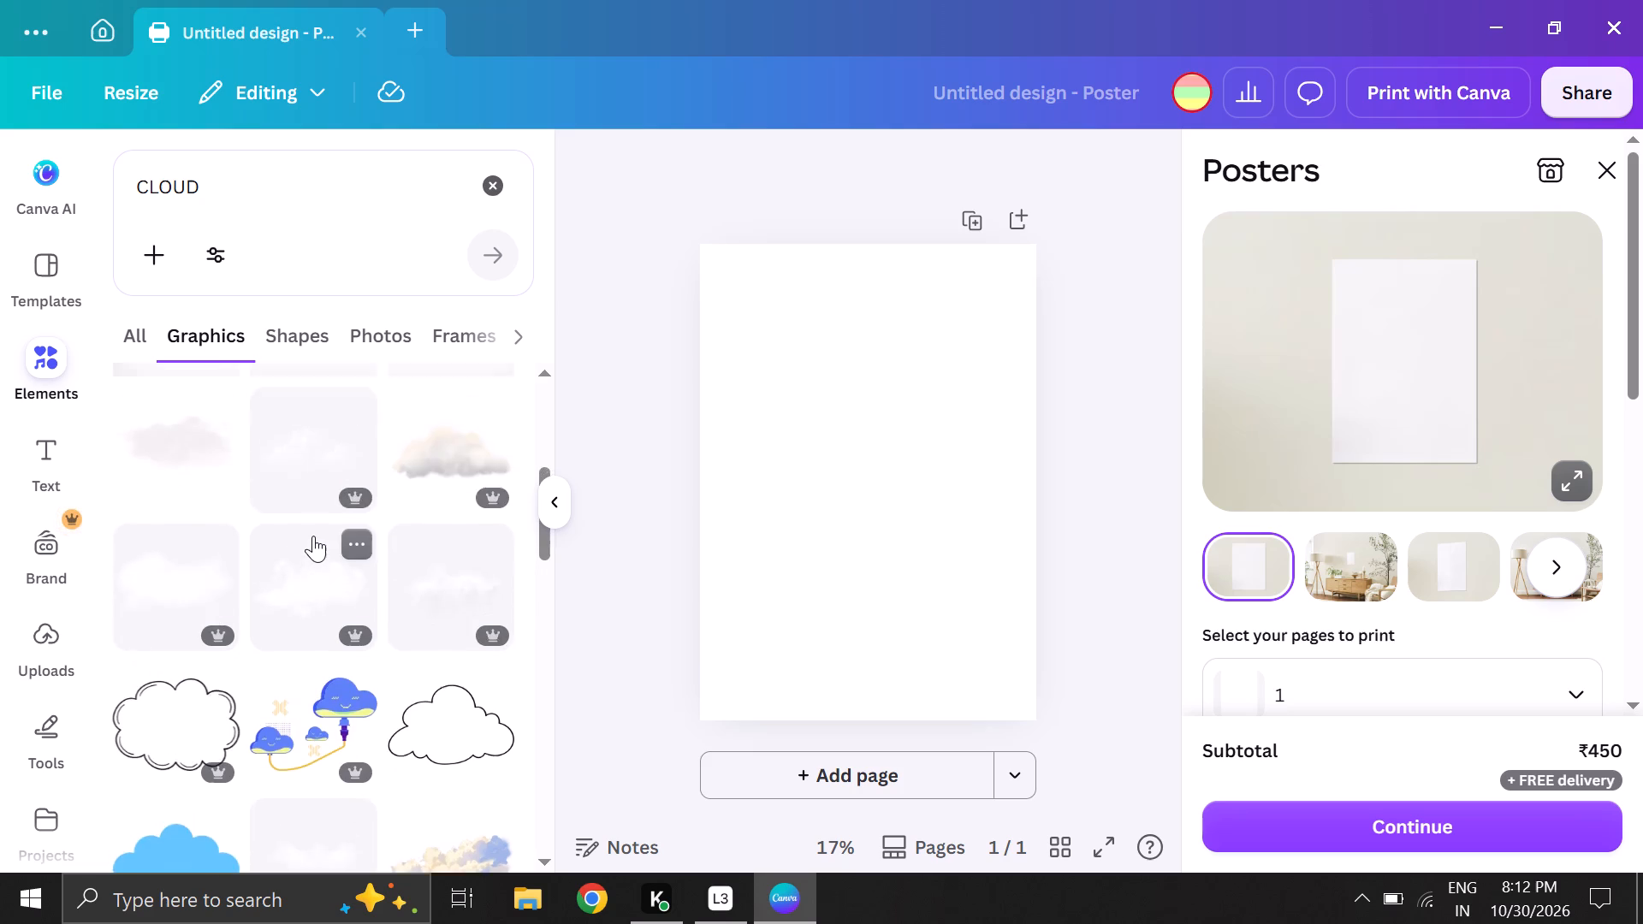
scroll(313, 536, "down", 2)
scroll(313, 536, "up", 6)
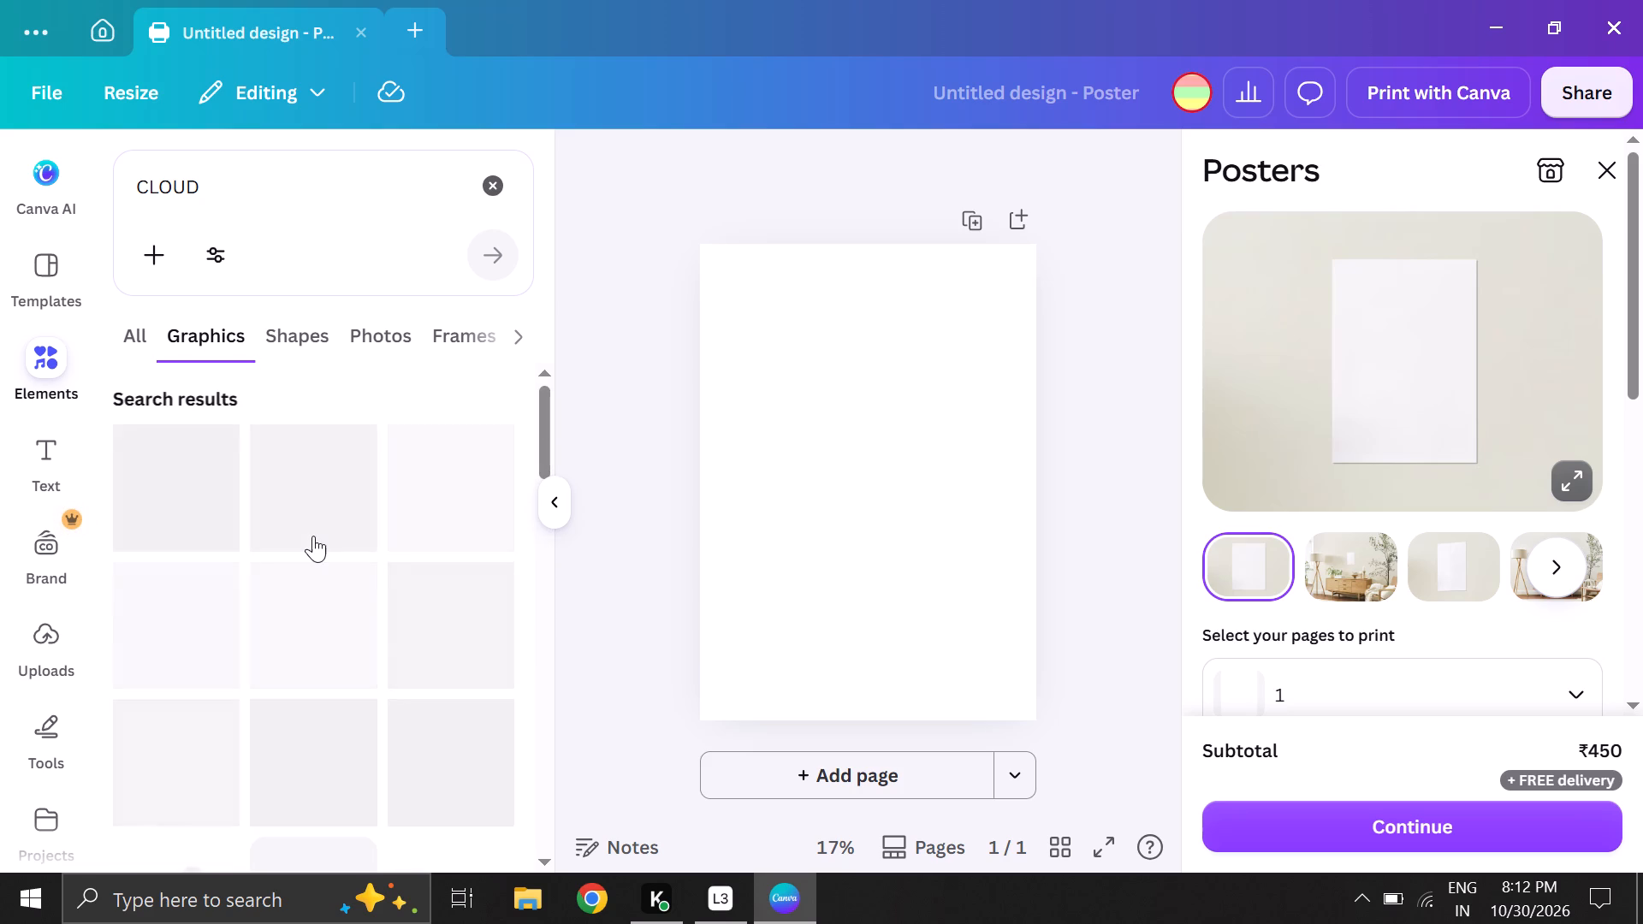
scroll(313, 536, "down", 7)
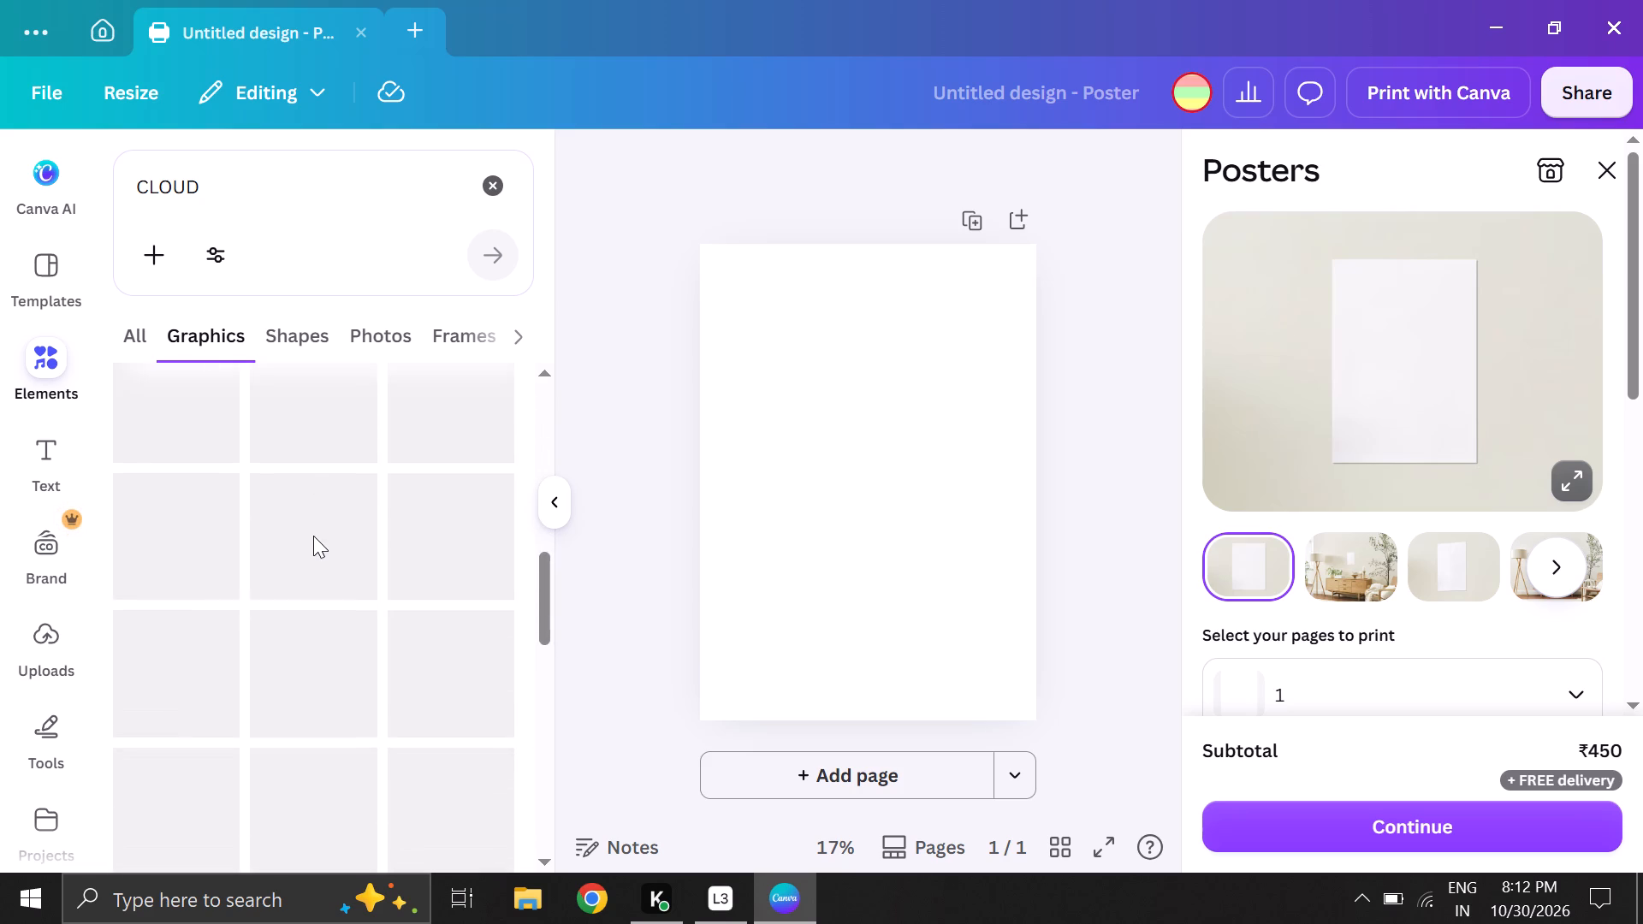
scroll(313, 536, "down", 3)
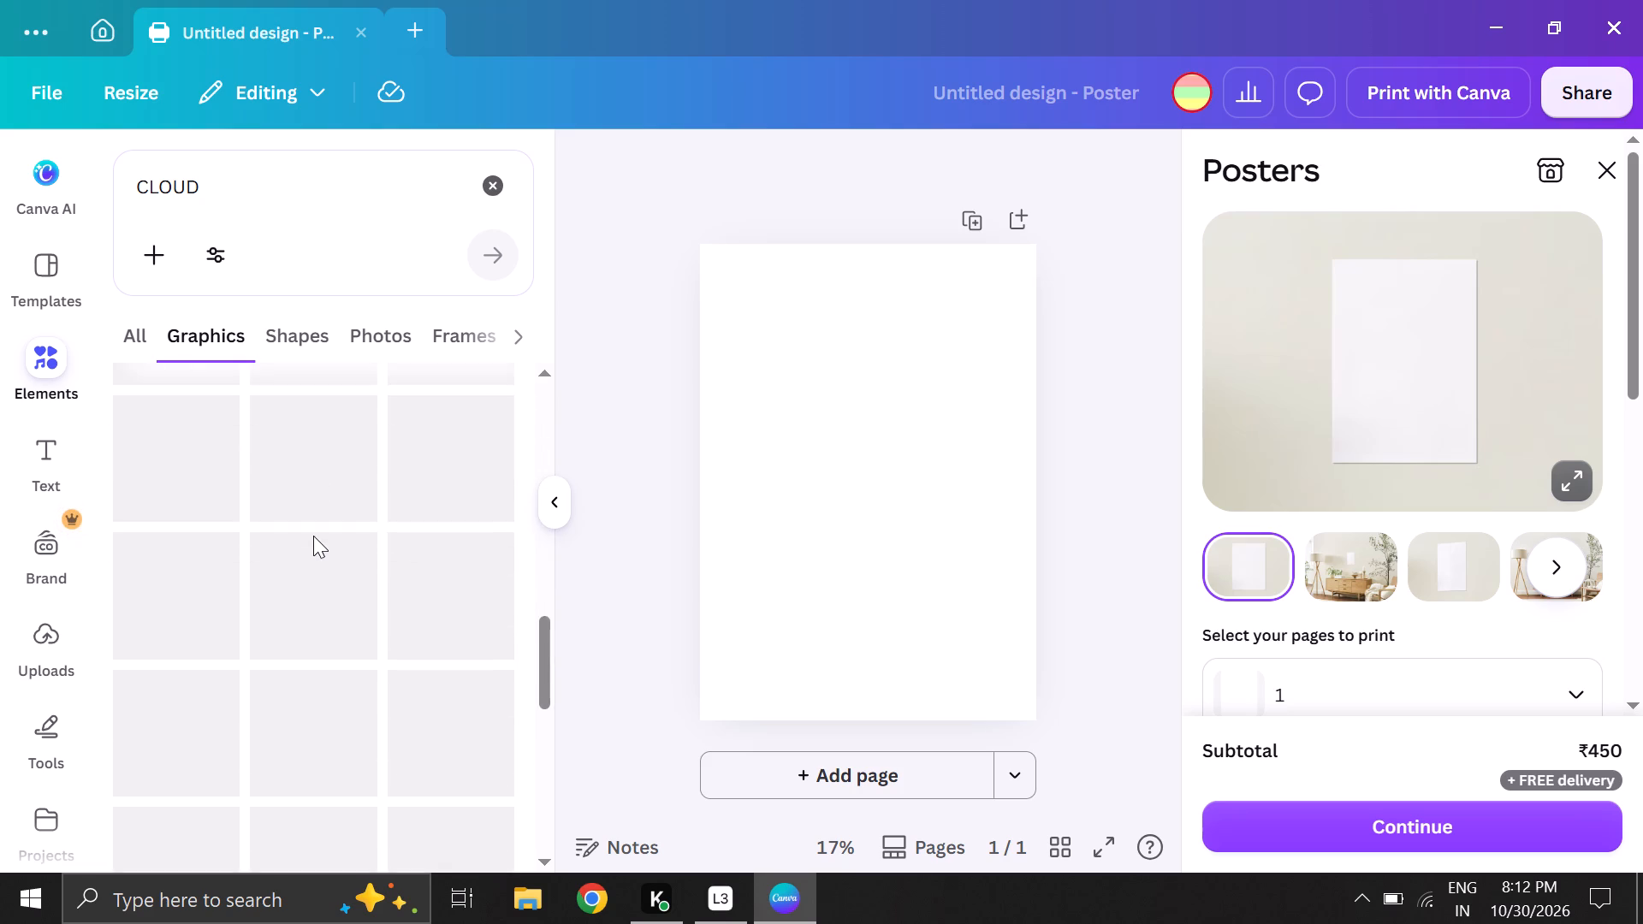
scroll(313, 536, "up", 5)
Add the pink-and-yellow watercolor cloud graphic, move it to the page's upper-left corner and shrink it to under half the page width.
scroll(313, 536, "down", 1)
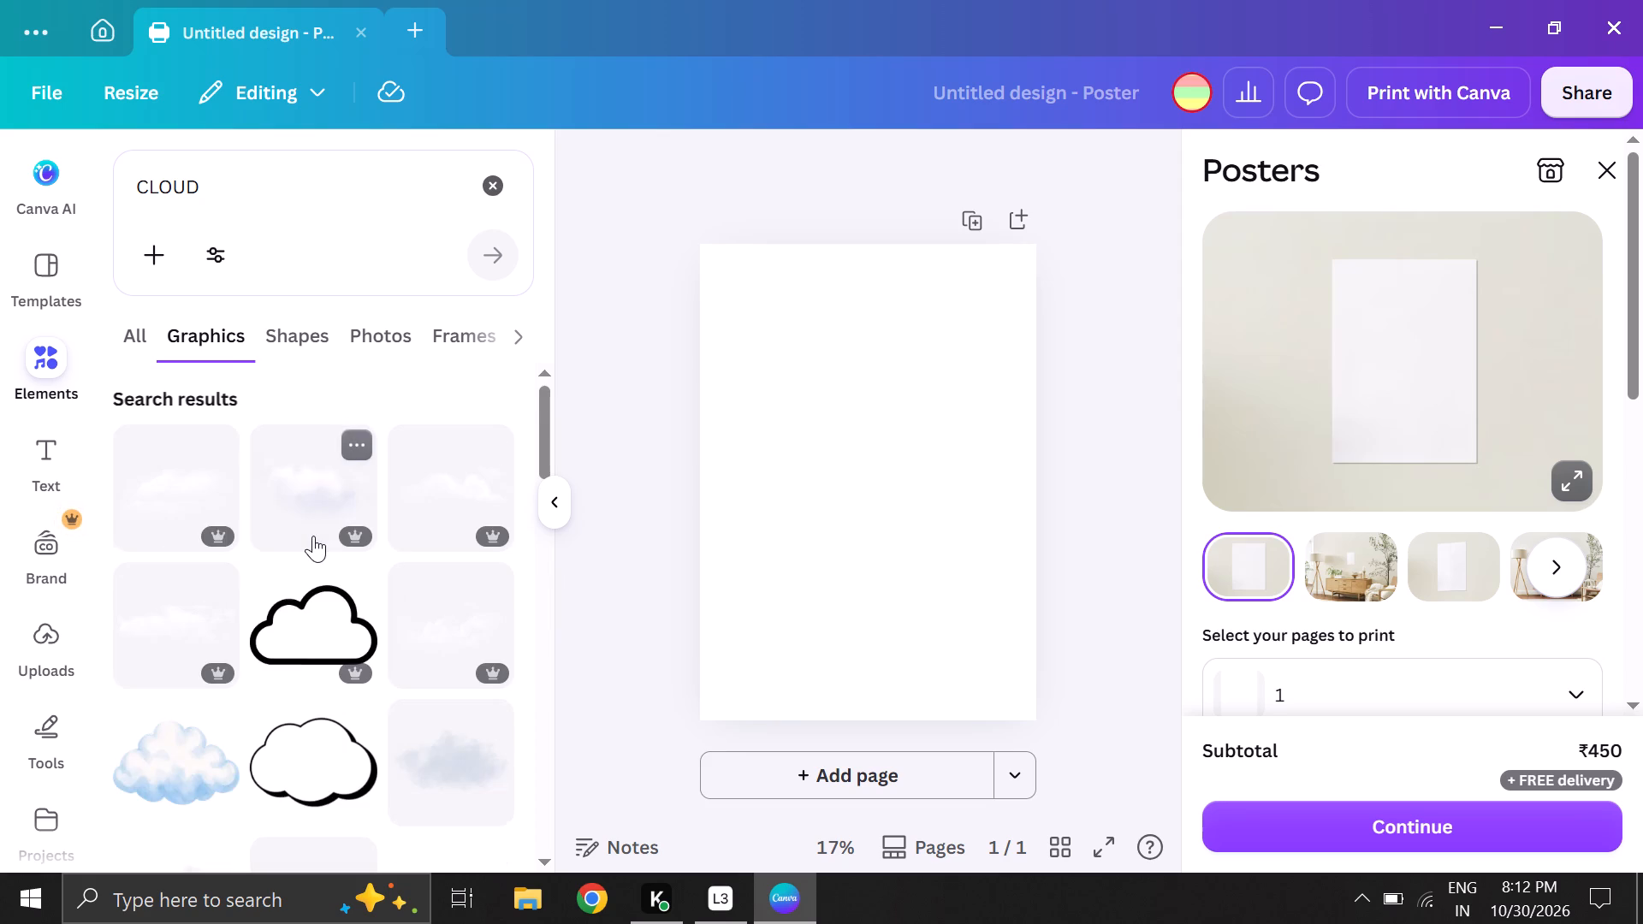
scroll(313, 536, "down", 5)
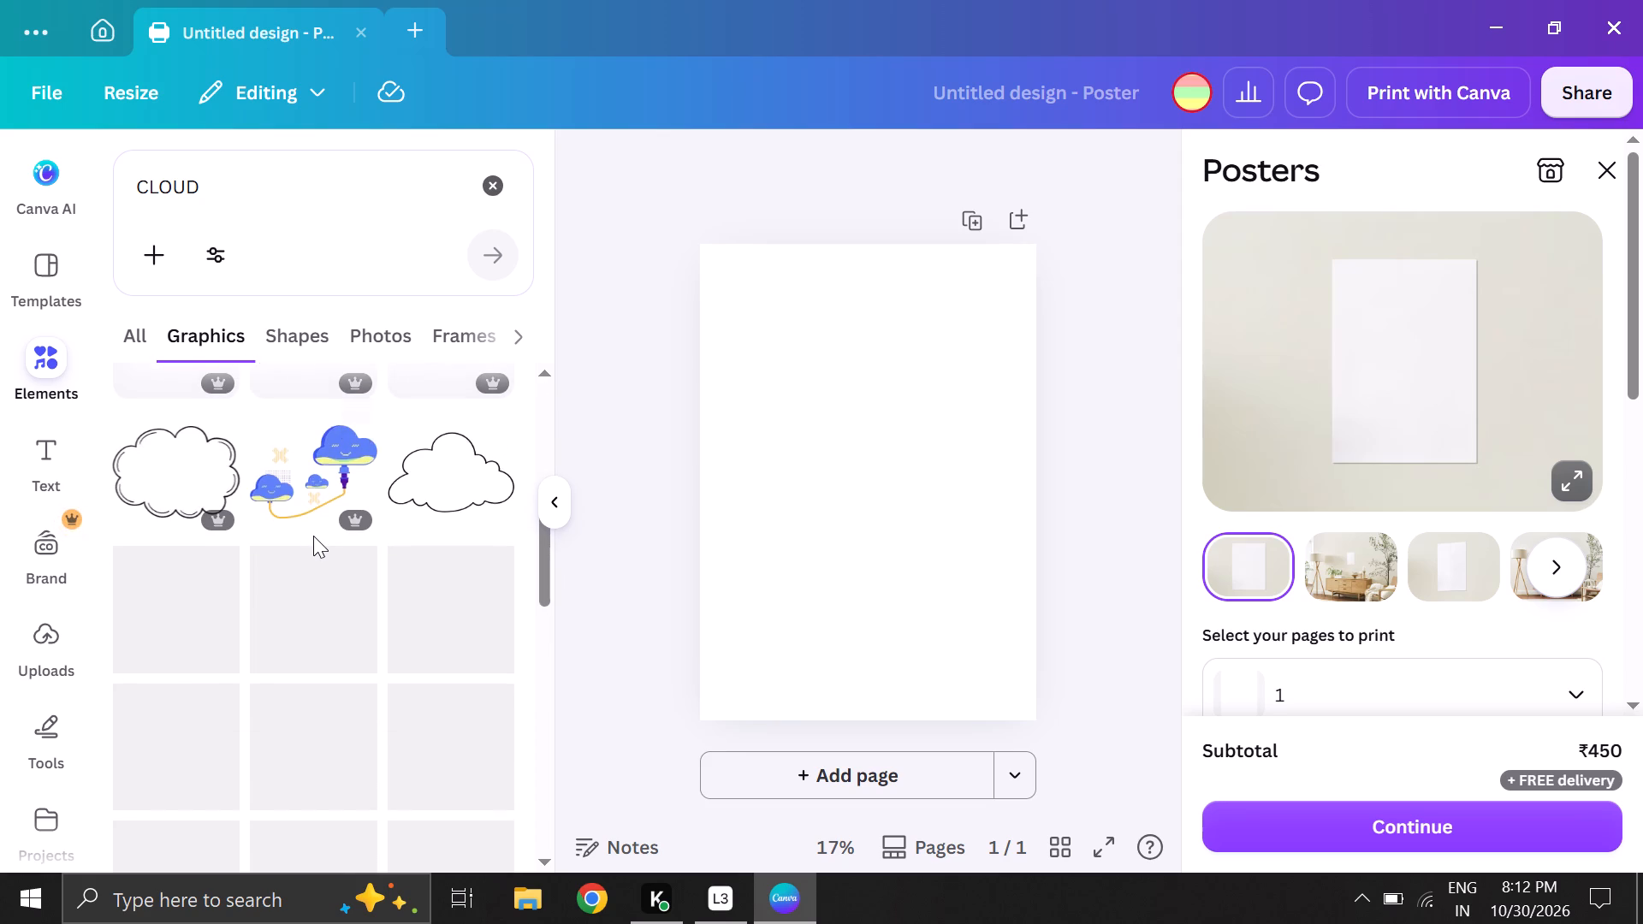
scroll(313, 536, "down", 3)
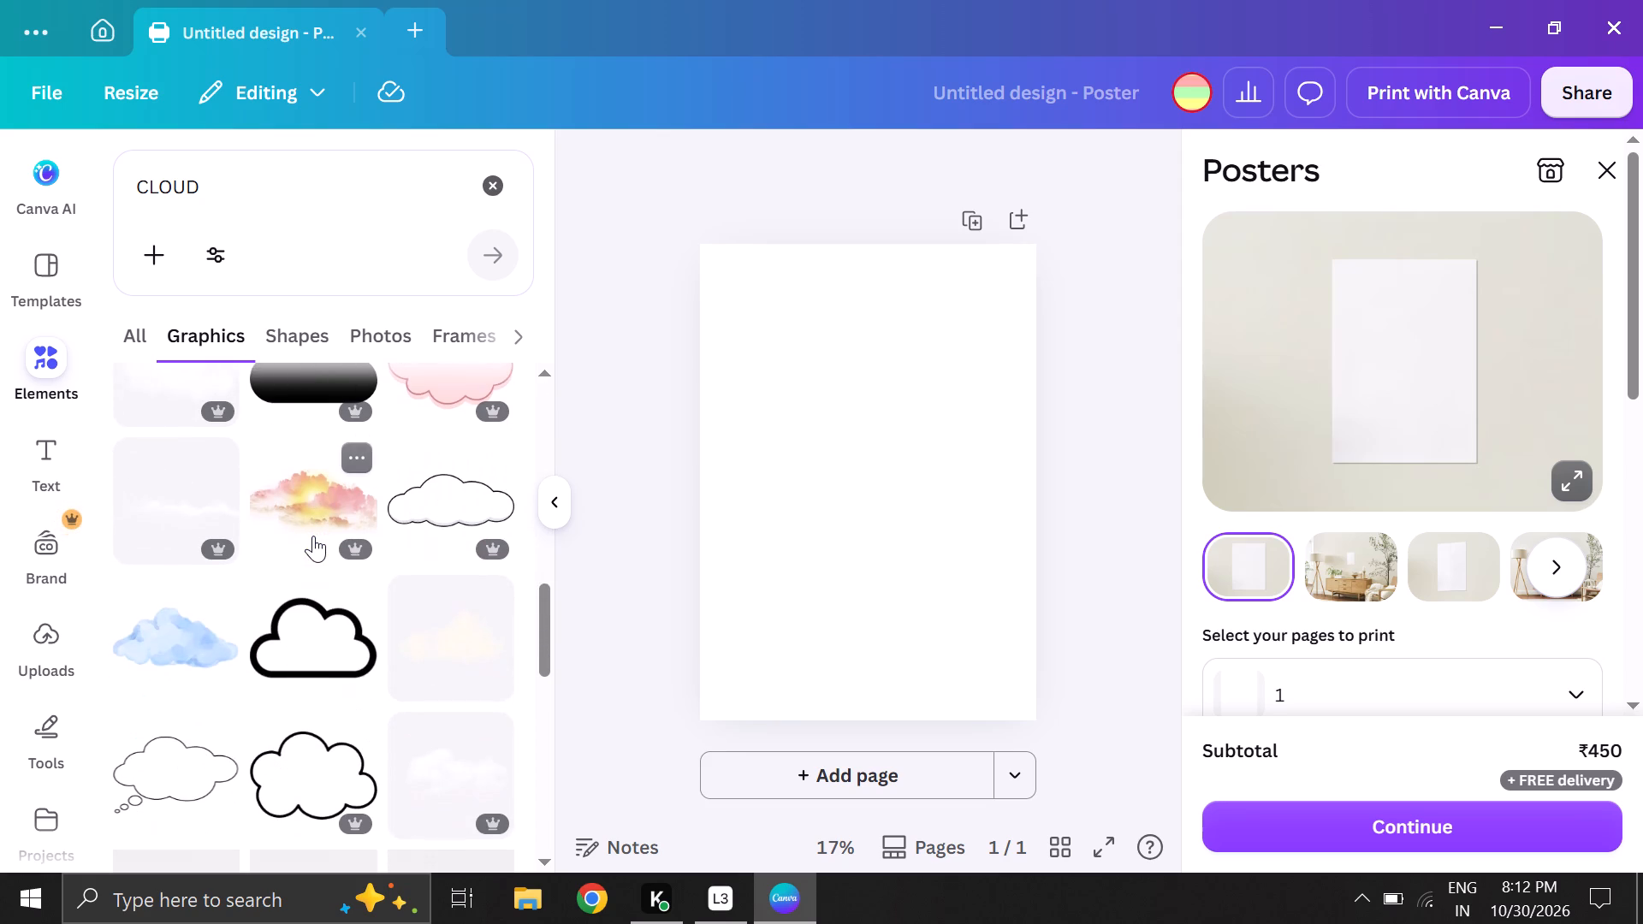
left_click(313, 536)
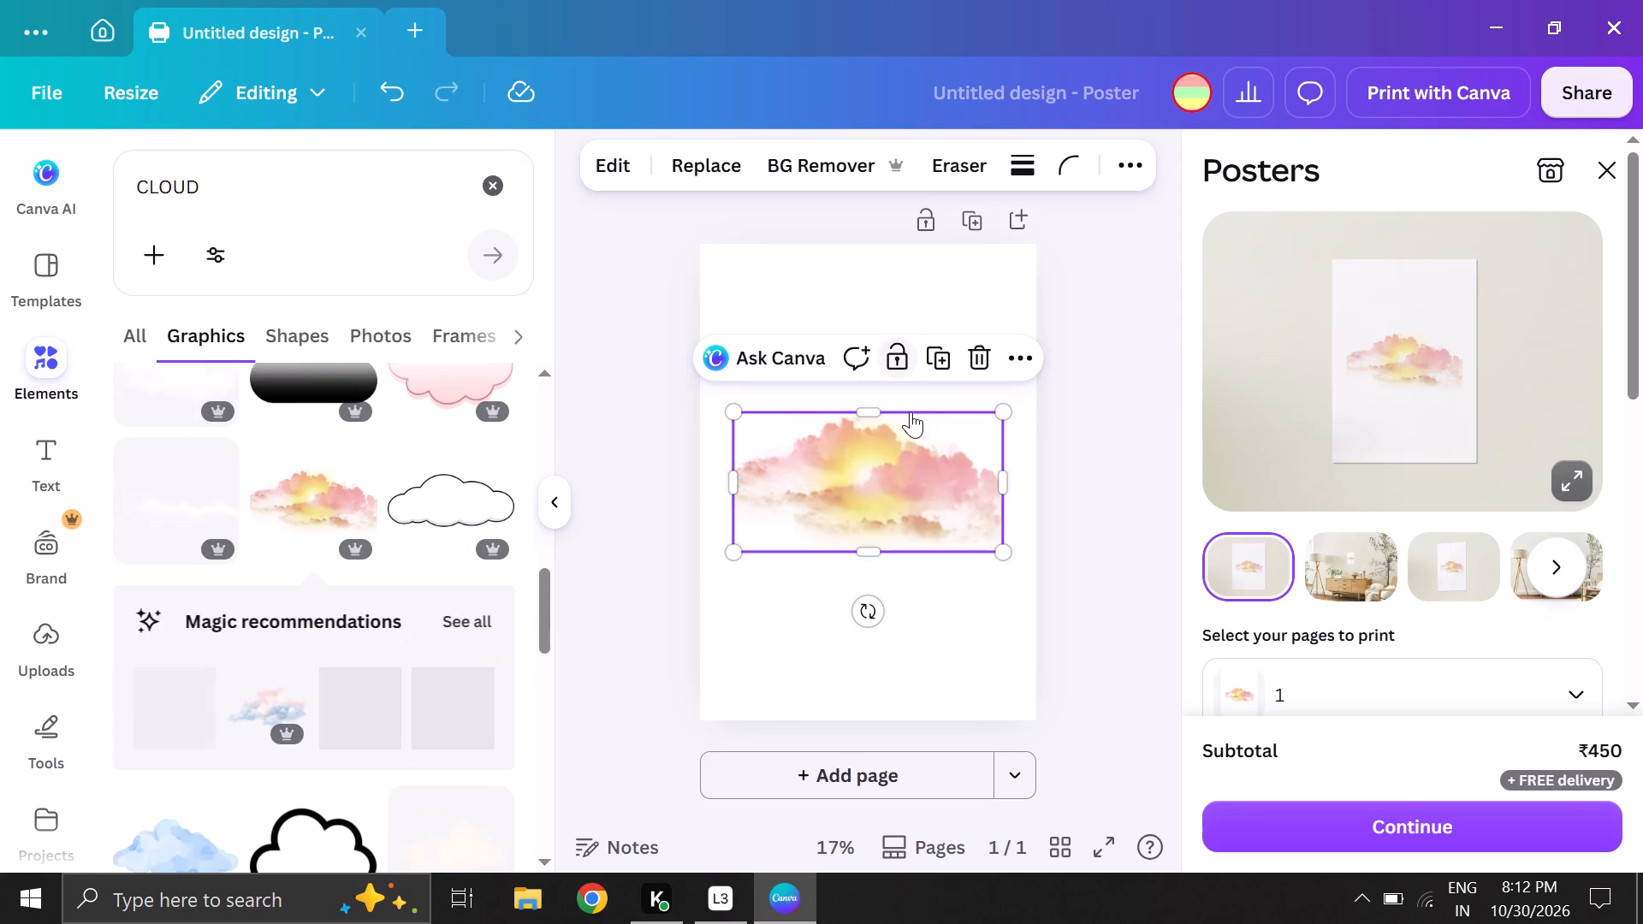
left_click_drag(839, 461, 811, 339)
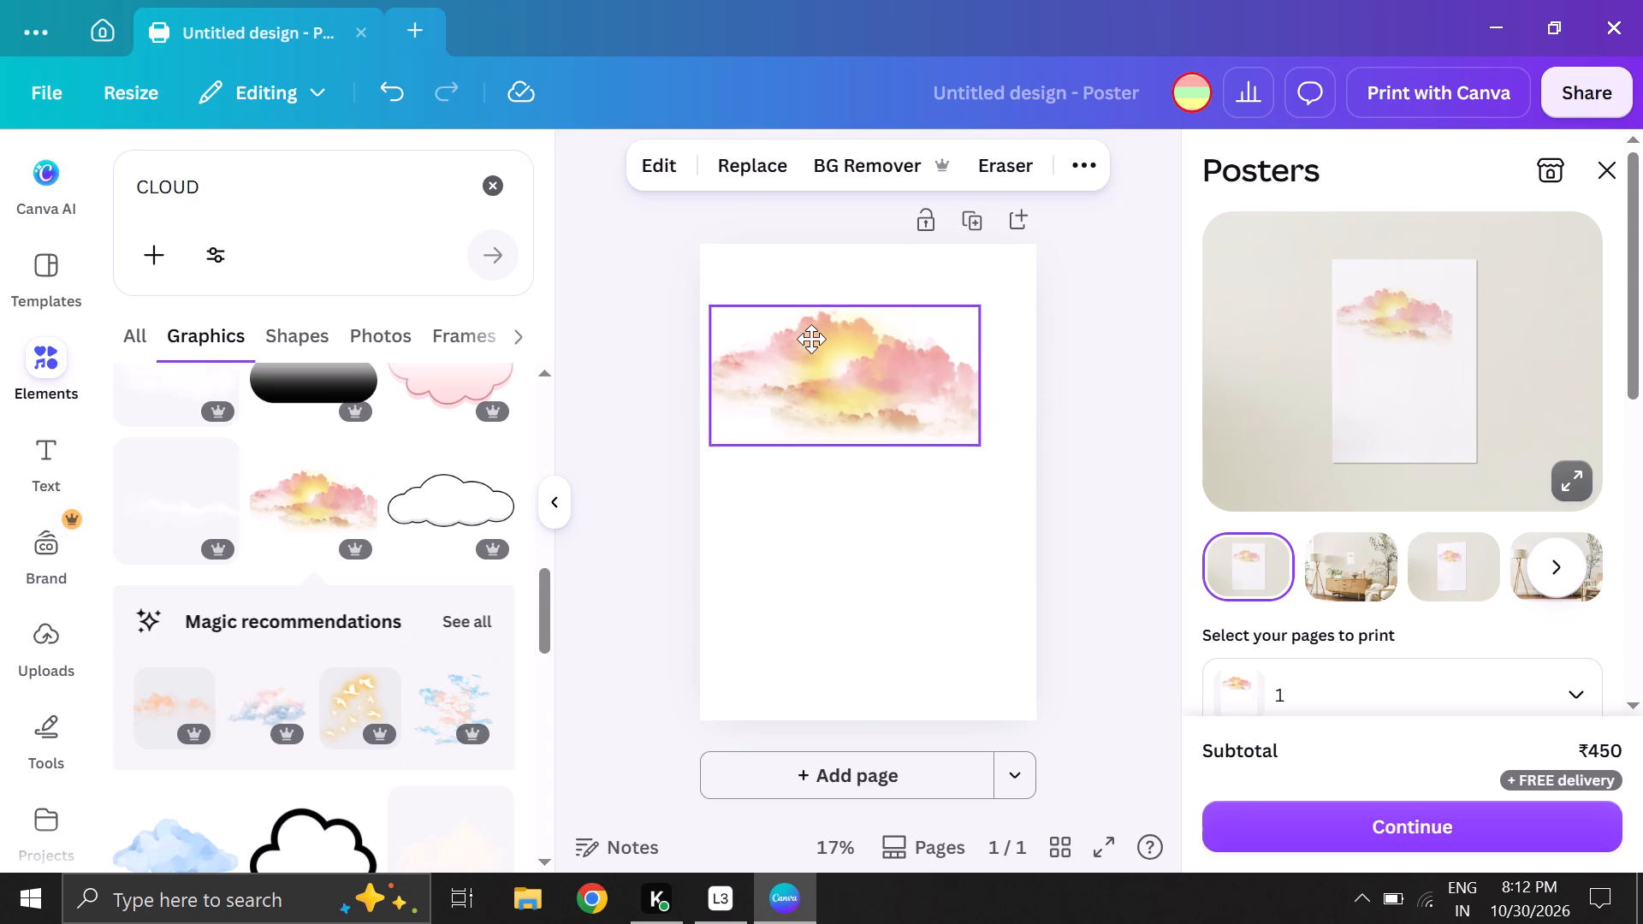
left_click_drag(811, 339, 846, 288)
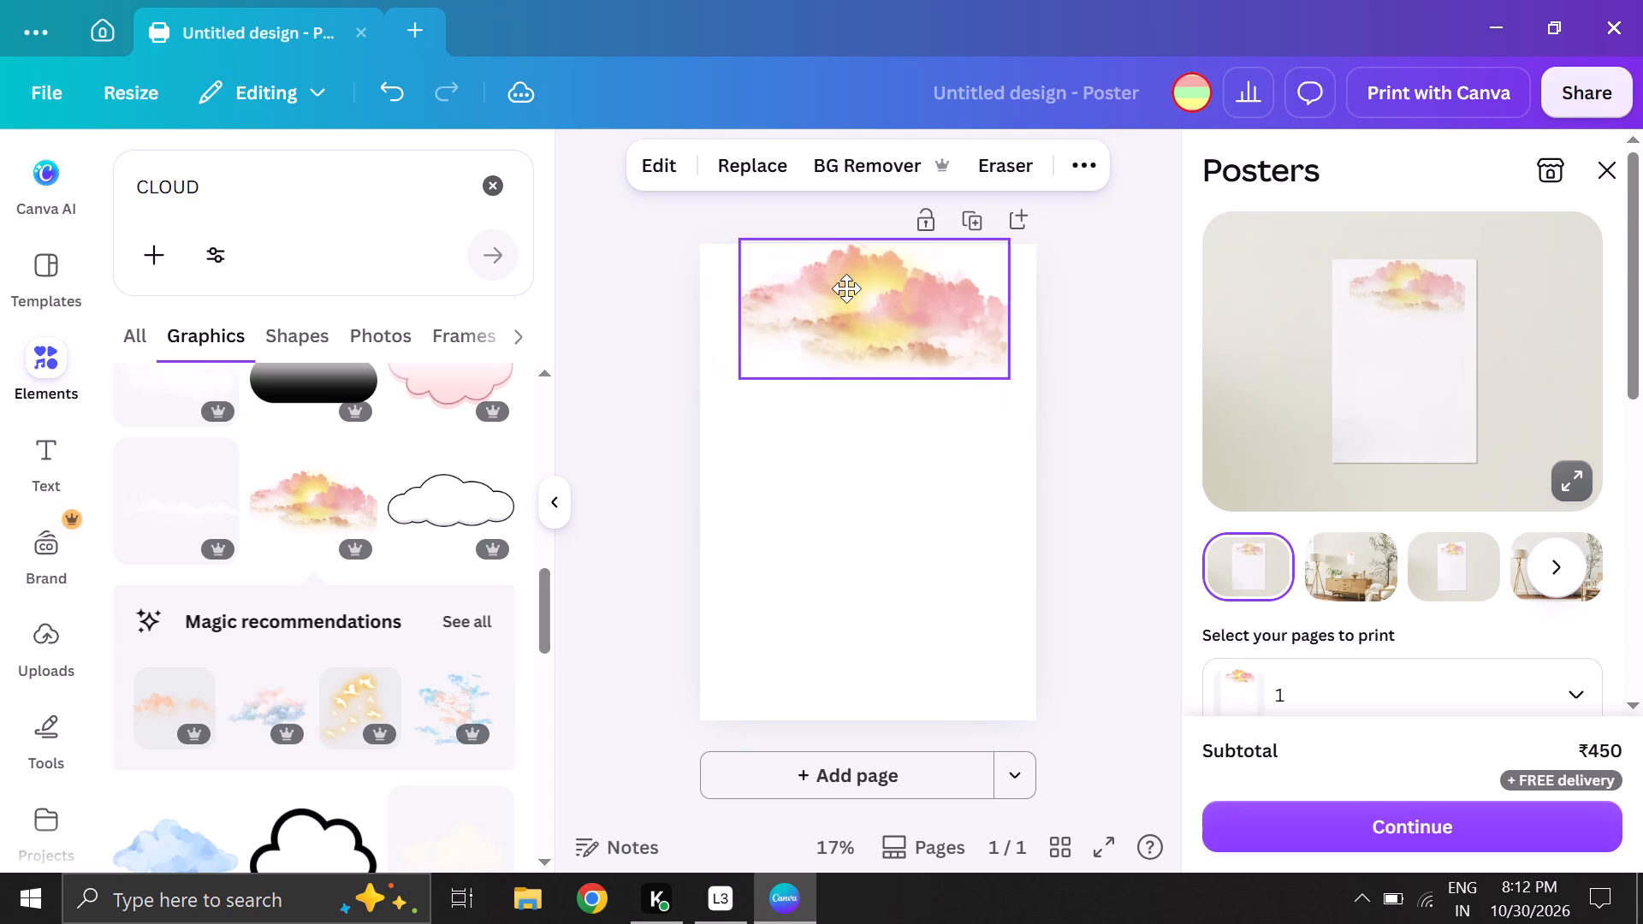
left_click_drag(846, 288, 810, 295)
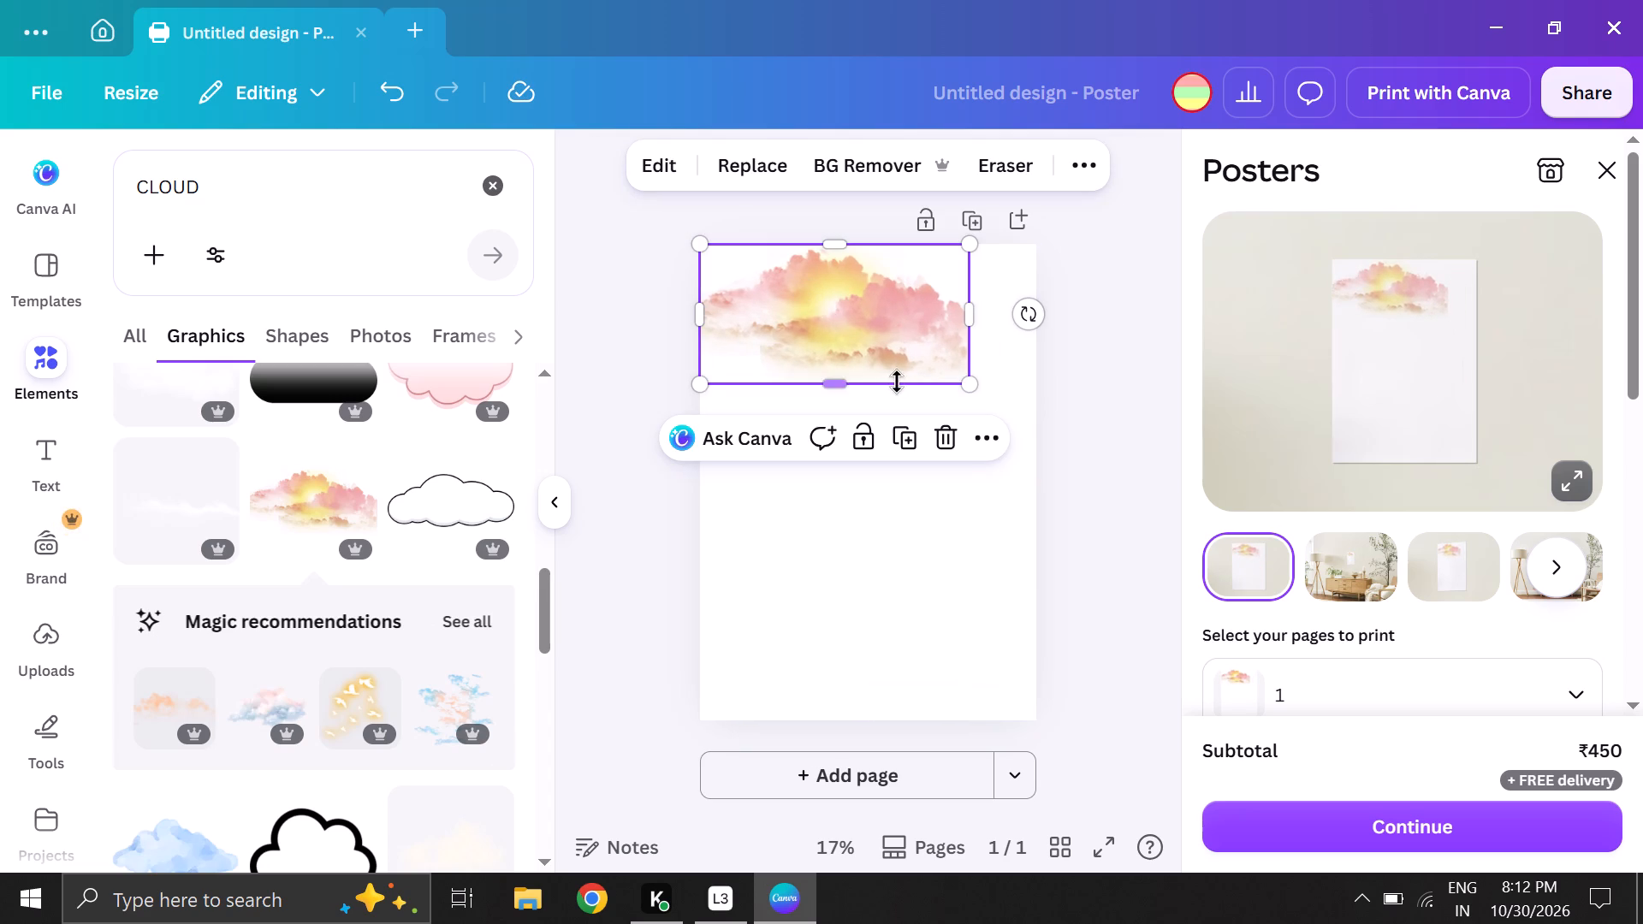
left_click_drag(969, 383, 860, 309)
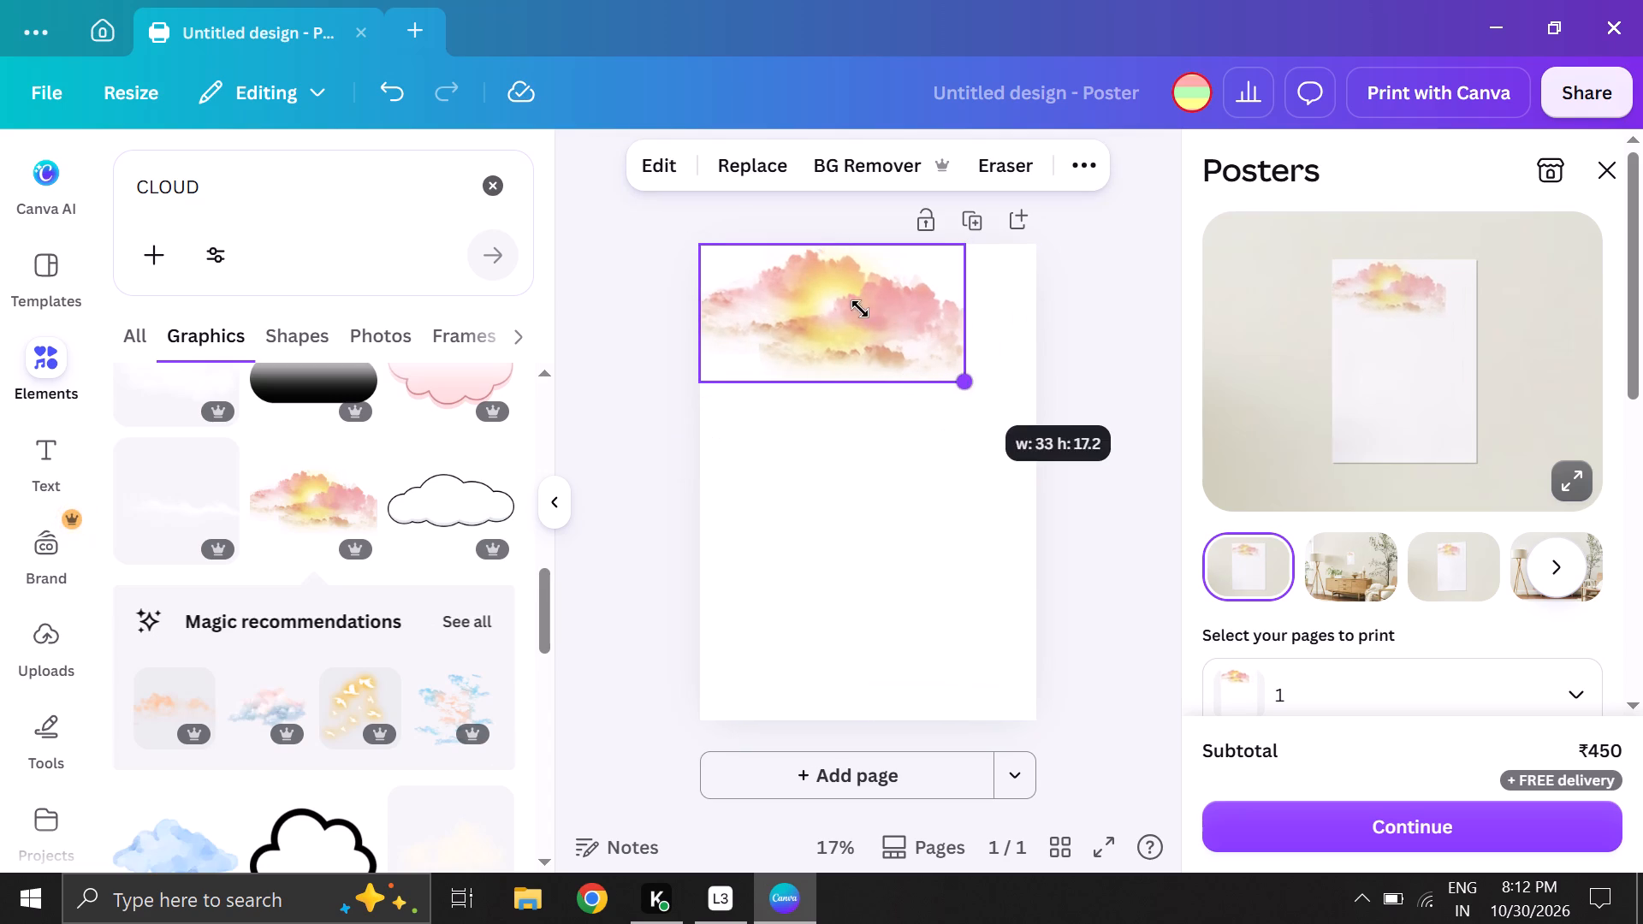
left_click_drag(860, 309, 839, 302)
left_click(942, 473)
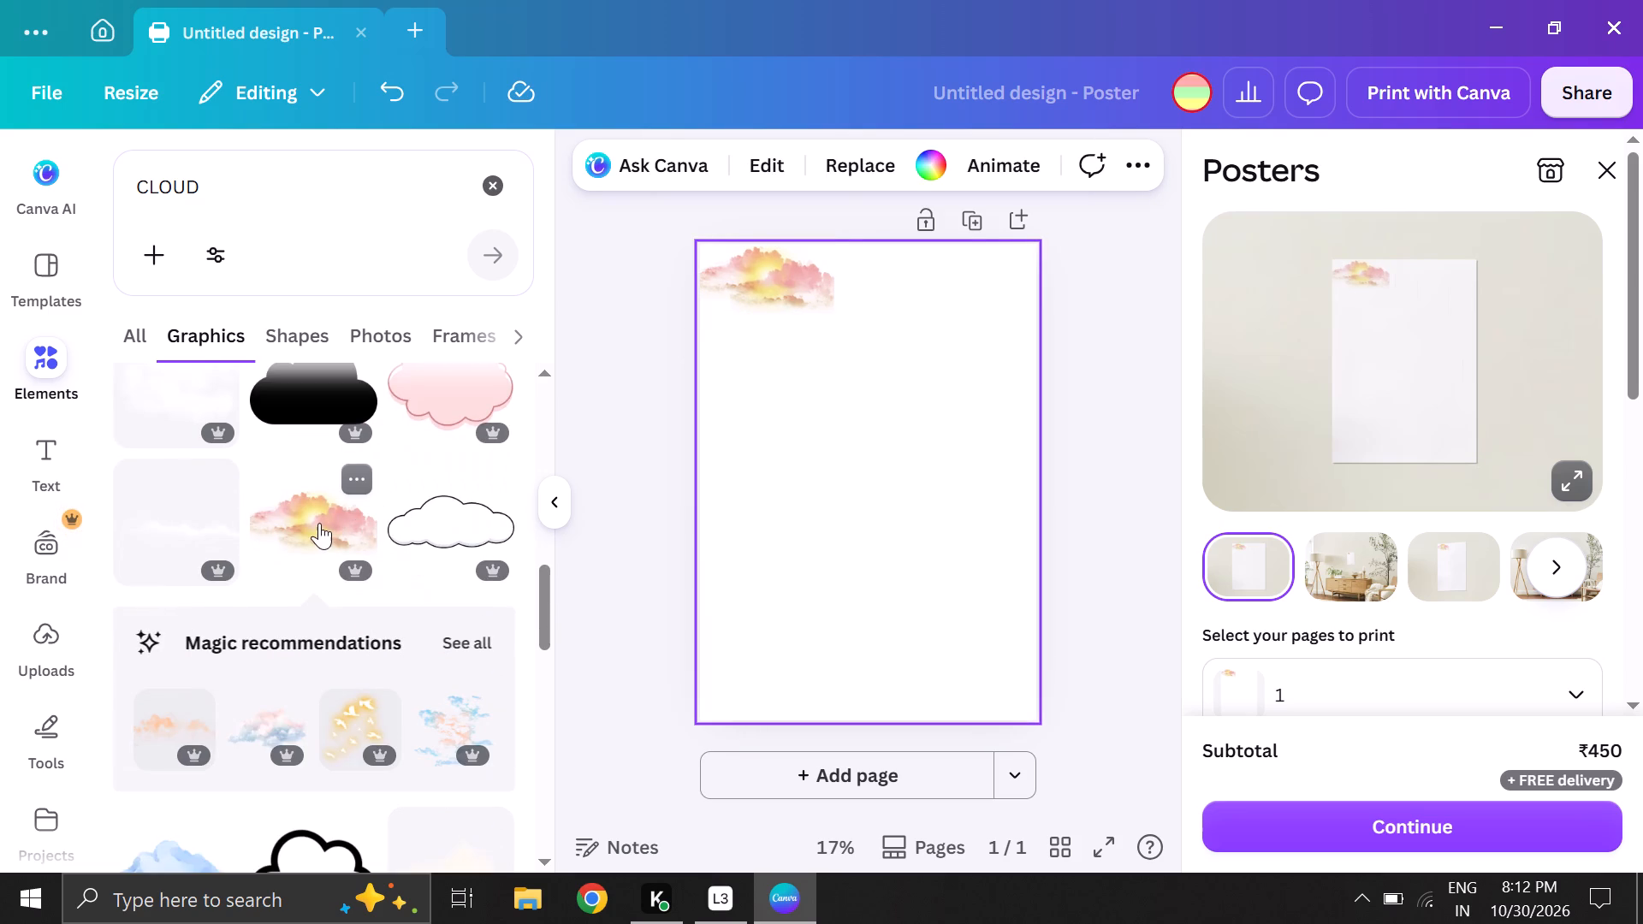
Add the pink-and-blue cloud from the Magic recommendations, shrink it and place it along the page's top edge beside the first cloud.
scroll(307, 679, "down", 1)
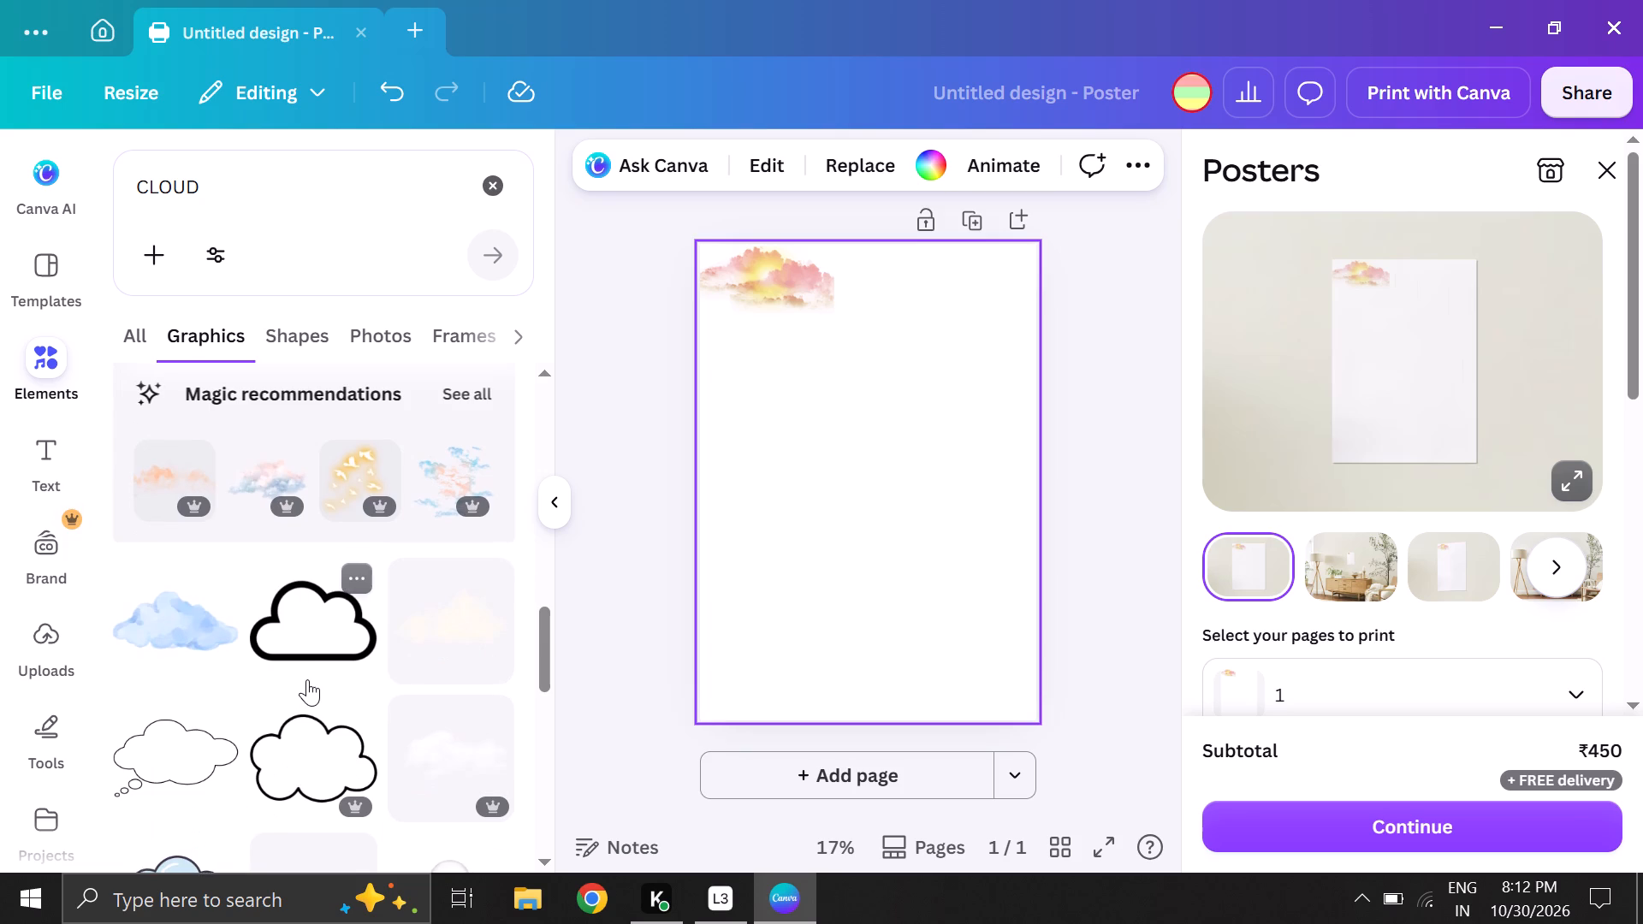
scroll(307, 679, "down", 1)
left_click(268, 480)
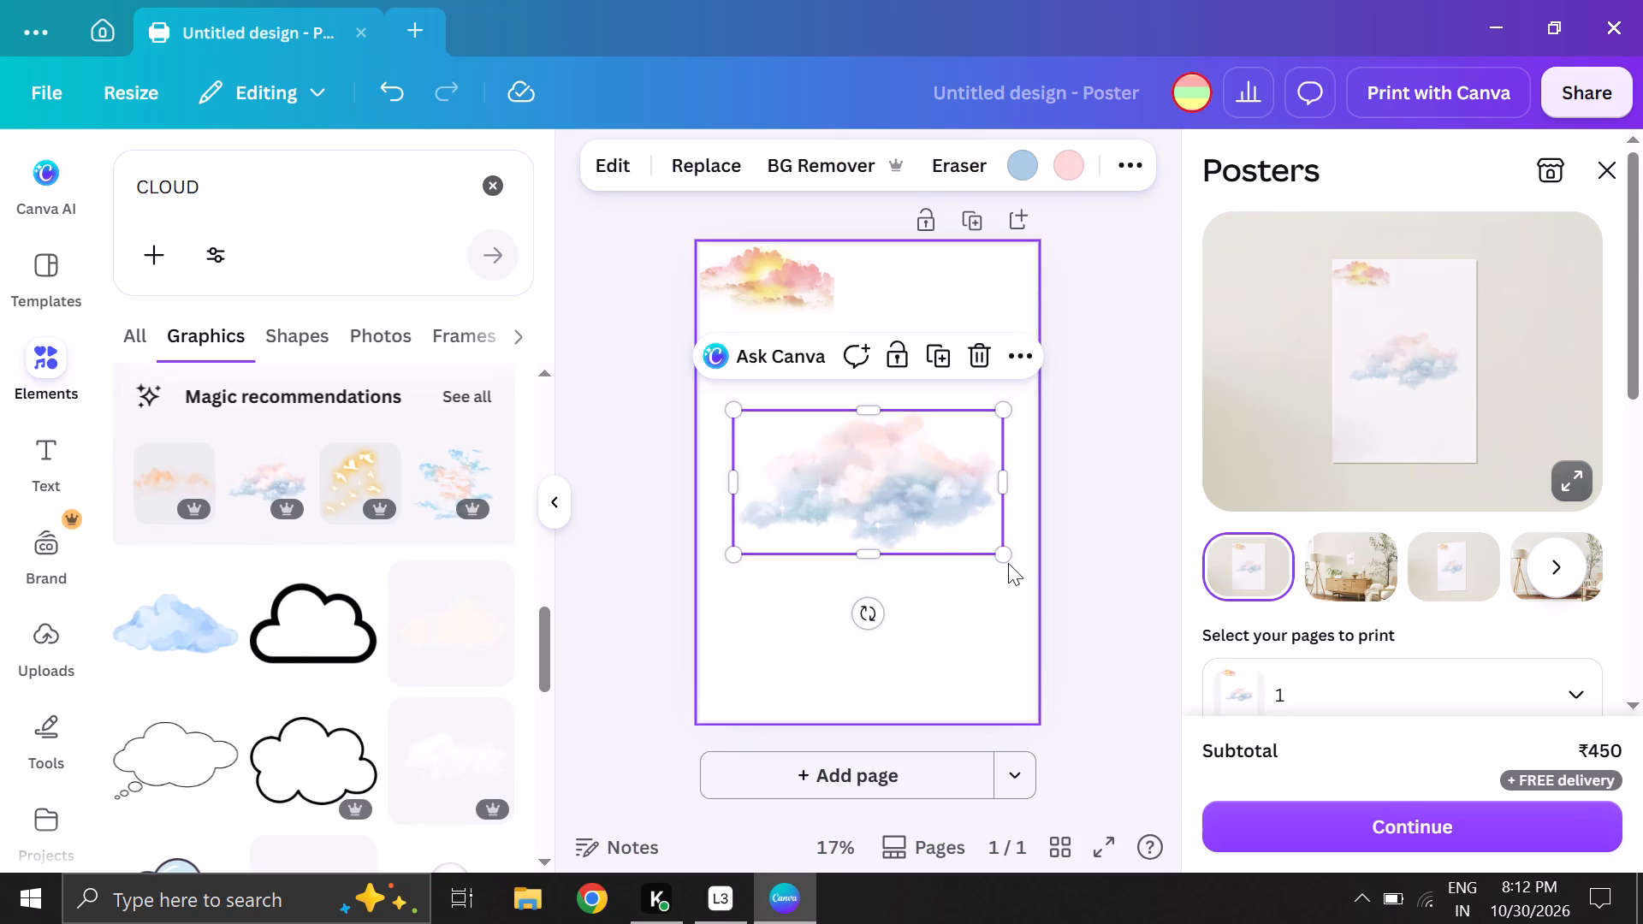
left_click_drag(1003, 543, 919, 443)
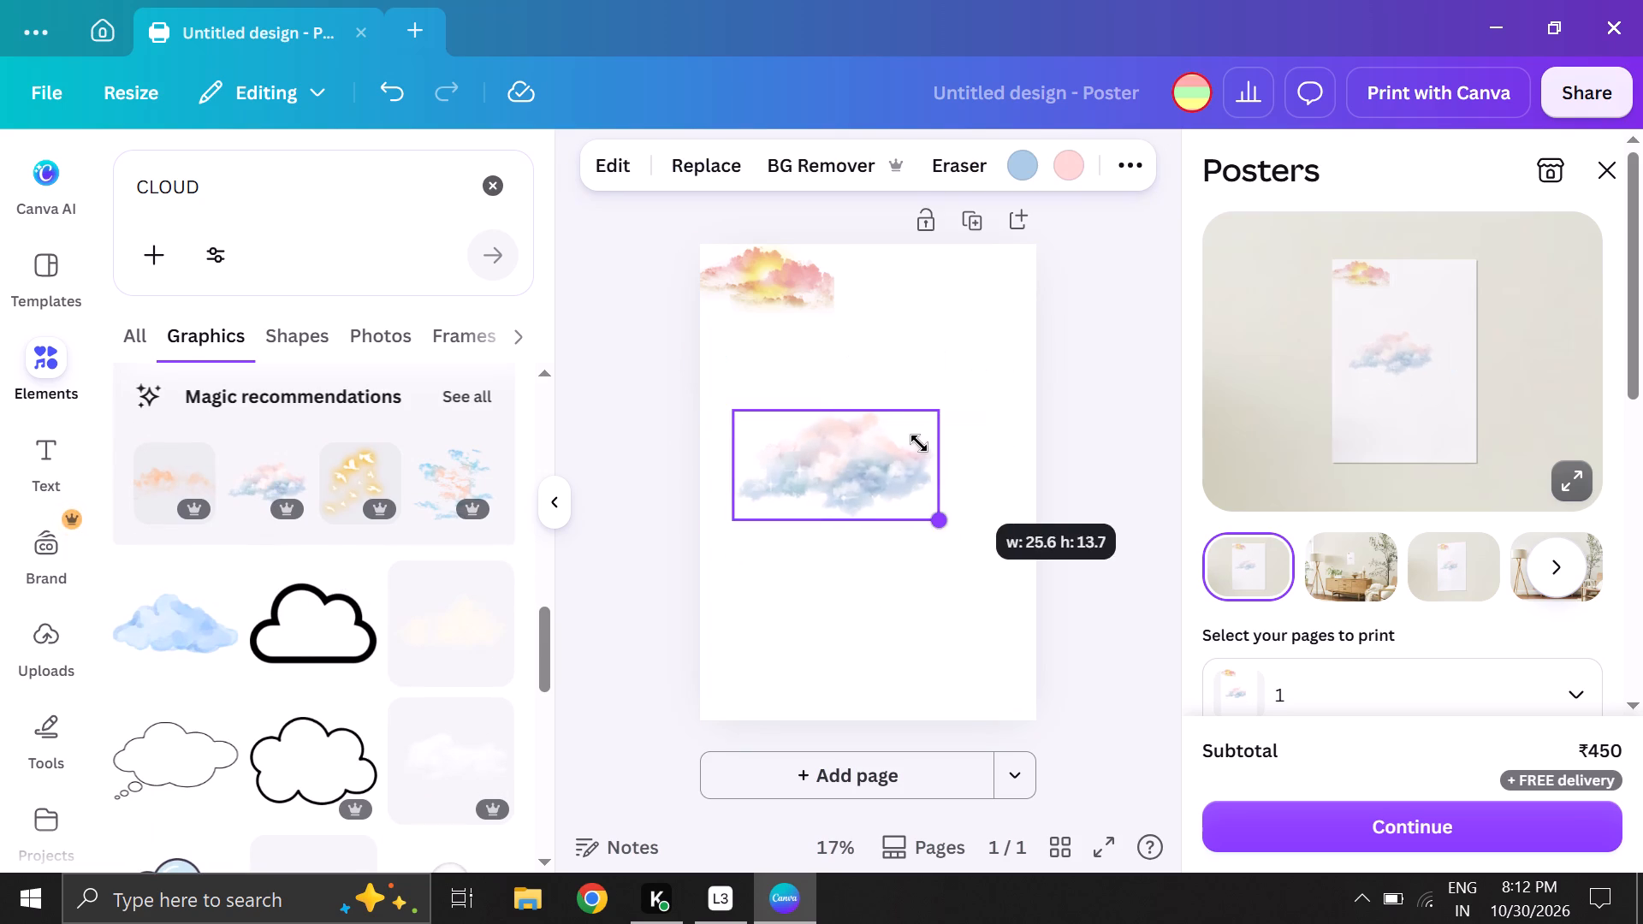
left_click_drag(919, 443, 899, 441)
left_click_drag(818, 463, 893, 275)
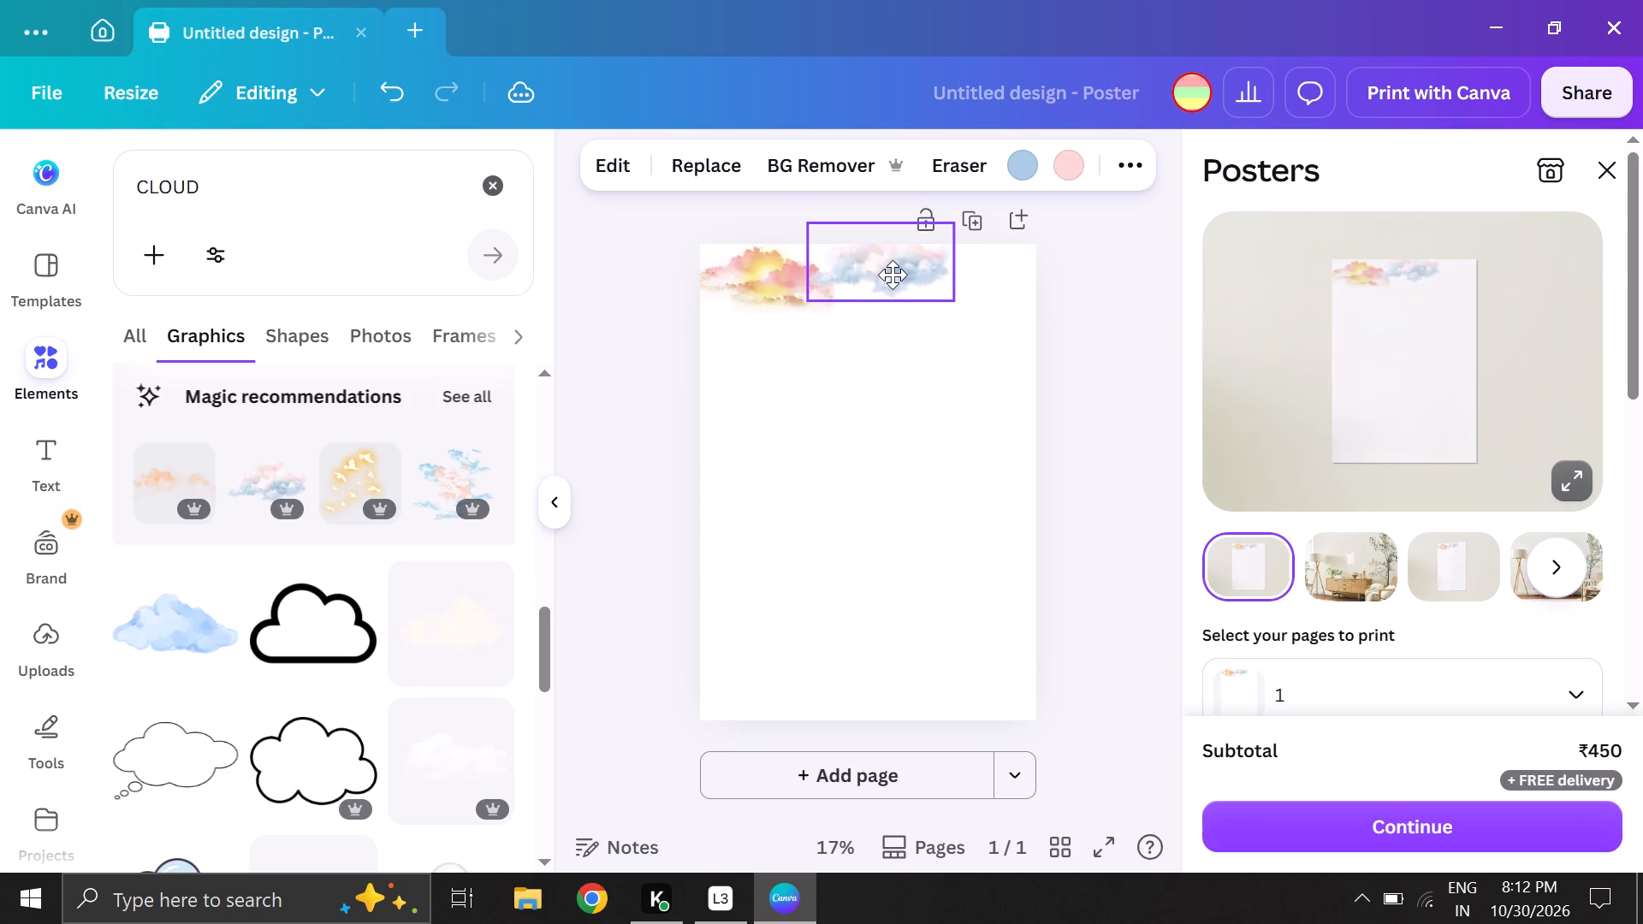
left_click_drag(893, 275, 888, 287)
left_click(906, 484)
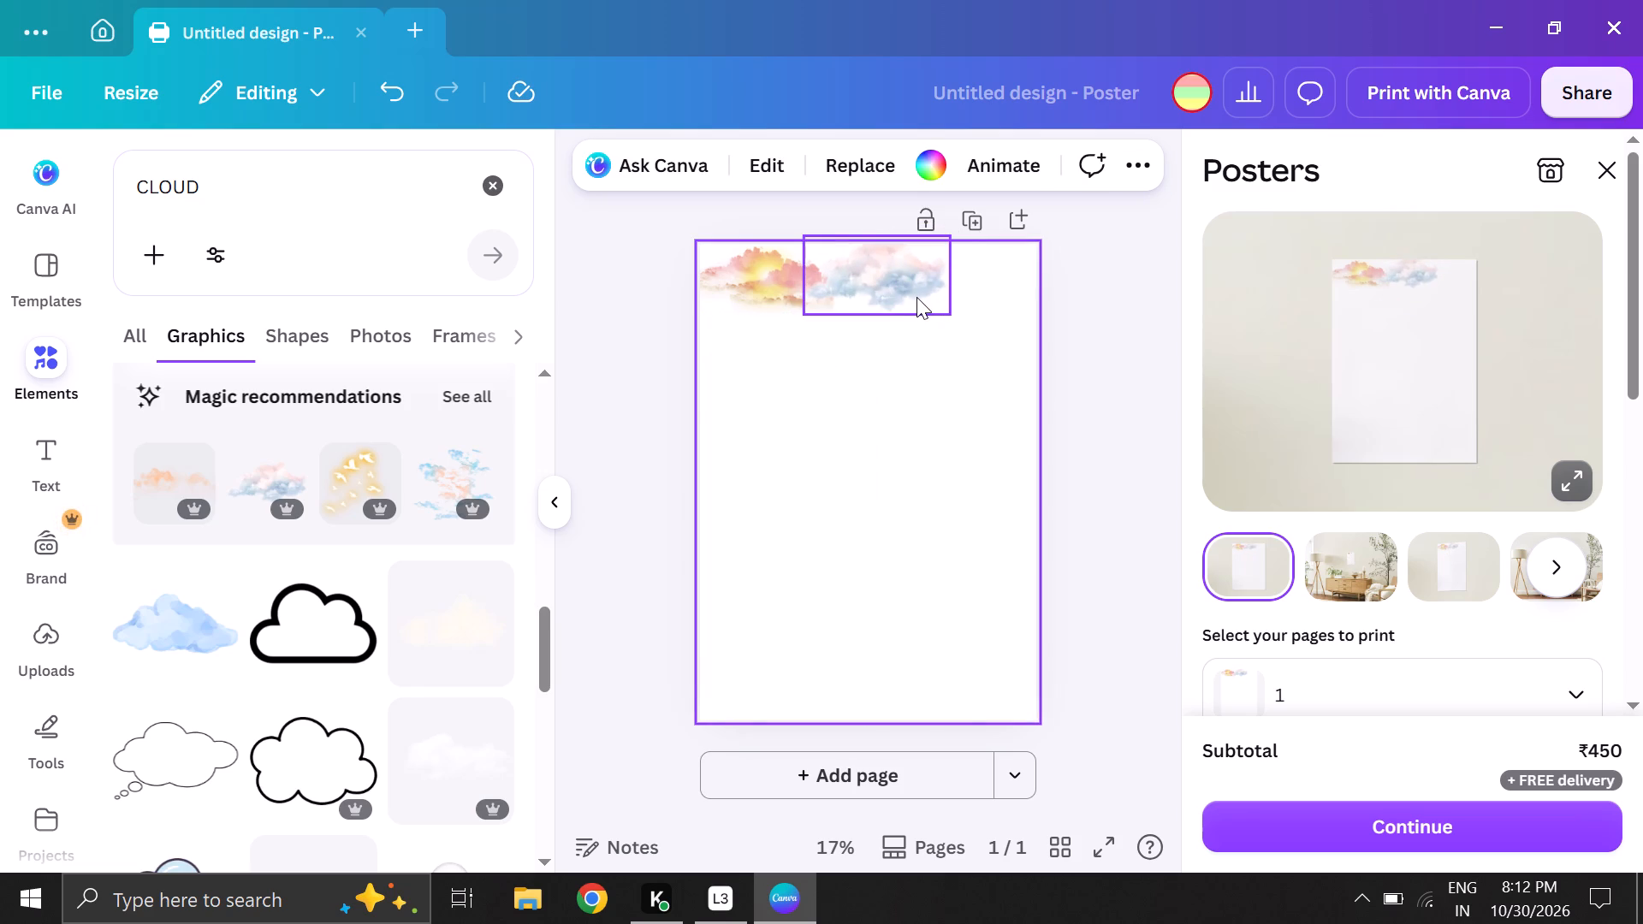
Add the scattered blue-and-peach clouds from the Magic recommendations, shrink them and place them in the page's upper-right corner.
left_click(438, 470)
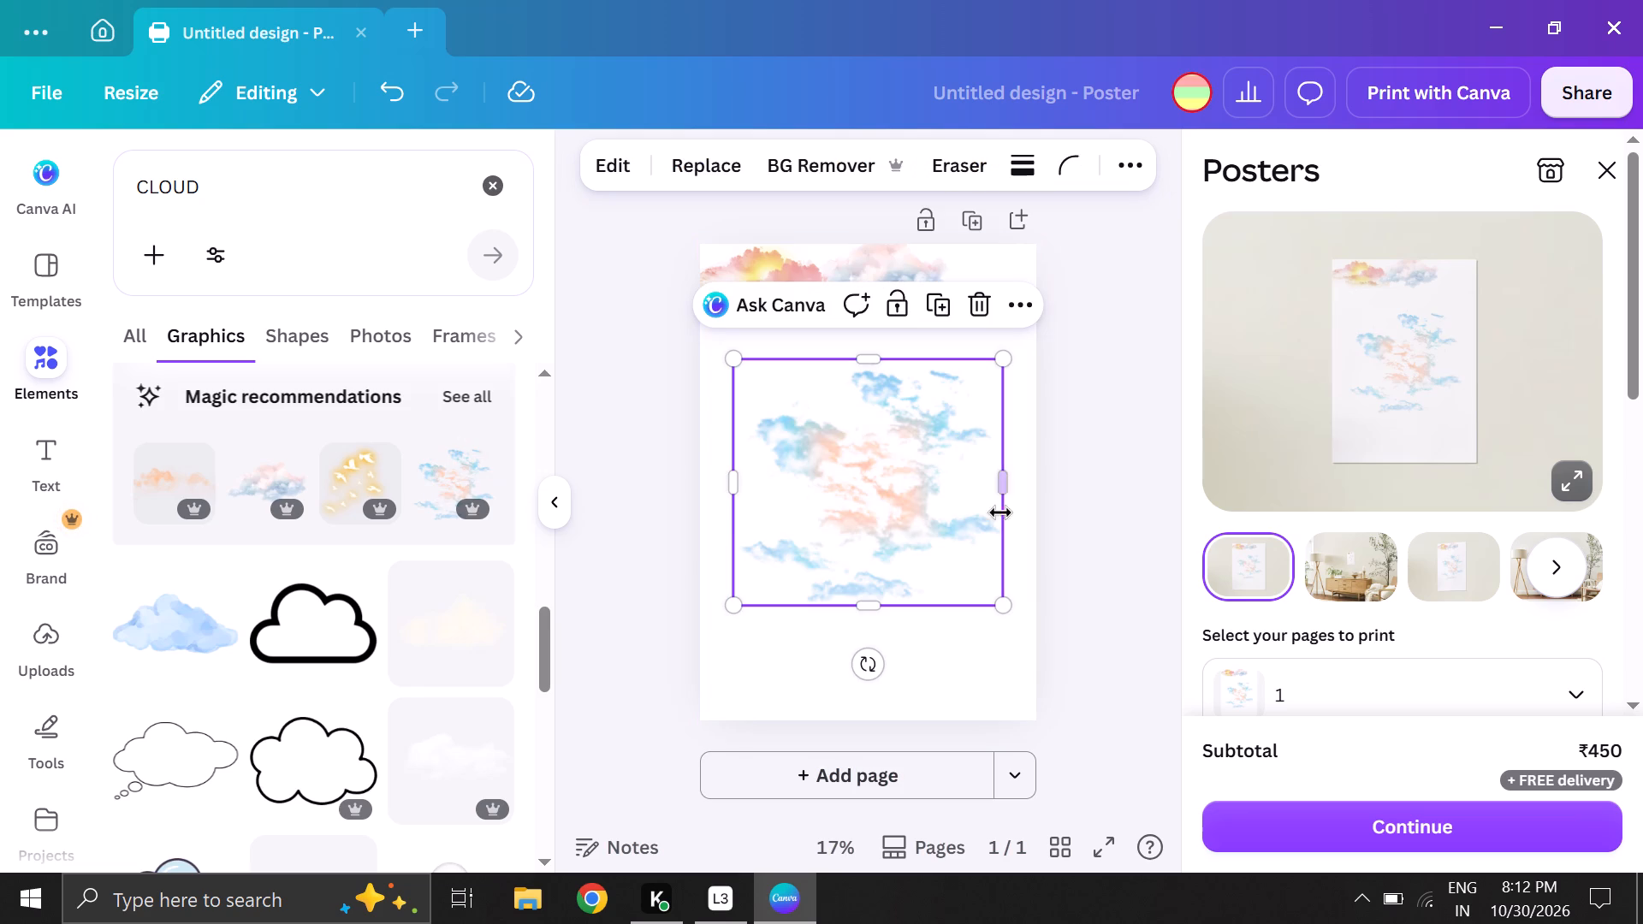
left_click_drag(1000, 601, 938, 499)
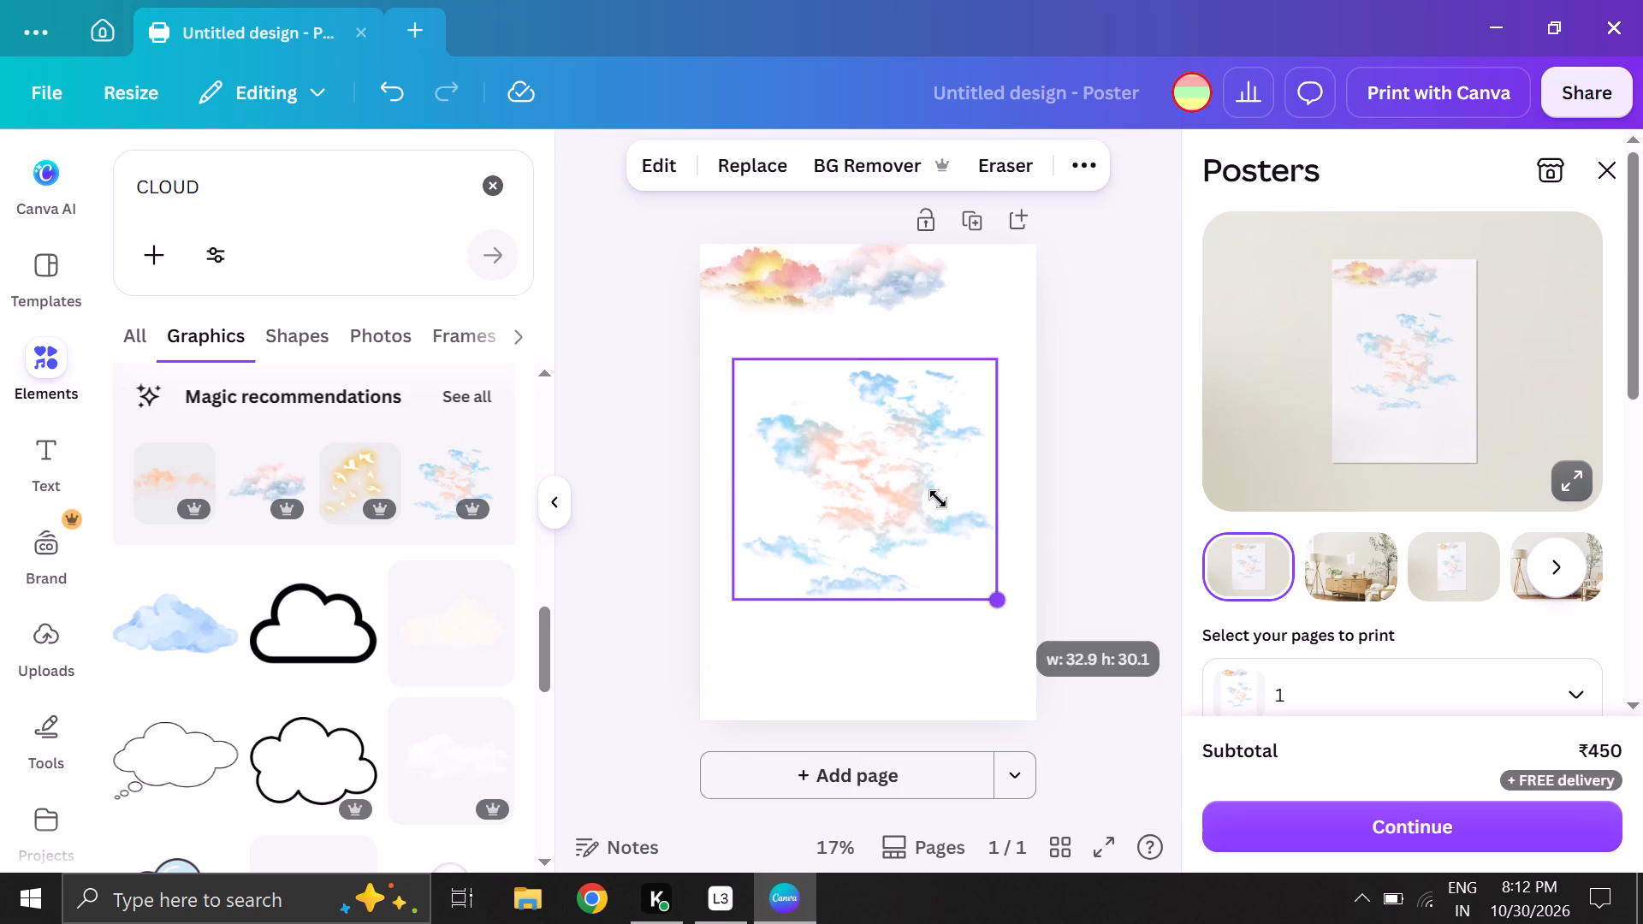
left_click_drag(938, 499, 857, 411)
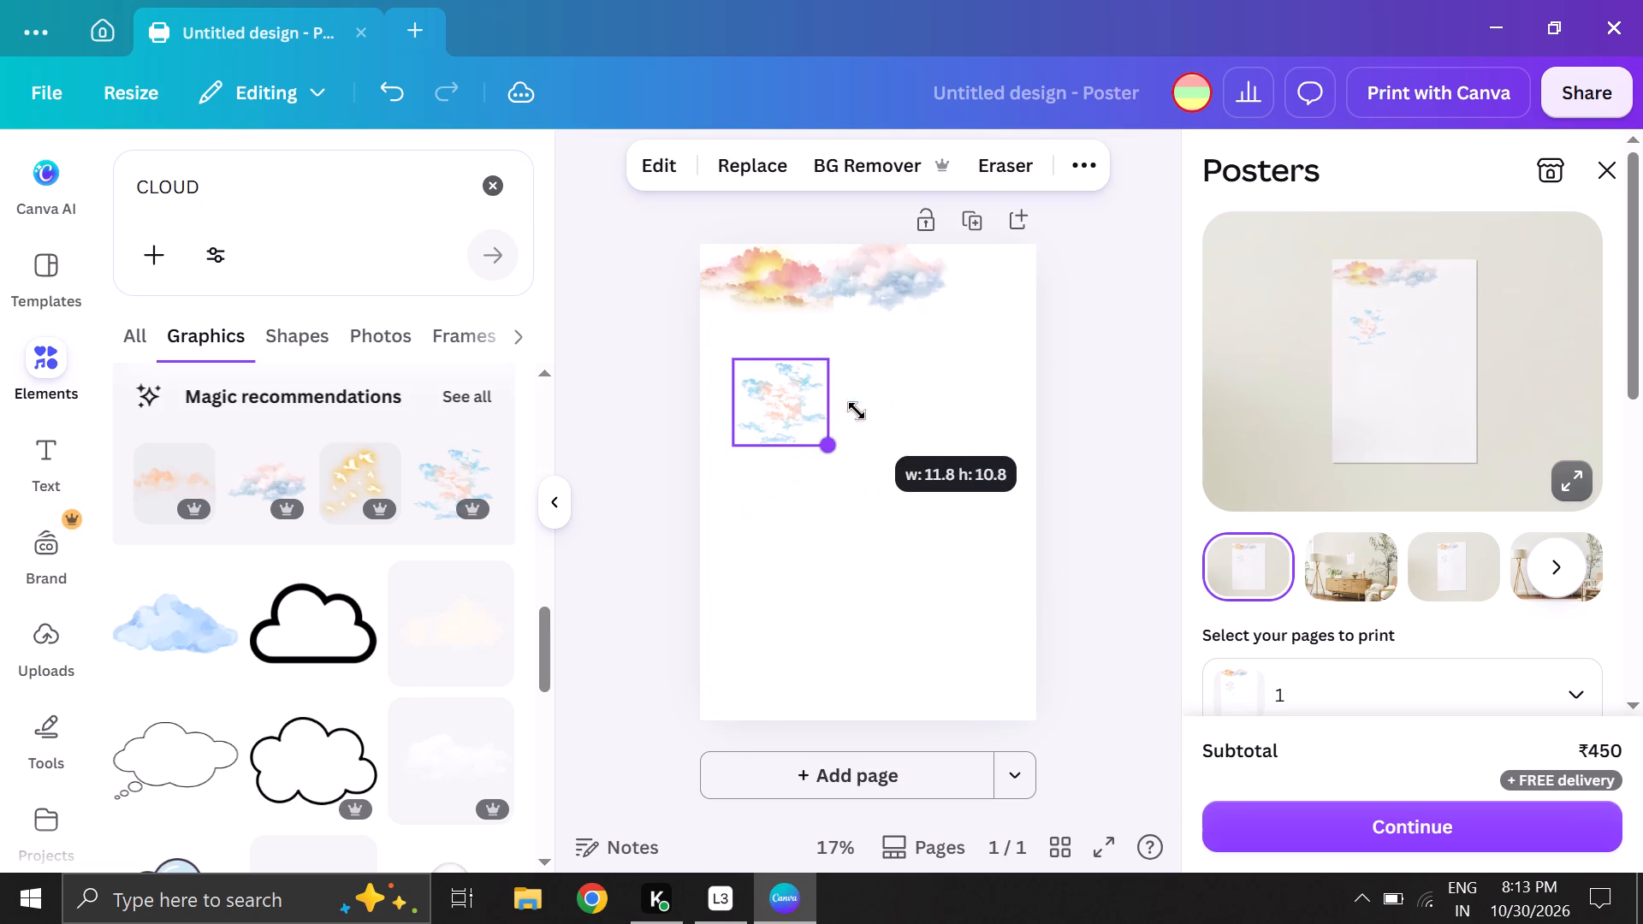
left_click_drag(857, 411, 883, 430)
left_click_drag(815, 422, 991, 294)
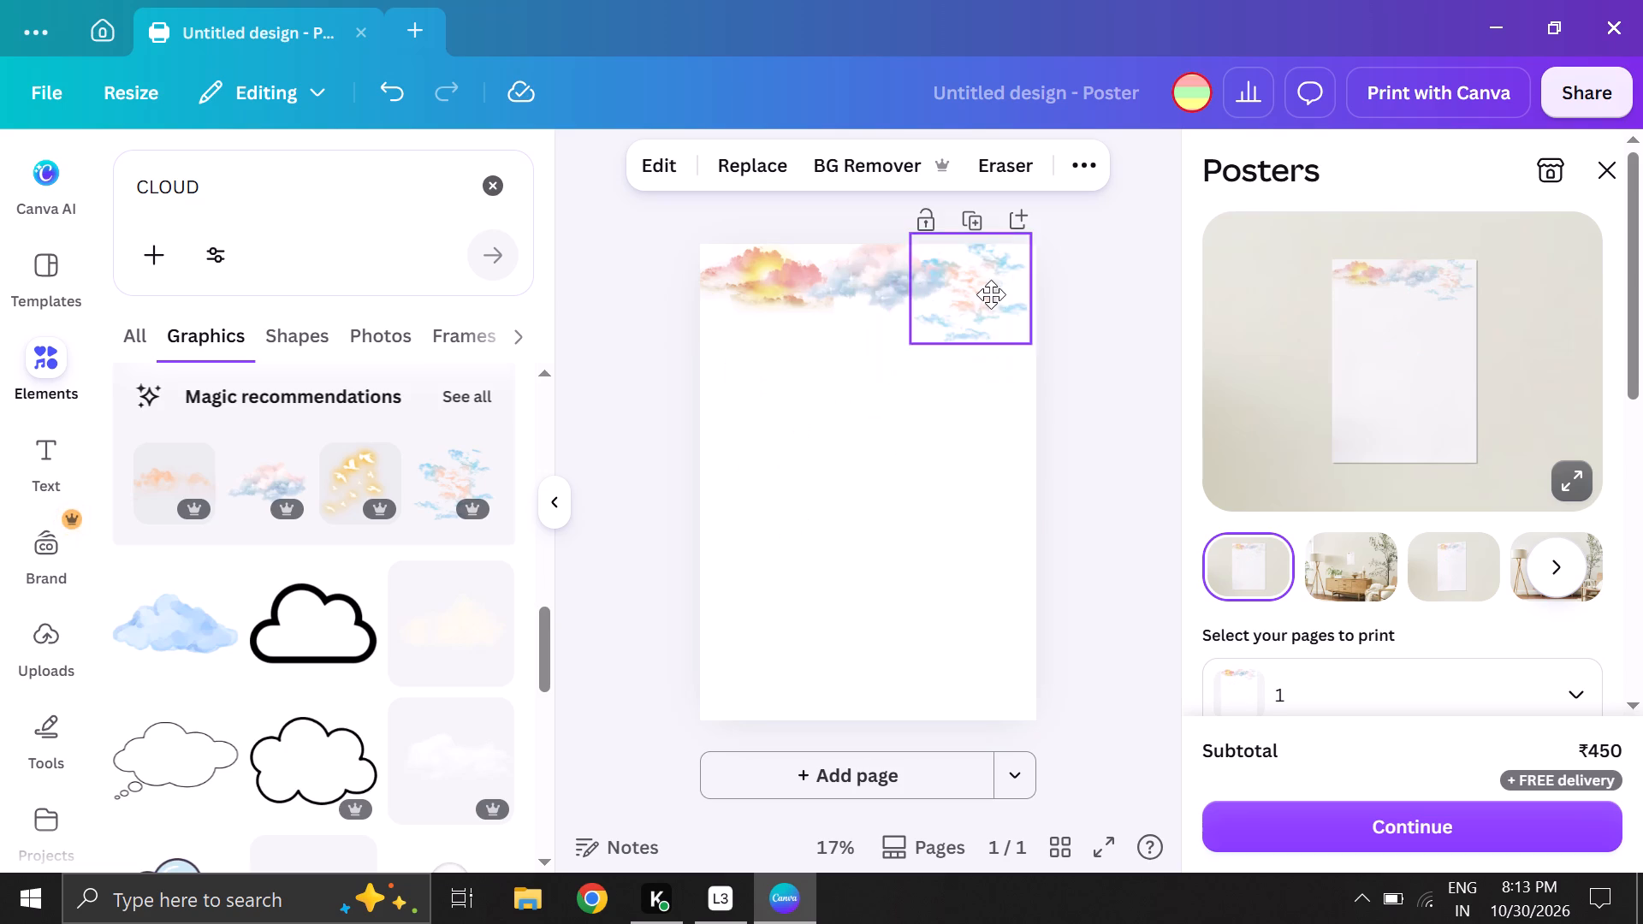
left_click_drag(991, 294, 993, 296)
left_click(824, 458)
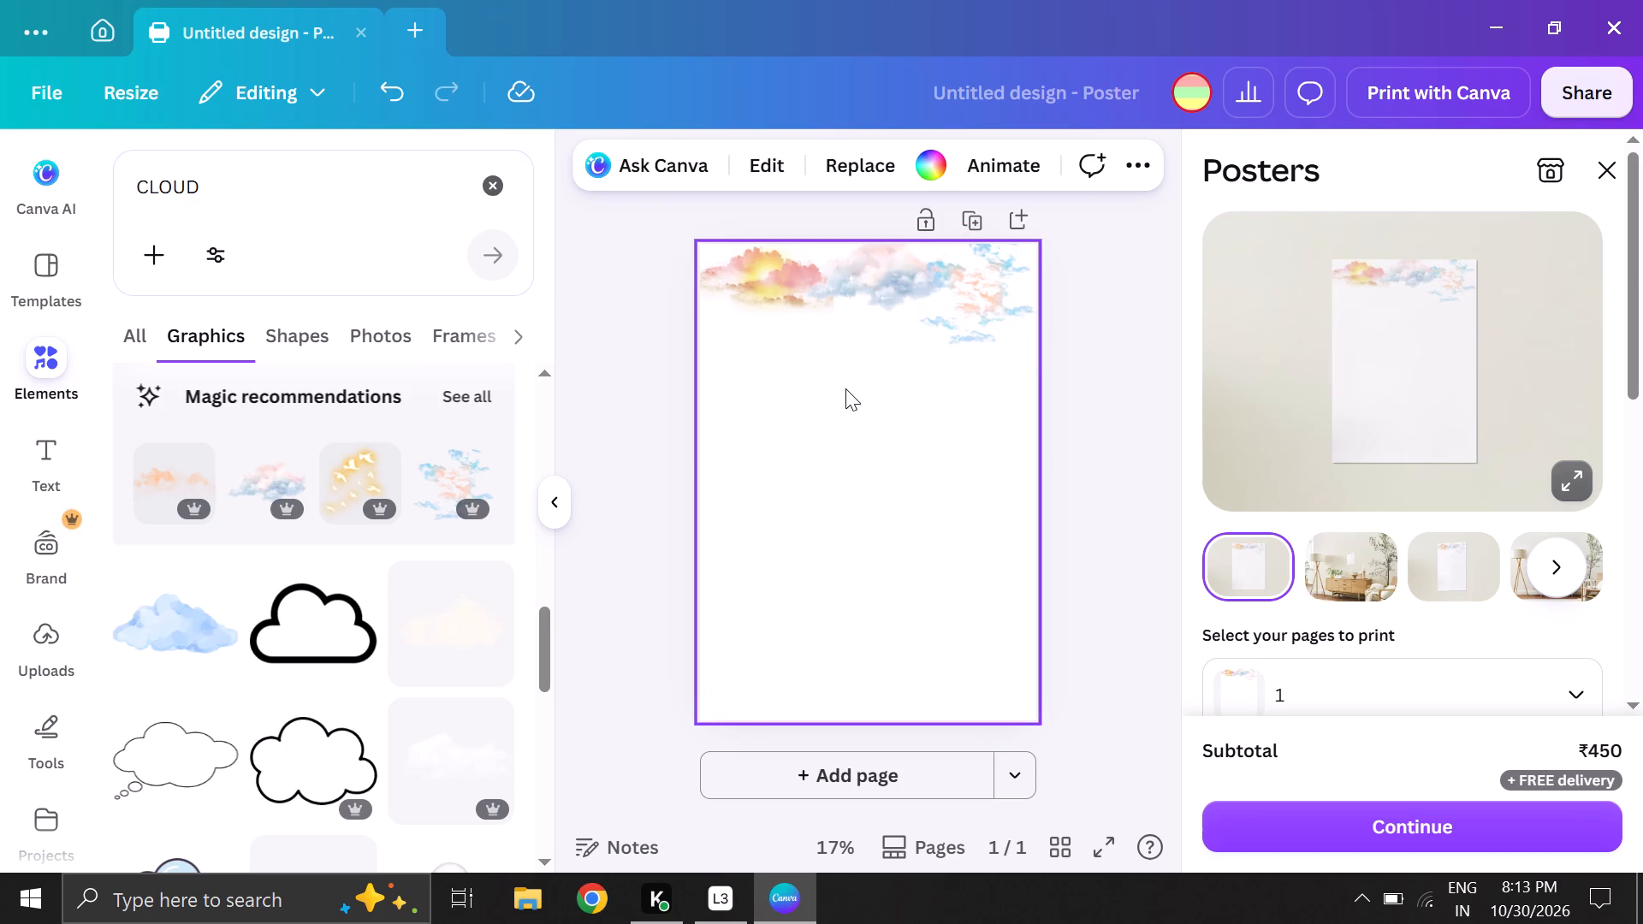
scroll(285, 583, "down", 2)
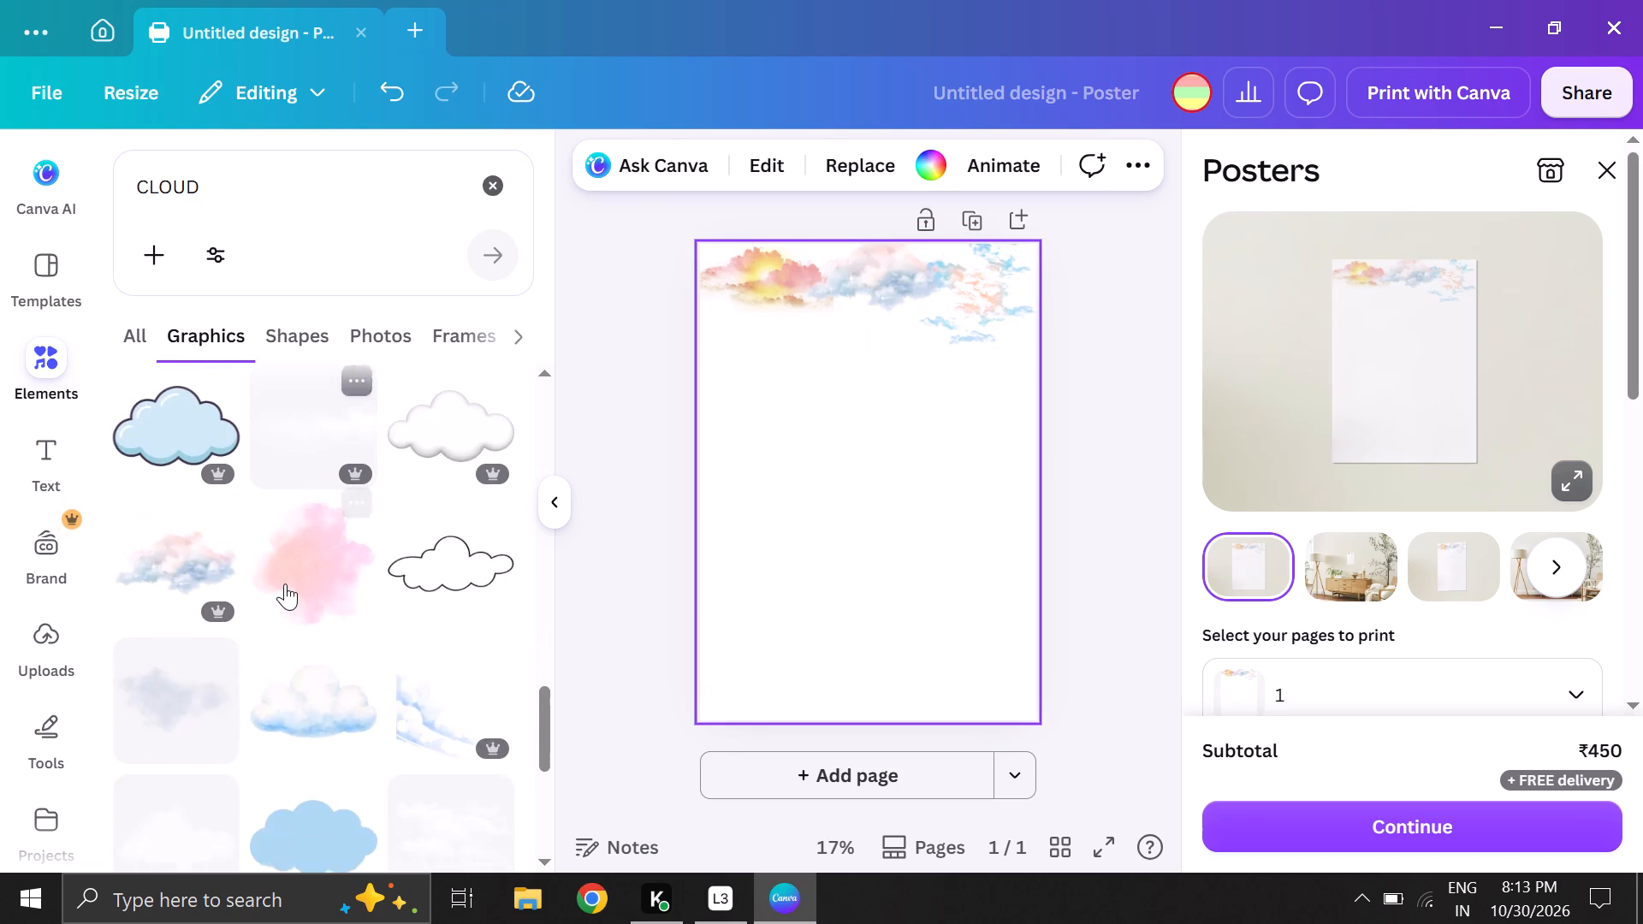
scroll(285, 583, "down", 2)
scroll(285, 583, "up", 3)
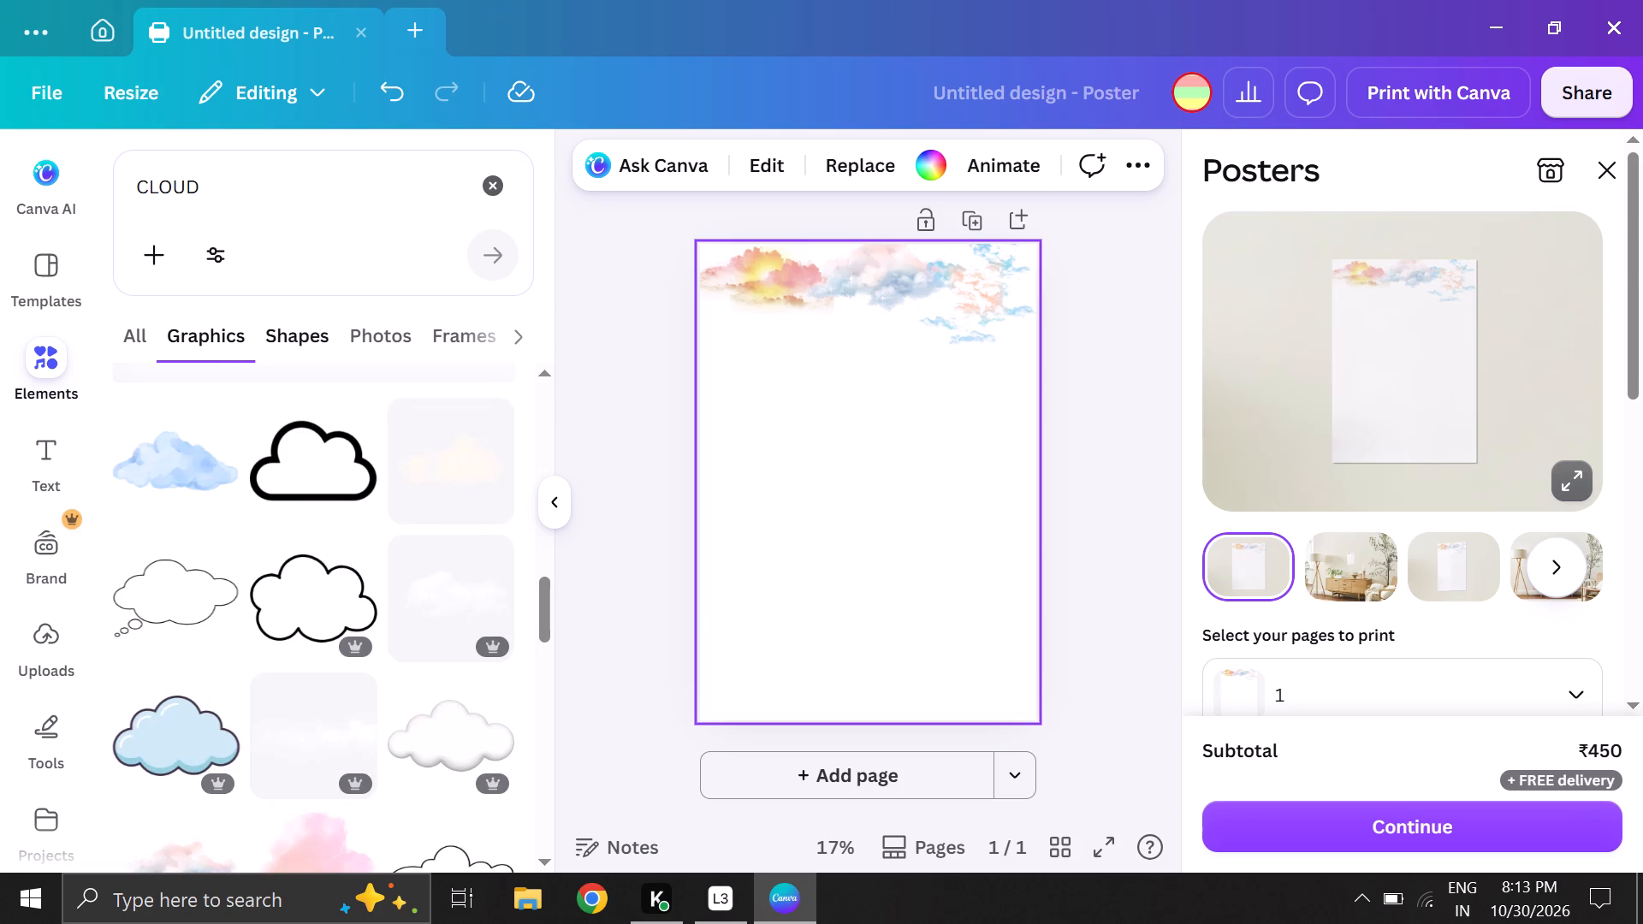
Replace the CLOUD query and search the elements library for road.
left_click(486, 187)
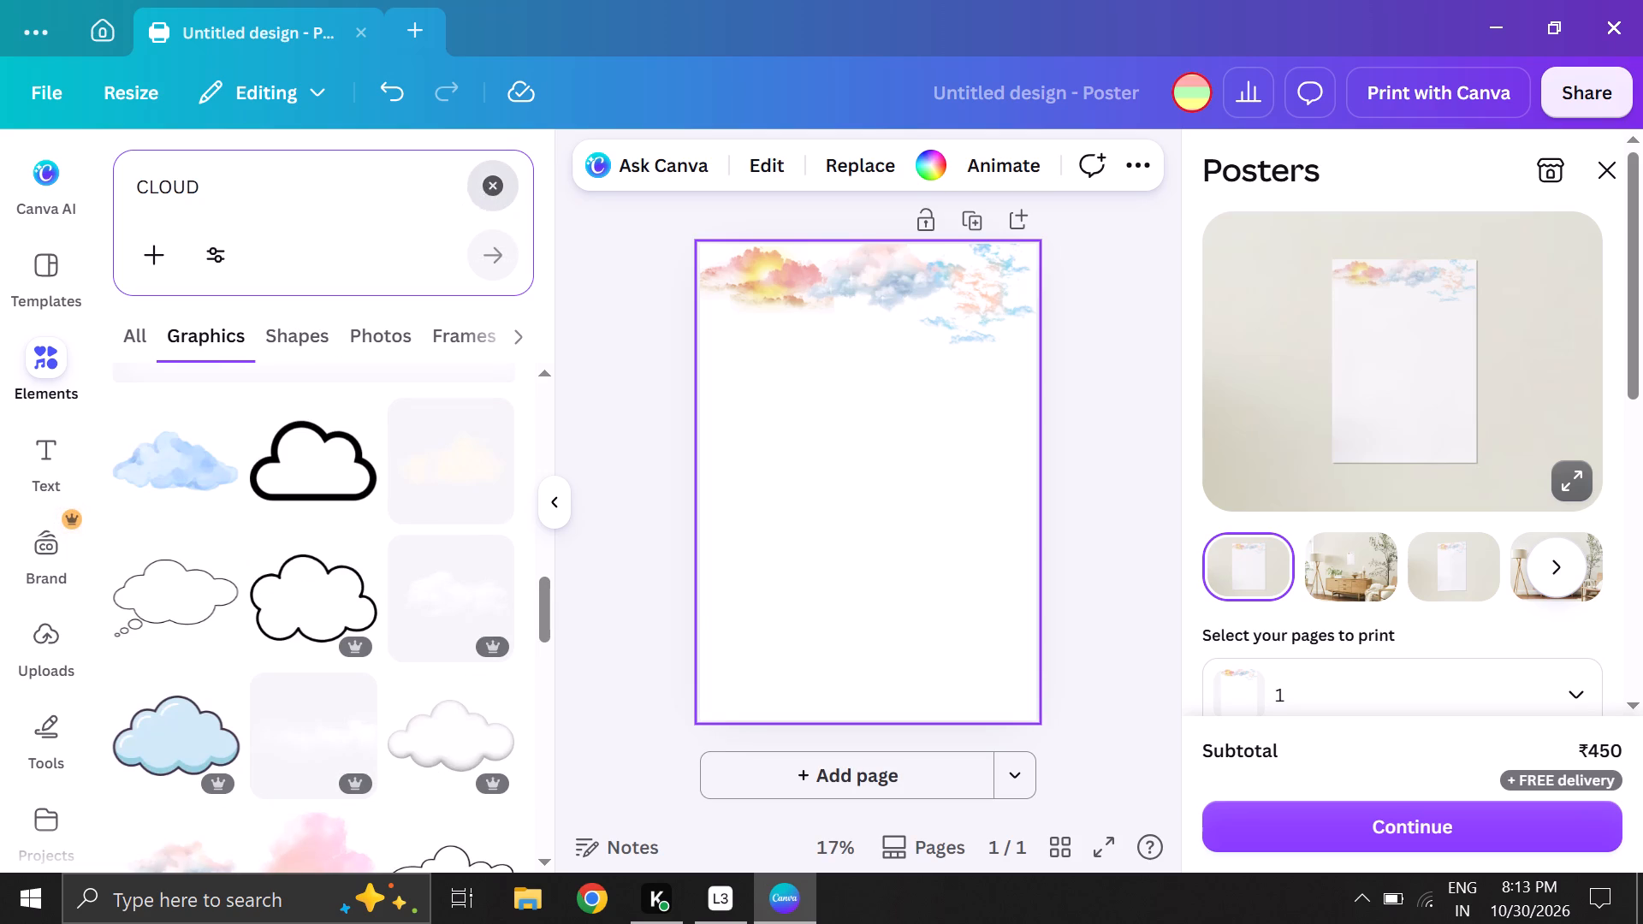
left_click(376, 180)
type("road")
key("Return")
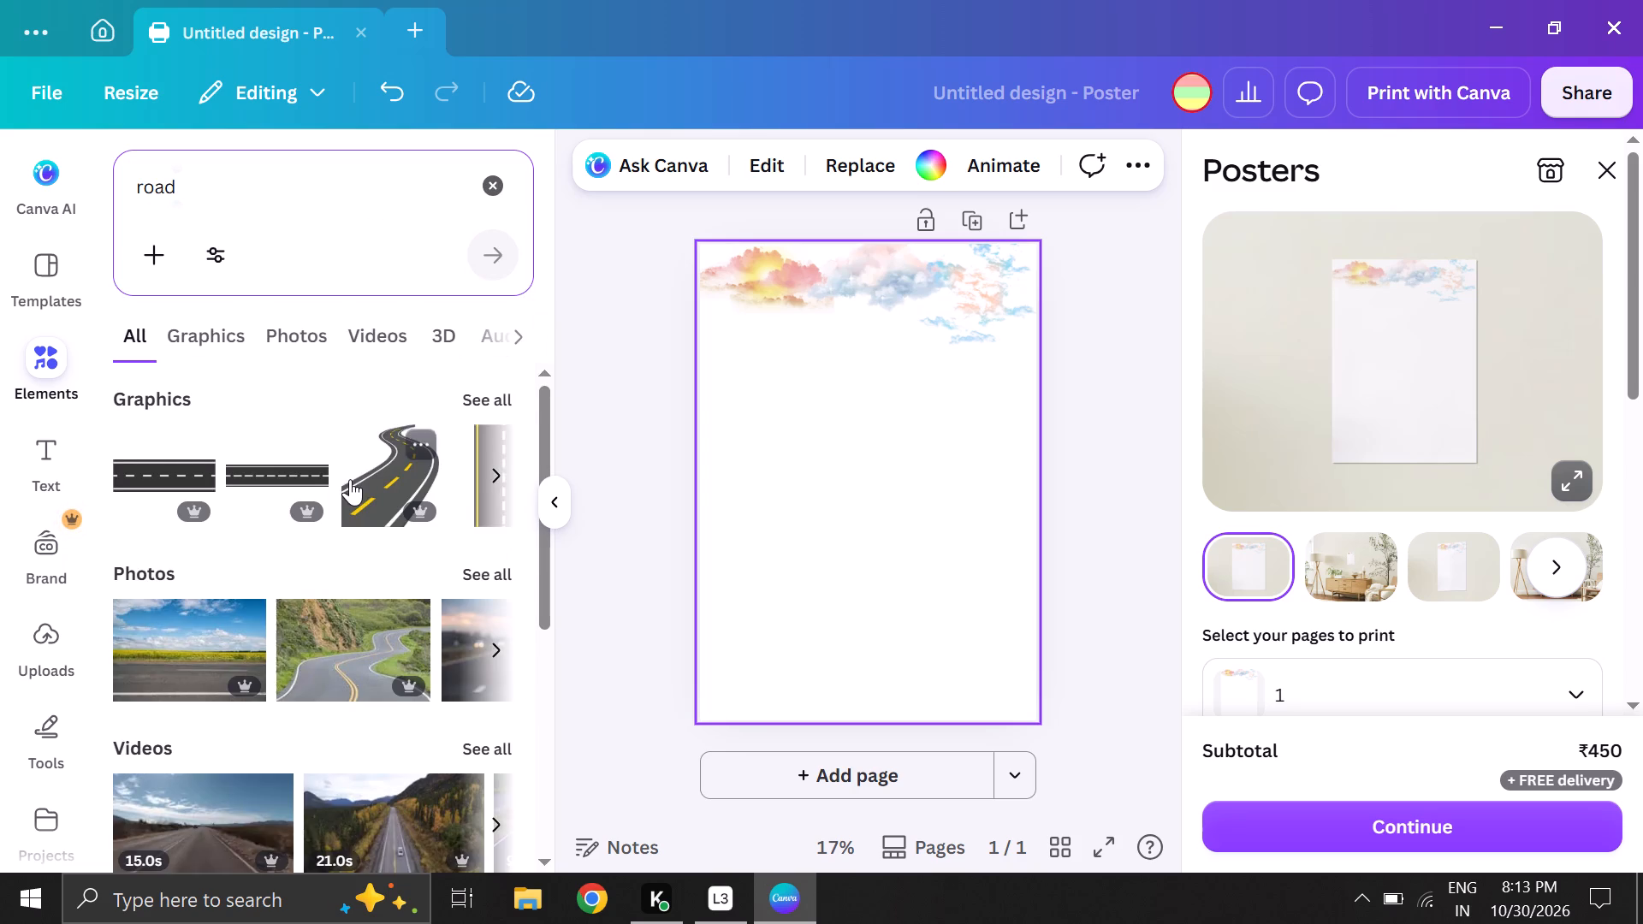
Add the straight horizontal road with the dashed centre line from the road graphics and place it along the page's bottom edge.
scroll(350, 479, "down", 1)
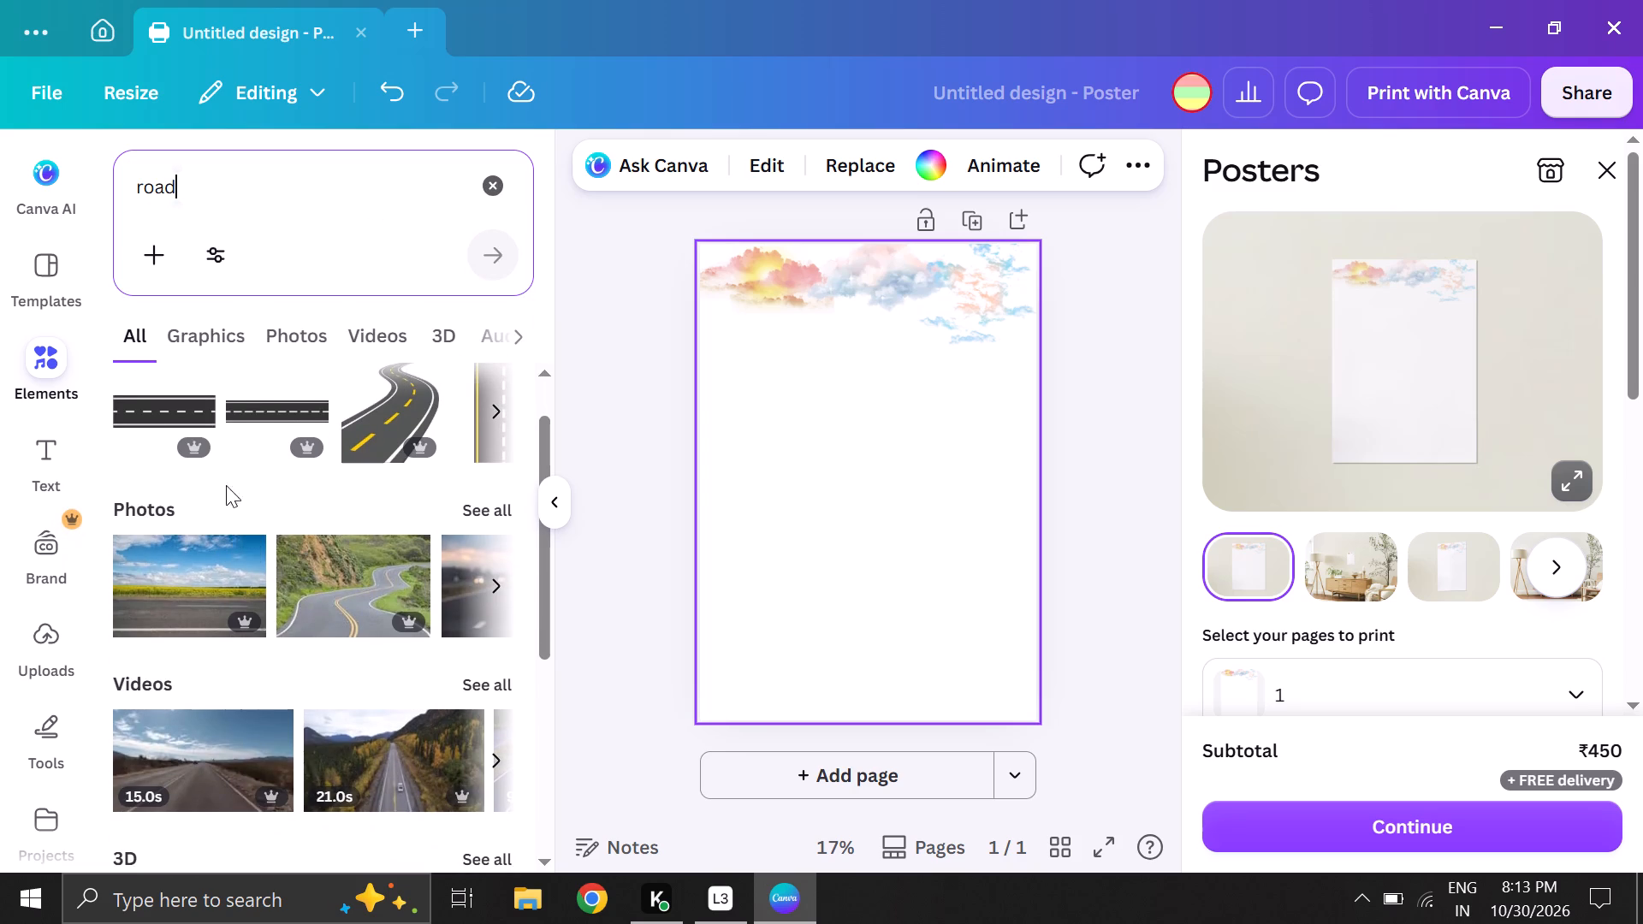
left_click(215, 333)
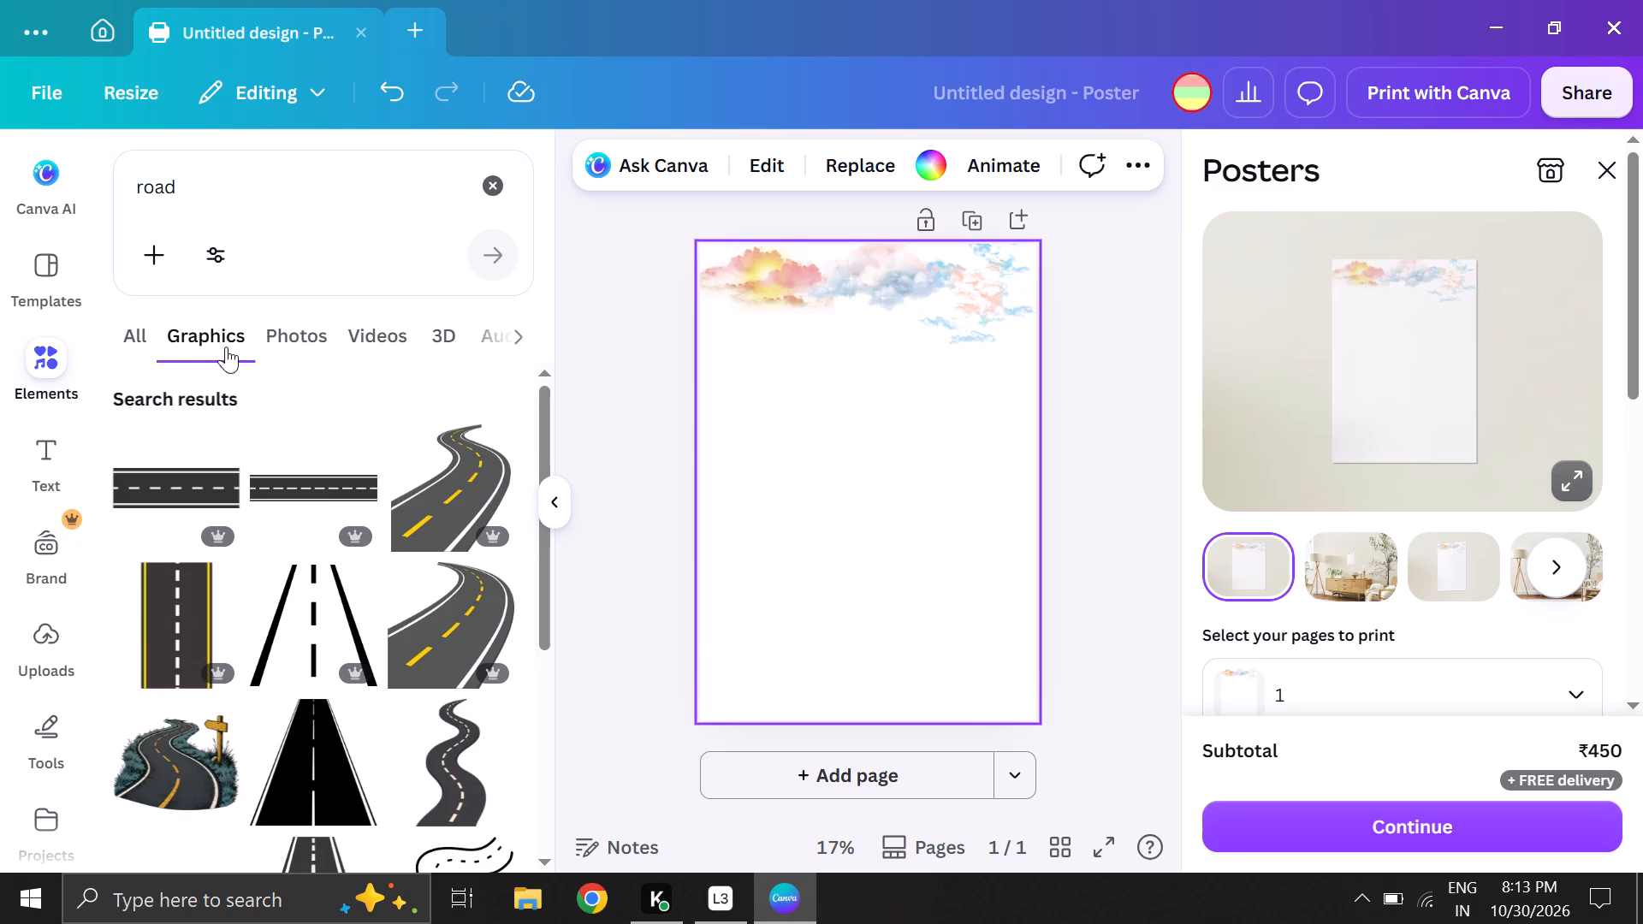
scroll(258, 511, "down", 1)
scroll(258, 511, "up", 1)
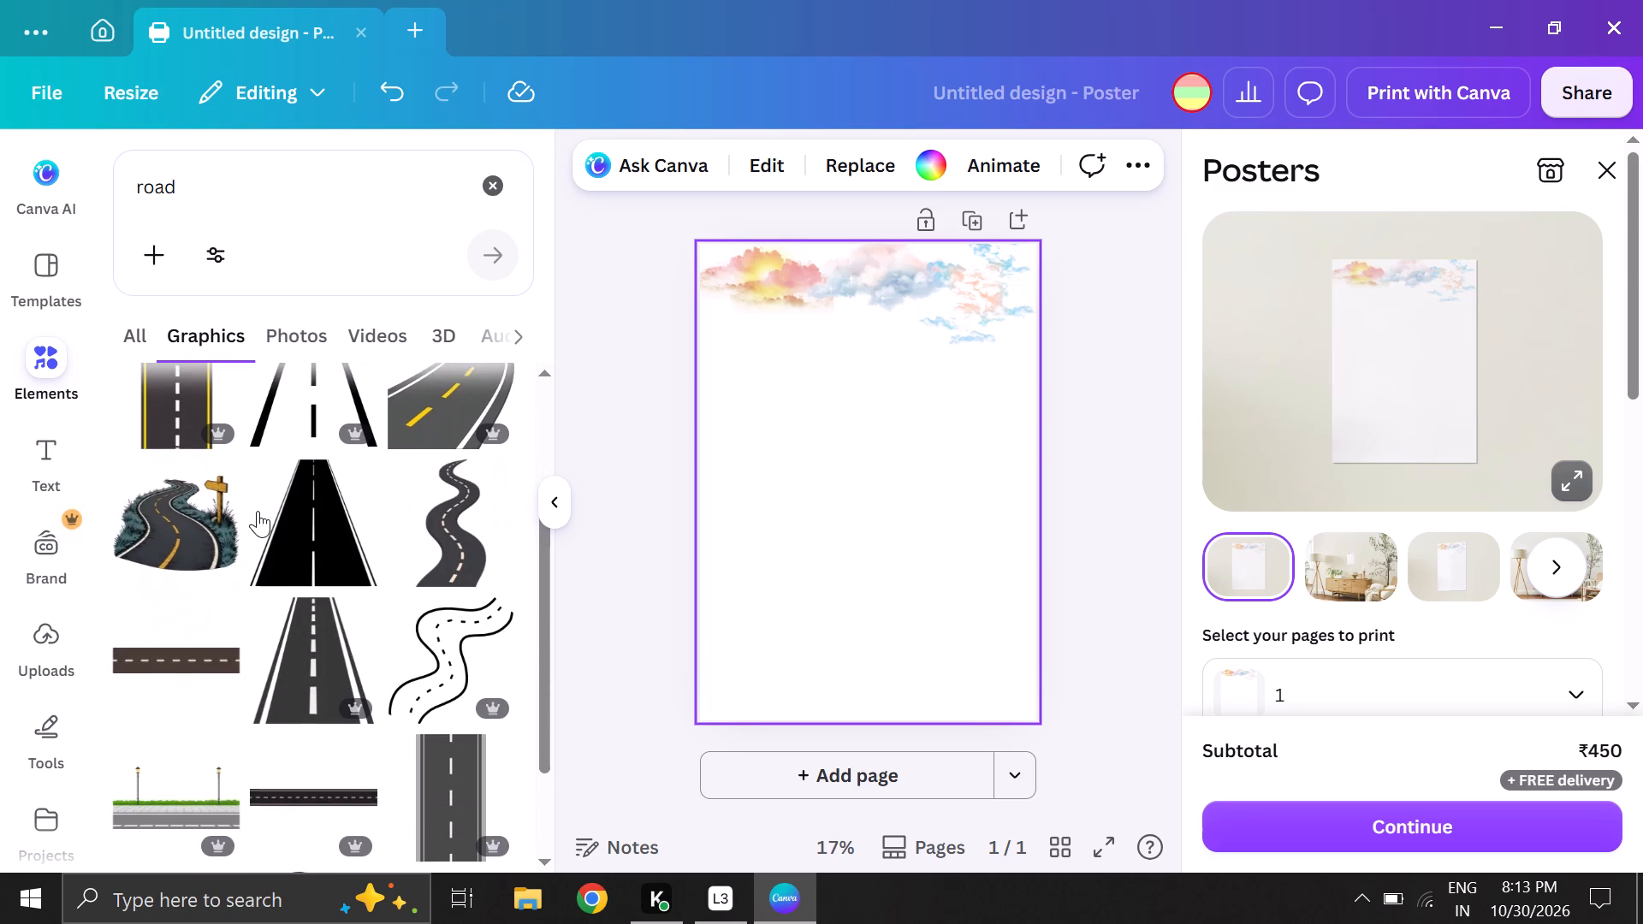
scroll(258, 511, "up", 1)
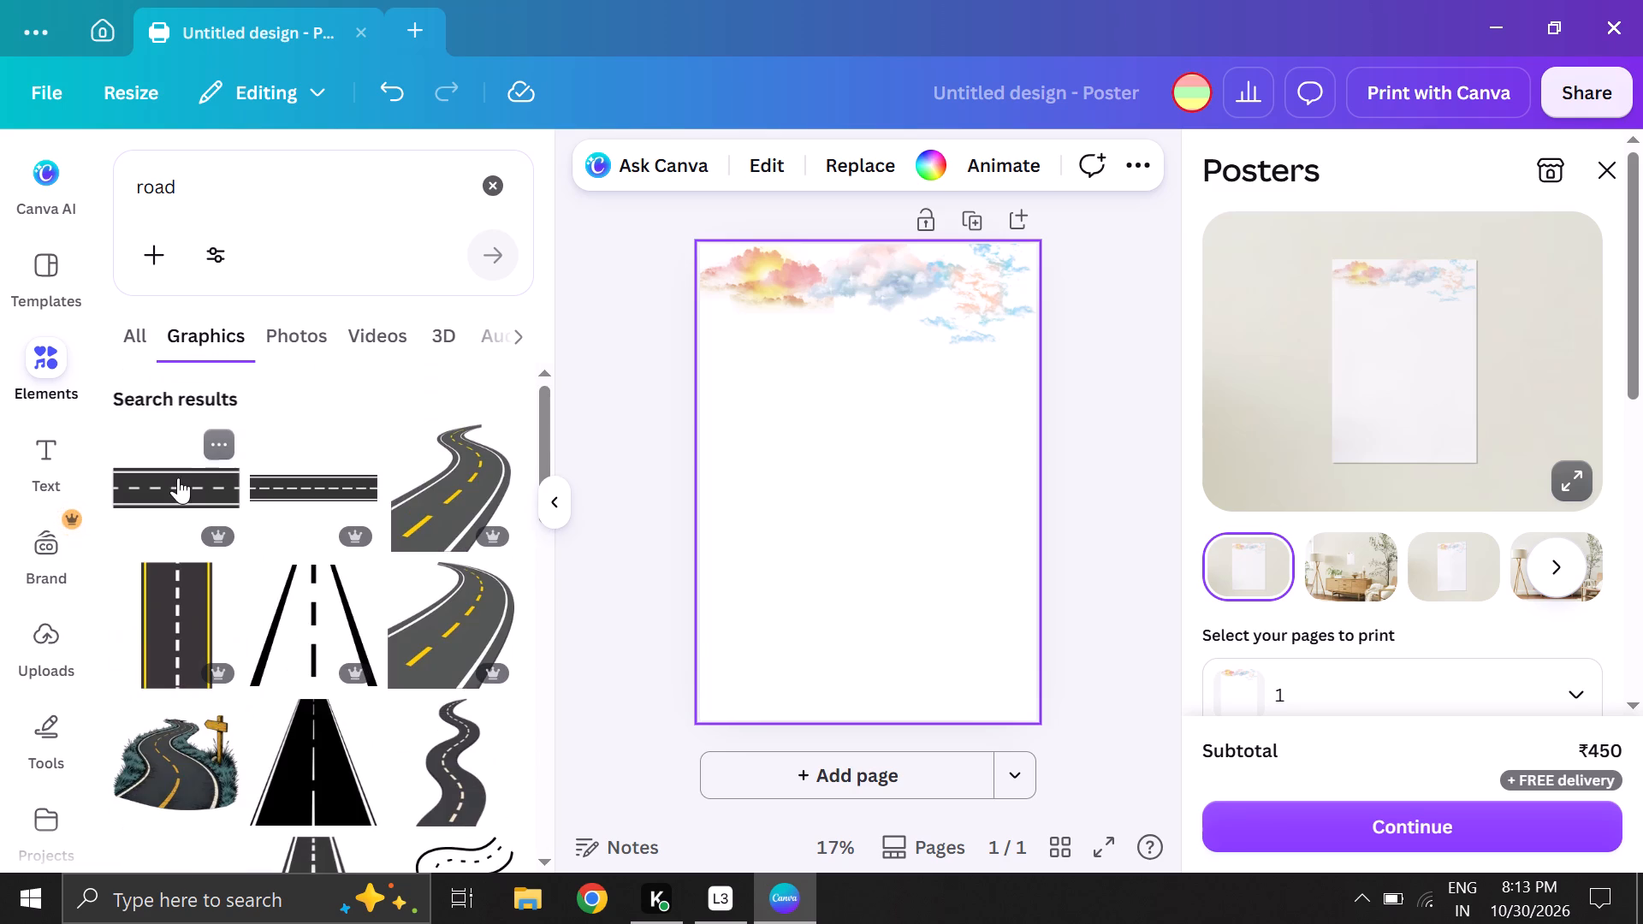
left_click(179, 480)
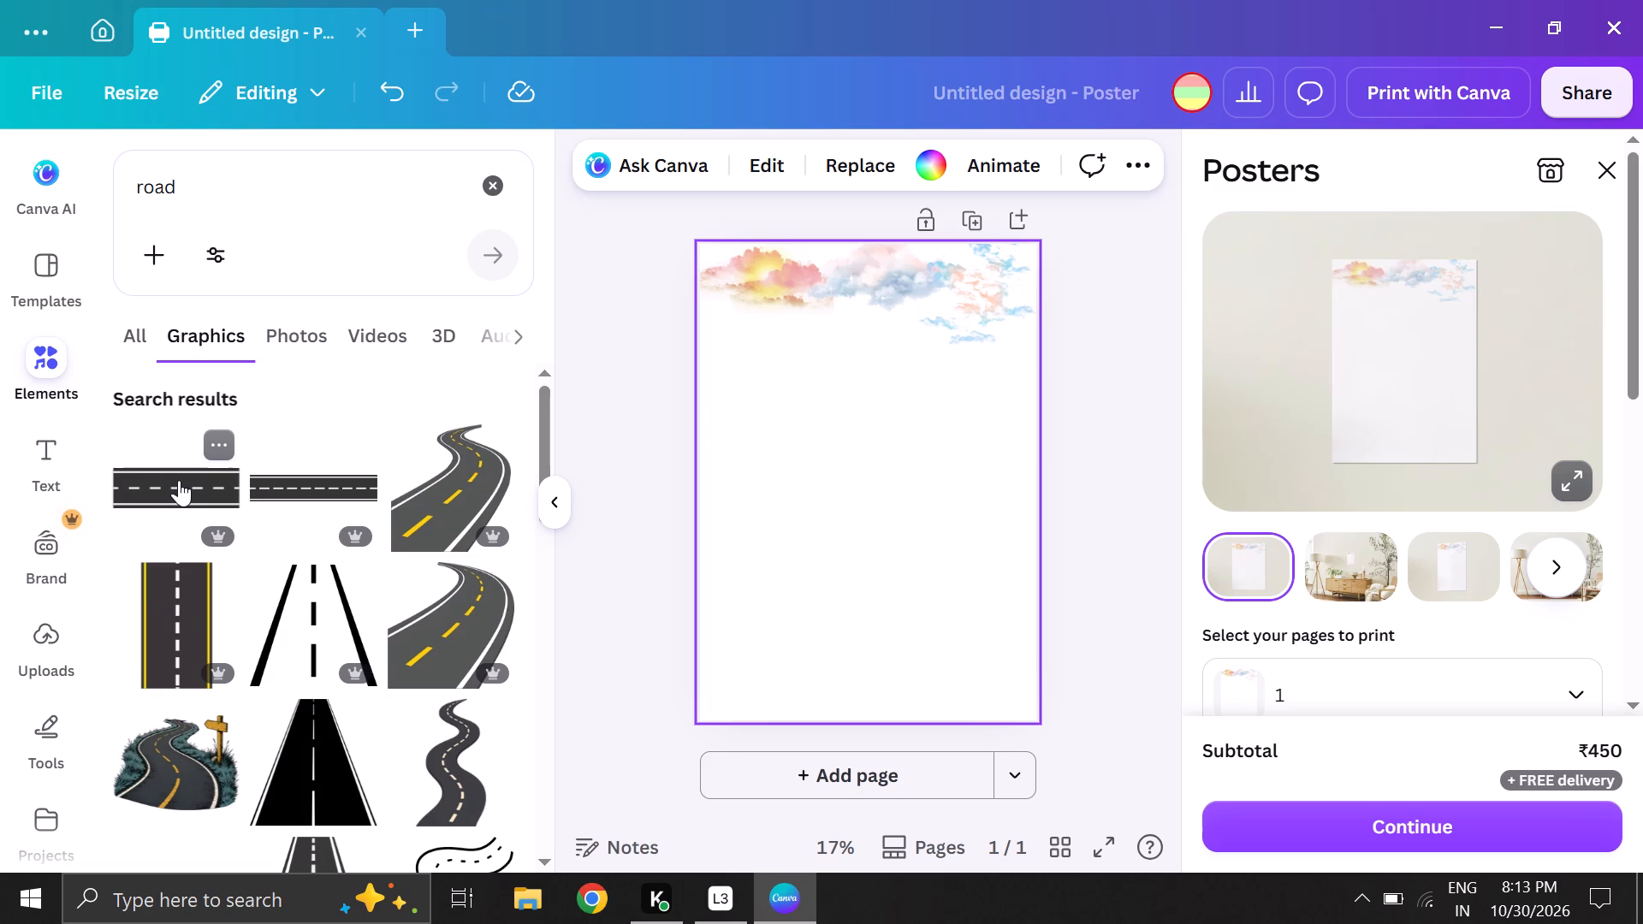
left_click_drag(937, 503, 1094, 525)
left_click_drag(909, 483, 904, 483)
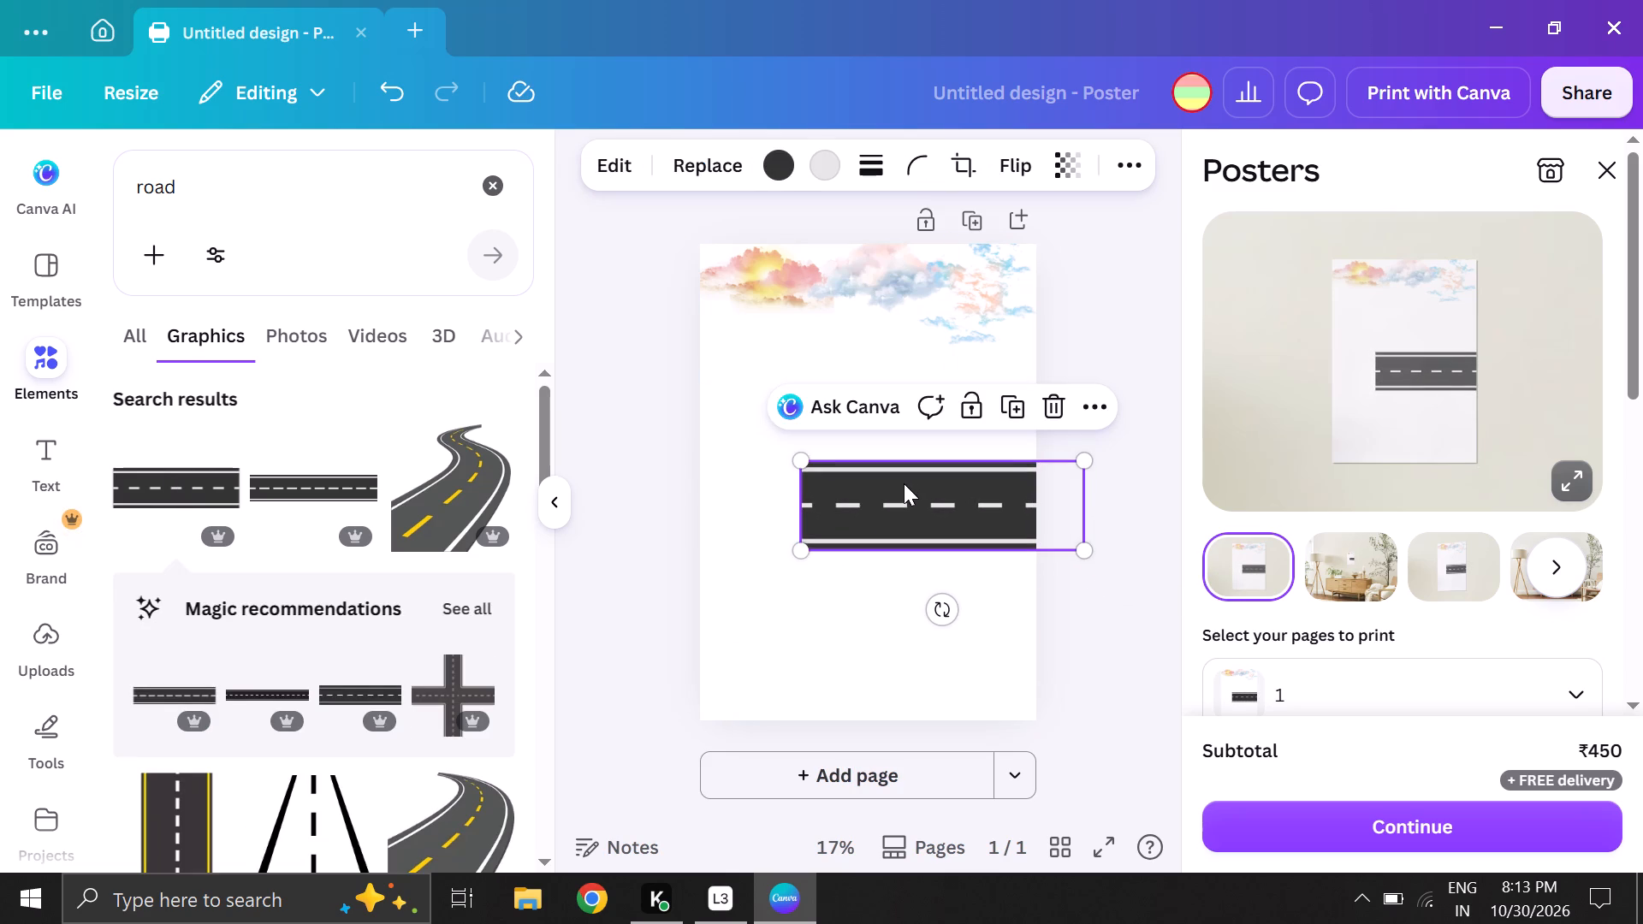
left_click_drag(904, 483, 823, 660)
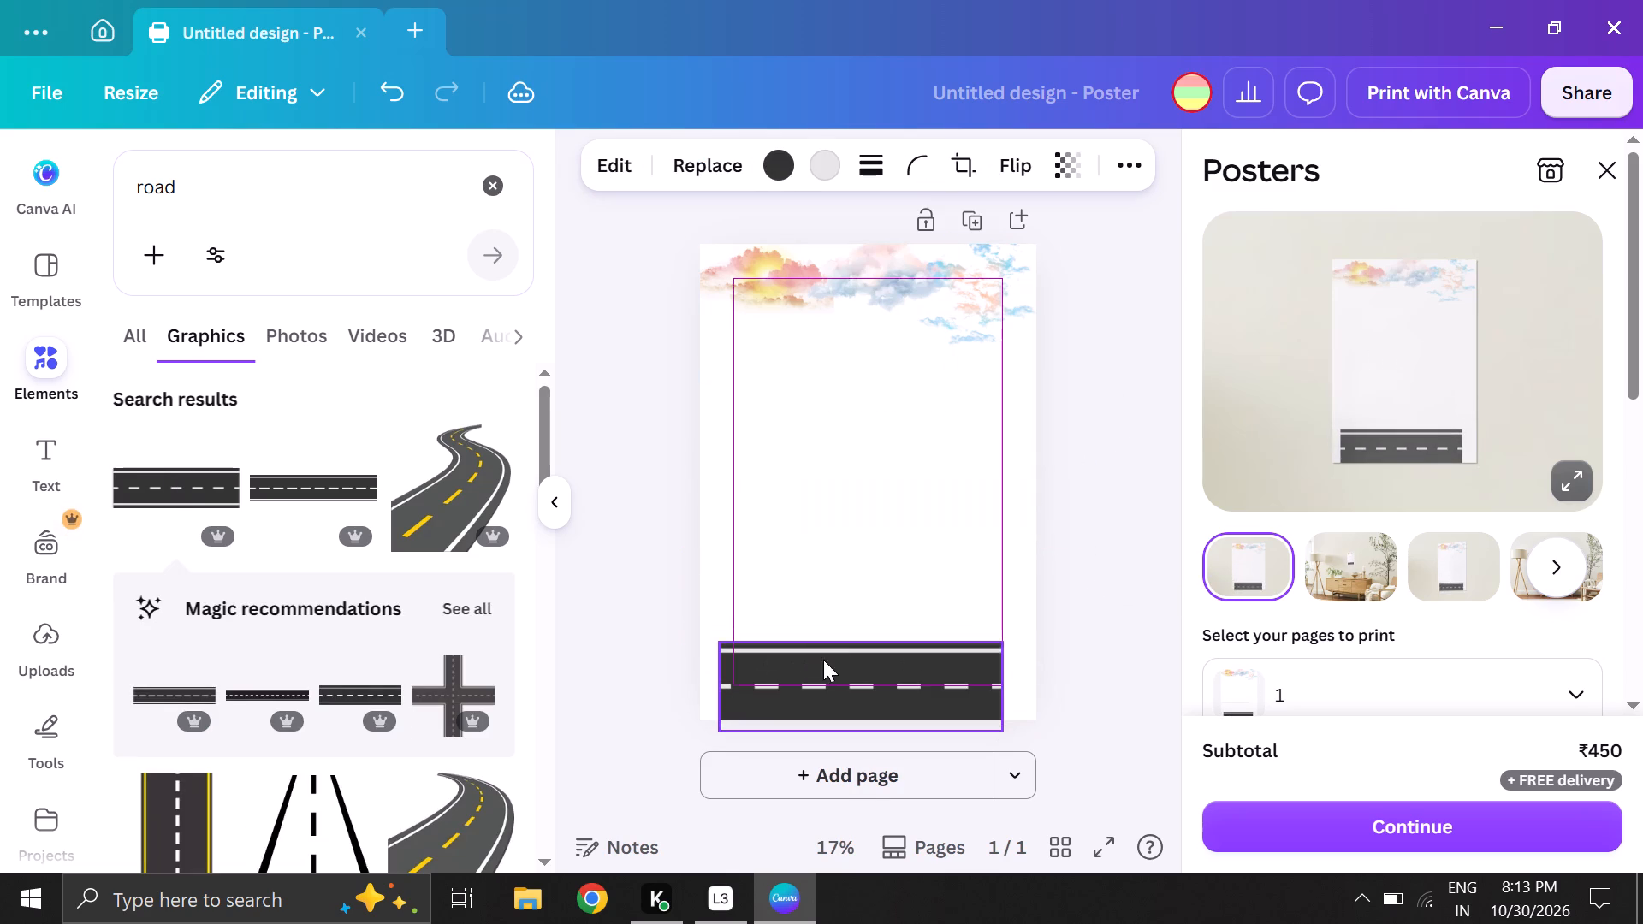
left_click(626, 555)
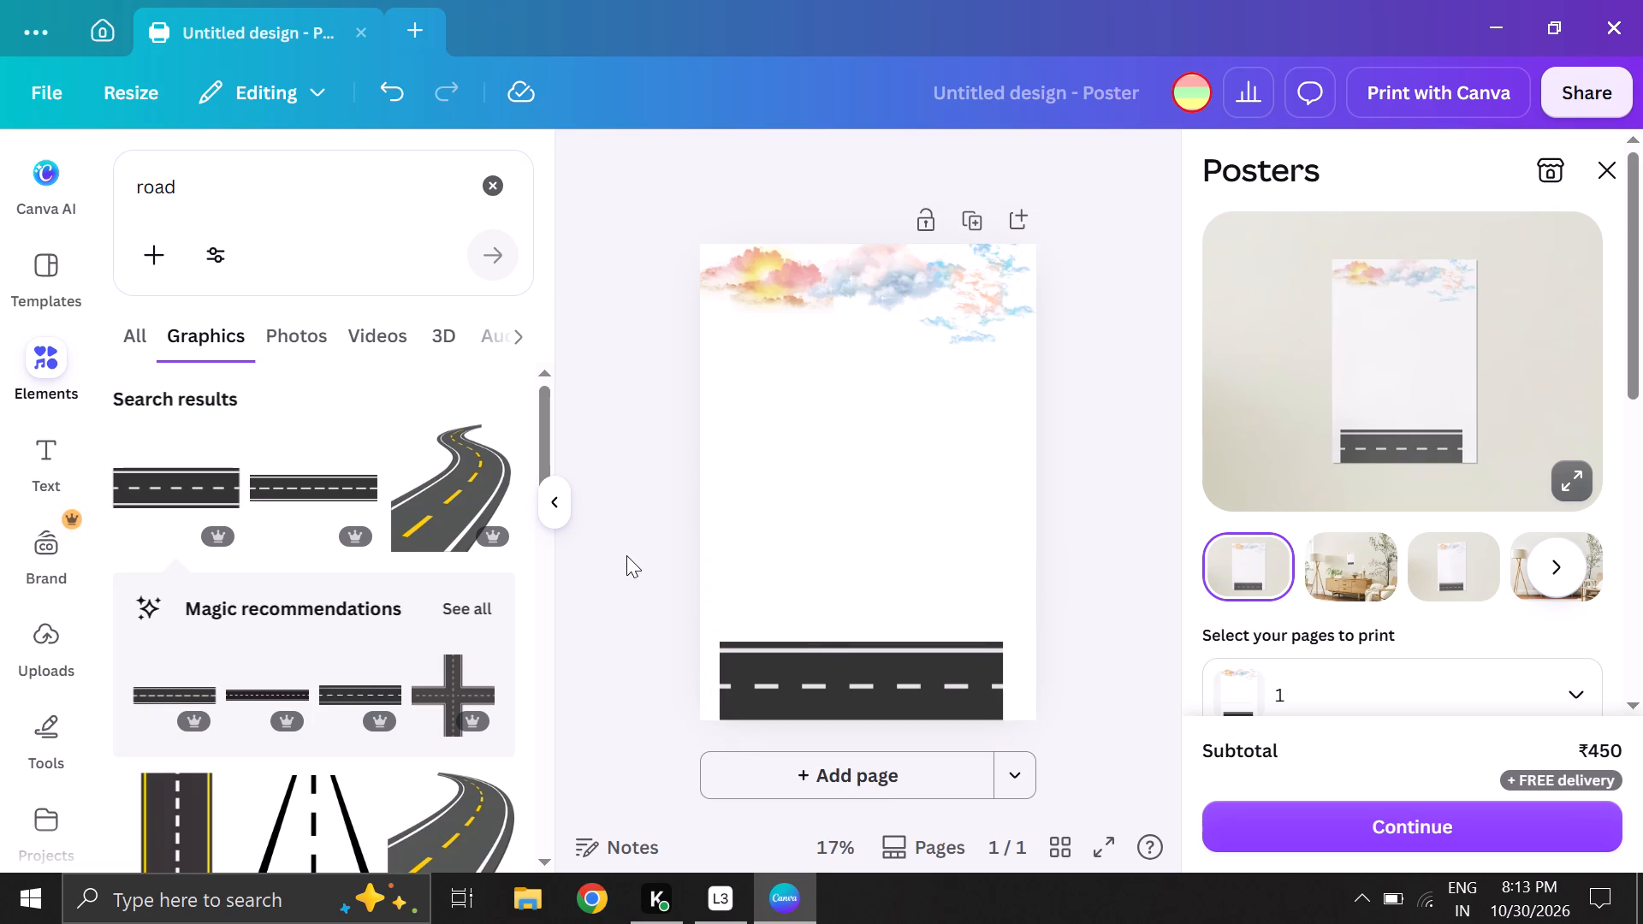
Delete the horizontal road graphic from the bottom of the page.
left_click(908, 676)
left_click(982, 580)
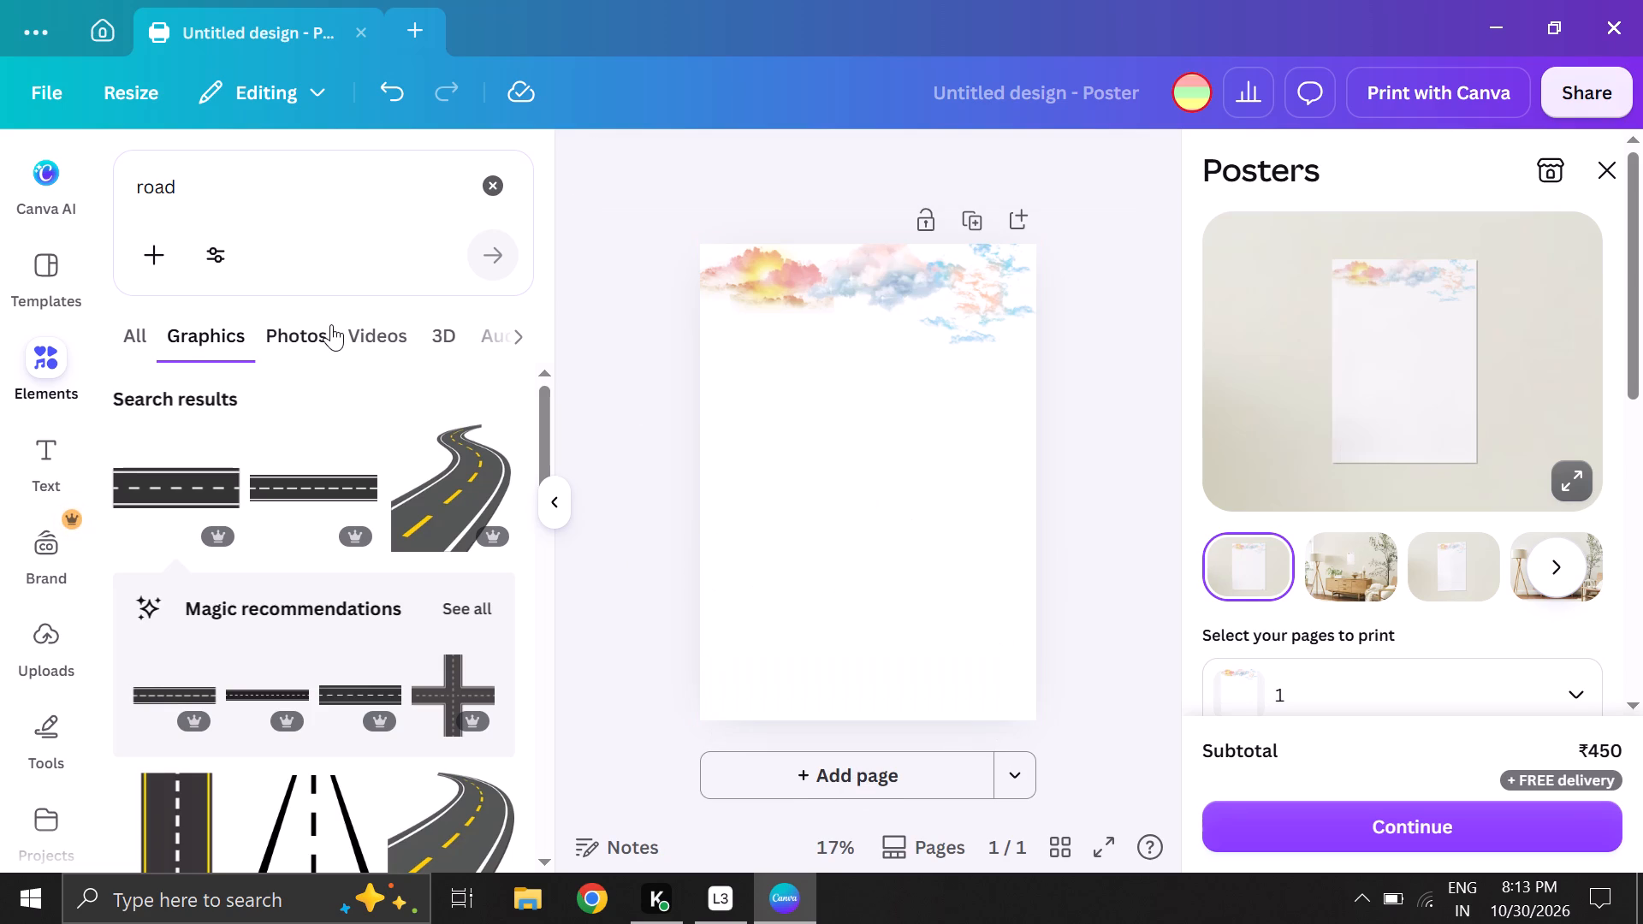
Look through the 3D and video results for road to find a suitable road element.
left_click(442, 335)
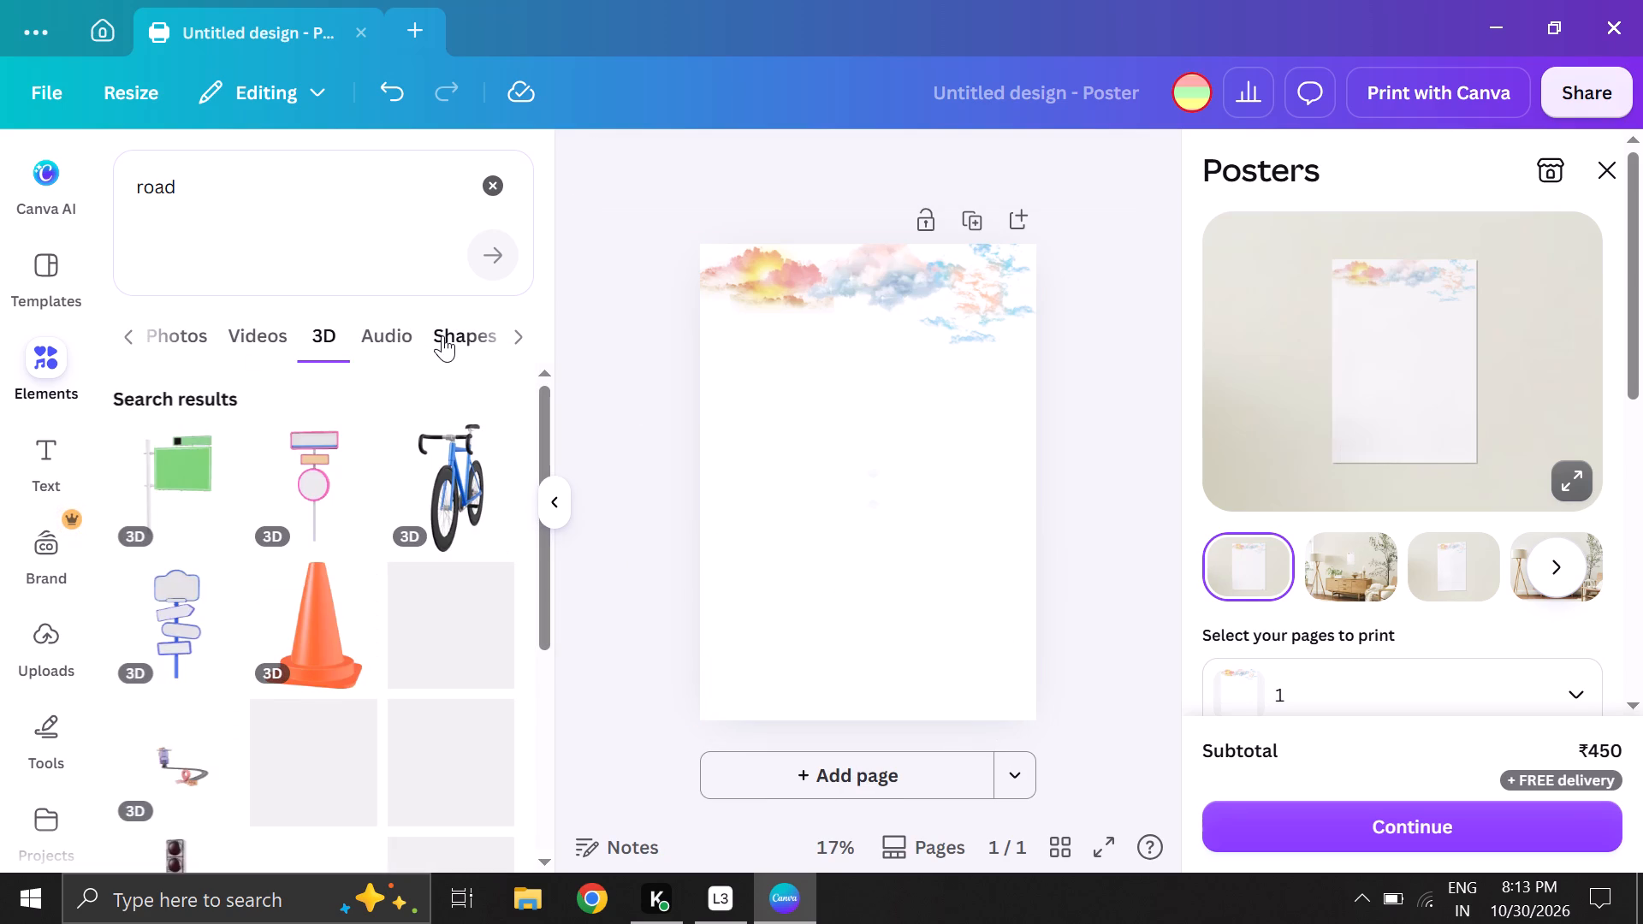
scroll(362, 542, "down", 4)
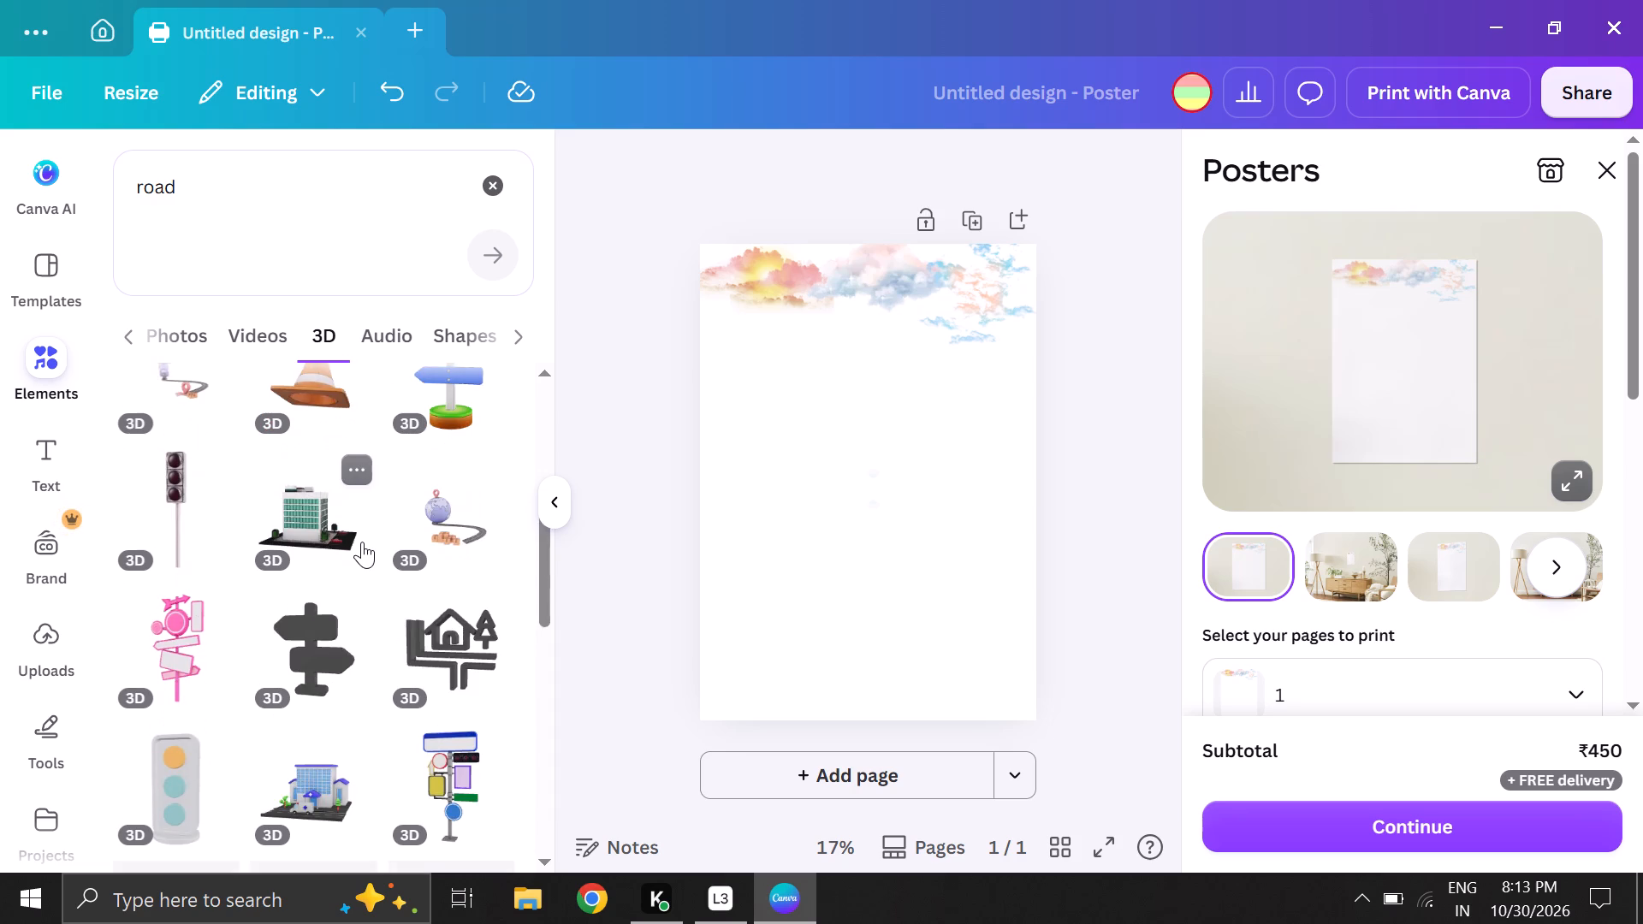
scroll(362, 542, "down", 2)
scroll(362, 542, "up", 5)
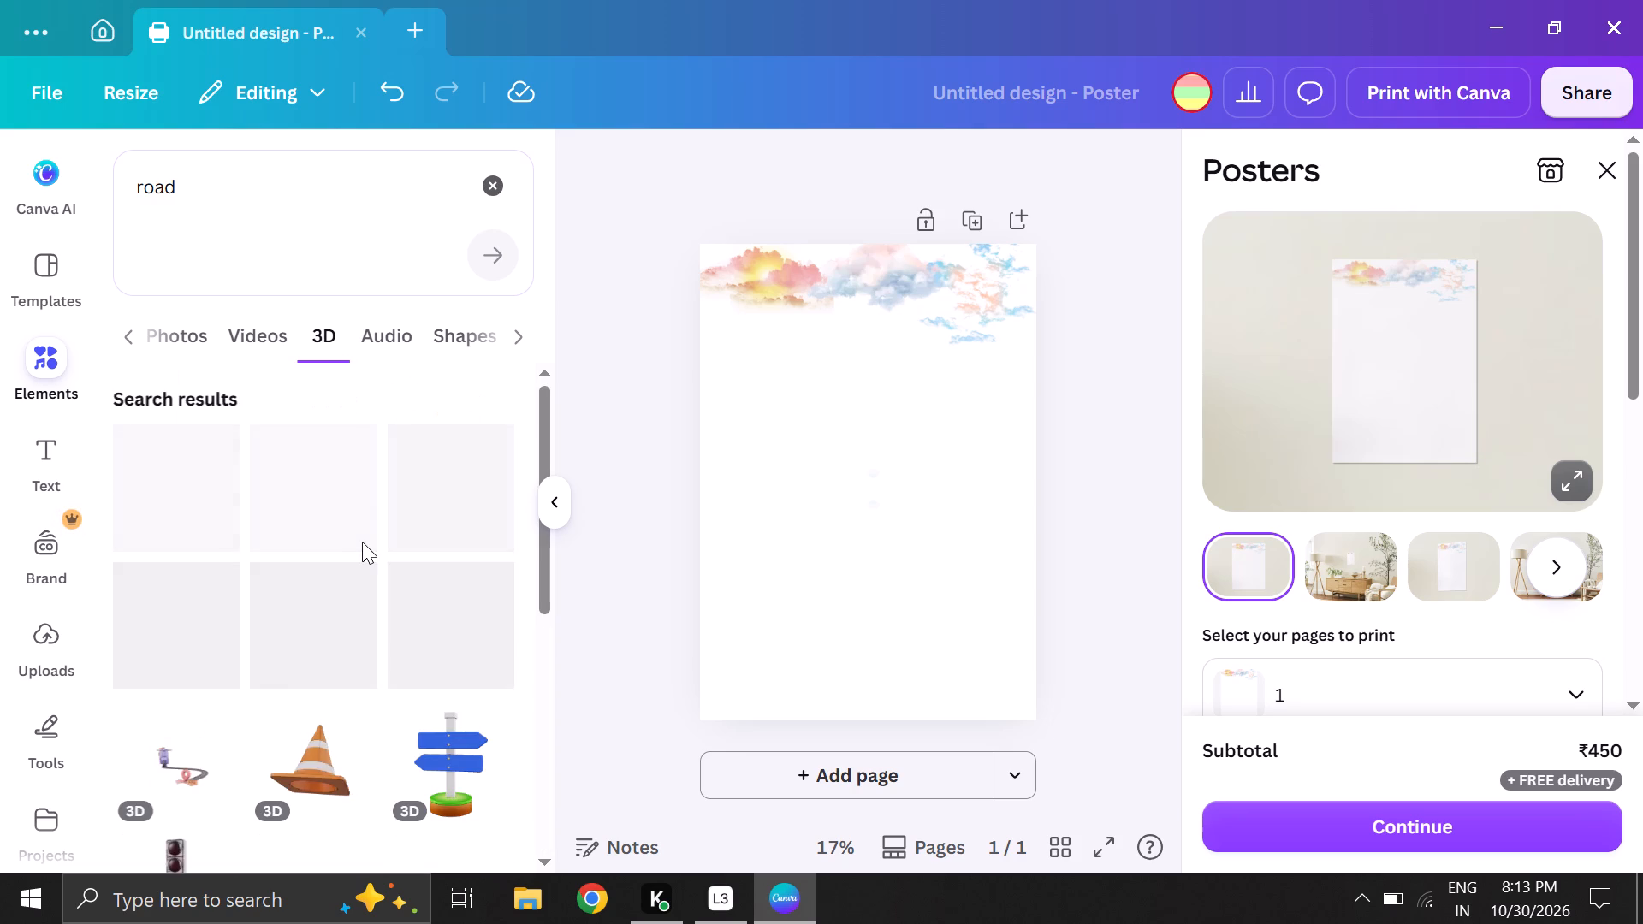
scroll(362, 542, "down", 8)
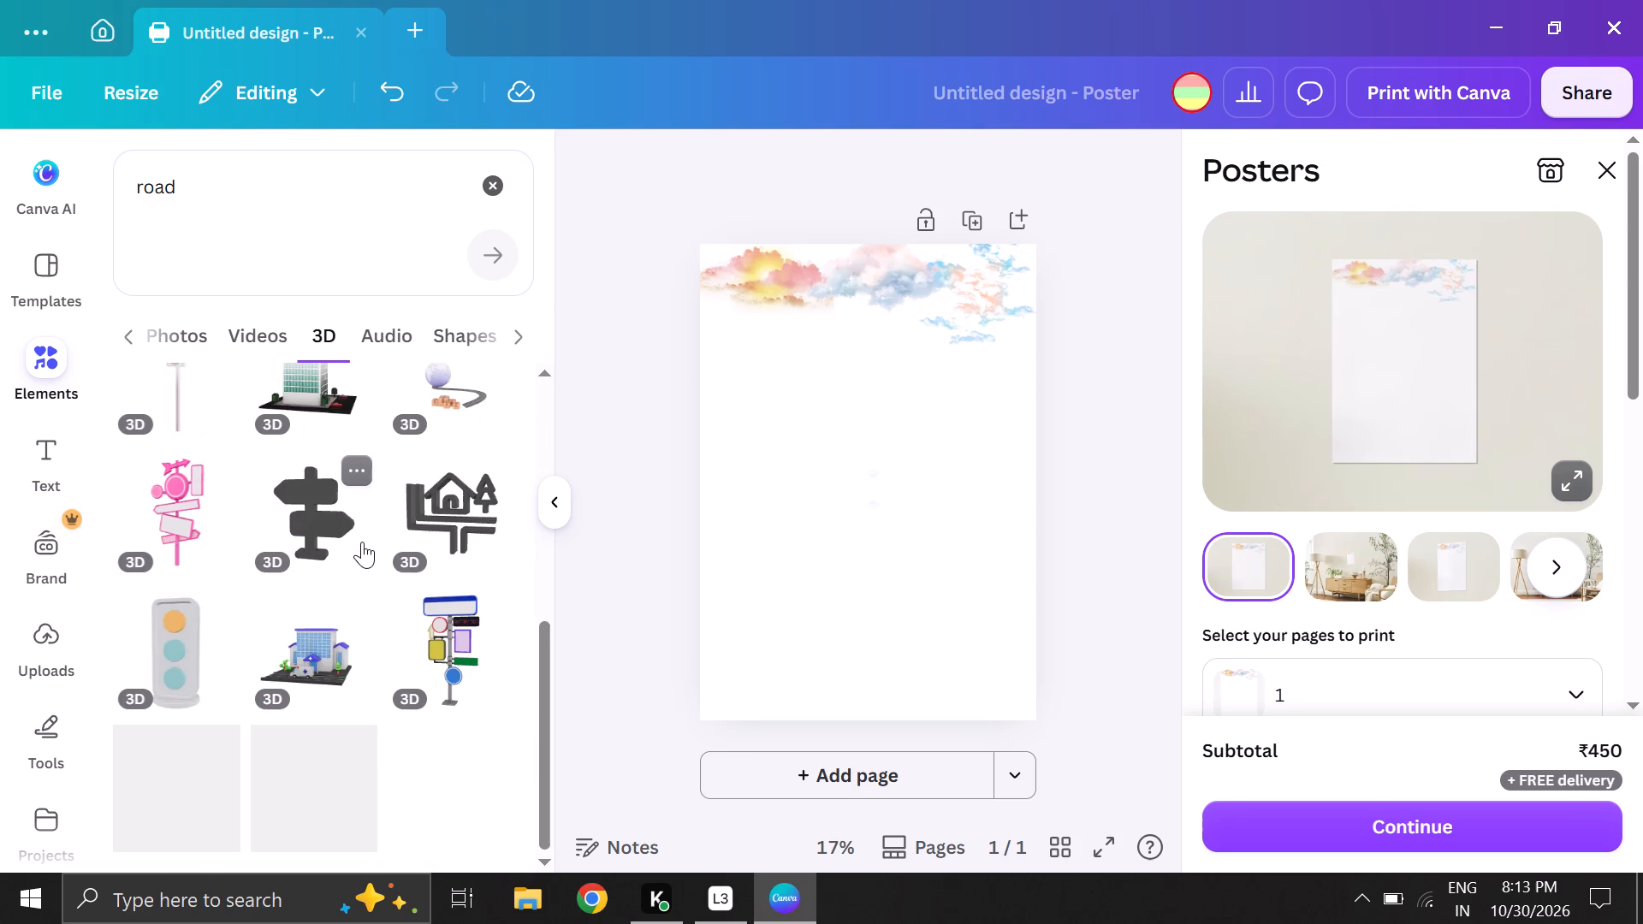
scroll(362, 542, "down", 4)
scroll(362, 542, "up", 5)
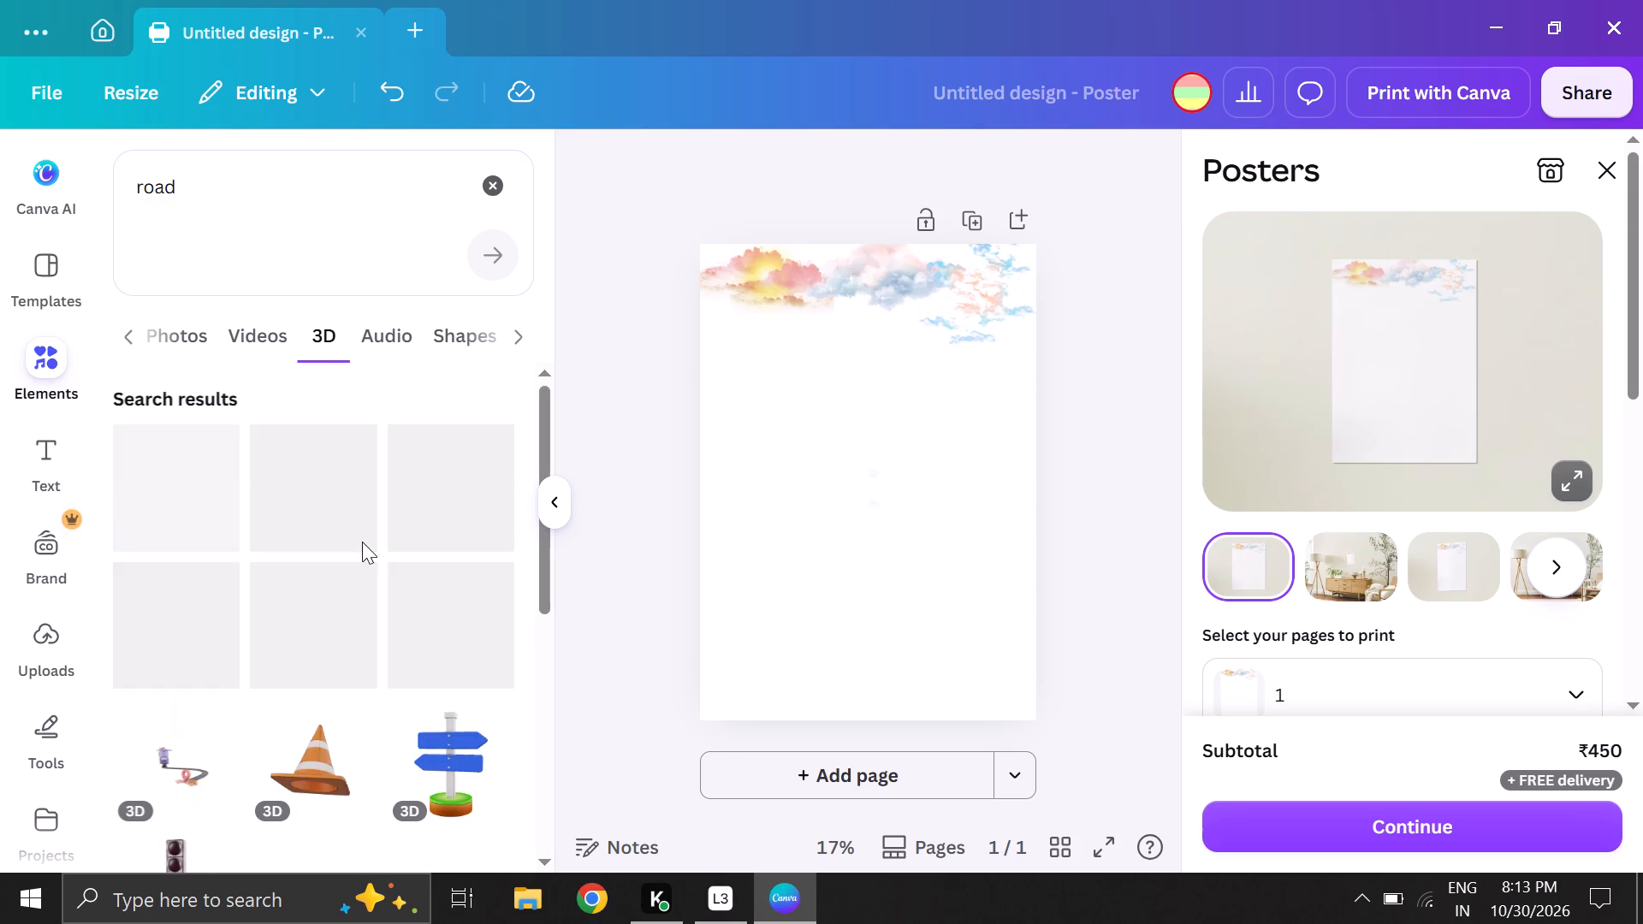
left_click(261, 335)
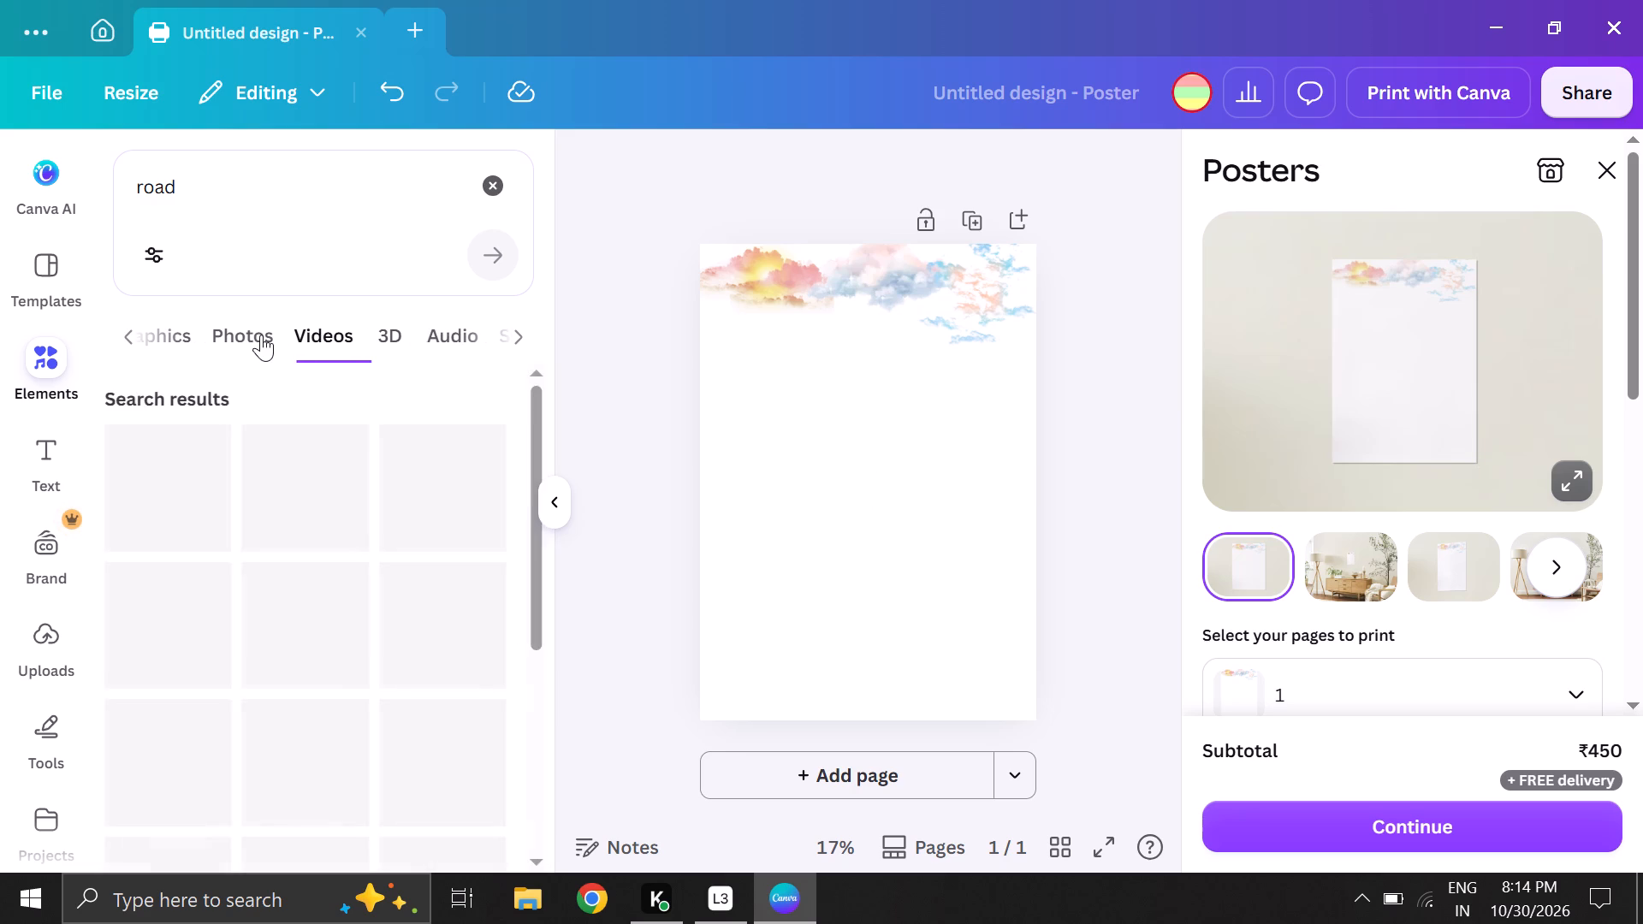
left_click(240, 341)
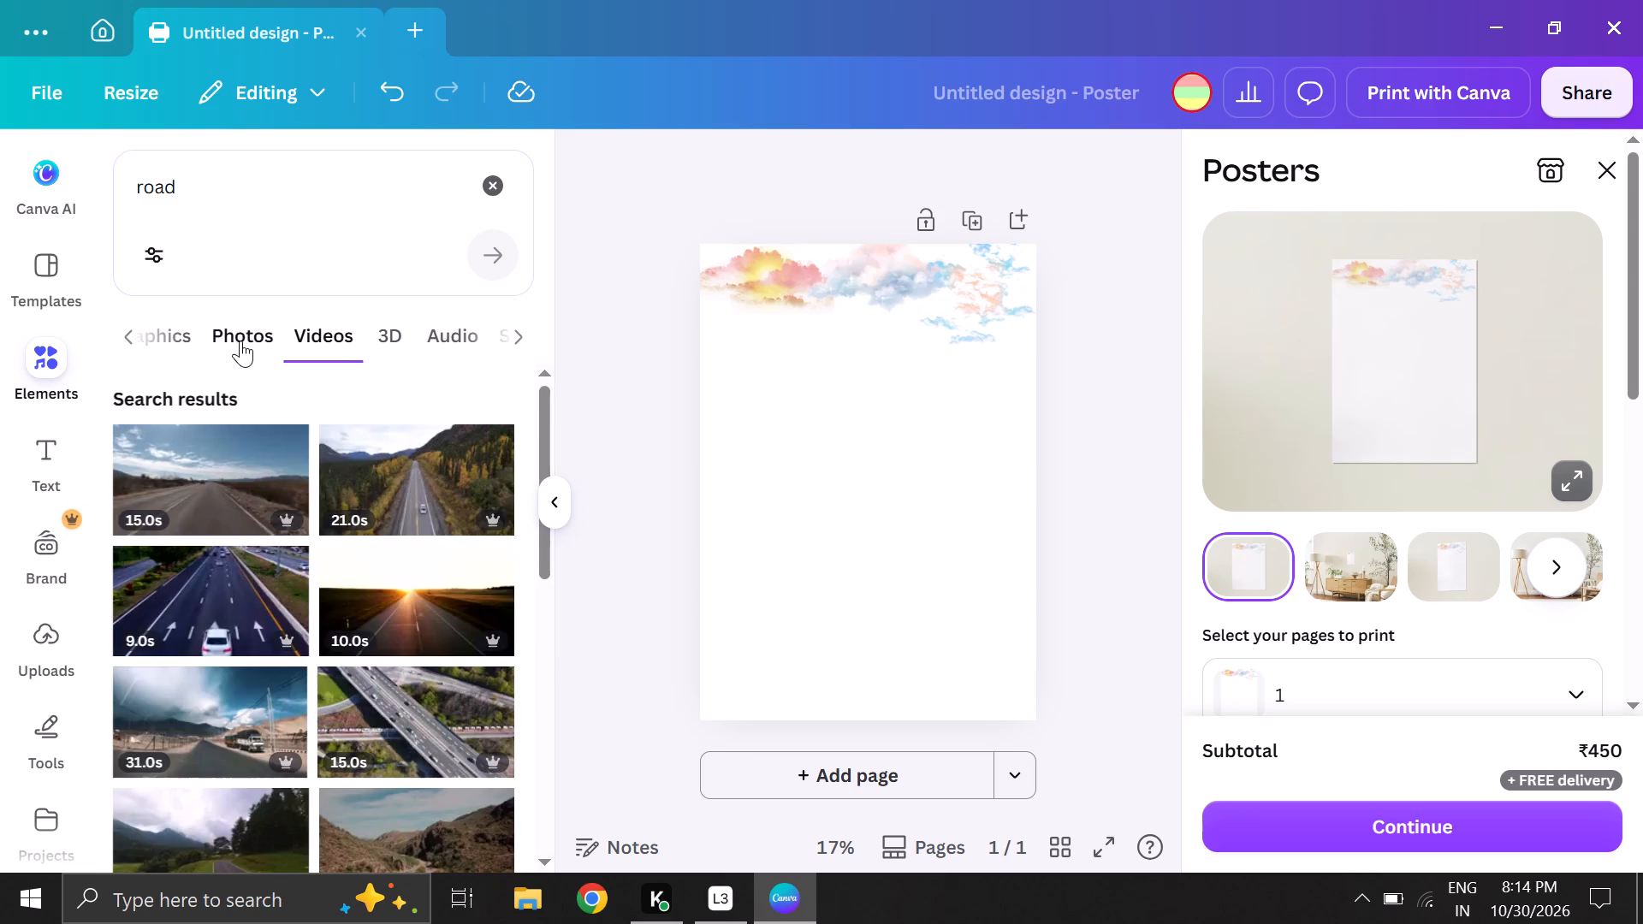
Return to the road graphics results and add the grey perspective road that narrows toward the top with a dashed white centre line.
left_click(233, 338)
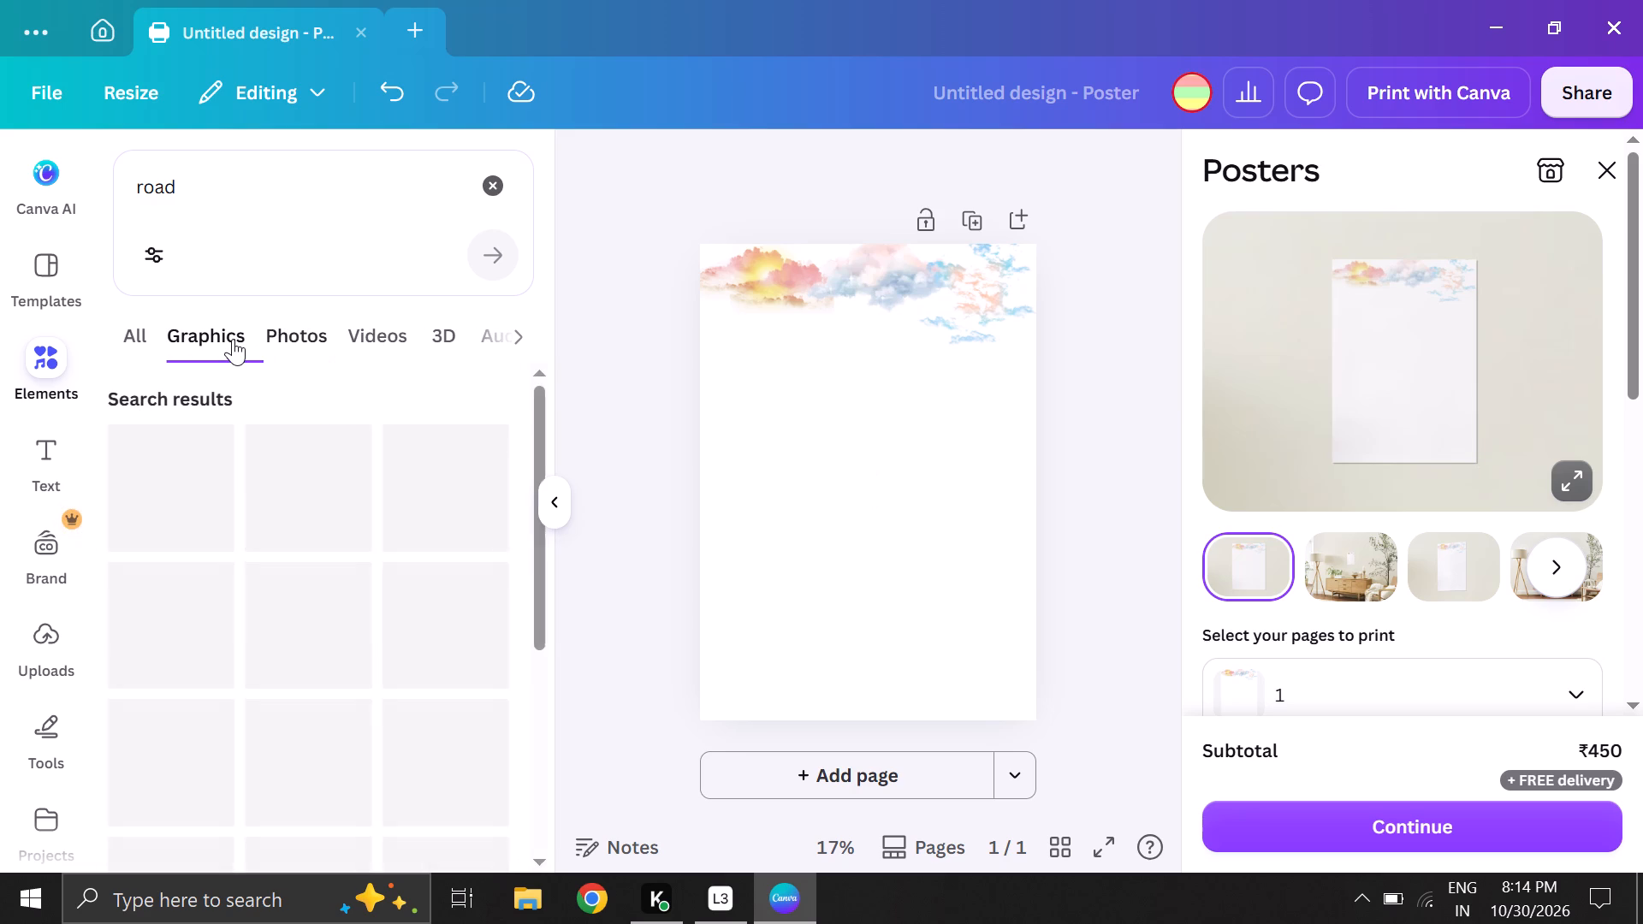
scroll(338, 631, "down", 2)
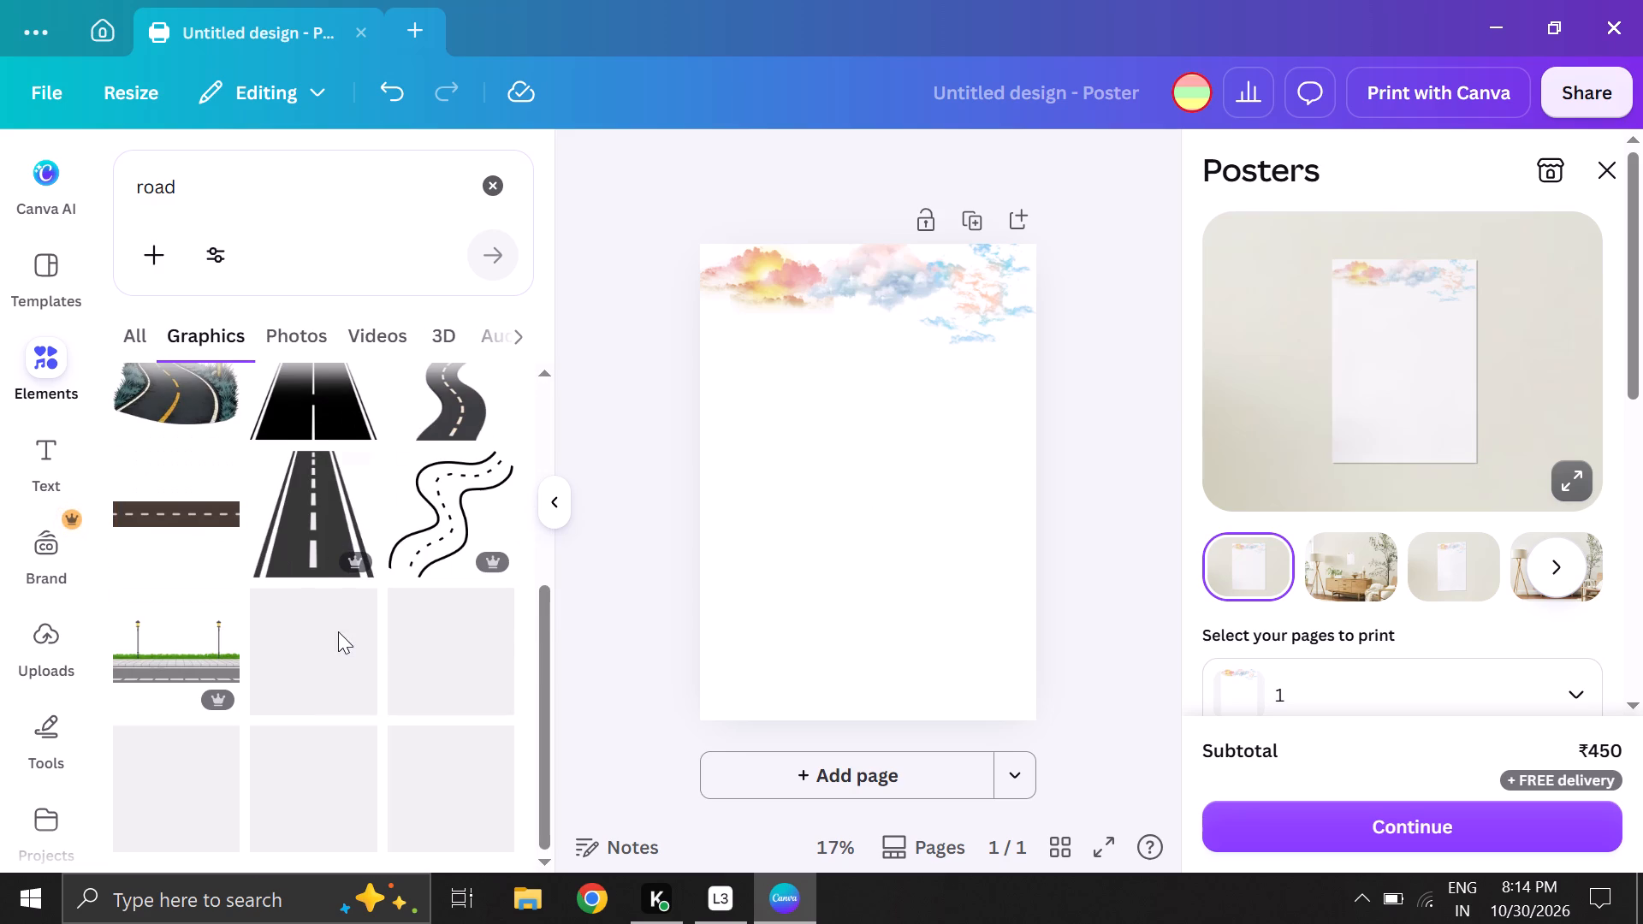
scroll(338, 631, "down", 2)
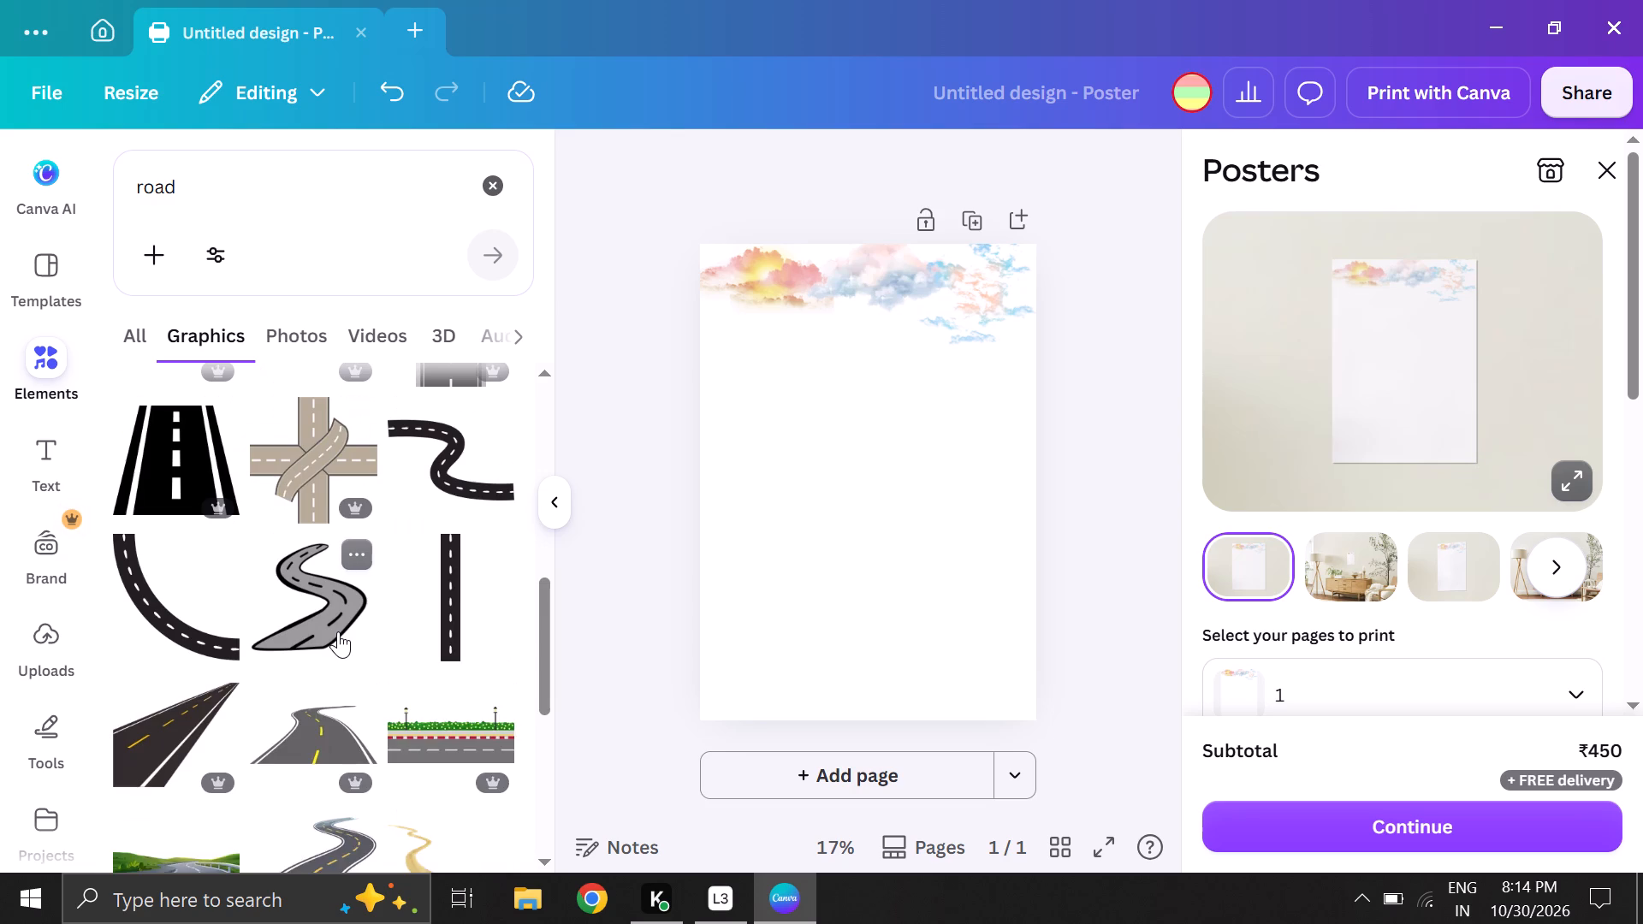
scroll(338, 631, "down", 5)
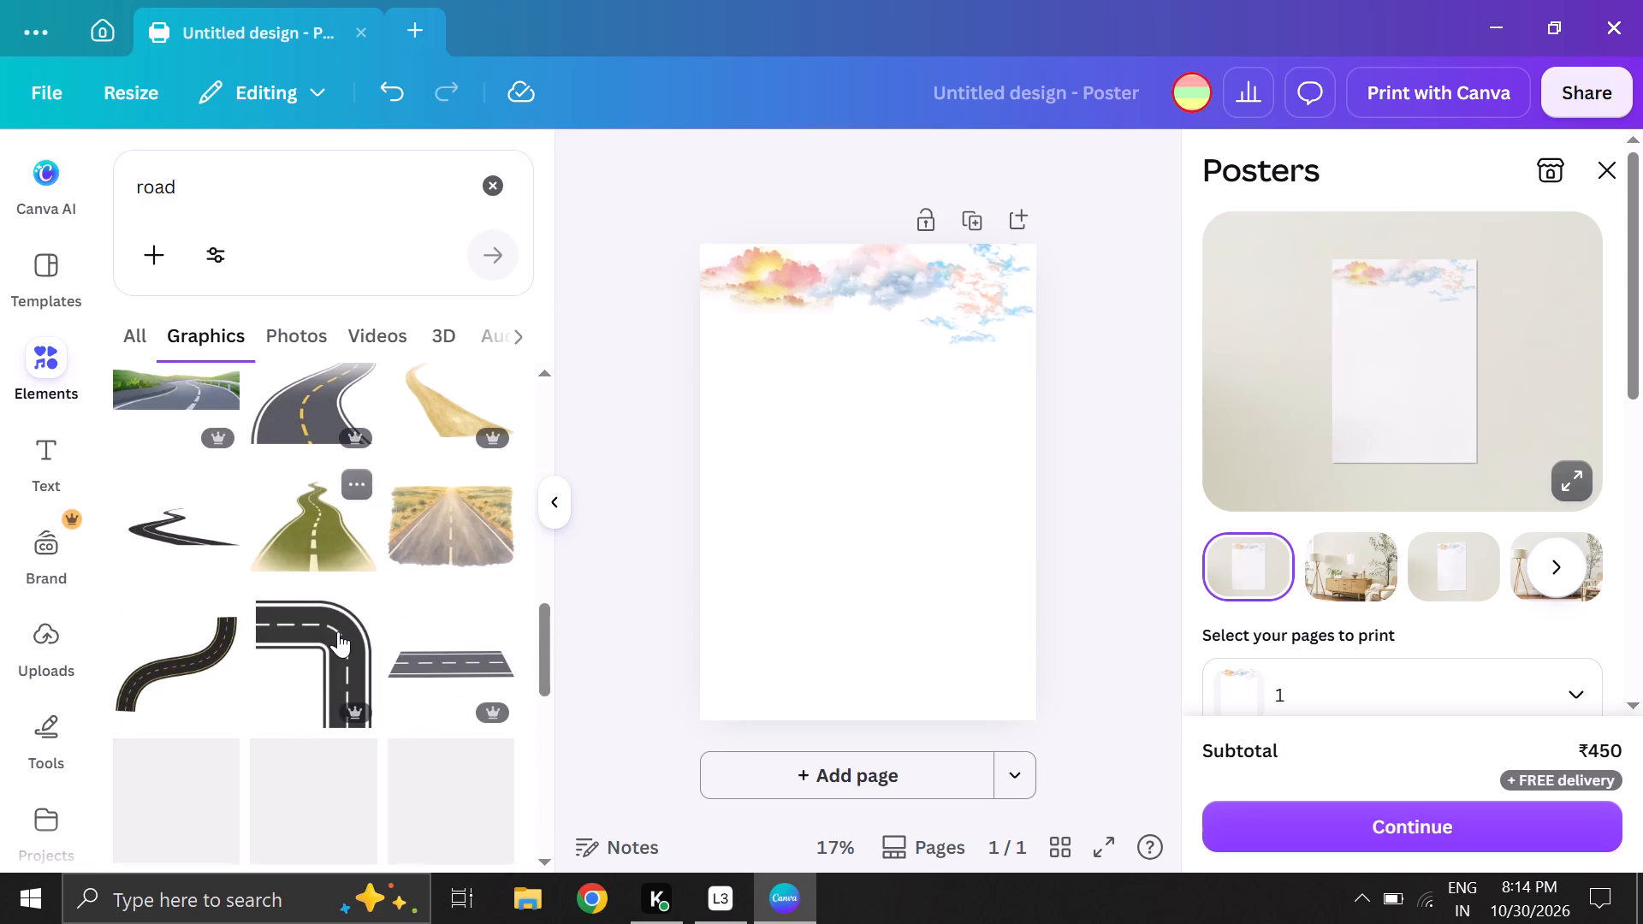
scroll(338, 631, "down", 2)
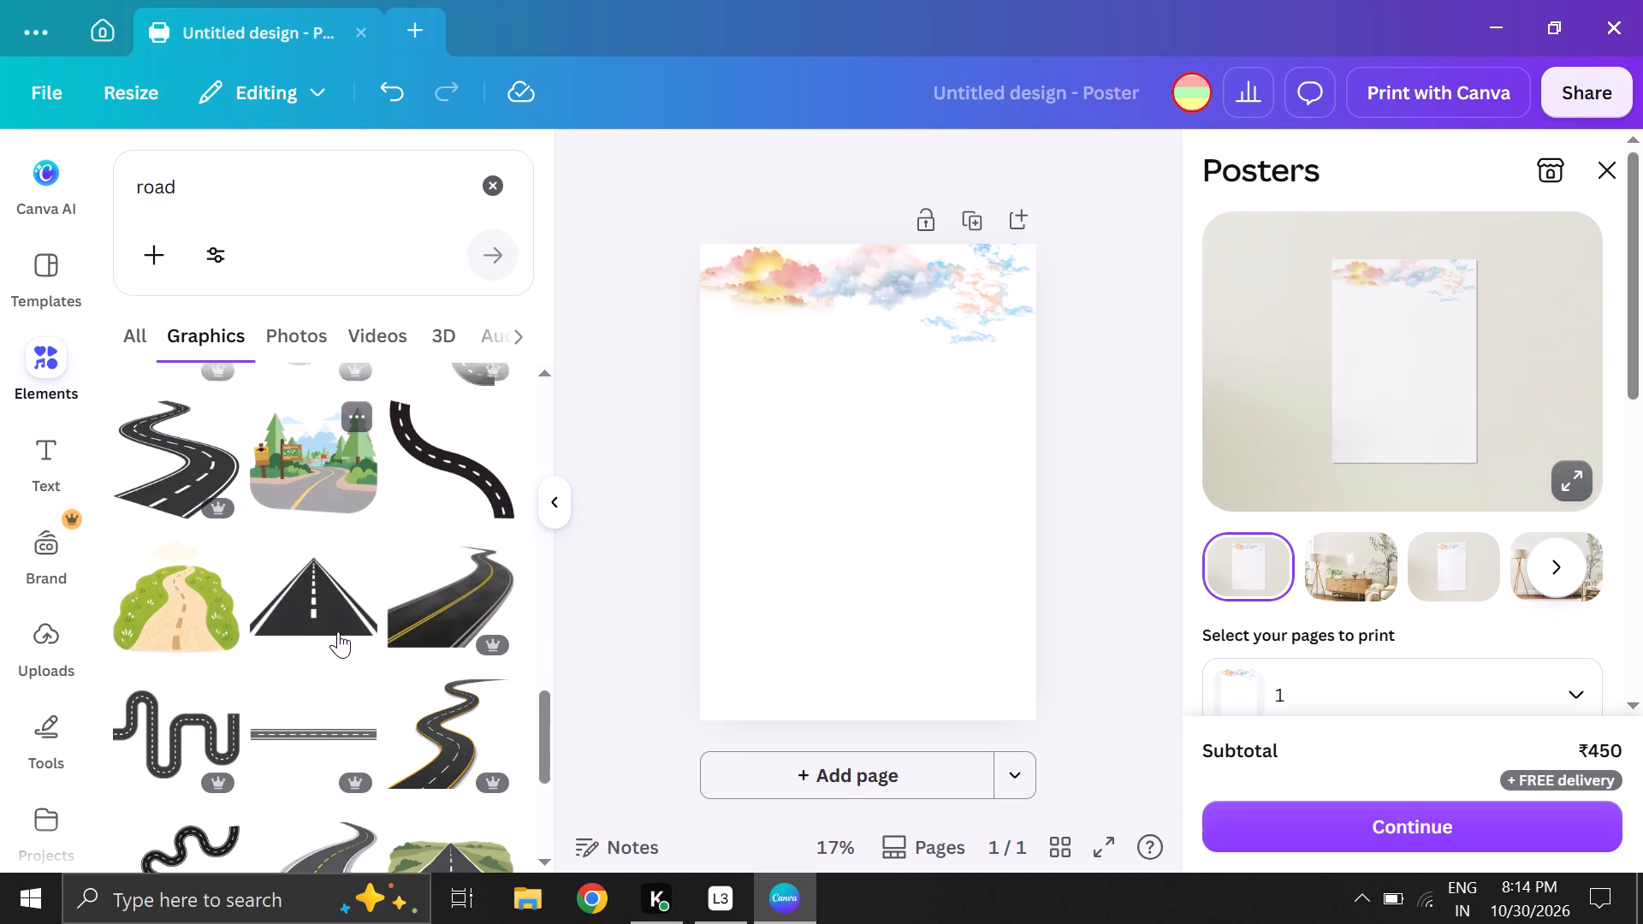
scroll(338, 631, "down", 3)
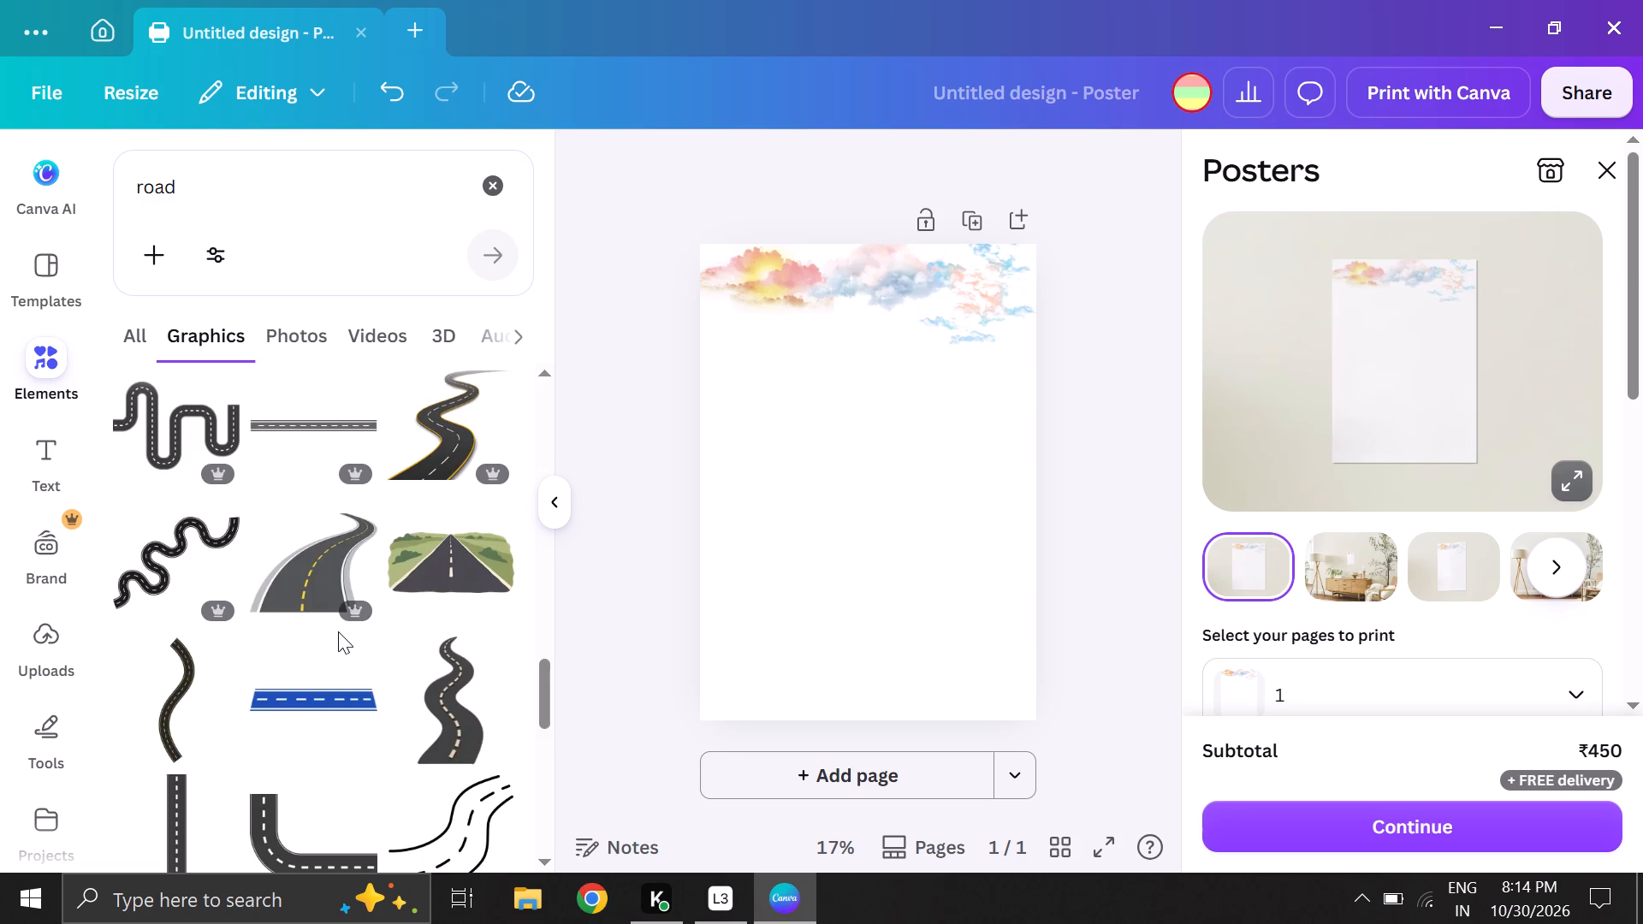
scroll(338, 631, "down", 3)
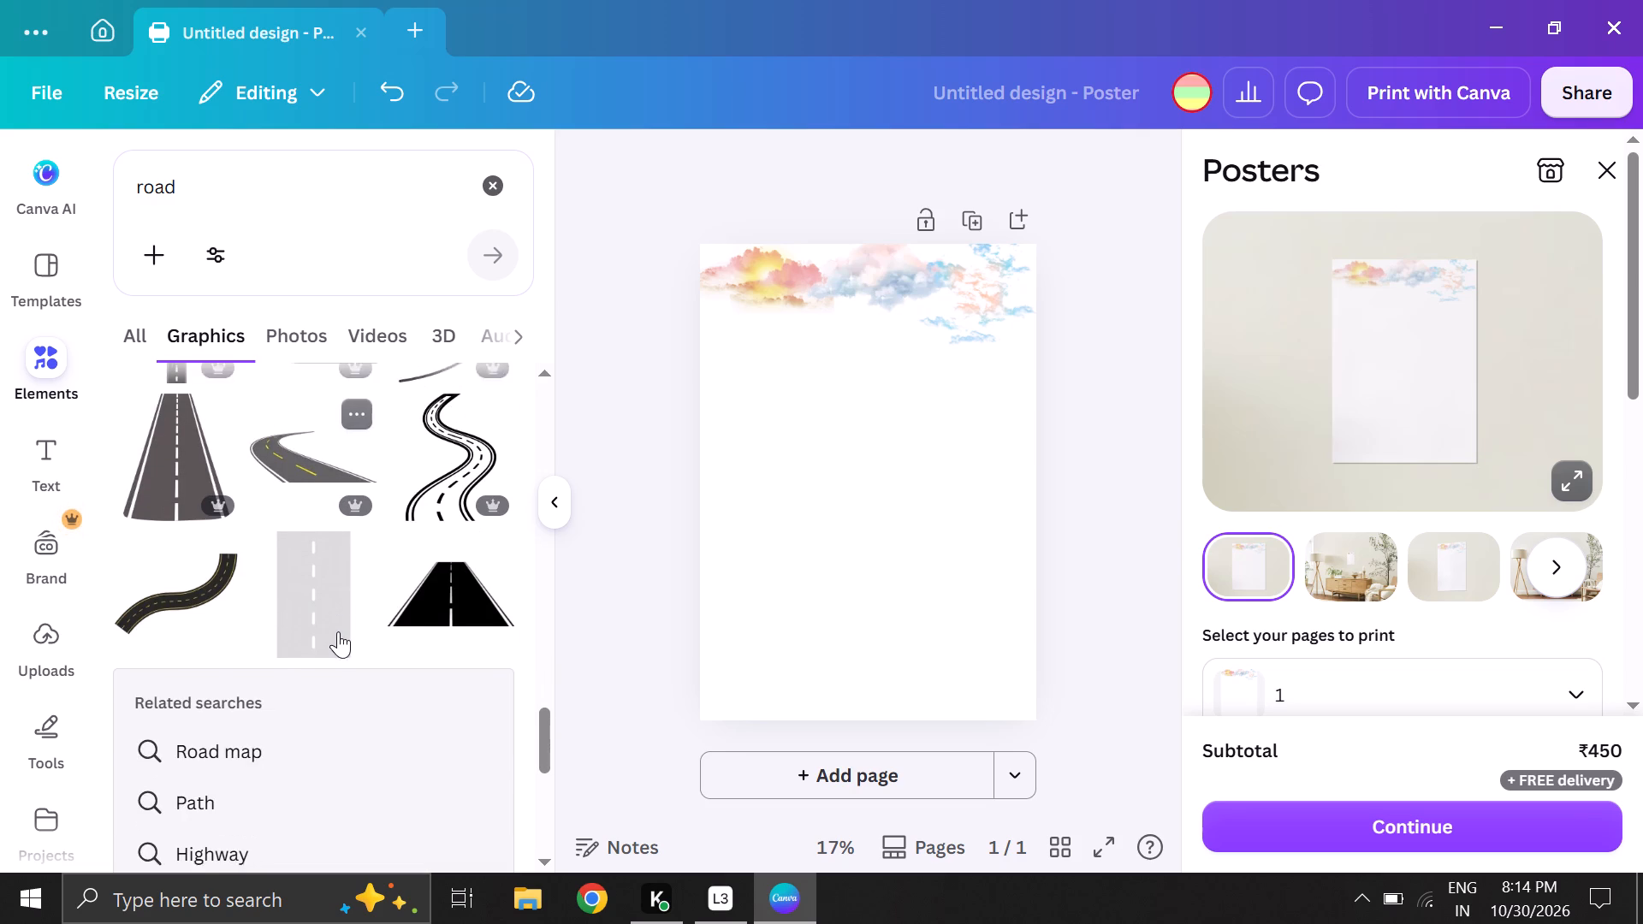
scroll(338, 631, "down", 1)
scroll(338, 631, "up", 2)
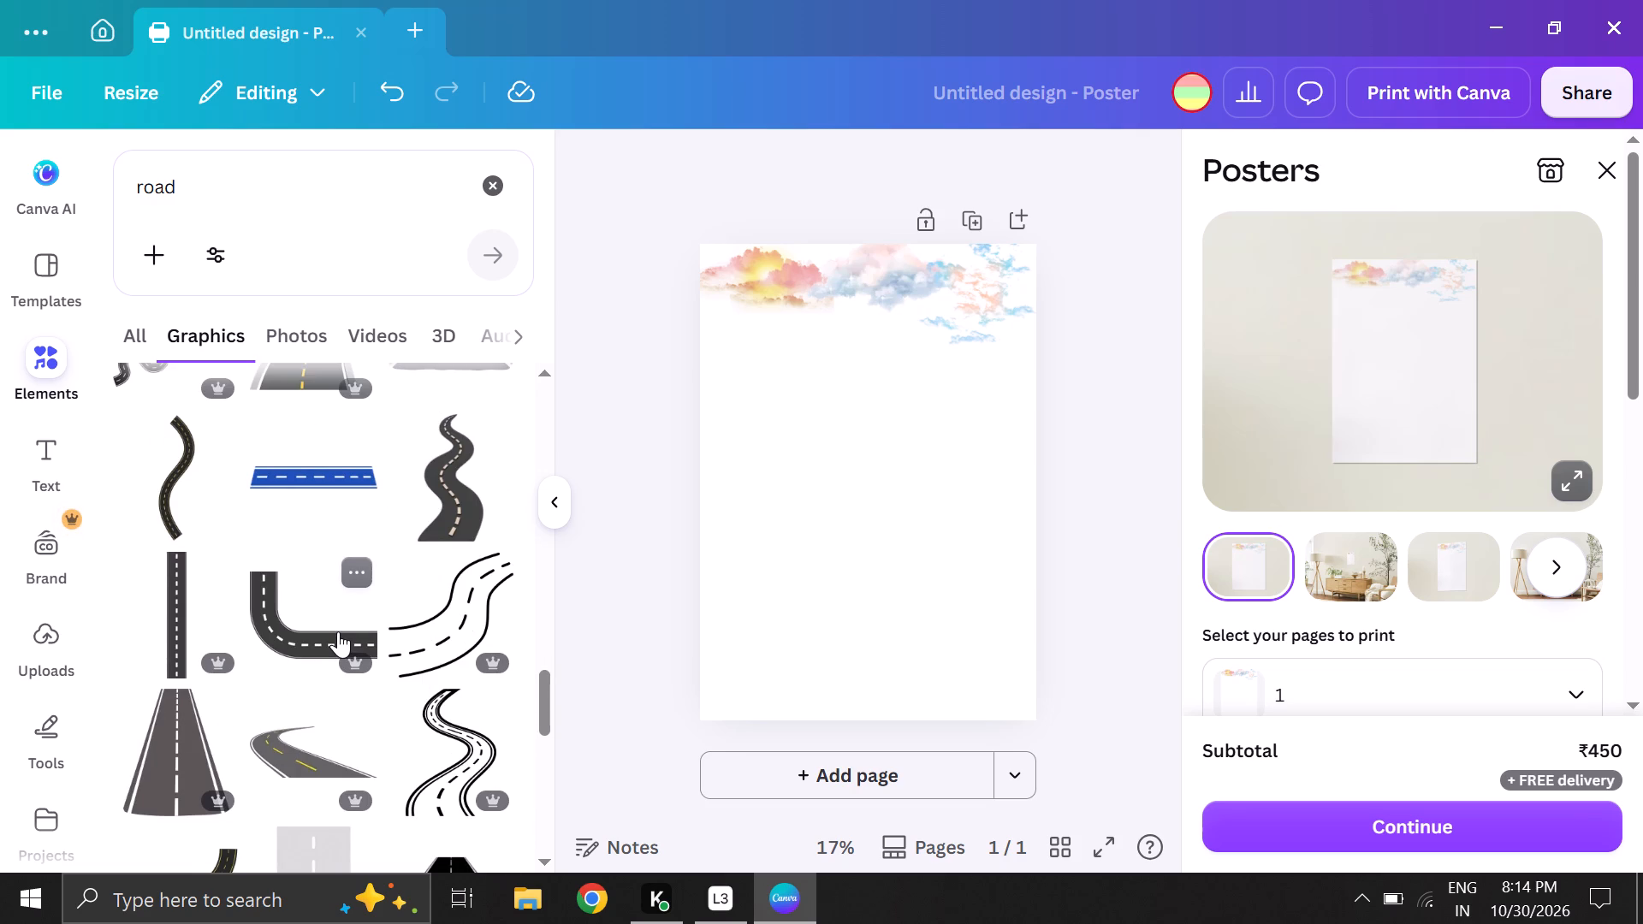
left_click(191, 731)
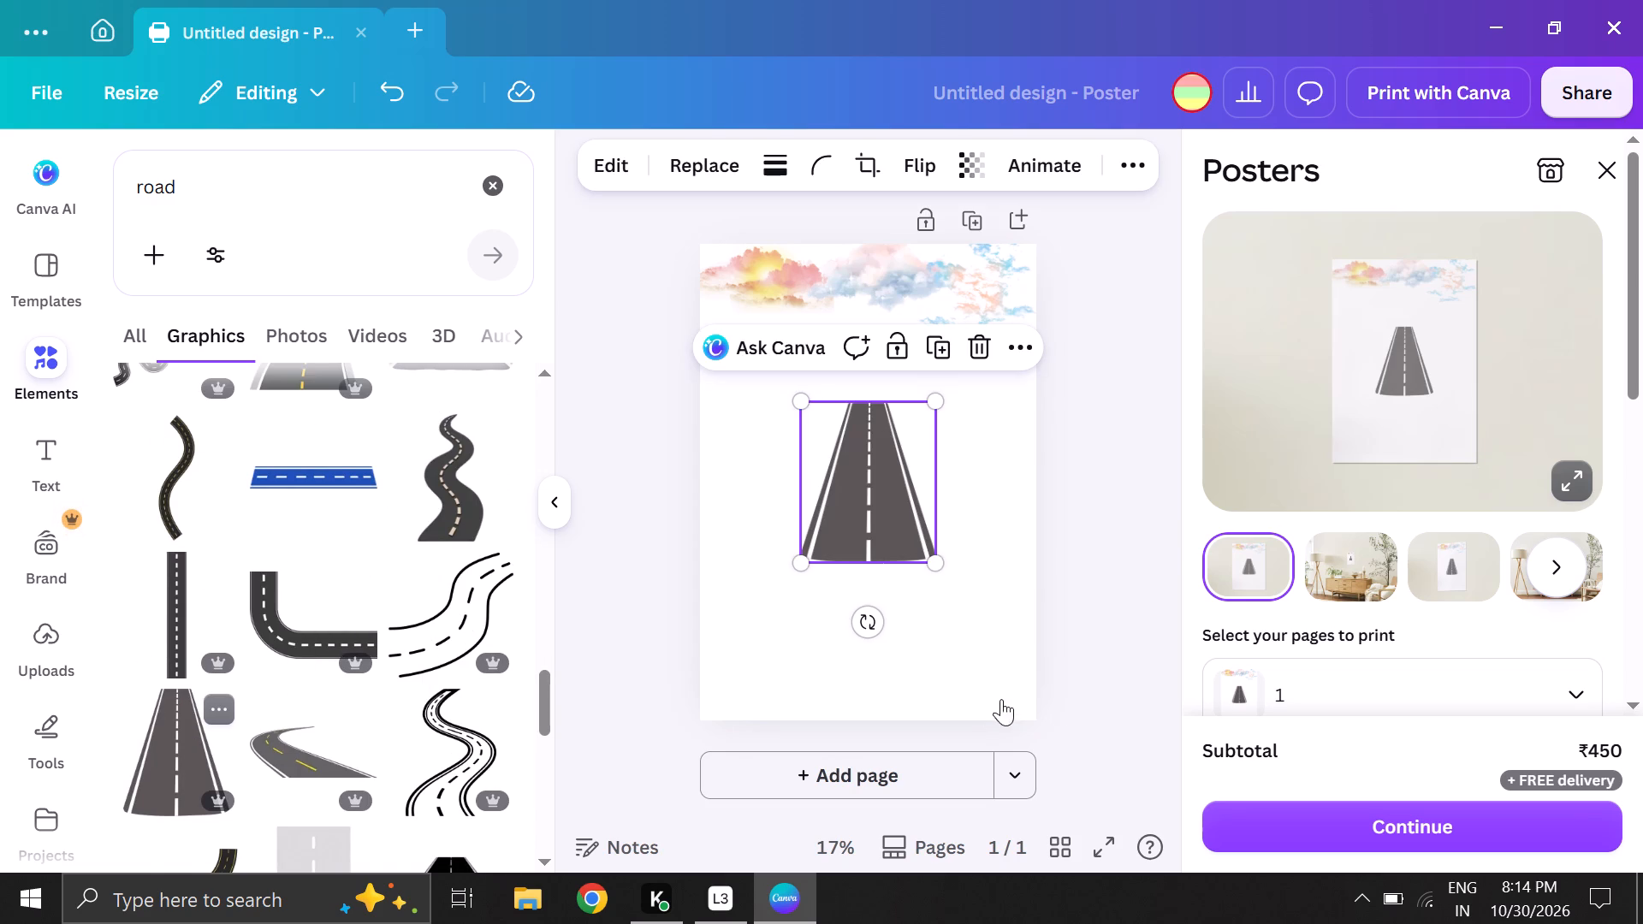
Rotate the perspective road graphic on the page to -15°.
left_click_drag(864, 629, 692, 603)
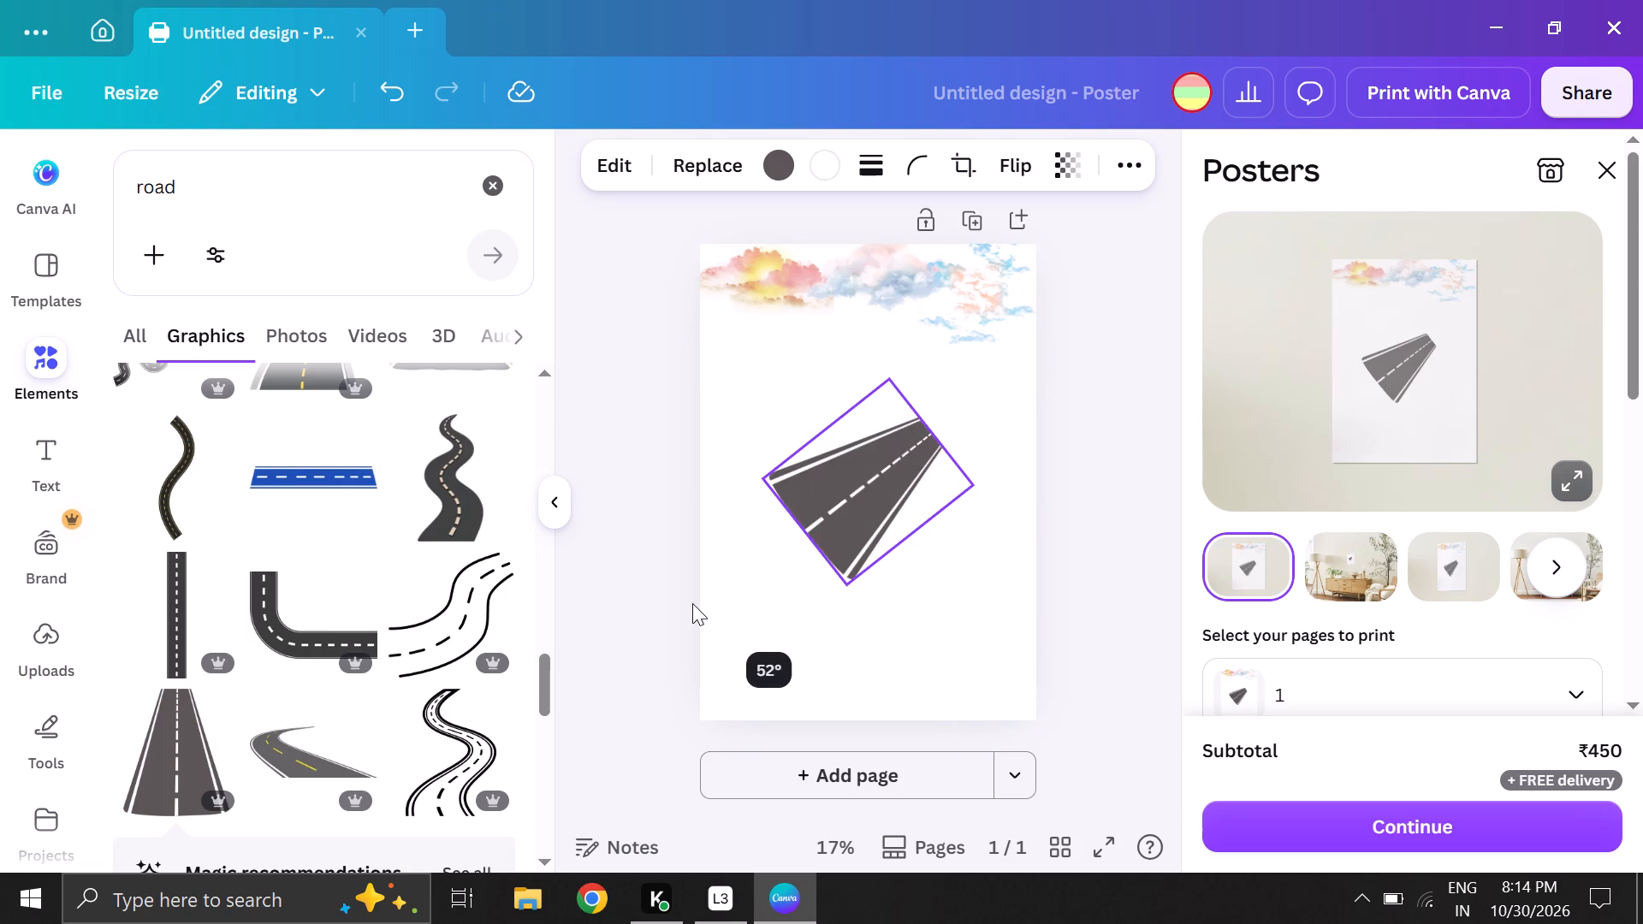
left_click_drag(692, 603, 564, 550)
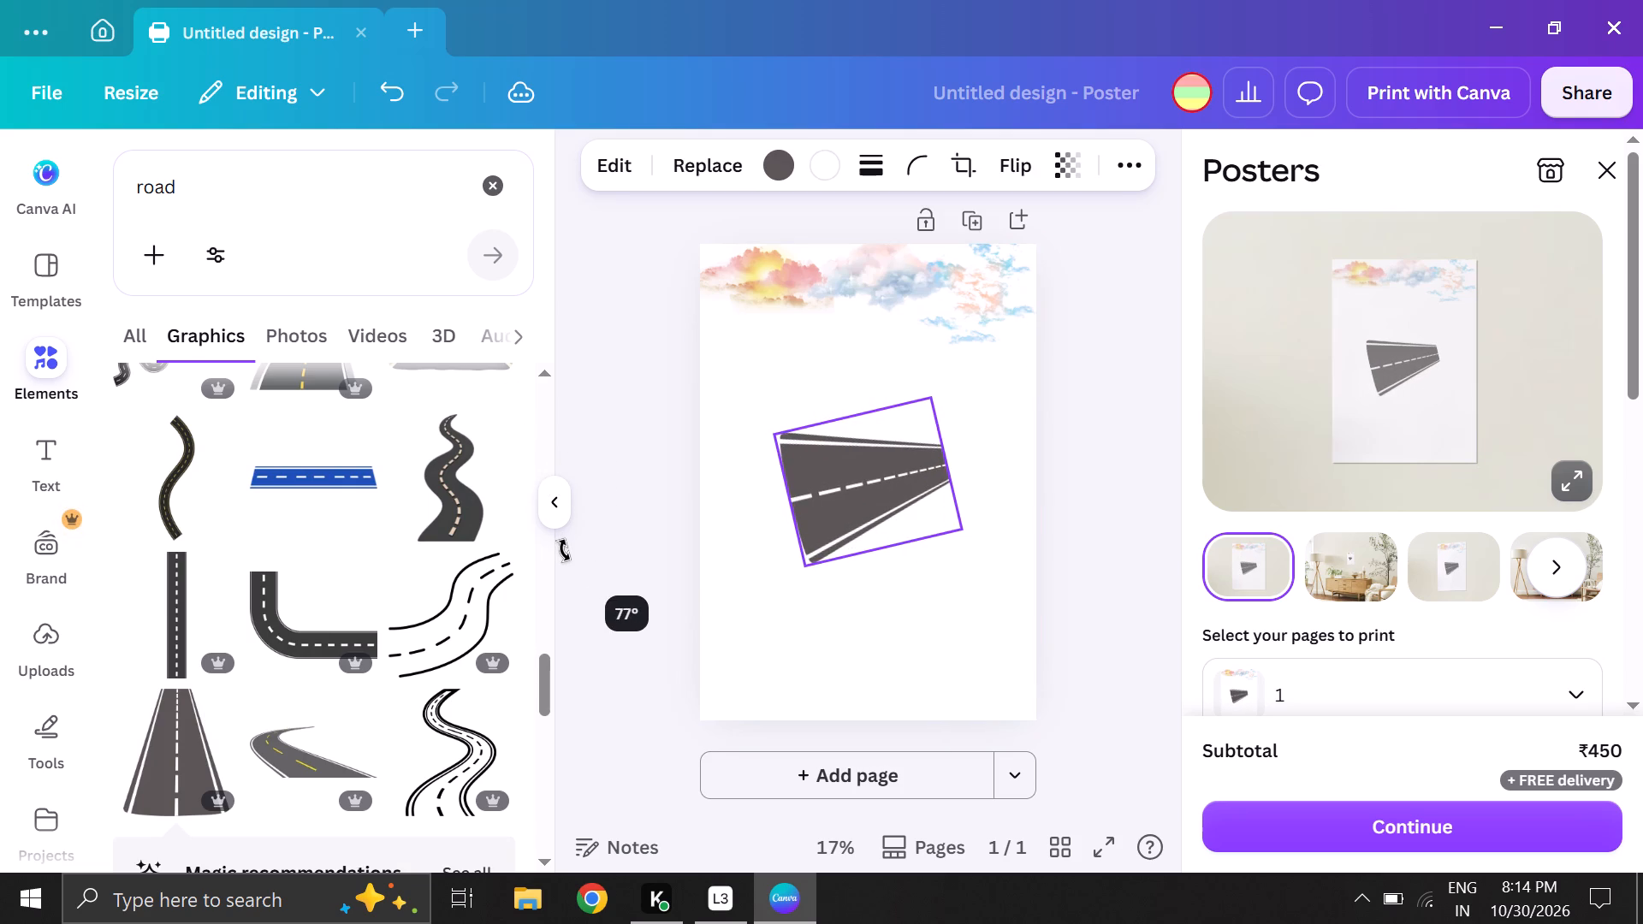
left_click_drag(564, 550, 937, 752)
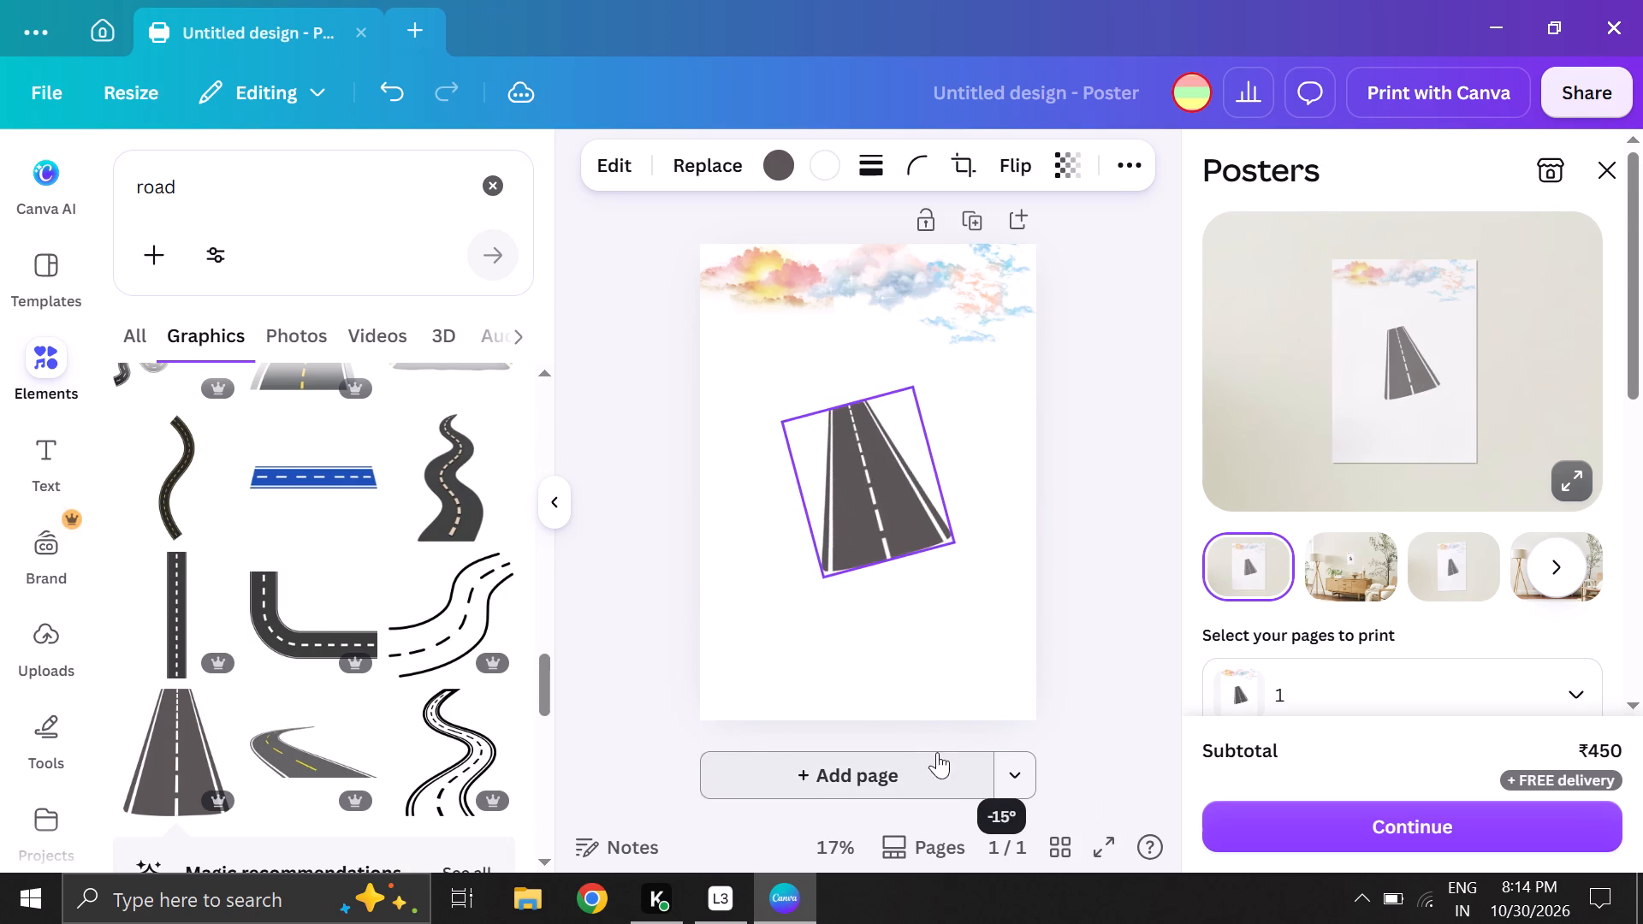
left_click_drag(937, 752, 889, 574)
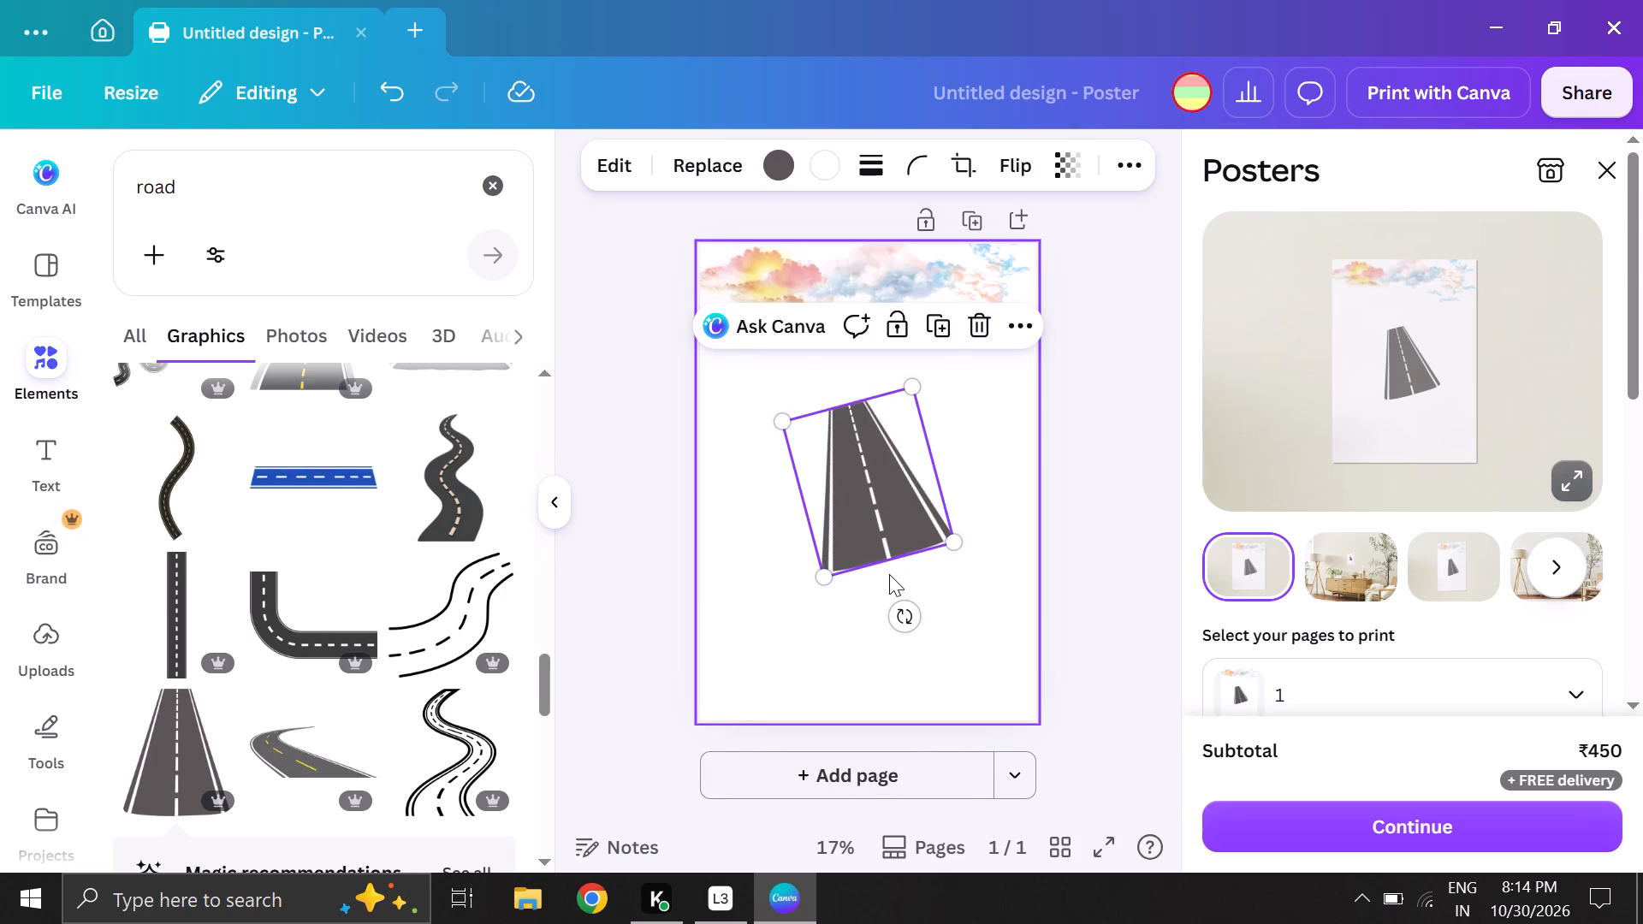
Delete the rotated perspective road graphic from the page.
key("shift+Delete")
Replace the road query and search the elements library for building.
left_click(487, 187)
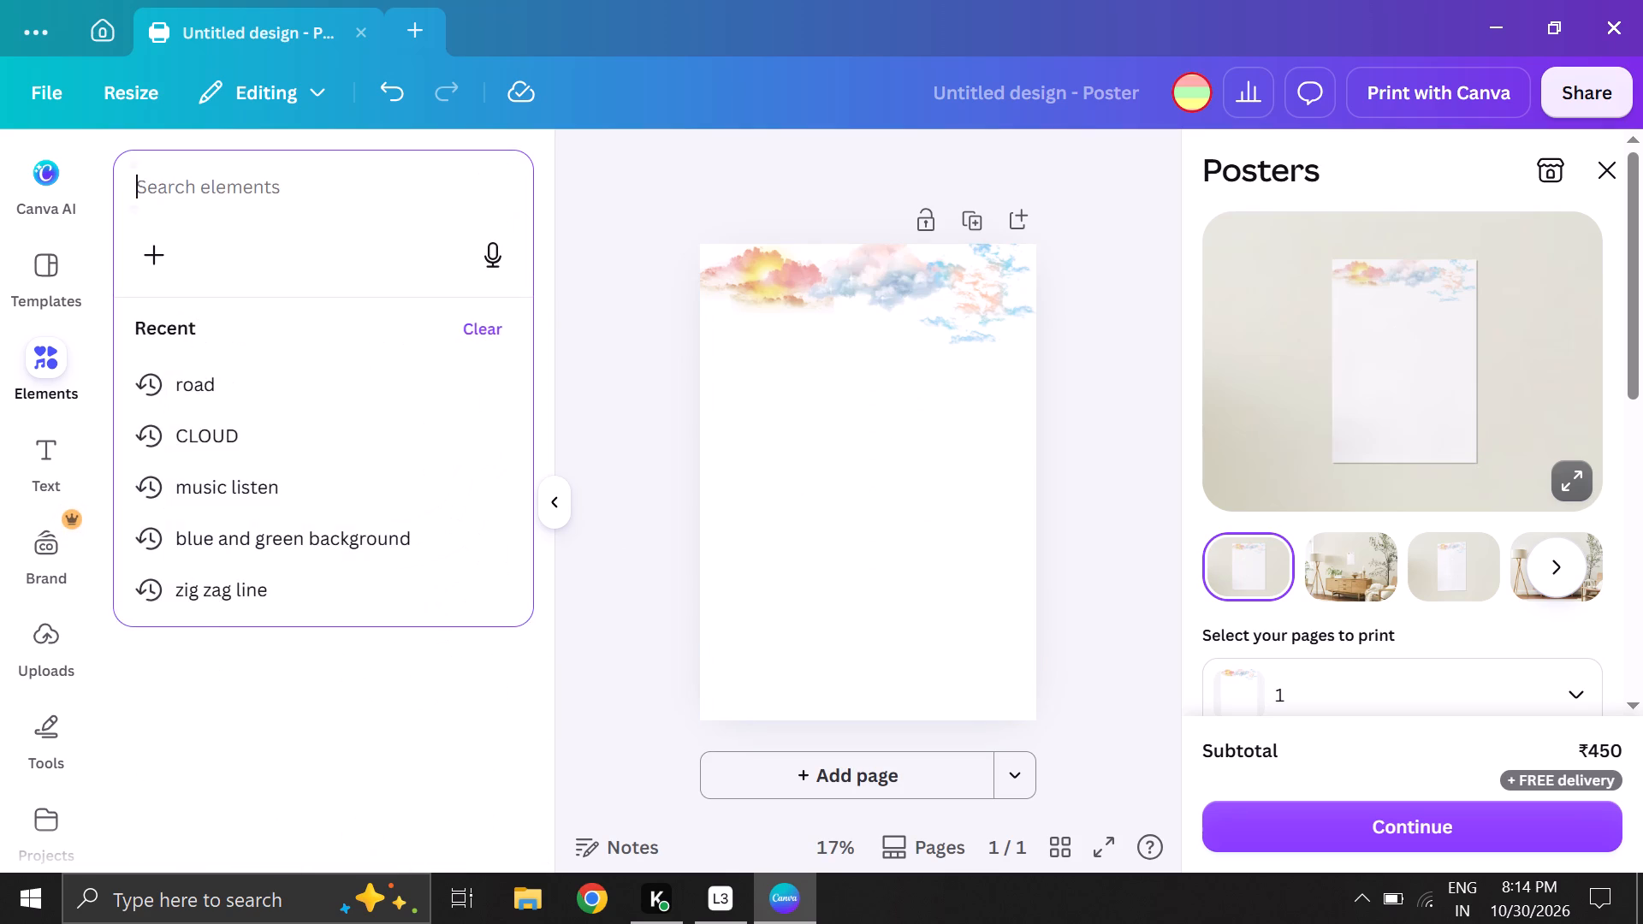
left_click(427, 166)
left_click(410, 188)
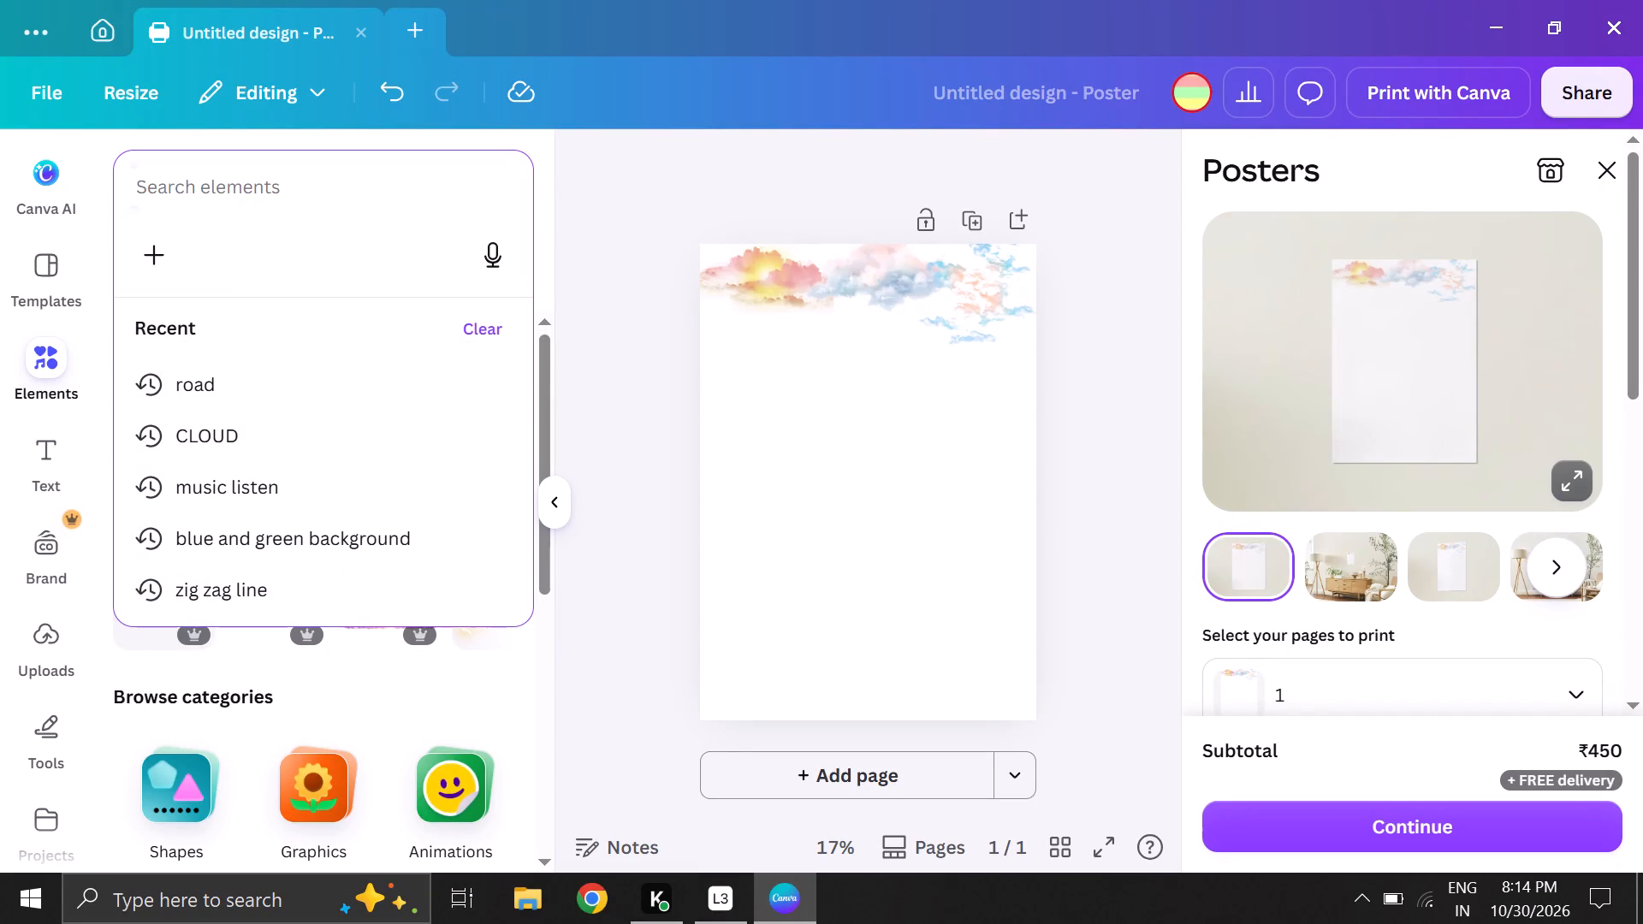
type("bi")
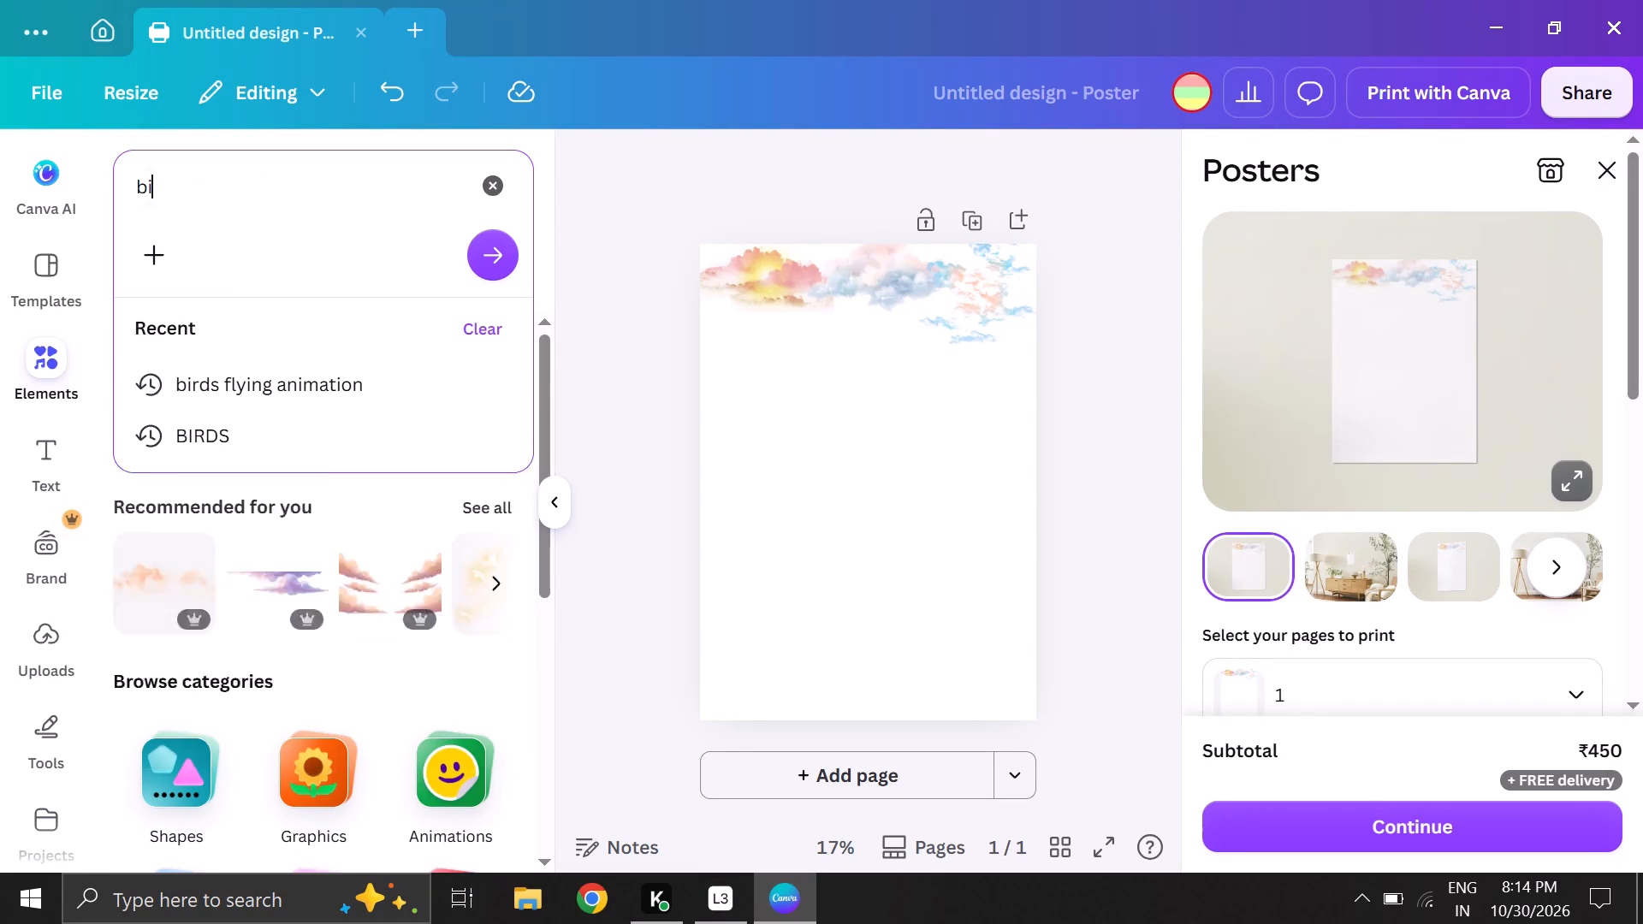
key("BackSpace")
type("uilding")
key("Return")
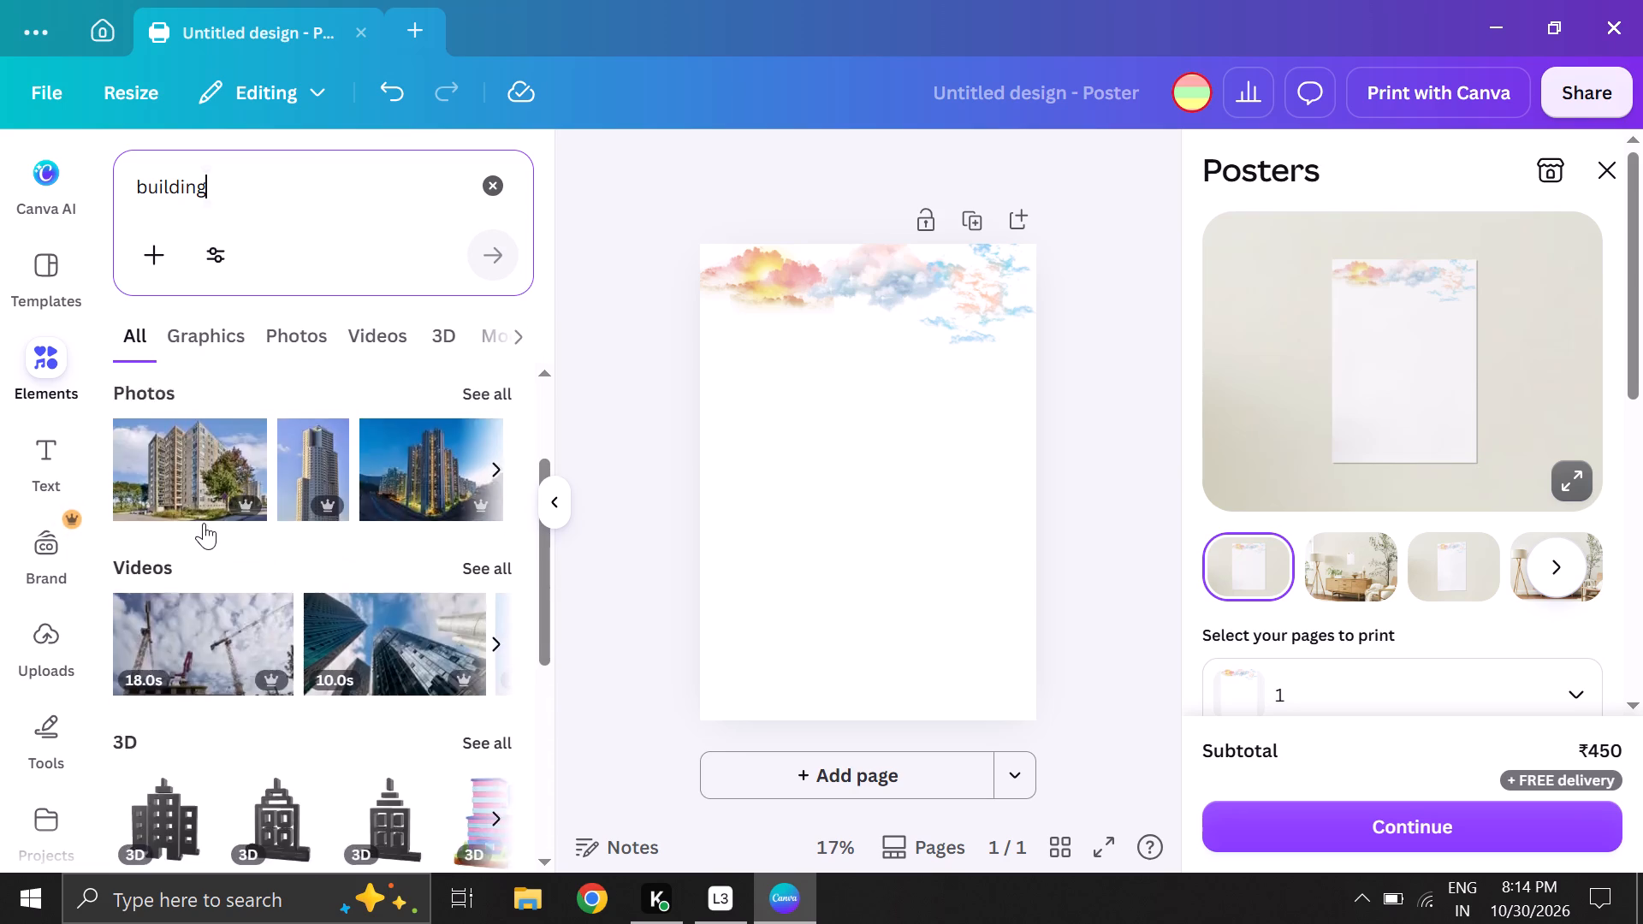
Narrow the building results to graphics and add the painted glass office building with green trees around its base.
left_click(209, 336)
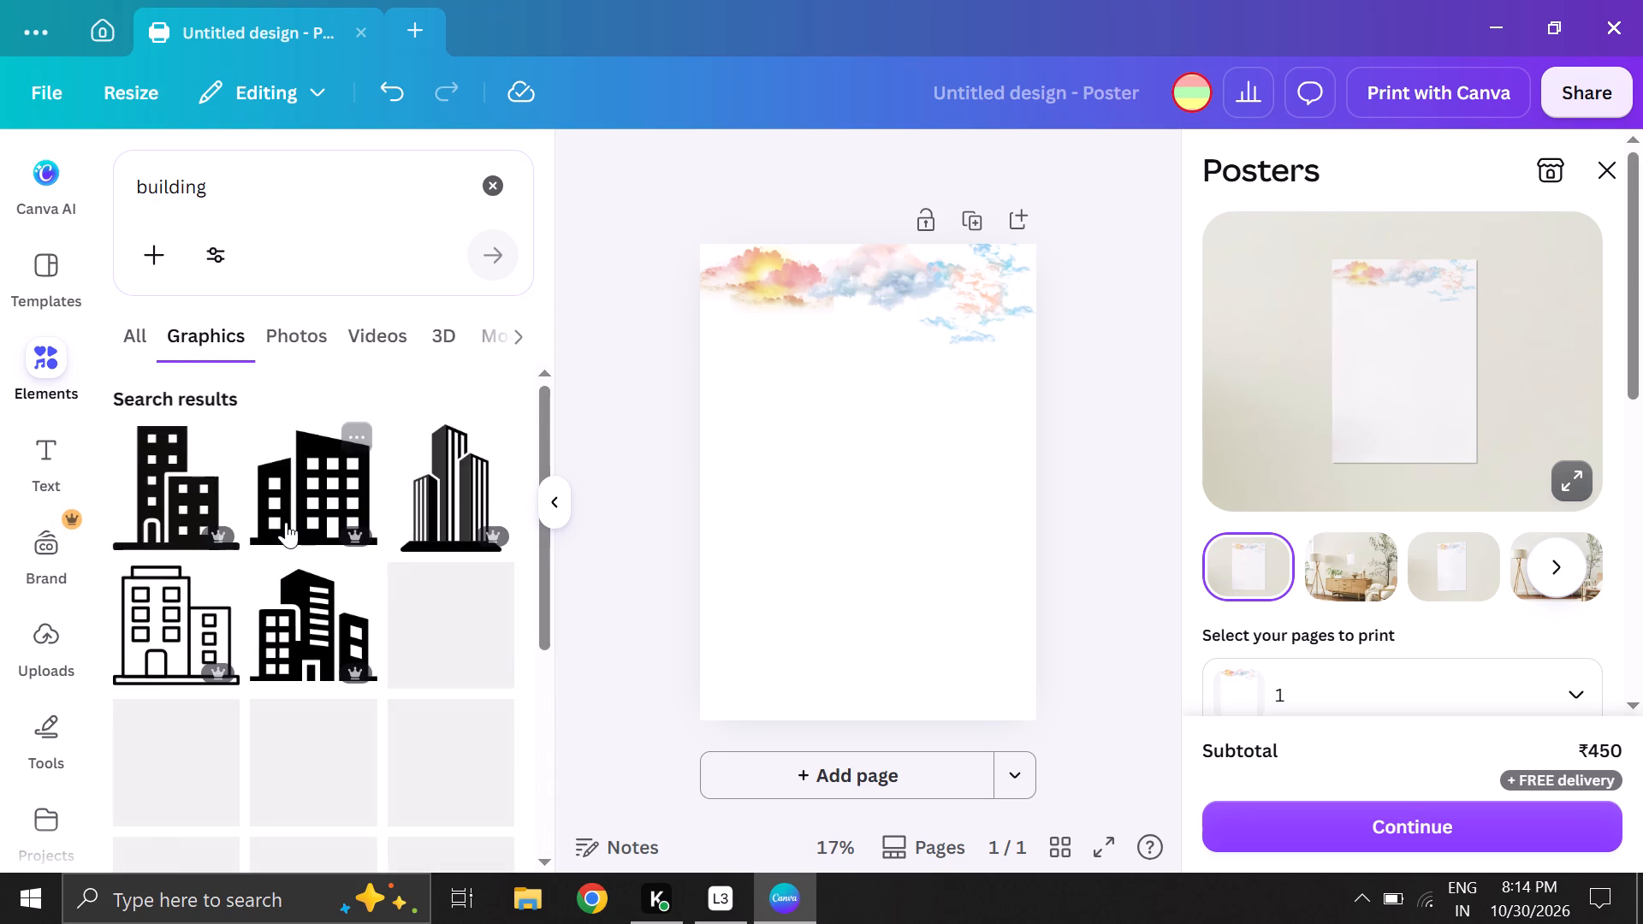
scroll(286, 522, "down", 7)
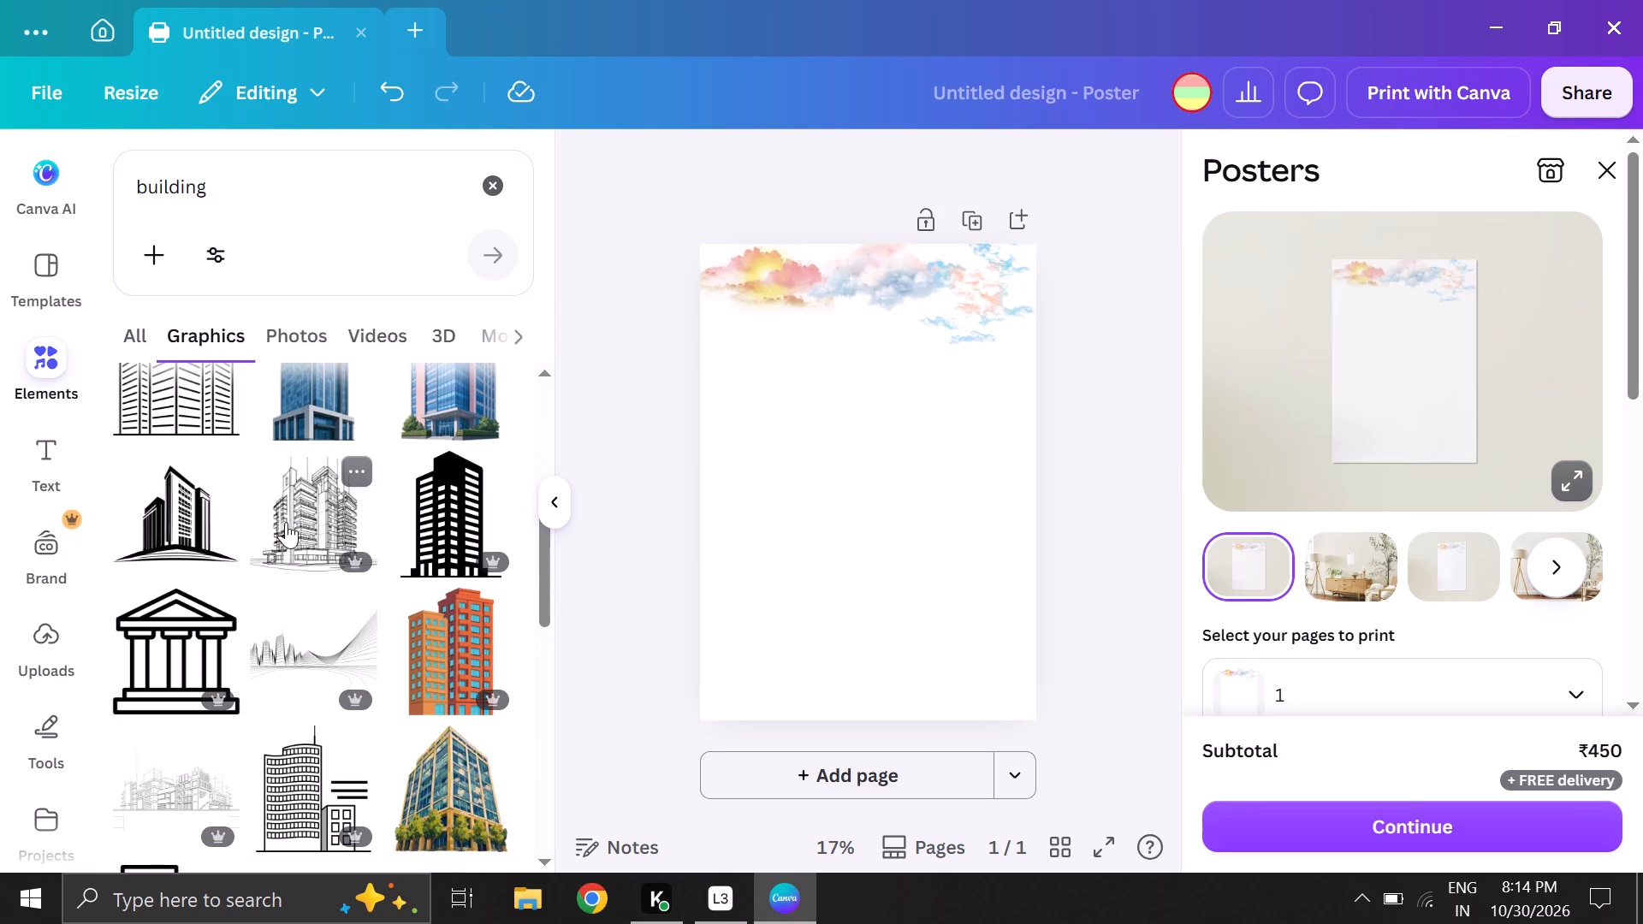
left_click(434, 792)
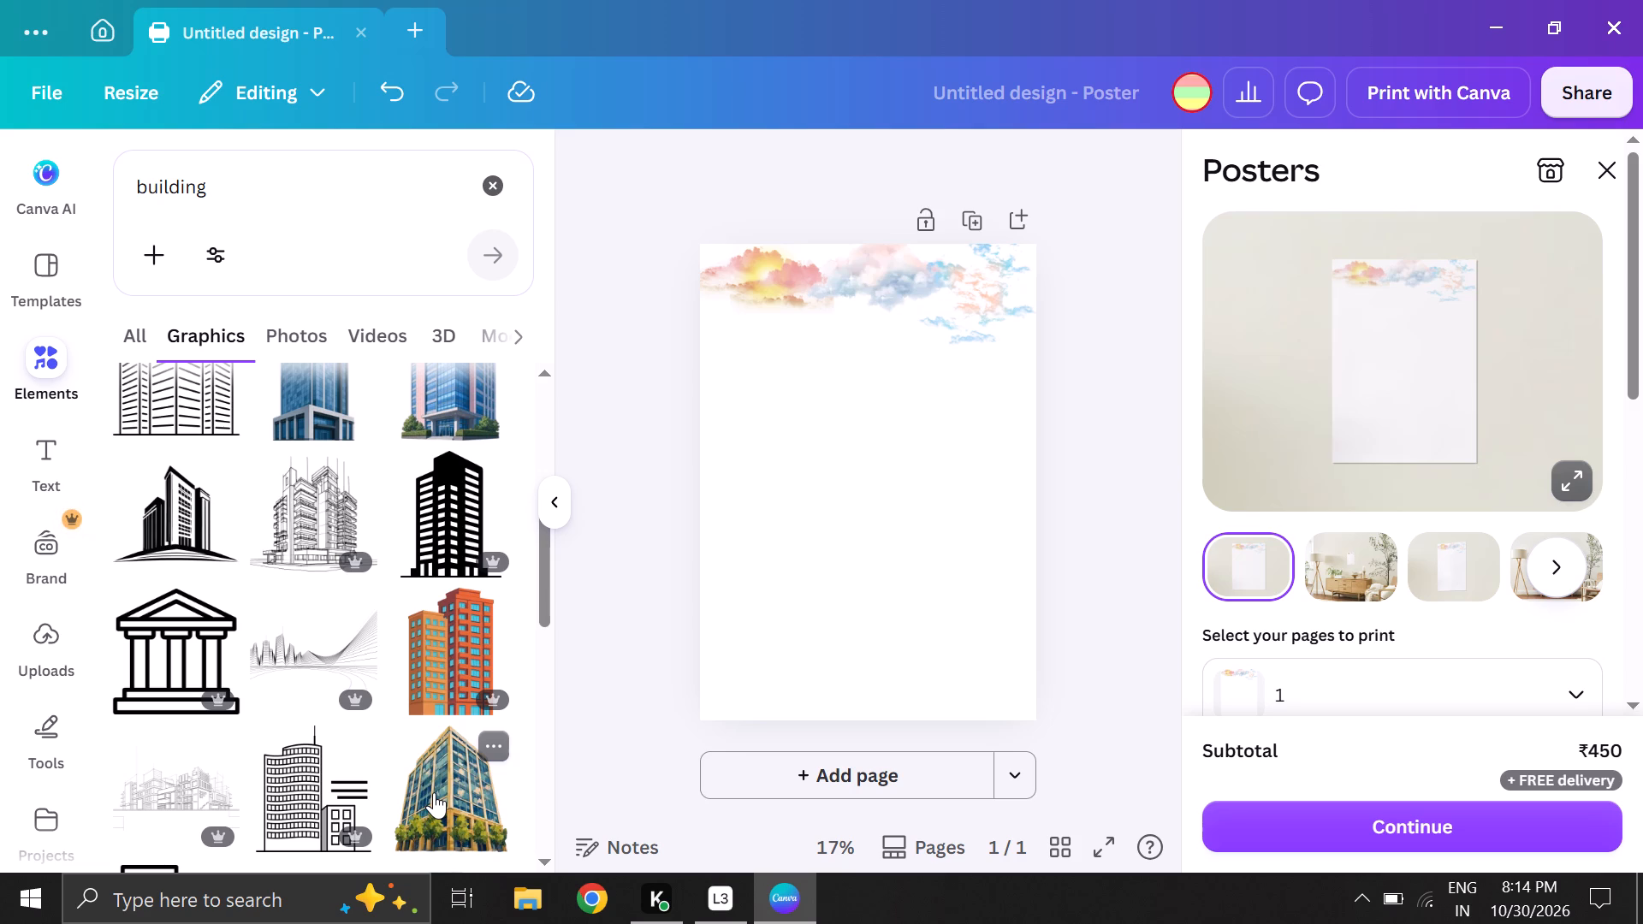
Shrink the office building graphic to about 15.4 wide and place it in the page's lower right corner.
left_click_drag(997, 629, 996, 626)
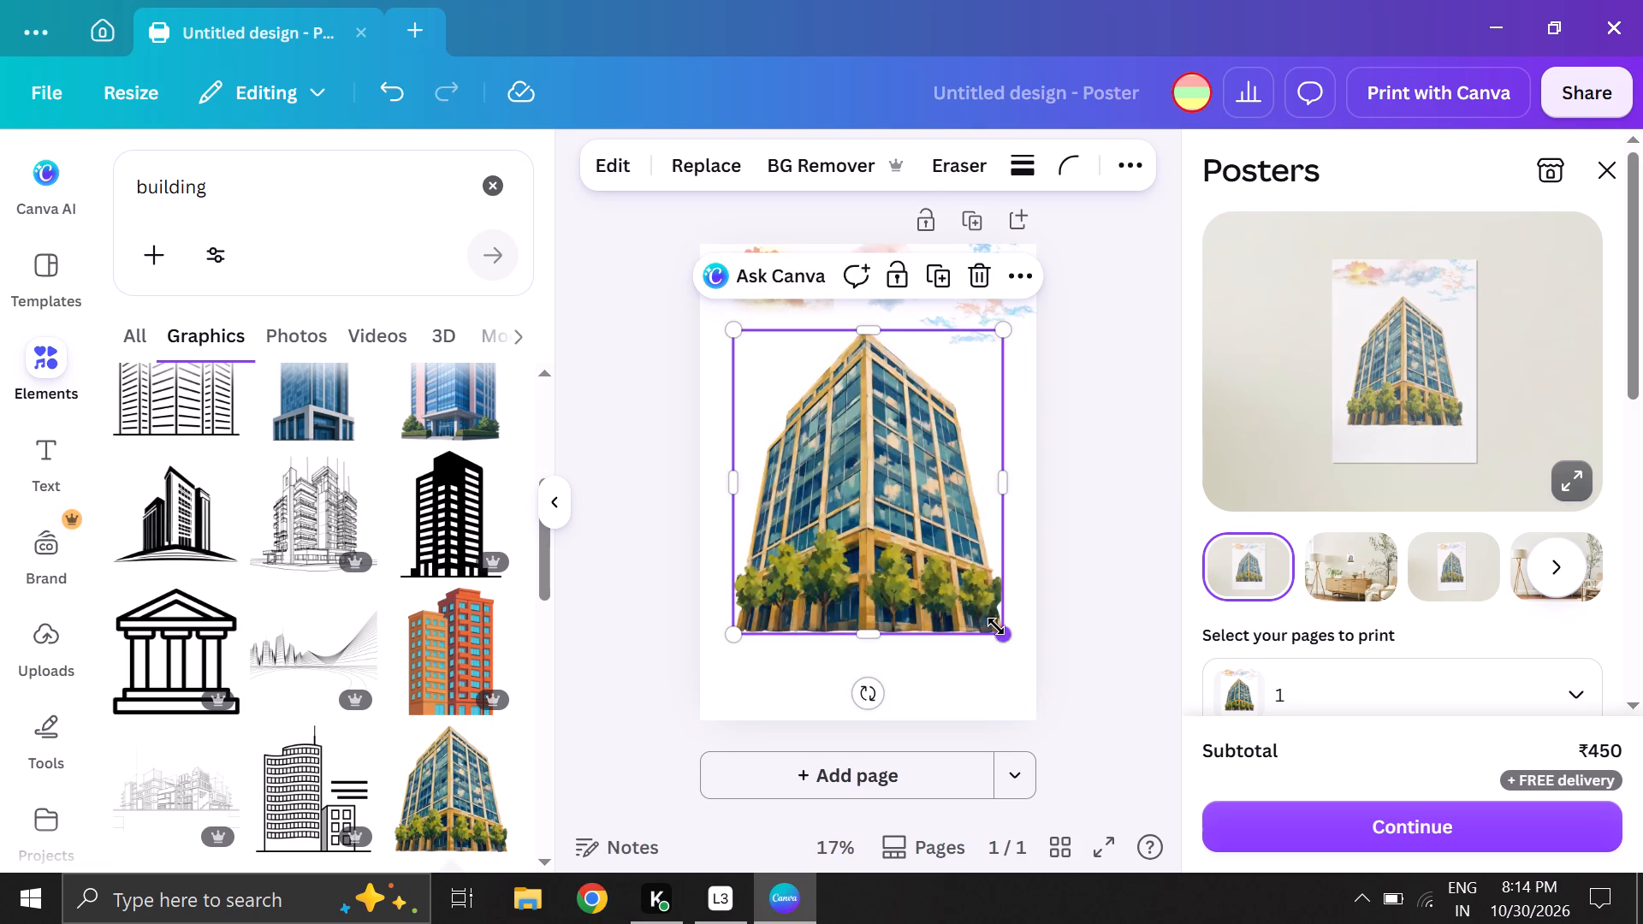
left_click_drag(996, 626, 864, 453)
left_click_drag(812, 407, 959, 536)
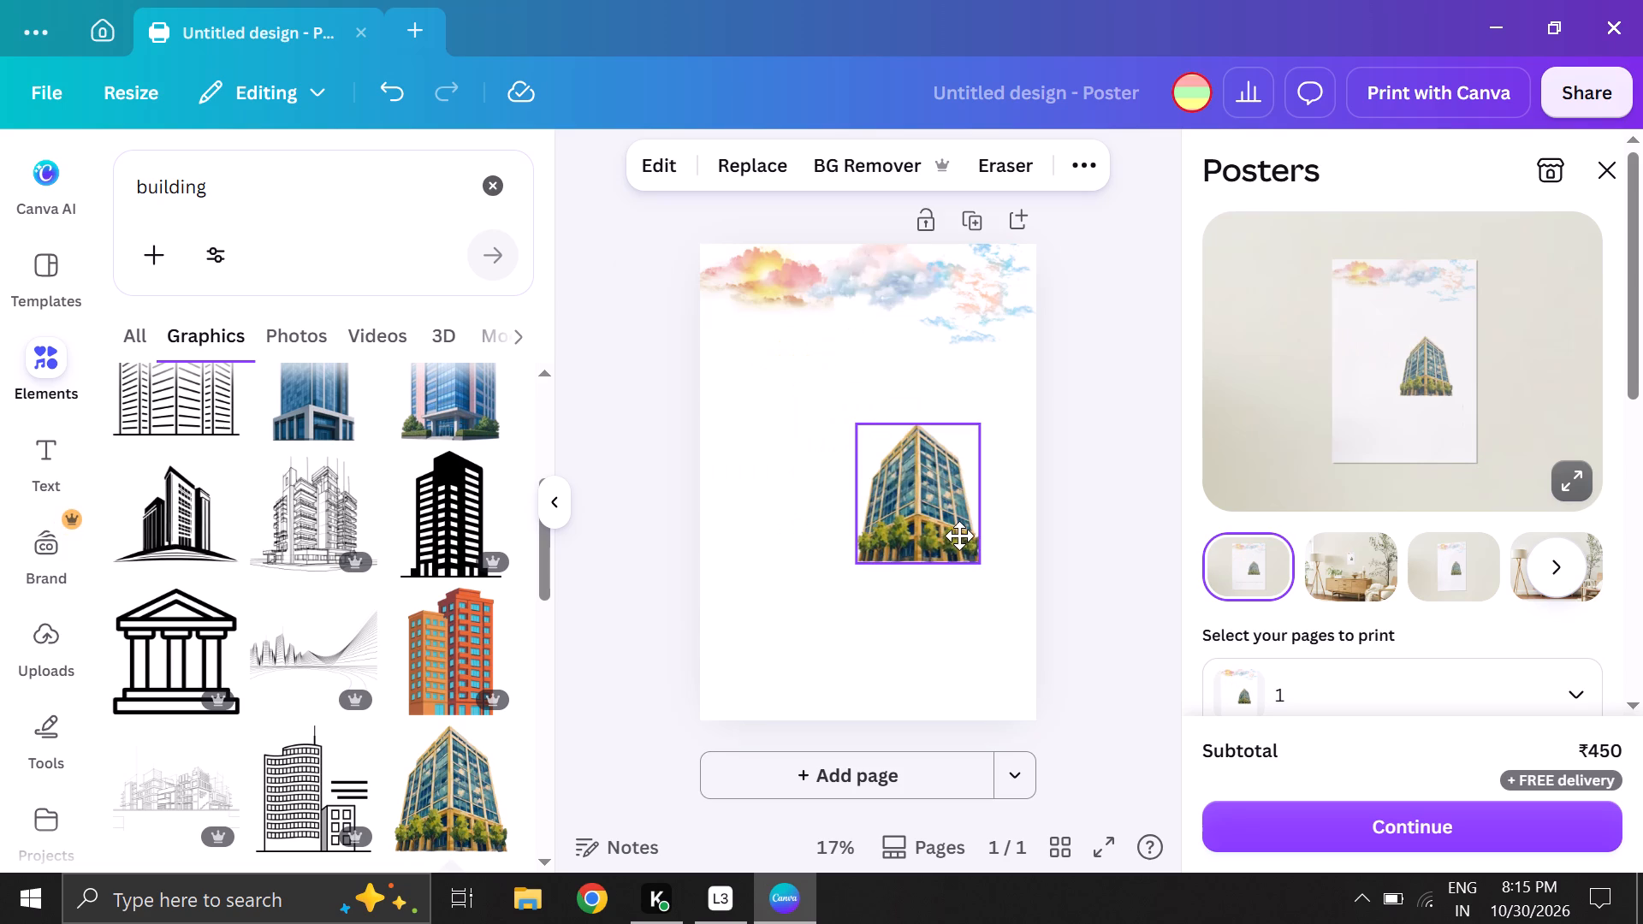
left_click_drag(959, 536, 994, 658)
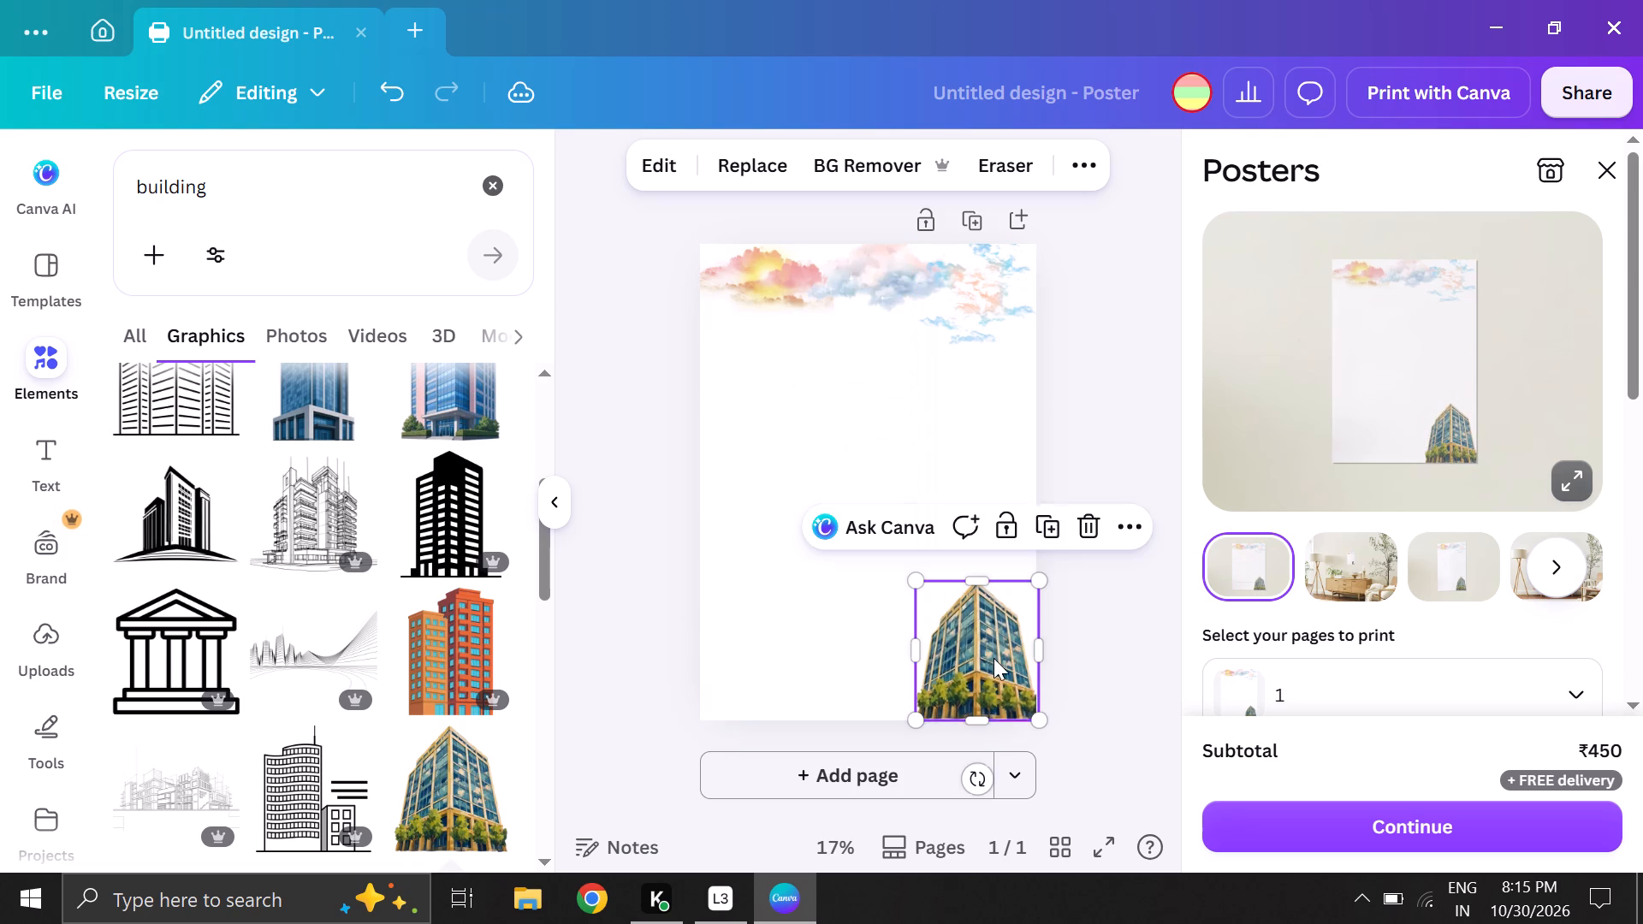
left_click(794, 587)
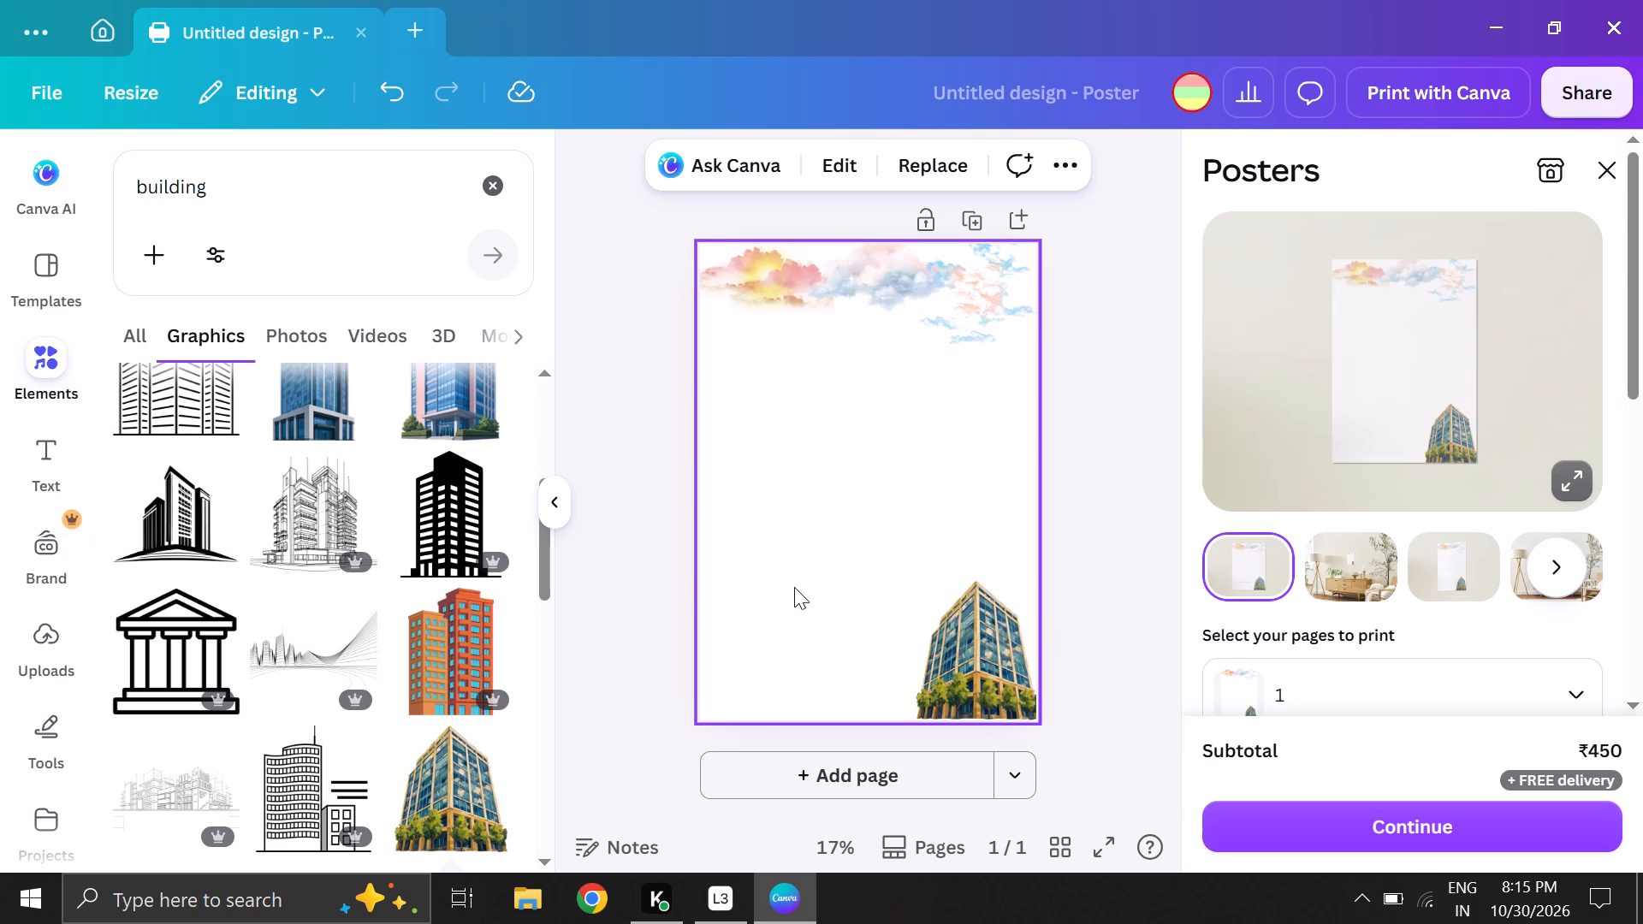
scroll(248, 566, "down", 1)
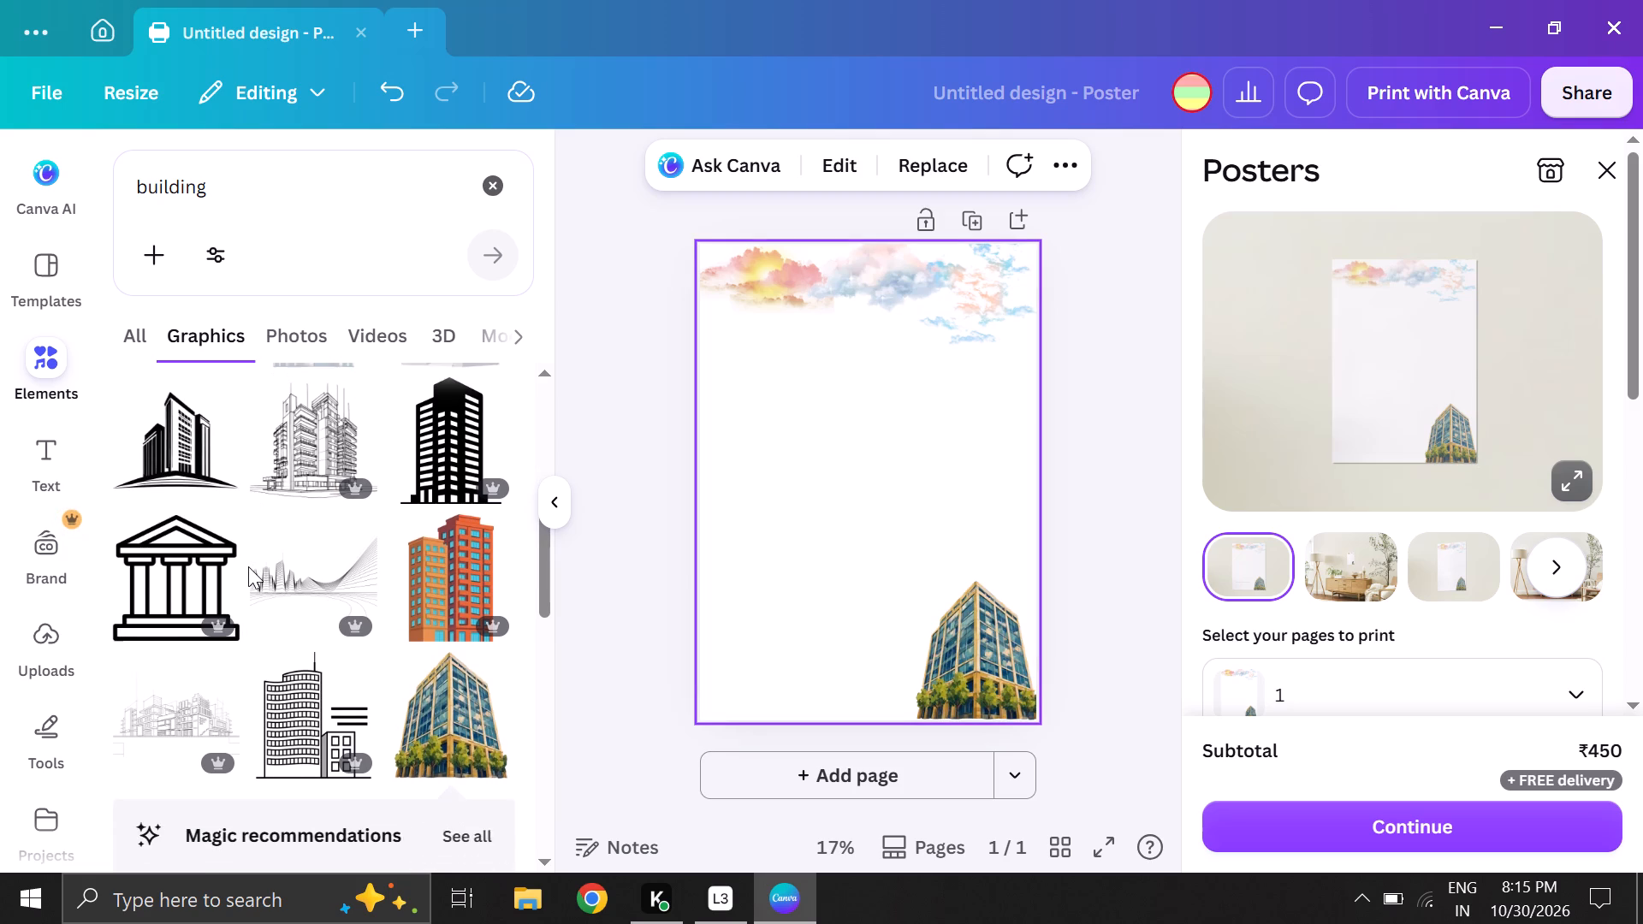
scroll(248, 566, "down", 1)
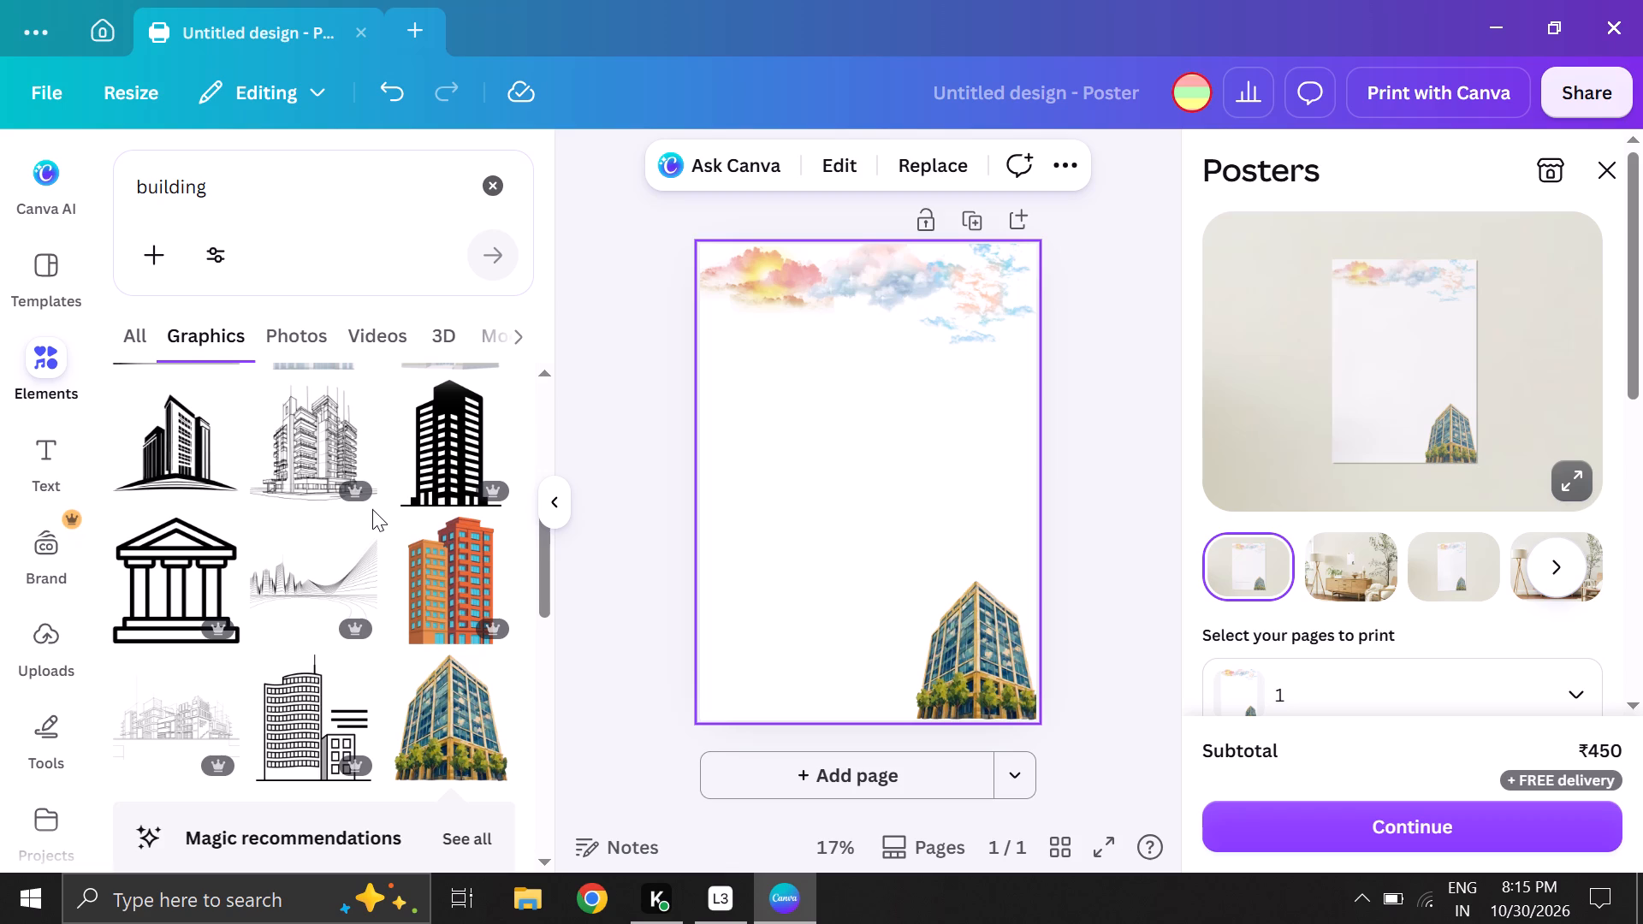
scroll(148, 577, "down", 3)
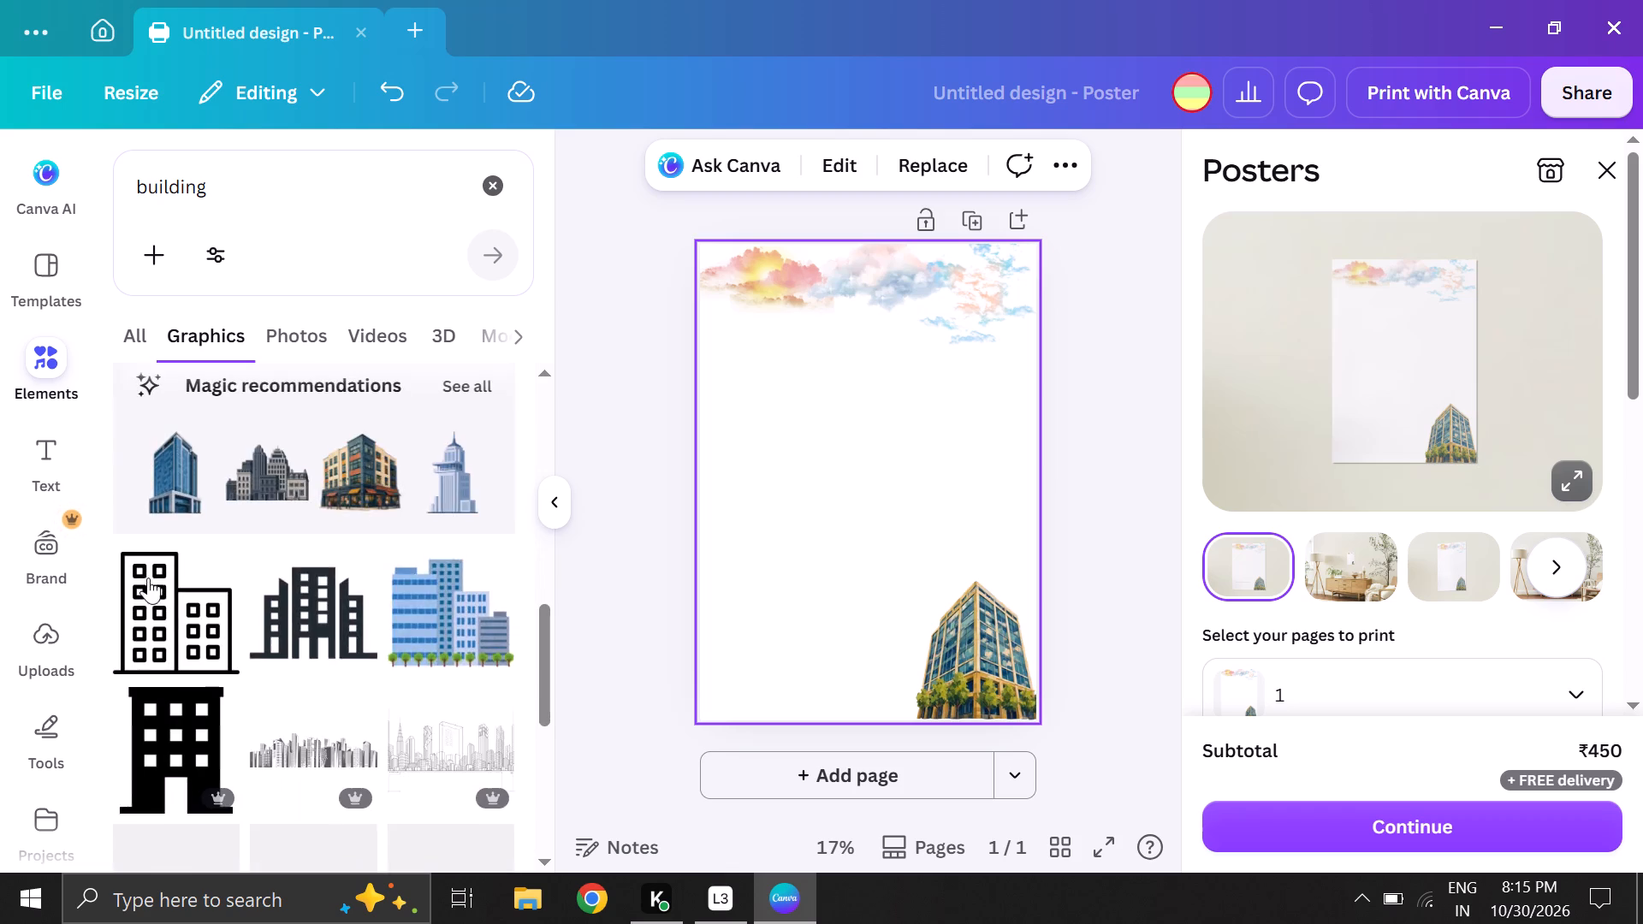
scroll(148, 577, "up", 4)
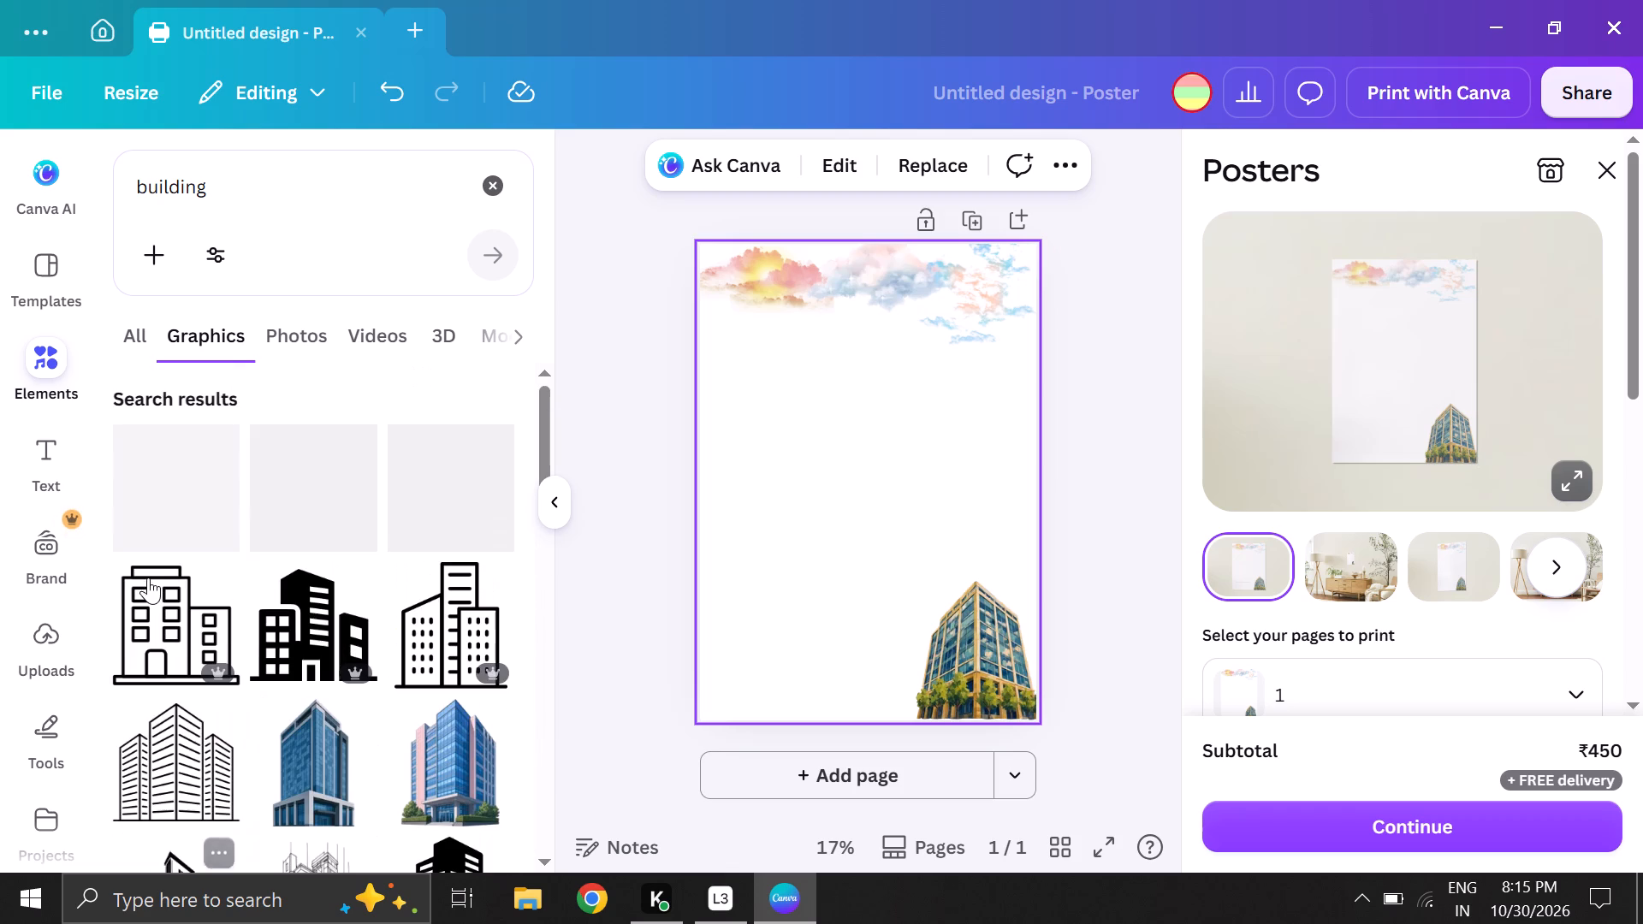
Replace the building query and search the elements library for men talking.
left_click(504, 179)
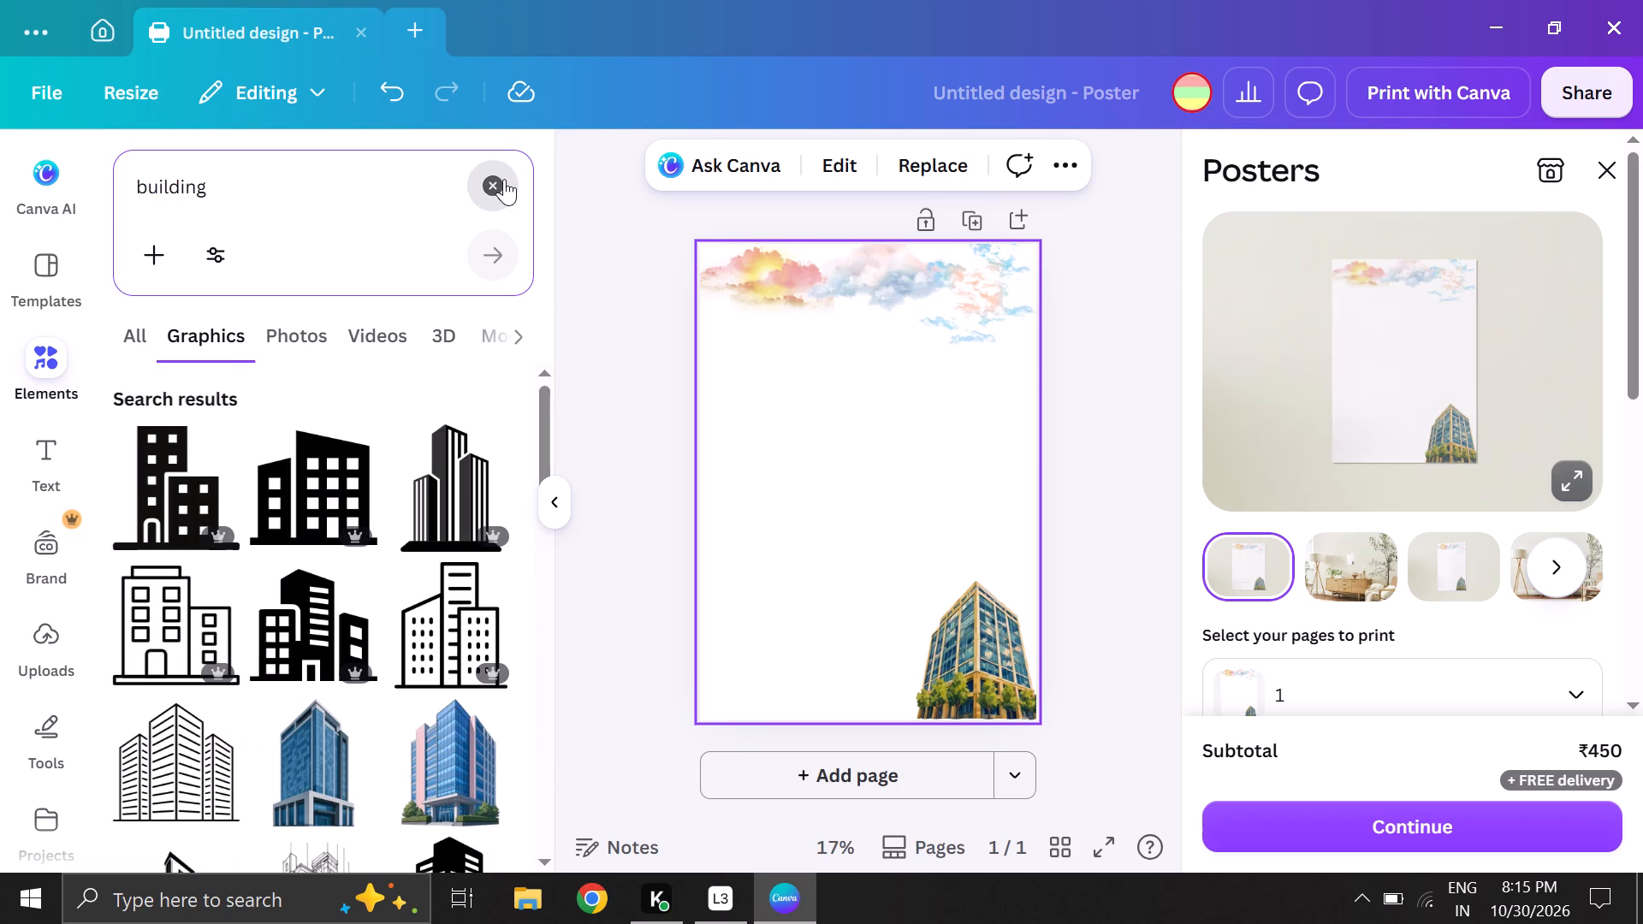
type("men talking")
key("space")
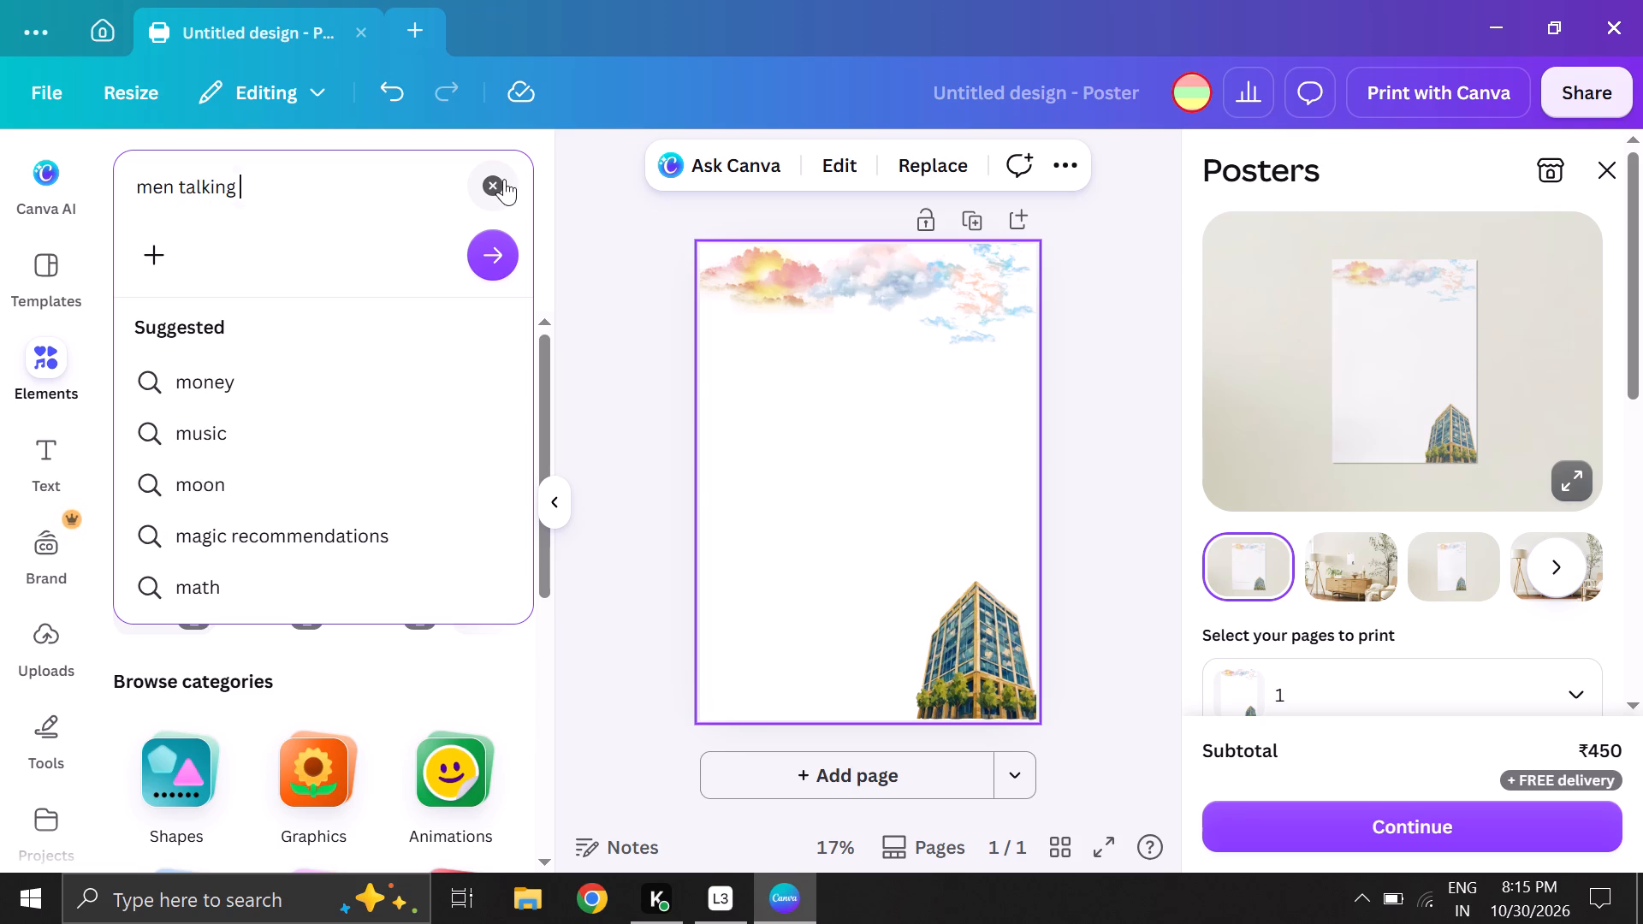
key("Return")
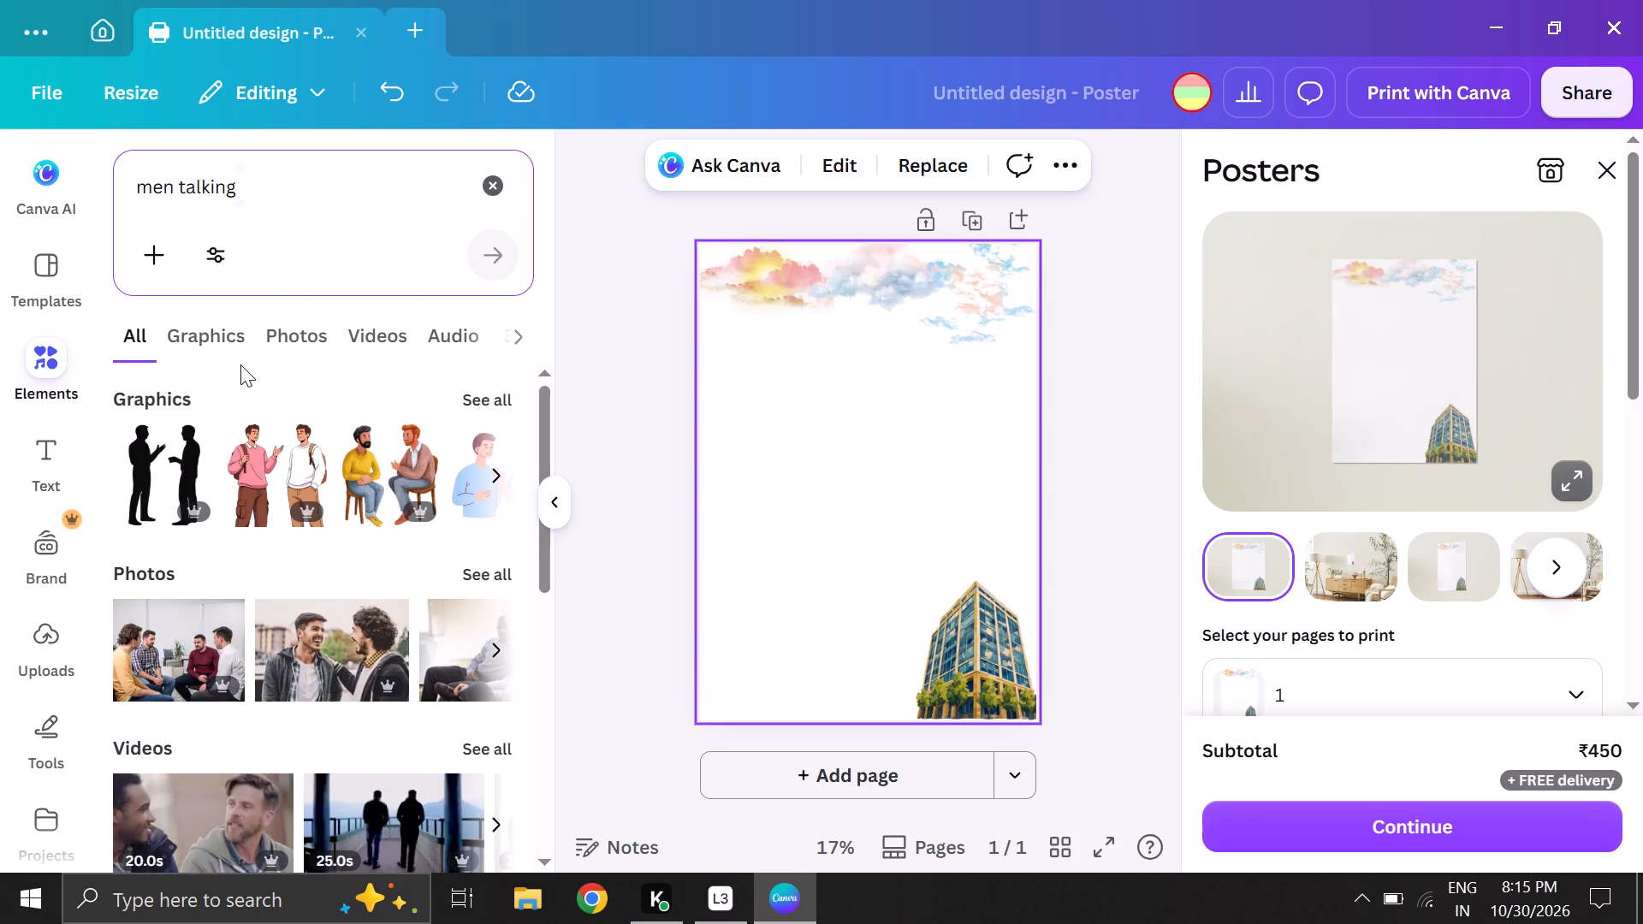
Add the graphic of two men with backpacks, shrink it to about 21 by 22, and place it beside the building along the page's lower edge.
left_click(271, 453)
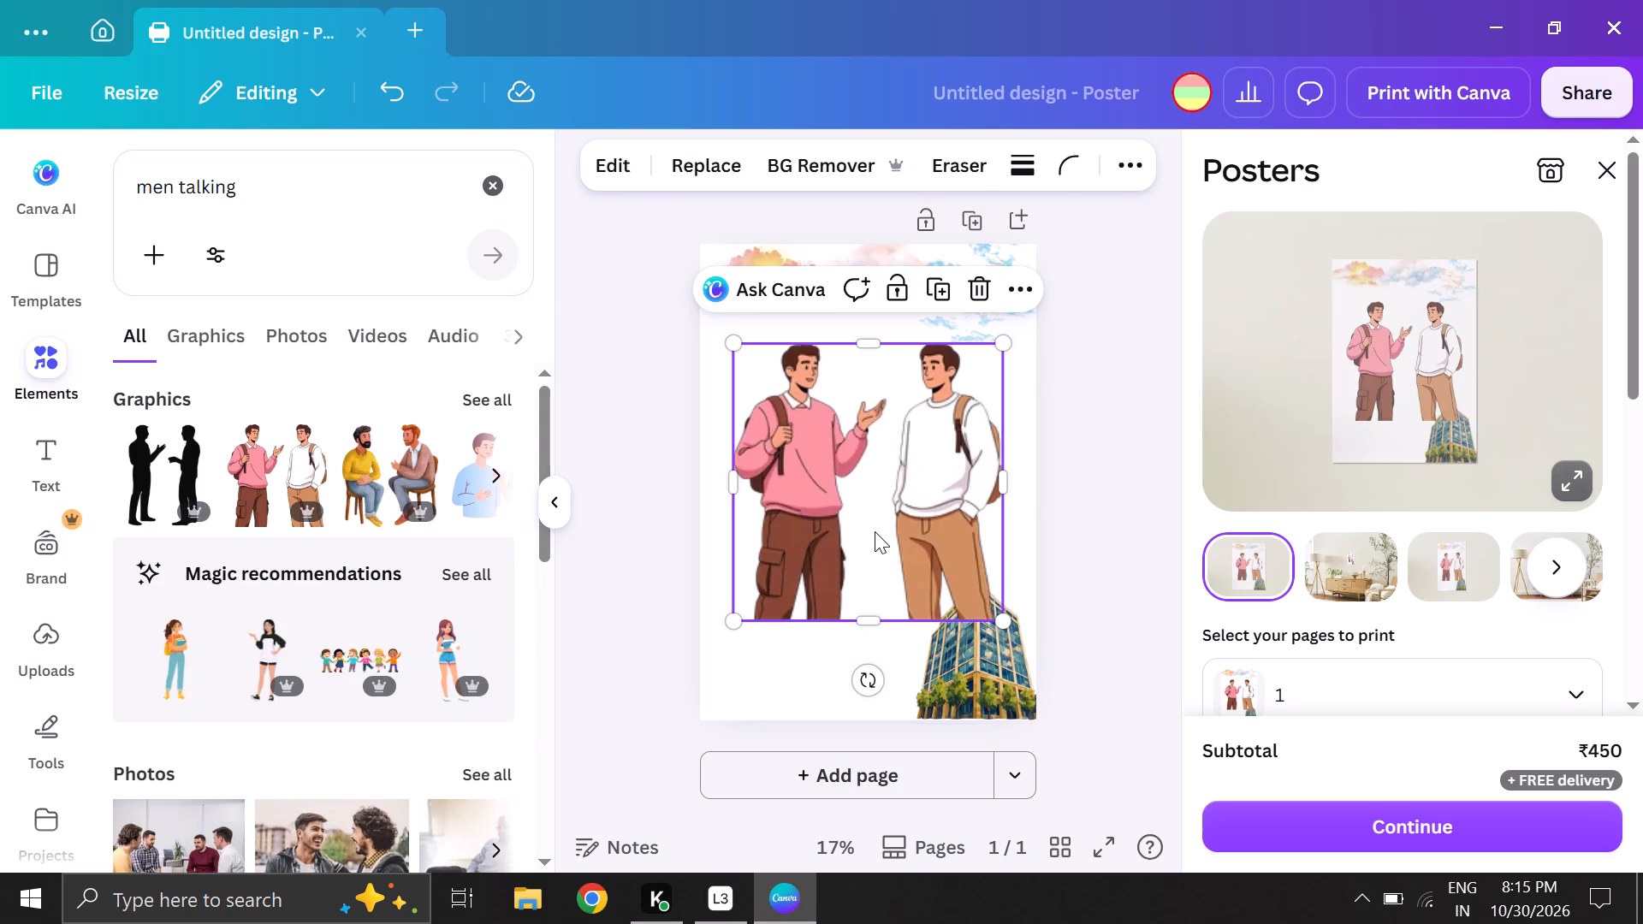
left_click_drag(1011, 621, 1011, 619)
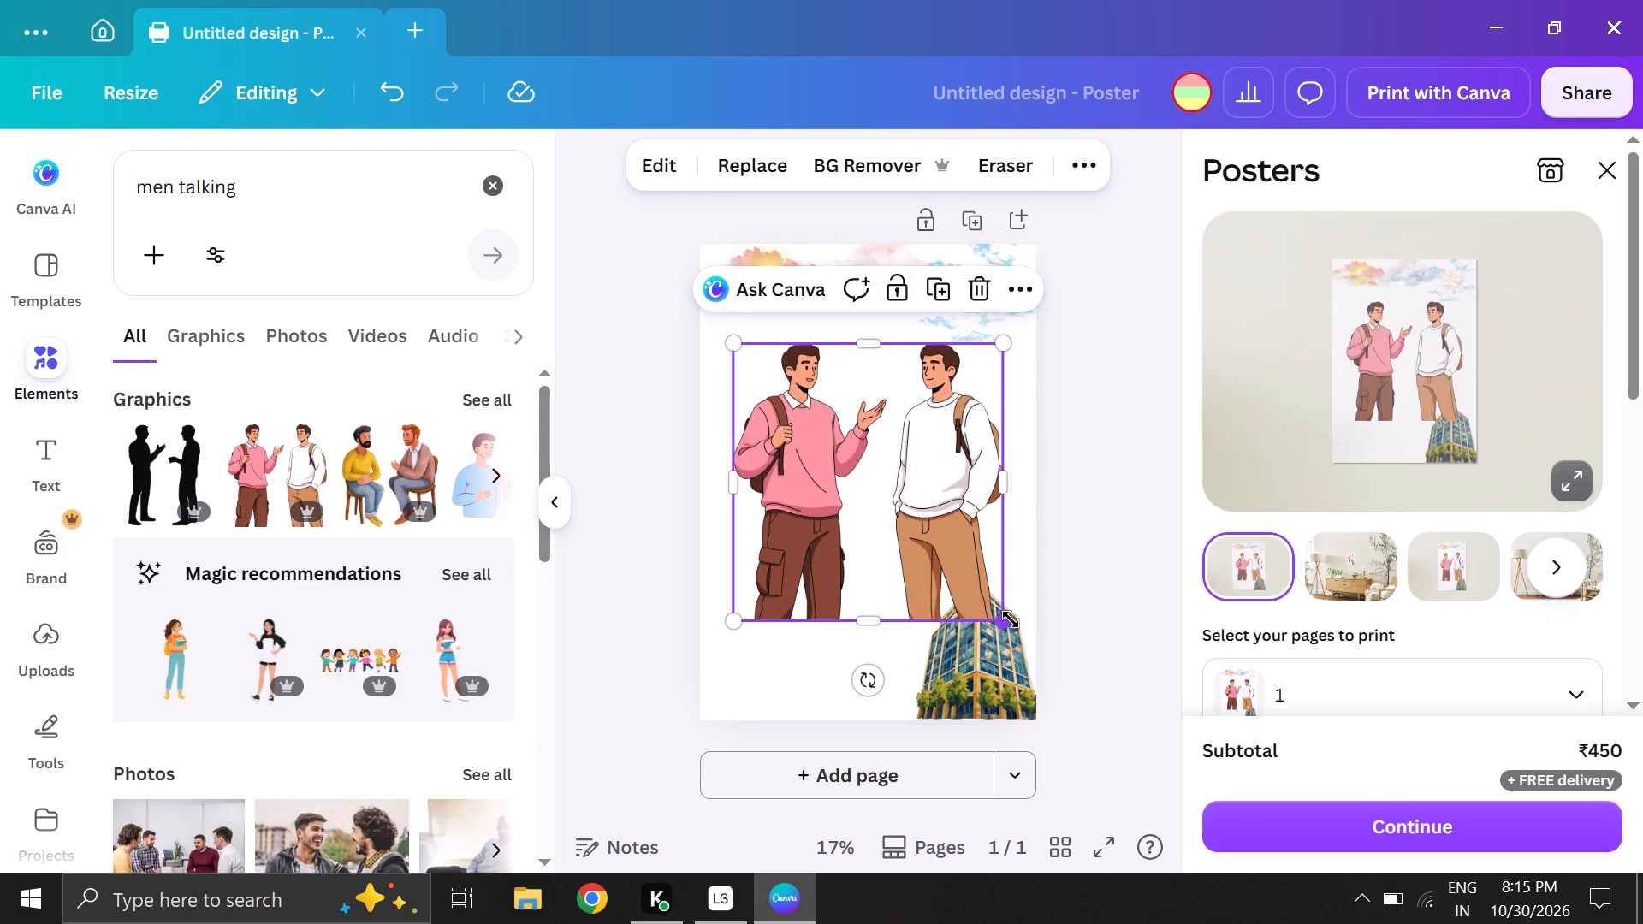
left_click_drag(1011, 619, 924, 506)
left_click_drag(812, 416, 812, 483)
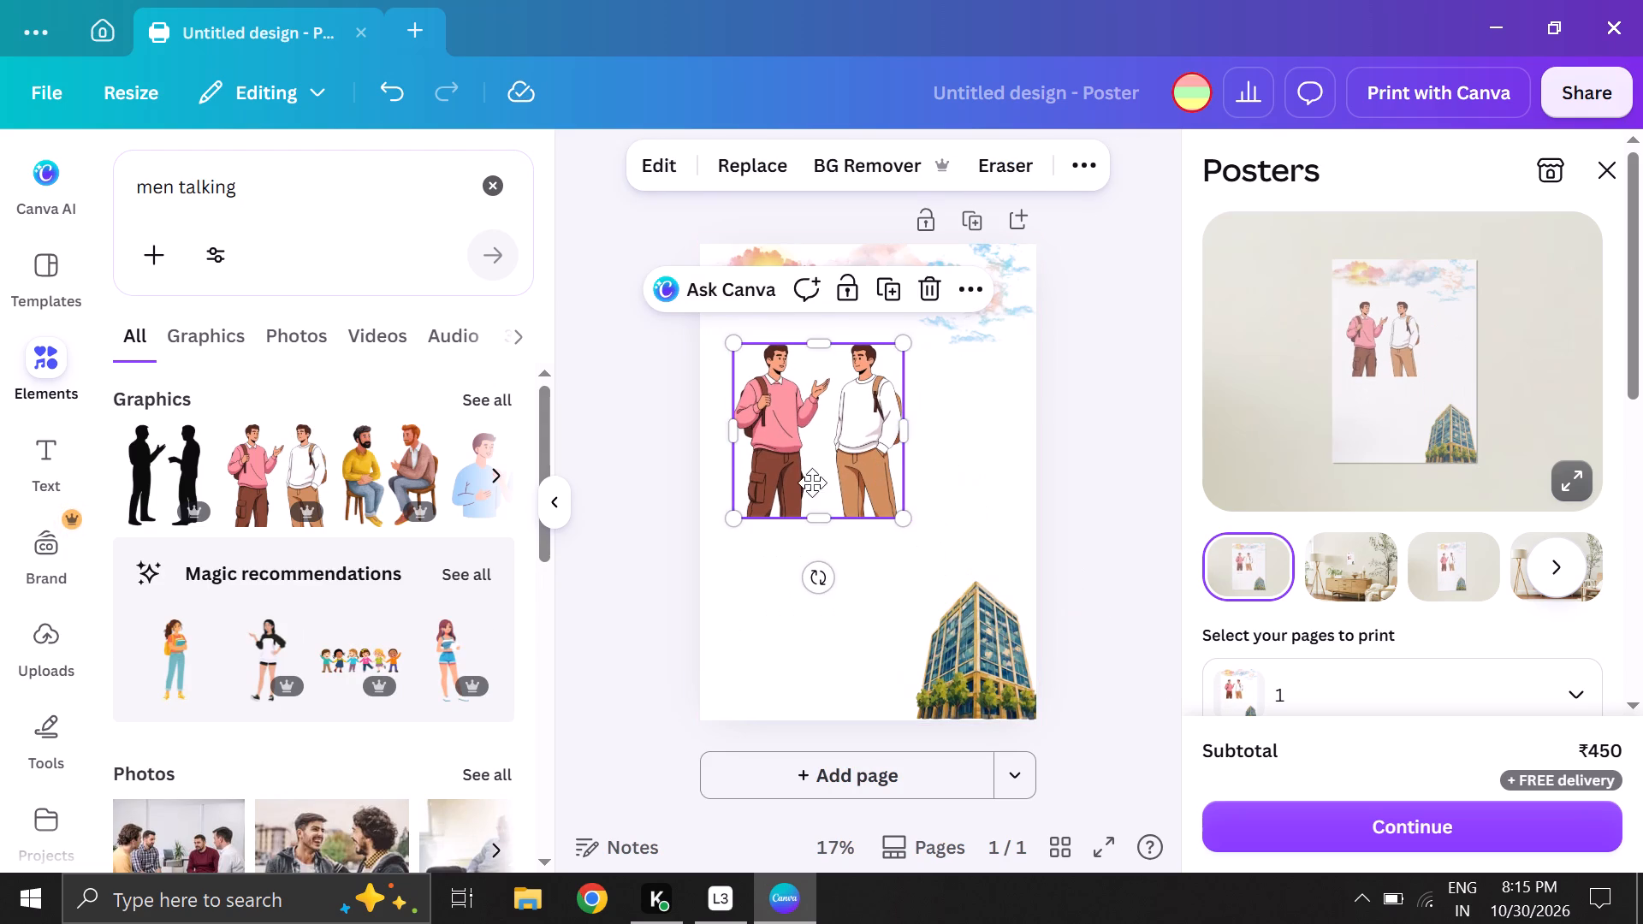
left_click_drag(812, 483, 776, 618)
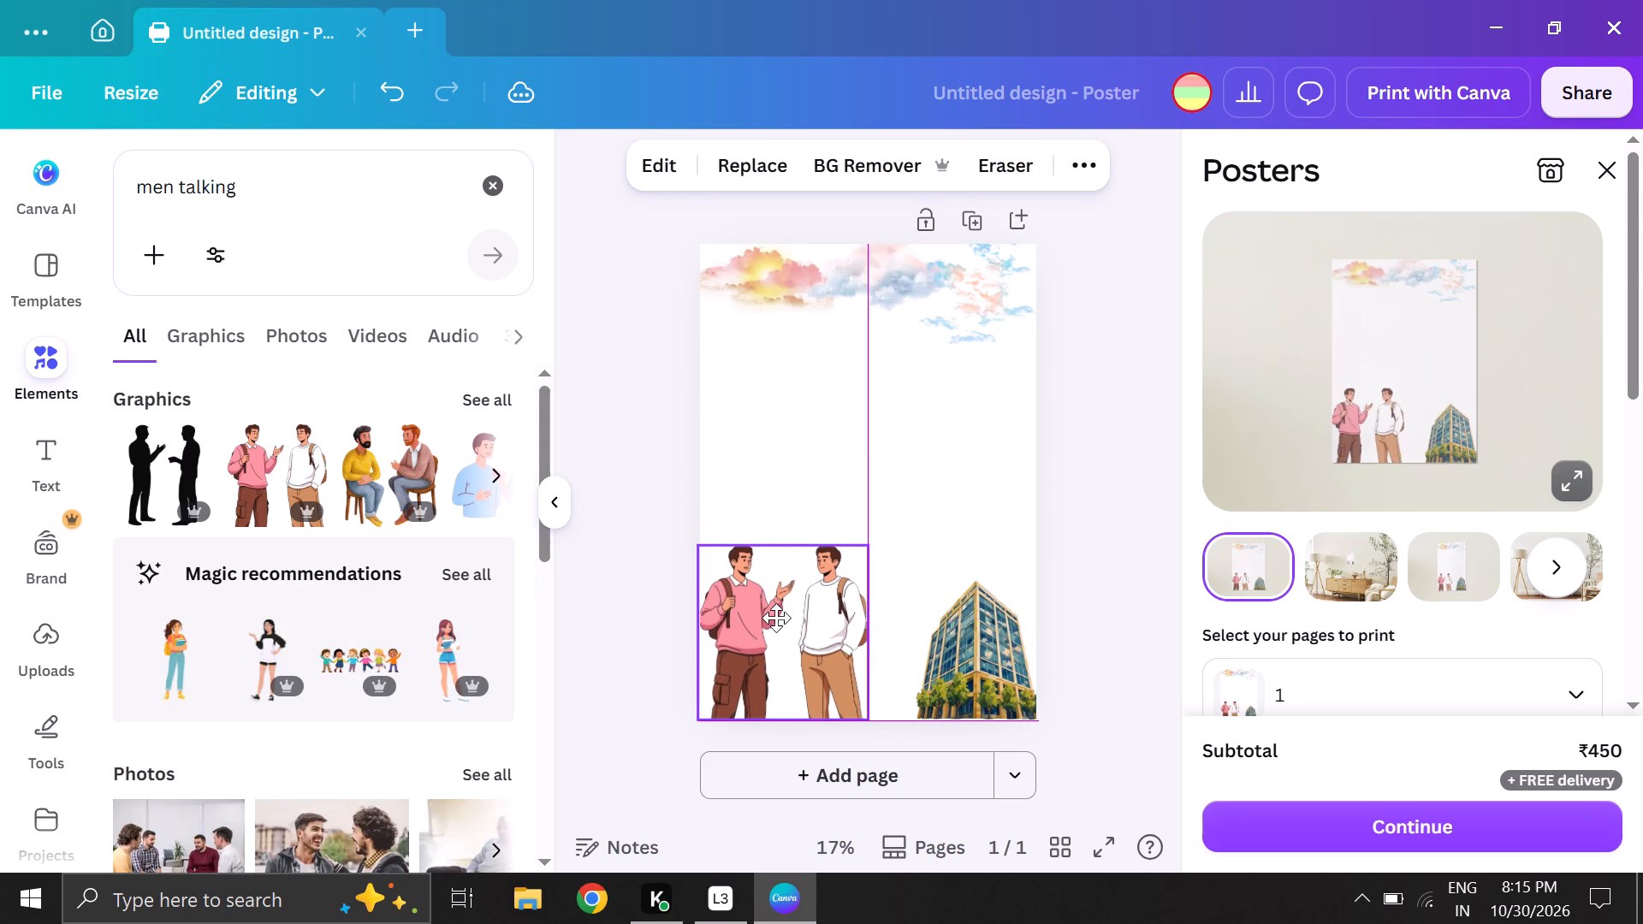
left_click_drag(776, 618, 790, 619)
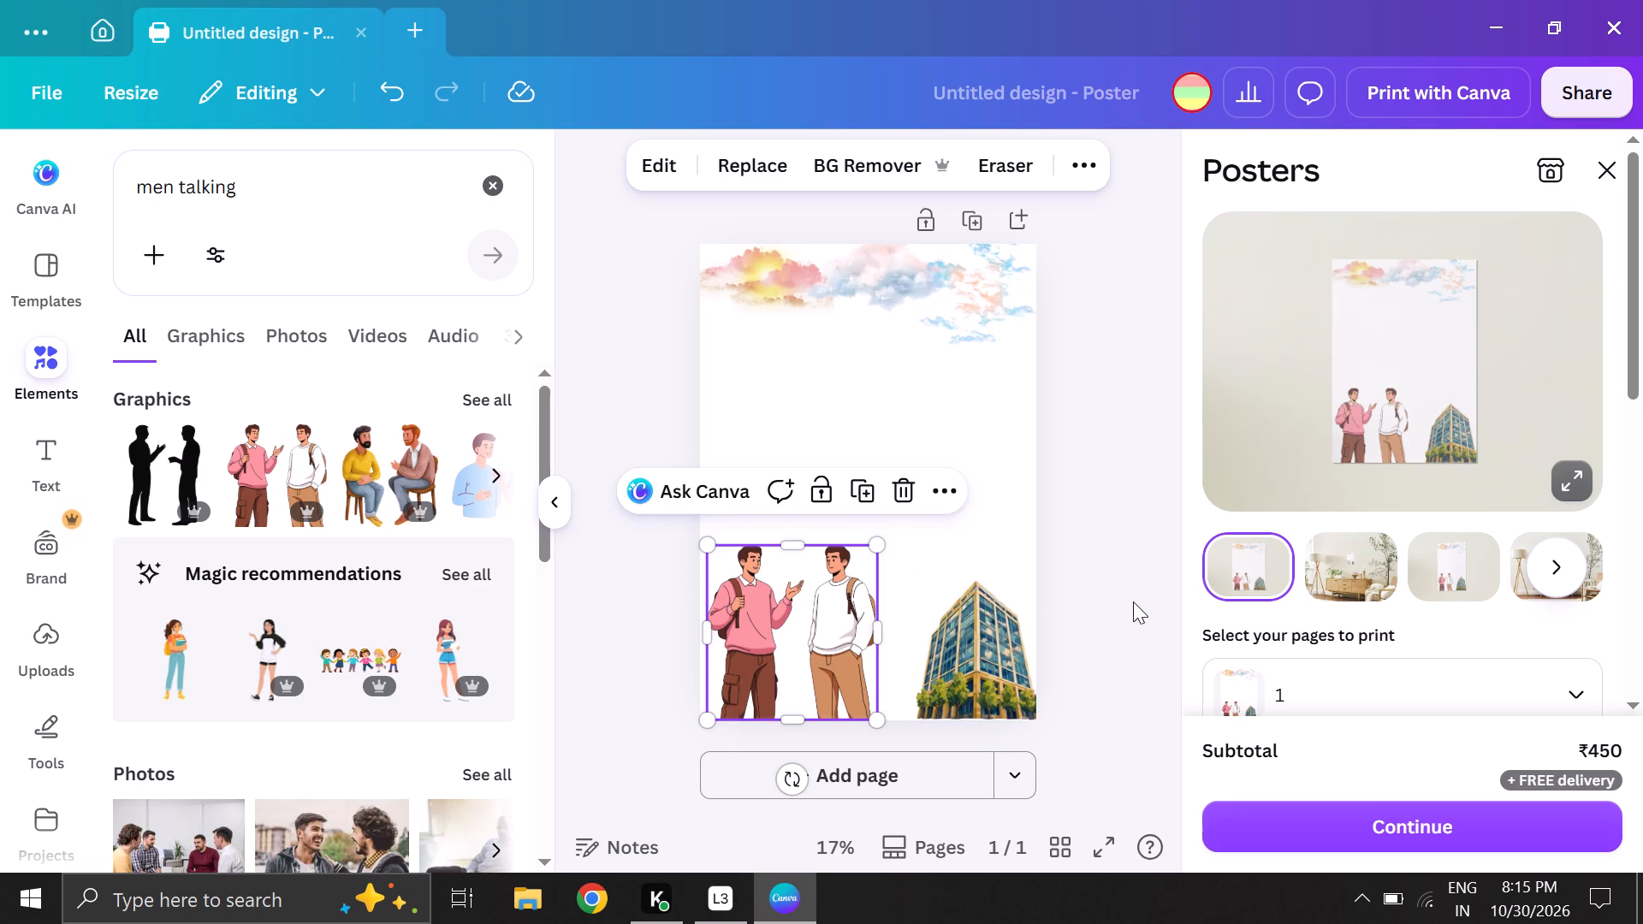
left_click(1134, 601)
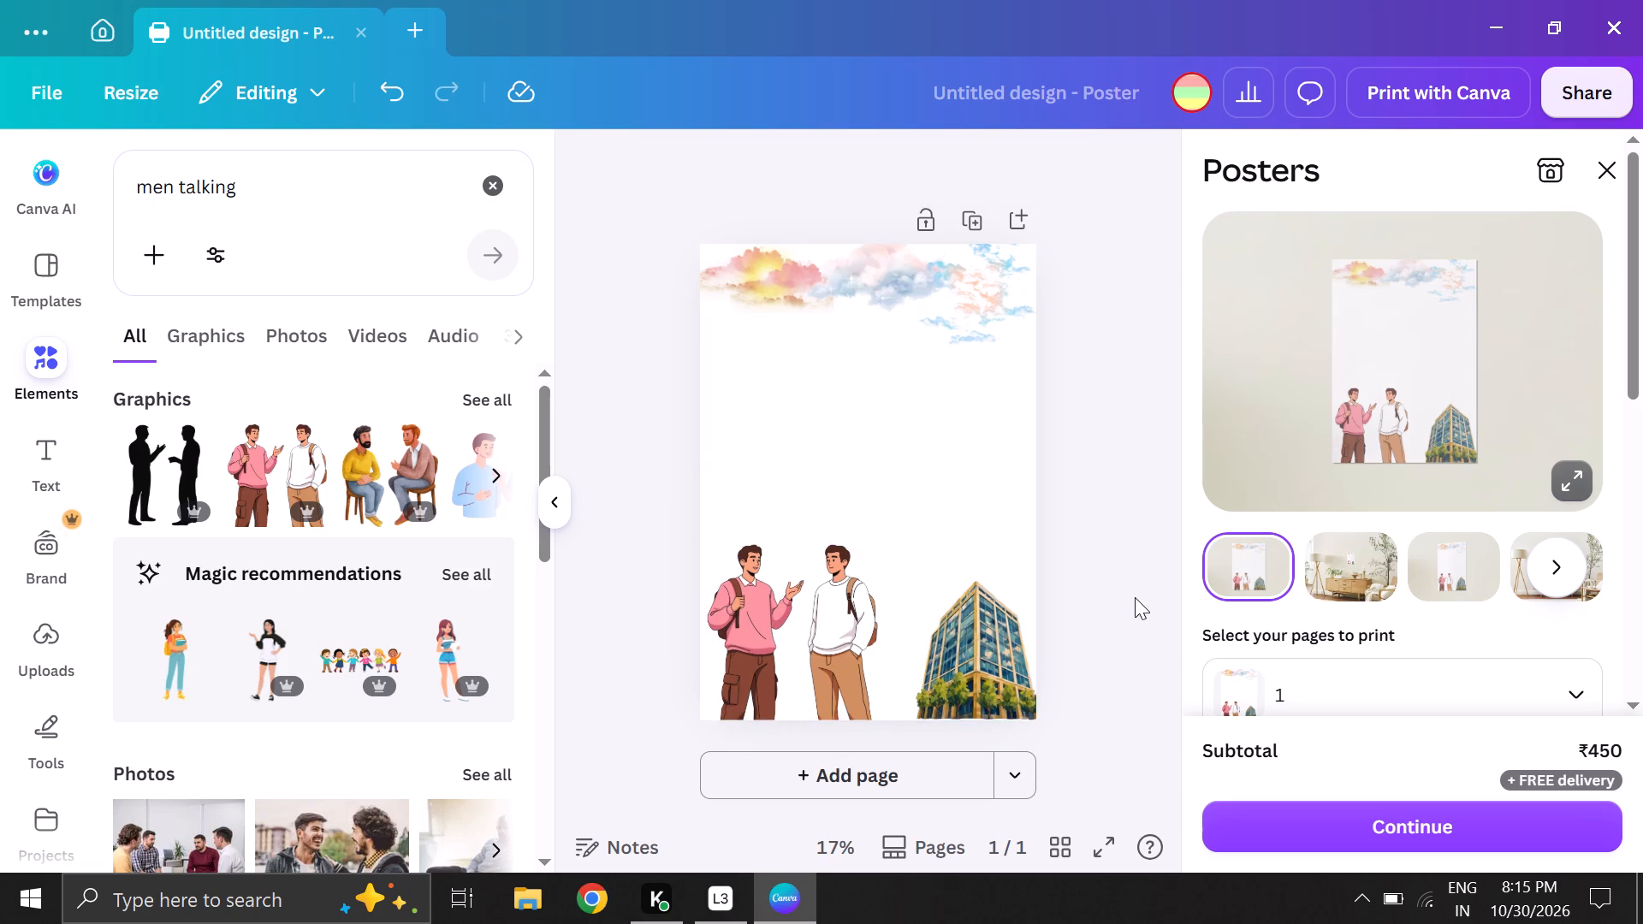
Stretch the office building graphic upward to a height of about 19, keeping its base on the page's lower edge.
left_click(836, 643)
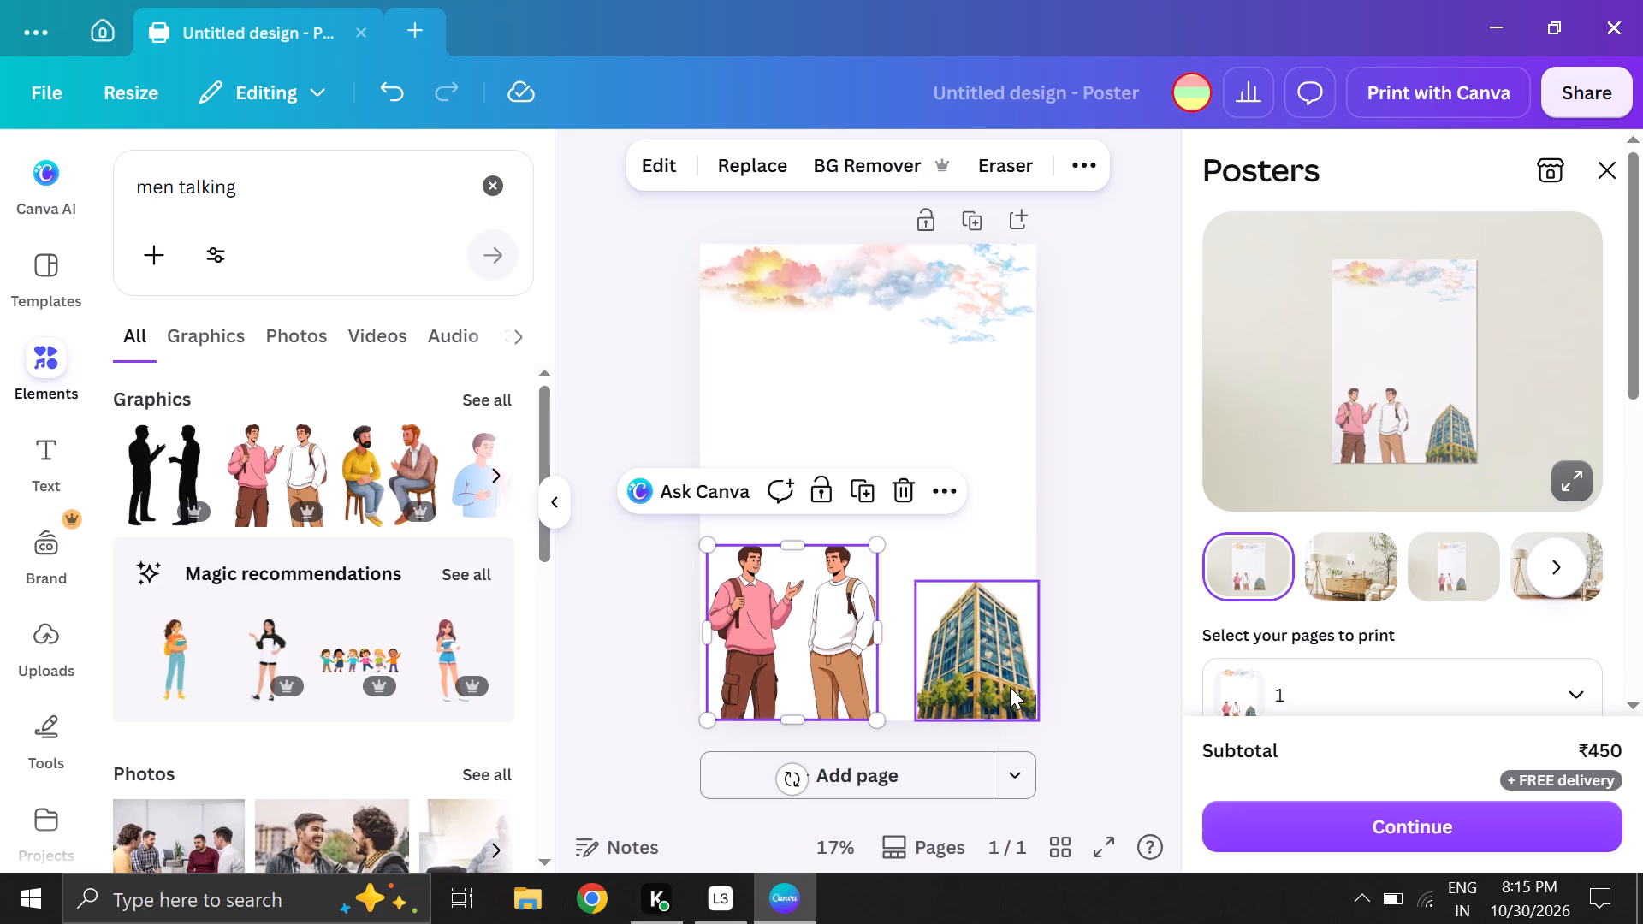
left_click(988, 685)
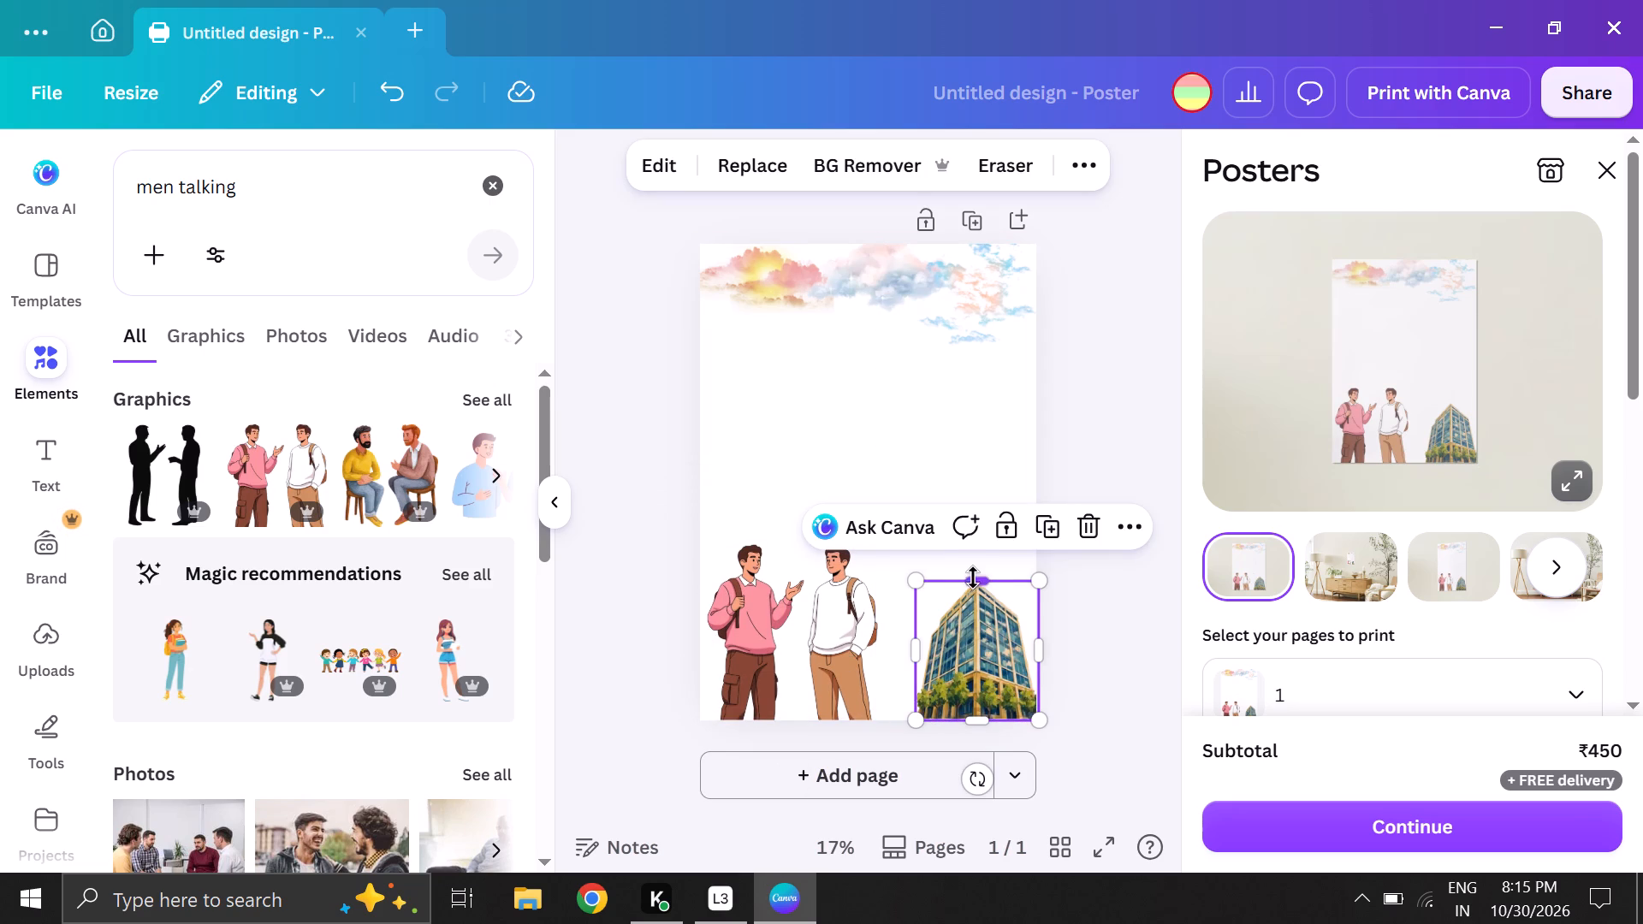
left_click_drag(973, 581, 978, 511)
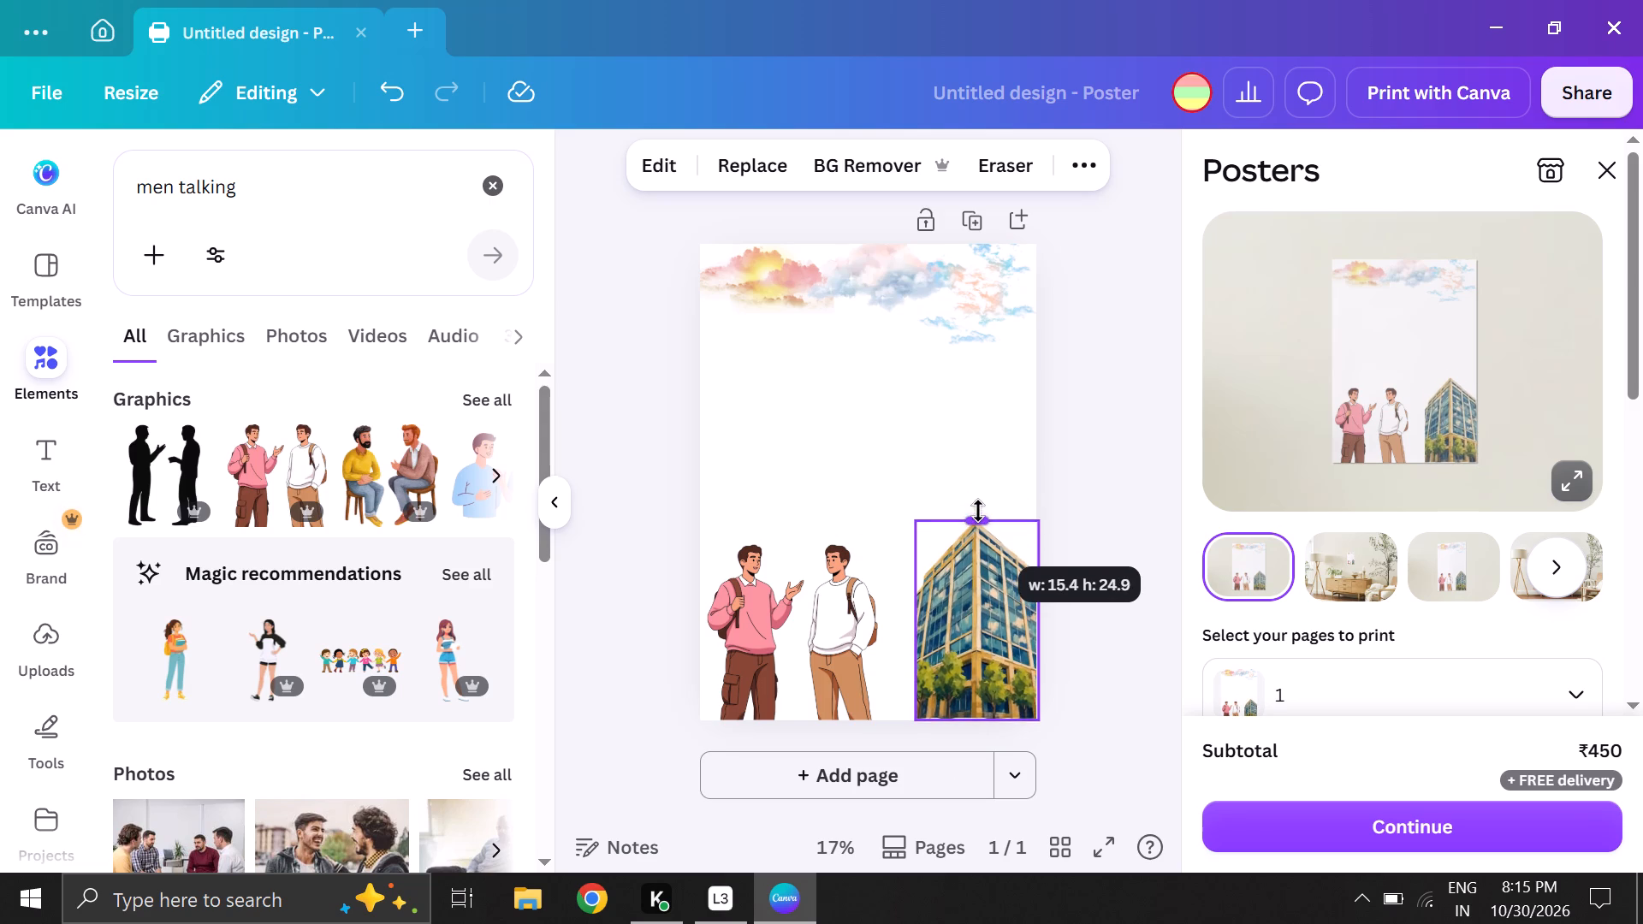
left_click_drag(978, 511, 988, 527)
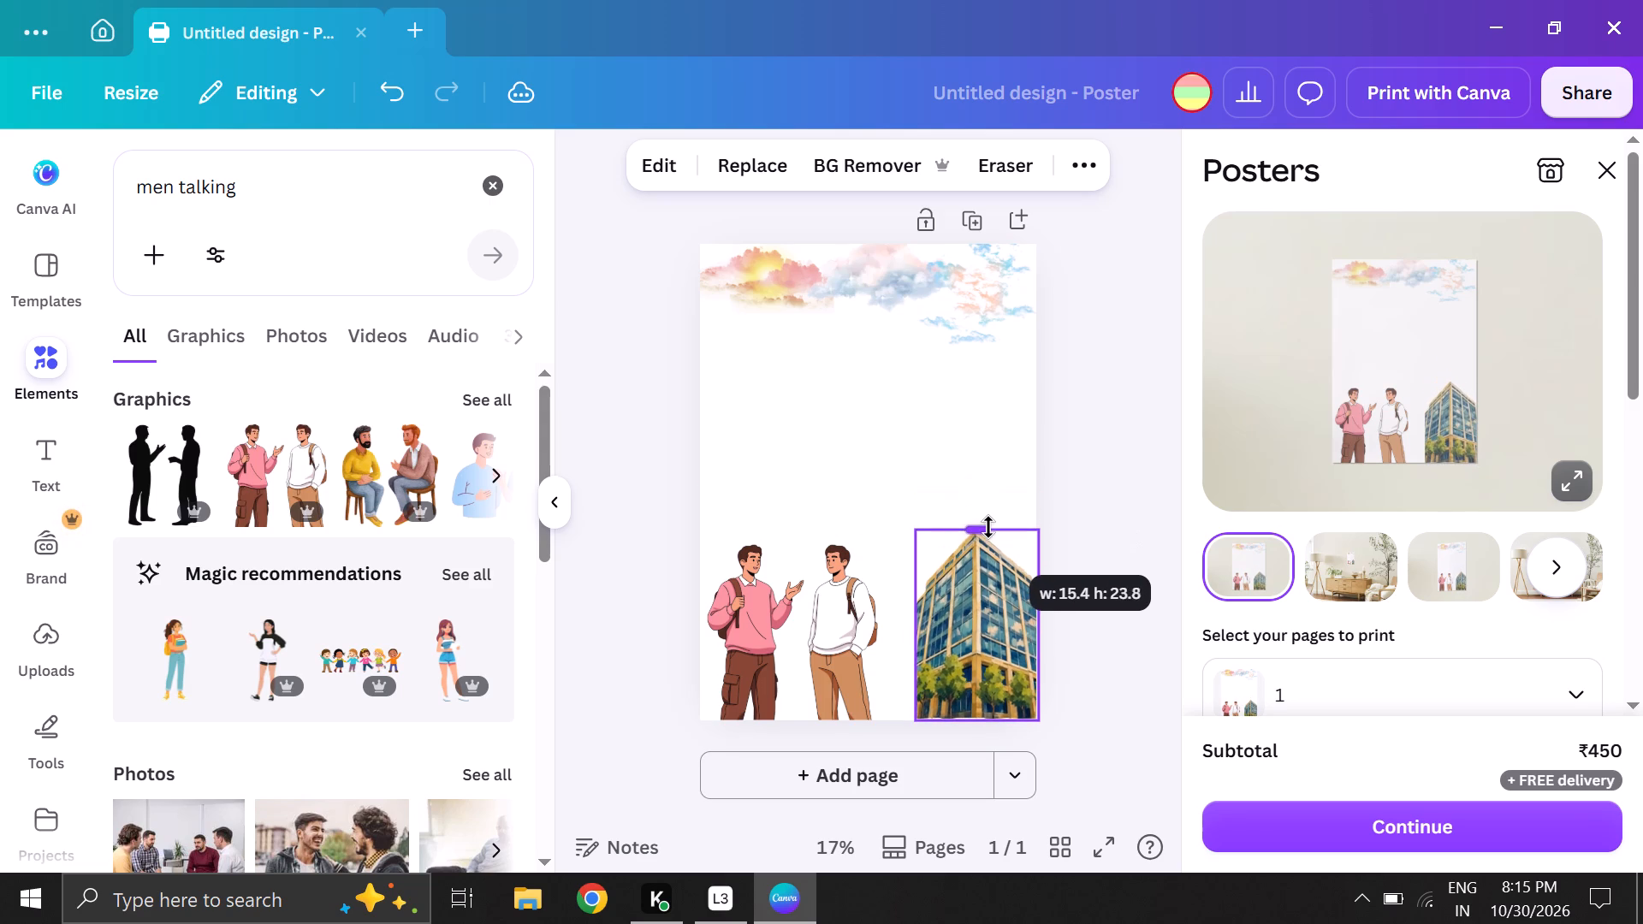
left_click_drag(988, 527, 1005, 590)
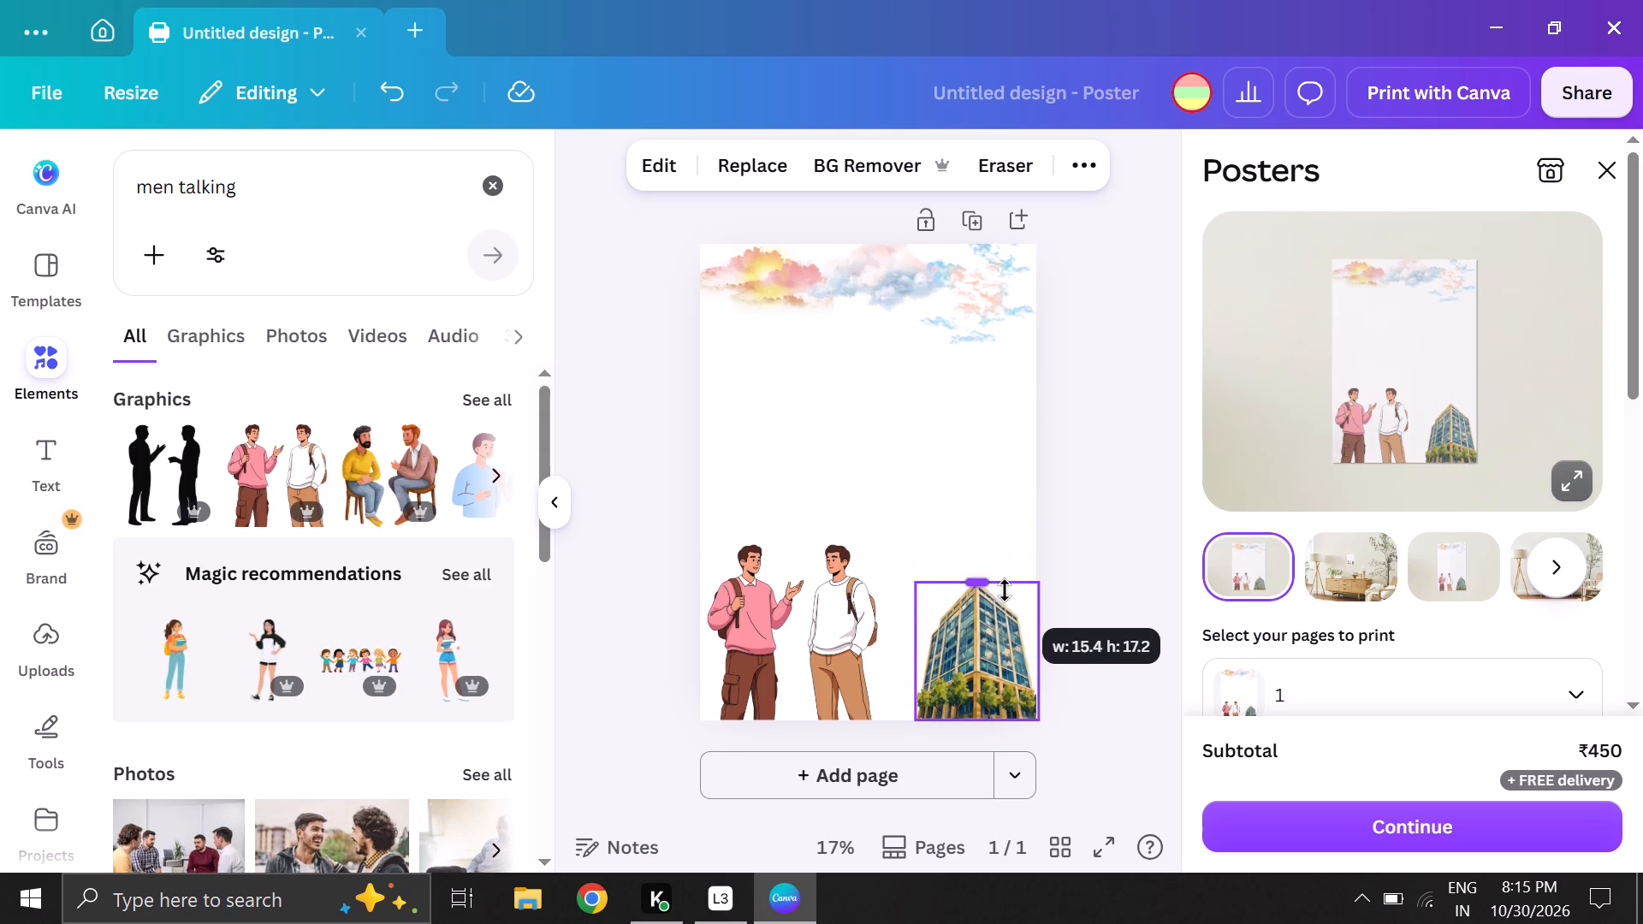
left_click_drag(1005, 590, 996, 573)
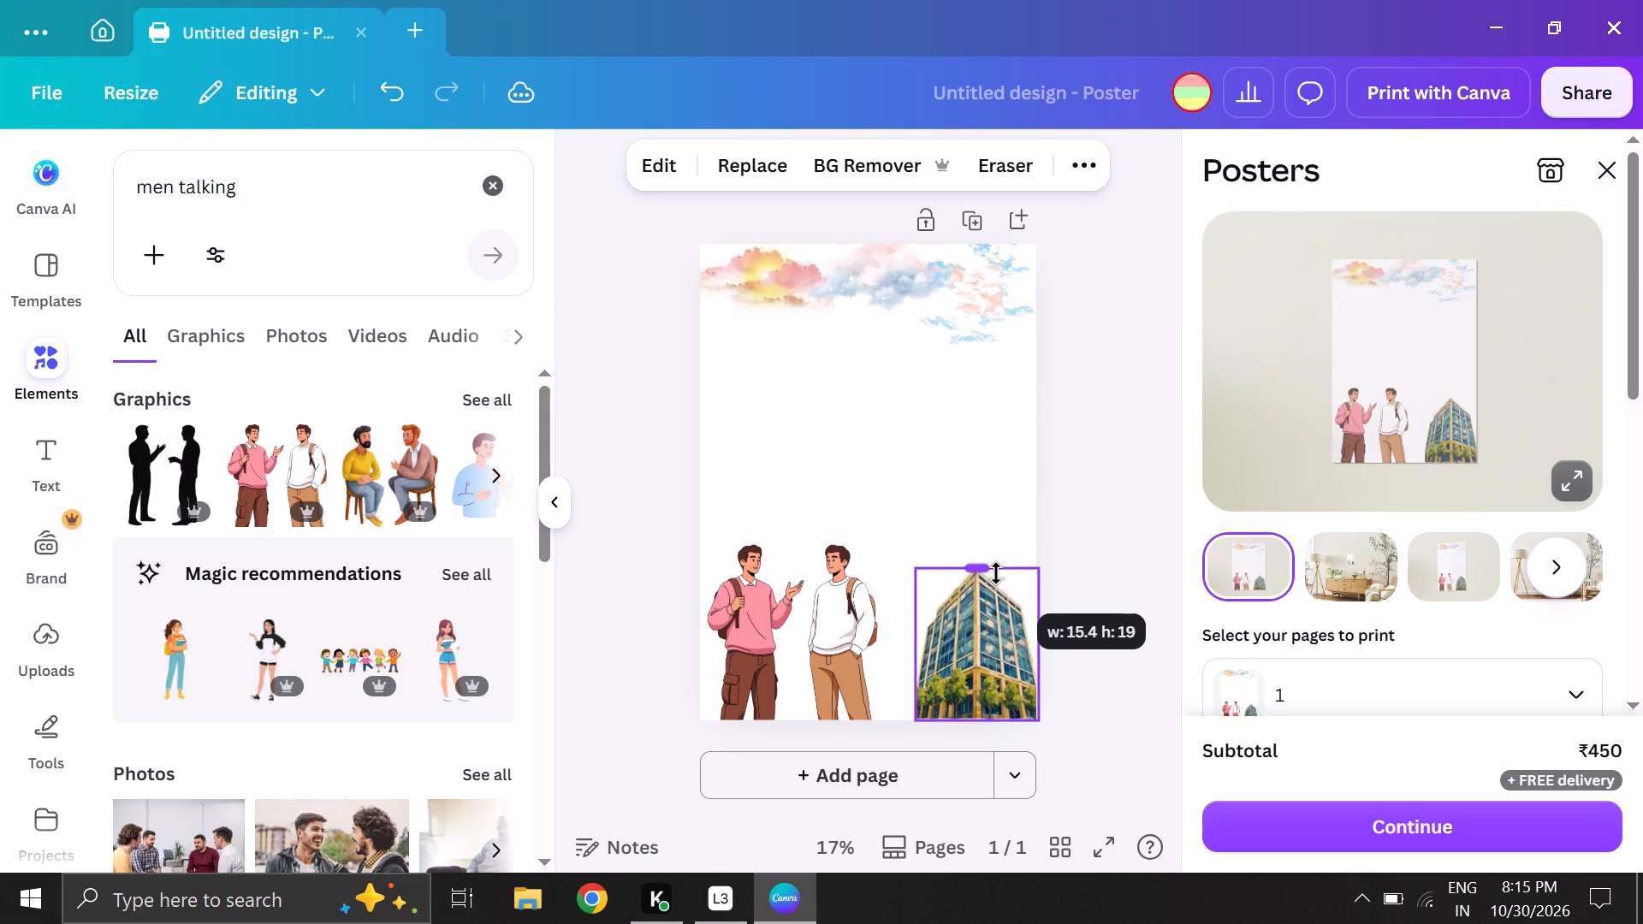
left_click_drag(996, 573, 995, 568)
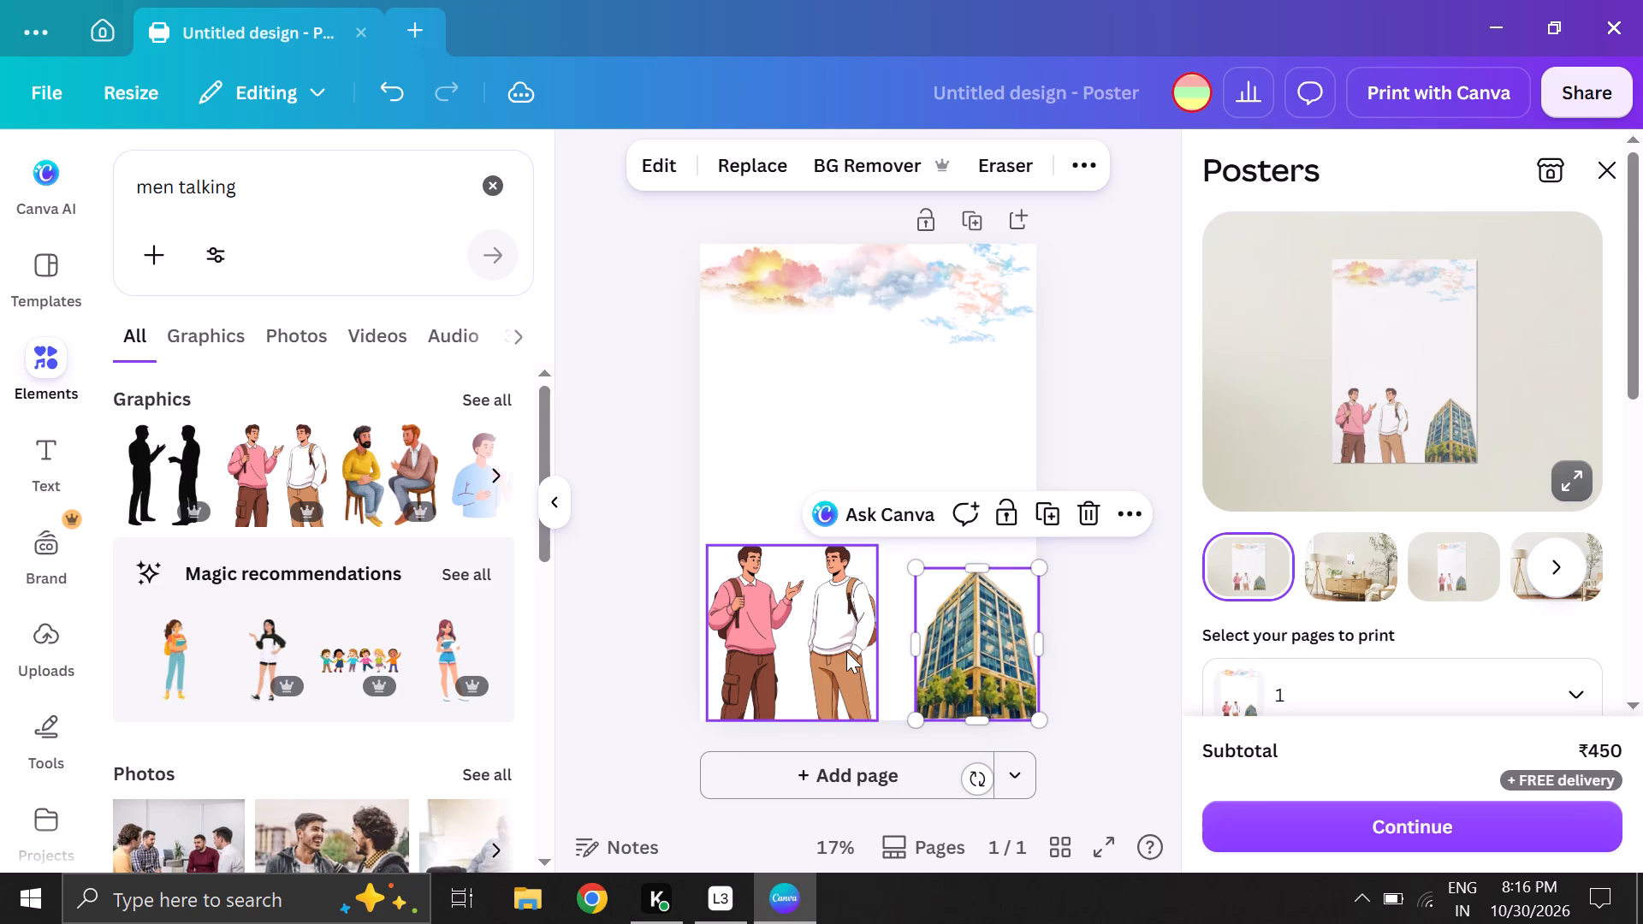
Shrink the two men graphic further and set it in the page's lower left corner, standing on the bottom edge.
left_click(846, 649)
left_click_drag(876, 725, 851, 688)
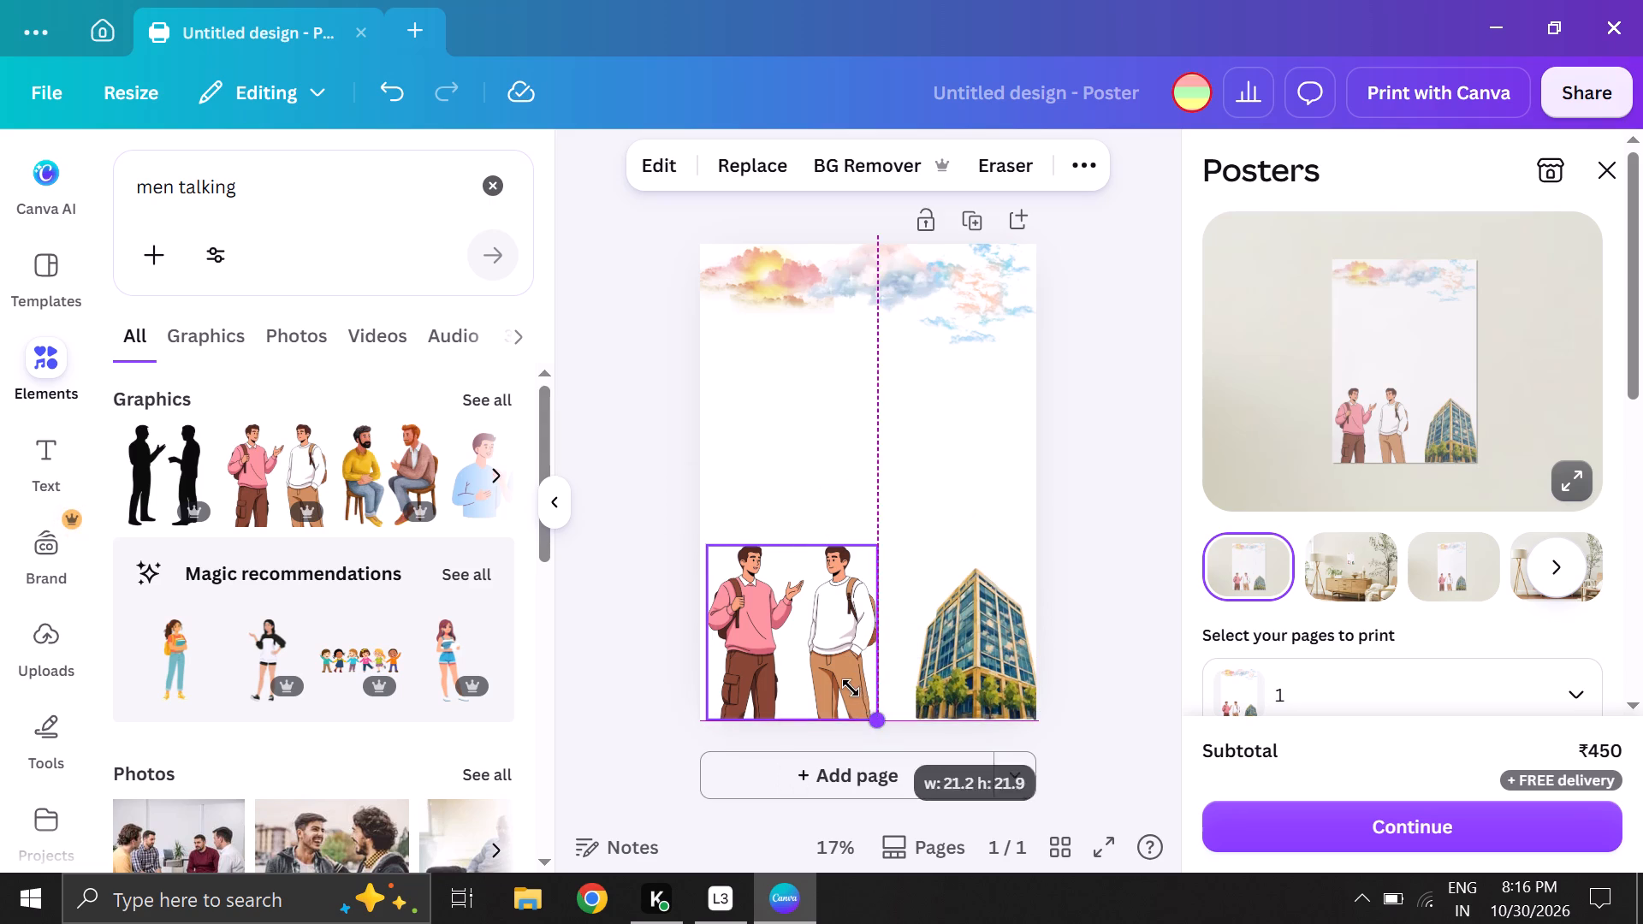
left_click_drag(851, 688, 844, 678)
left_click_drag(786, 614, 783, 659)
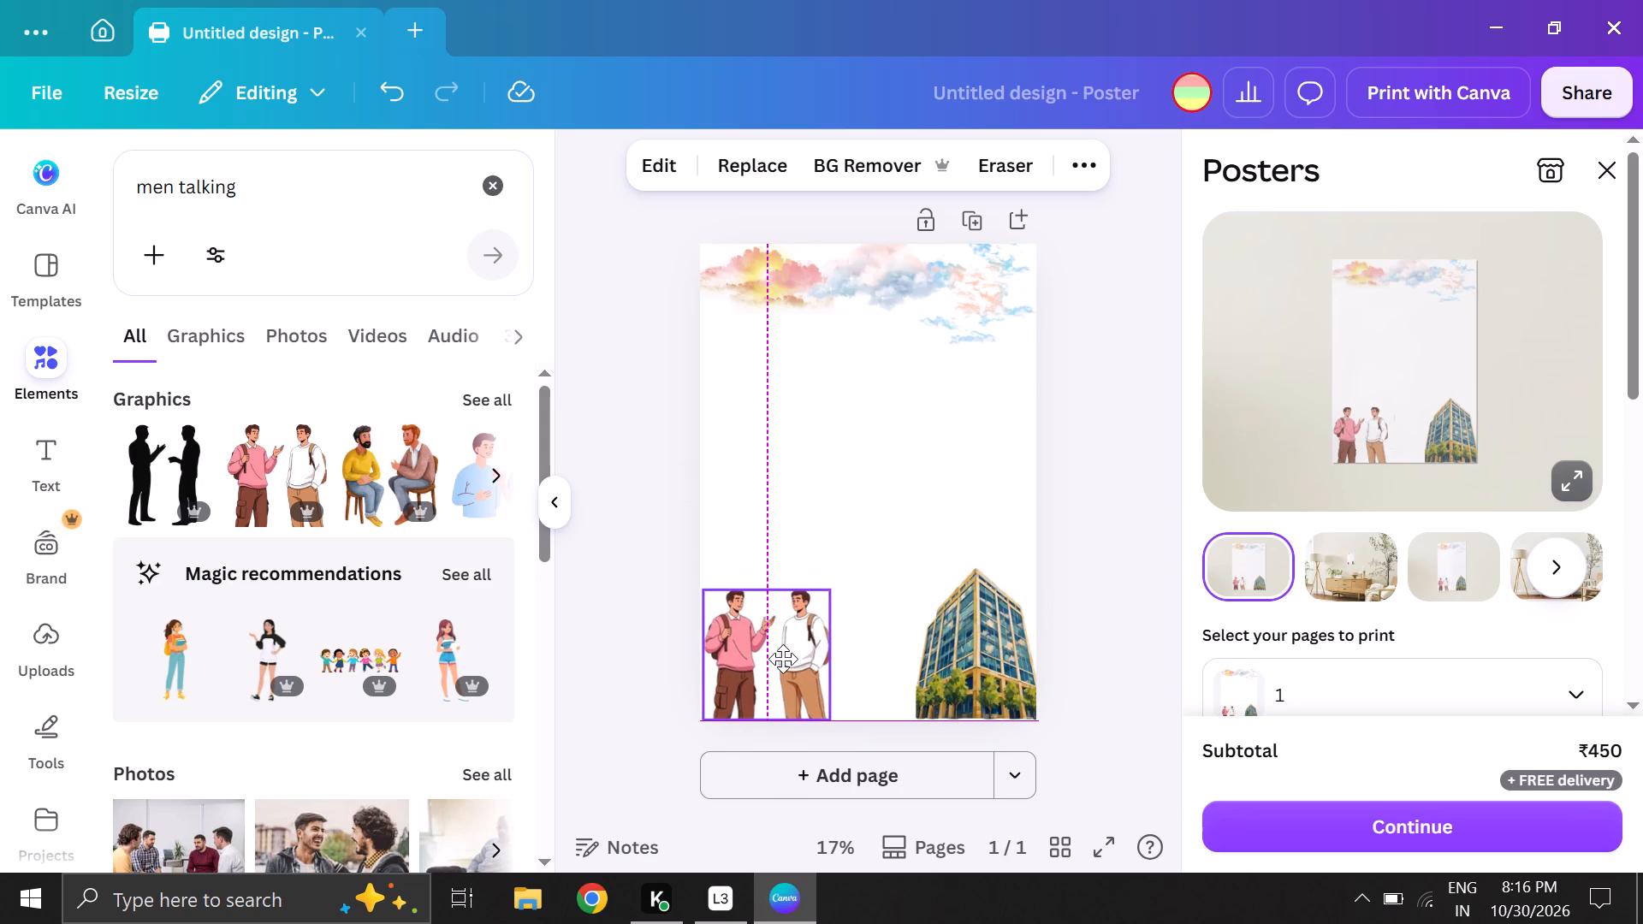
left_click_drag(783, 659, 781, 663)
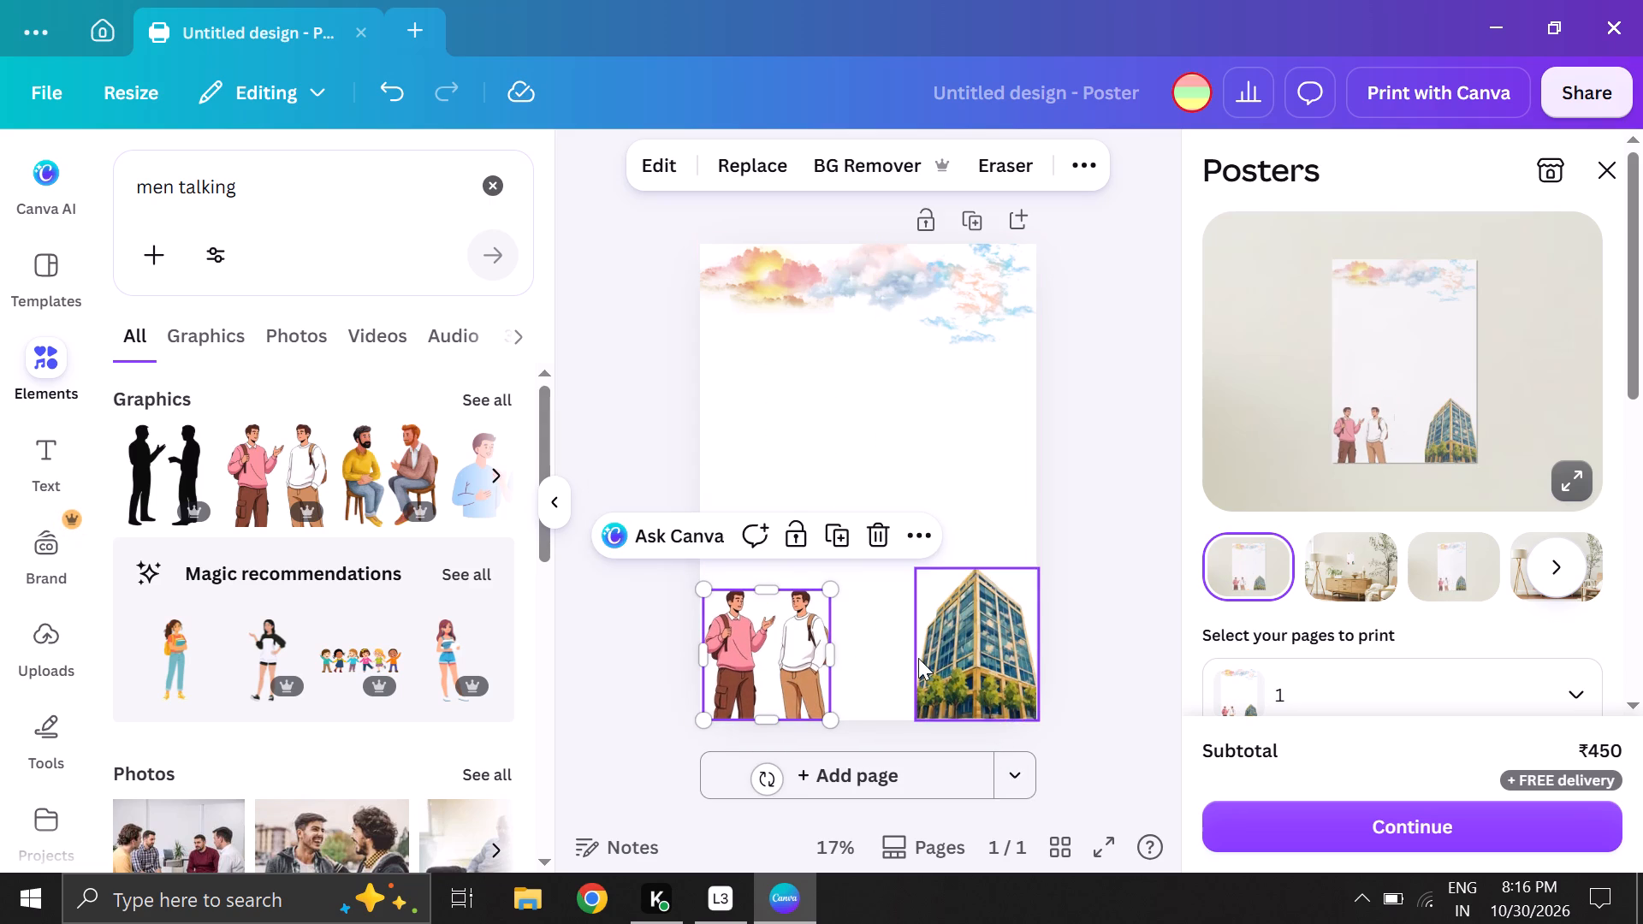
left_click(870, 648)
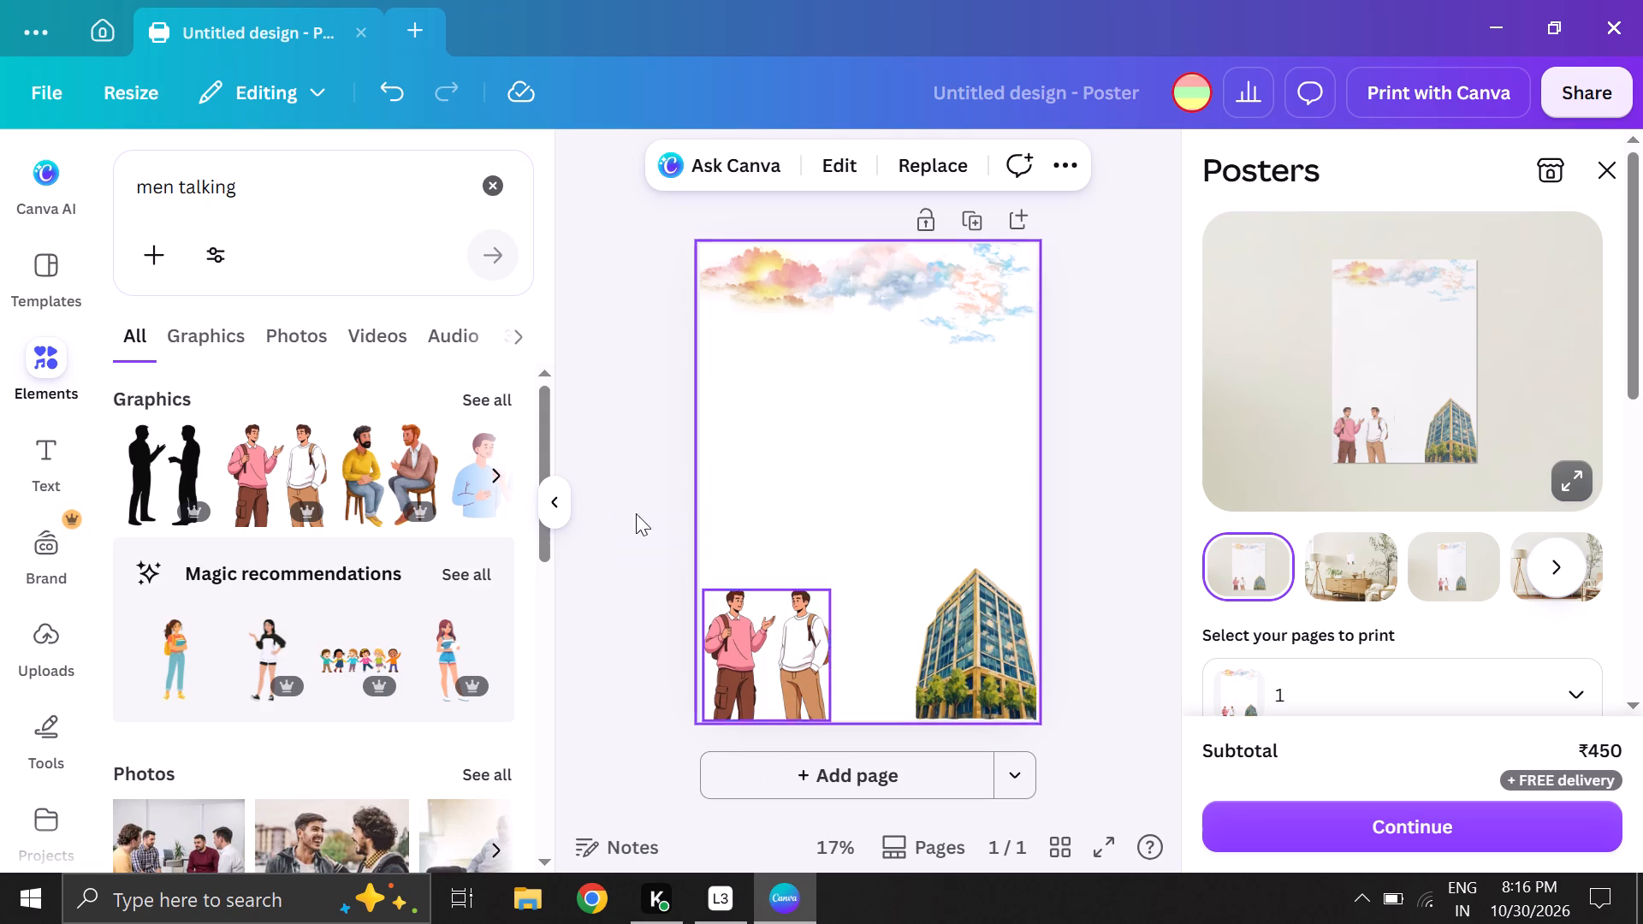
Browse the men talking results and the full set of magic recommendations for another suitable people graphic.
scroll(383, 646, "left", 2)
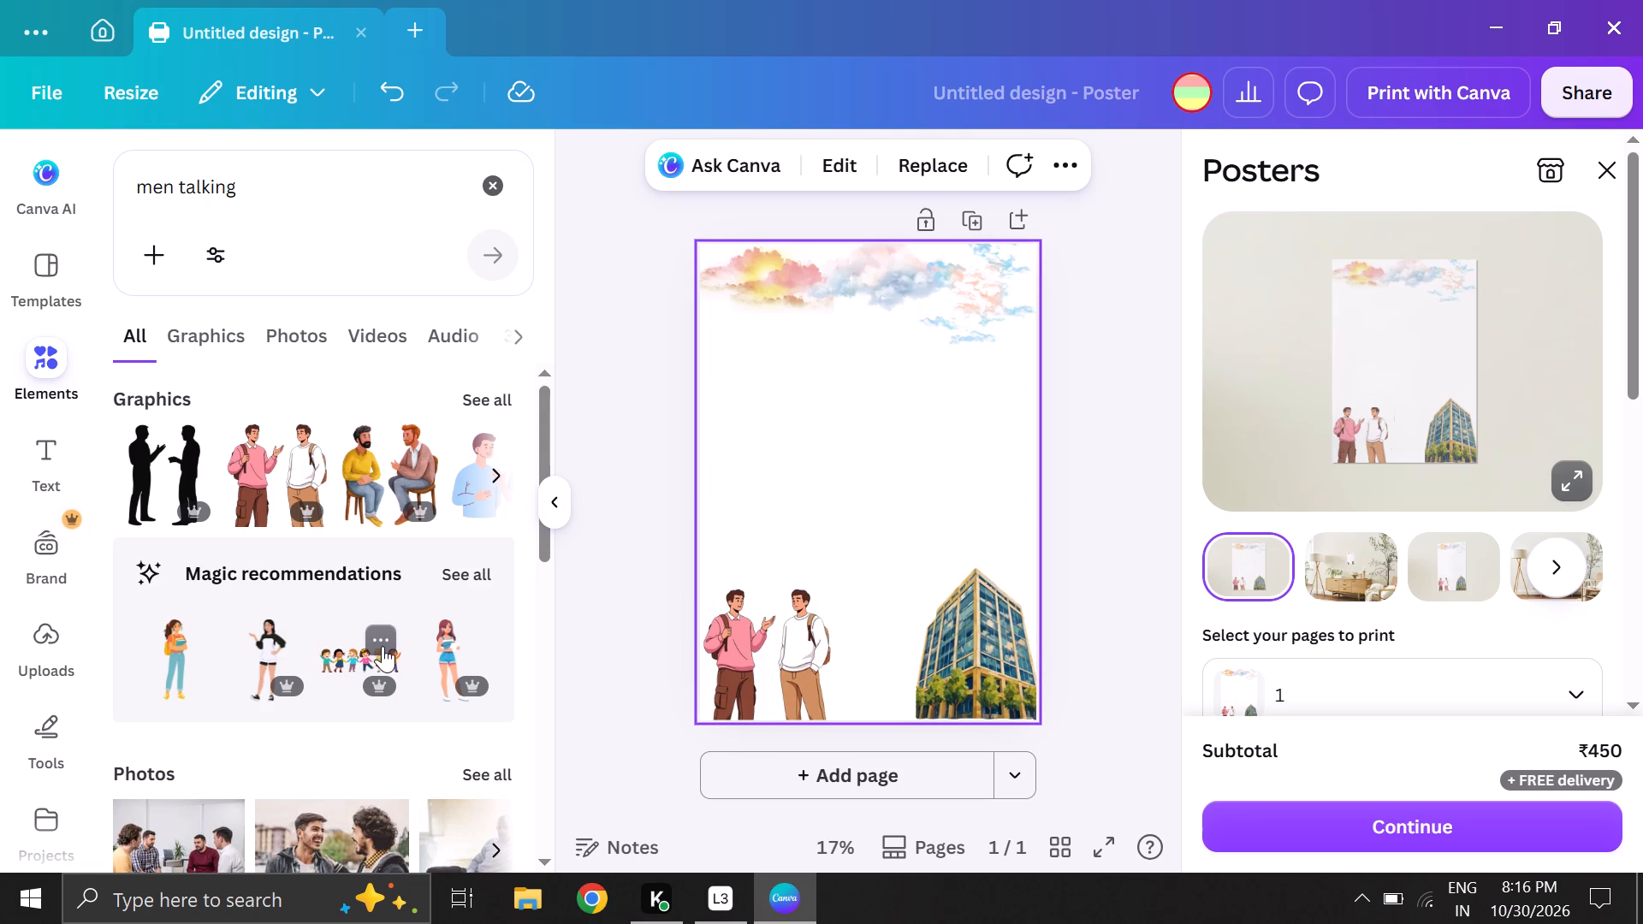
scroll(380, 434, "down", 3)
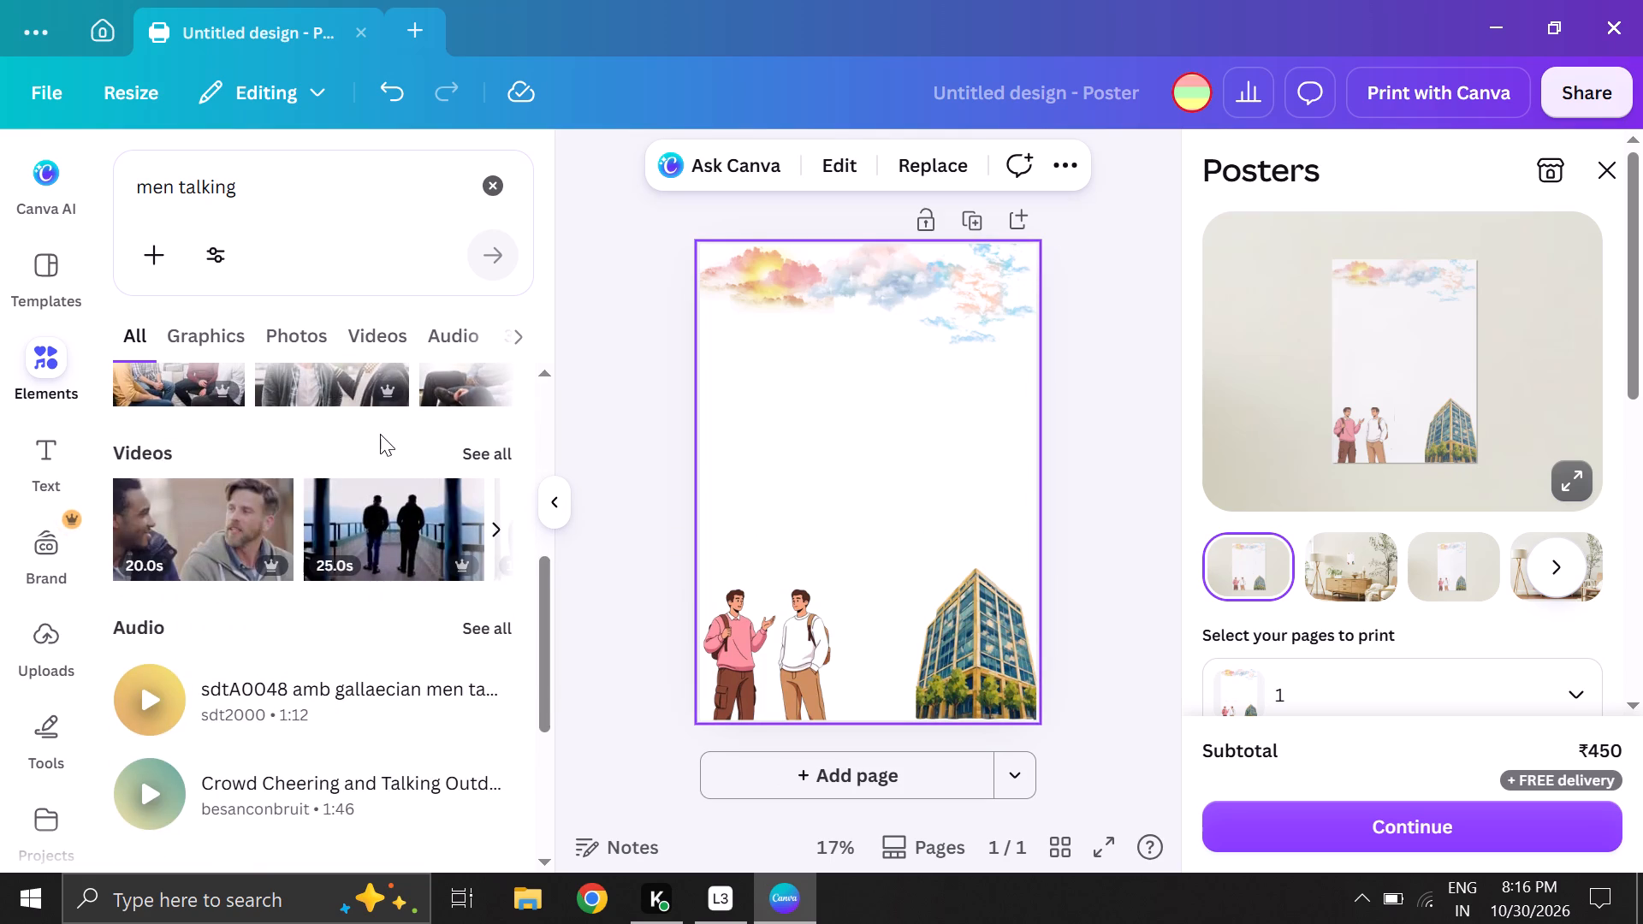
scroll(355, 548, "up", 3)
scroll(390, 572, "left", 1)
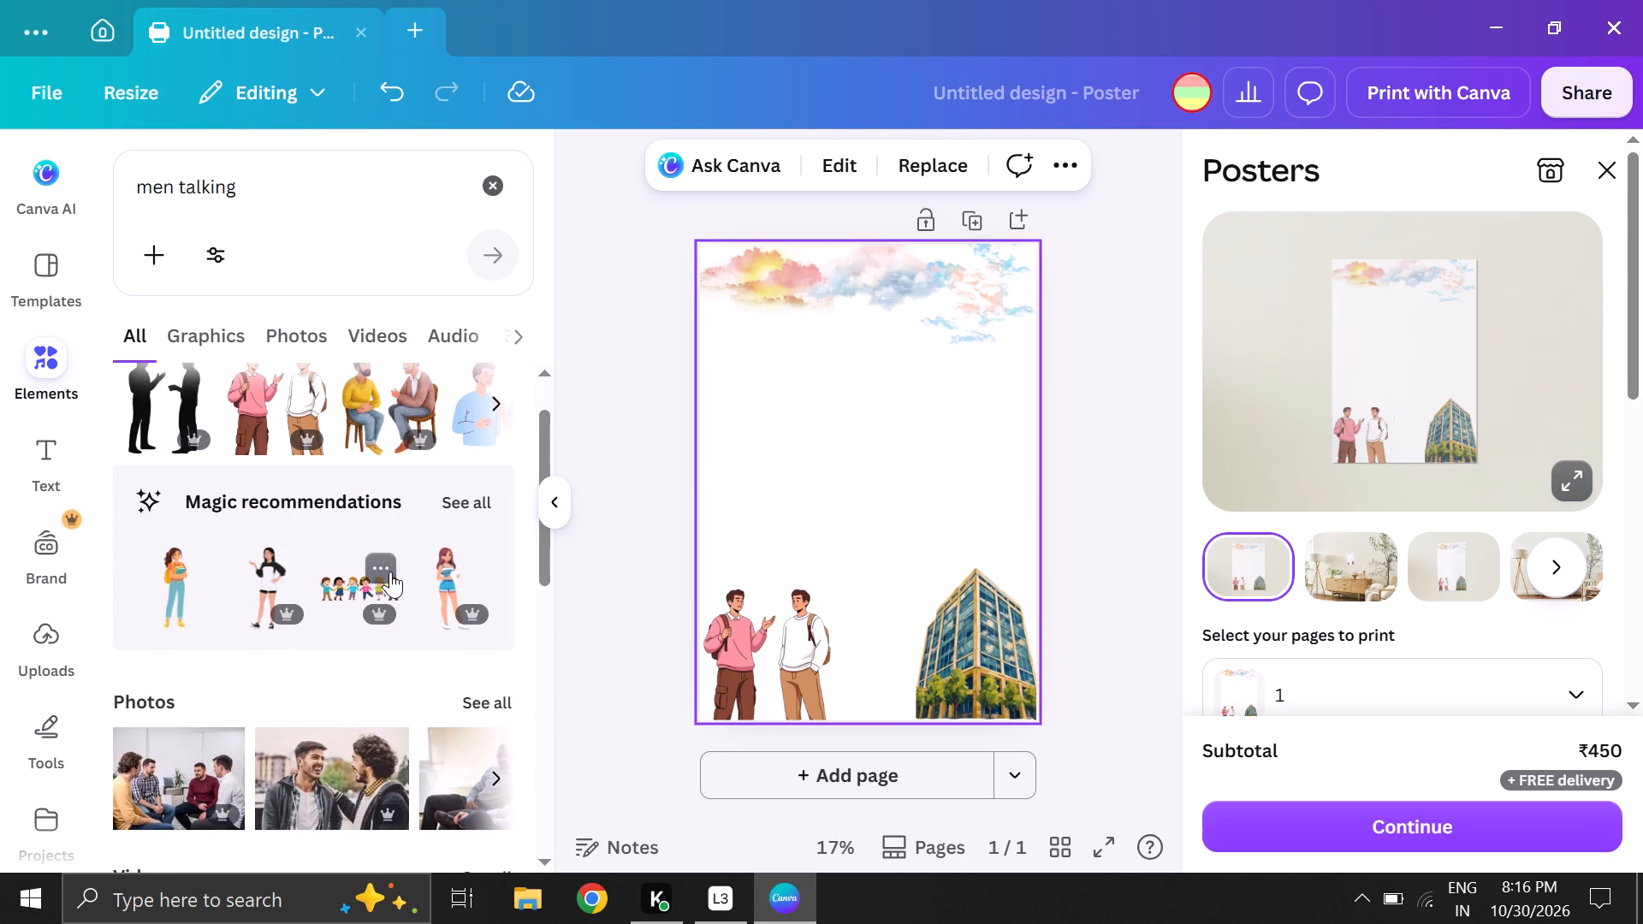
scroll(390, 572, "left", 1)
scroll(390, 572, "up", 1)
scroll(431, 501, "left", 2)
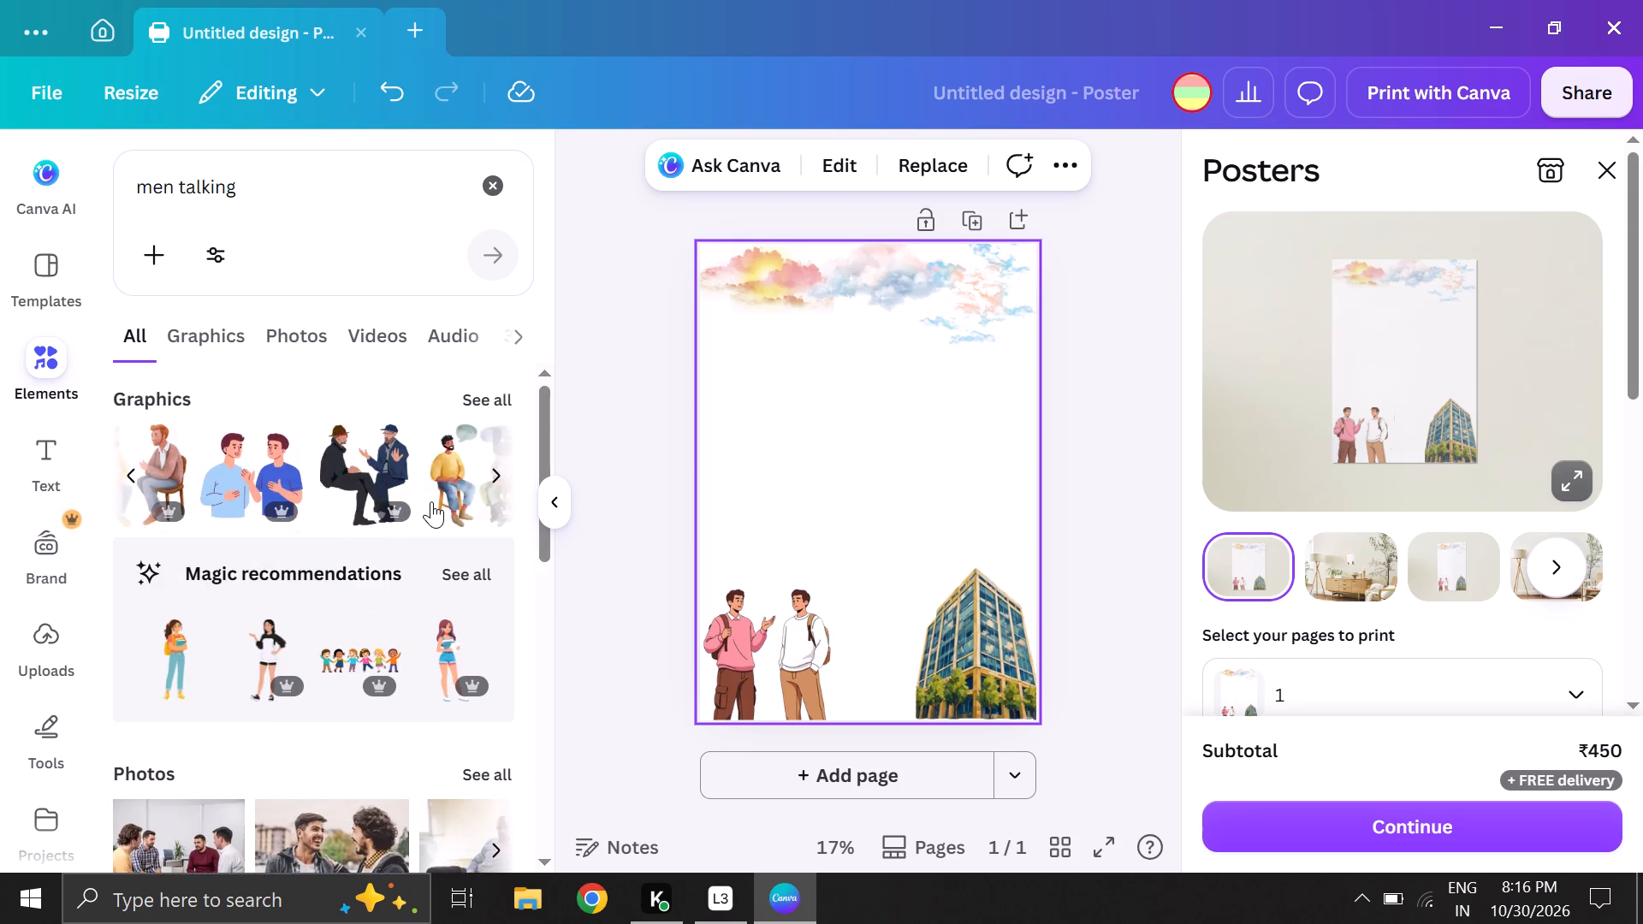
scroll(431, 501, "left", 8)
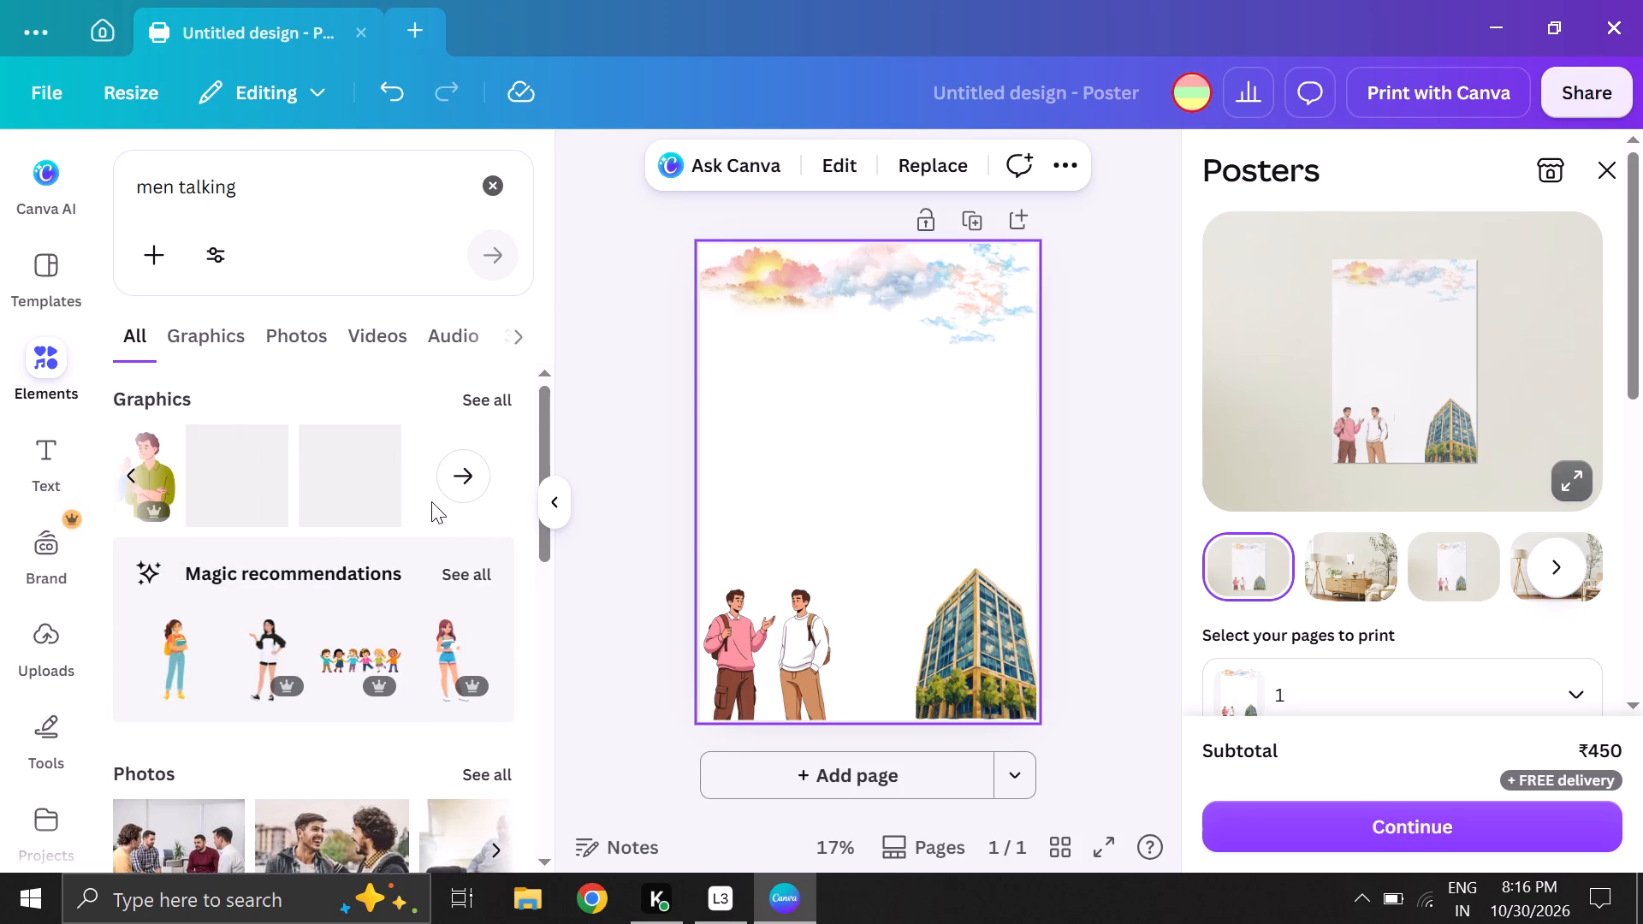
scroll(408, 595, "left", 1)
scroll(345, 633, "left", 2)
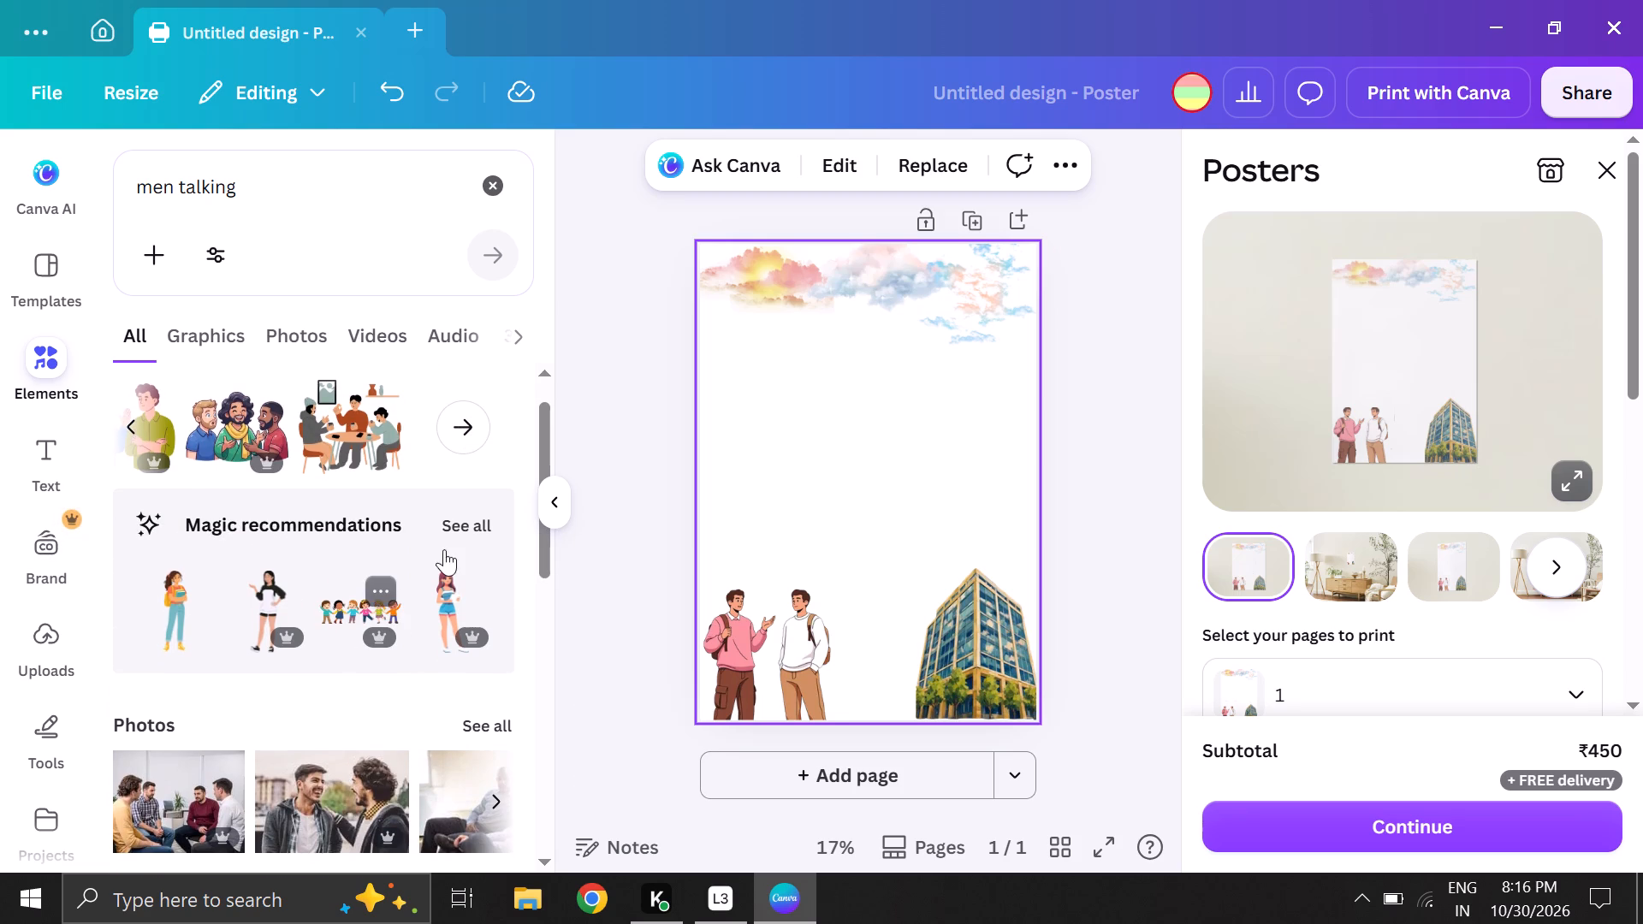
left_click(477, 522)
scroll(329, 465, "down", 1)
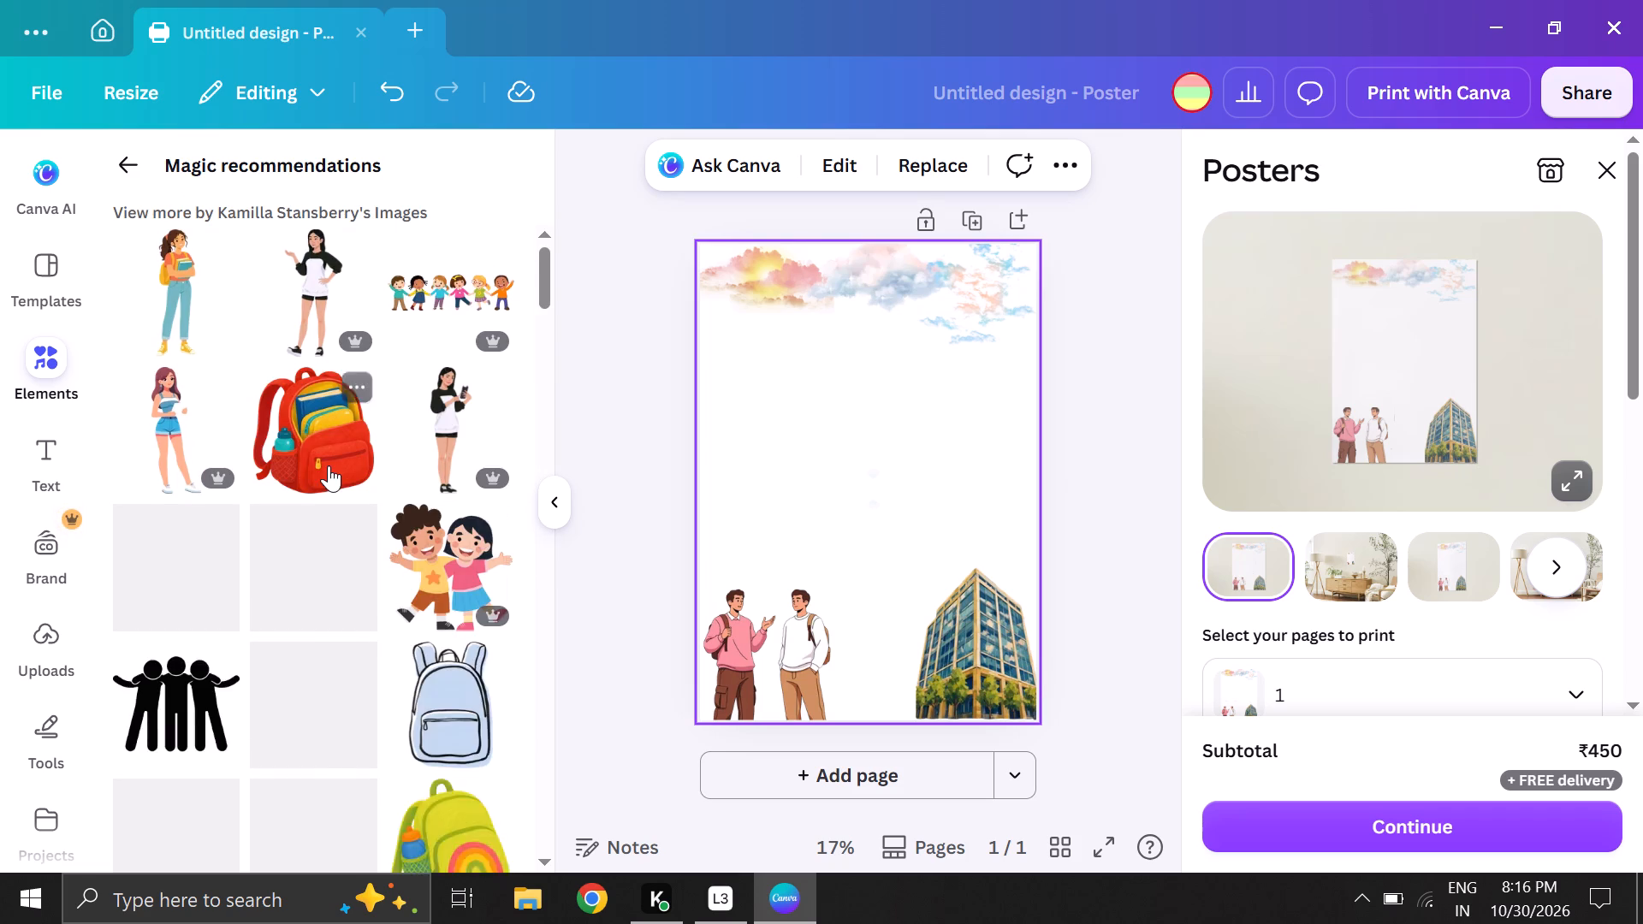
scroll(329, 465, "down", 3)
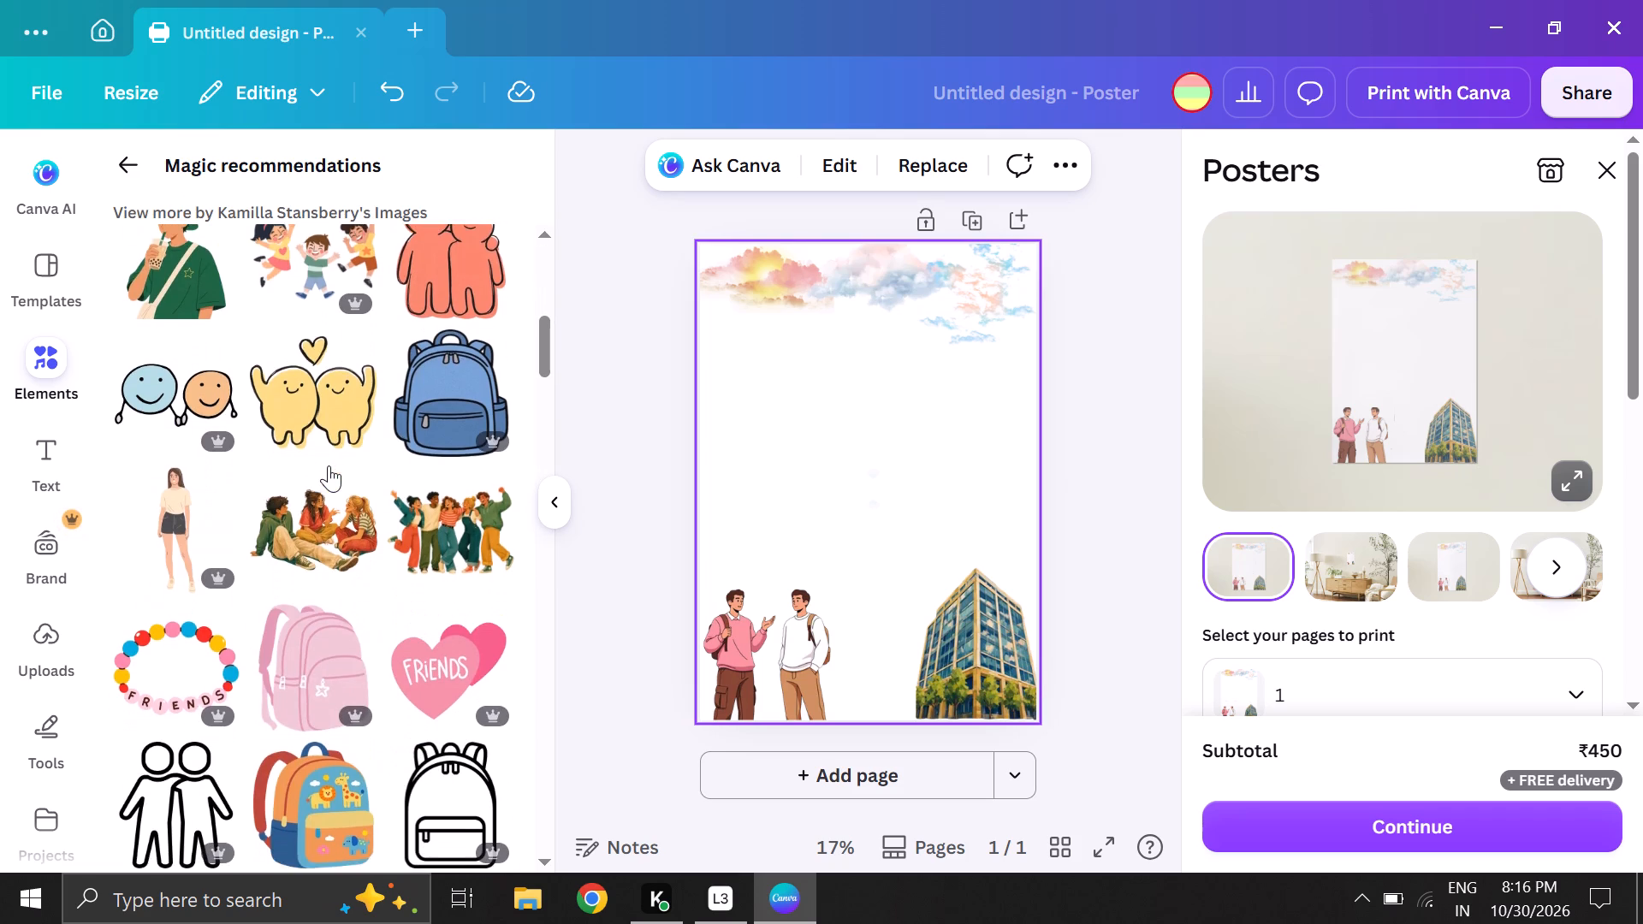
scroll(329, 465, "up", 4)
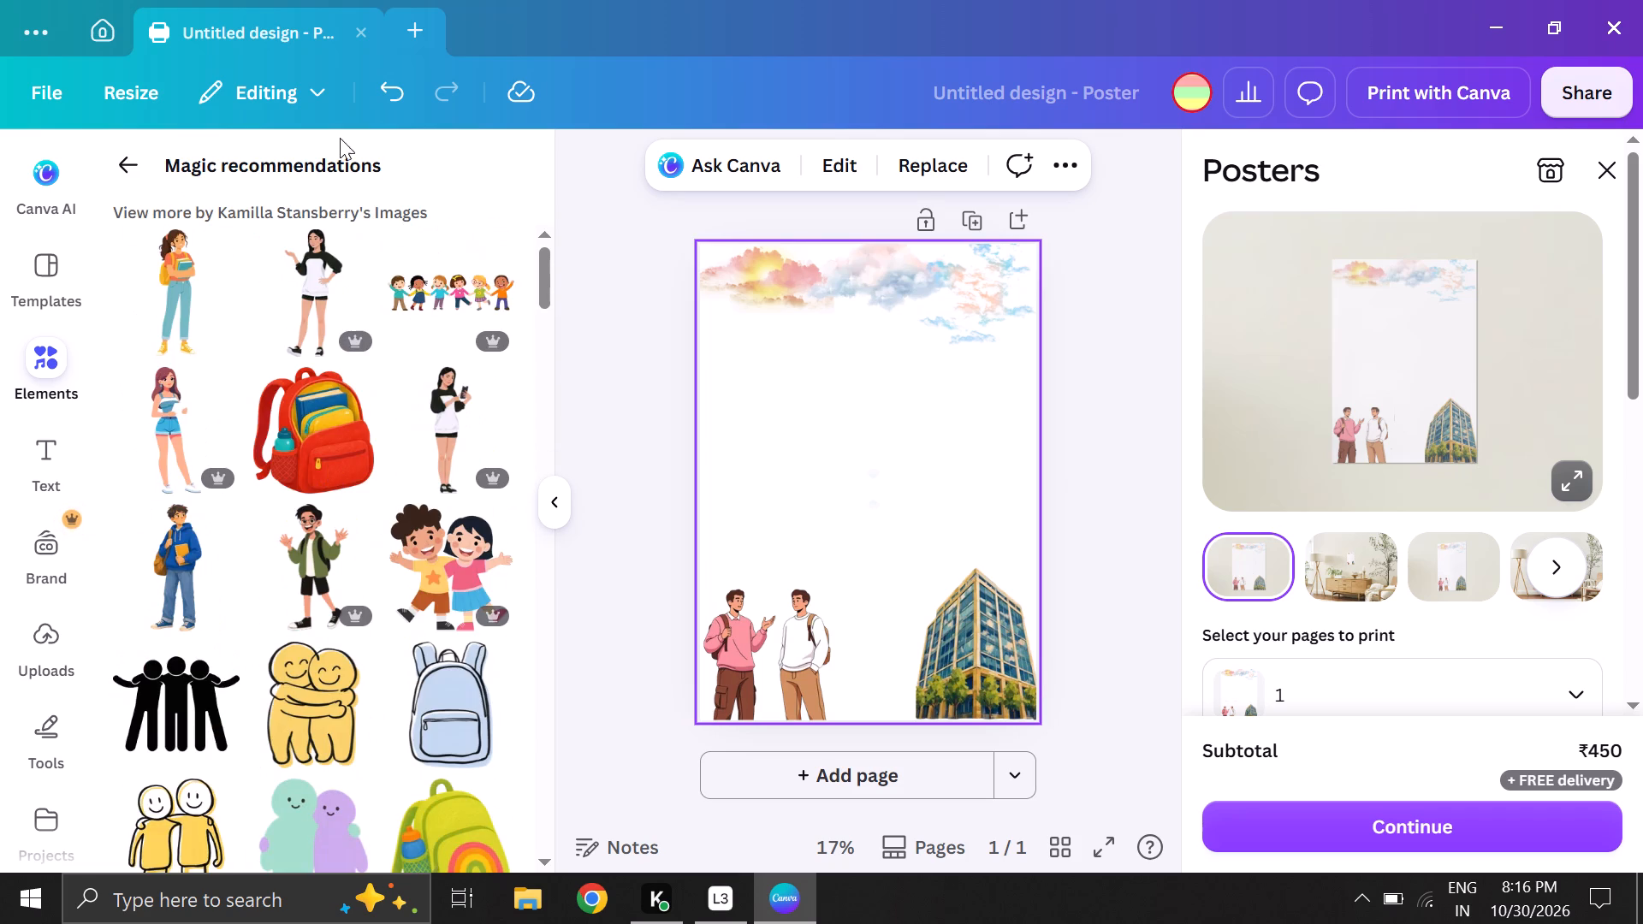
left_click(128, 157)
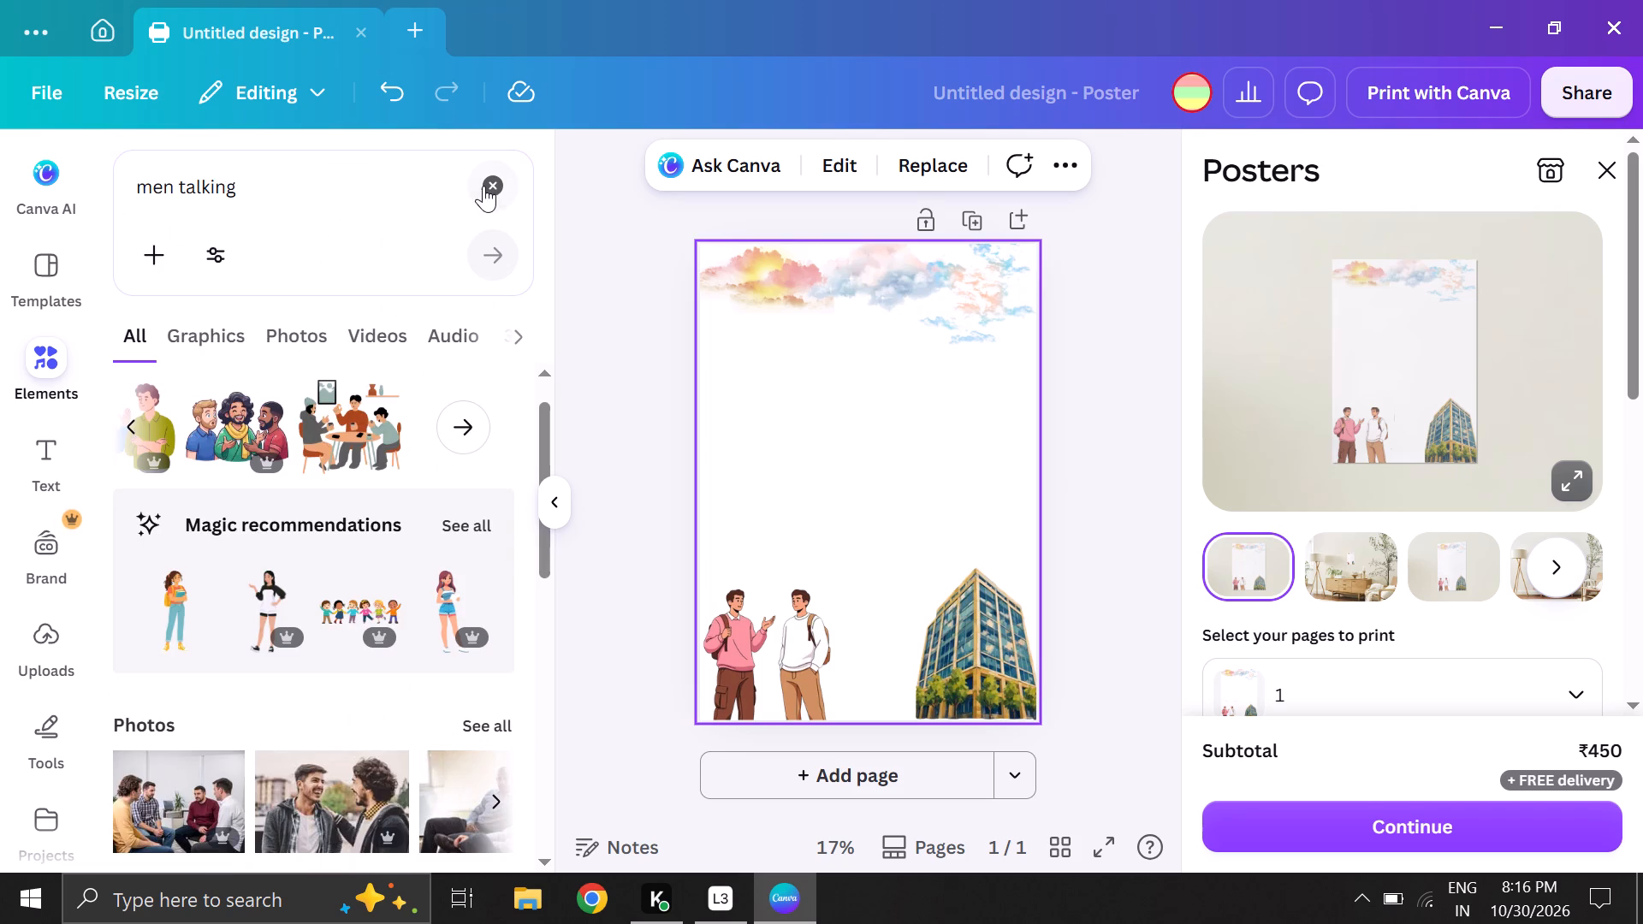
Search the elements library for birds and place the black flying flock graphic just under the clouds, against the page's left edge.
left_click(483, 186)
left_click(394, 187)
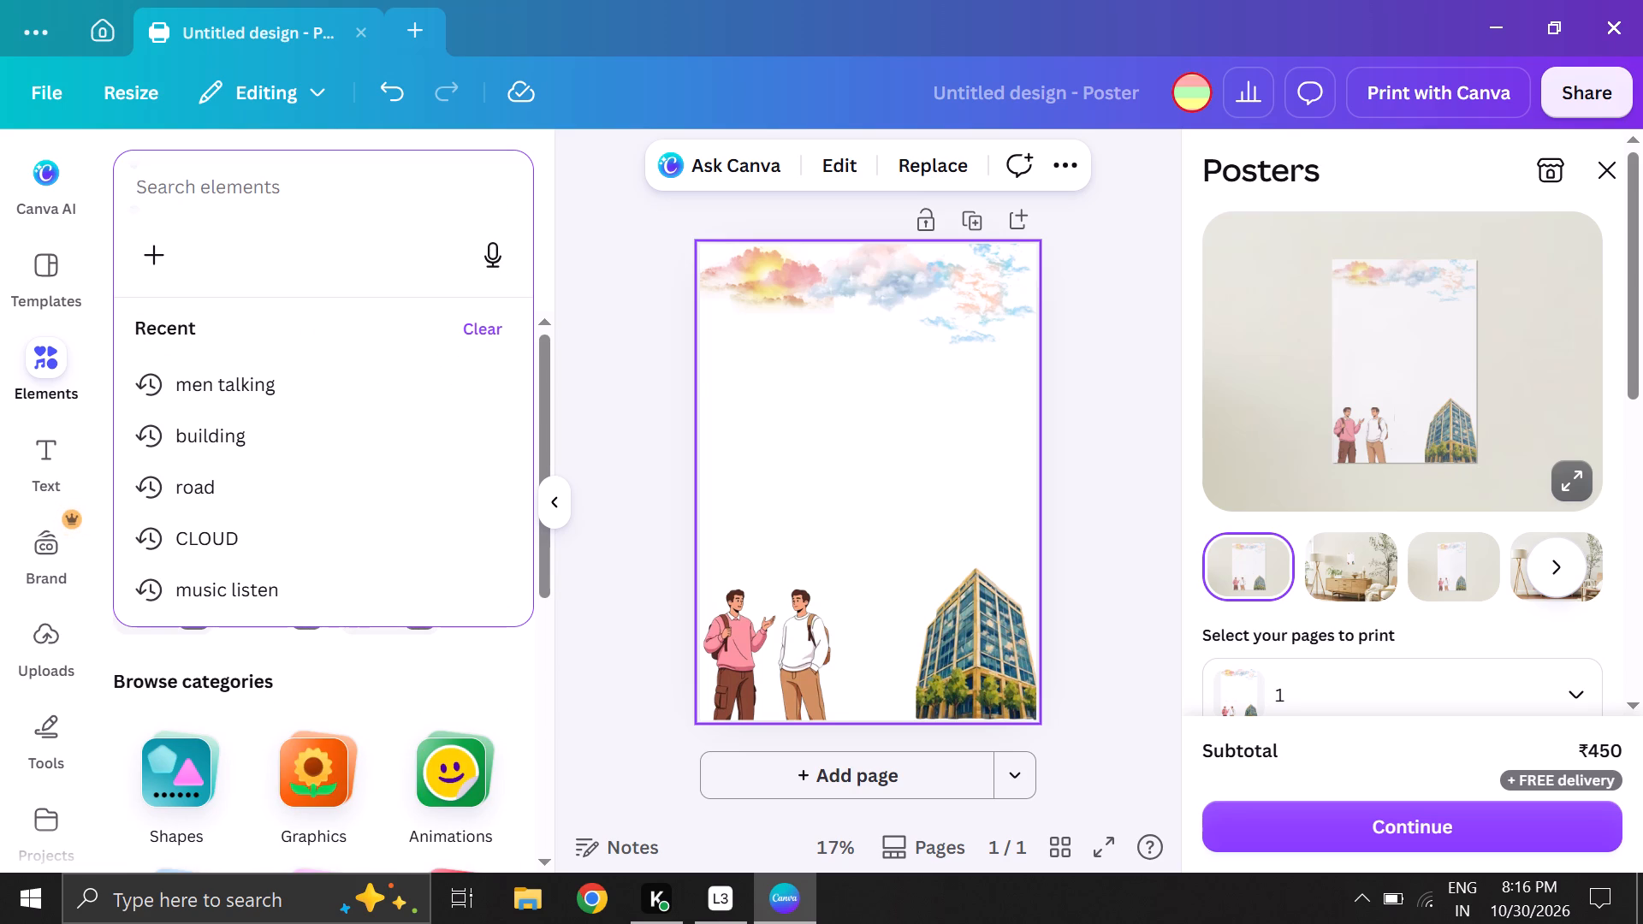
type("birds")
key("Return")
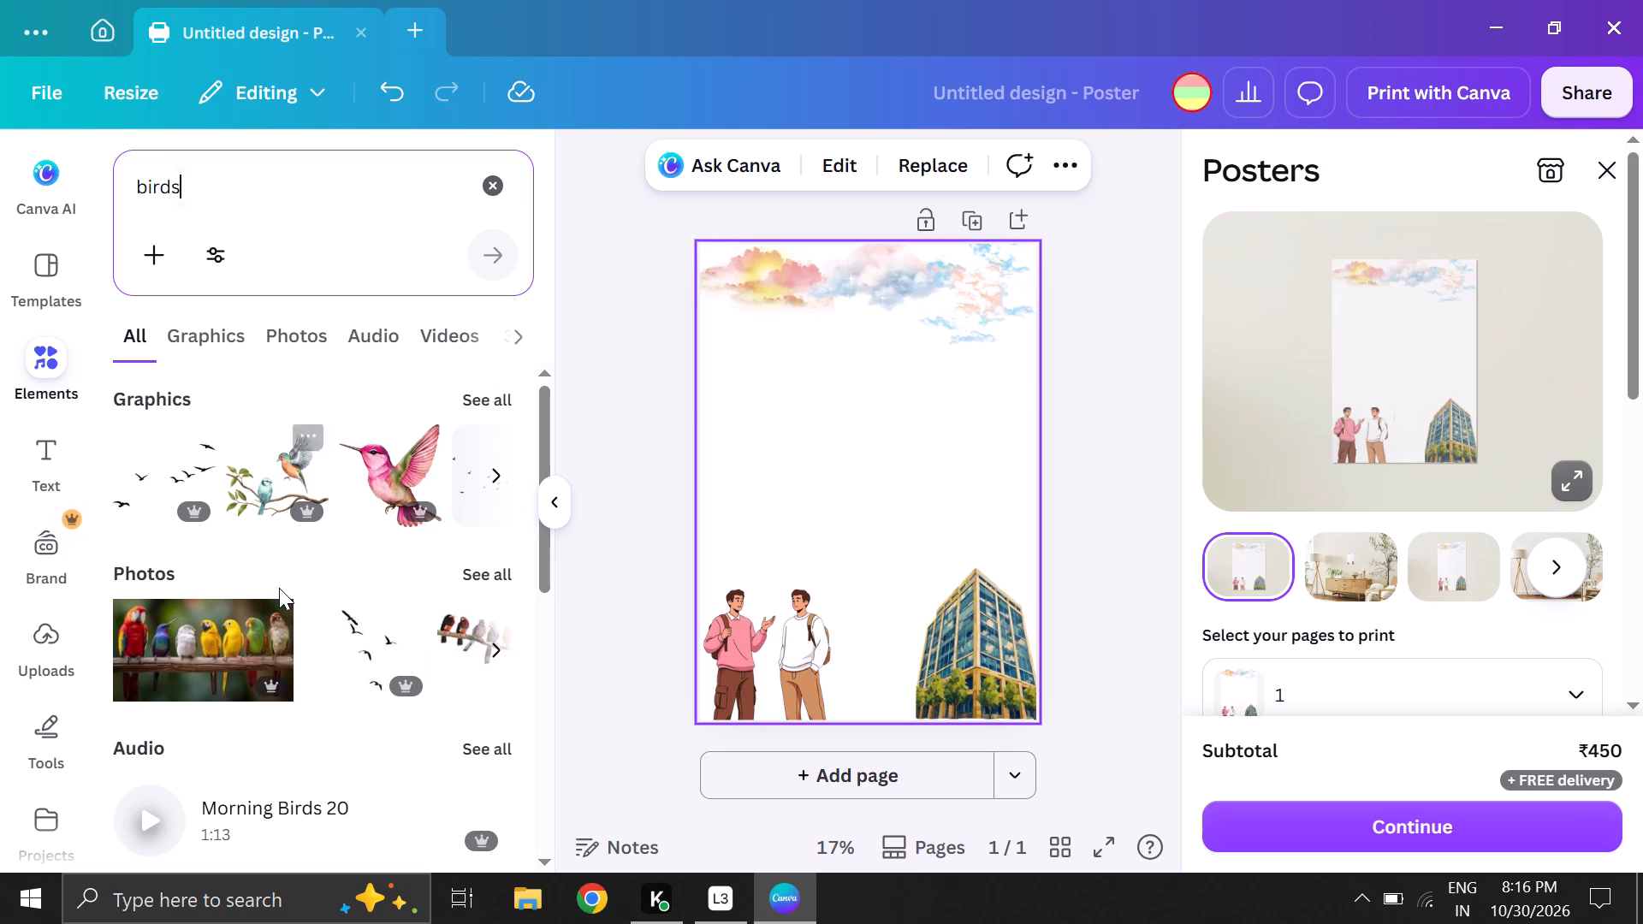
left_click(157, 455)
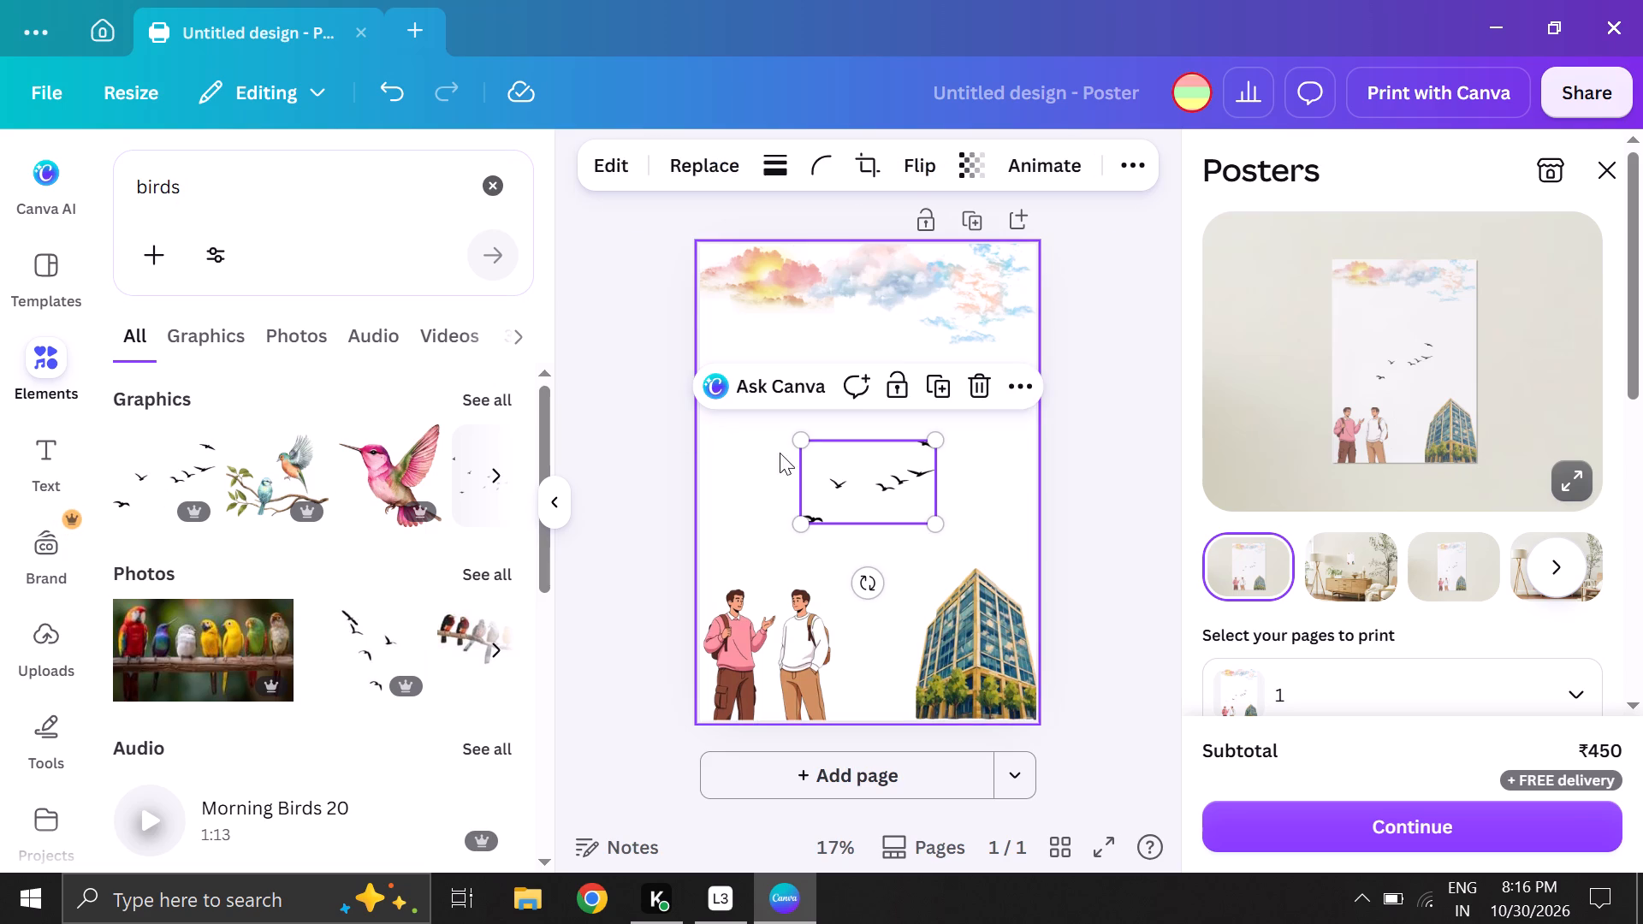
left_click_drag(867, 485, 788, 396)
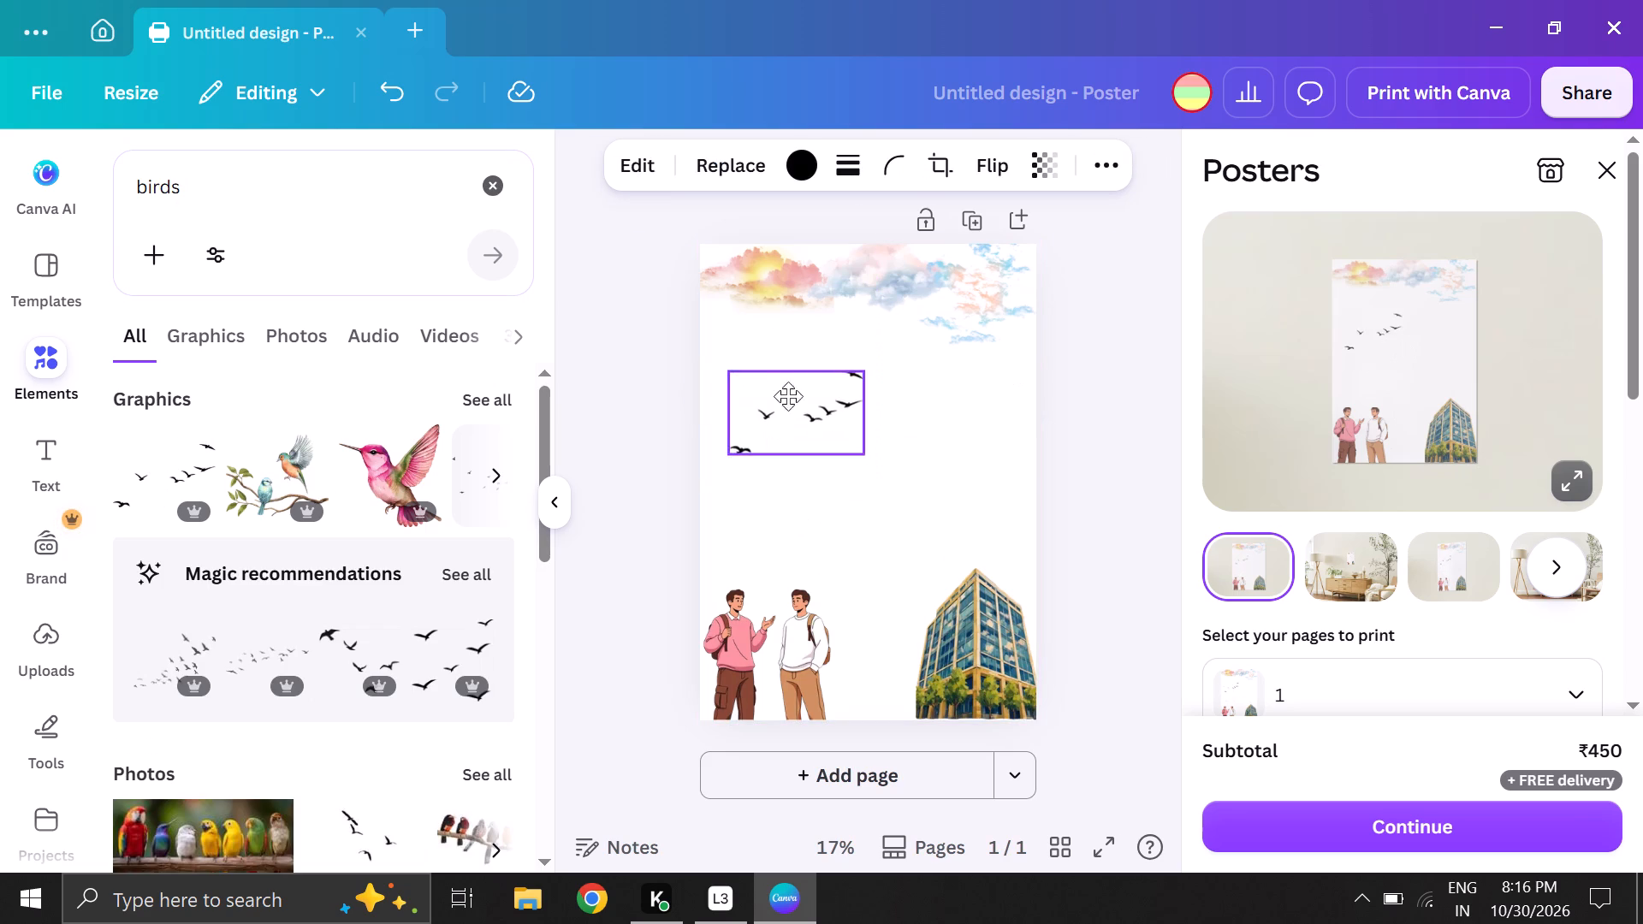
left_click_drag(788, 396, 786, 323)
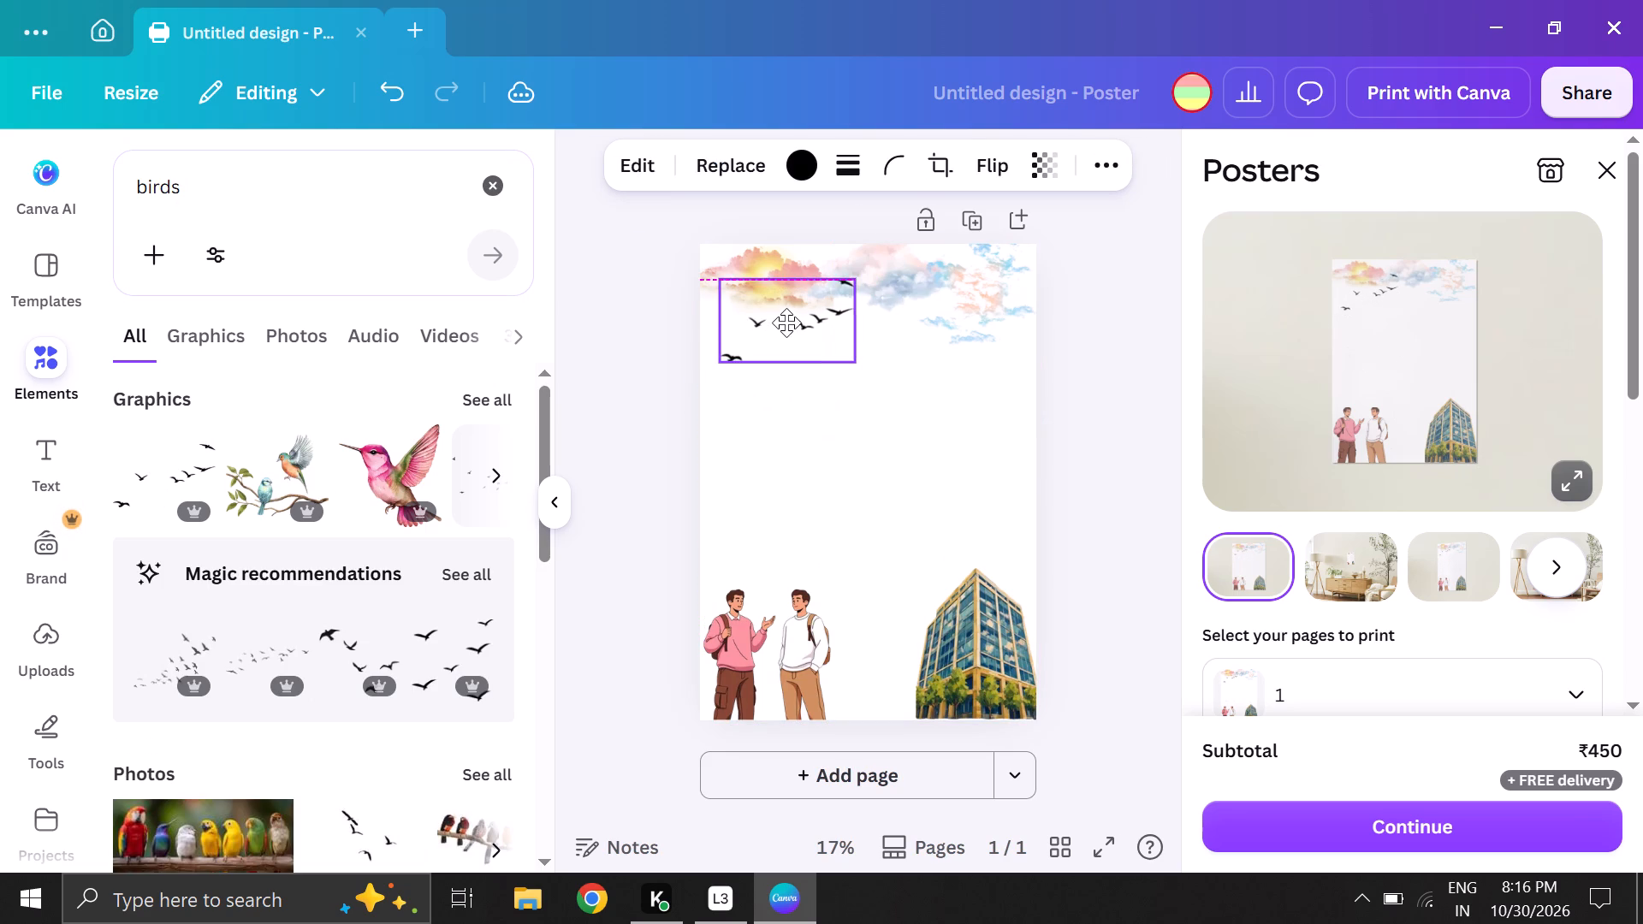
left_click_drag(786, 323, 759, 335)
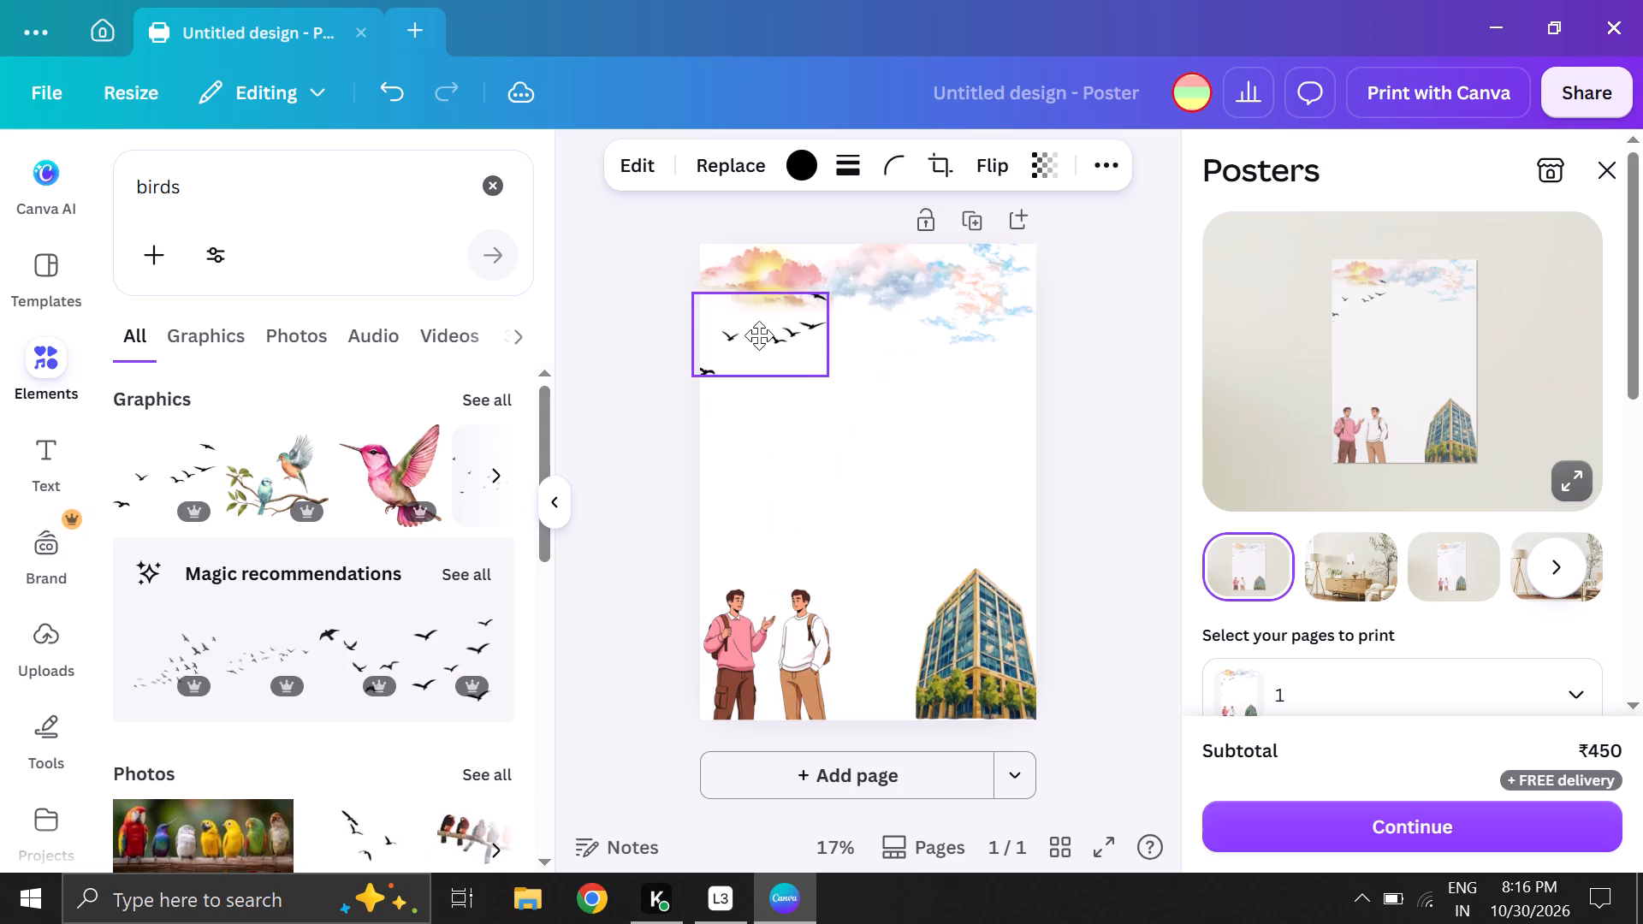
left_click_drag(759, 335, 762, 328)
left_click(854, 455)
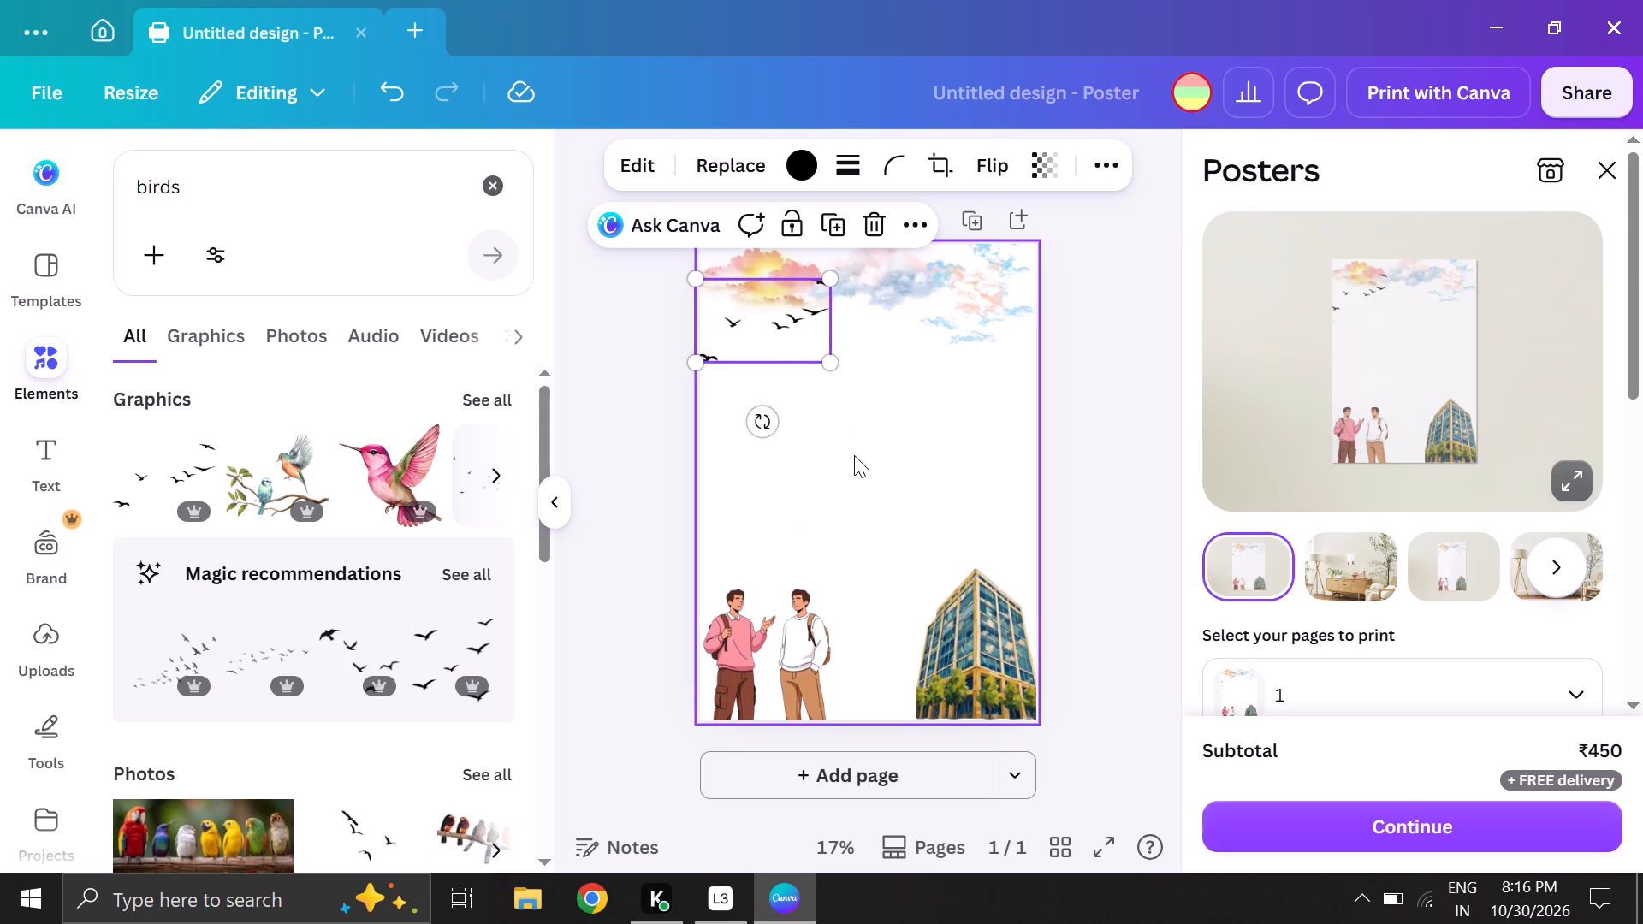
Search the elements library for helicopter and look through the graphics results for one that suits the sky.
left_click(501, 197)
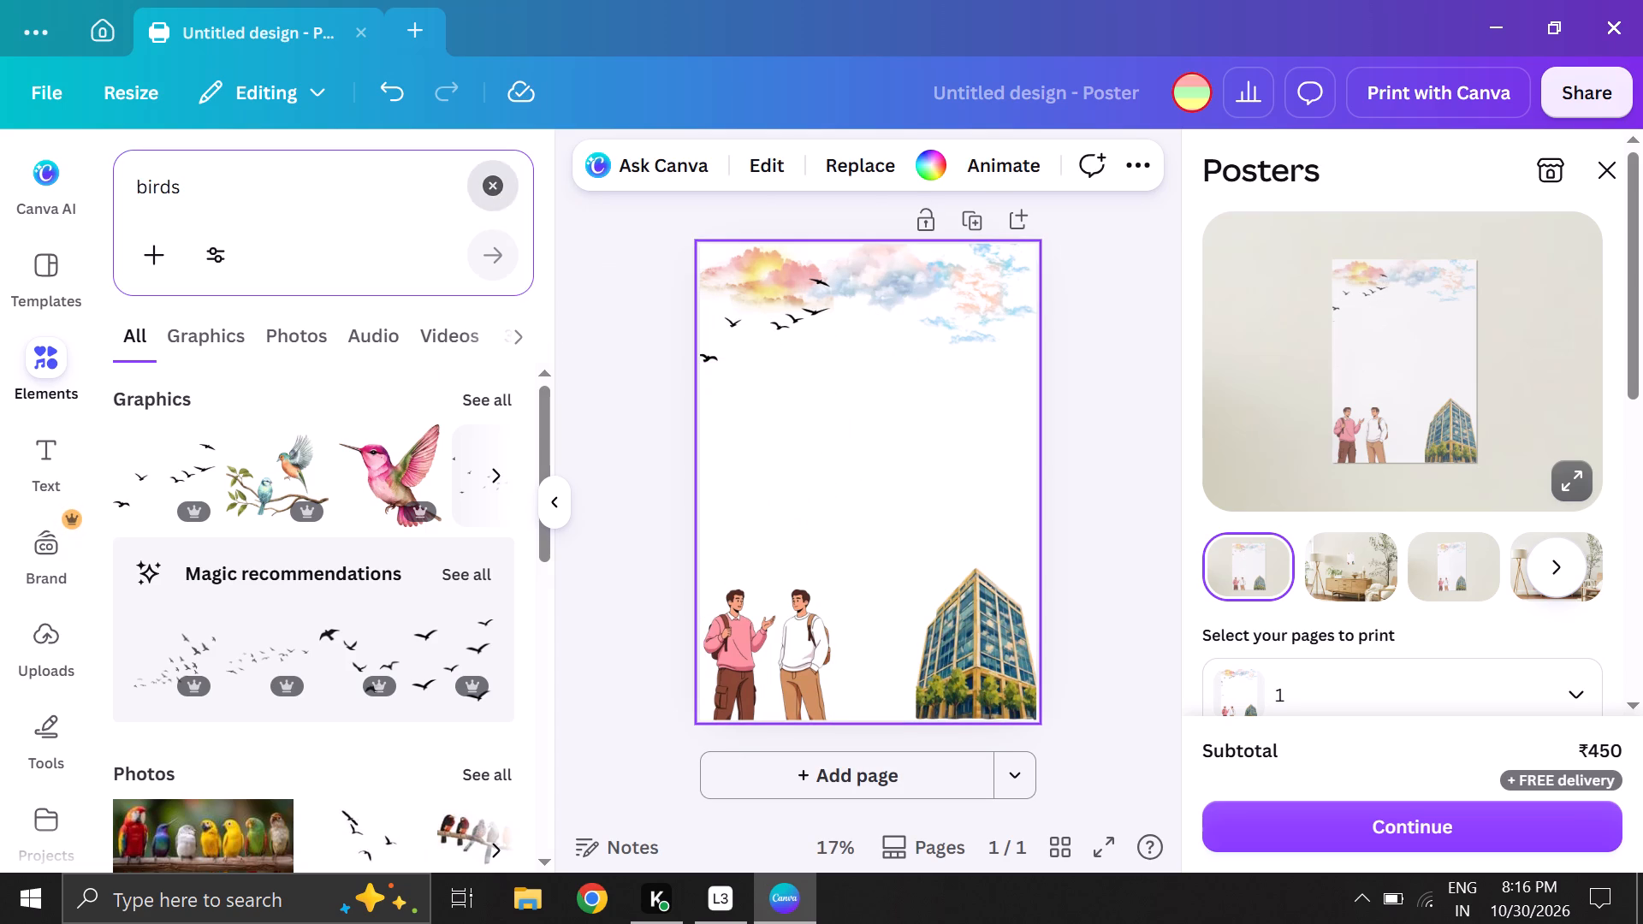
type("helicope")
key("BackSpace")
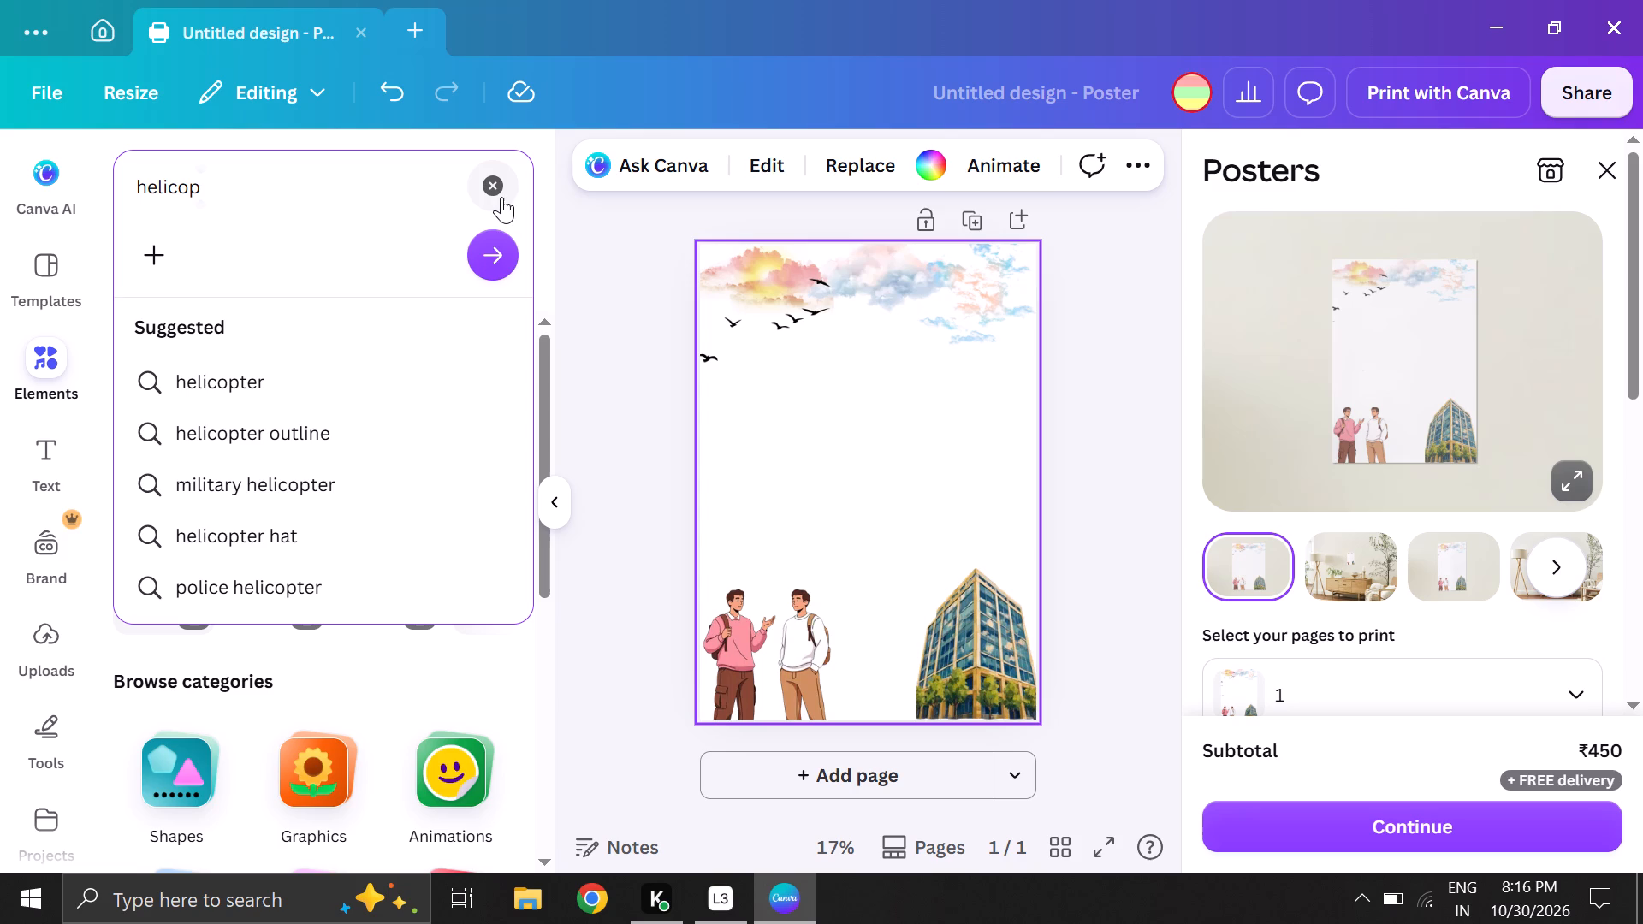
type("ter")
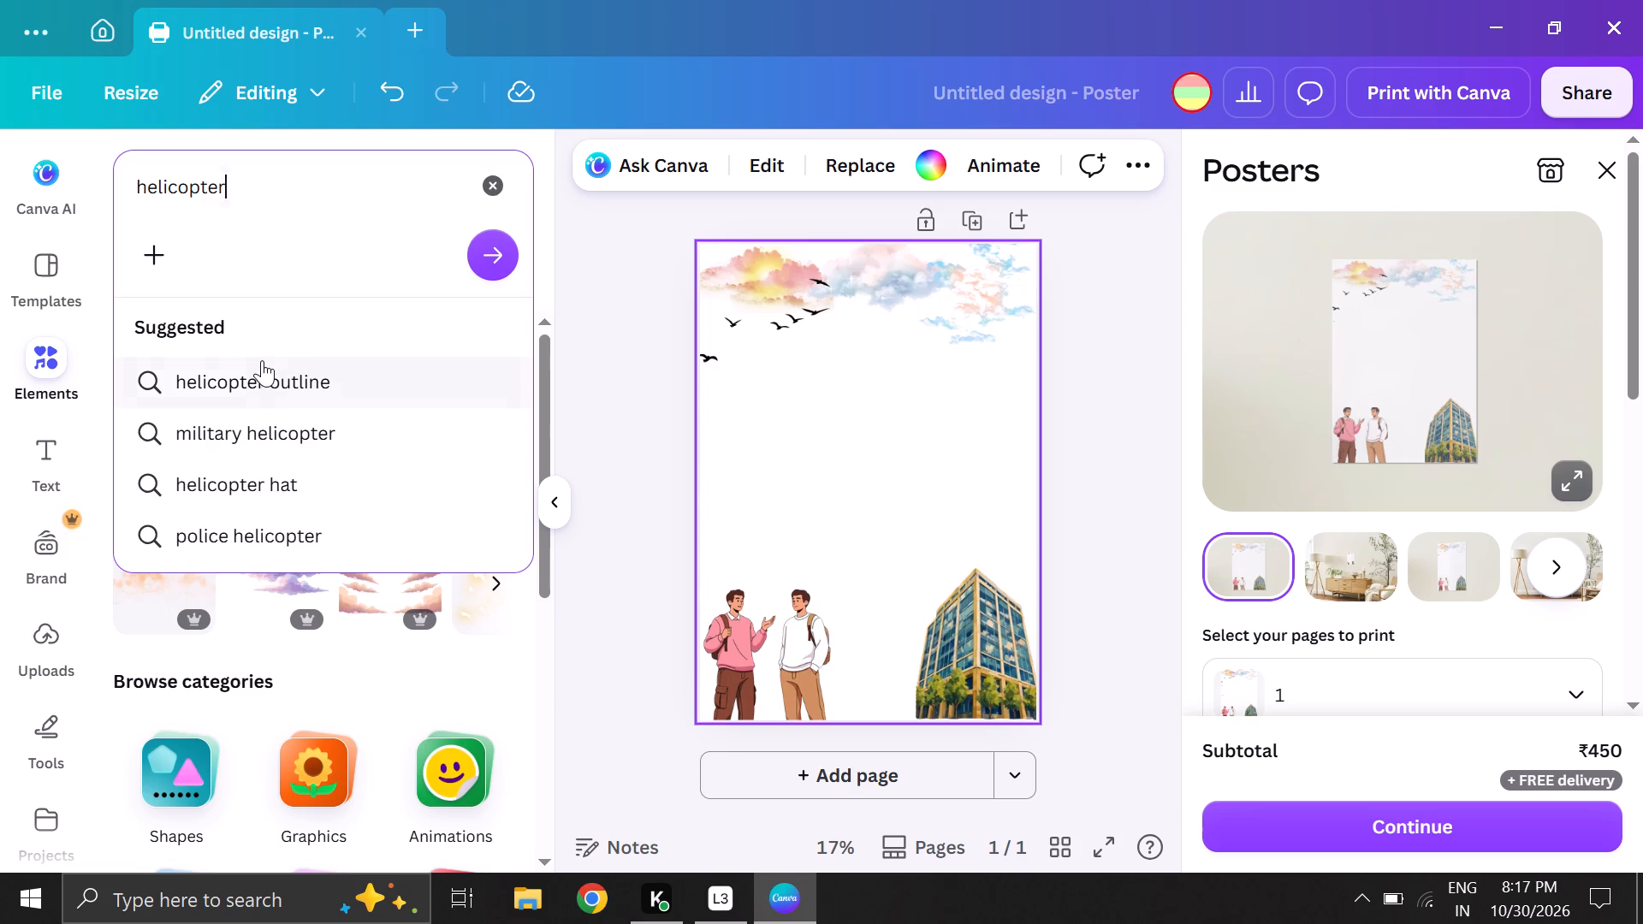
key("Return")
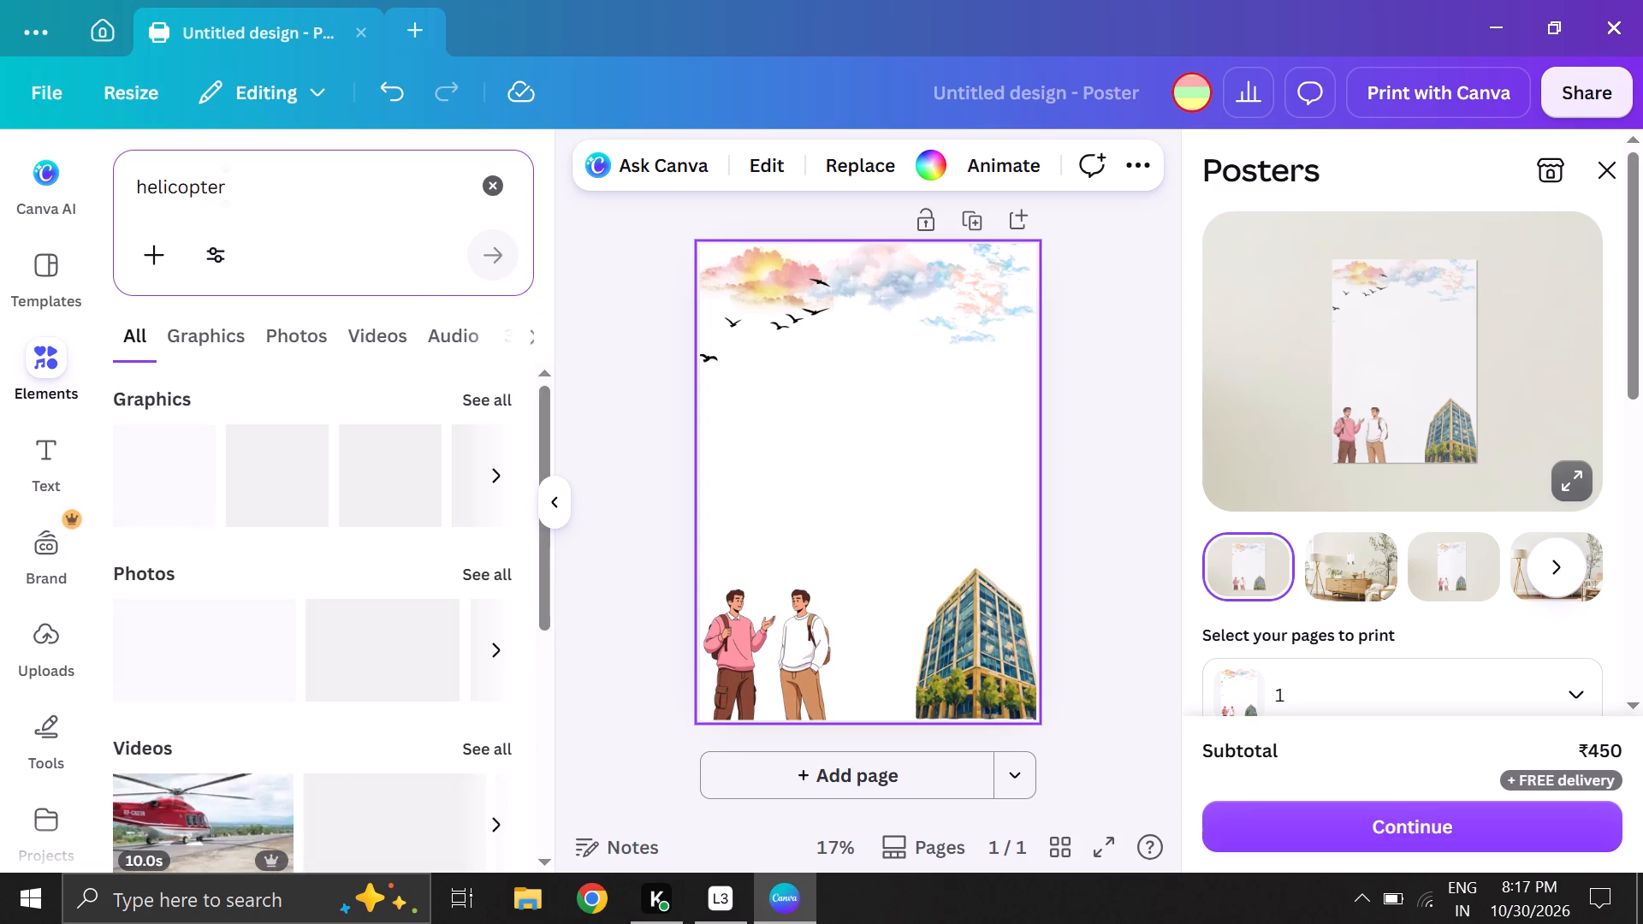
left_click(229, 343)
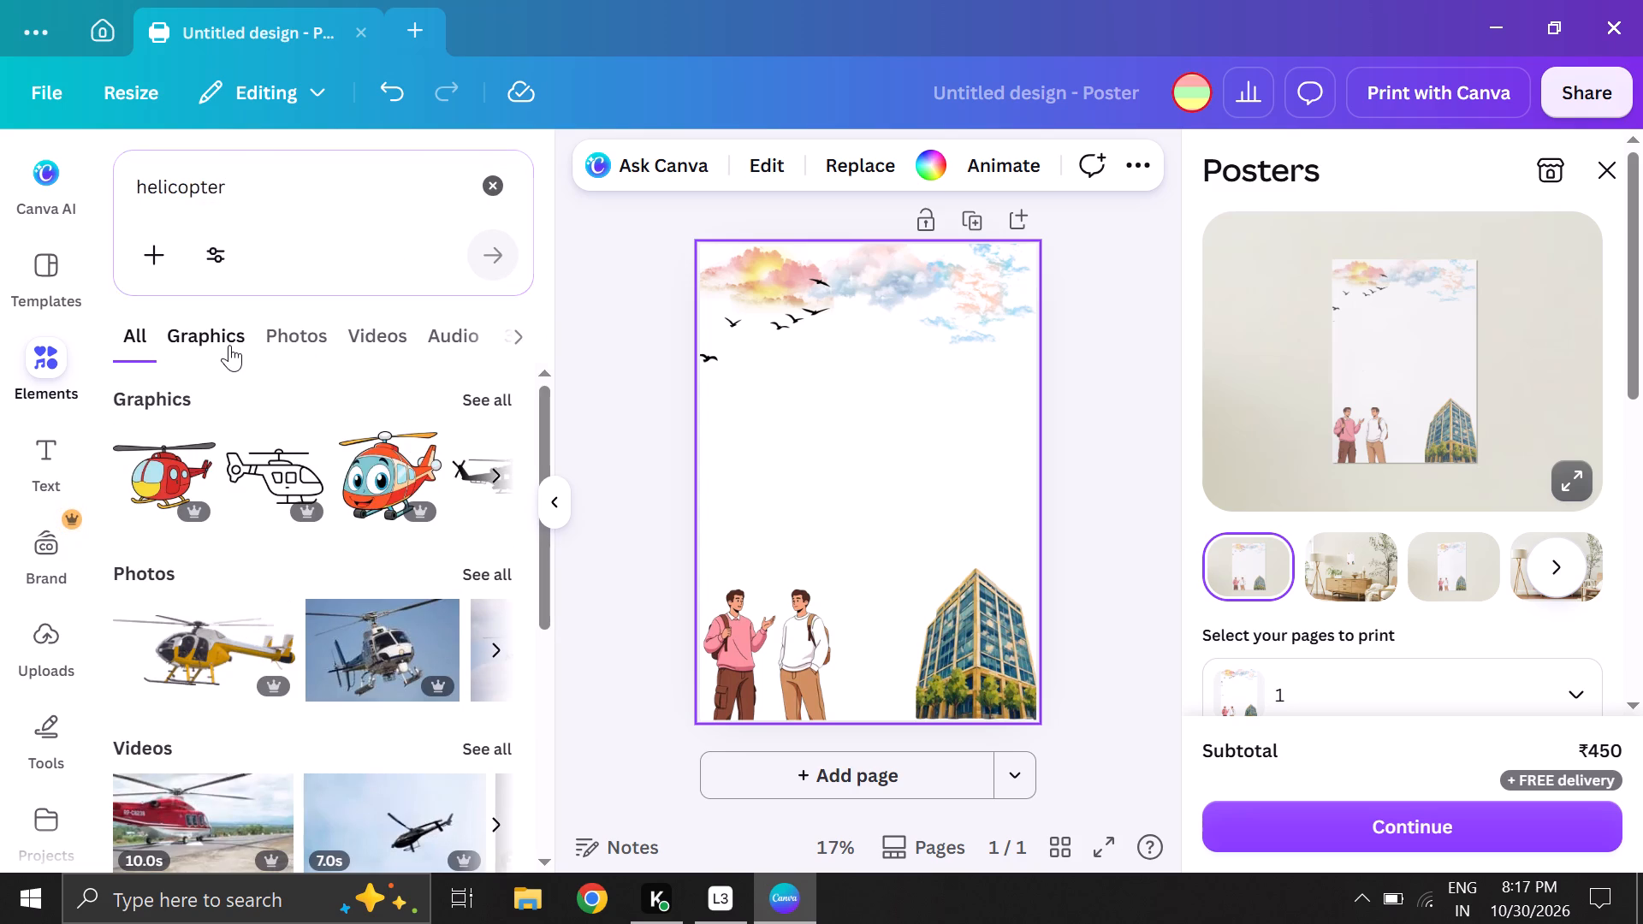
scroll(279, 530, "down", 3)
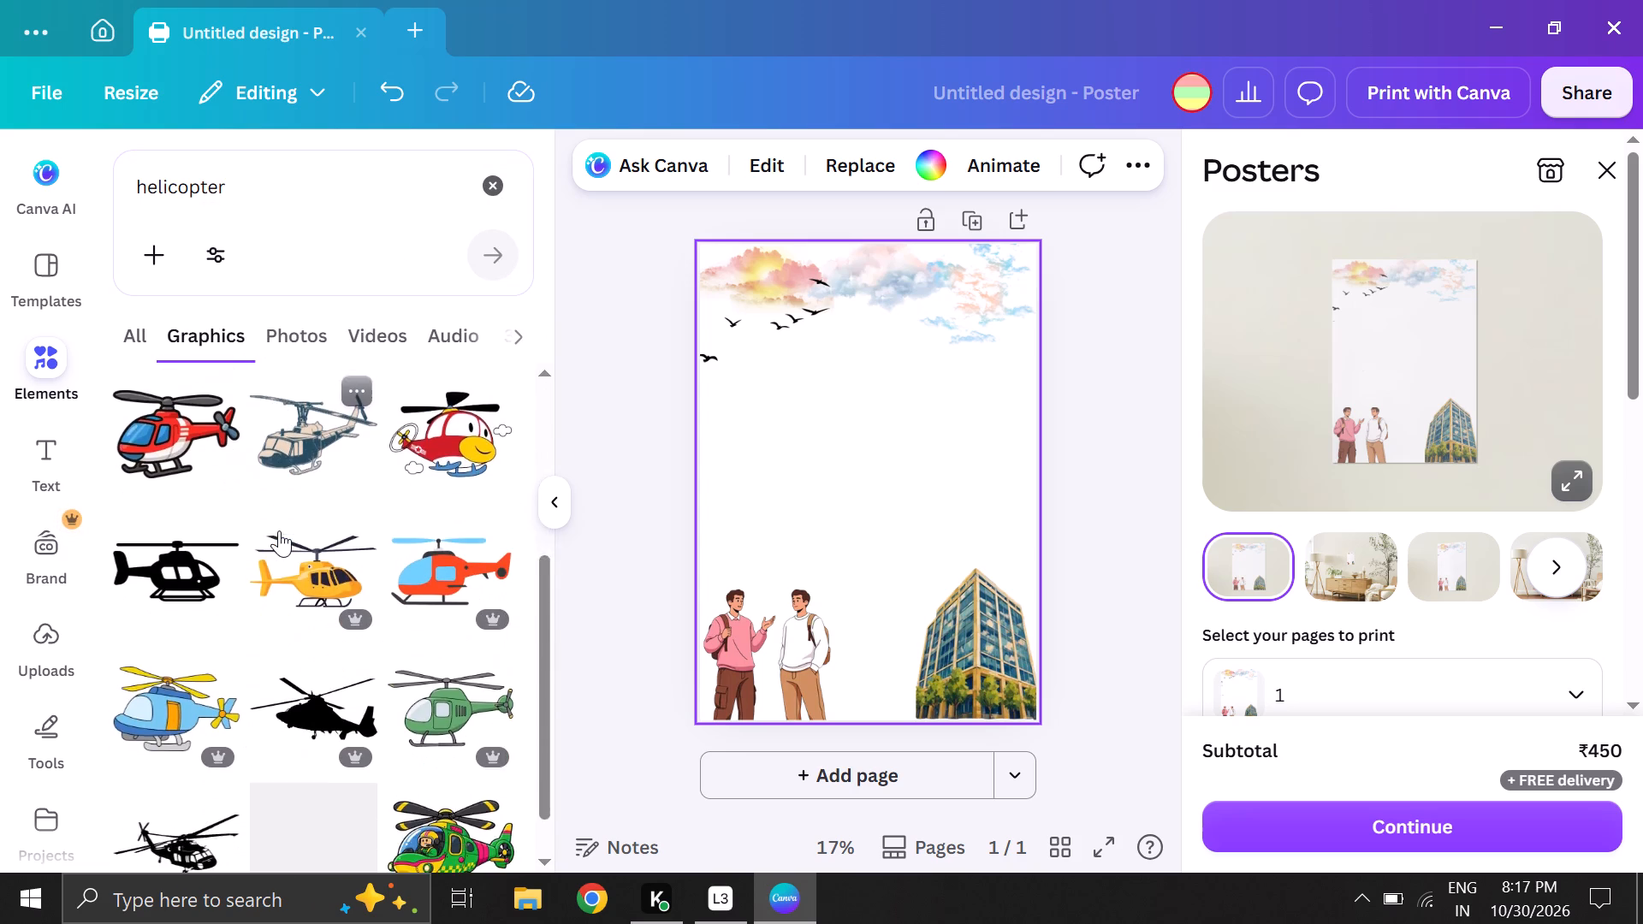
scroll(279, 530, "down", 3)
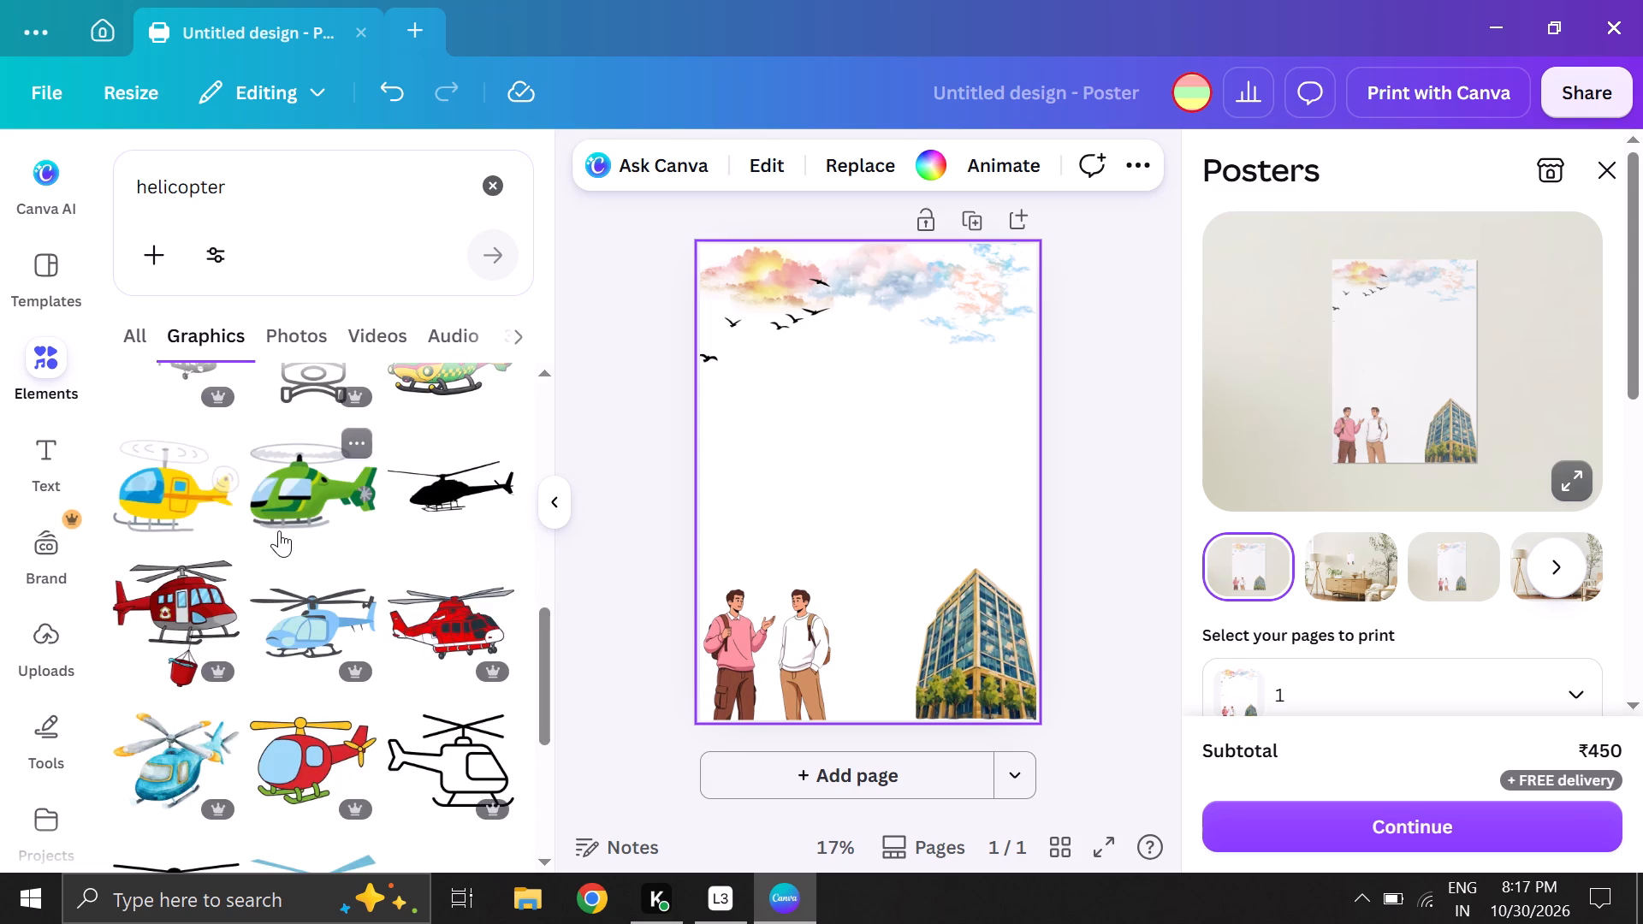
scroll(279, 530, "down", 6)
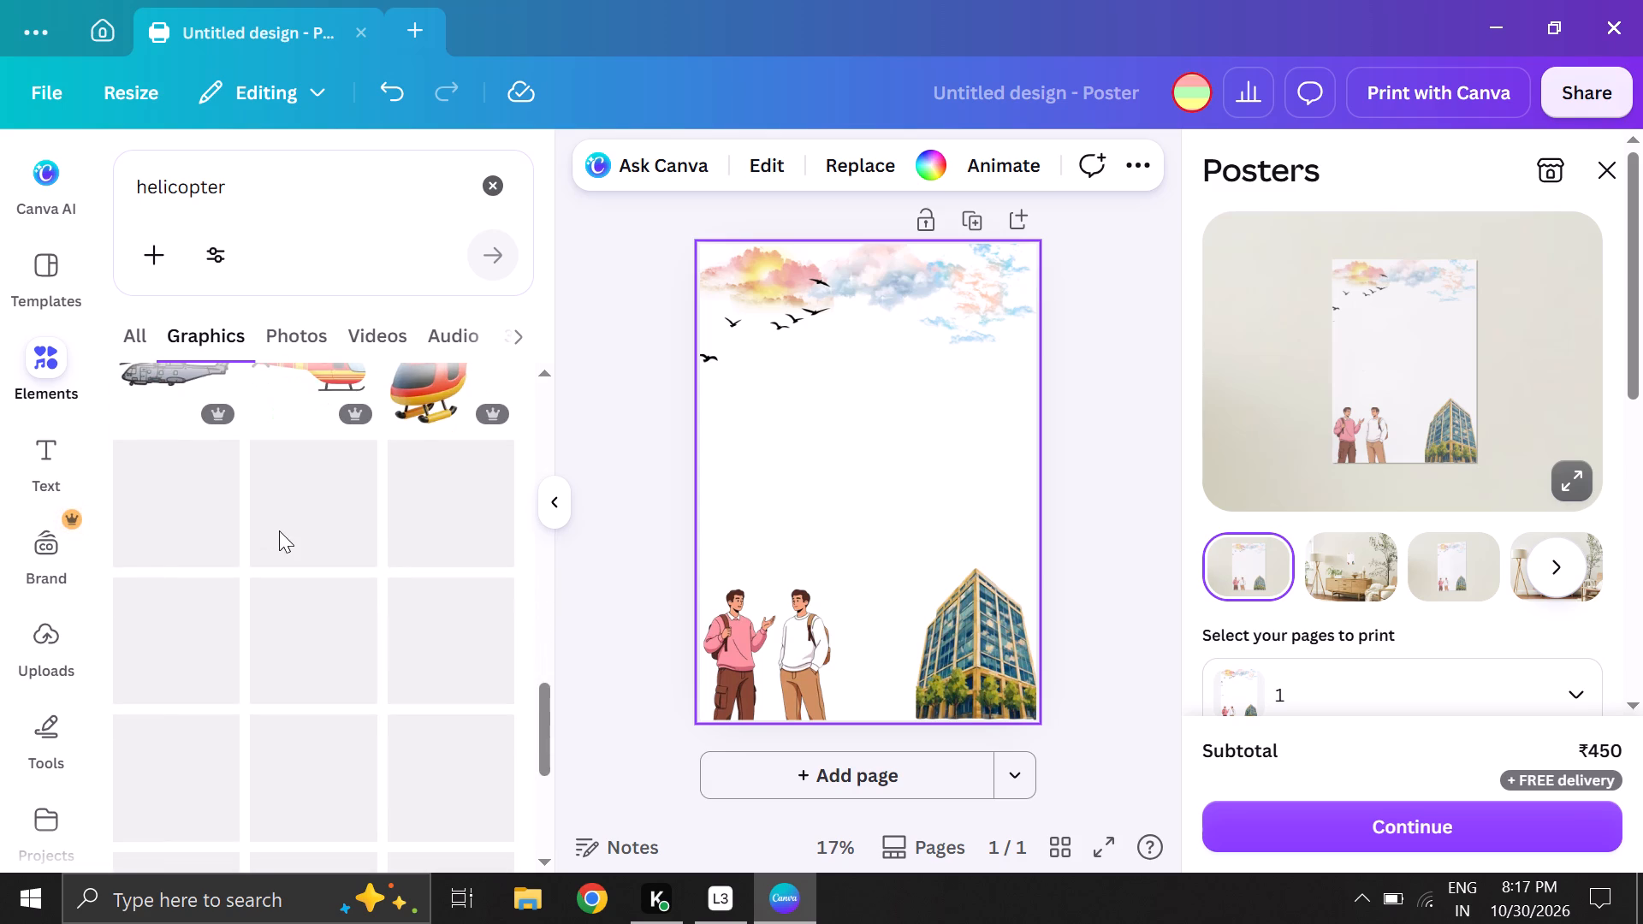
Replace the helicopter query and search the graphics for aeroplane.
left_click(466, 191)
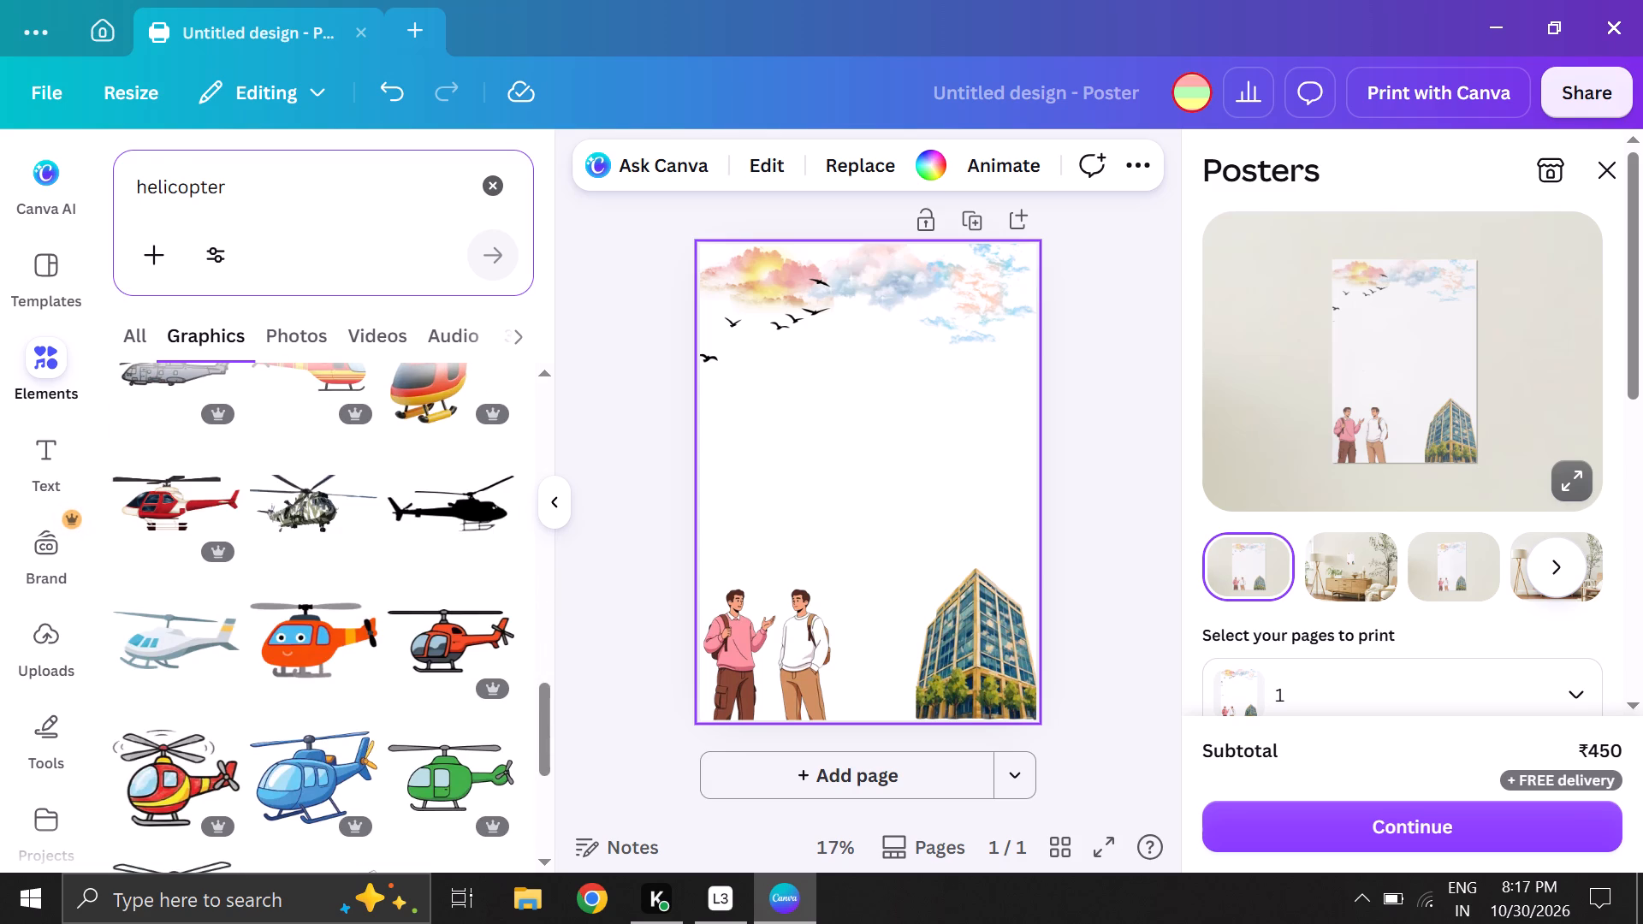
left_click_drag(440, 166, 403, 223)
left_click(403, 223)
left_click(378, 186)
key("ctrl+a")
key("BackSpace")
type("aerop")
type("lane")
key("Return")
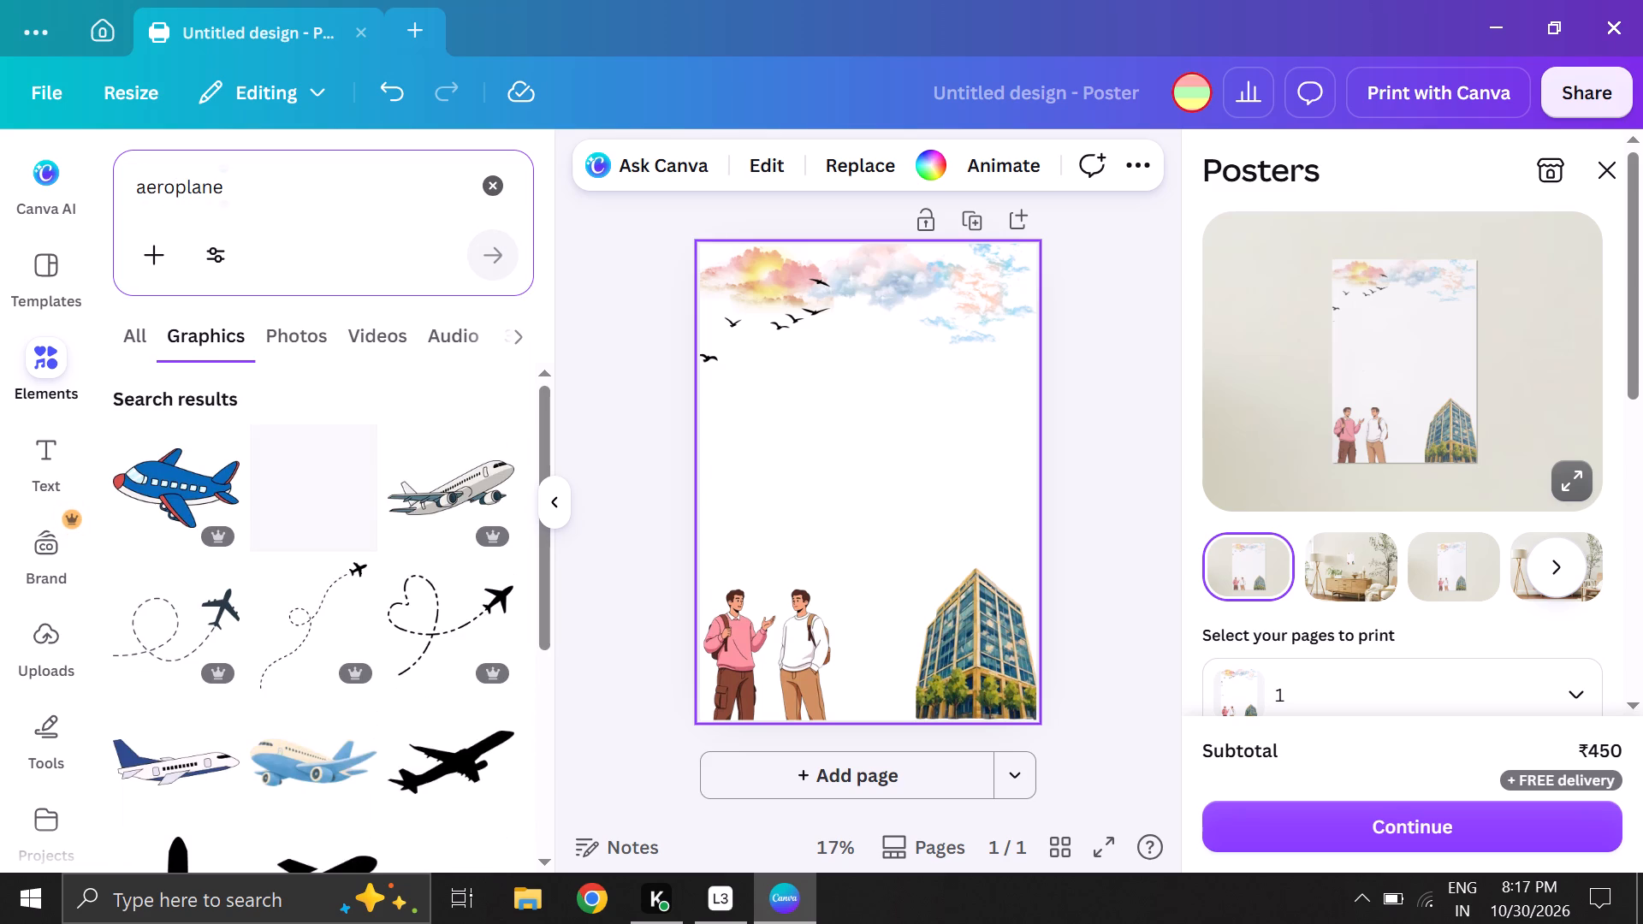
Add the white airplane graphic with the dark blue tail, place it below the clouds beside the birds, and shrink it slightly.
scroll(302, 521, "down", 1)
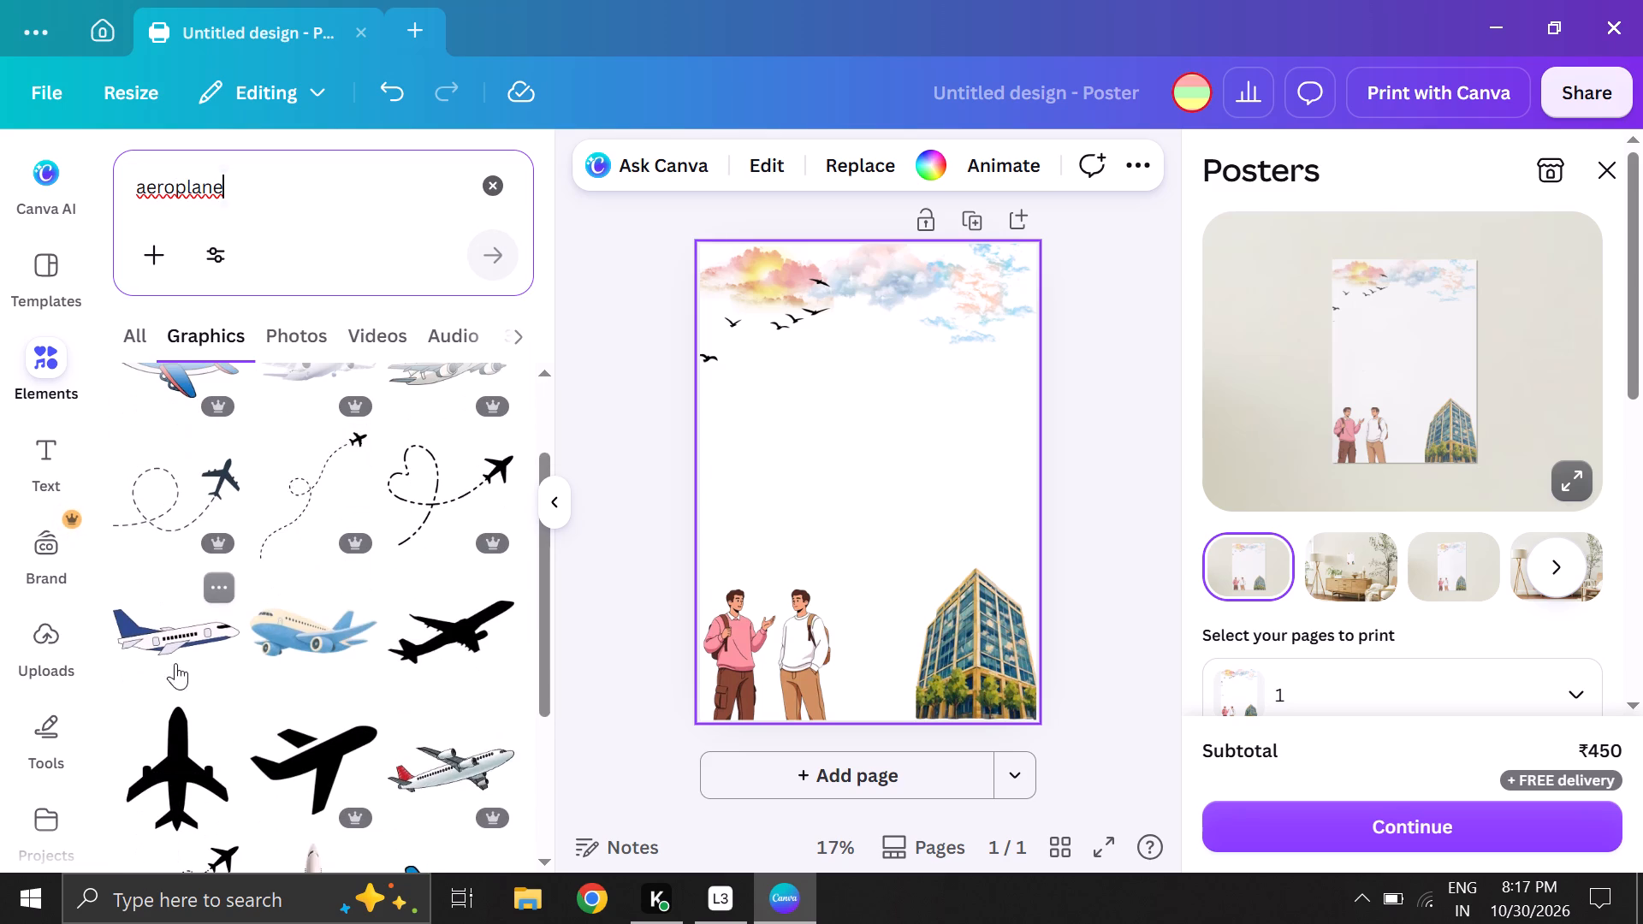
left_click(185, 653)
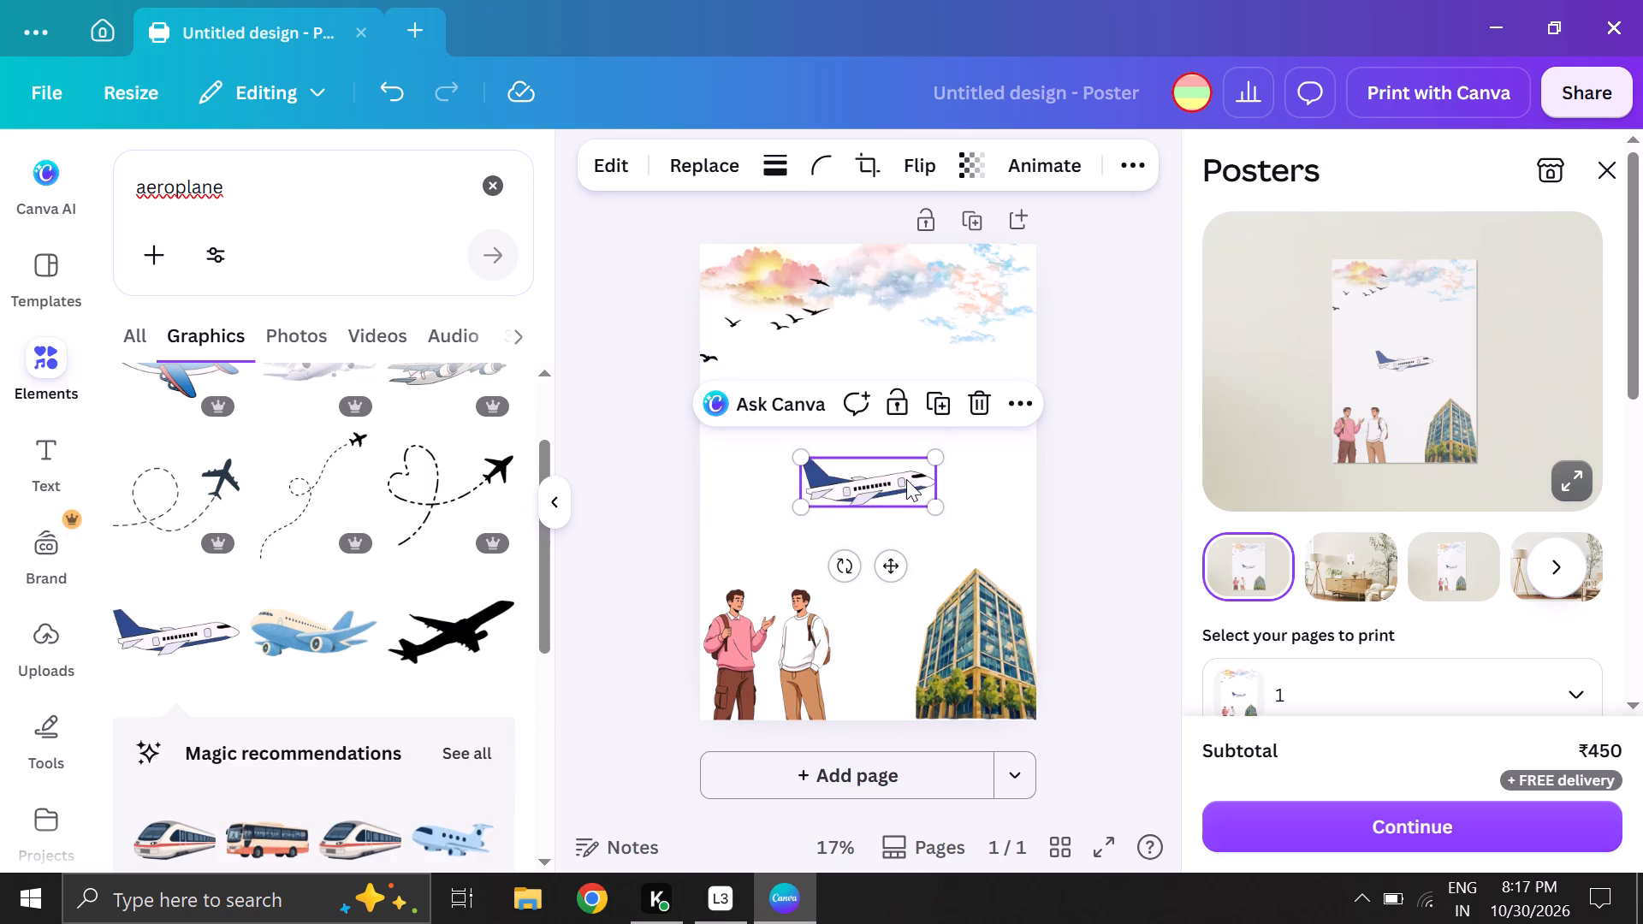
left_click_drag(906, 479, 951, 310)
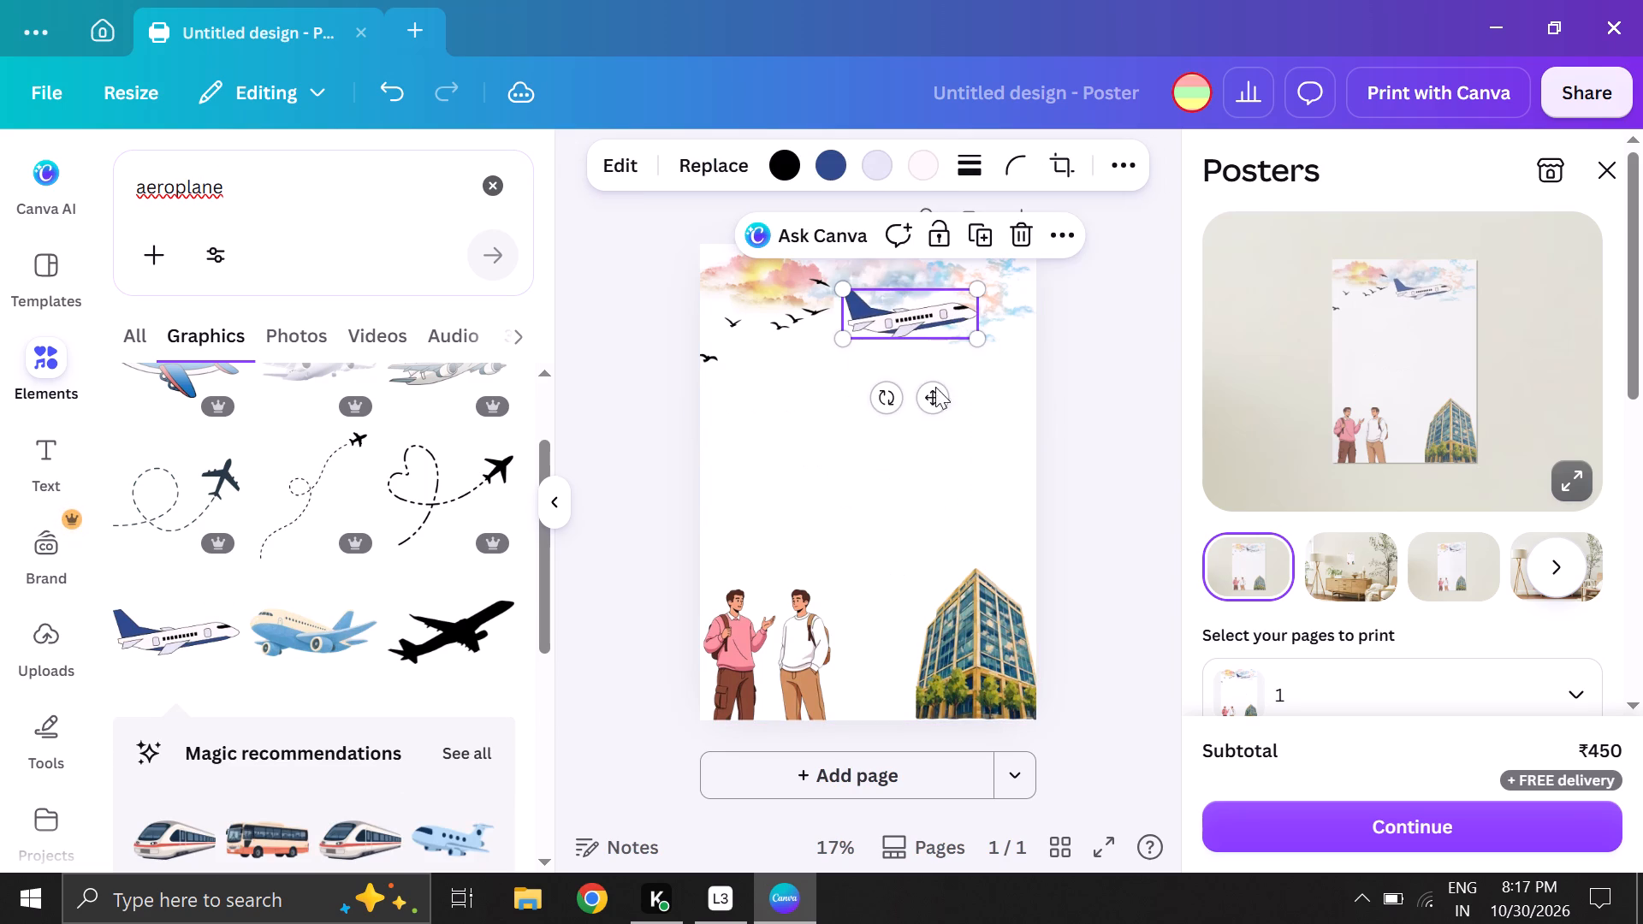
left_click(829, 478)
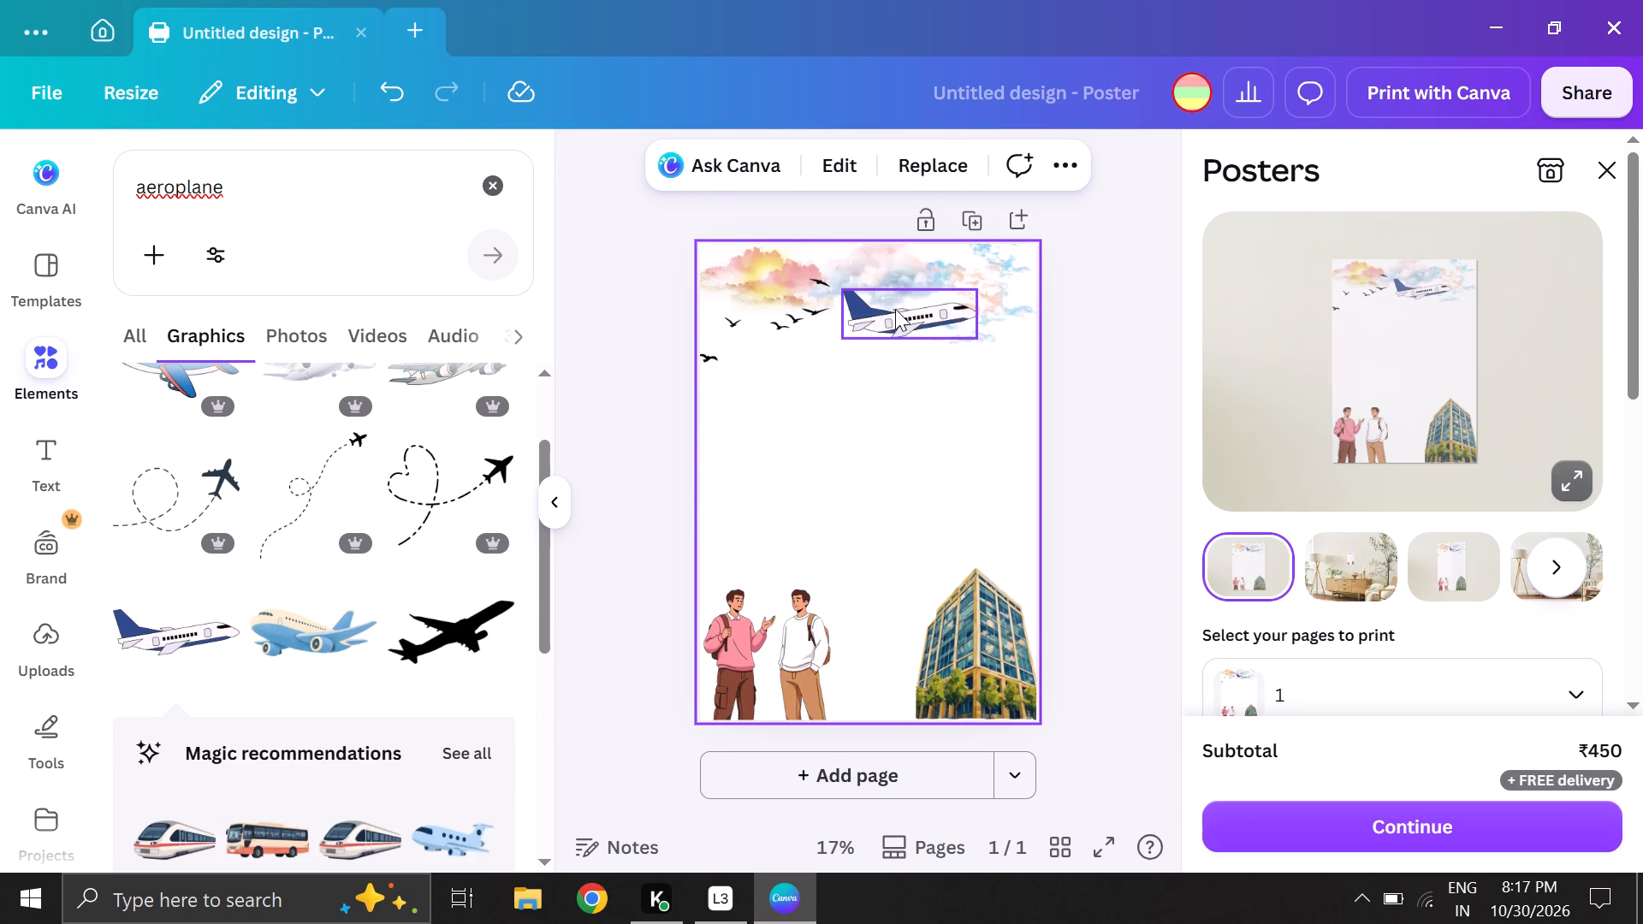
left_click(895, 309)
left_click_drag(895, 309, 896, 342)
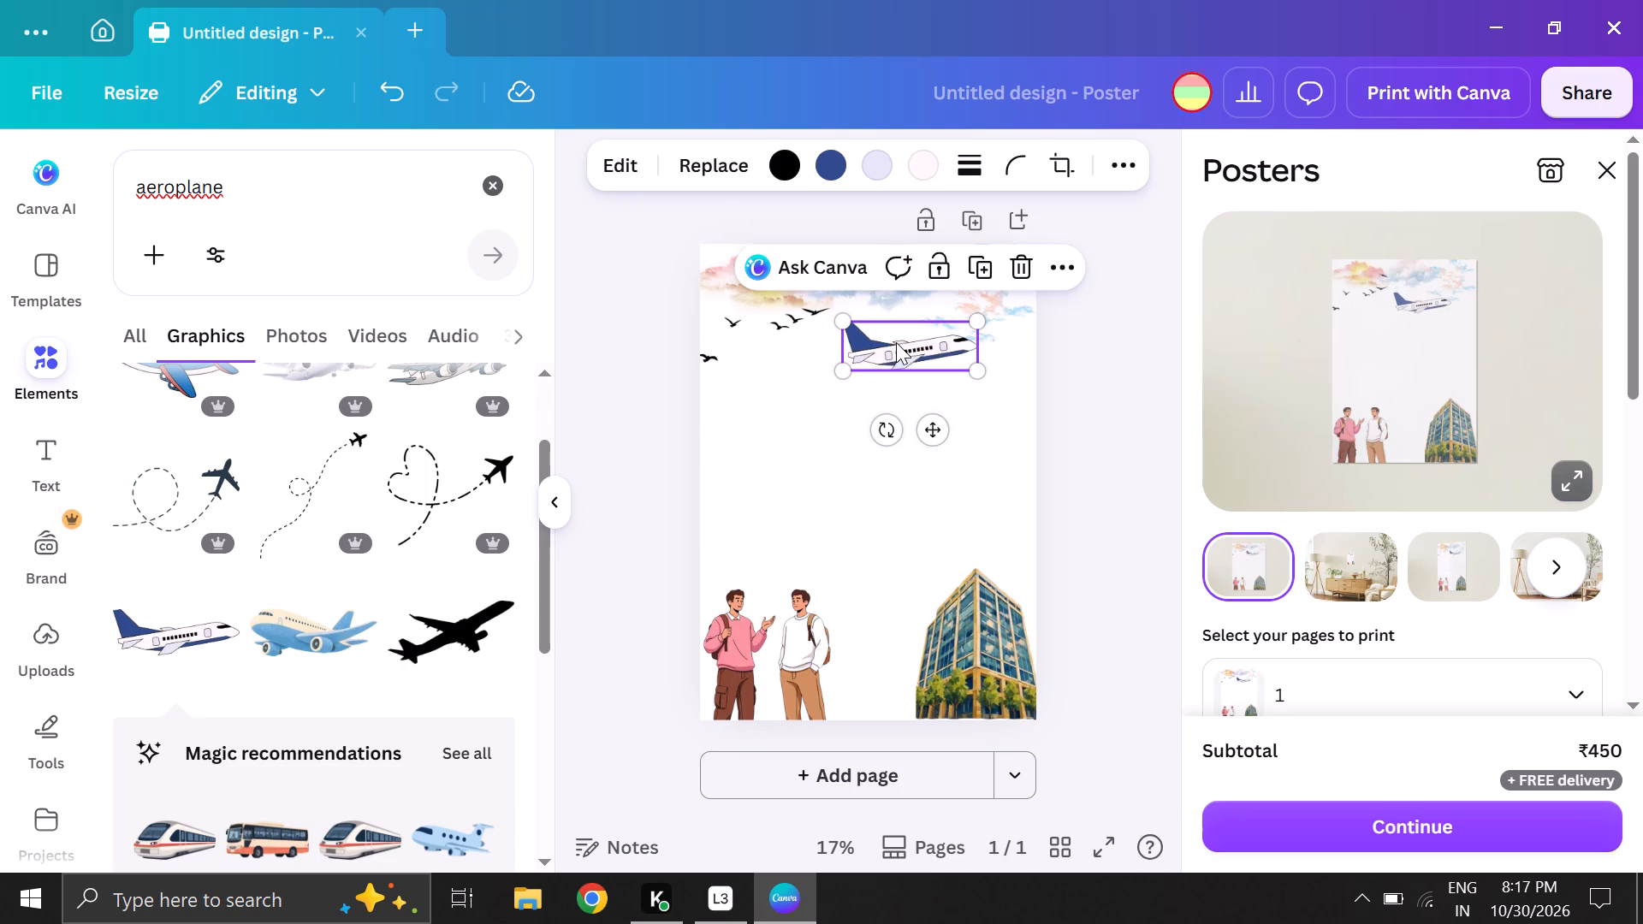
scroll(348, 613, "up", 2)
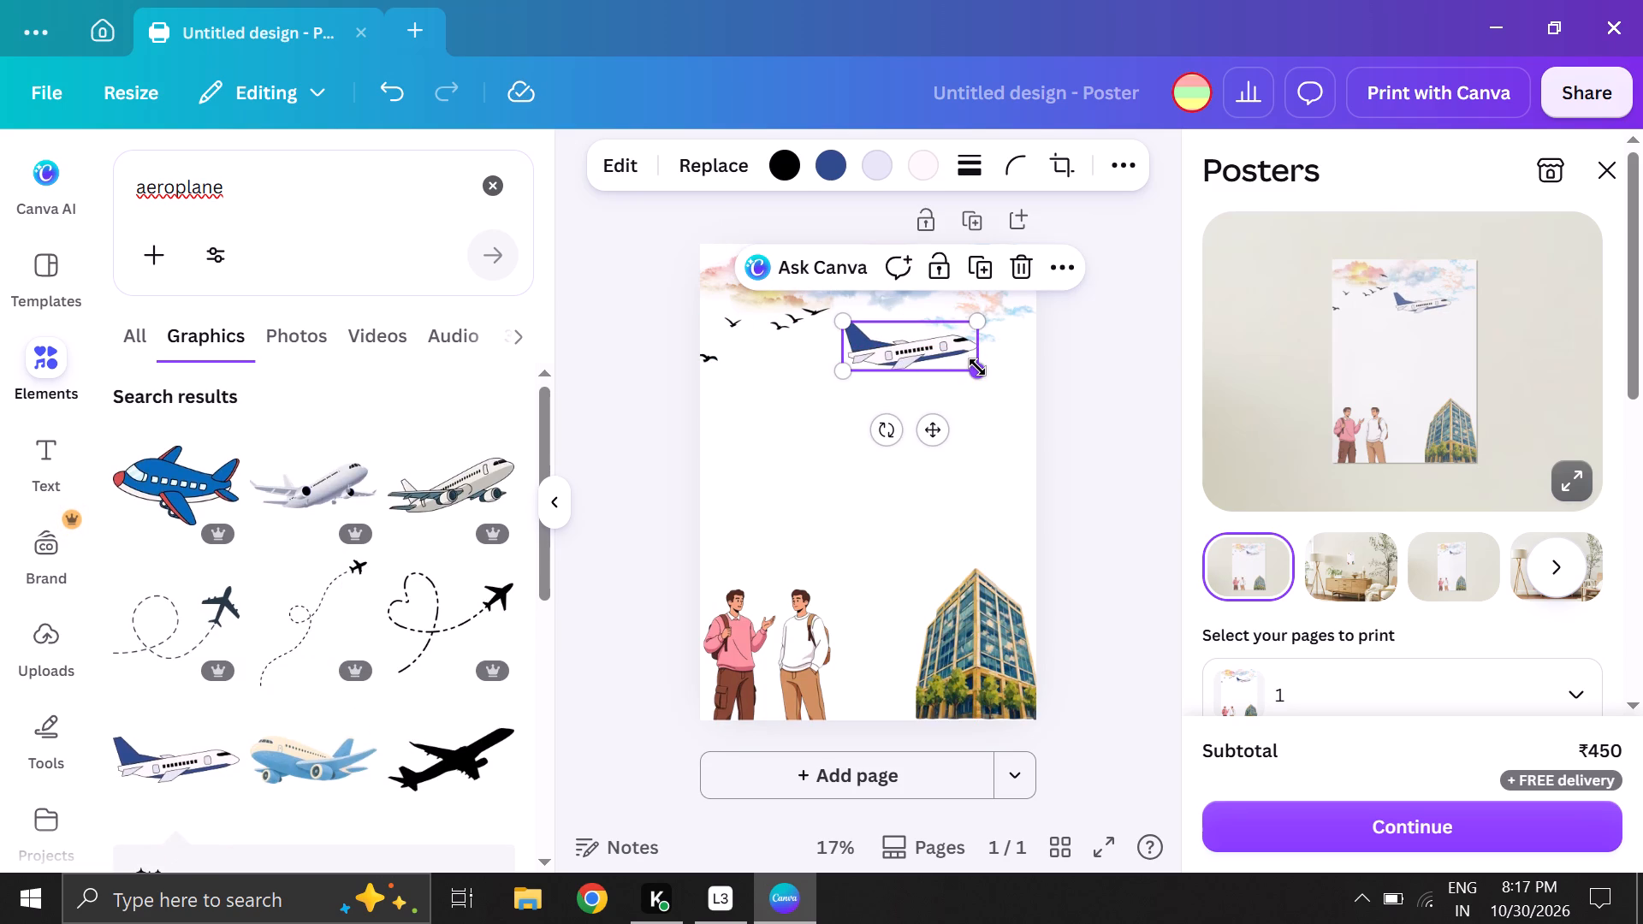
left_click_drag(977, 367, 964, 353)
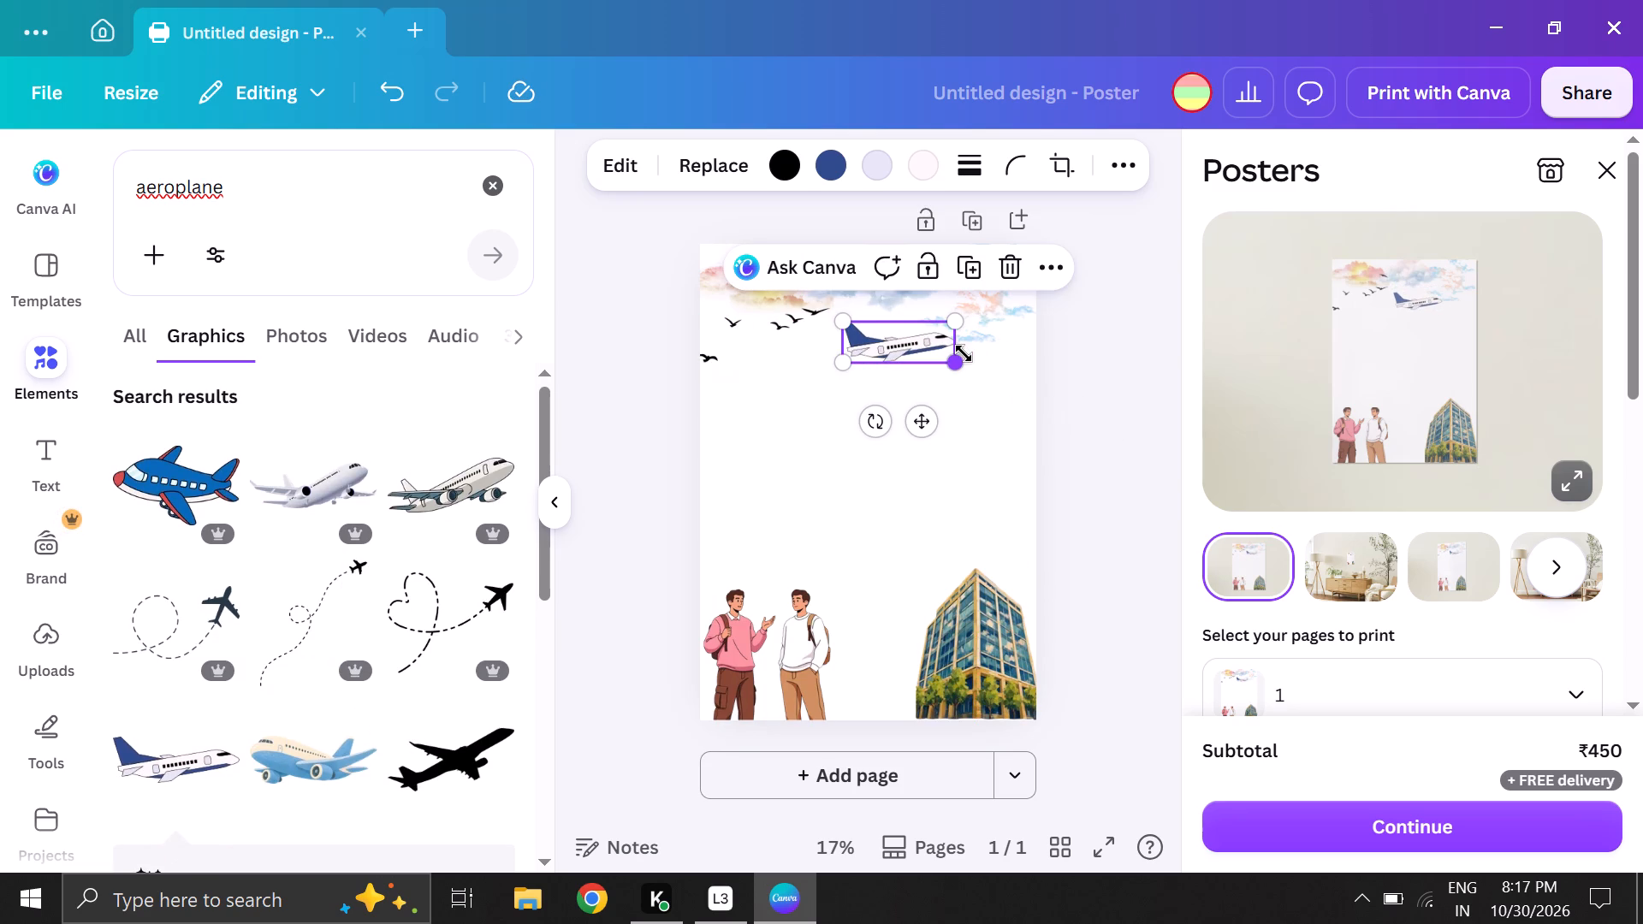
Move the airplane slightly up and toward the page's right edge so it sits against the clouds.
left_click_drag(887, 341, 899, 327)
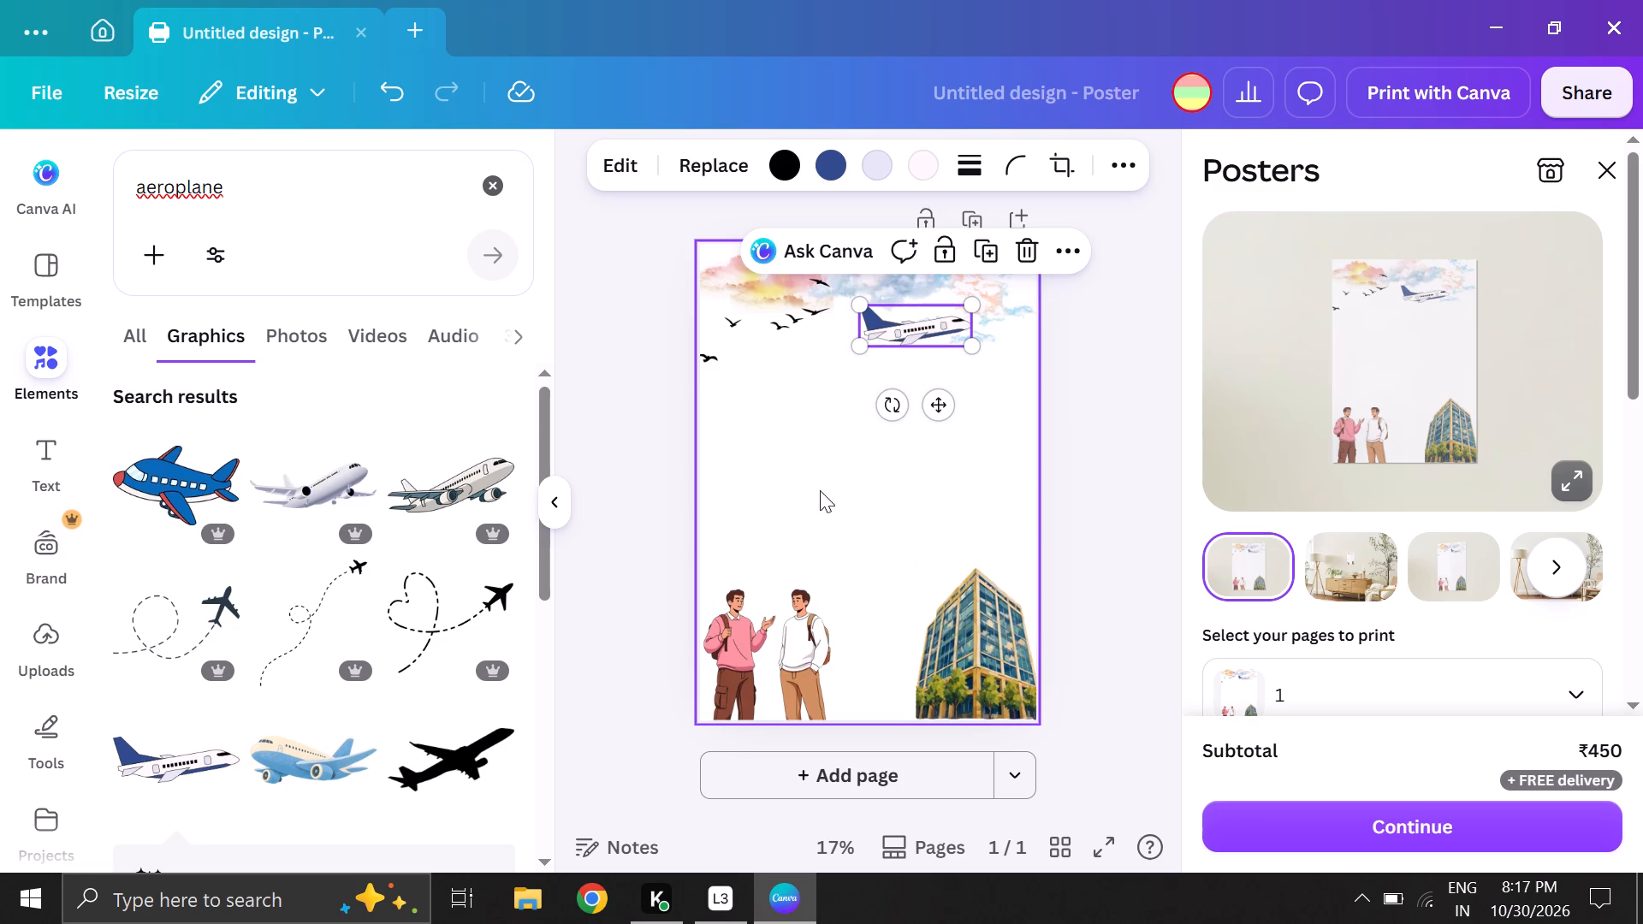
left_click(767, 504)
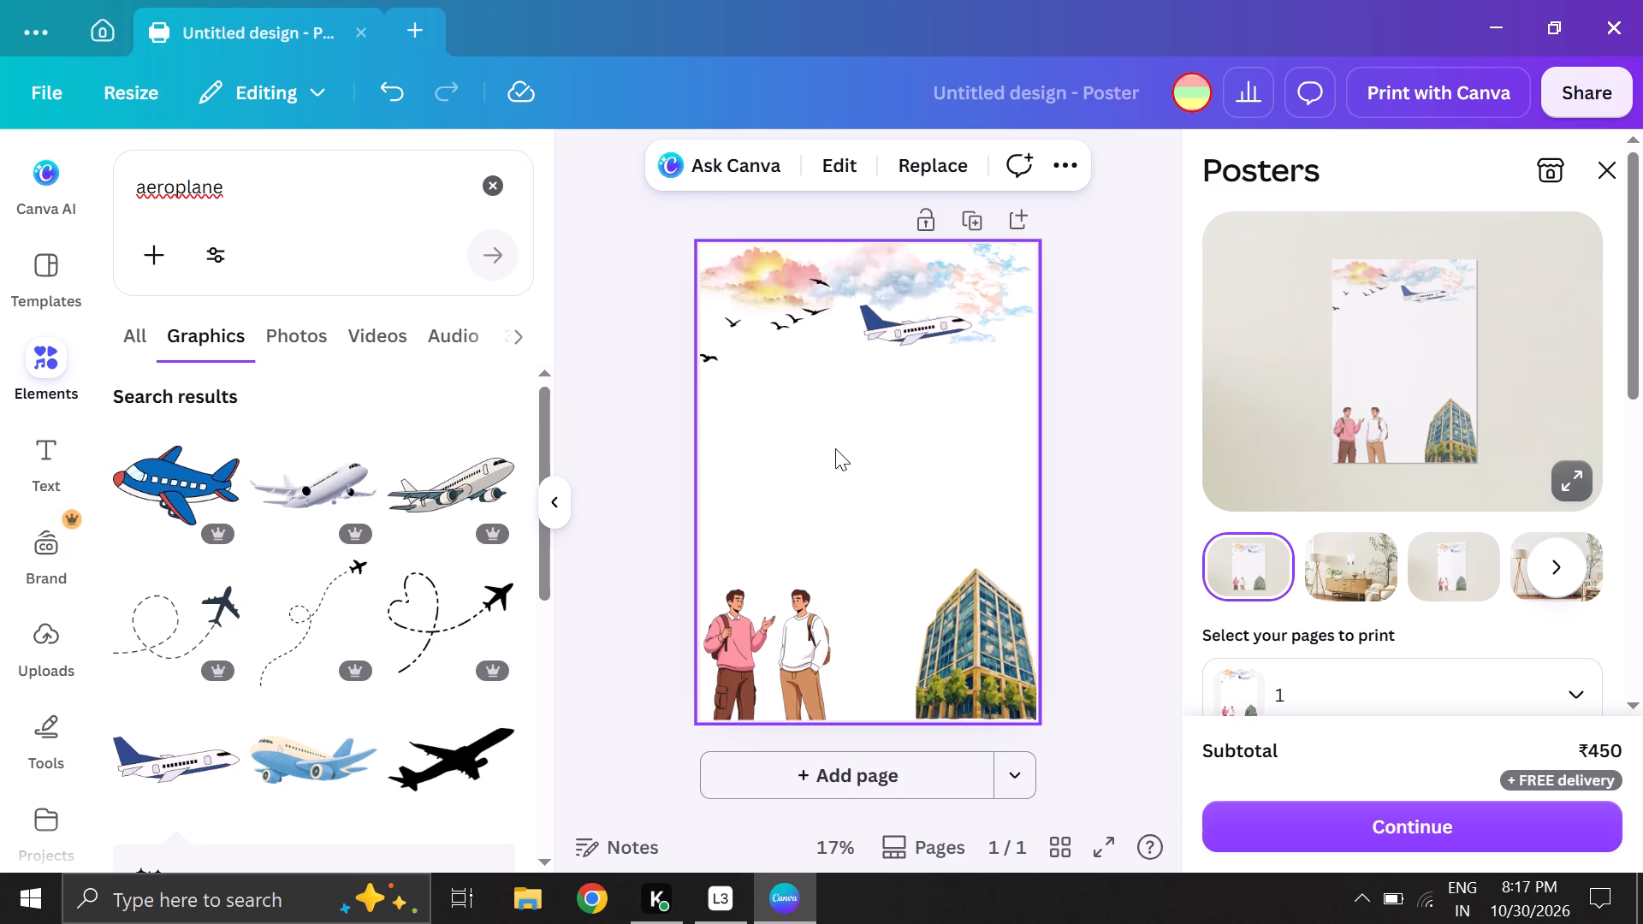
Look through the remaining aeroplane graphics results for another element that suits the poster.
scroll(377, 551, "down", 1)
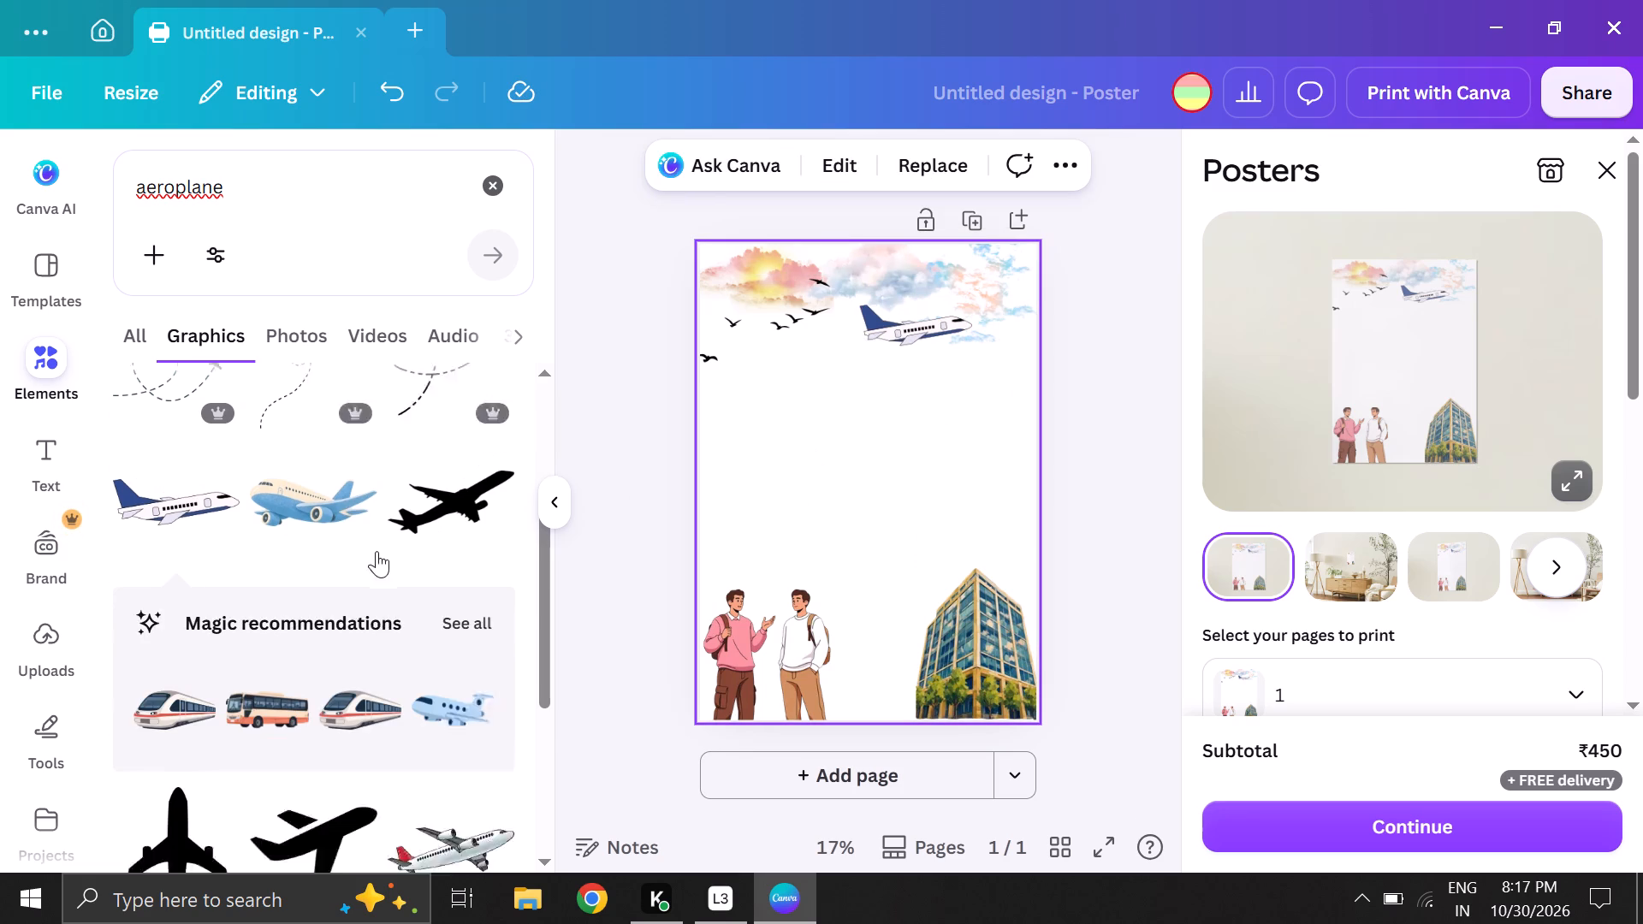
scroll(377, 551, "down", 3)
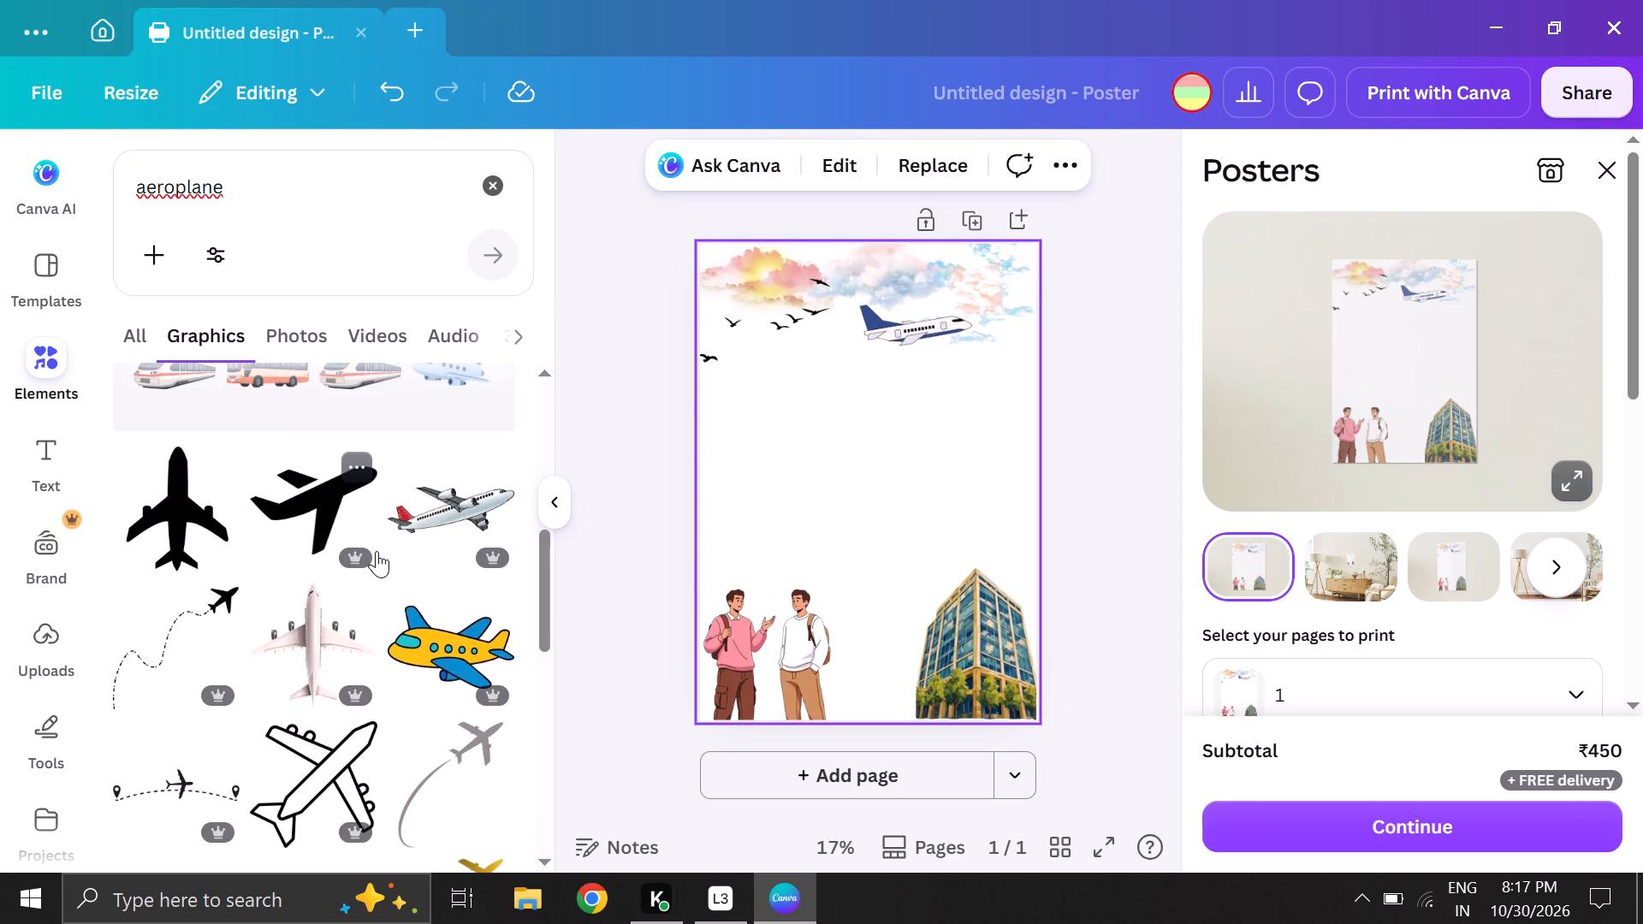
scroll(377, 551, "down", 5)
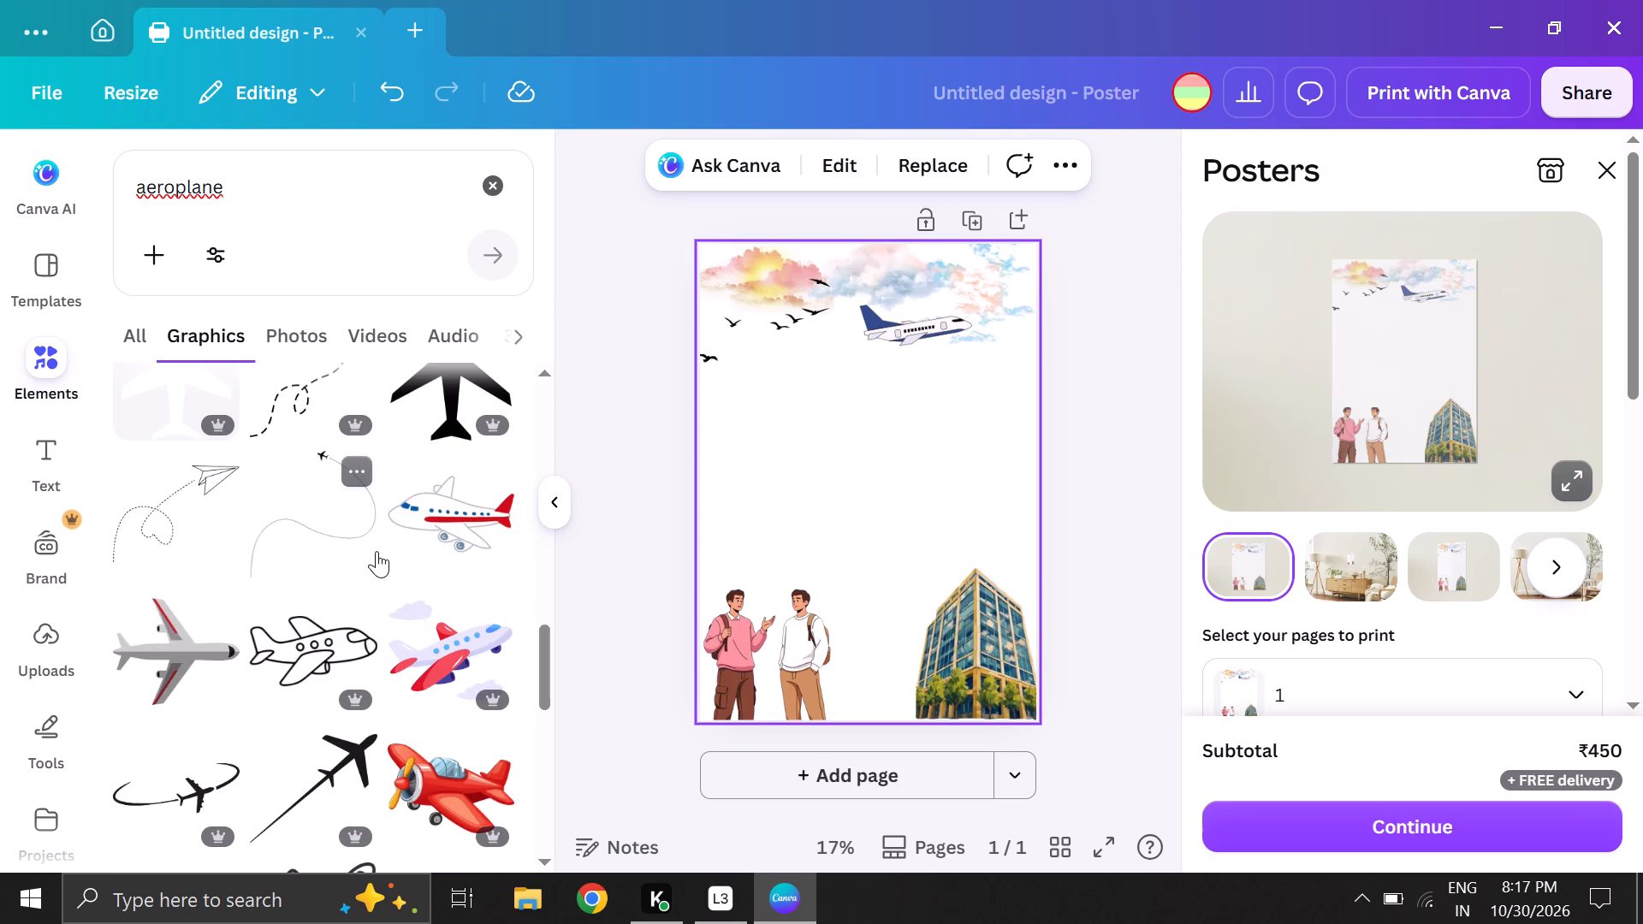
scroll(377, 551, "down", 3)
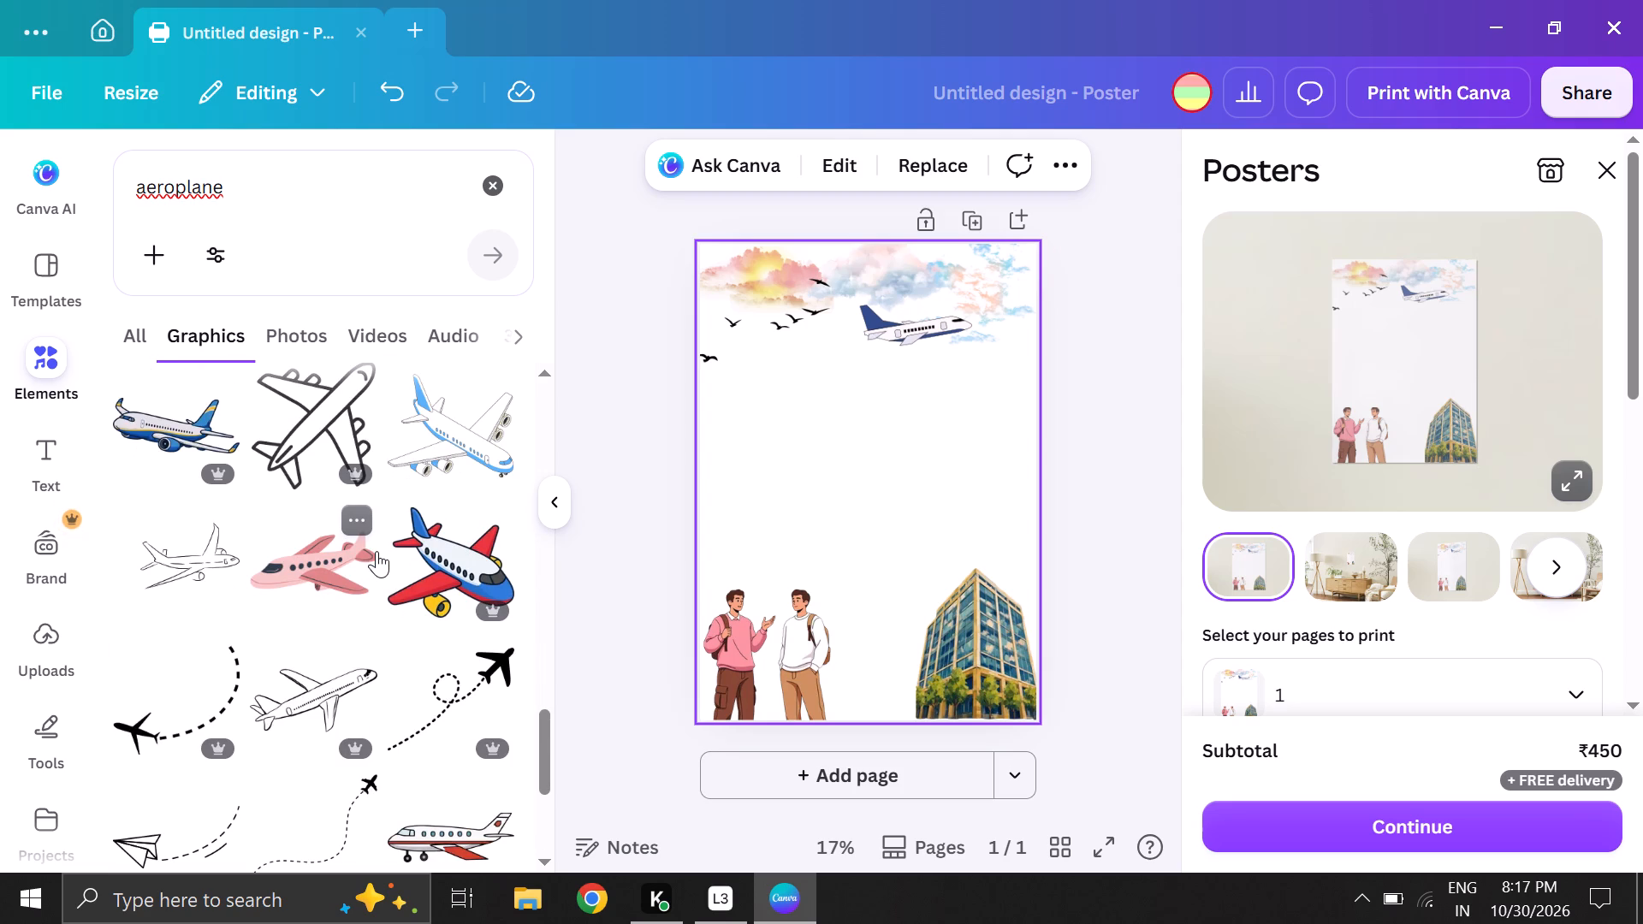
scroll(377, 551, "down", 4)
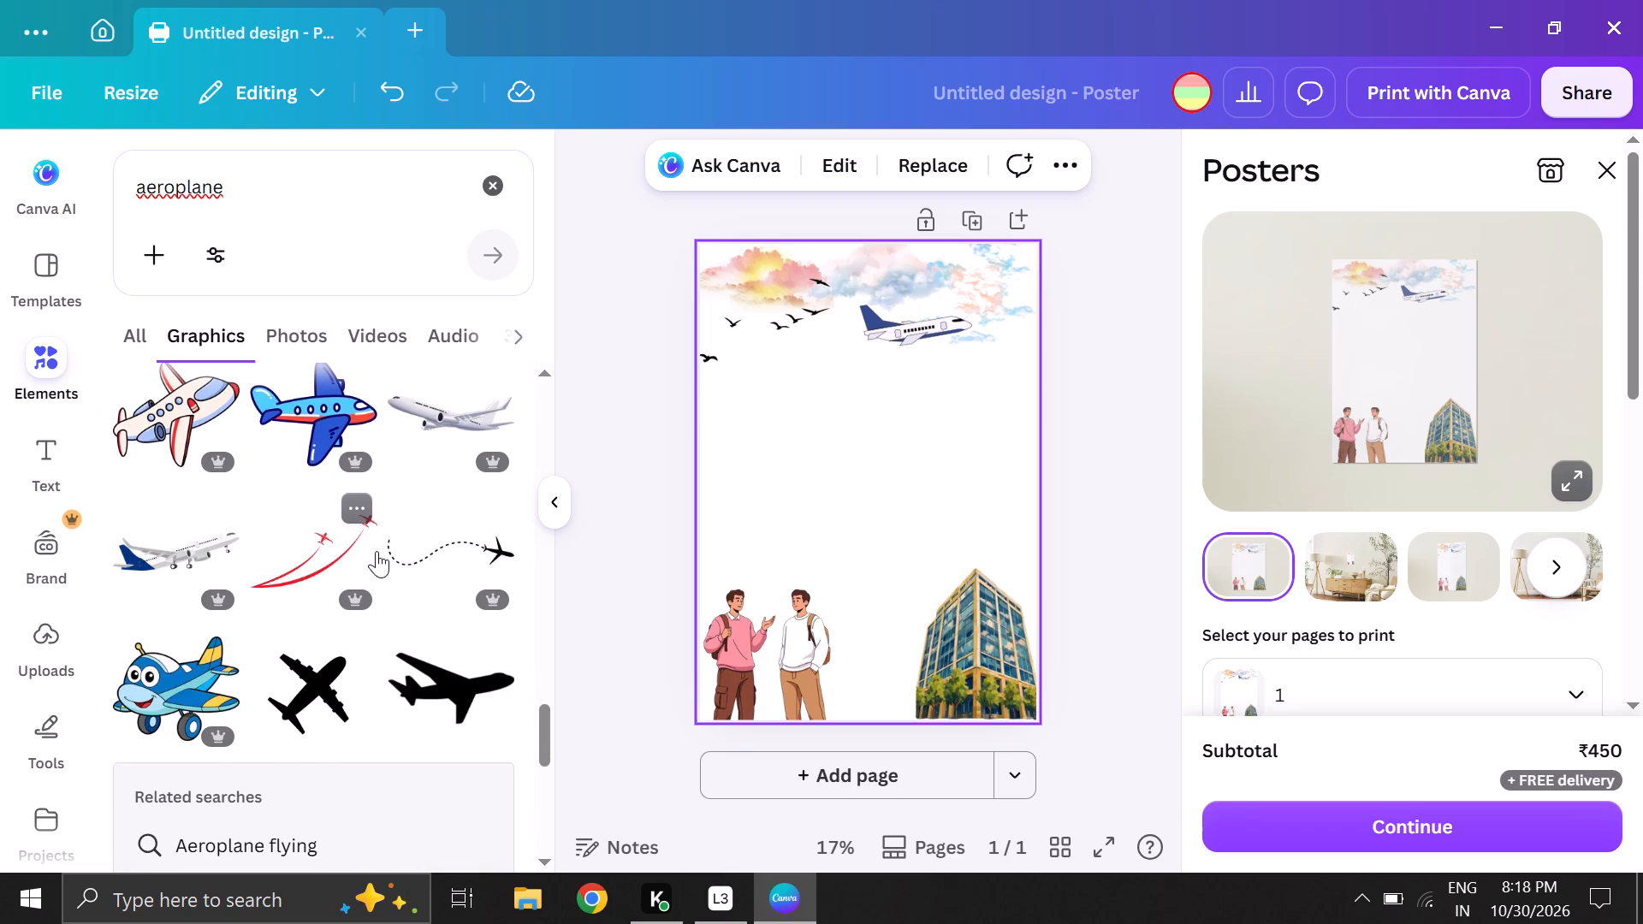
scroll(377, 551, "down", 2)
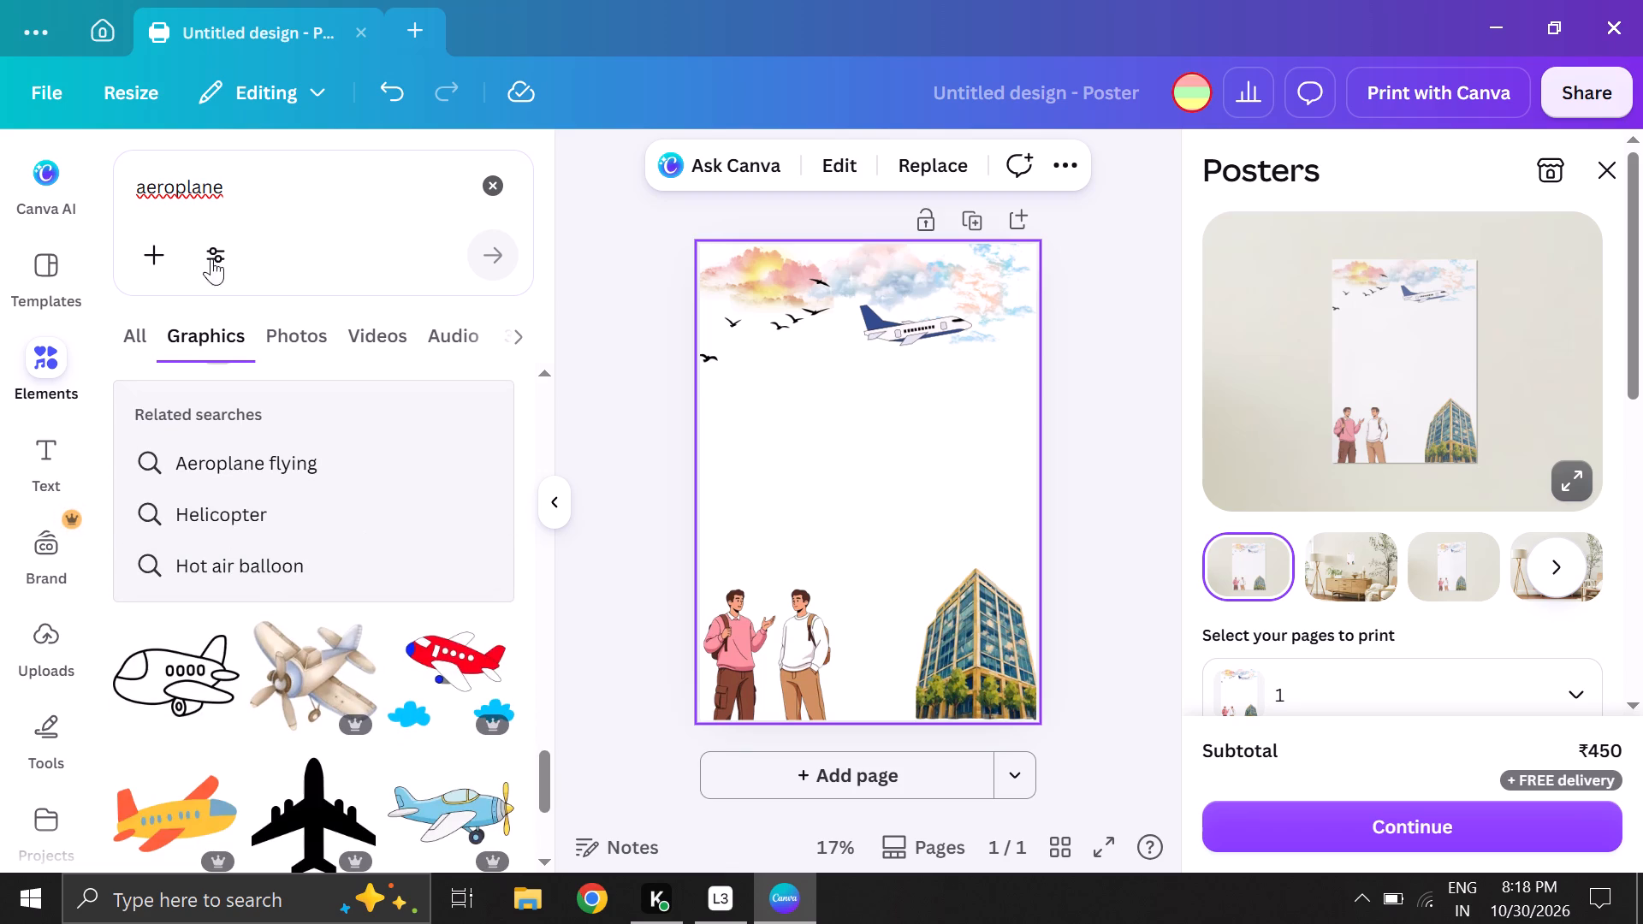
Clear the aeroplane search and look through the recommended elements and browse categories.
left_click(499, 181)
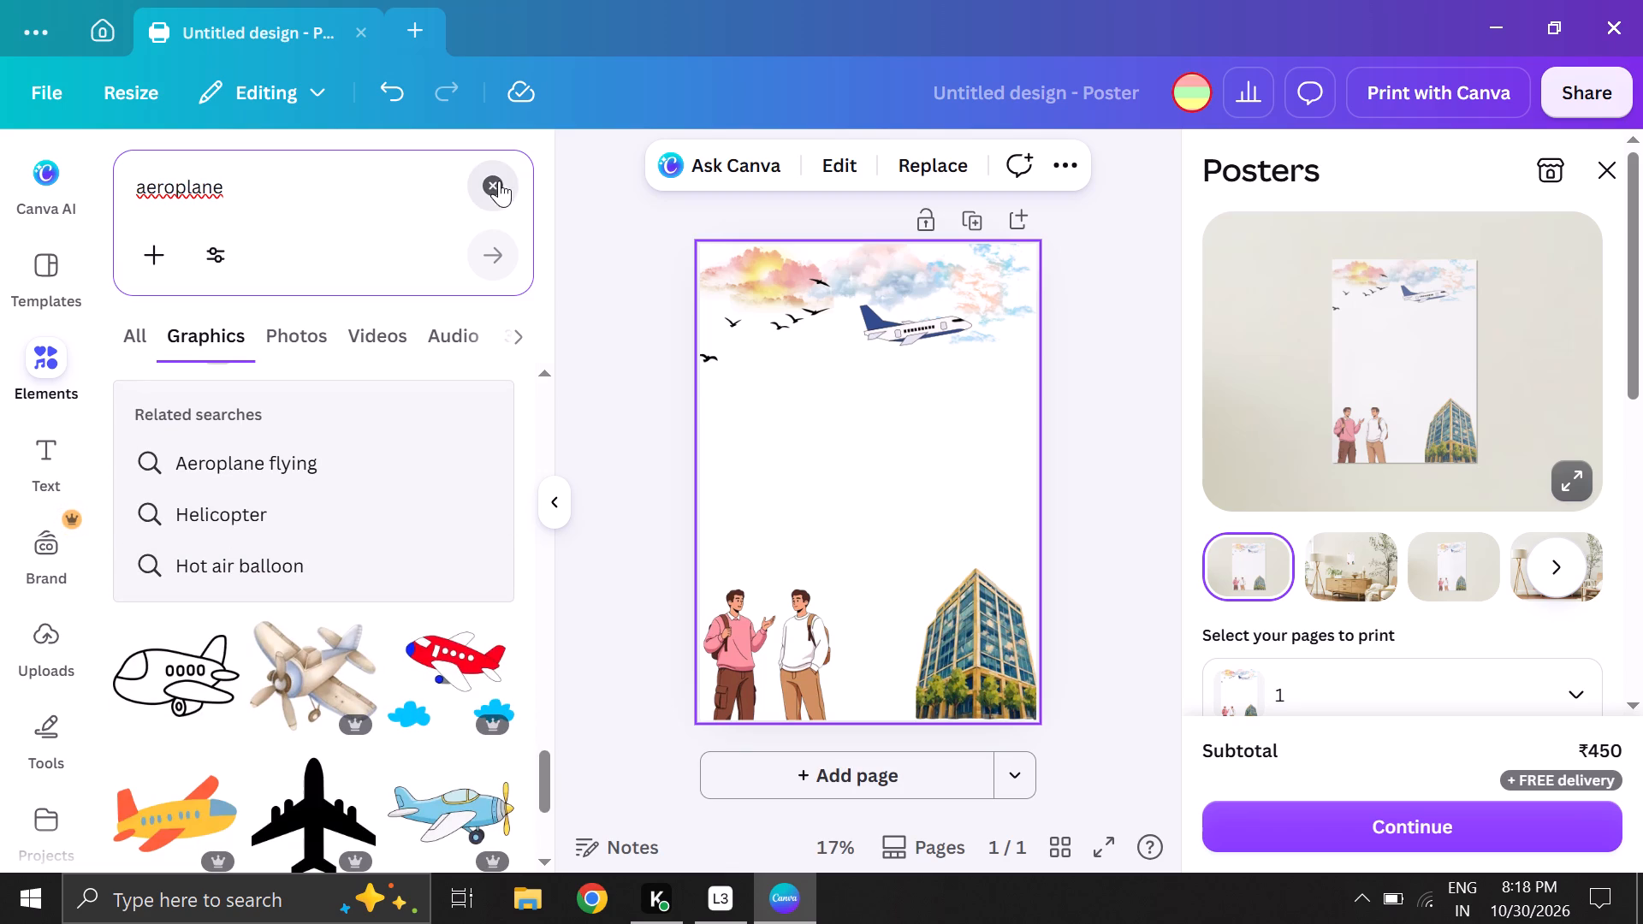
left_click(632, 324)
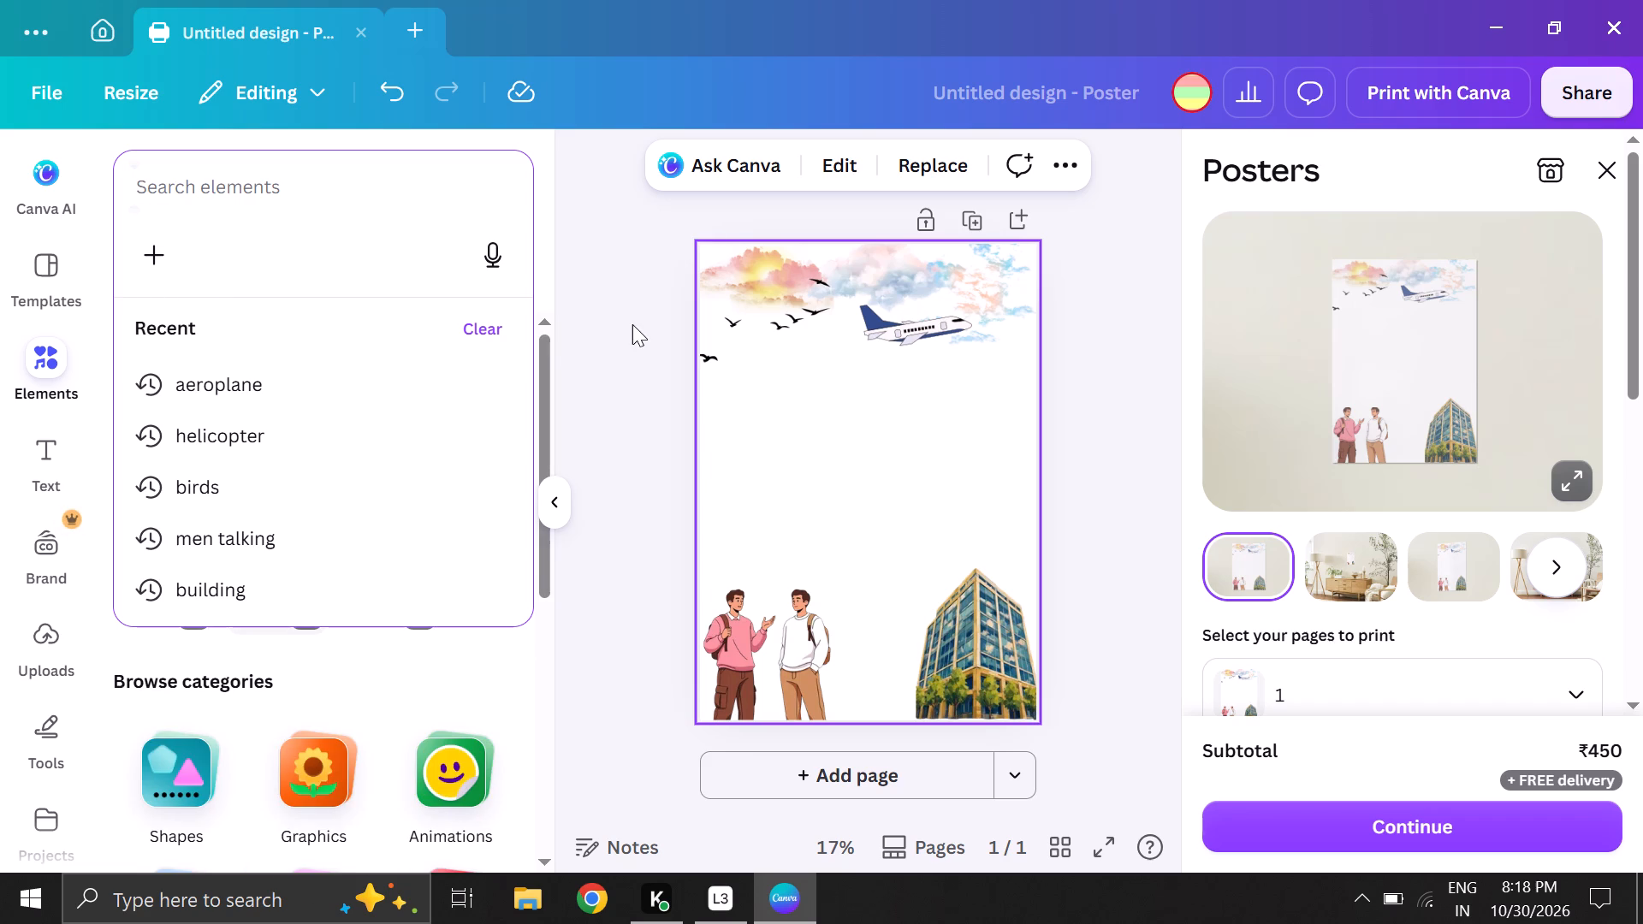
scroll(364, 536, "left", 3)
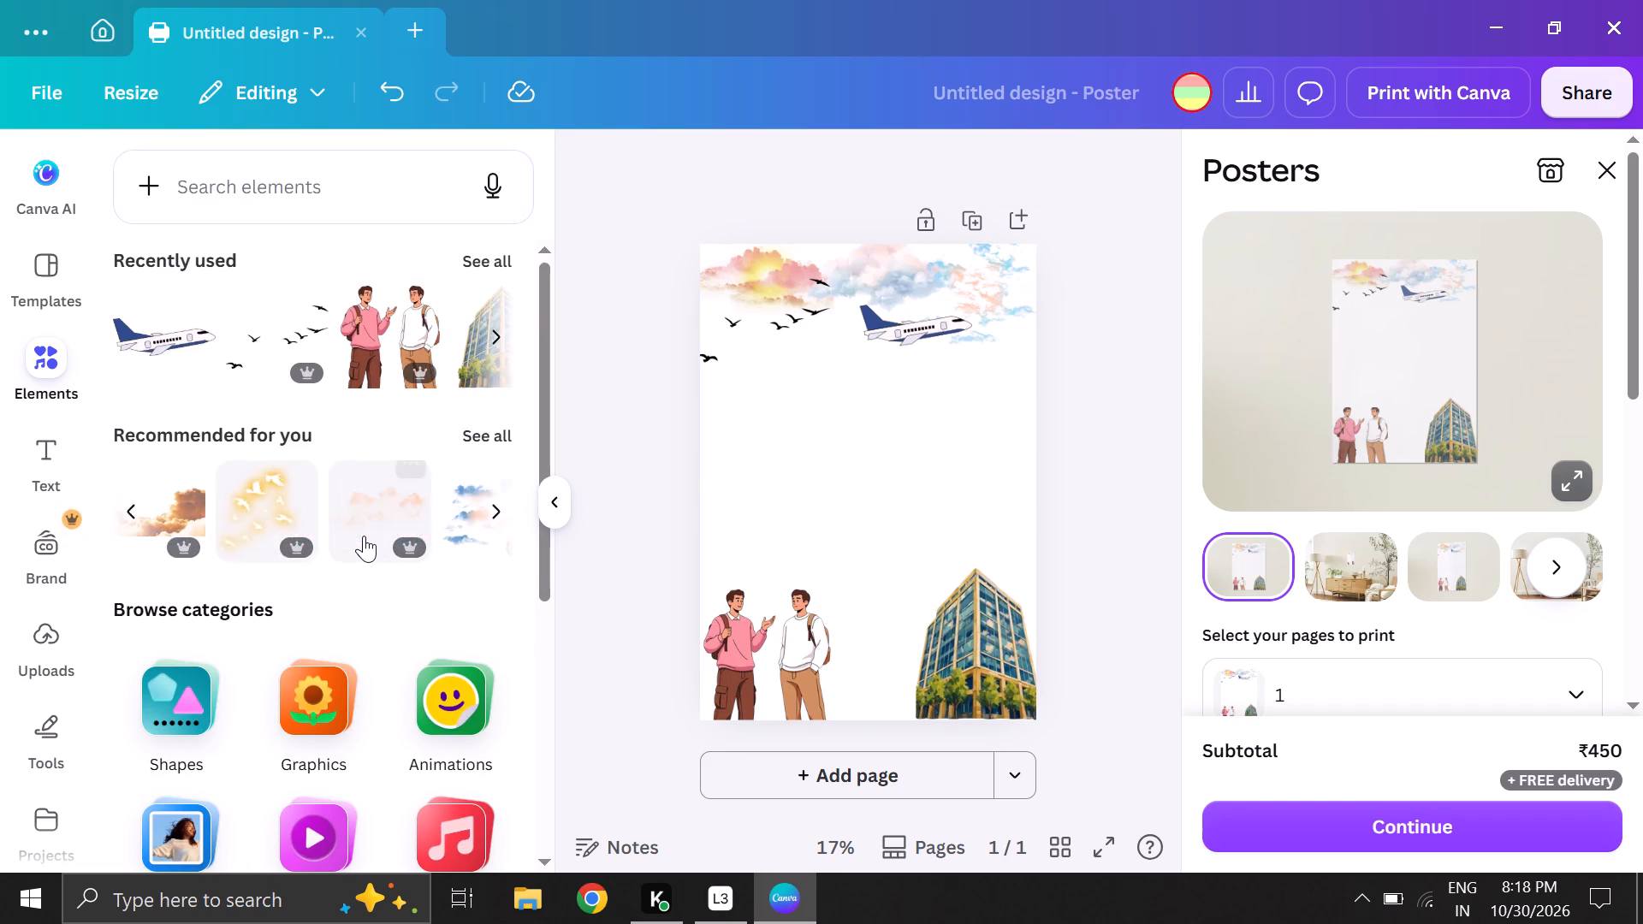
scroll(364, 536, "left", 9)
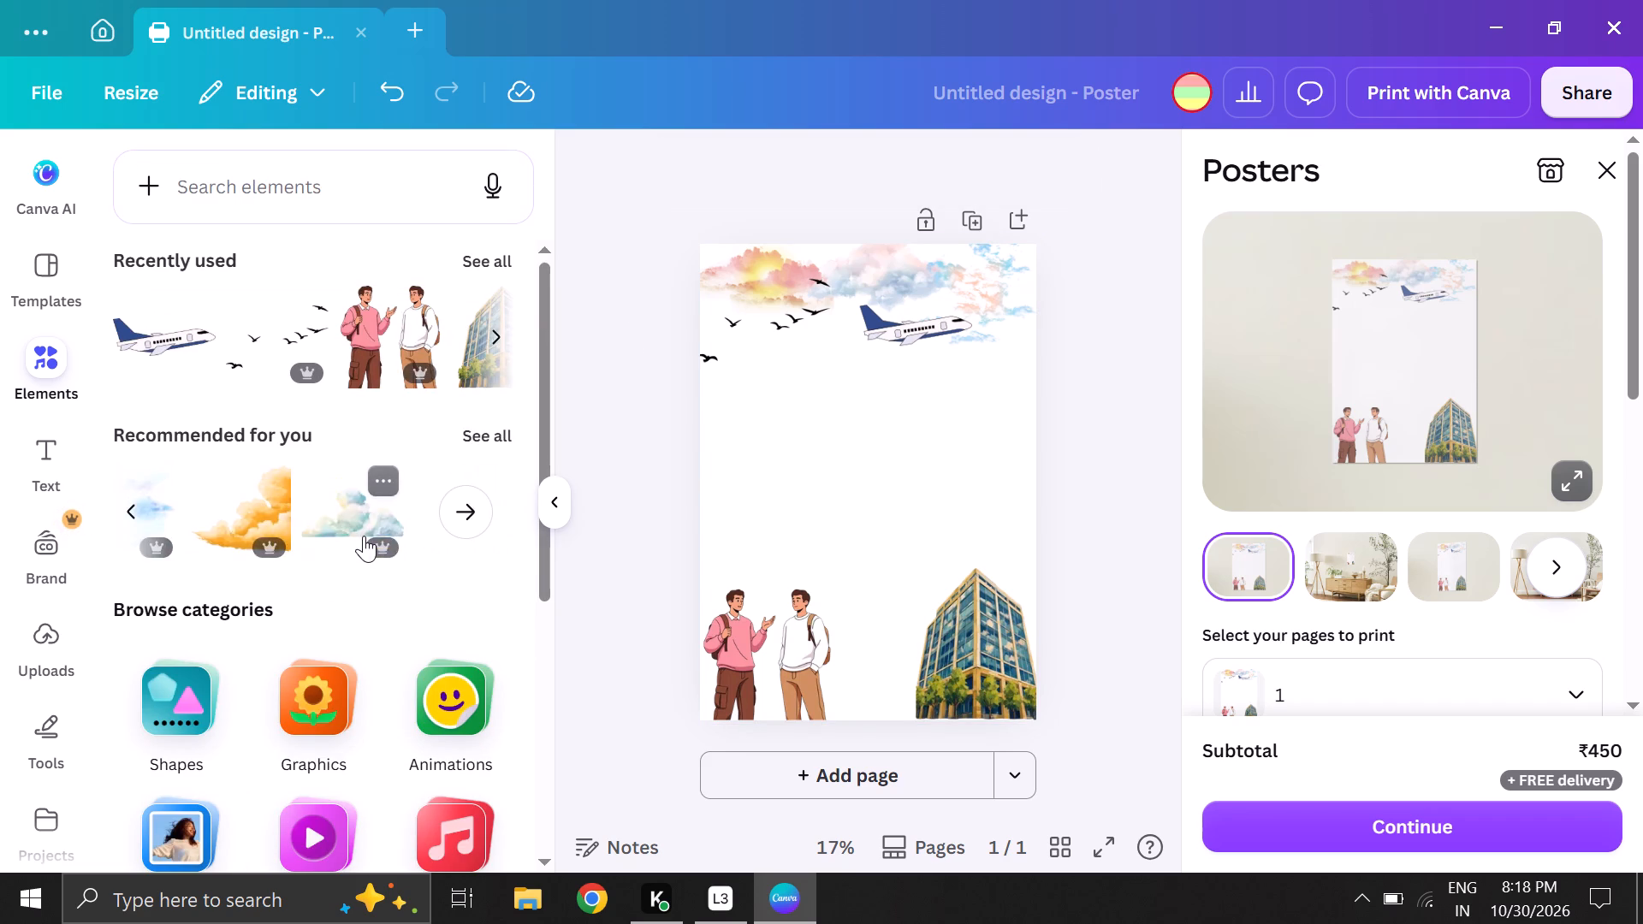
scroll(364, 536, "right", 4)
scroll(364, 536, "left", 4)
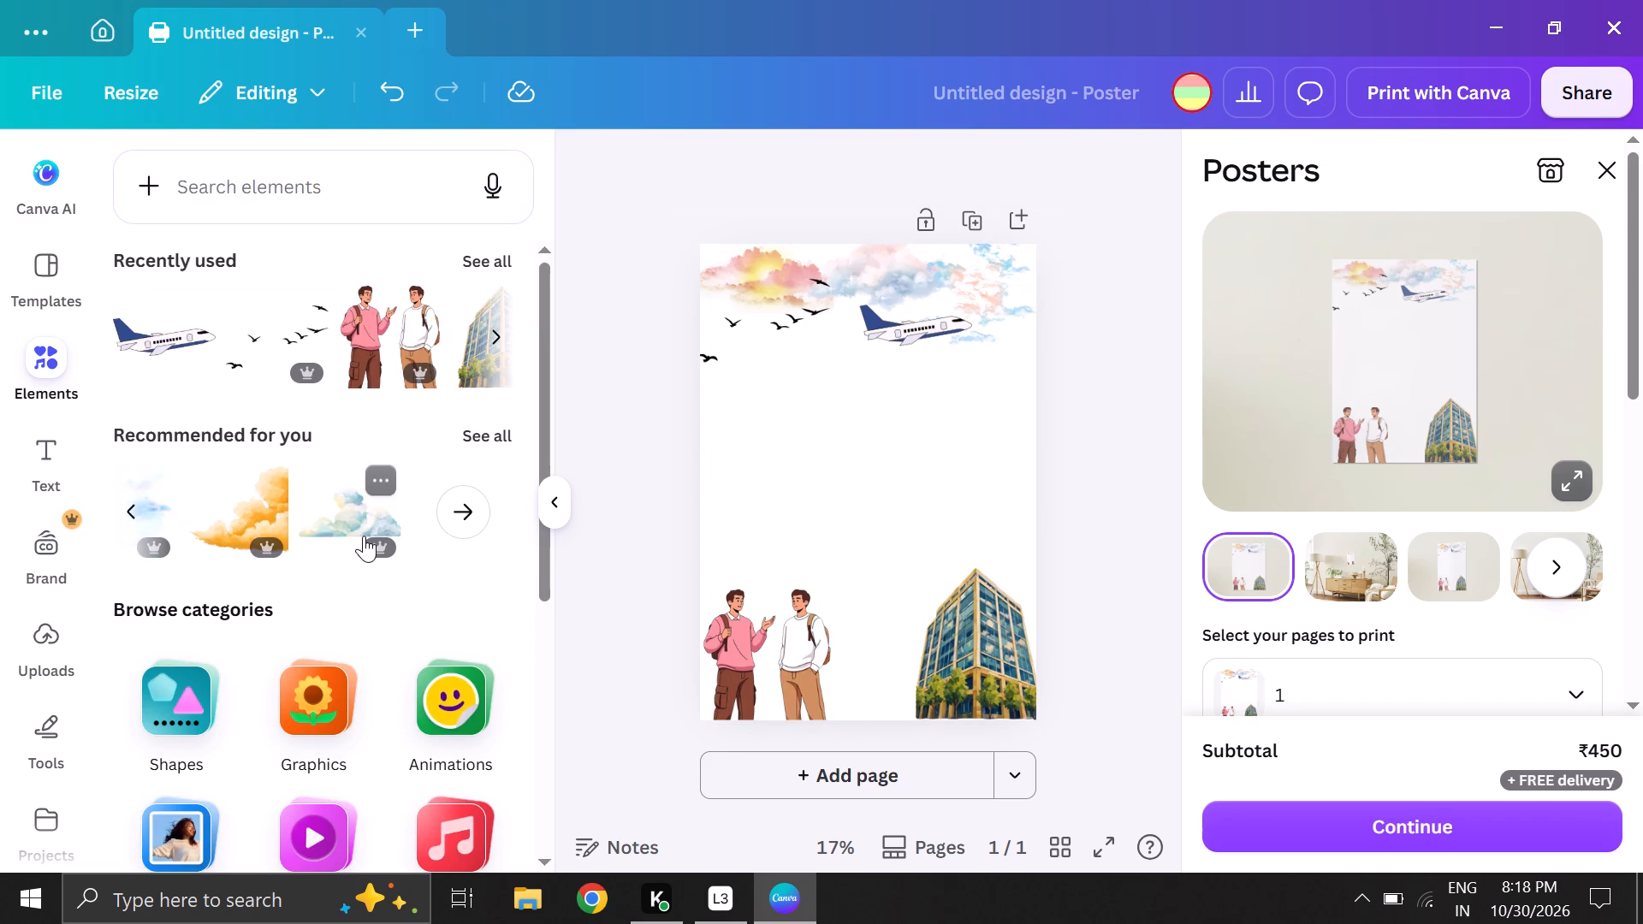
scroll(364, 536, "left", 4)
scroll(364, 536, "down", 3)
scroll(364, 536, "up", 2)
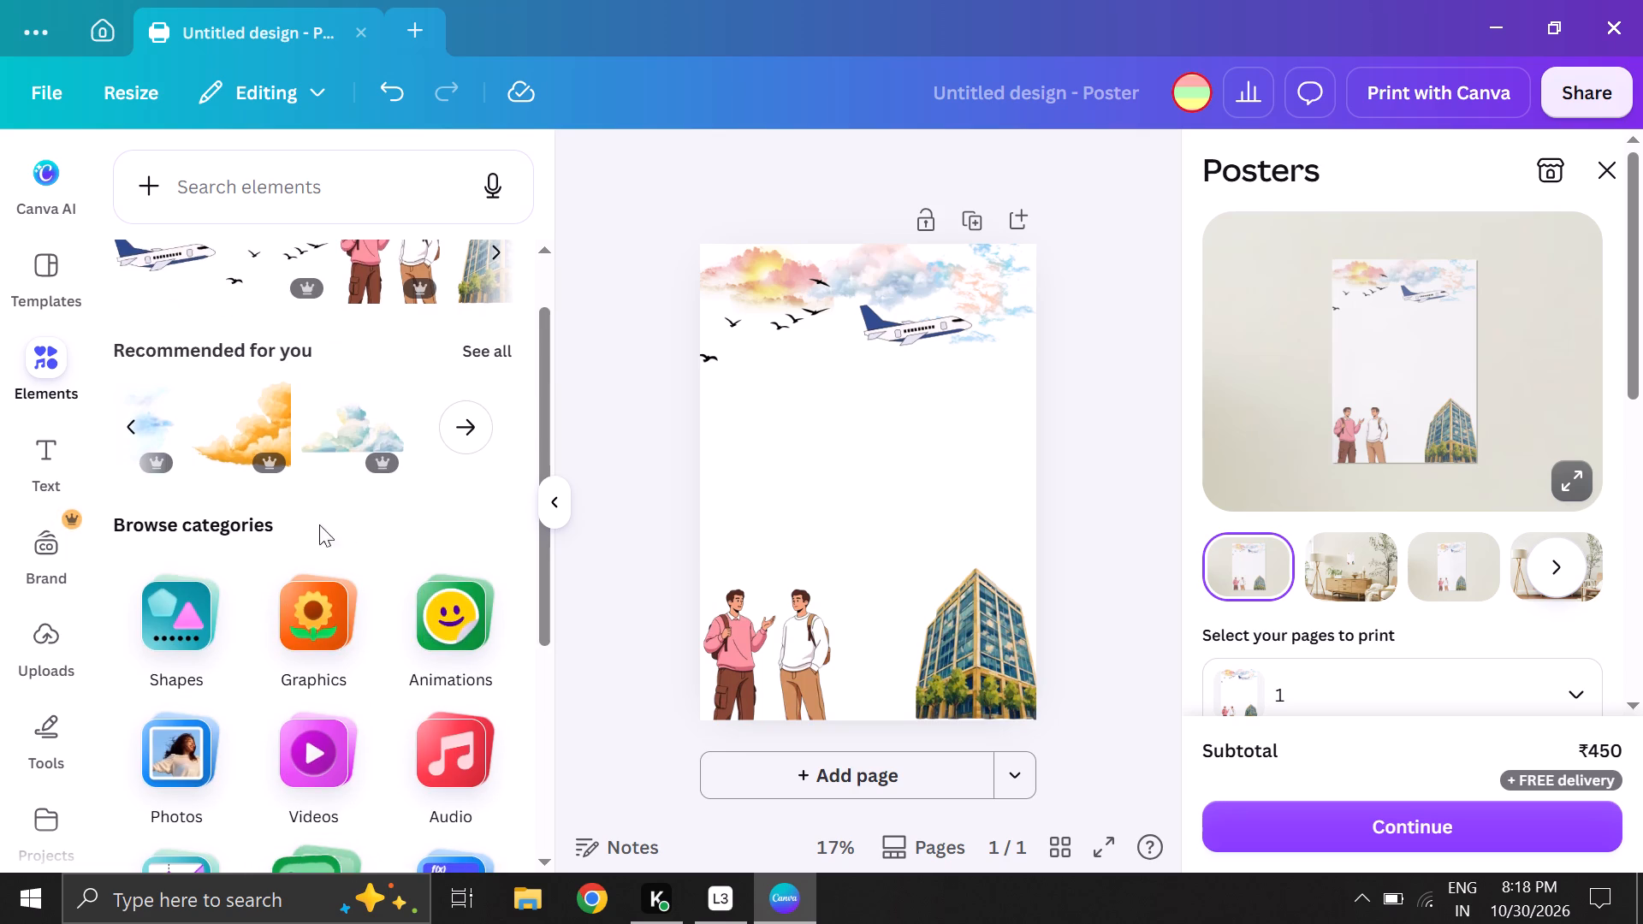
Open the Graphics category and examine its featured sections and themed collections for a further poster element.
left_click(327, 639)
scroll(258, 511, "down", 1)
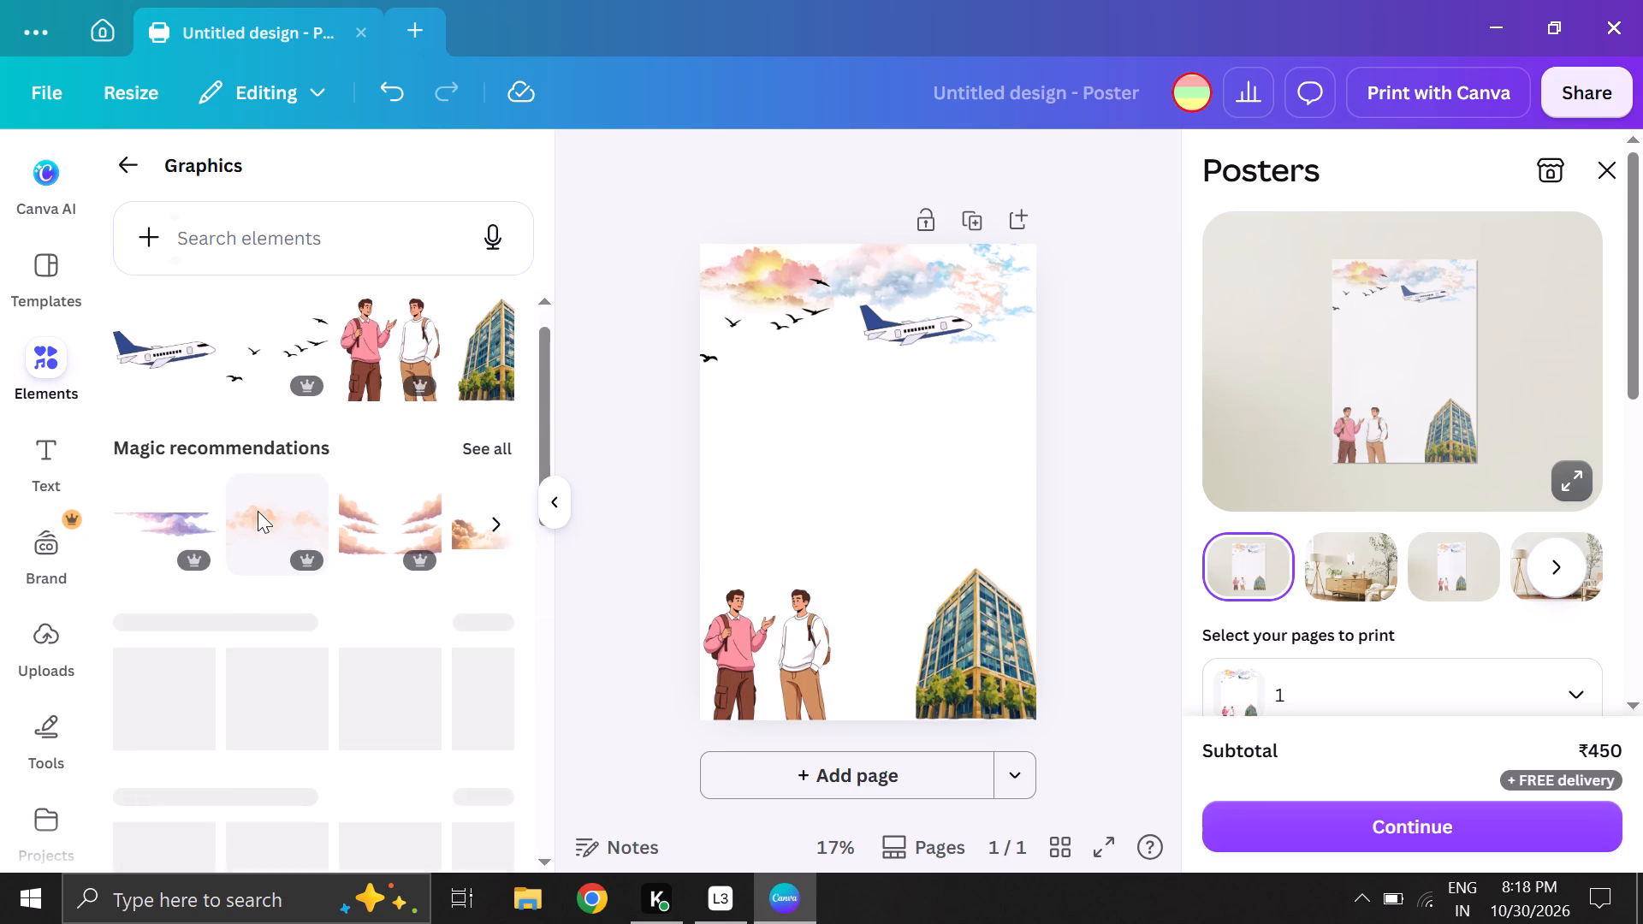
scroll(258, 511, "down", 2)
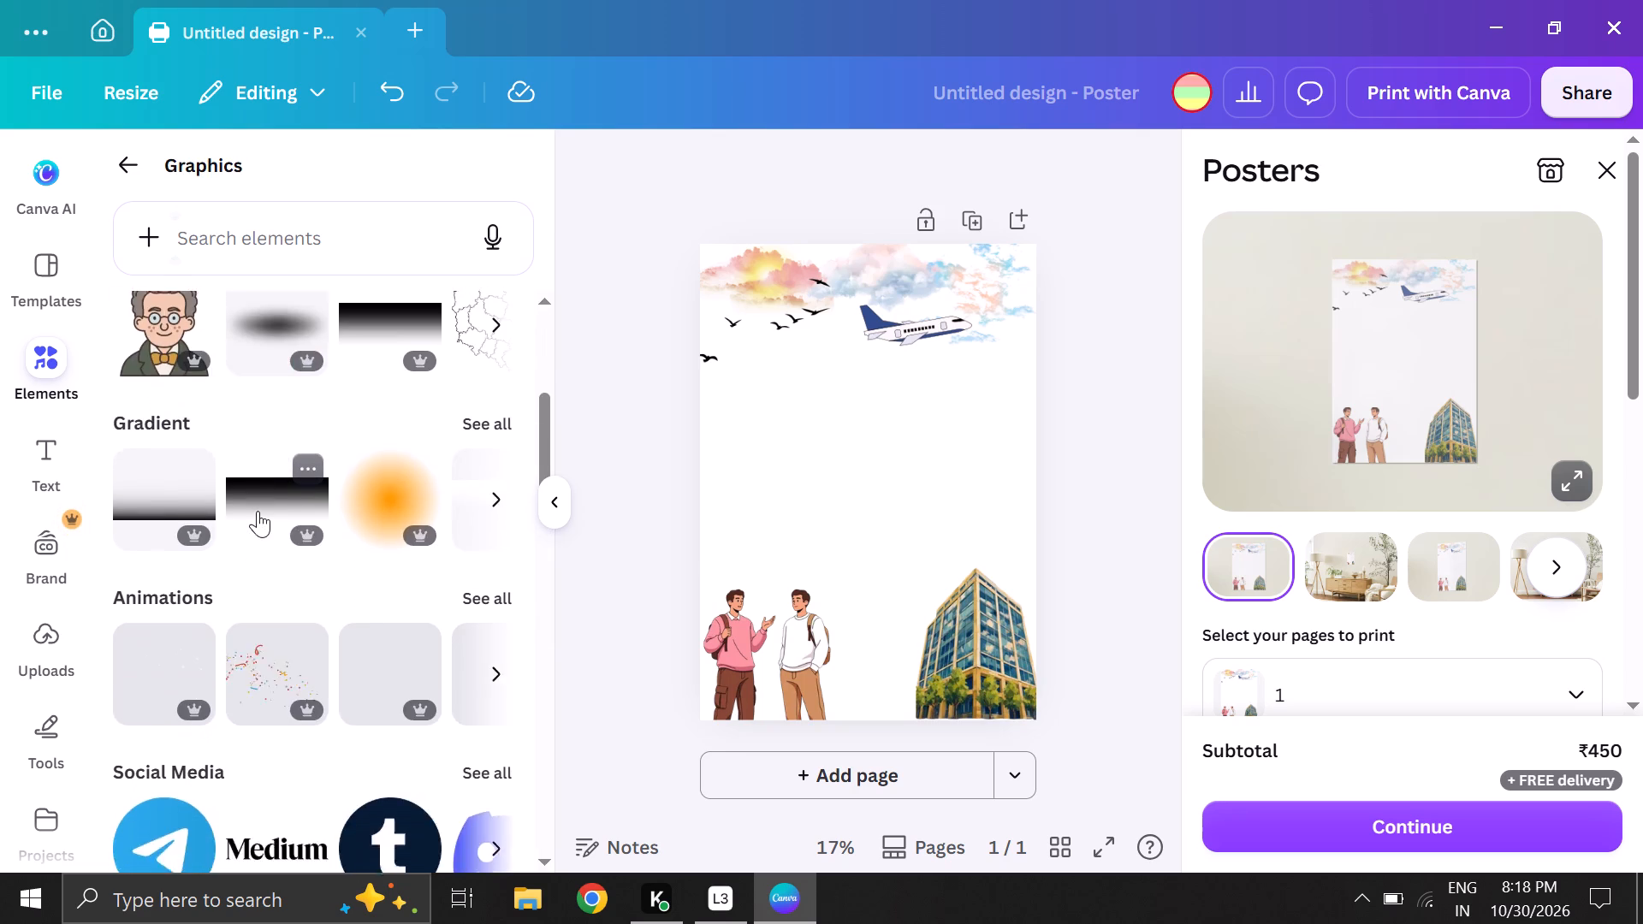
scroll(258, 511, "down", 1)
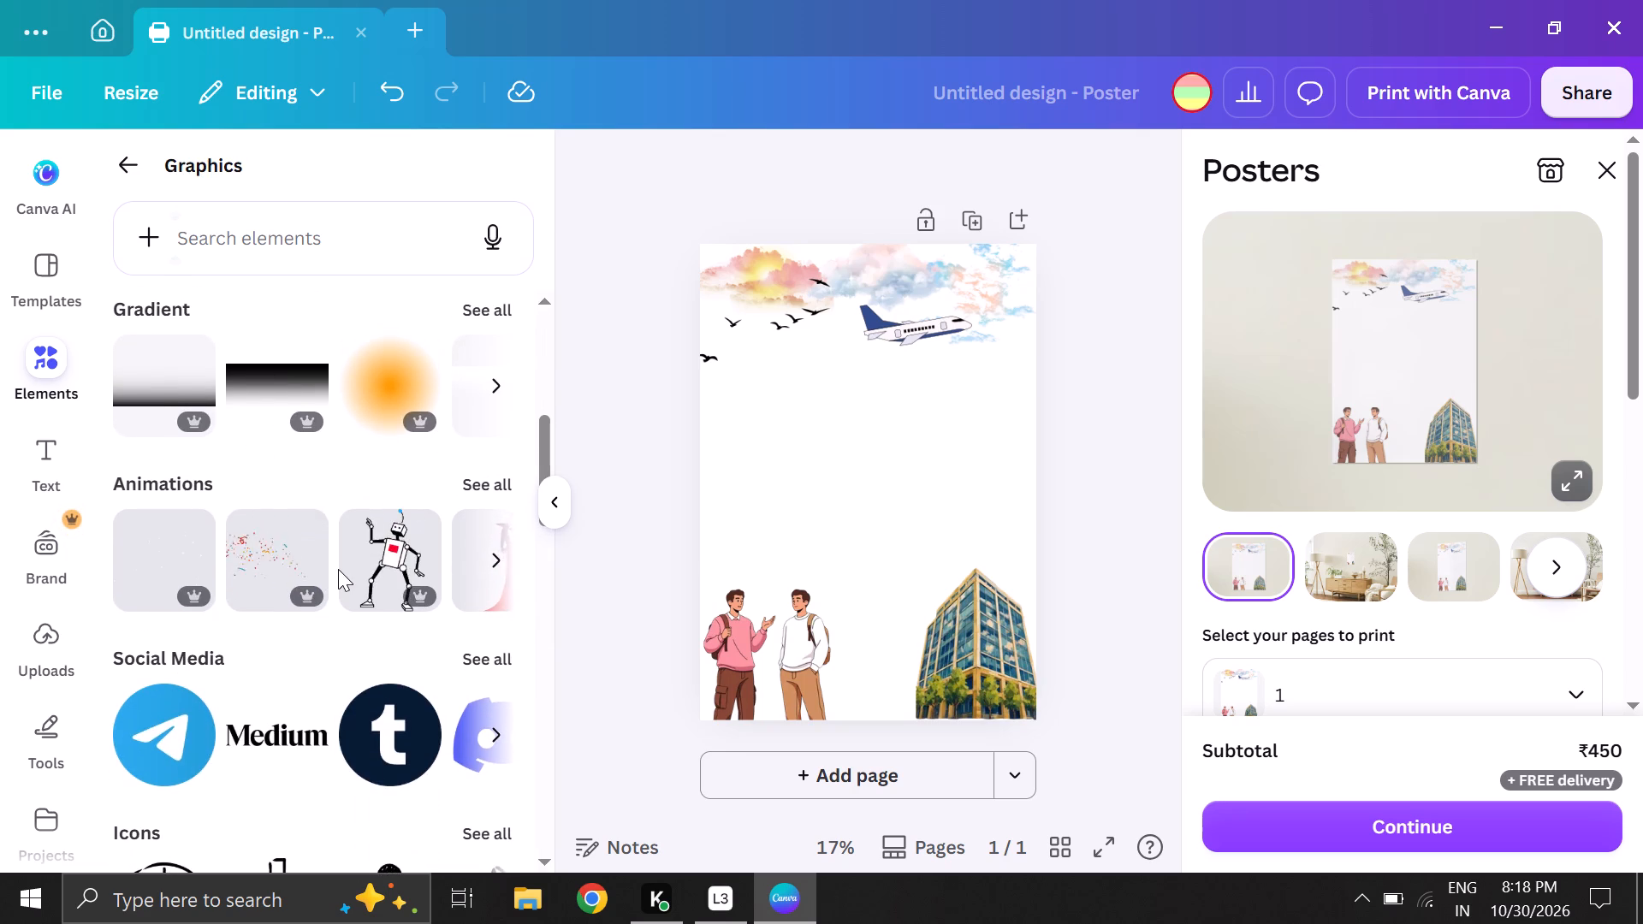
scroll(338, 569, "left", 5)
scroll(338, 569, "down", 1)
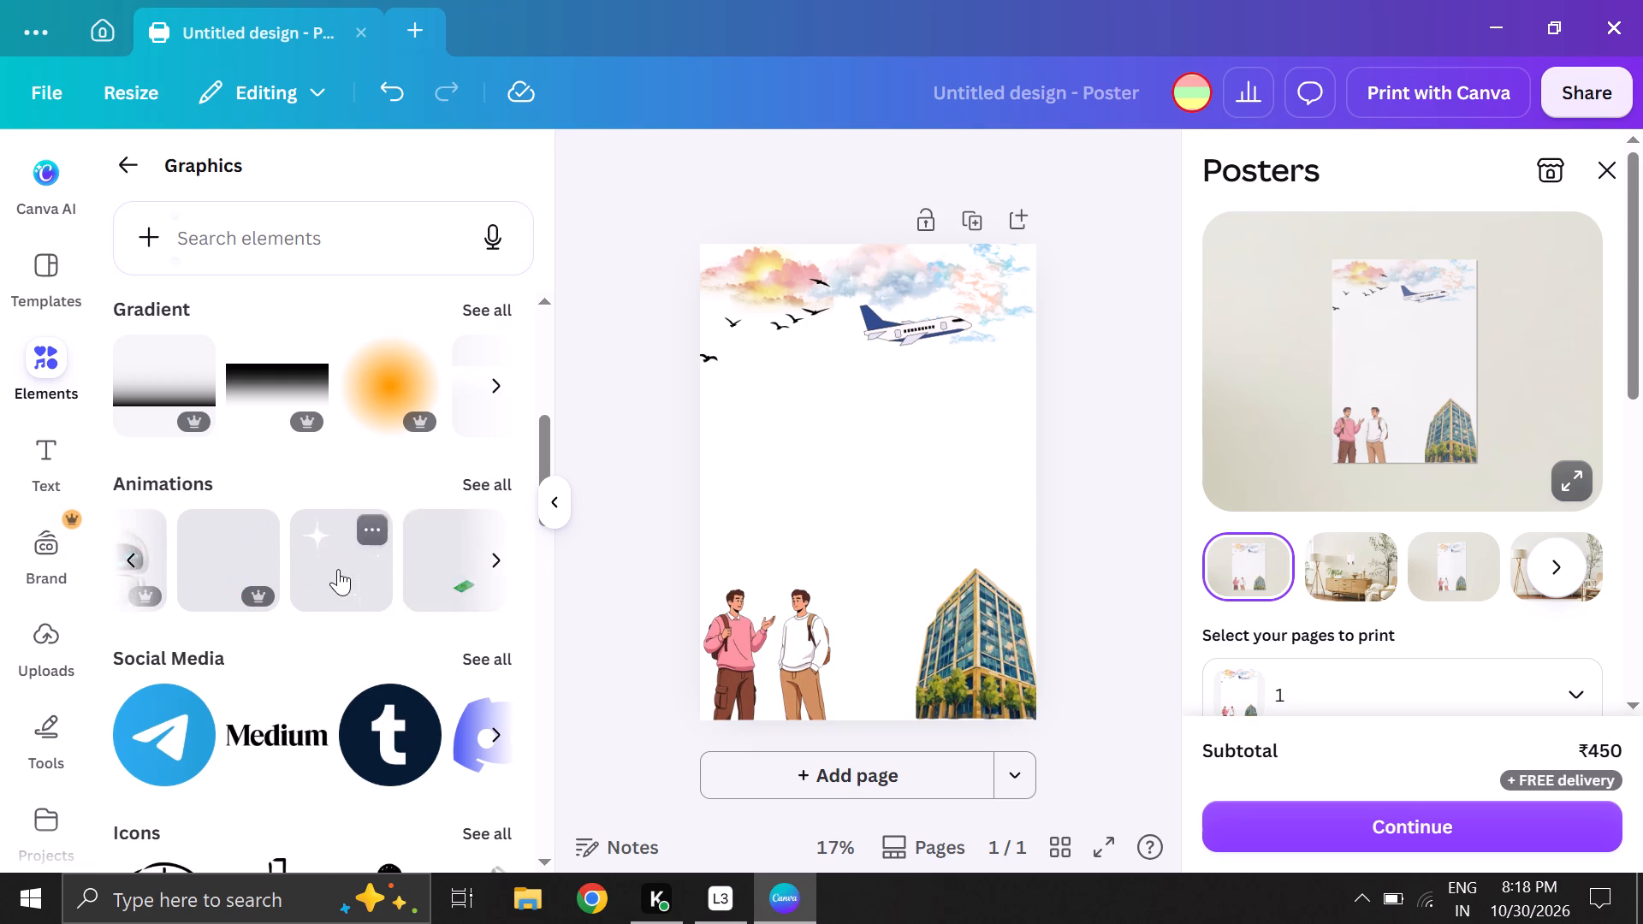
scroll(338, 569, "down", 6)
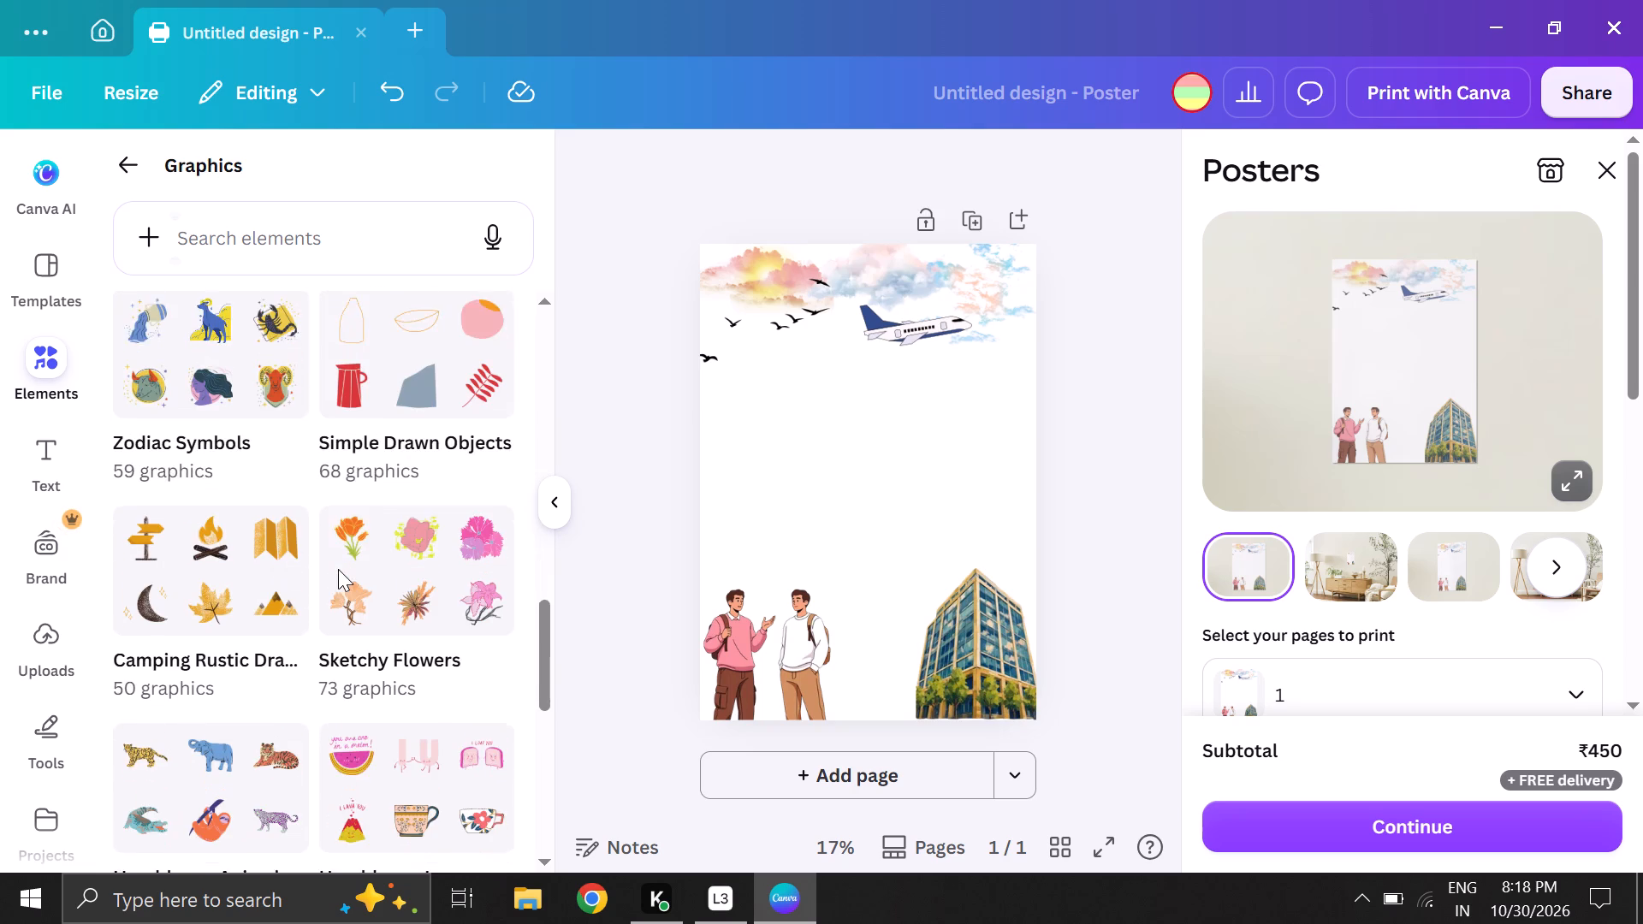
scroll(338, 569, "down", 2)
scroll(338, 569, "up", 6)
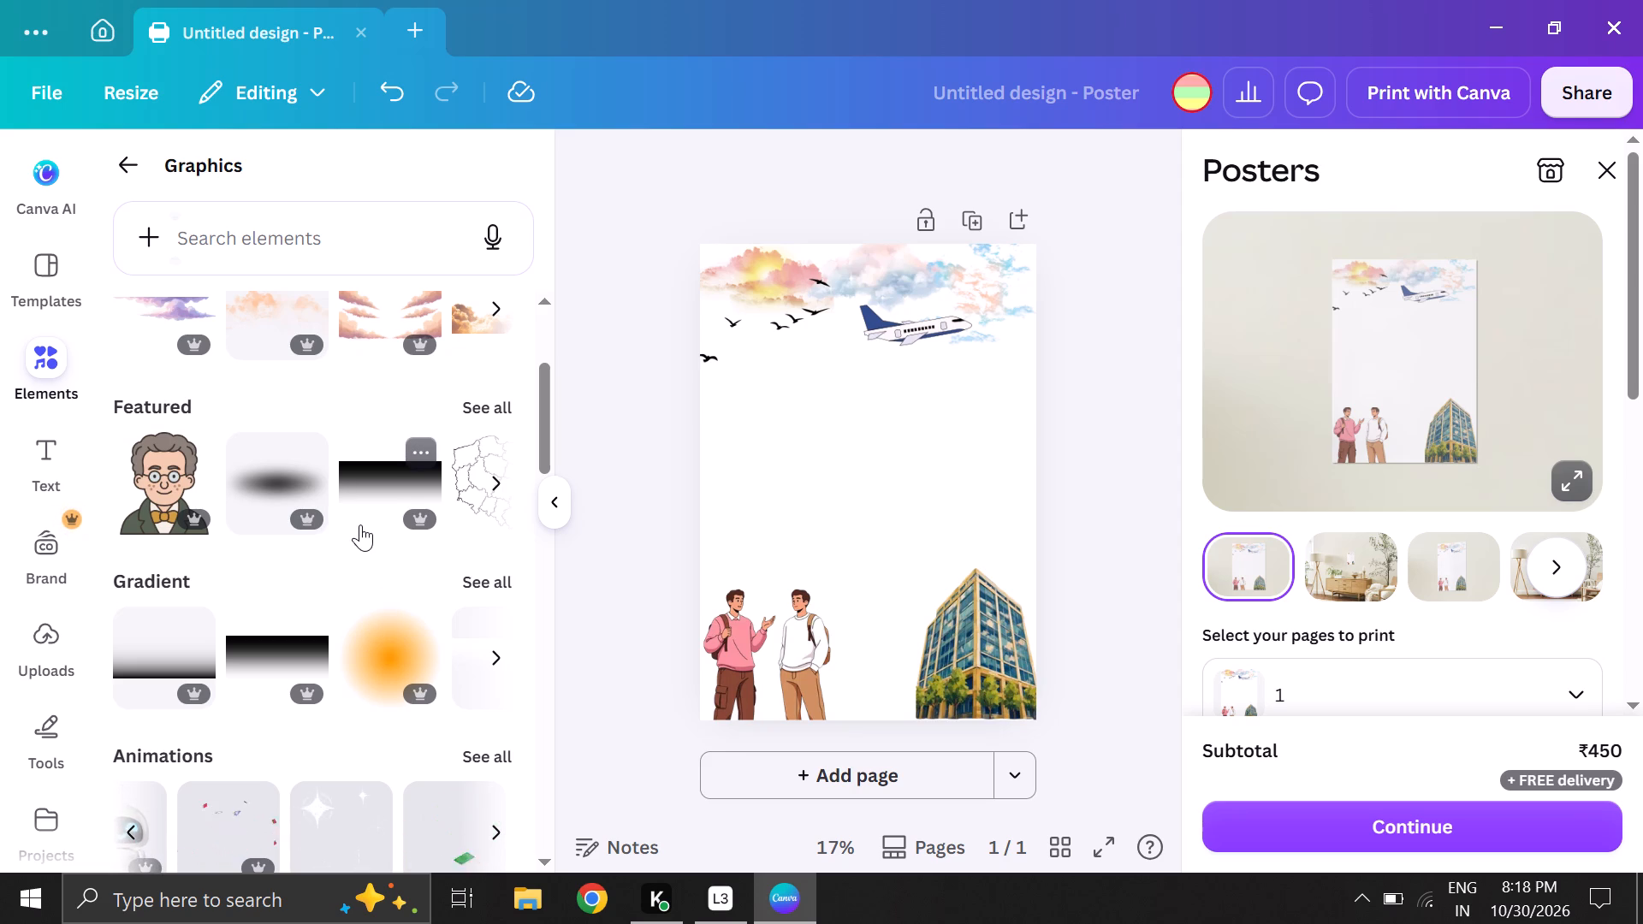
scroll(360, 524, "down", 1)
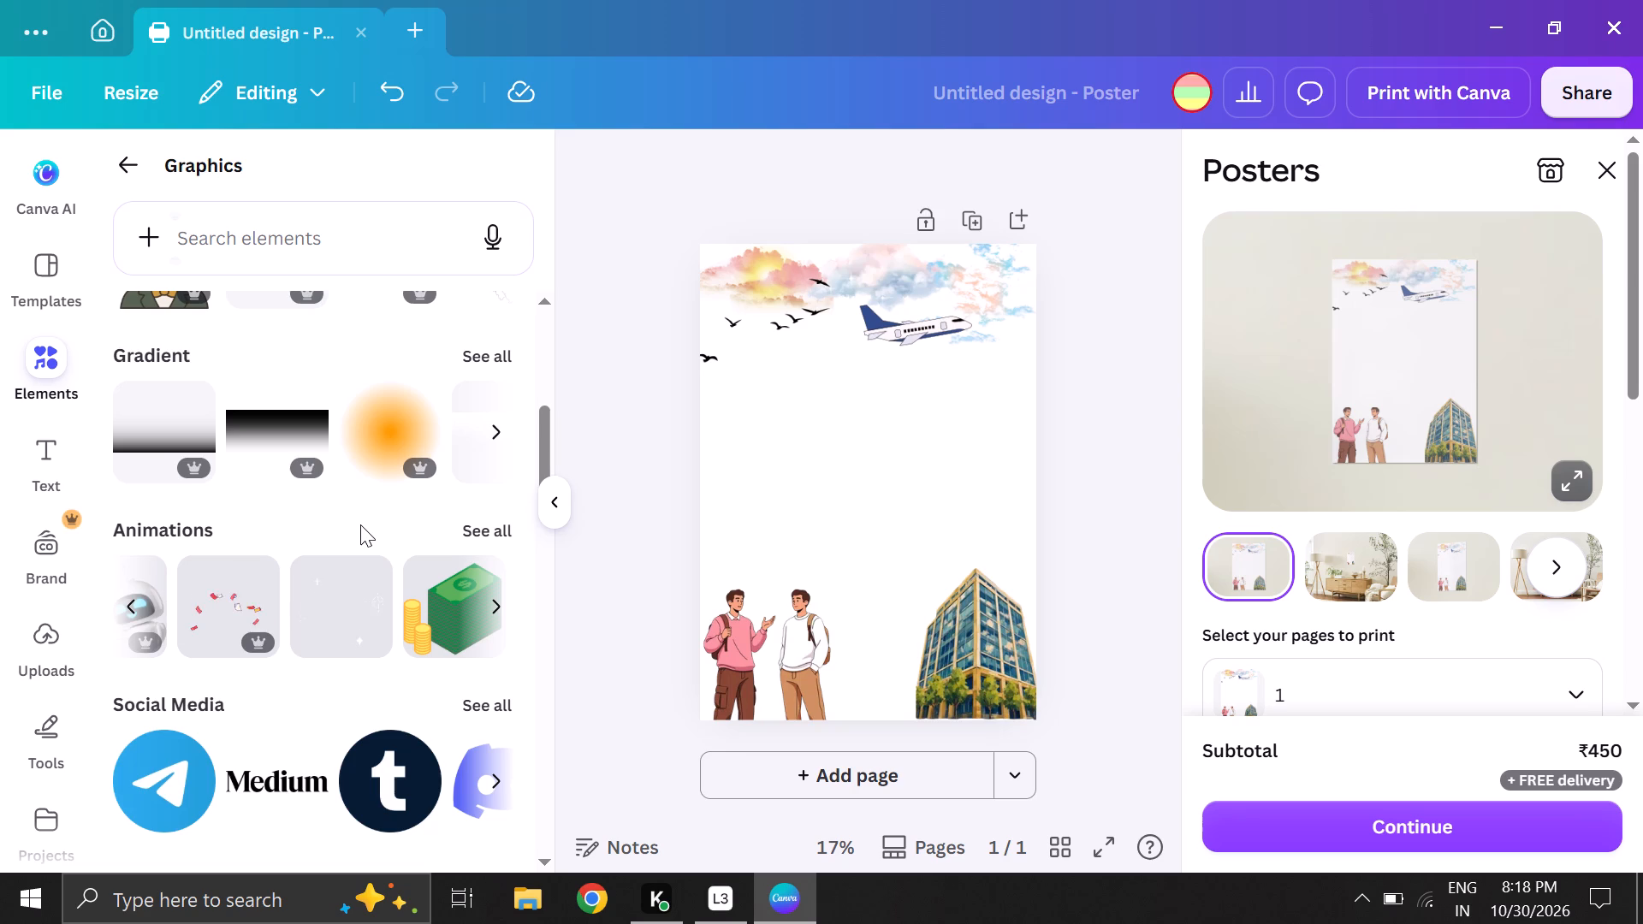
scroll(360, 524, "down", 1)
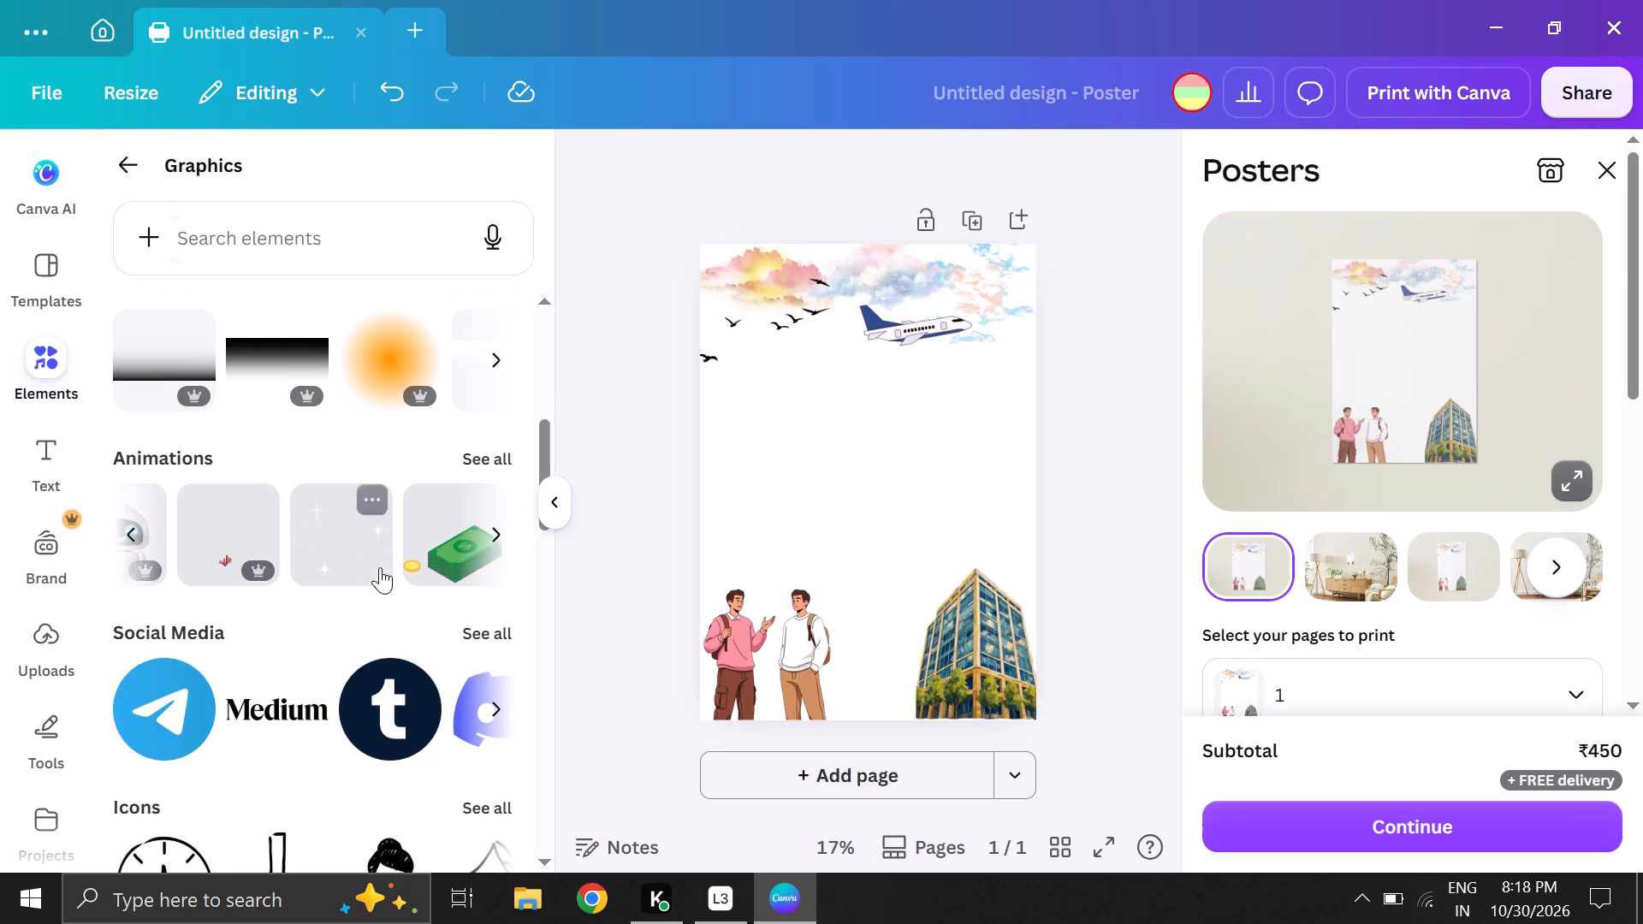
scroll(391, 596, "down", 4)
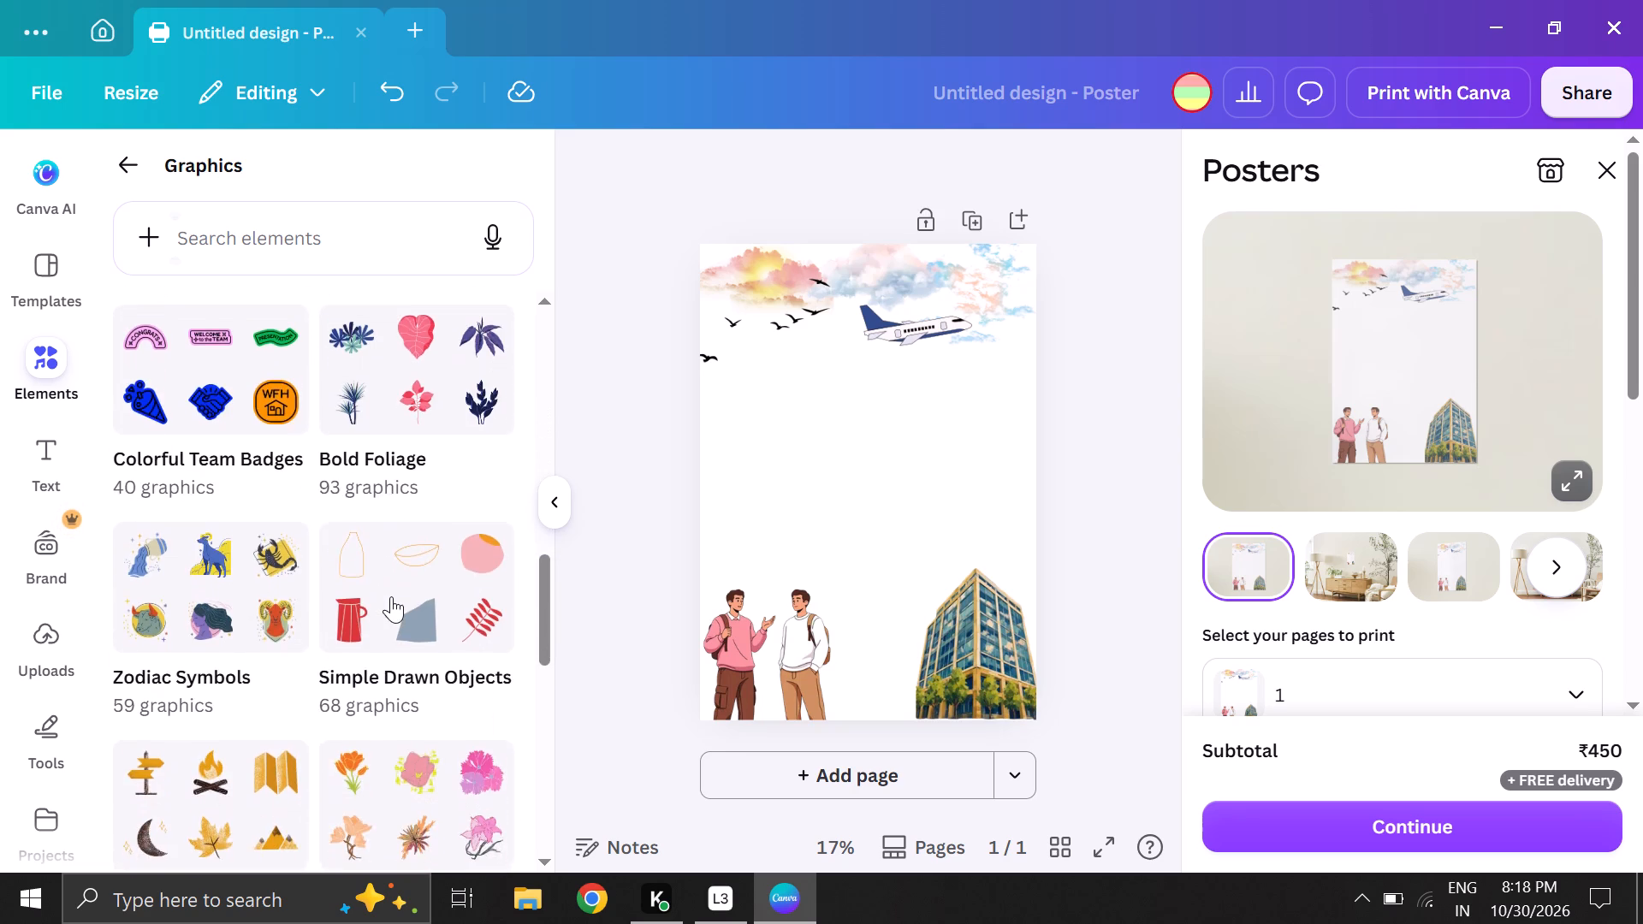
scroll(391, 596, "down", 5)
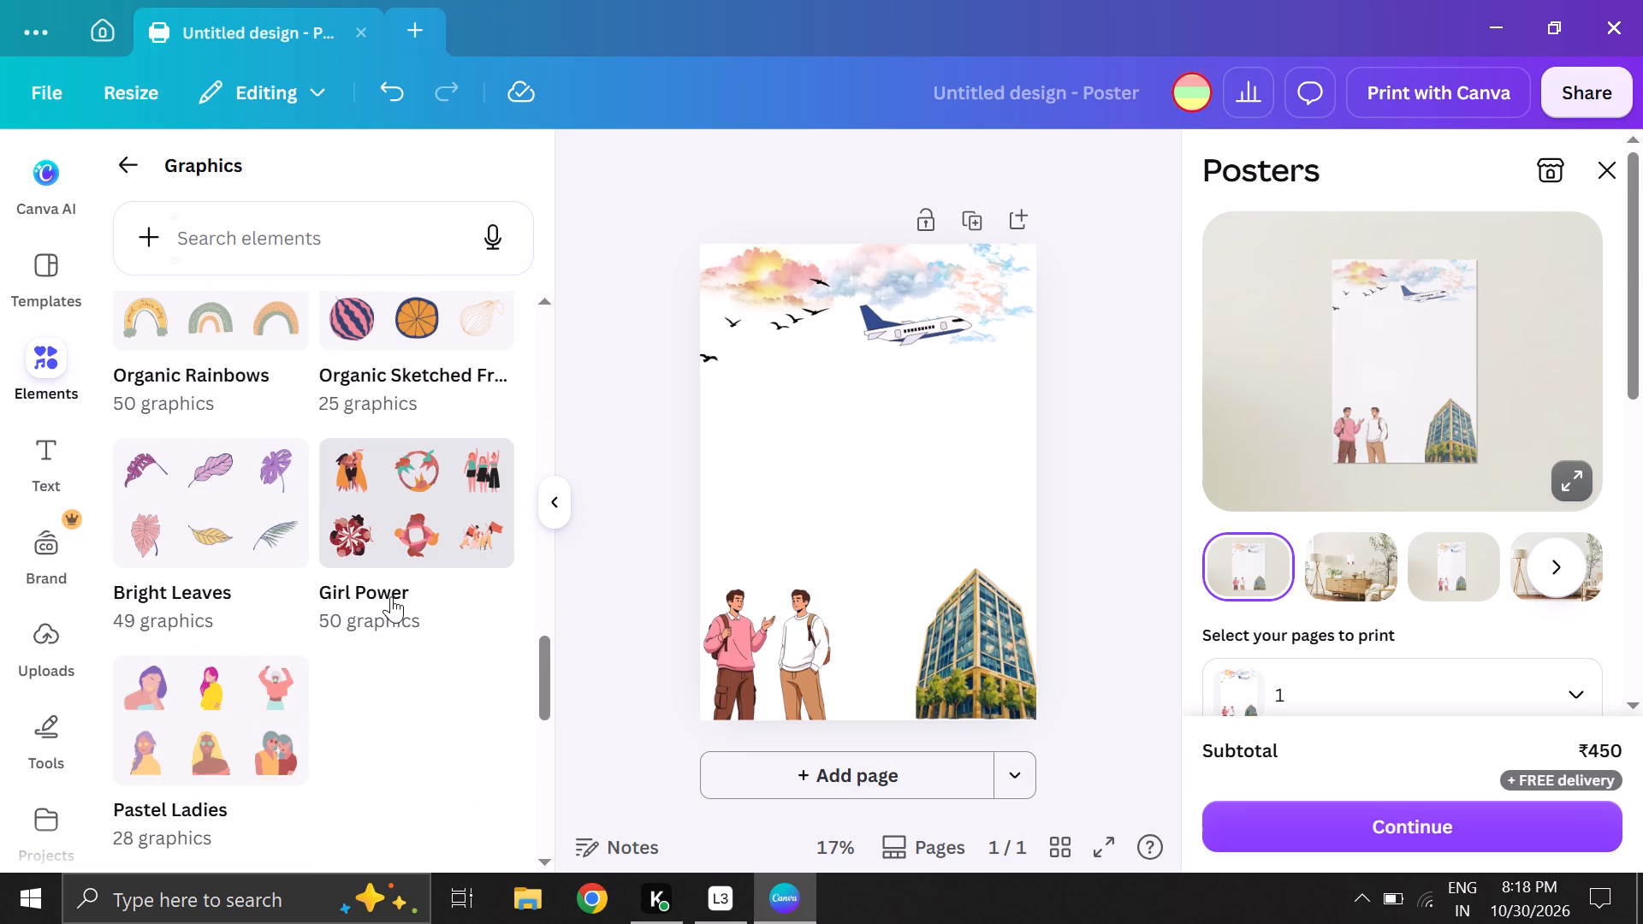
scroll(391, 596, "down", 2)
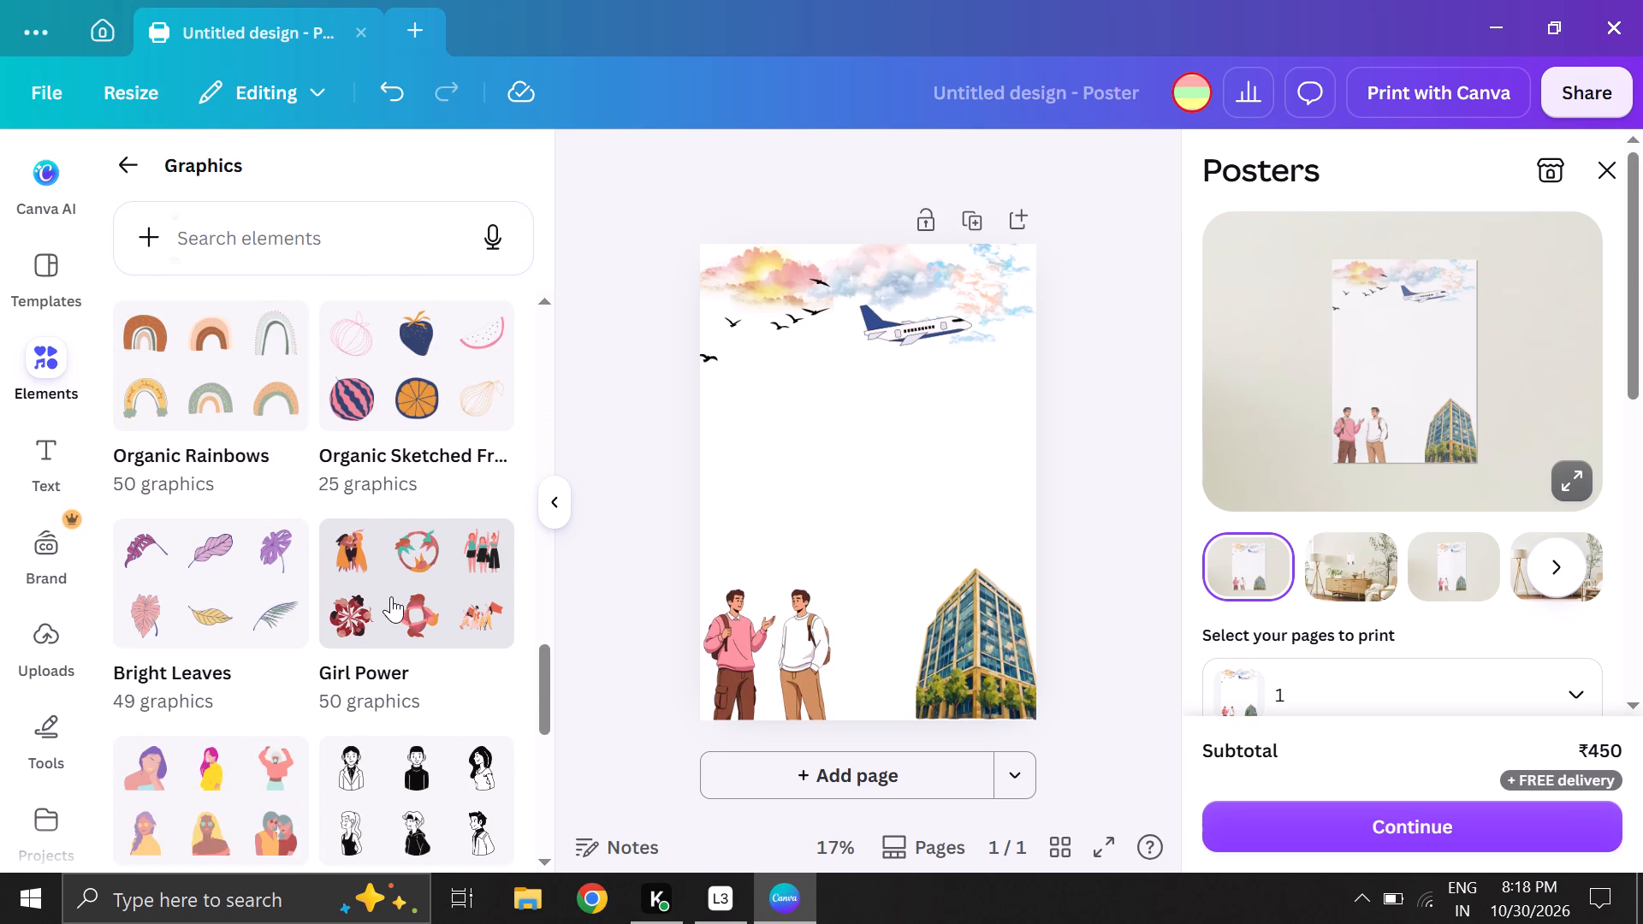
scroll(391, 596, "down", 1)
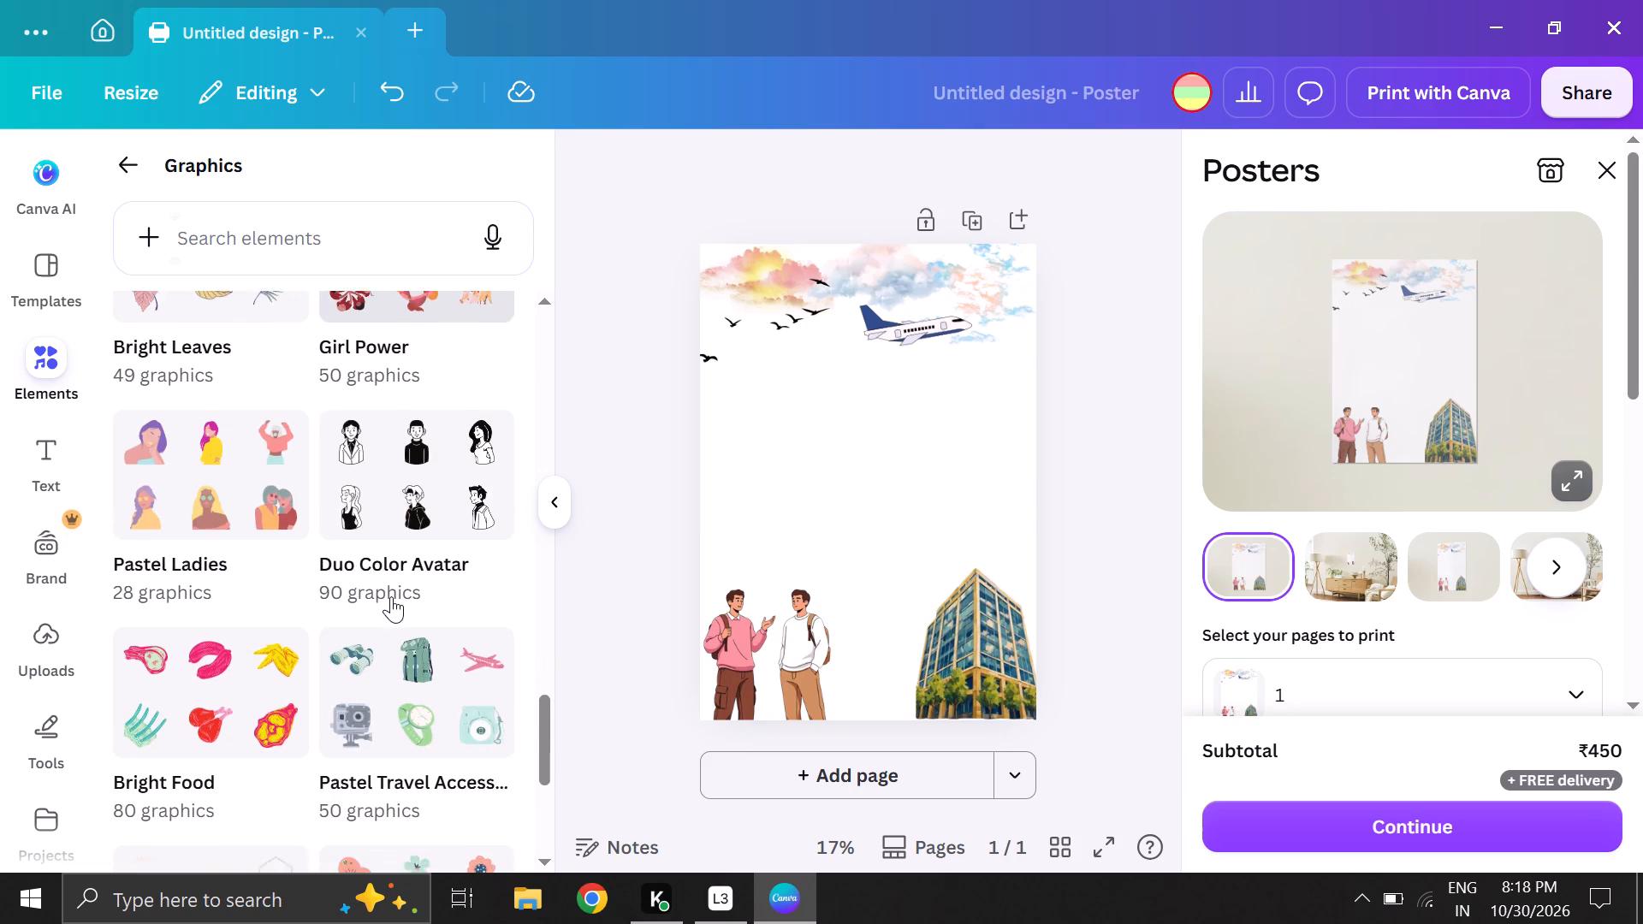
scroll(391, 596, "down", 5)
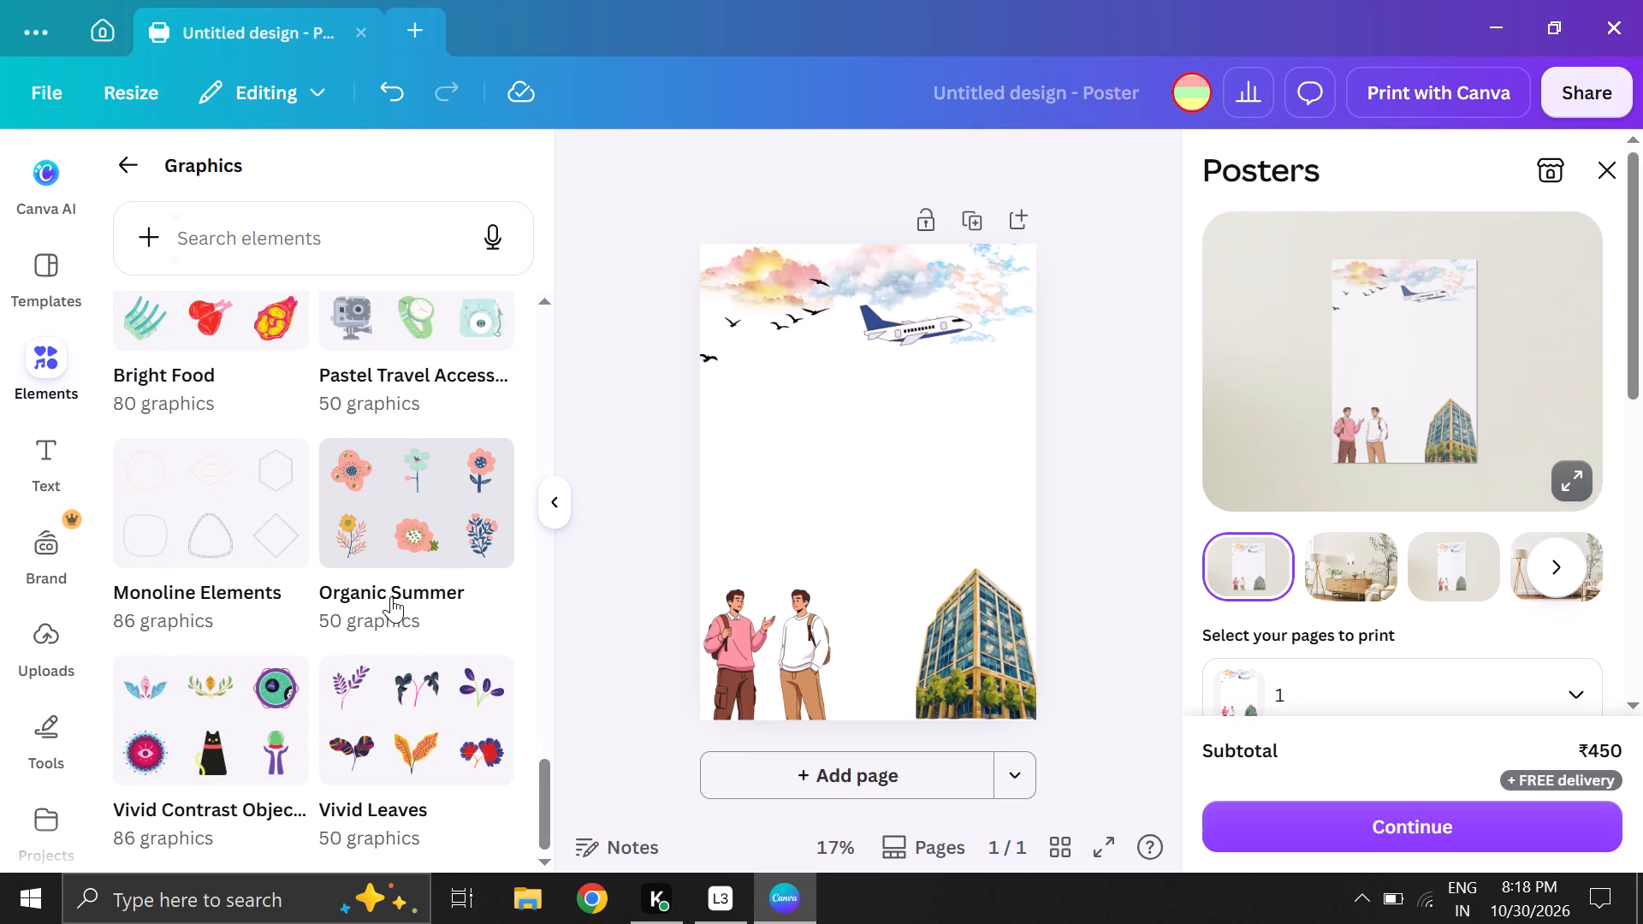
scroll(391, 596, "up", 9)
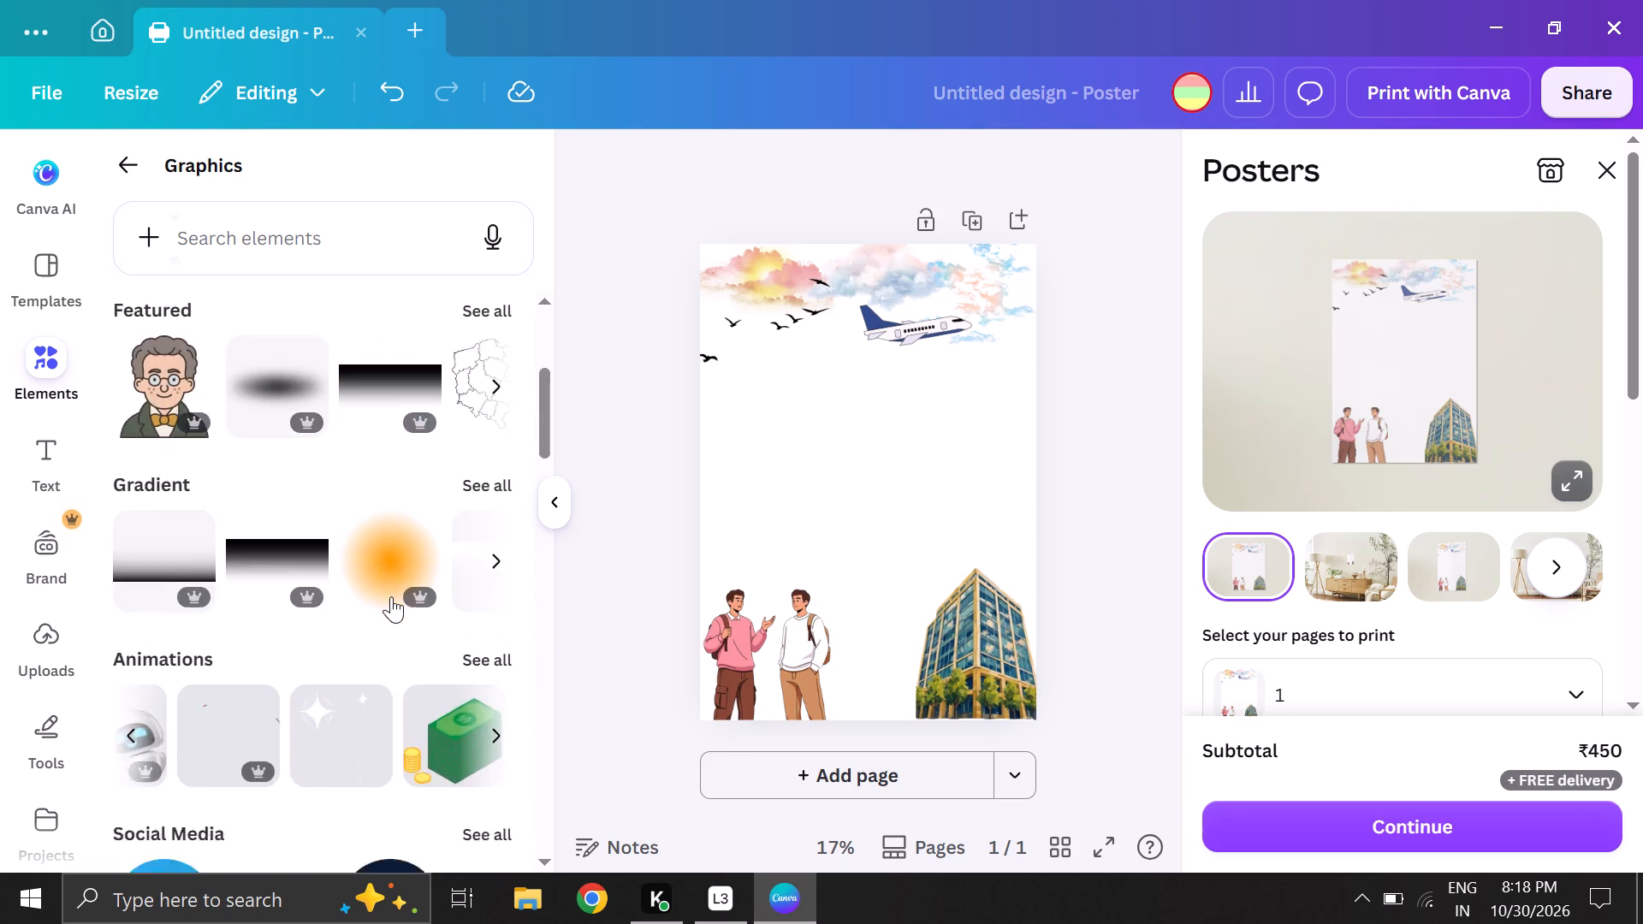
Look through the Animations and Social Media graphics rows for something usable on the poster.
scroll(398, 771, "left", 7)
scroll(398, 771, "up", 1)
scroll(377, 713, "left", 2)
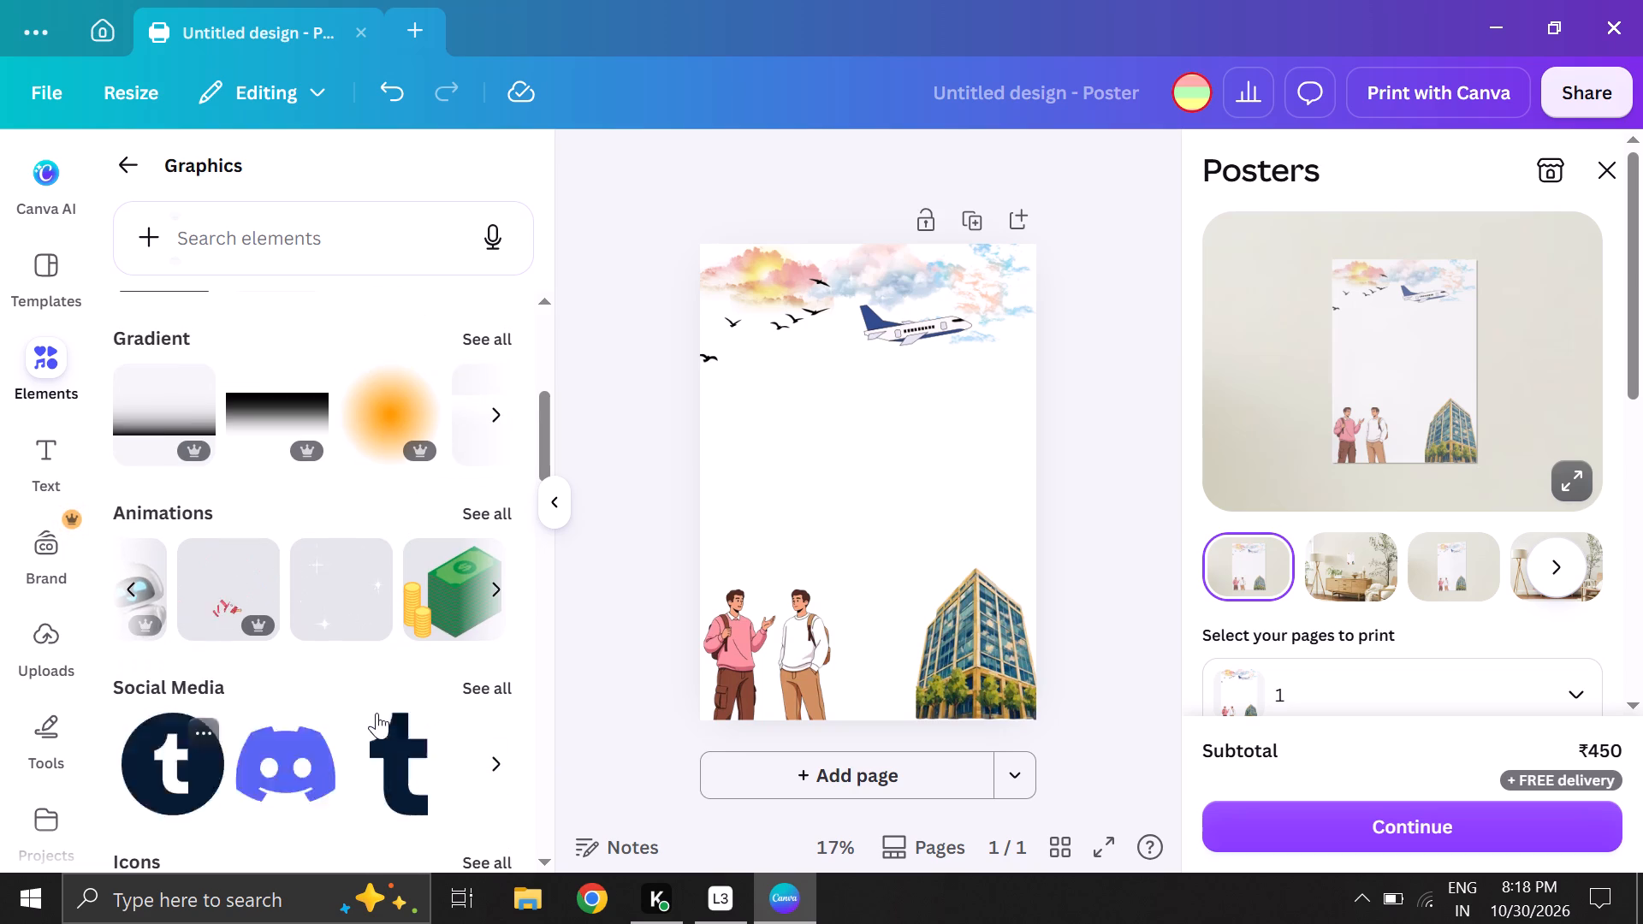
scroll(377, 713, "left", 5)
scroll(377, 713, "up", 1)
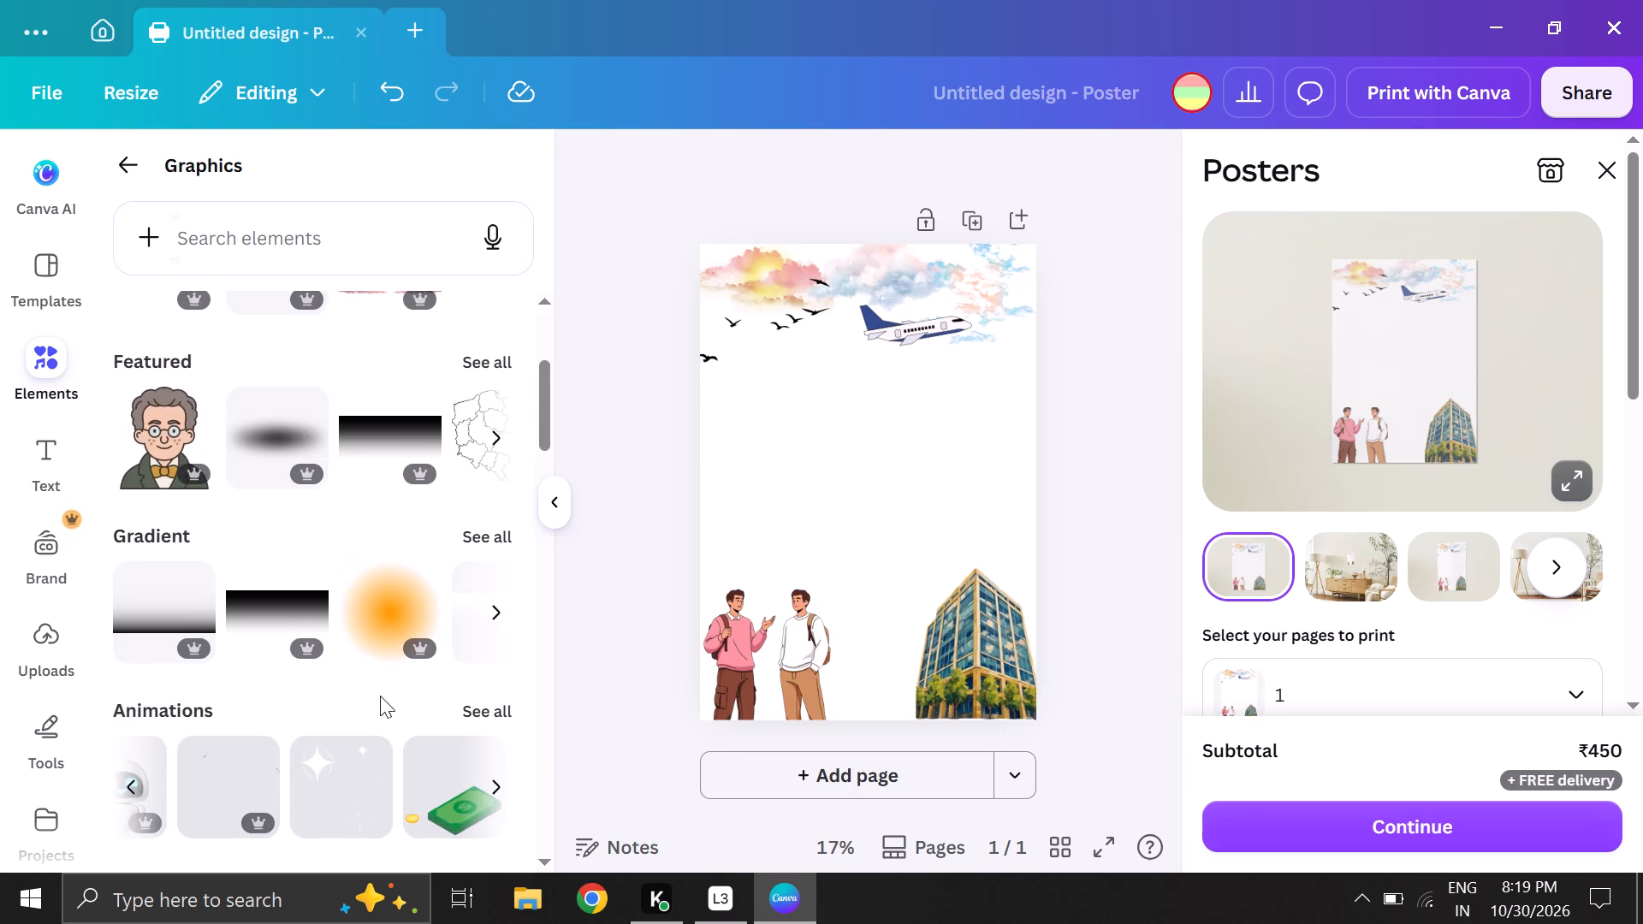
scroll(412, 824, "down", 1)
scroll(342, 661, "left", 4)
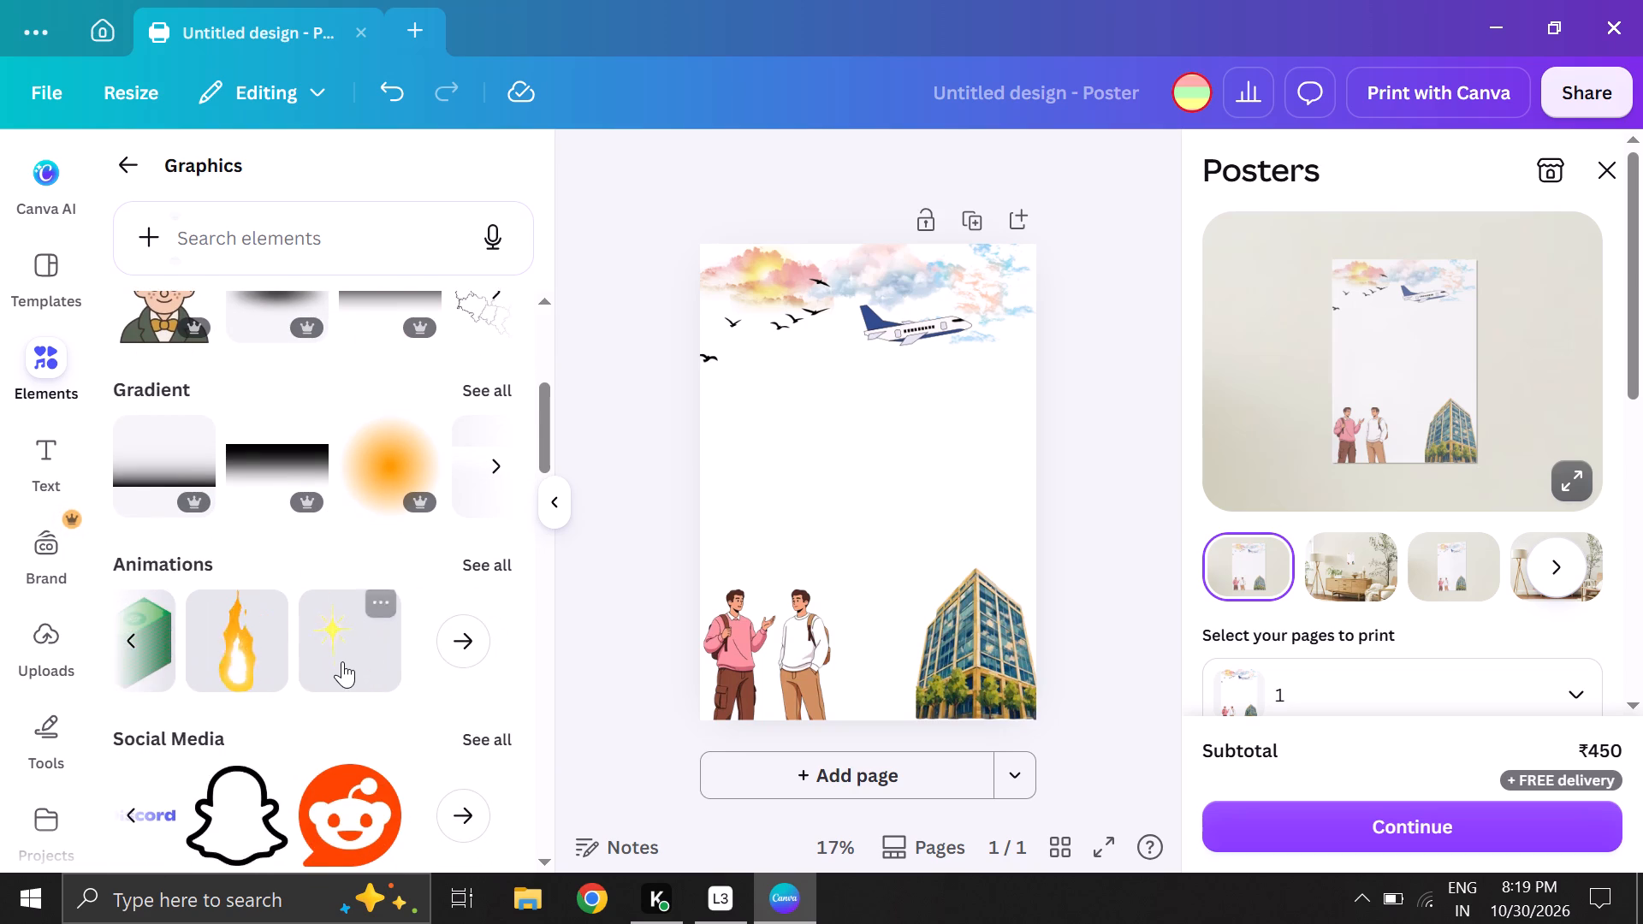
Add the orange radial glow from the Gradient graphics to the middle of the poster.
scroll(342, 661, "up", 2)
scroll(400, 682, "left", 2)
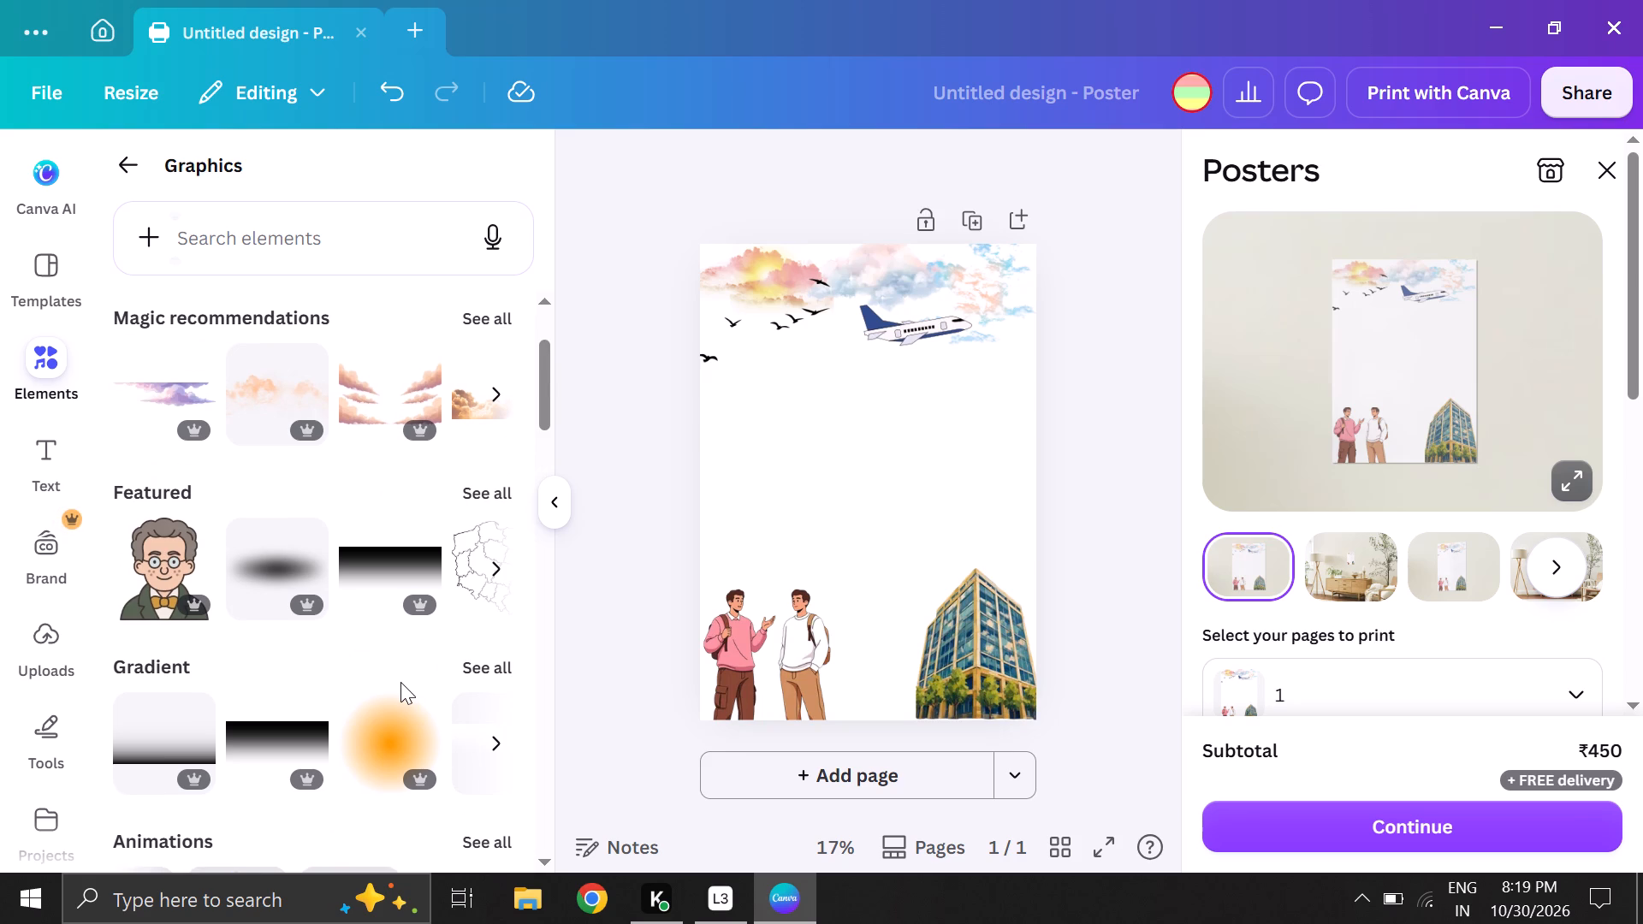
scroll(451, 762, "left", 6)
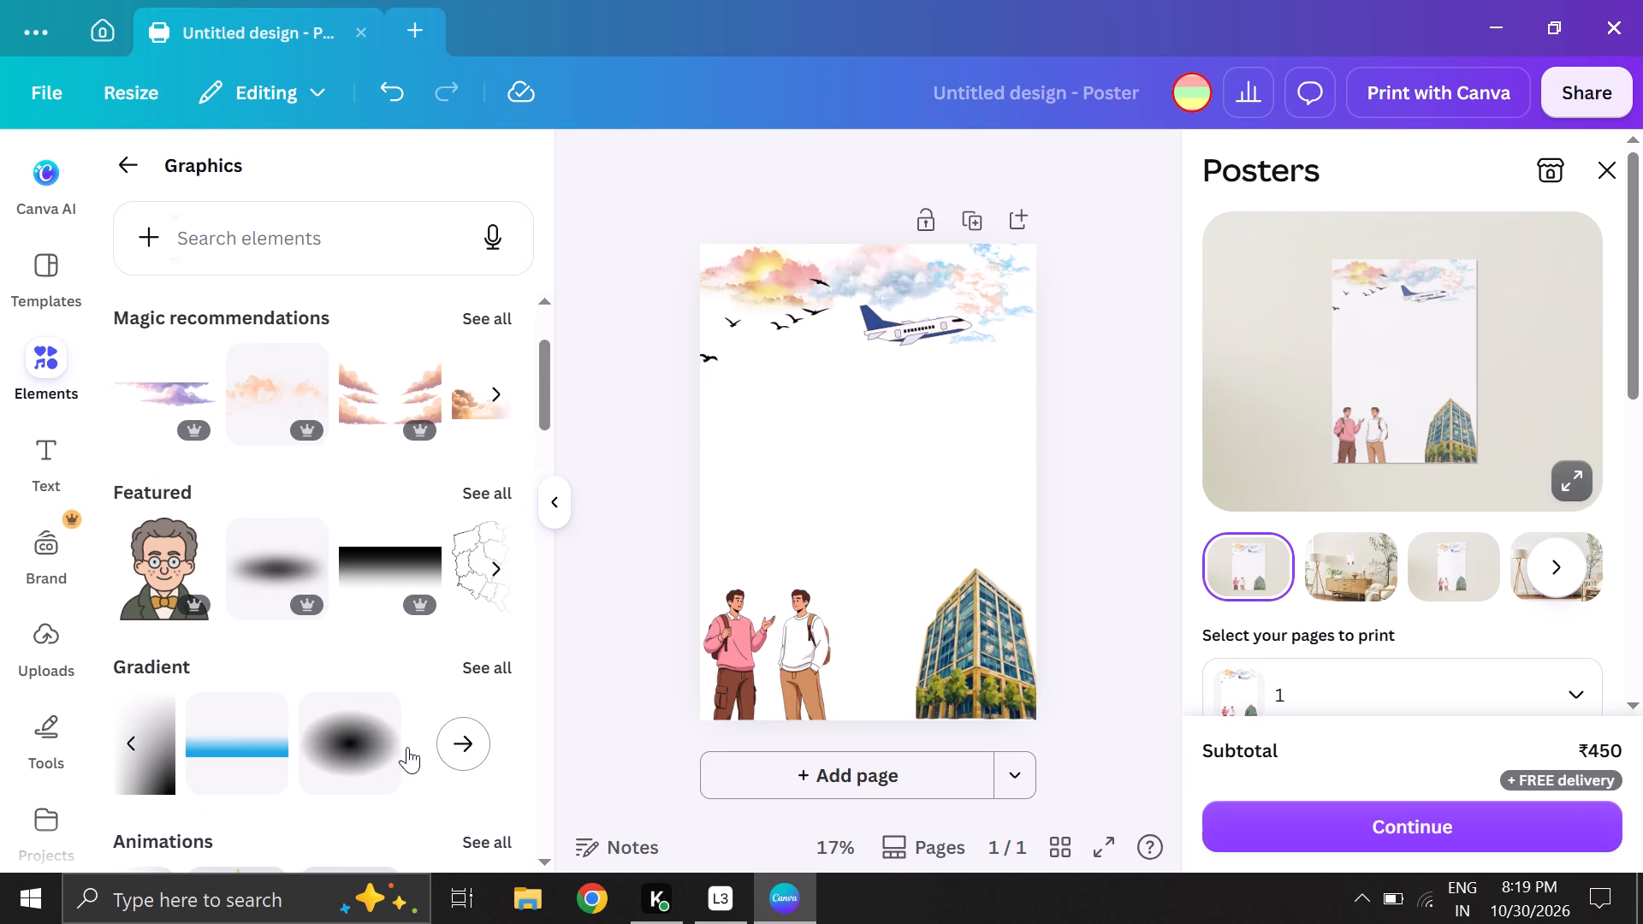
scroll(371, 723, "right", 5)
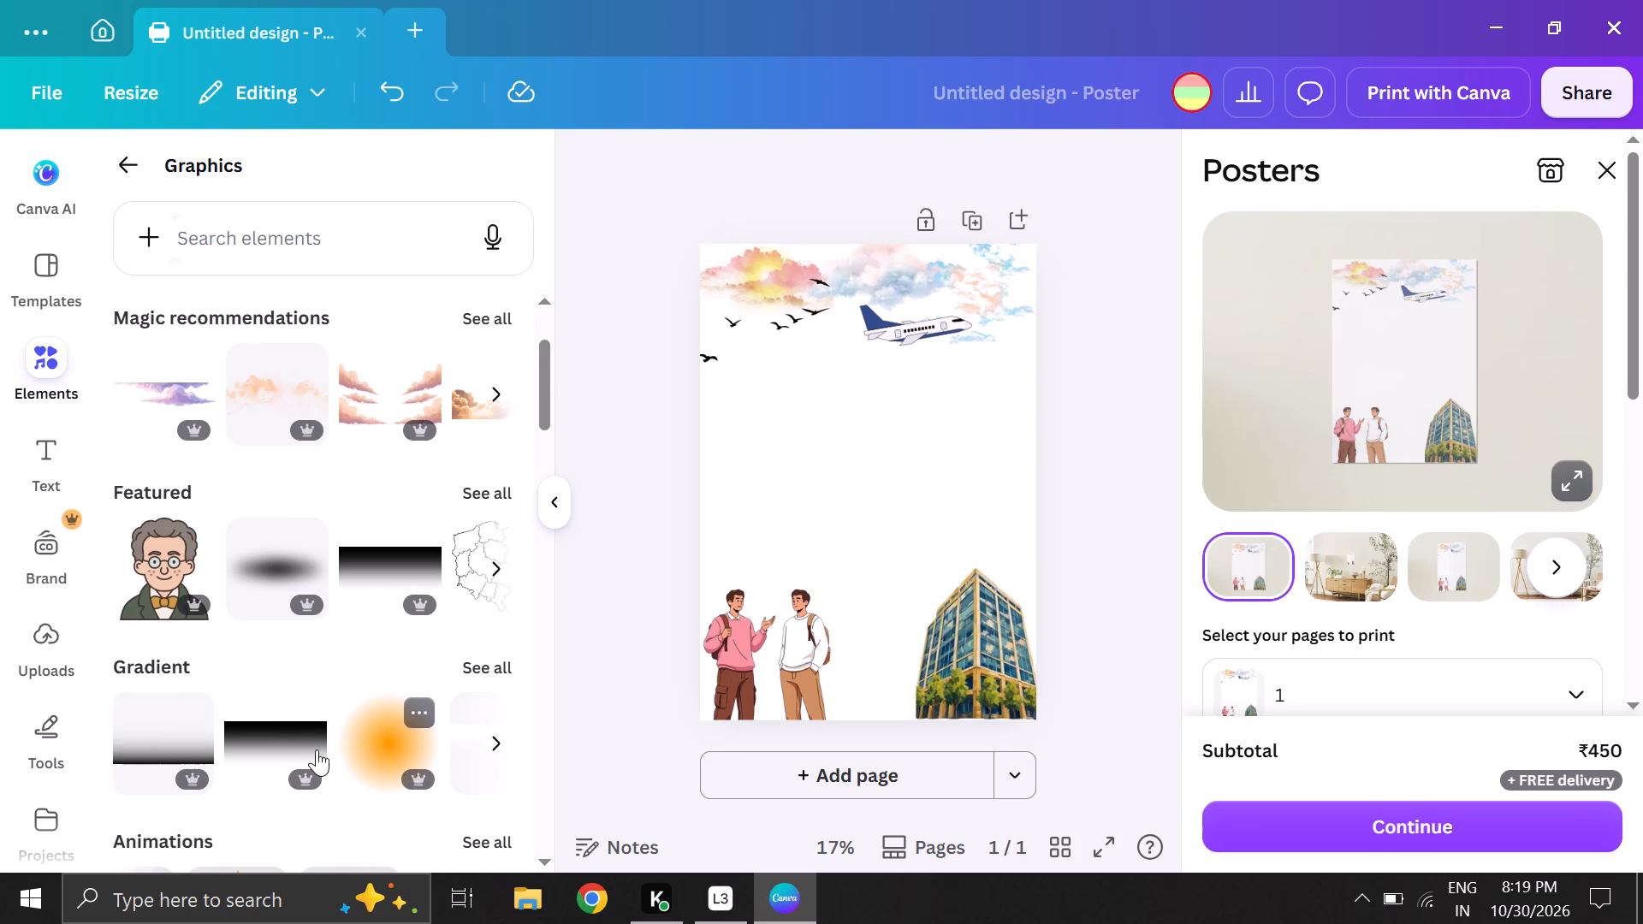
left_click(371, 749)
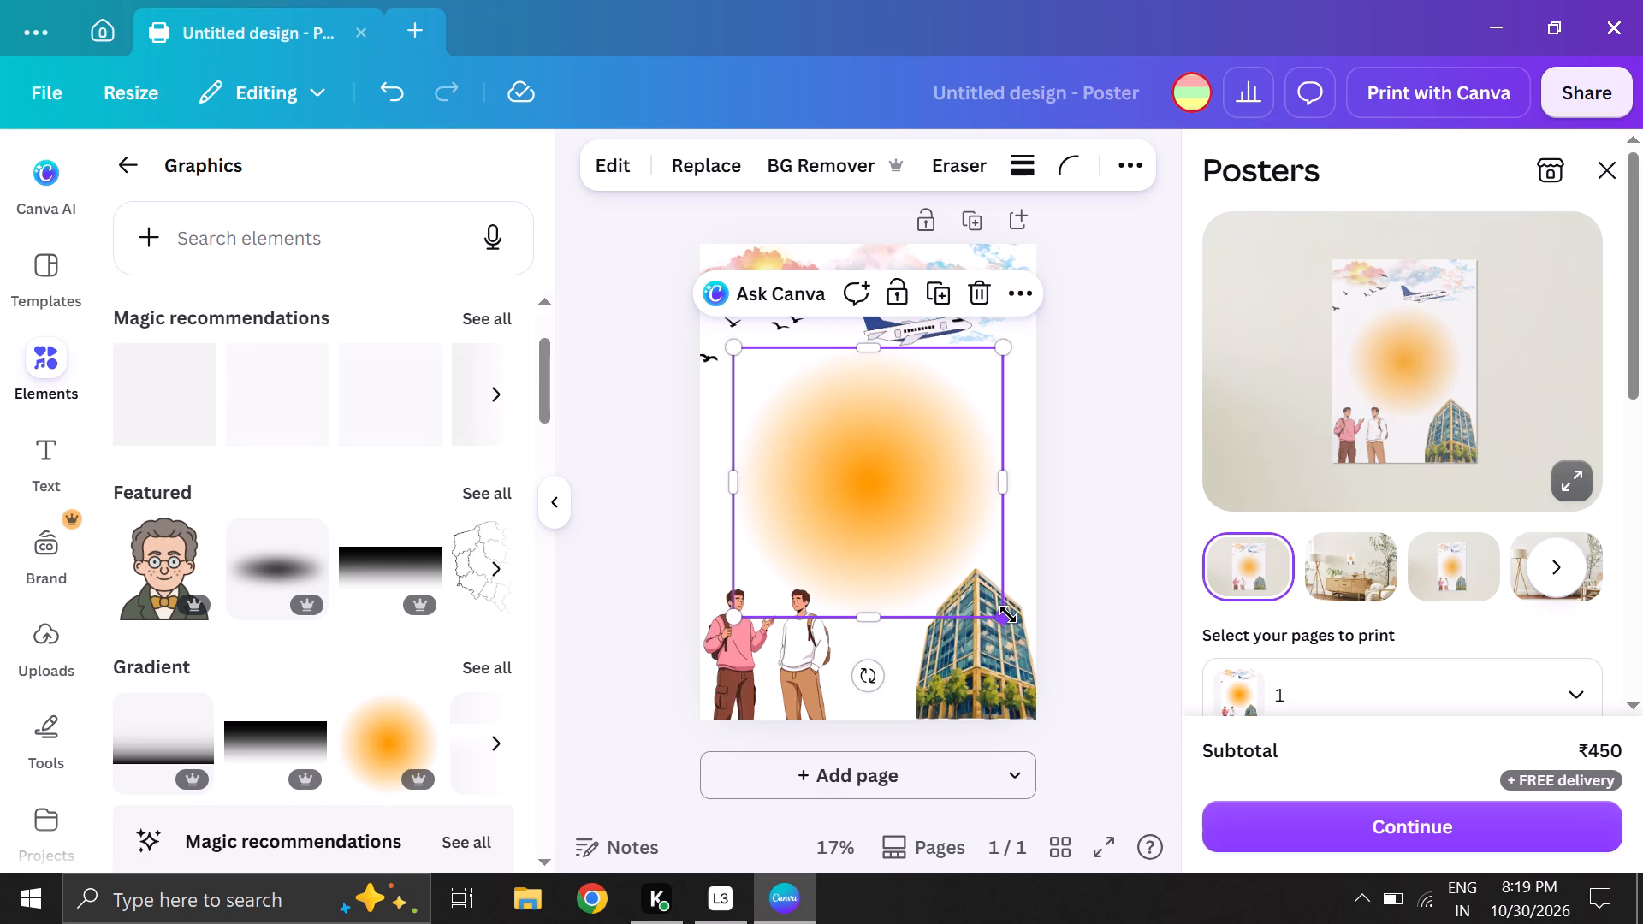
Enlarge the orange radial glow well past the page and shift it so it spreads from the poster's right edge.
left_click_drag(1008, 614, 1214, 641)
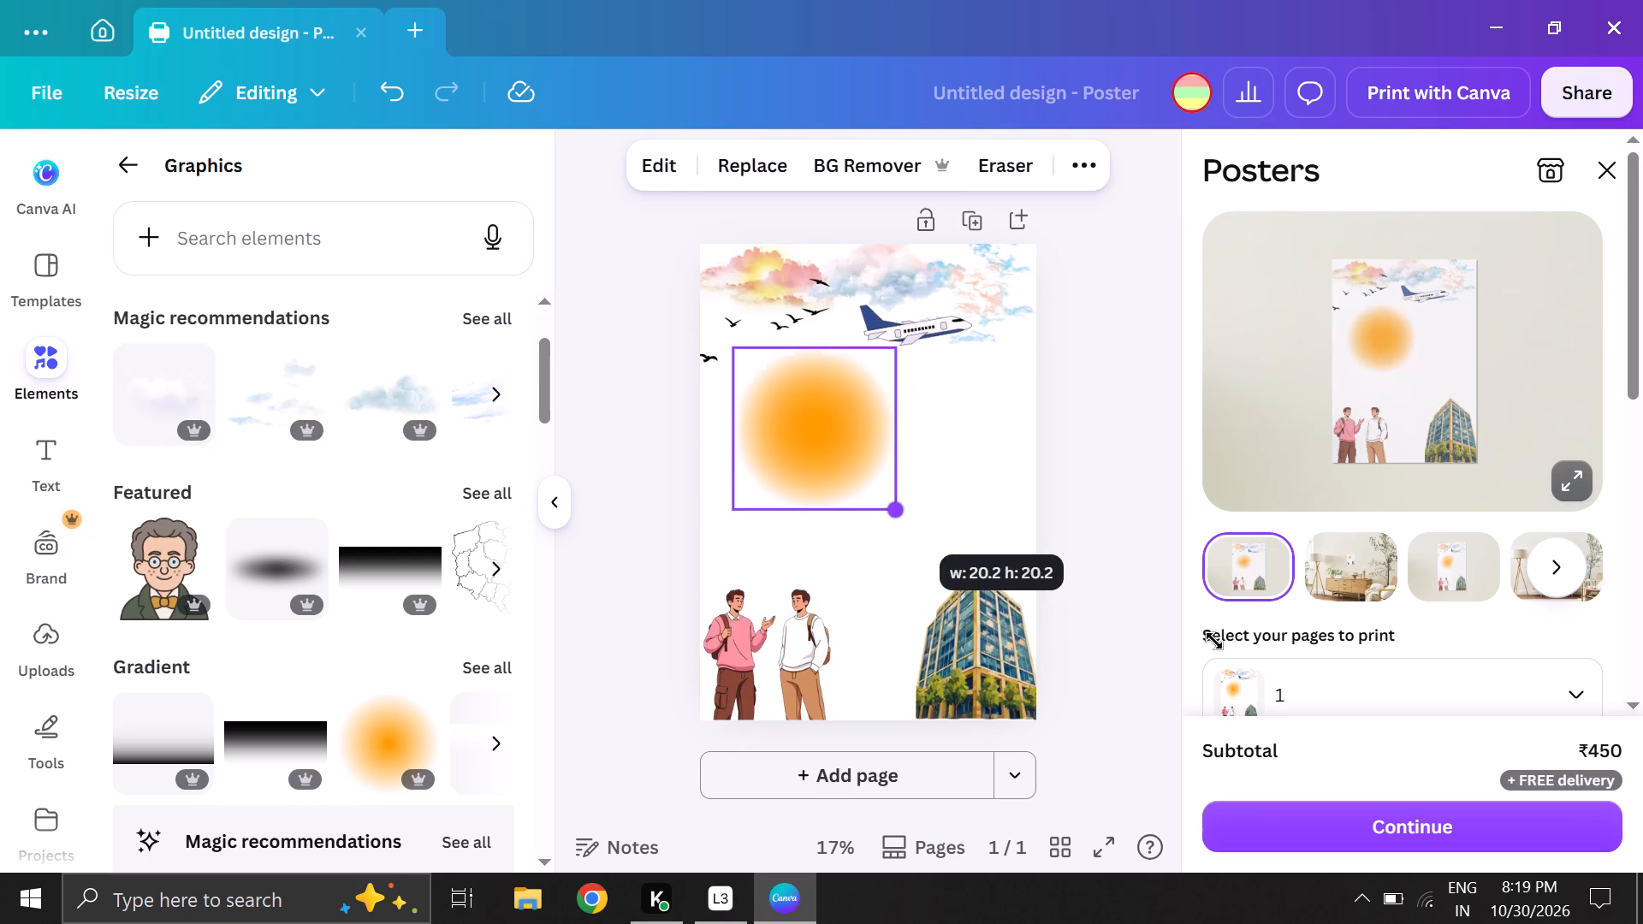
left_click_drag(1214, 641, 1337, 723)
left_click_drag(1014, 545, 1034, 512)
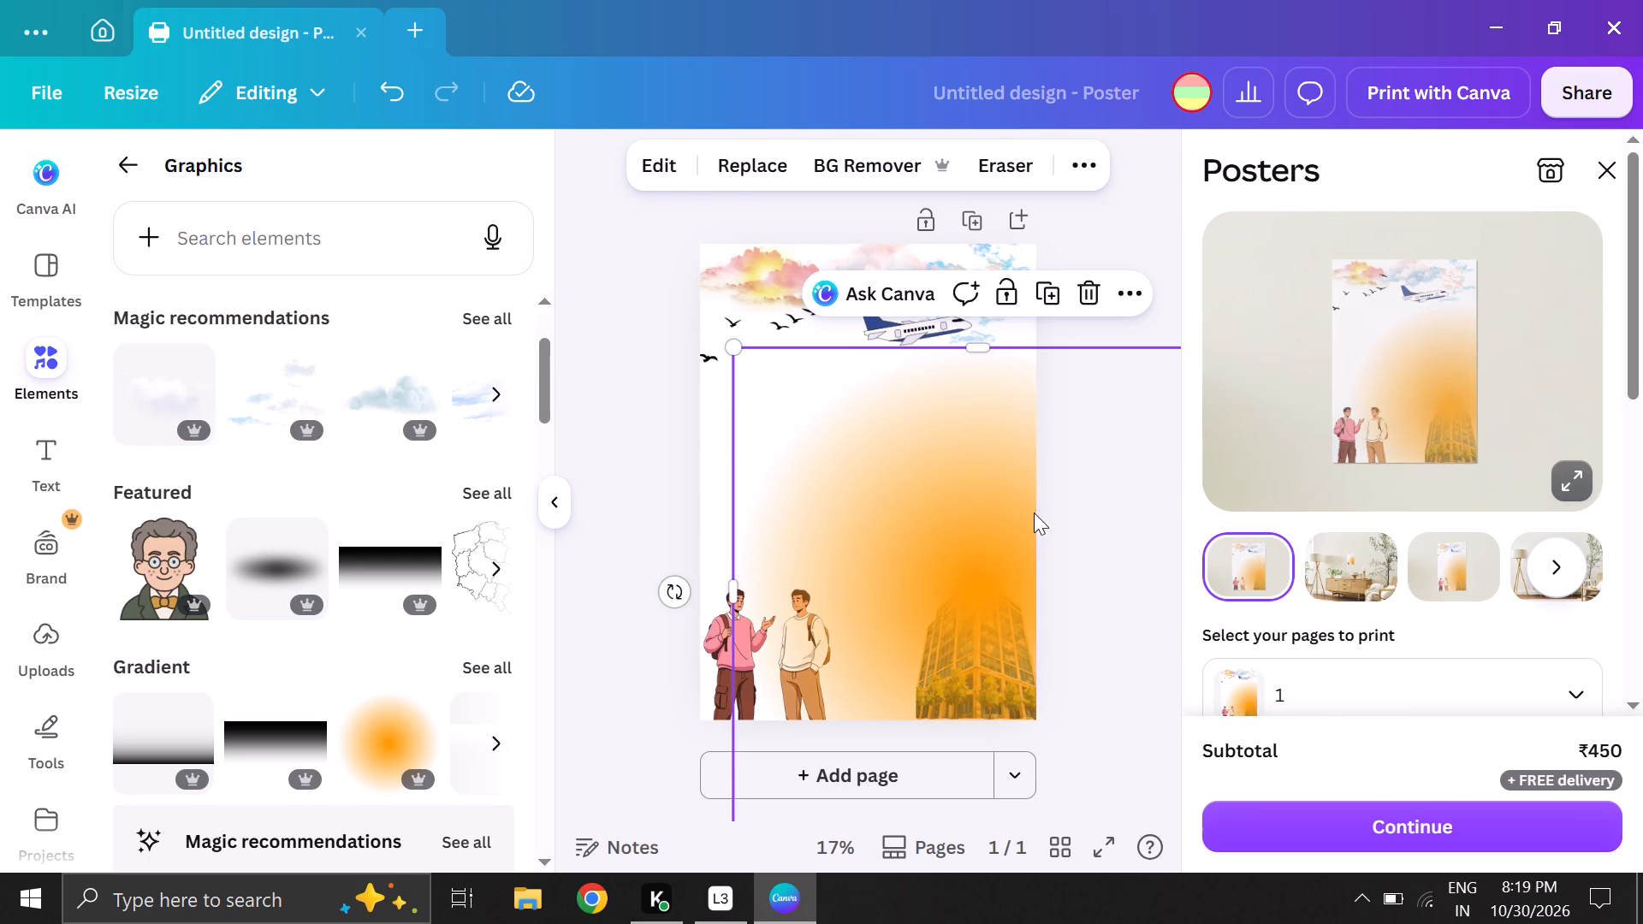
left_click_drag(1034, 512, 1065, 451)
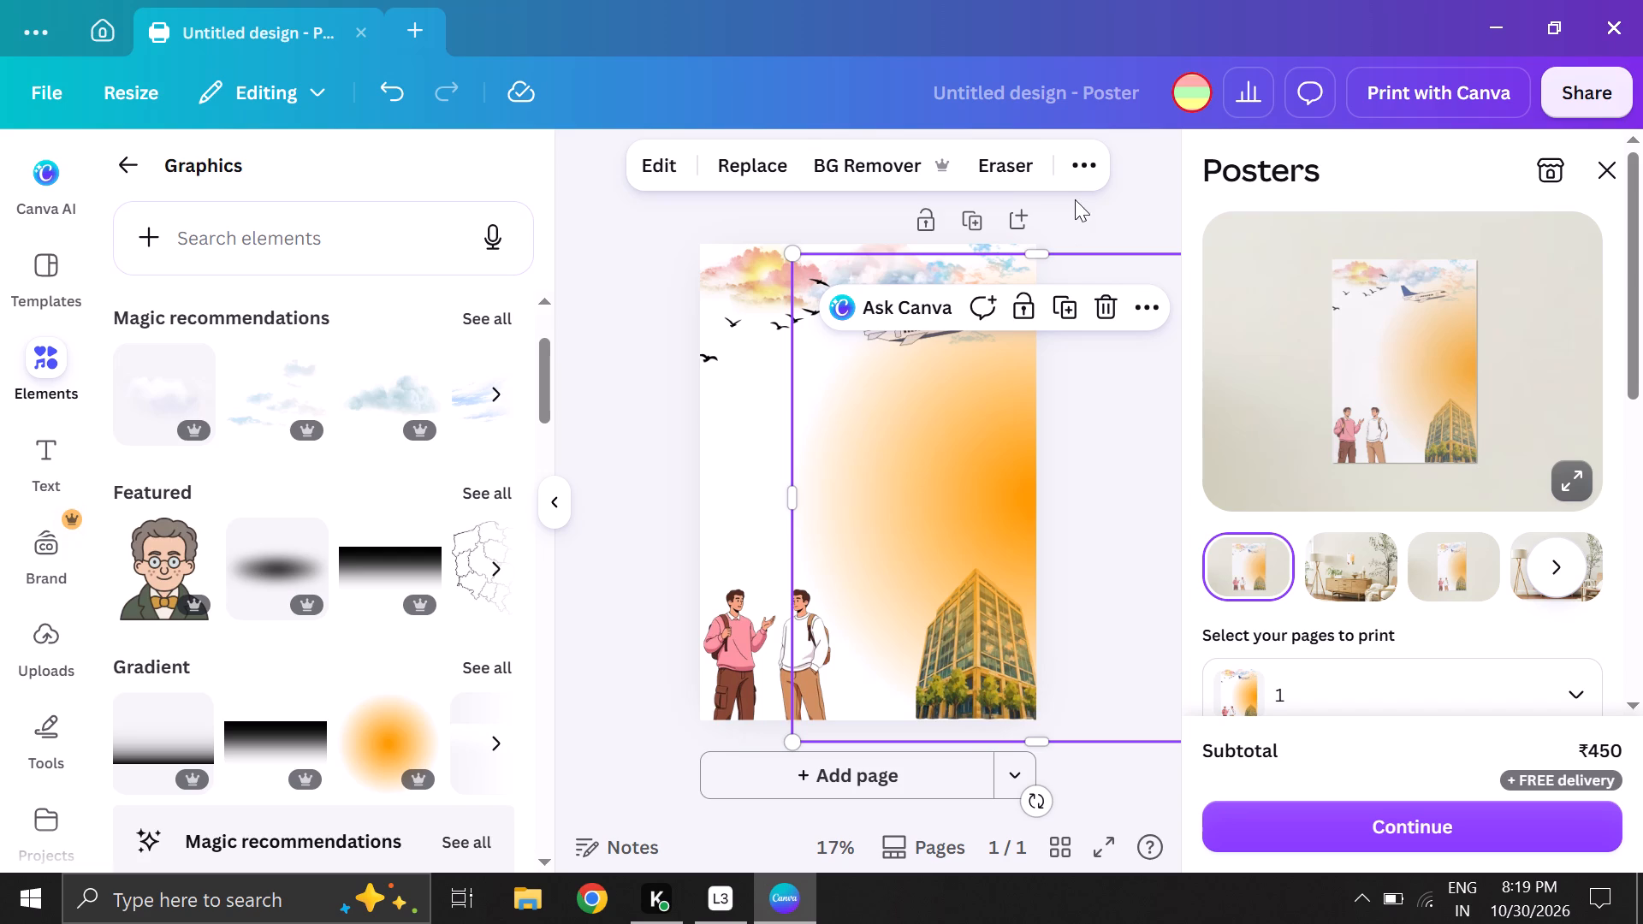
Set the orange glow's transparency to 45 and deselect it.
left_click(1078, 163)
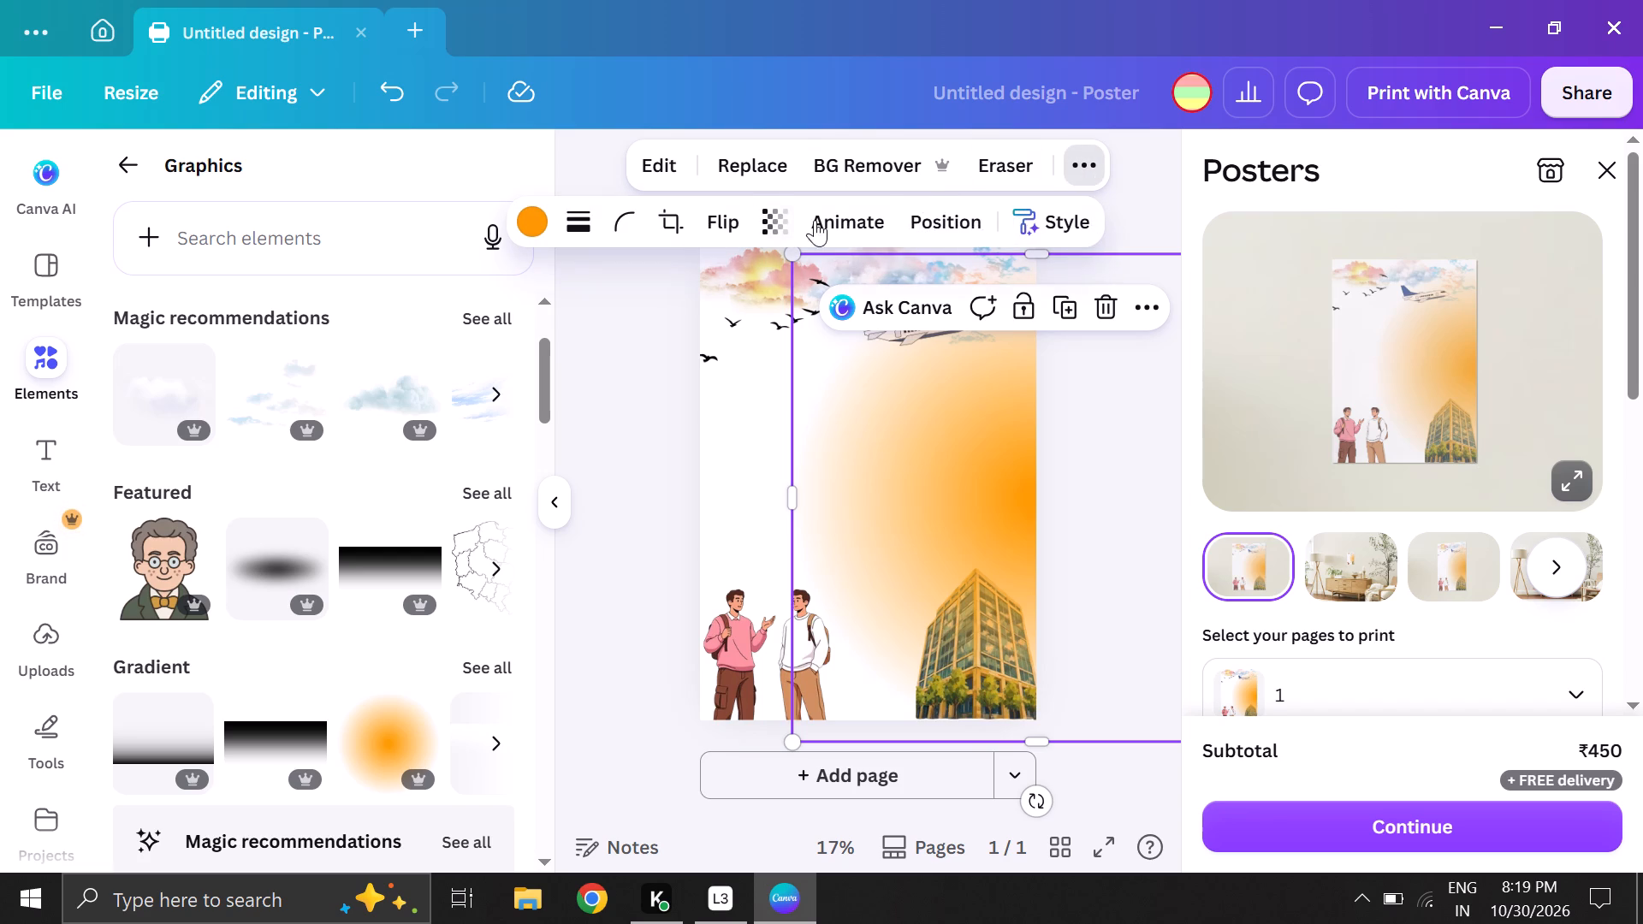
left_click(770, 220)
left_click(730, 328)
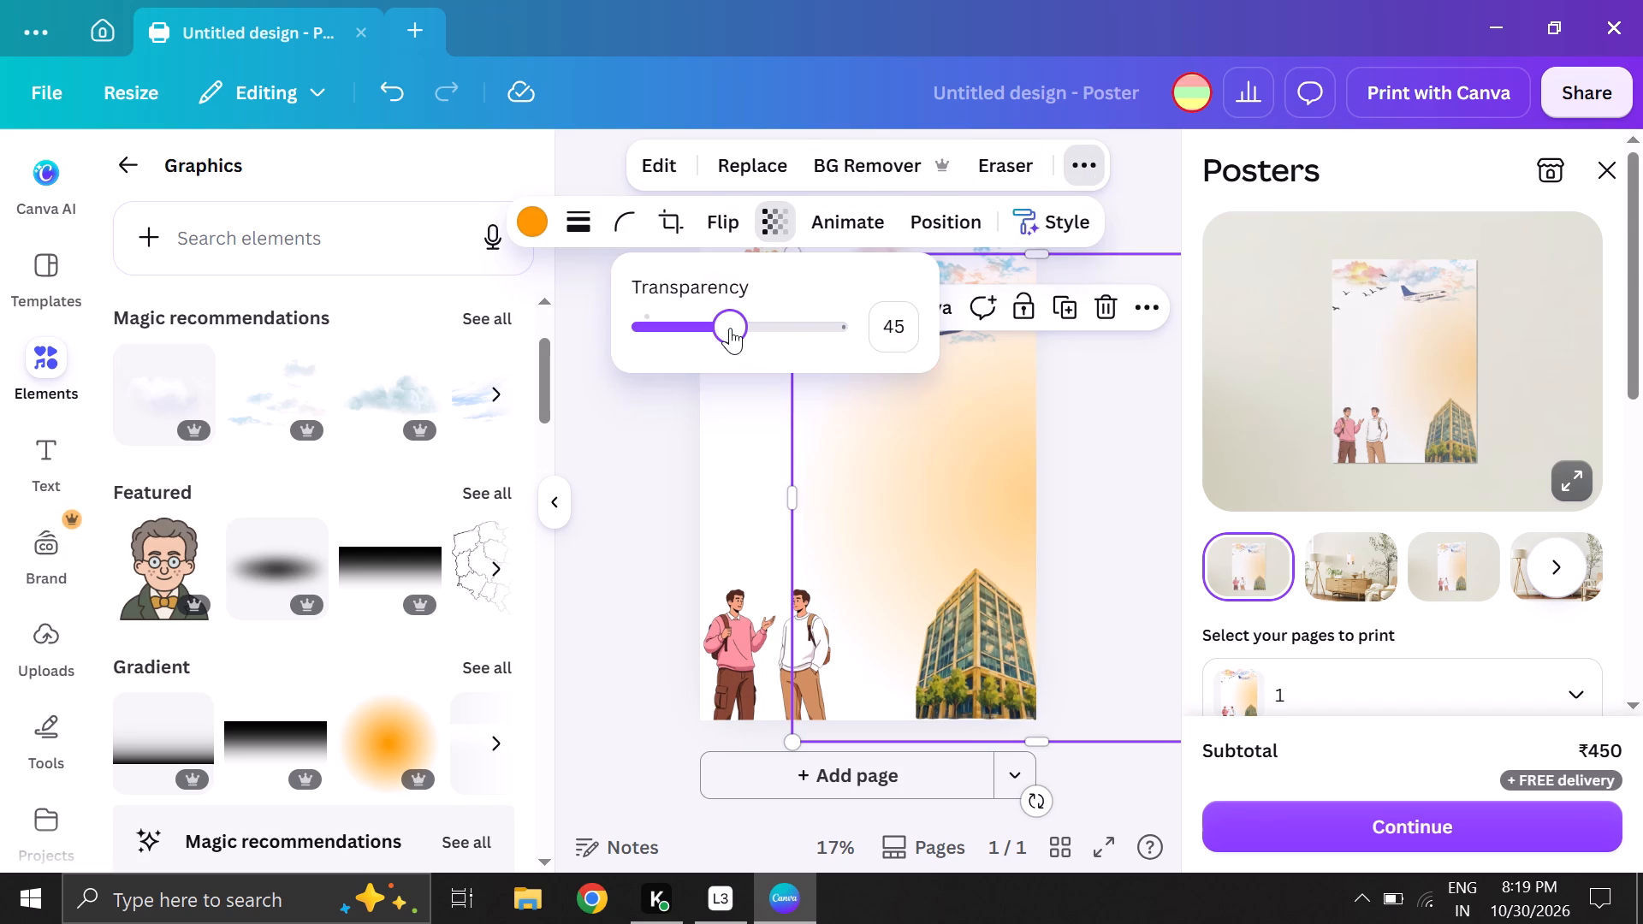
left_click(712, 325)
left_click(642, 515)
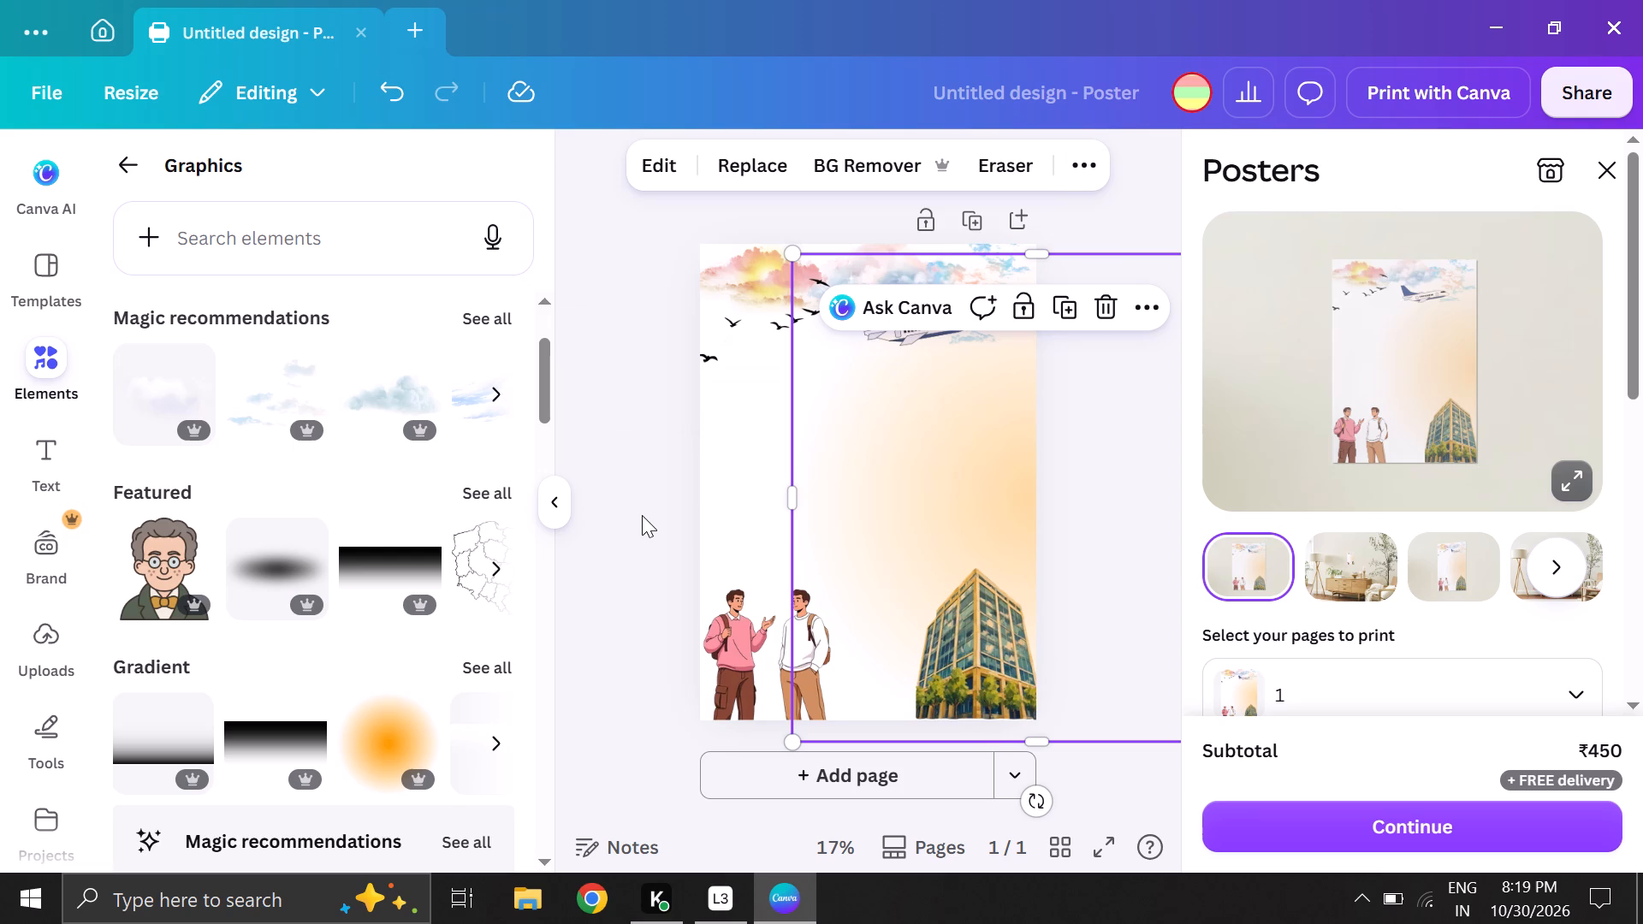
left_click(642, 515)
left_click(675, 207)
double_click(680, 515)
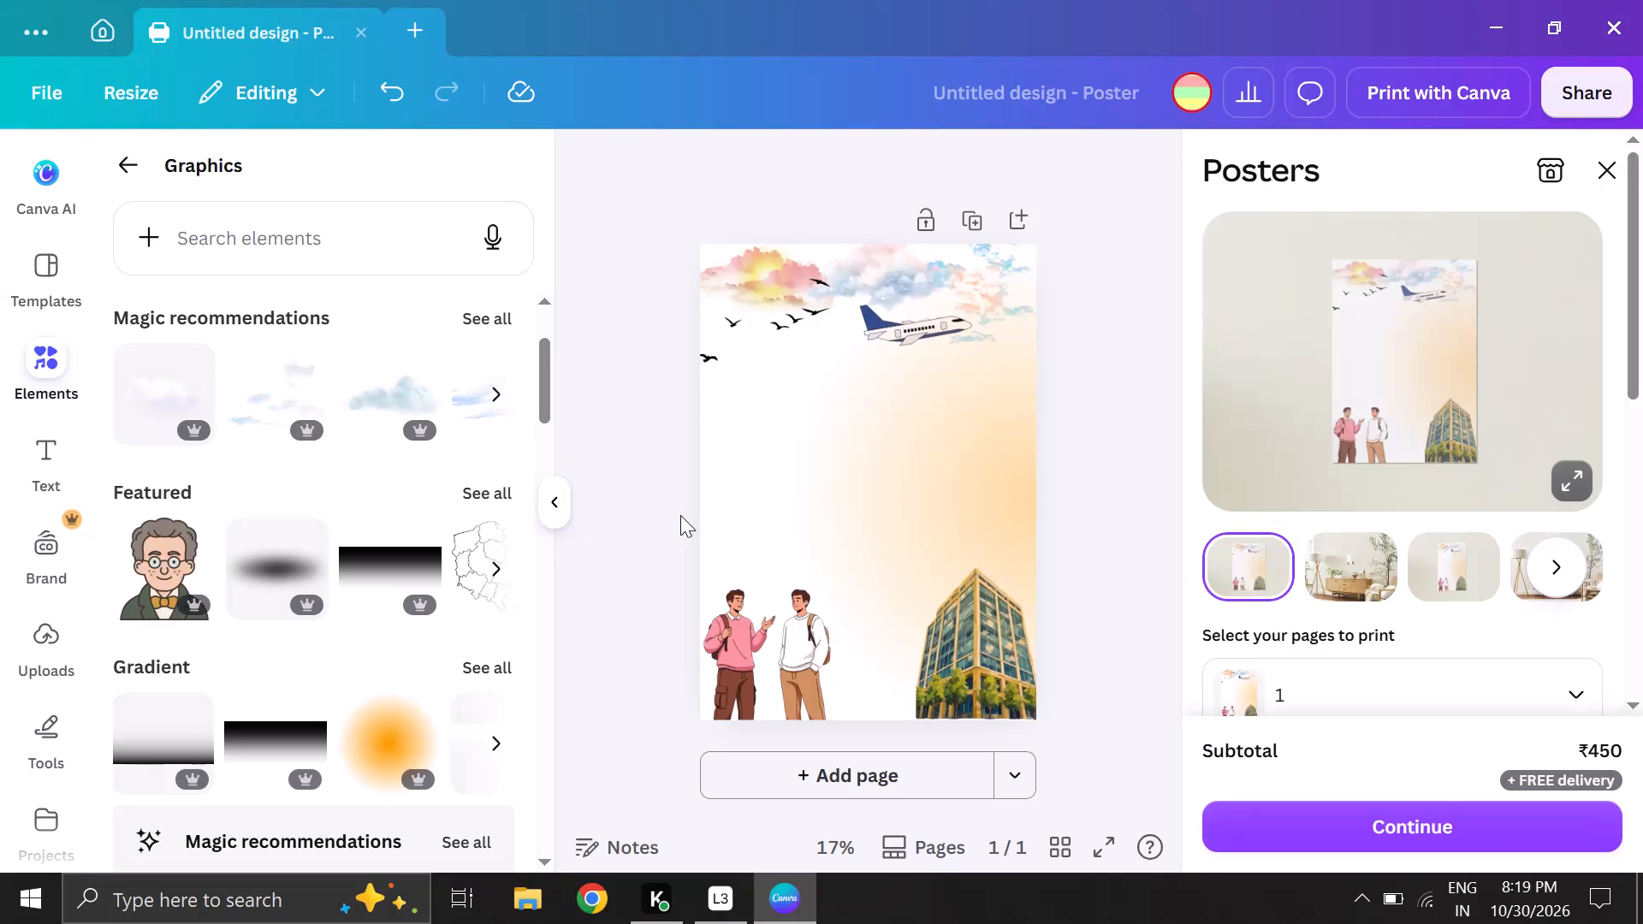
Add the recommended green tree cluster graphic, shrink it to about 22.5 × 26.7 cm, and place it over the two people at the poster's lower left.
left_click(119, 168)
scroll(259, 504, "down", 1)
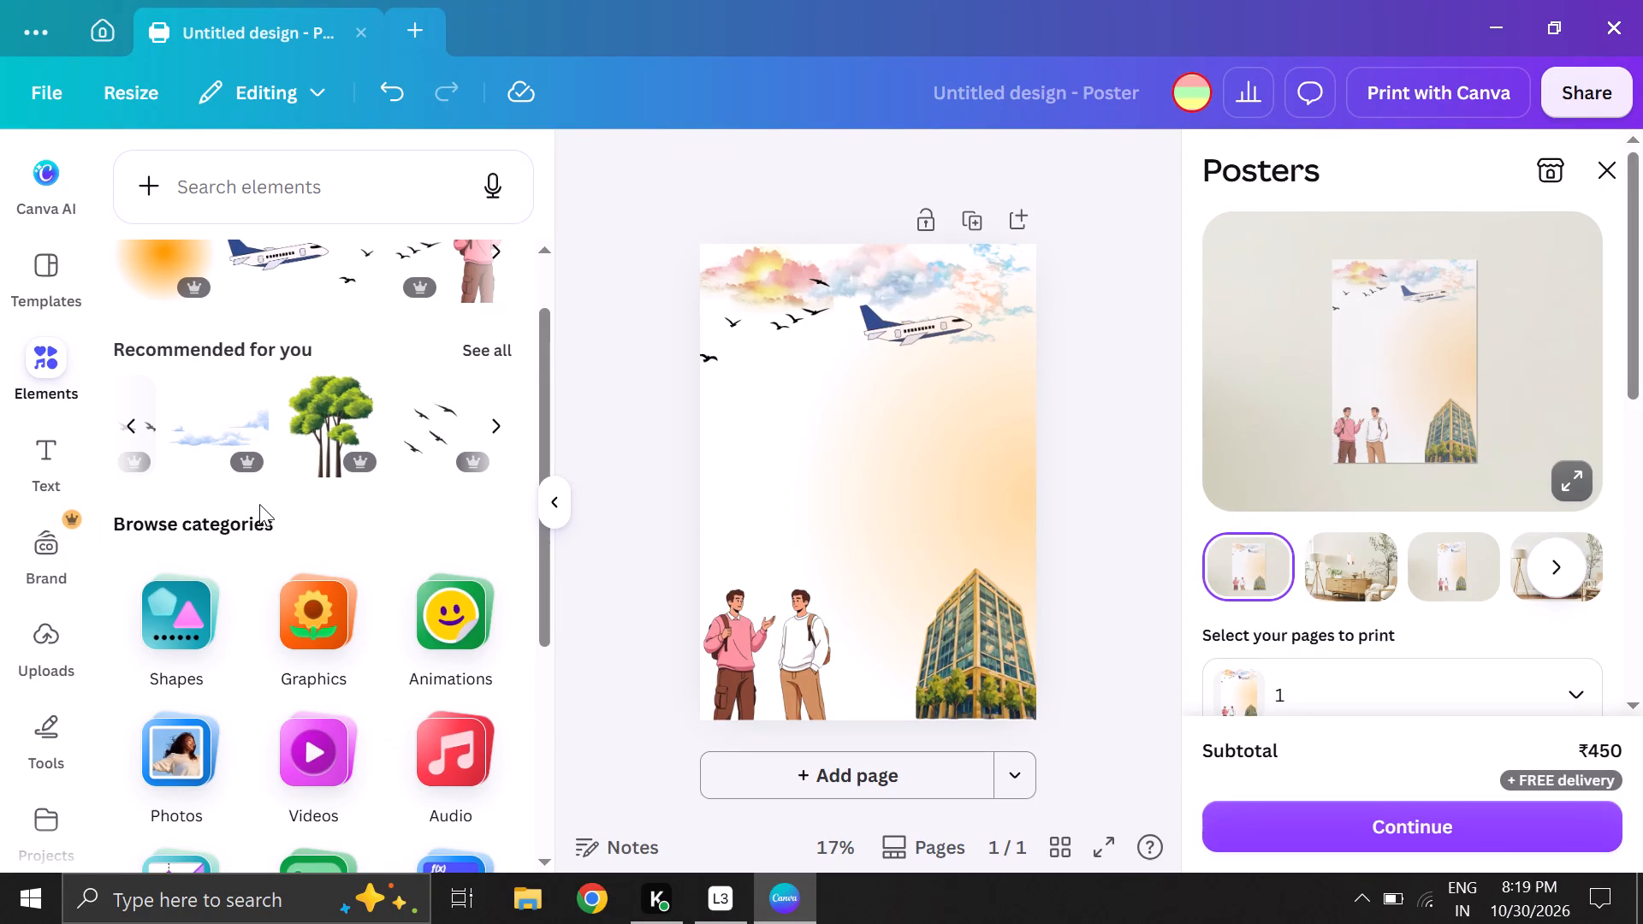
scroll(259, 504, "down", 1)
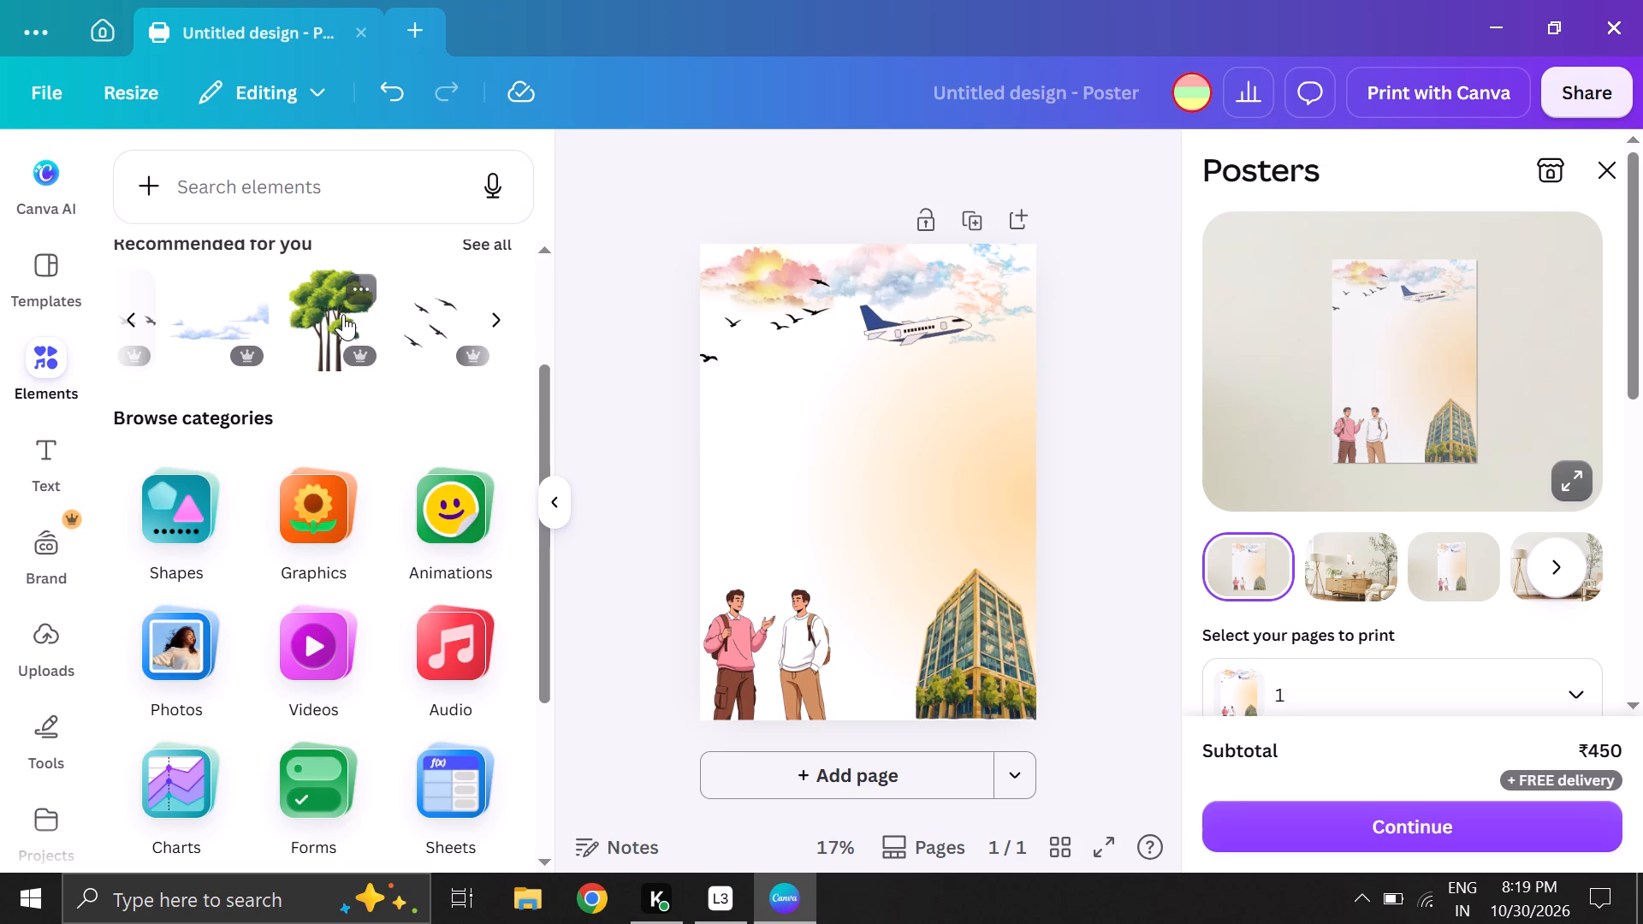
left_click(343, 314)
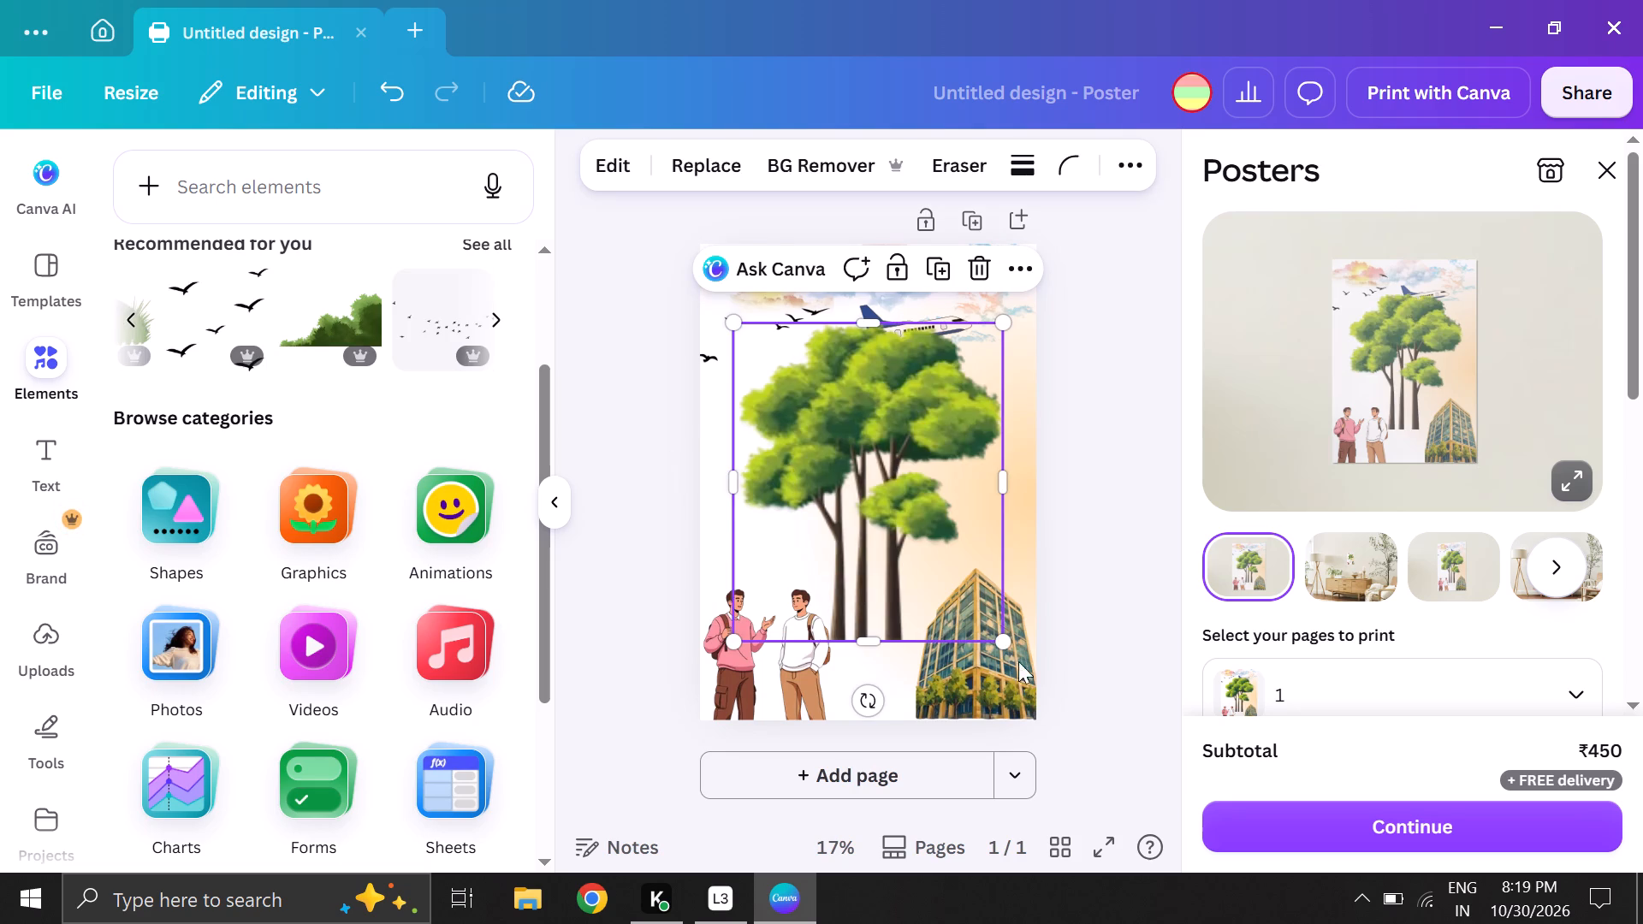
left_click_drag(1006, 642, 950, 567)
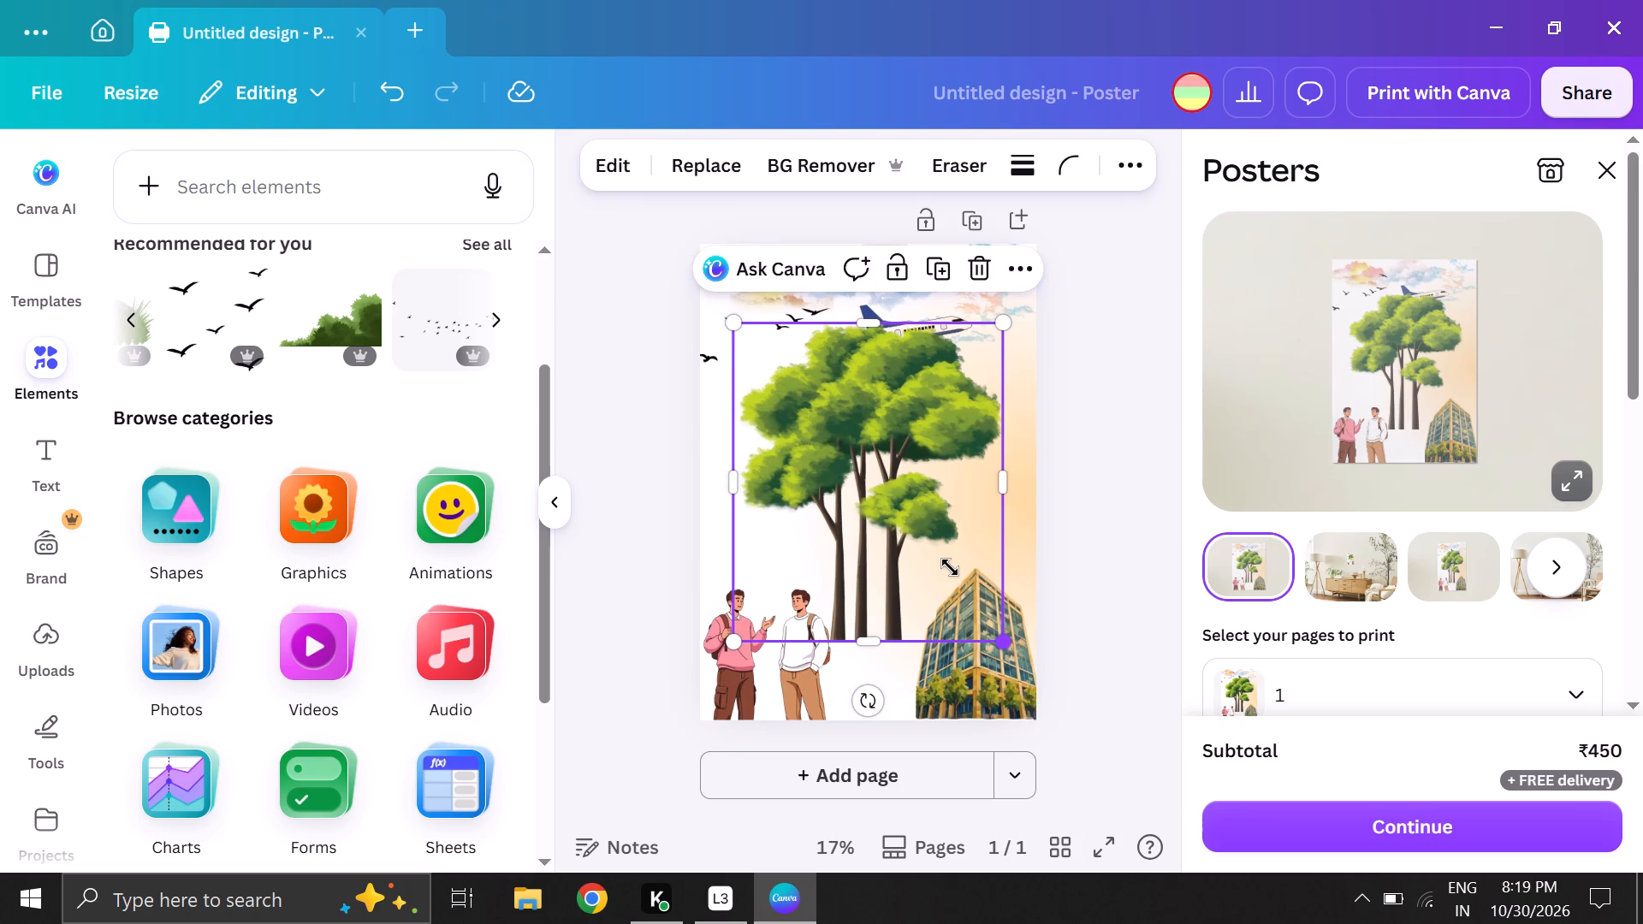
left_click_drag(950, 567, 900, 553)
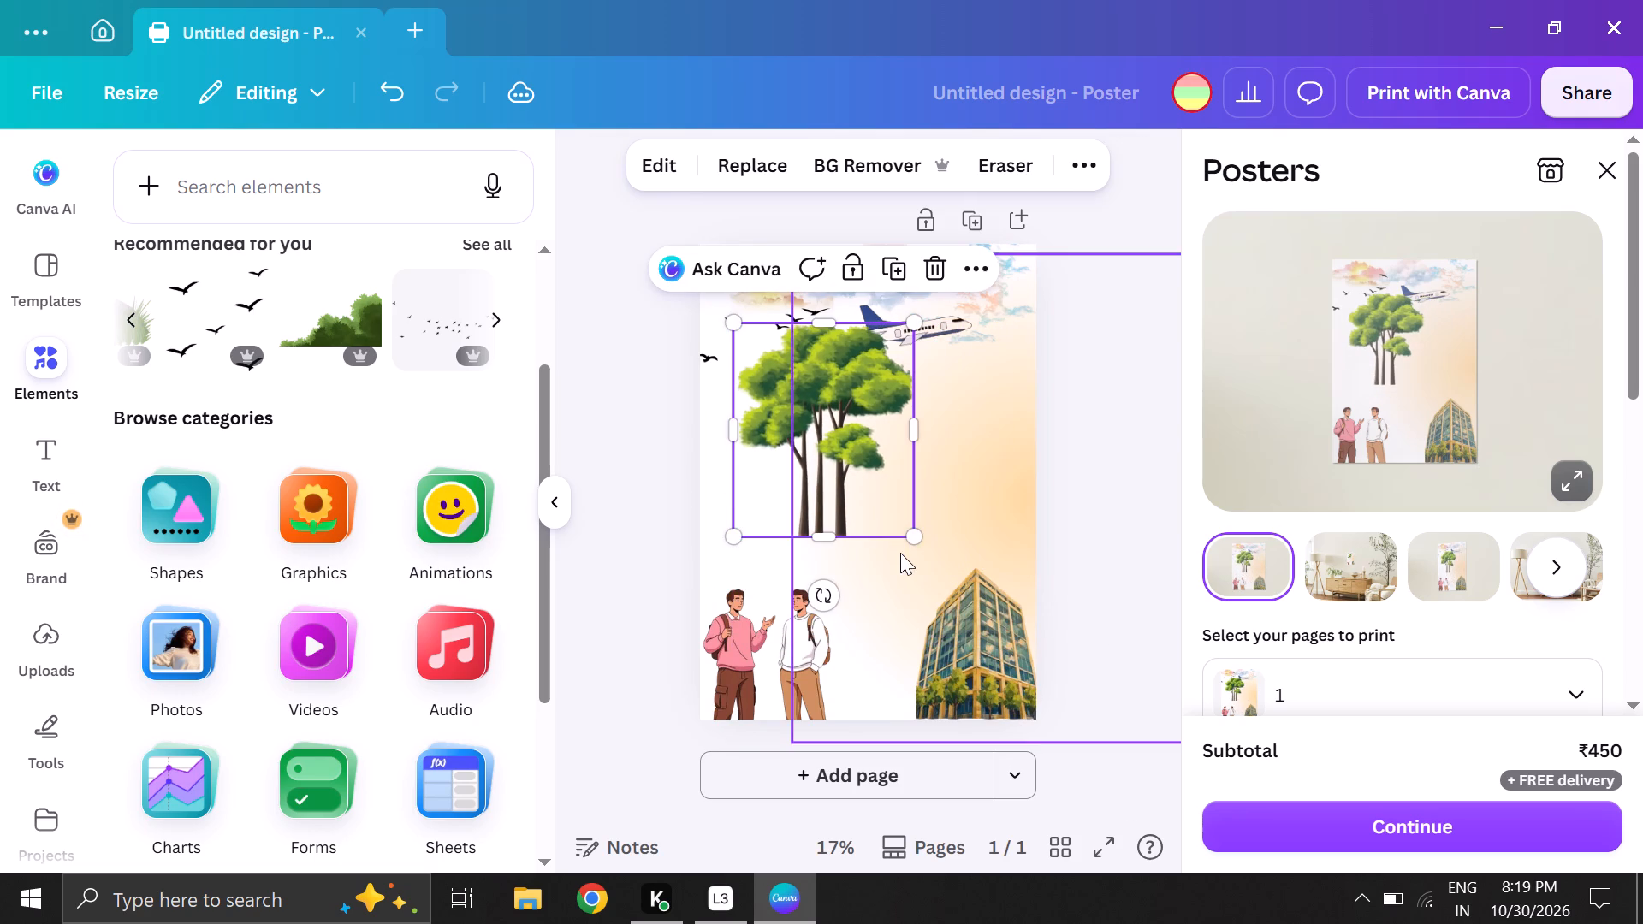
left_click_drag(816, 451, 850, 620)
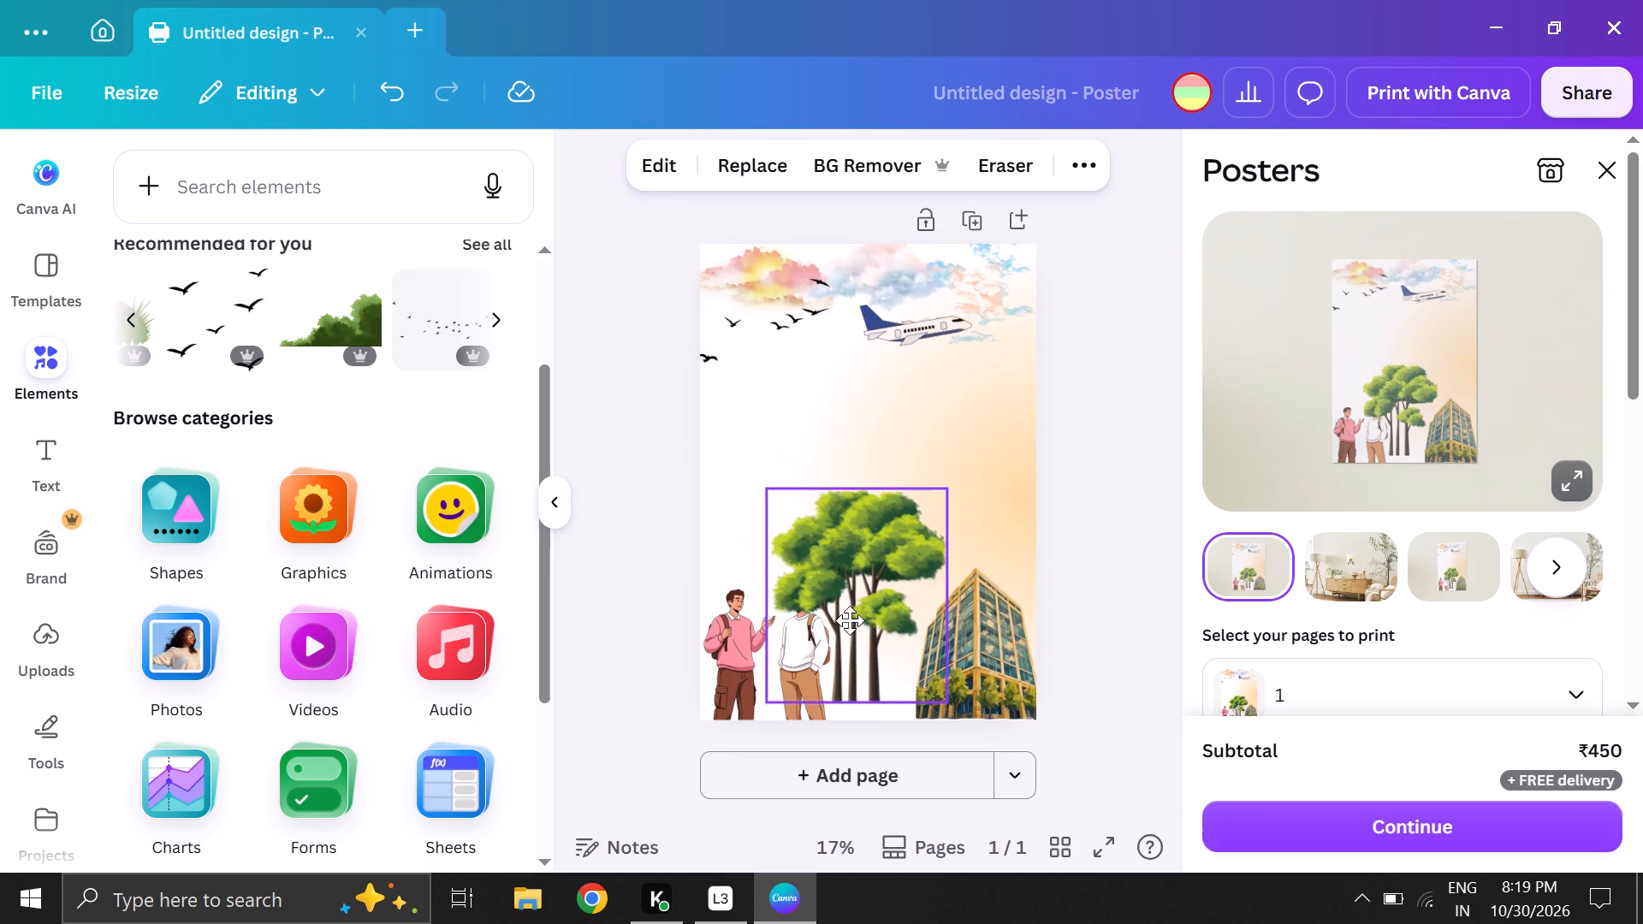
left_click_drag(850, 620, 767, 636)
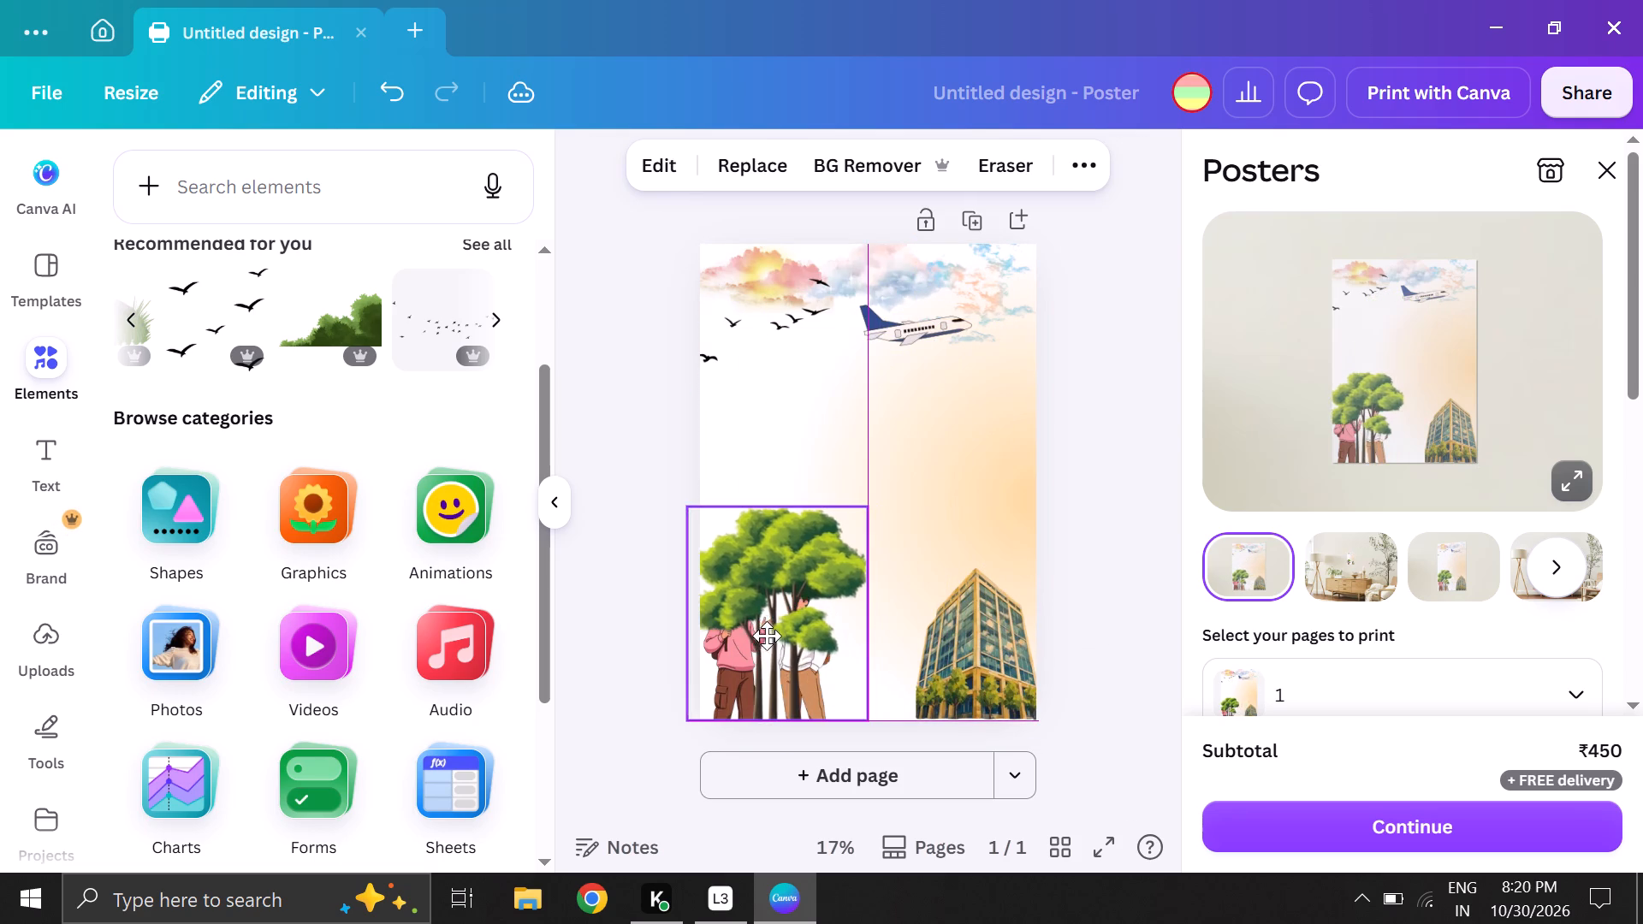
left_click_drag(767, 636, 763, 635)
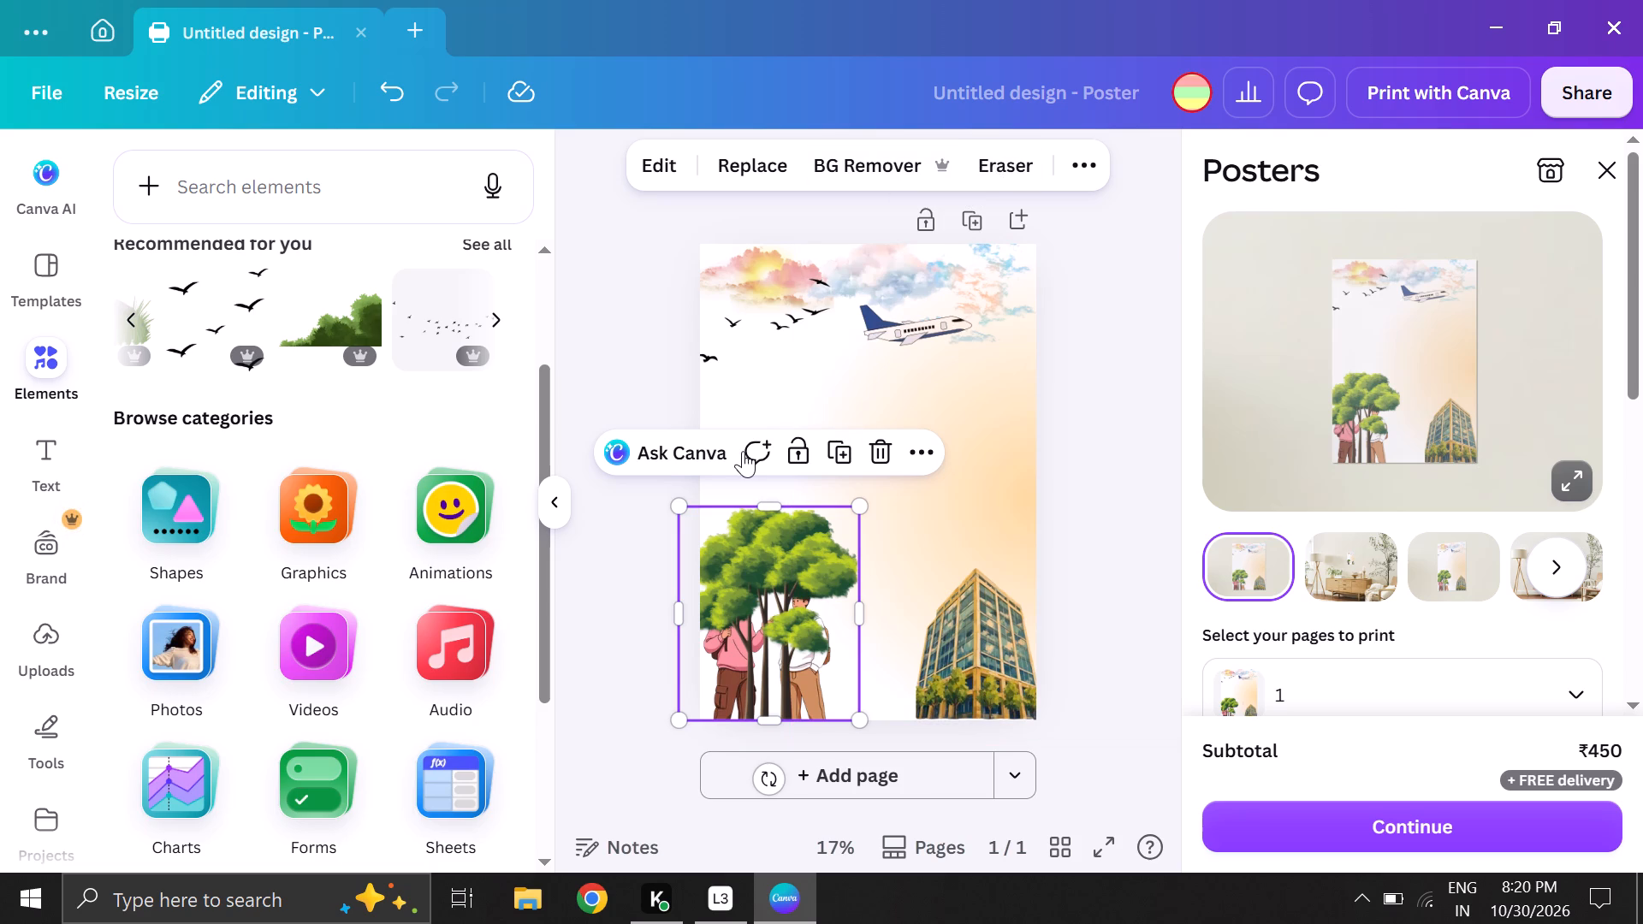
Fade the tree cluster by setting its transparency to 33.
left_click(920, 458)
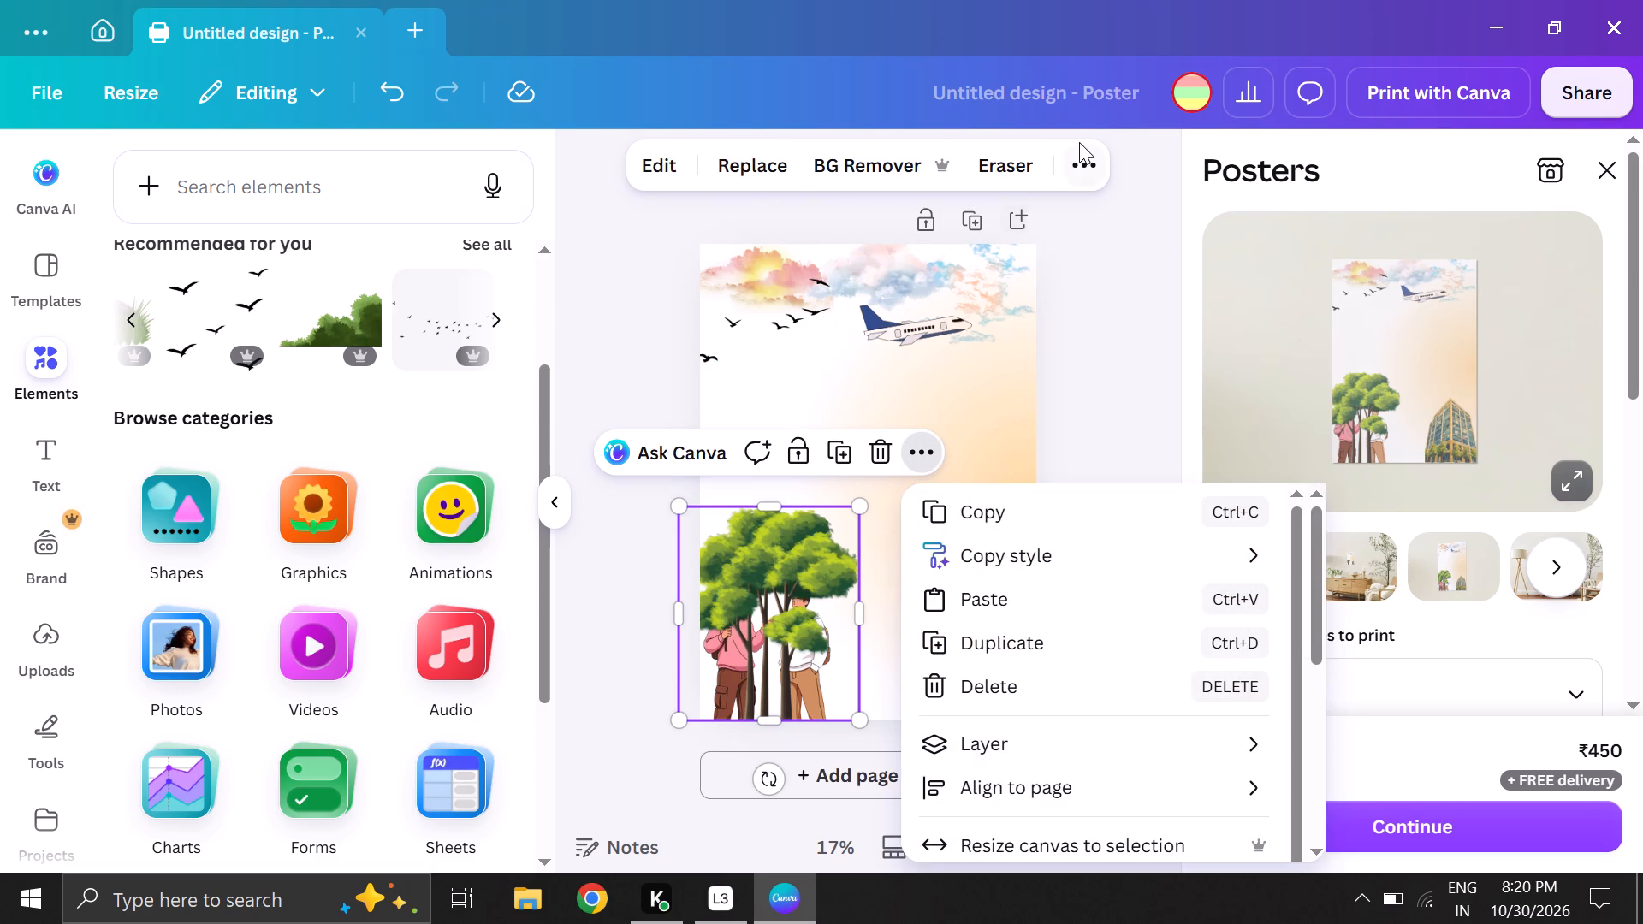
left_click(1076, 156)
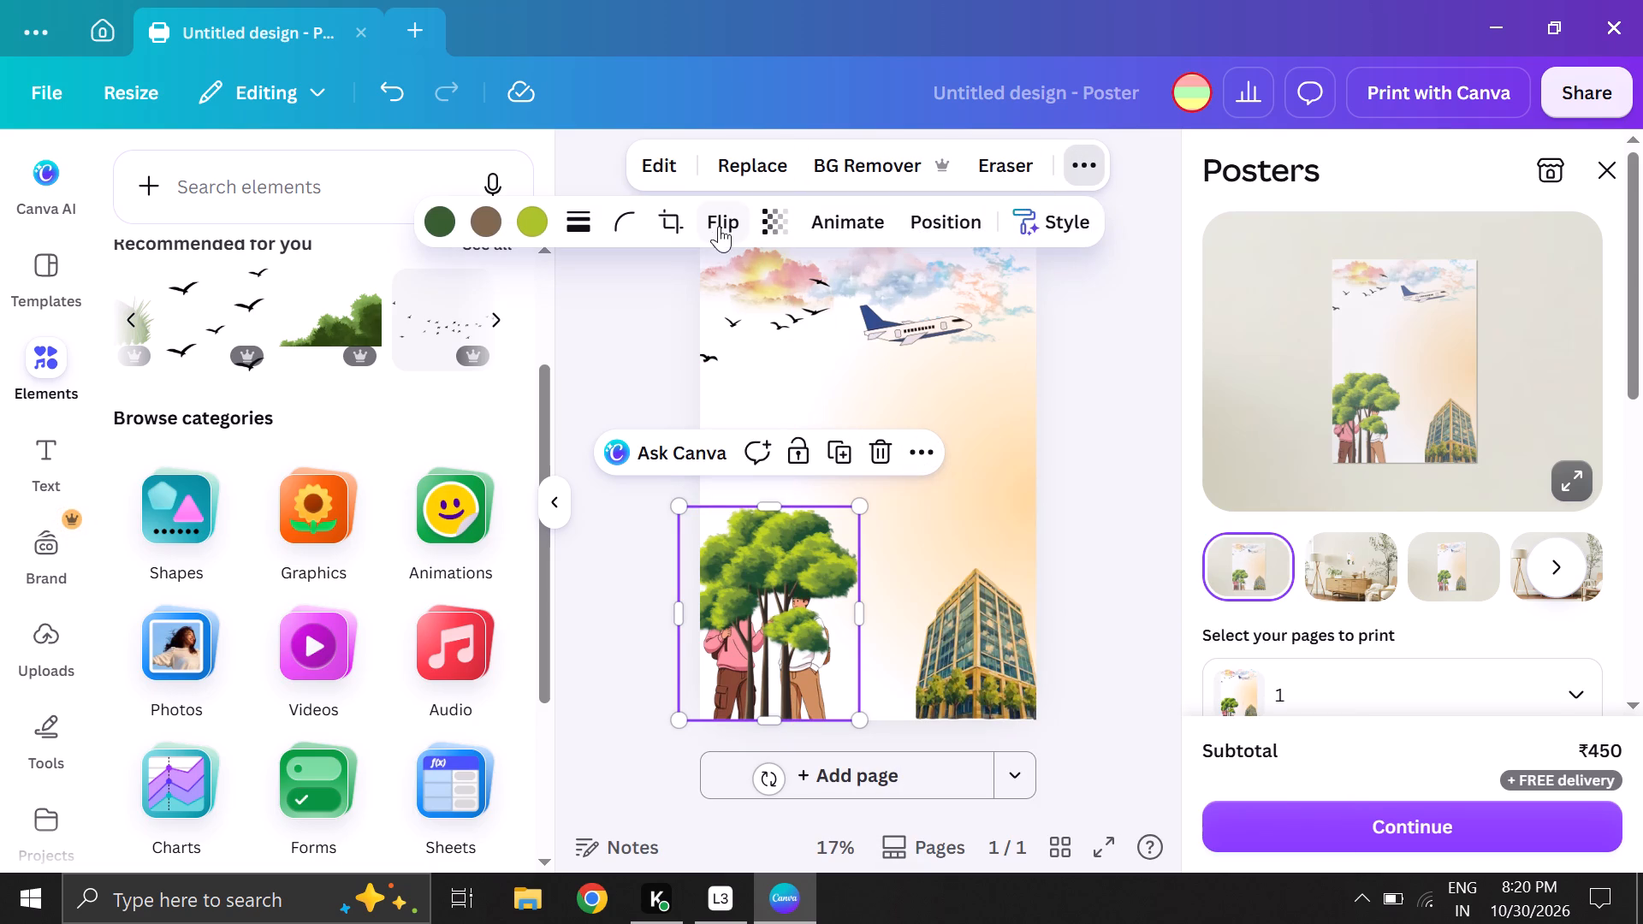
left_click(768, 226)
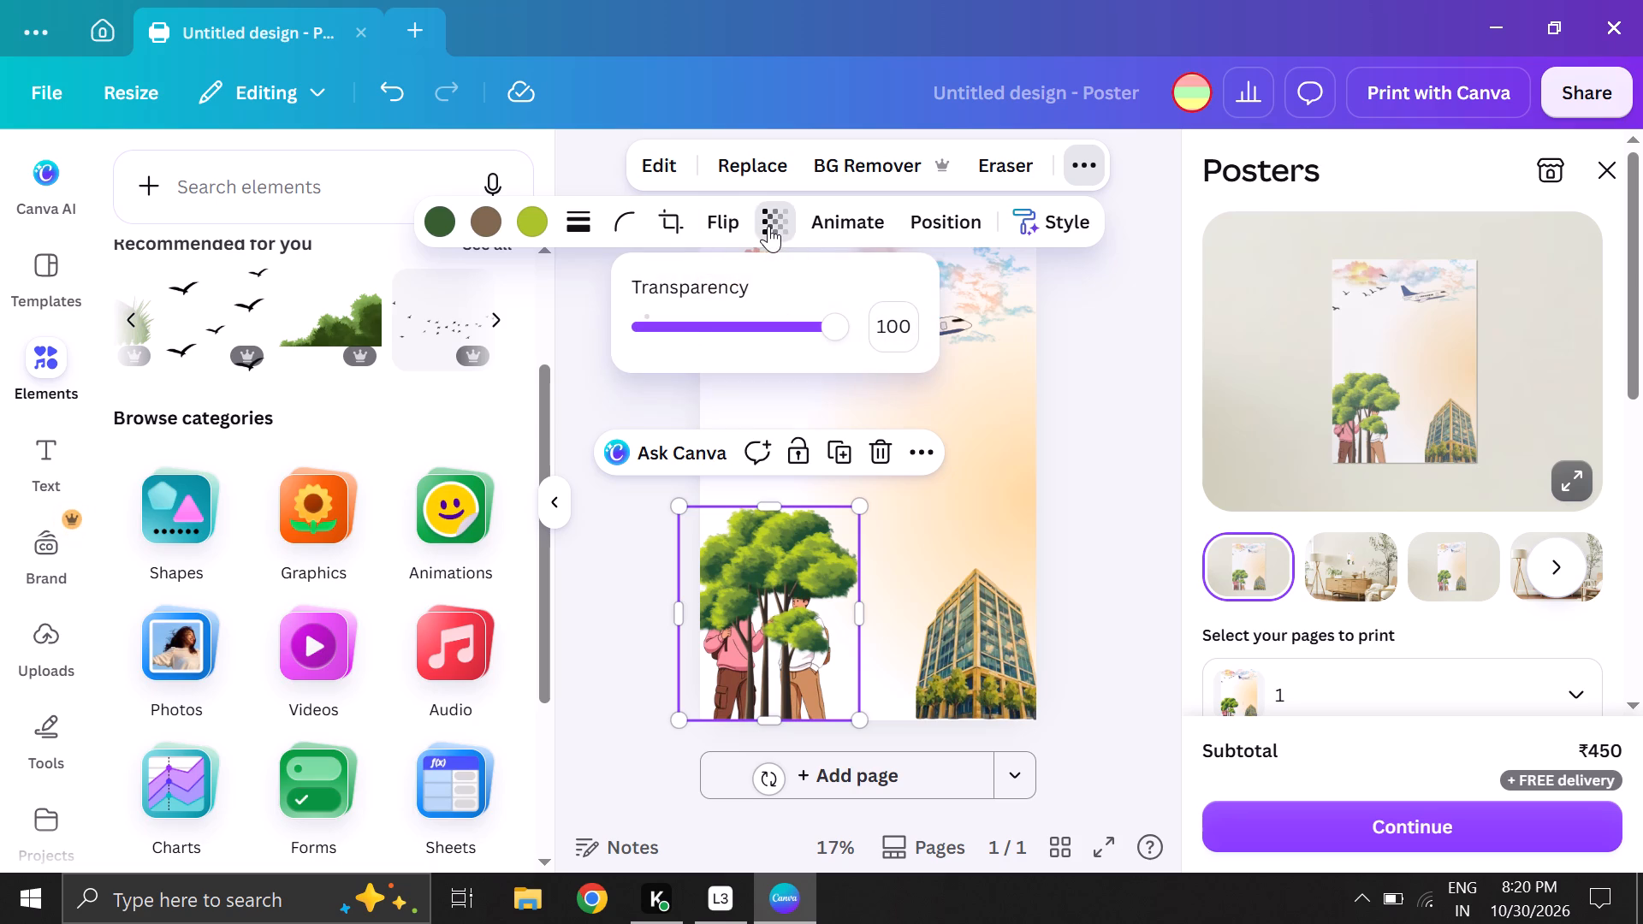
left_click(685, 318)
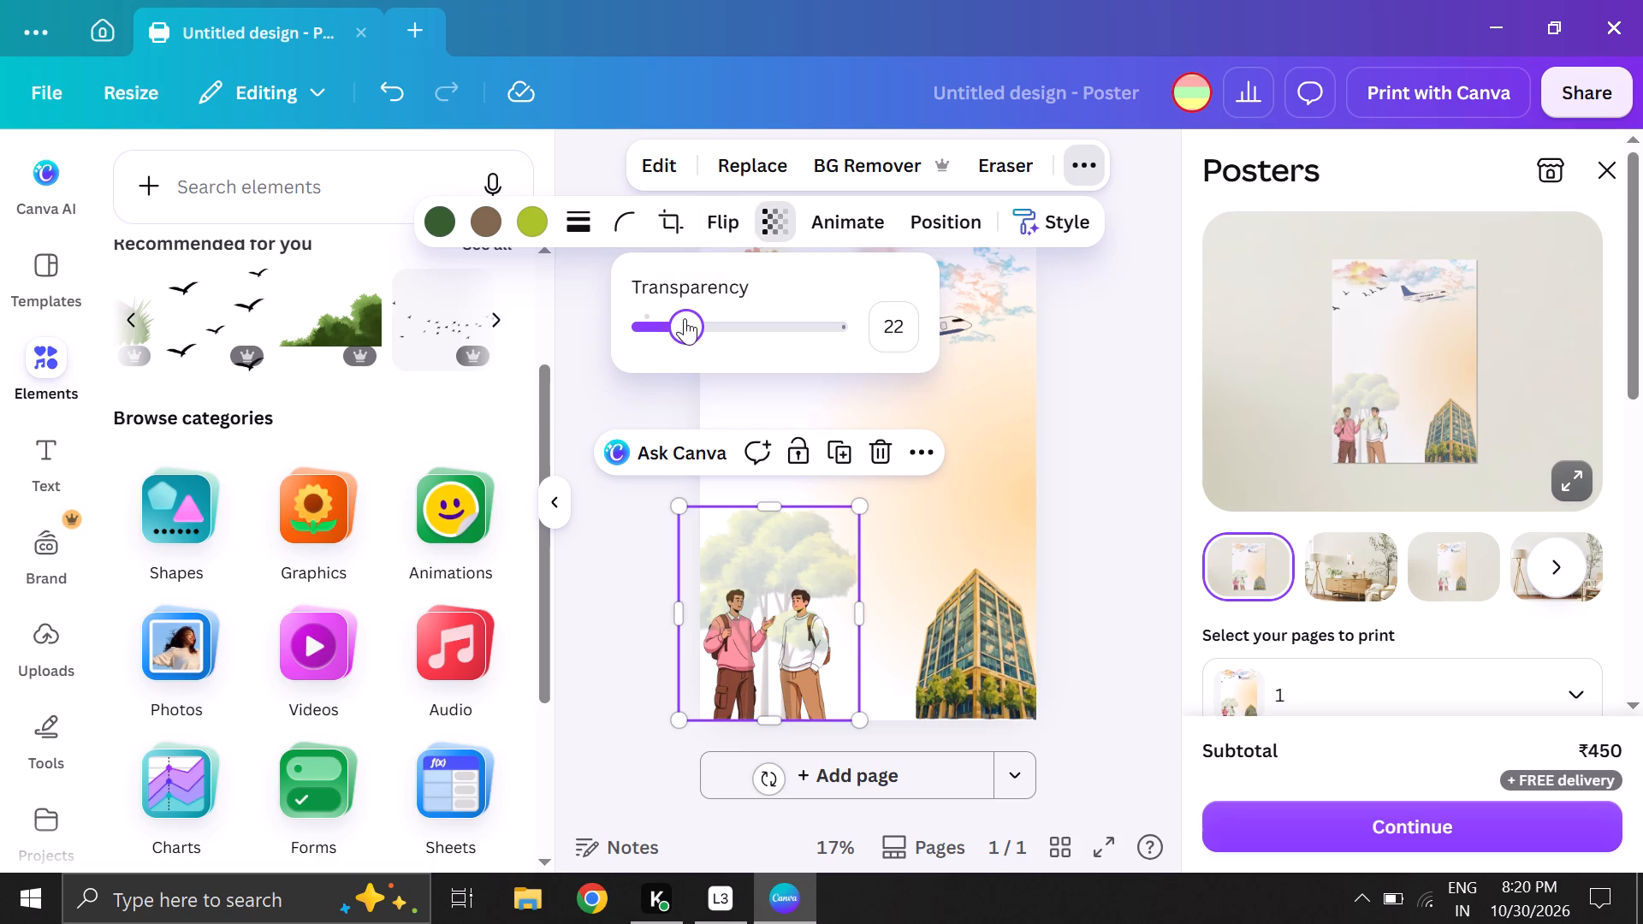
left_click_drag(691, 326, 718, 325)
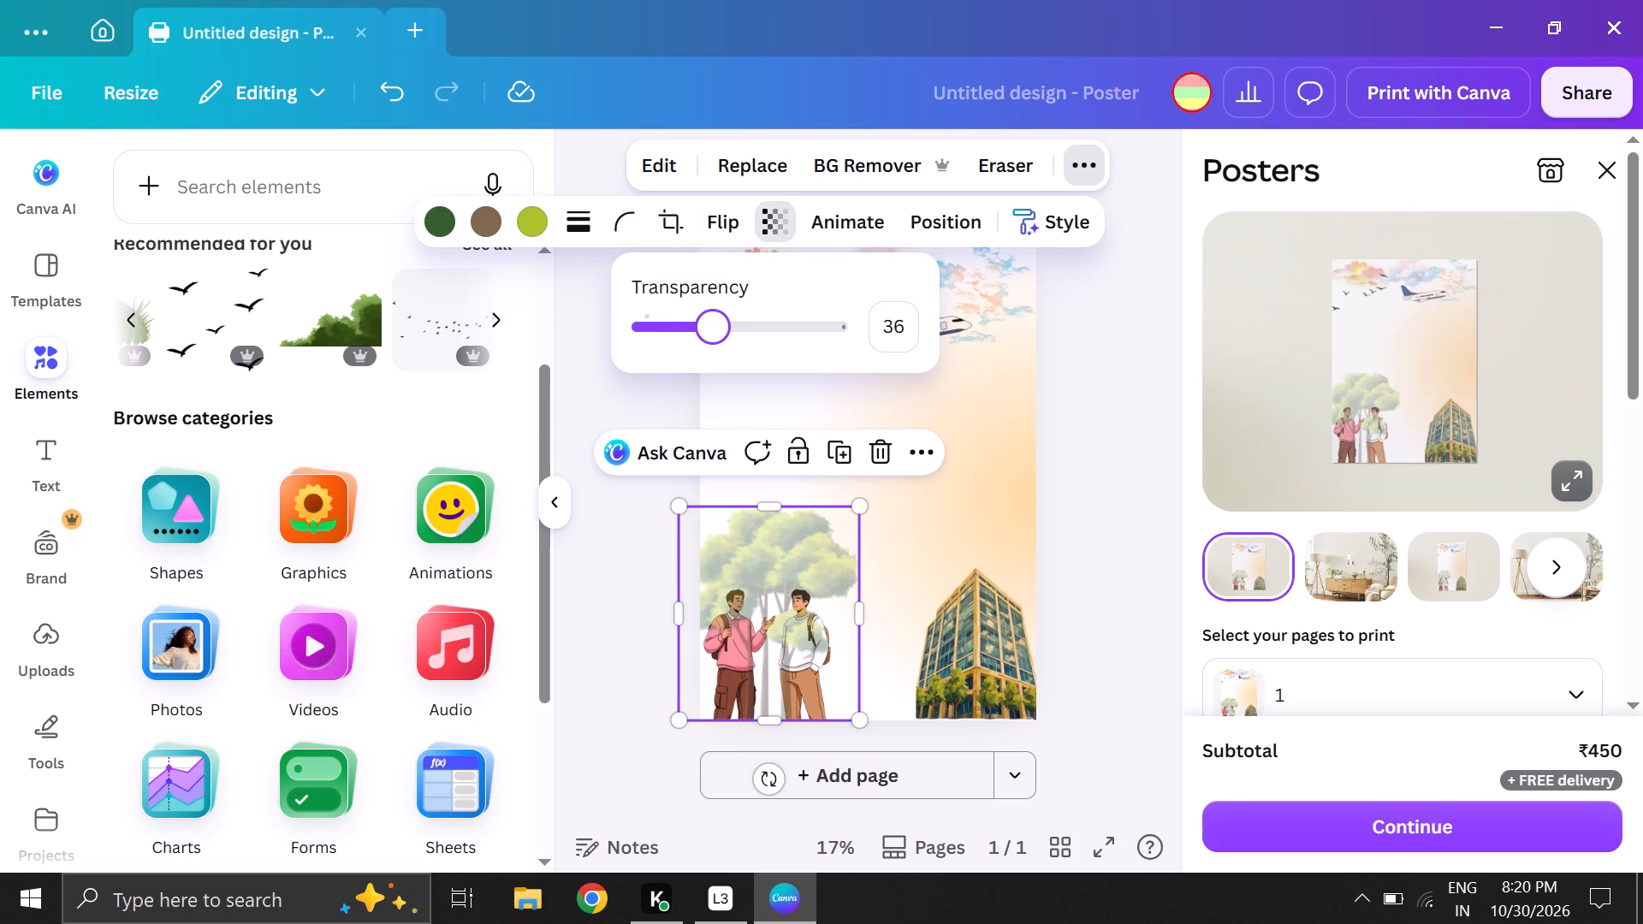
left_click_drag(718, 325, 697, 338)
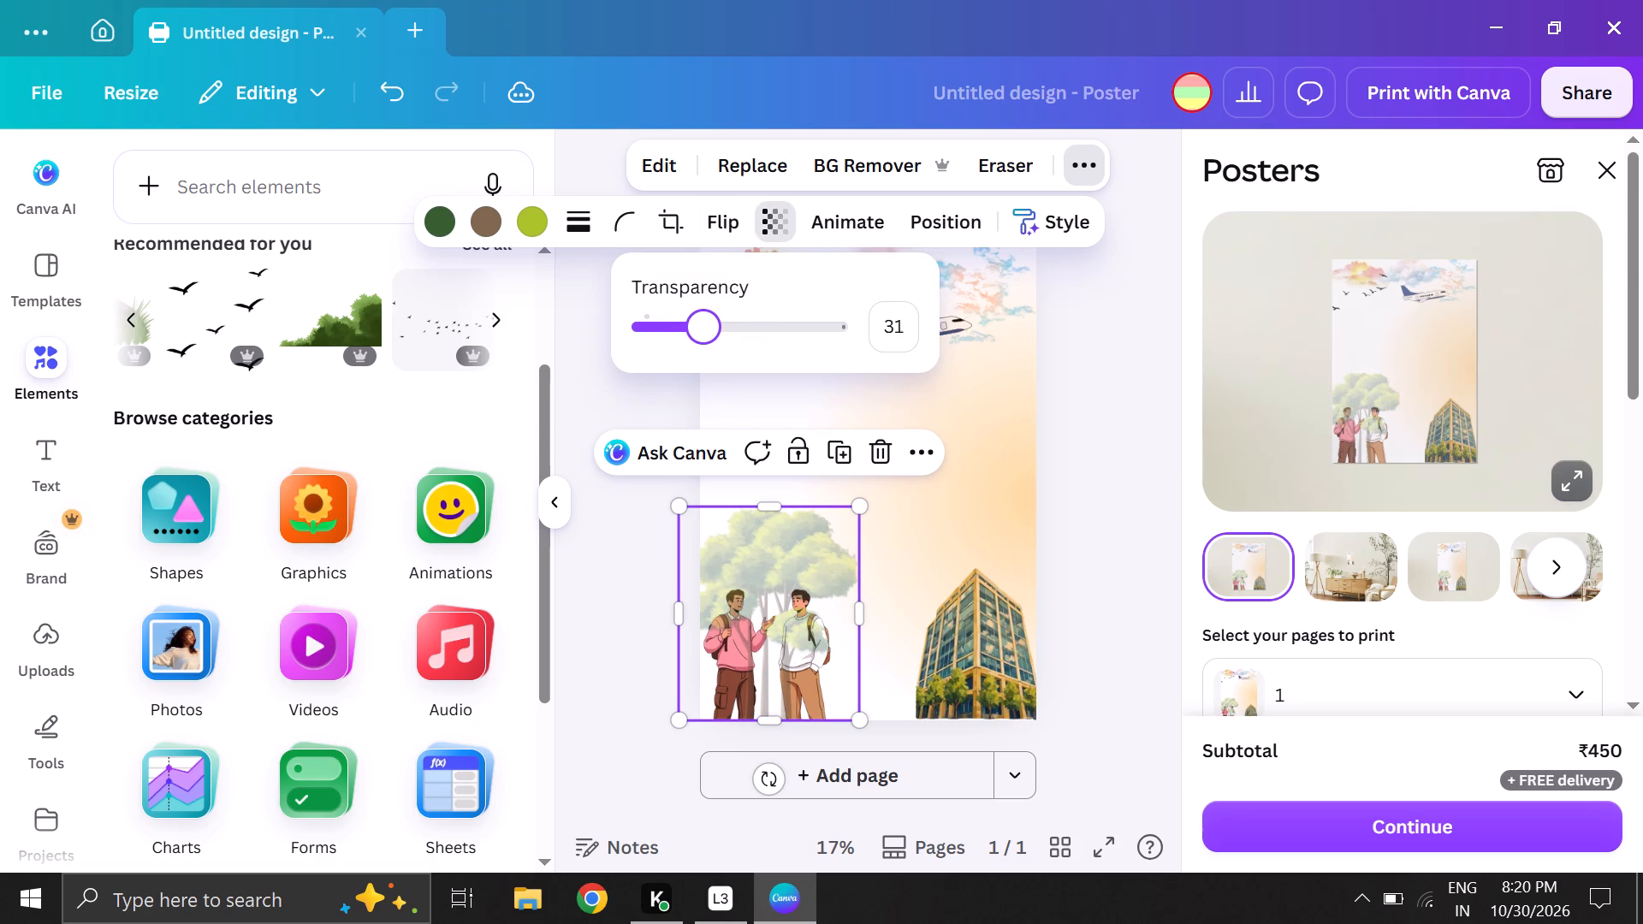
left_click_drag(697, 338, 735, 342)
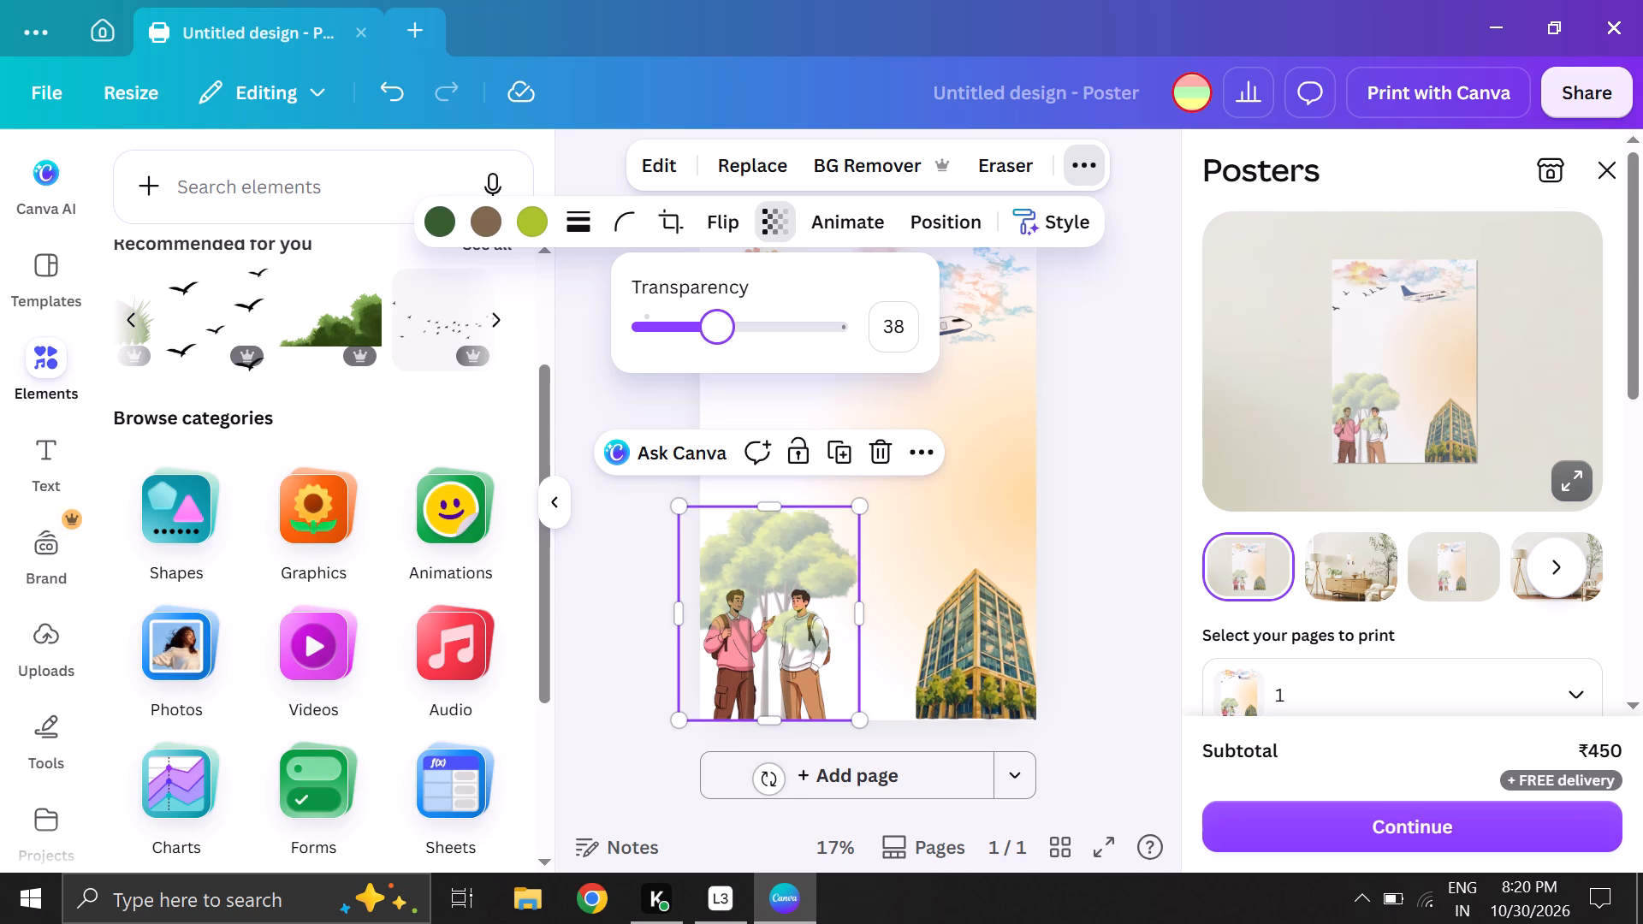
left_click_drag(735, 342, 770, 341)
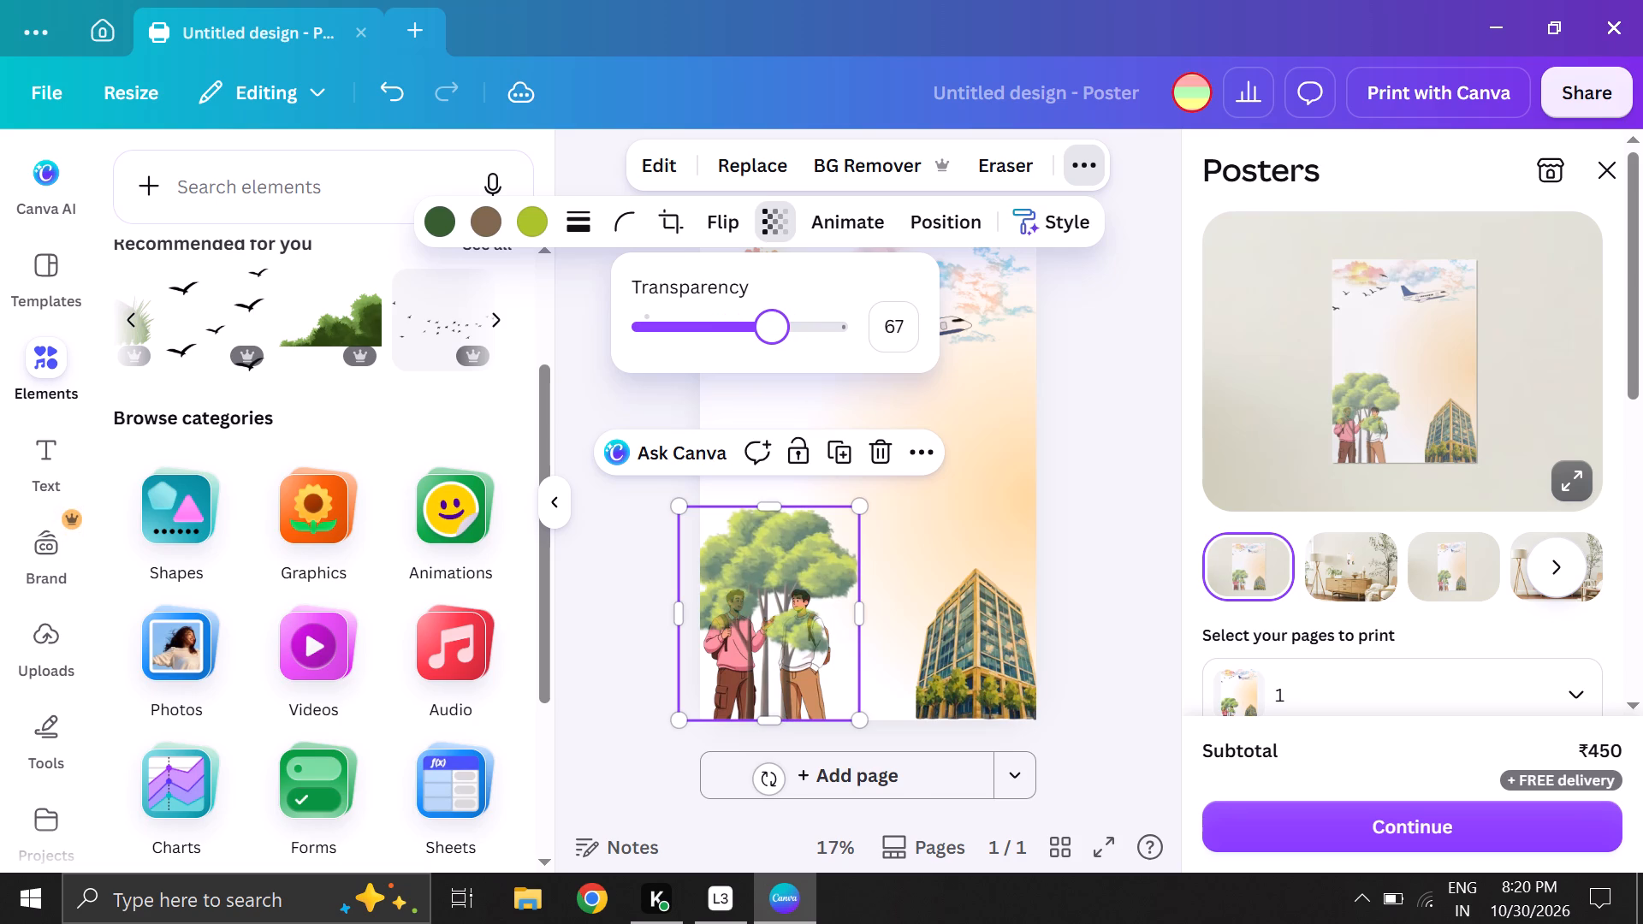
left_click_drag(770, 341, 748, 346)
left_click_drag(748, 346, 706, 348)
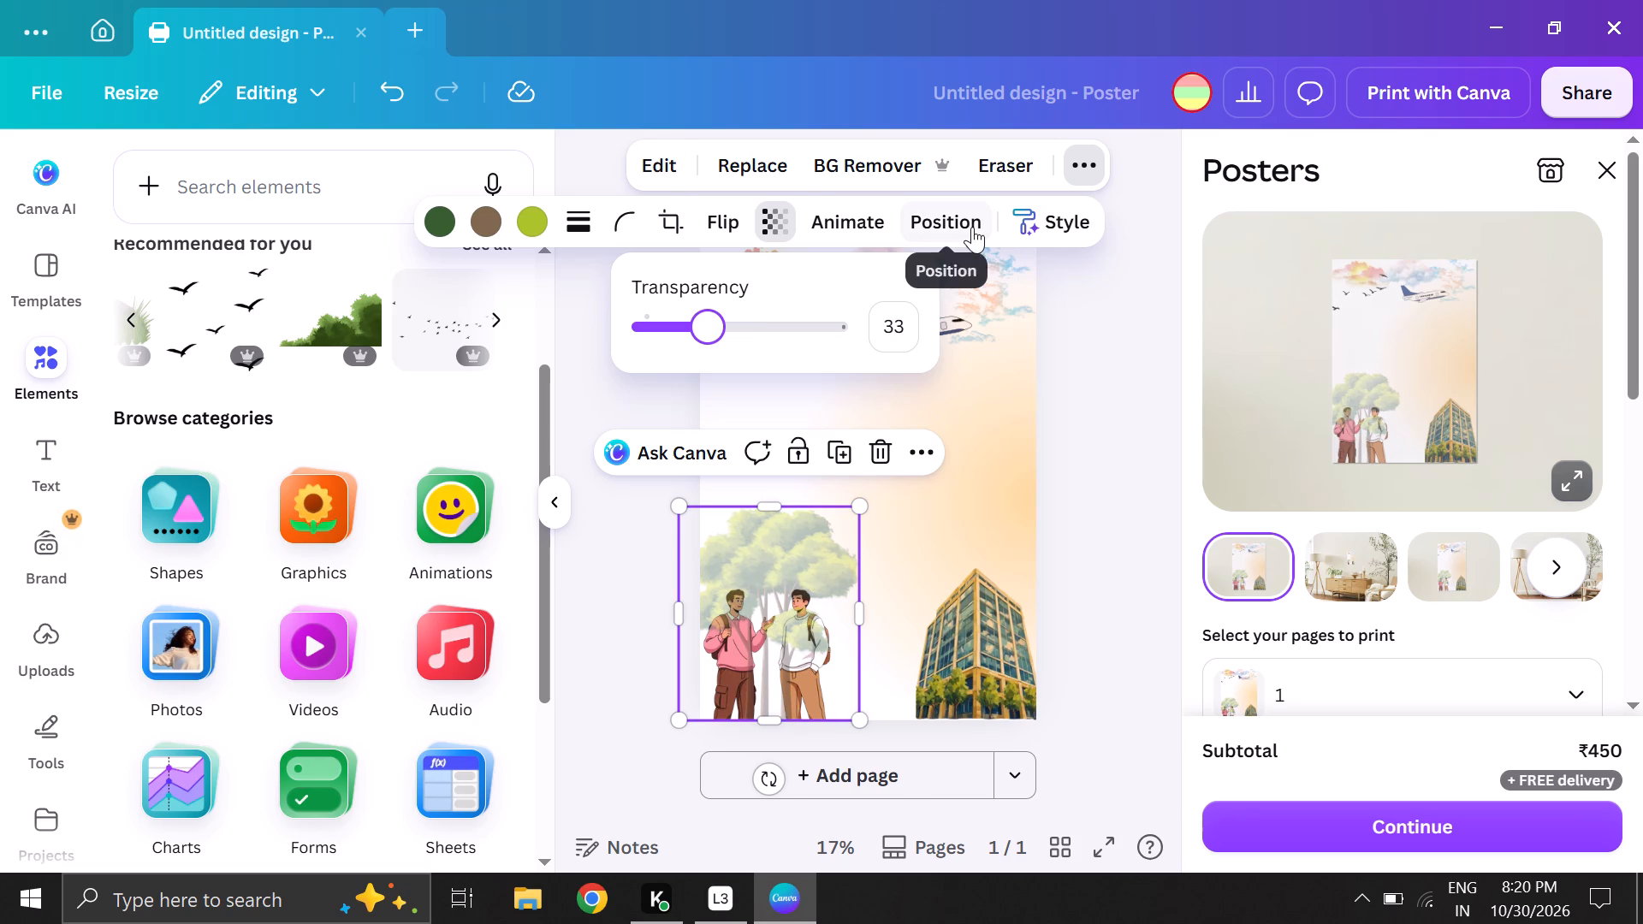
Move the building one place up in the layer order, directly above the two people.
left_click(974, 227)
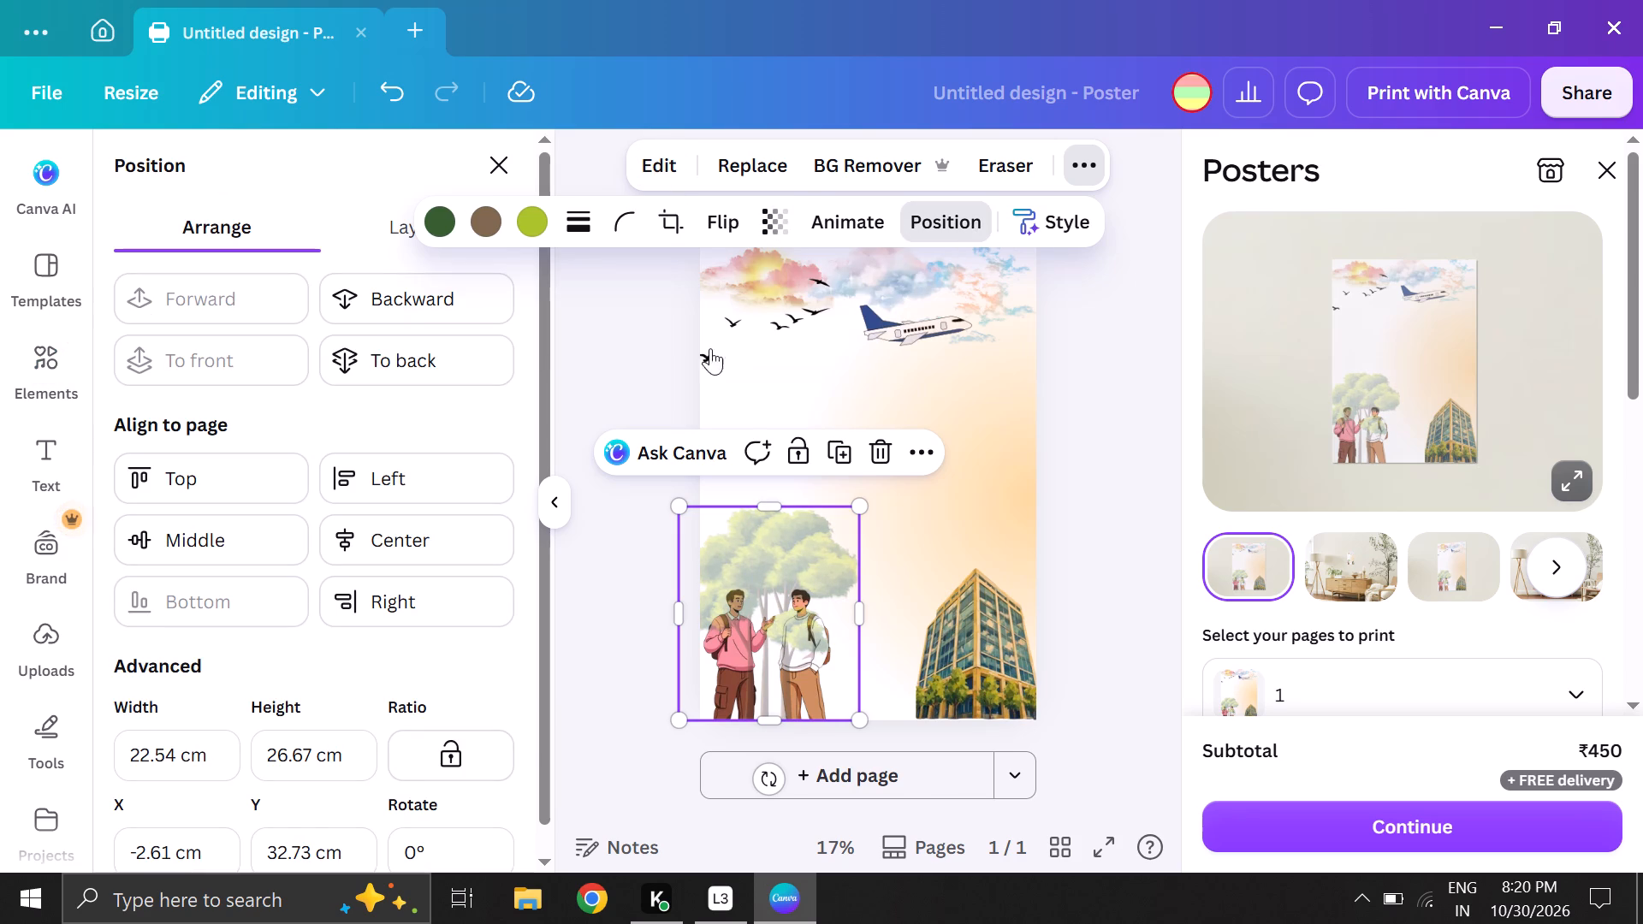
scroll(273, 658, "down", 6)
scroll(273, 658, "up", 3)
left_click(393, 231)
scroll(316, 489, "down", 1)
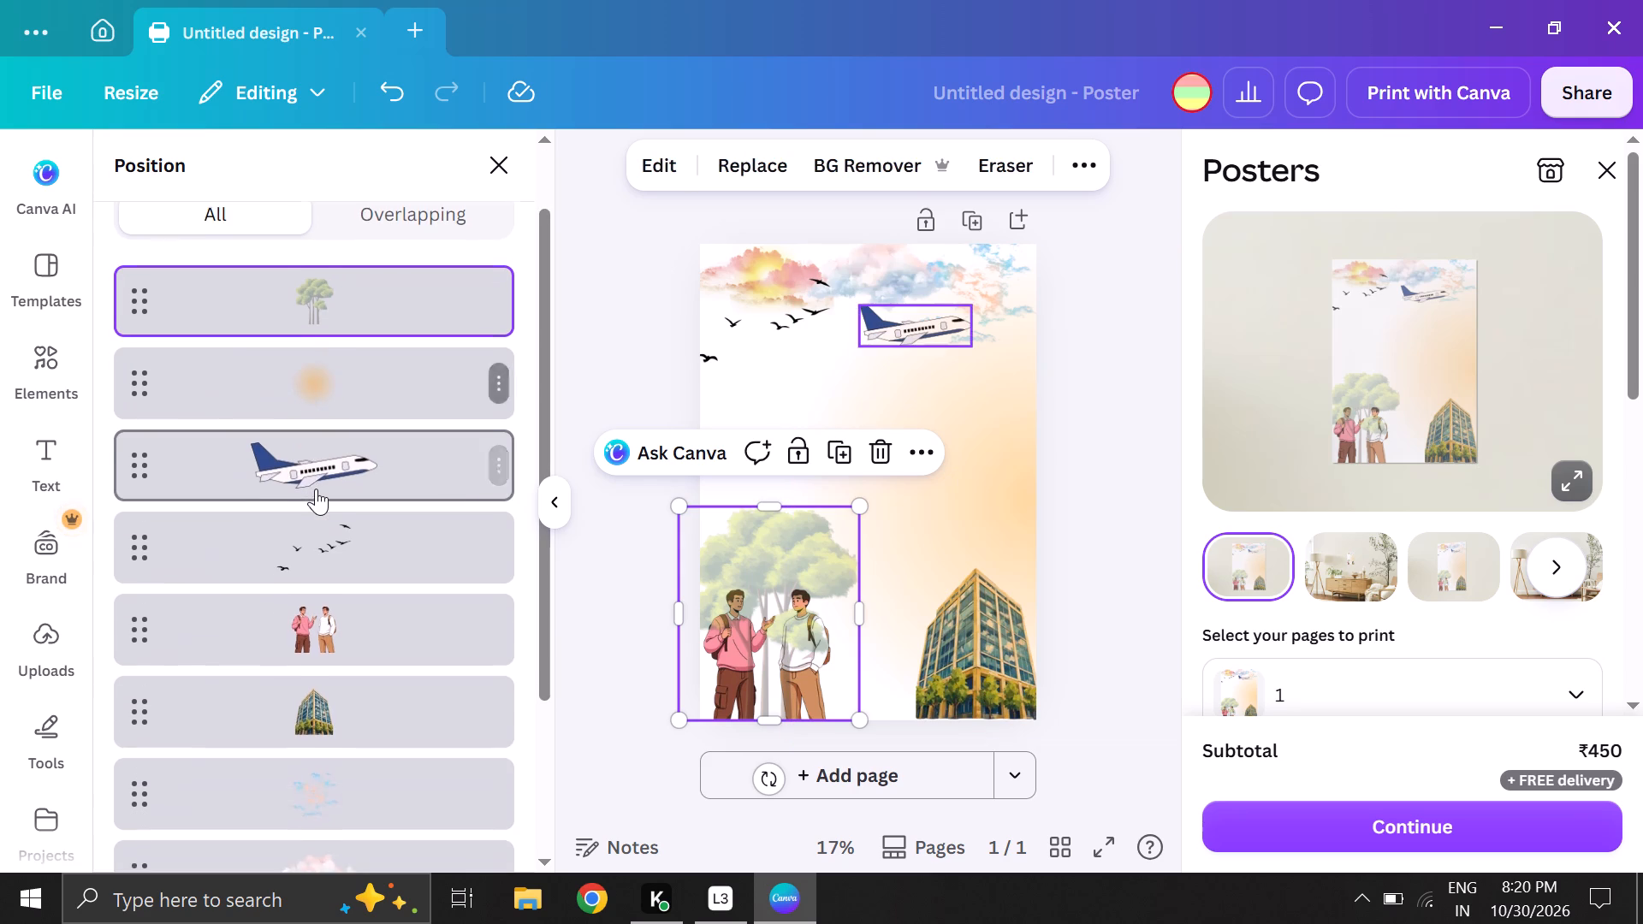
scroll(316, 489, "down", 1)
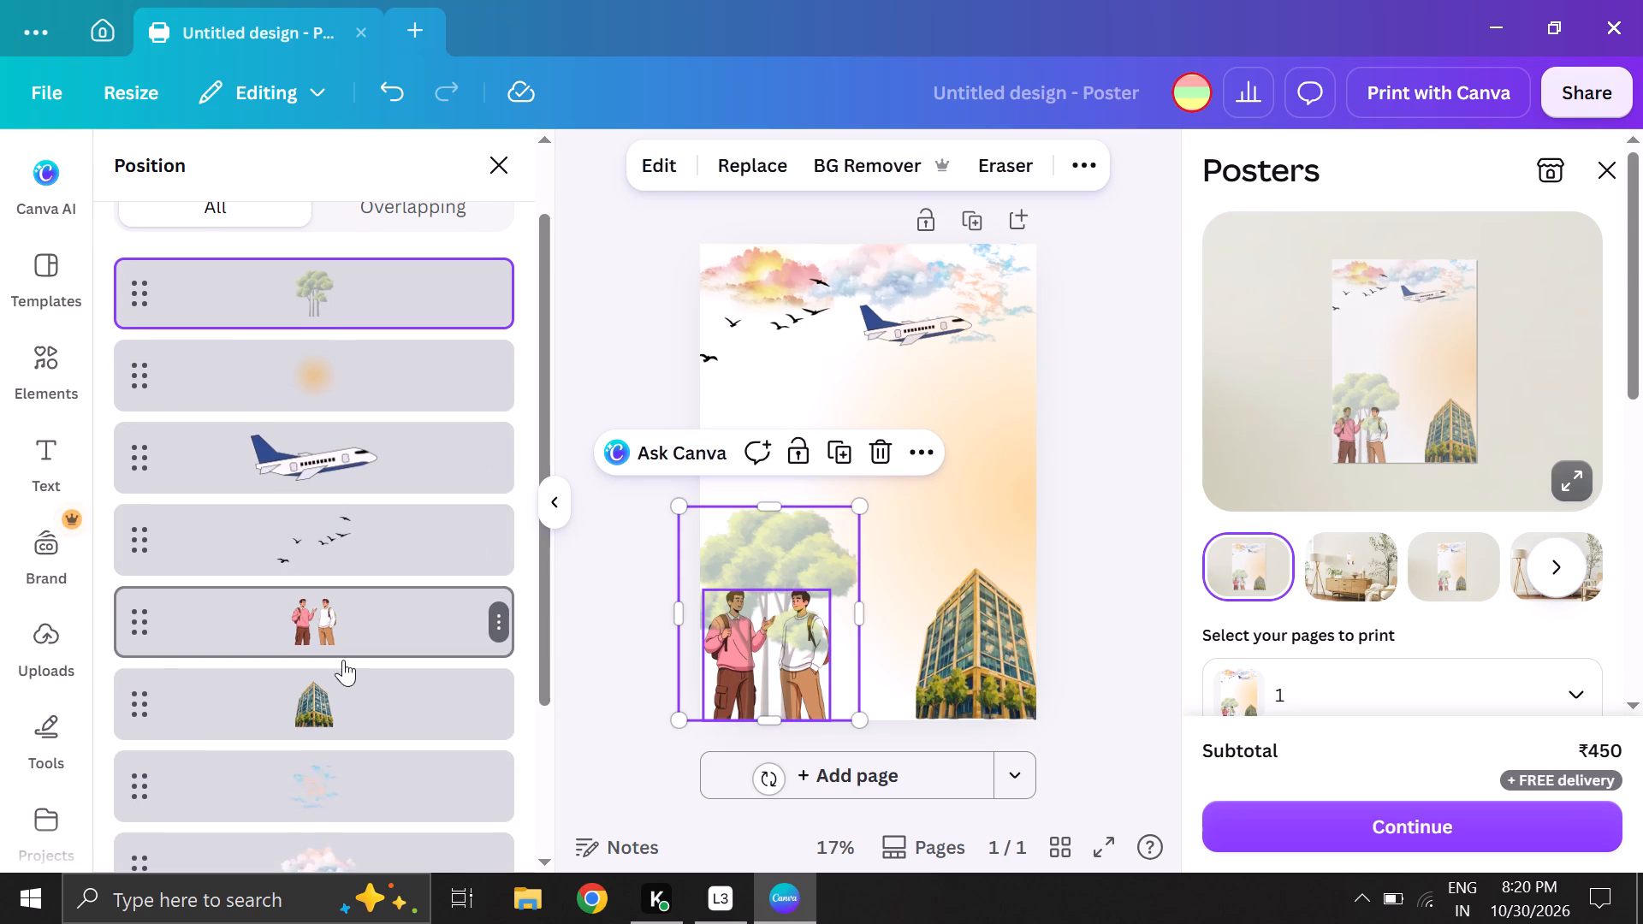
left_click_drag(344, 691, 344, 686)
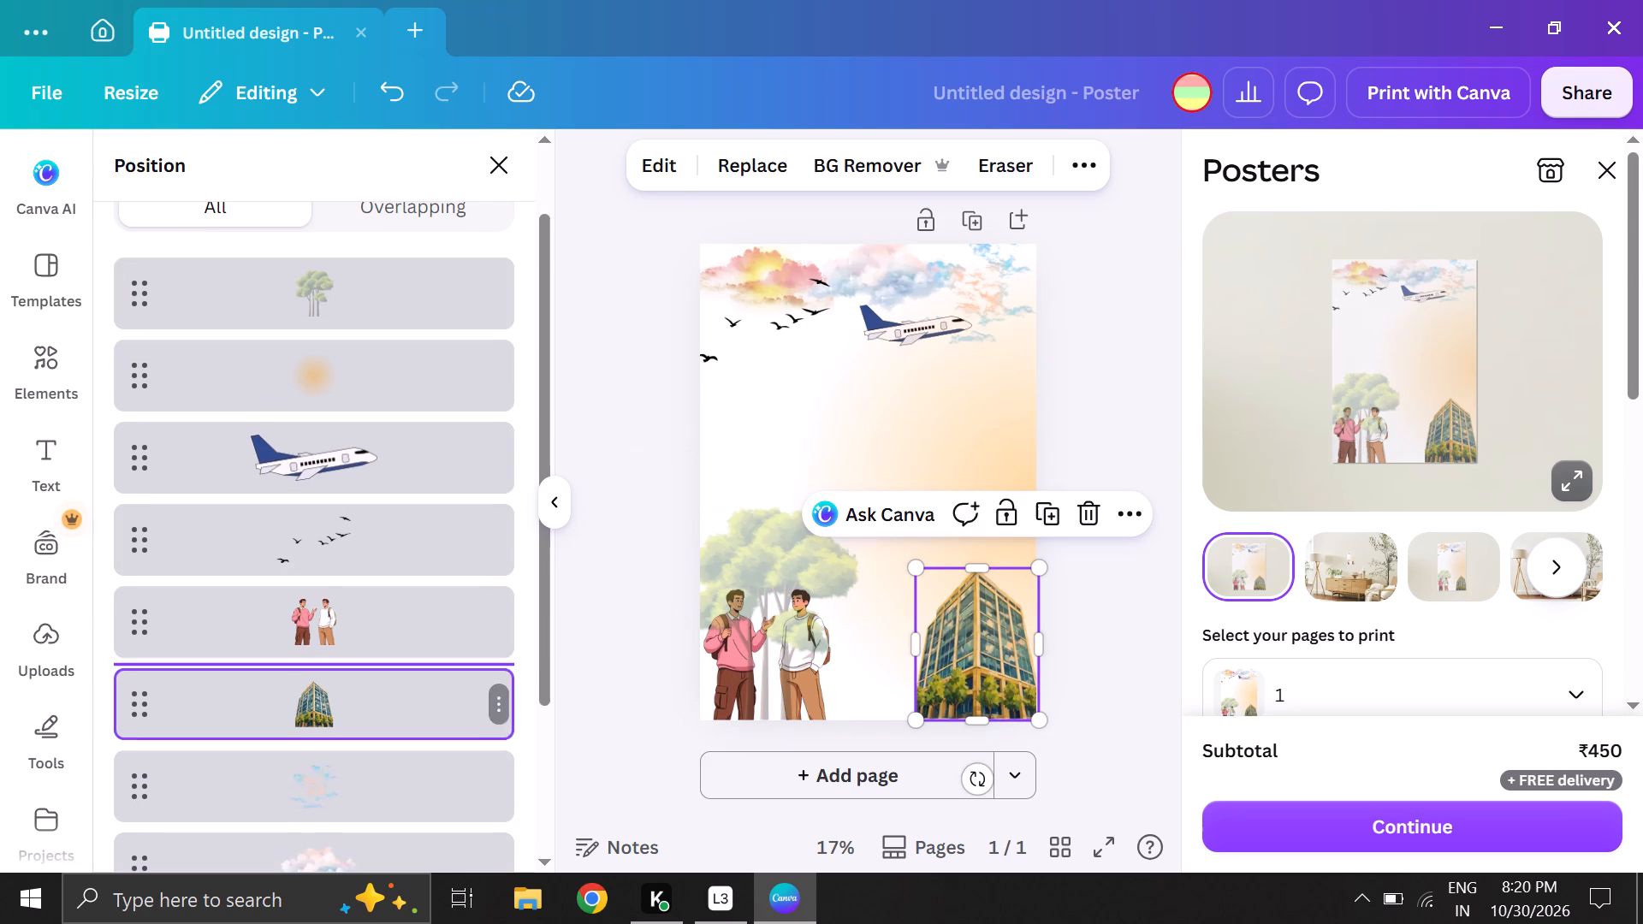
left_click_drag(344, 686, 347, 603)
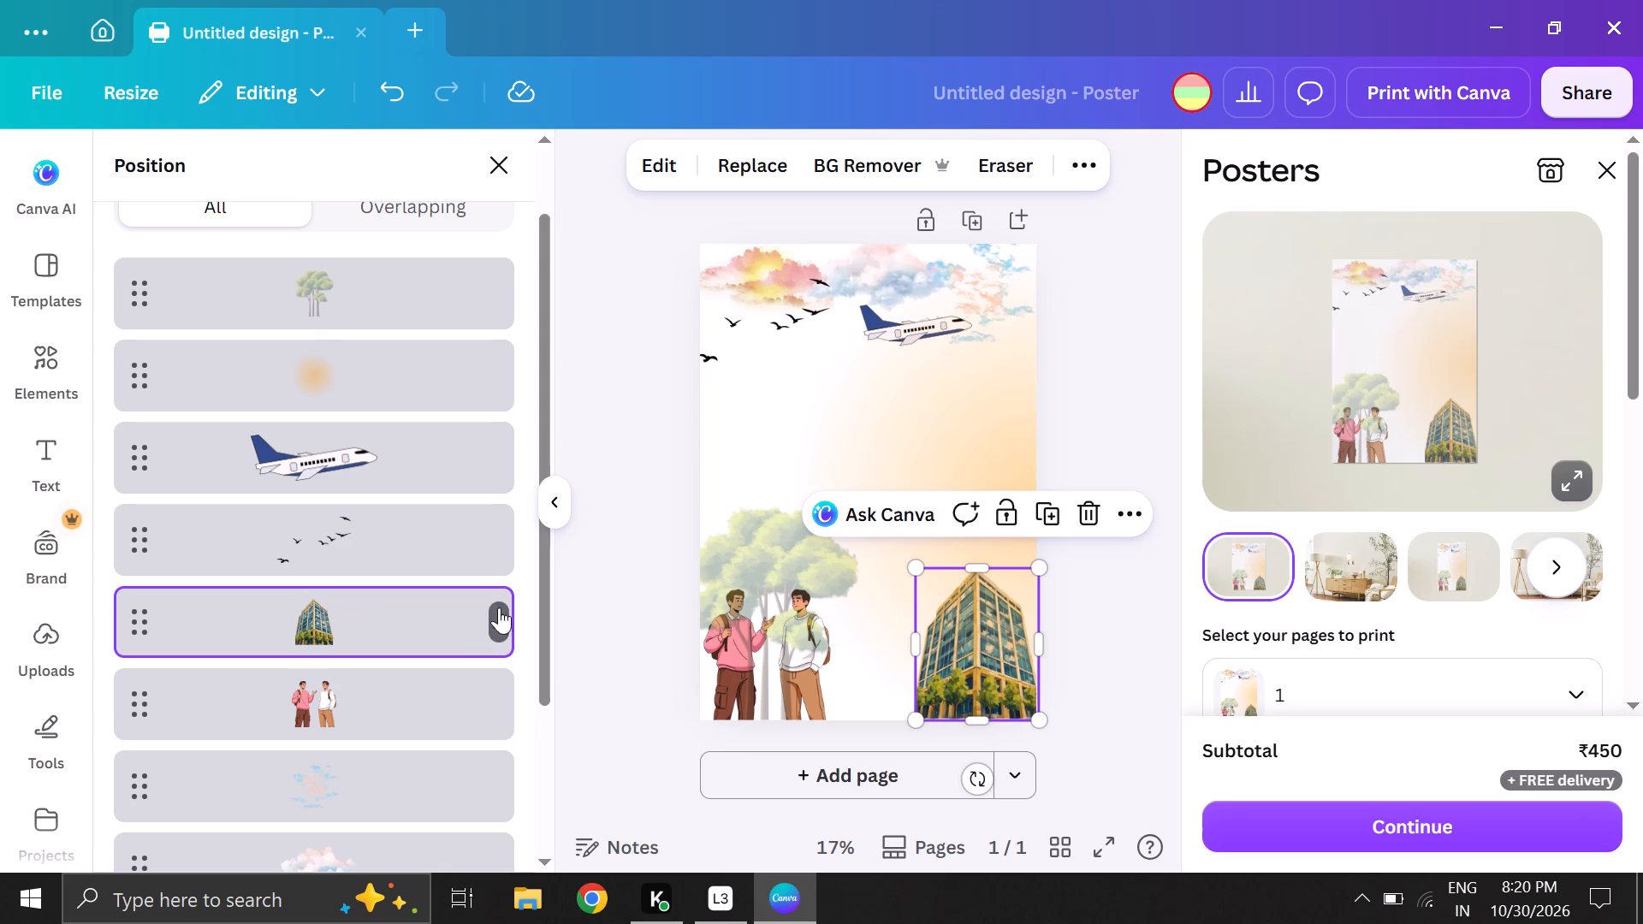
left_click(503, 630)
left_click(599, 658)
Bring the two people to the top of the layer order, in front of the faded tree cluster, and deselect them.
scroll(416, 638, "down", 3)
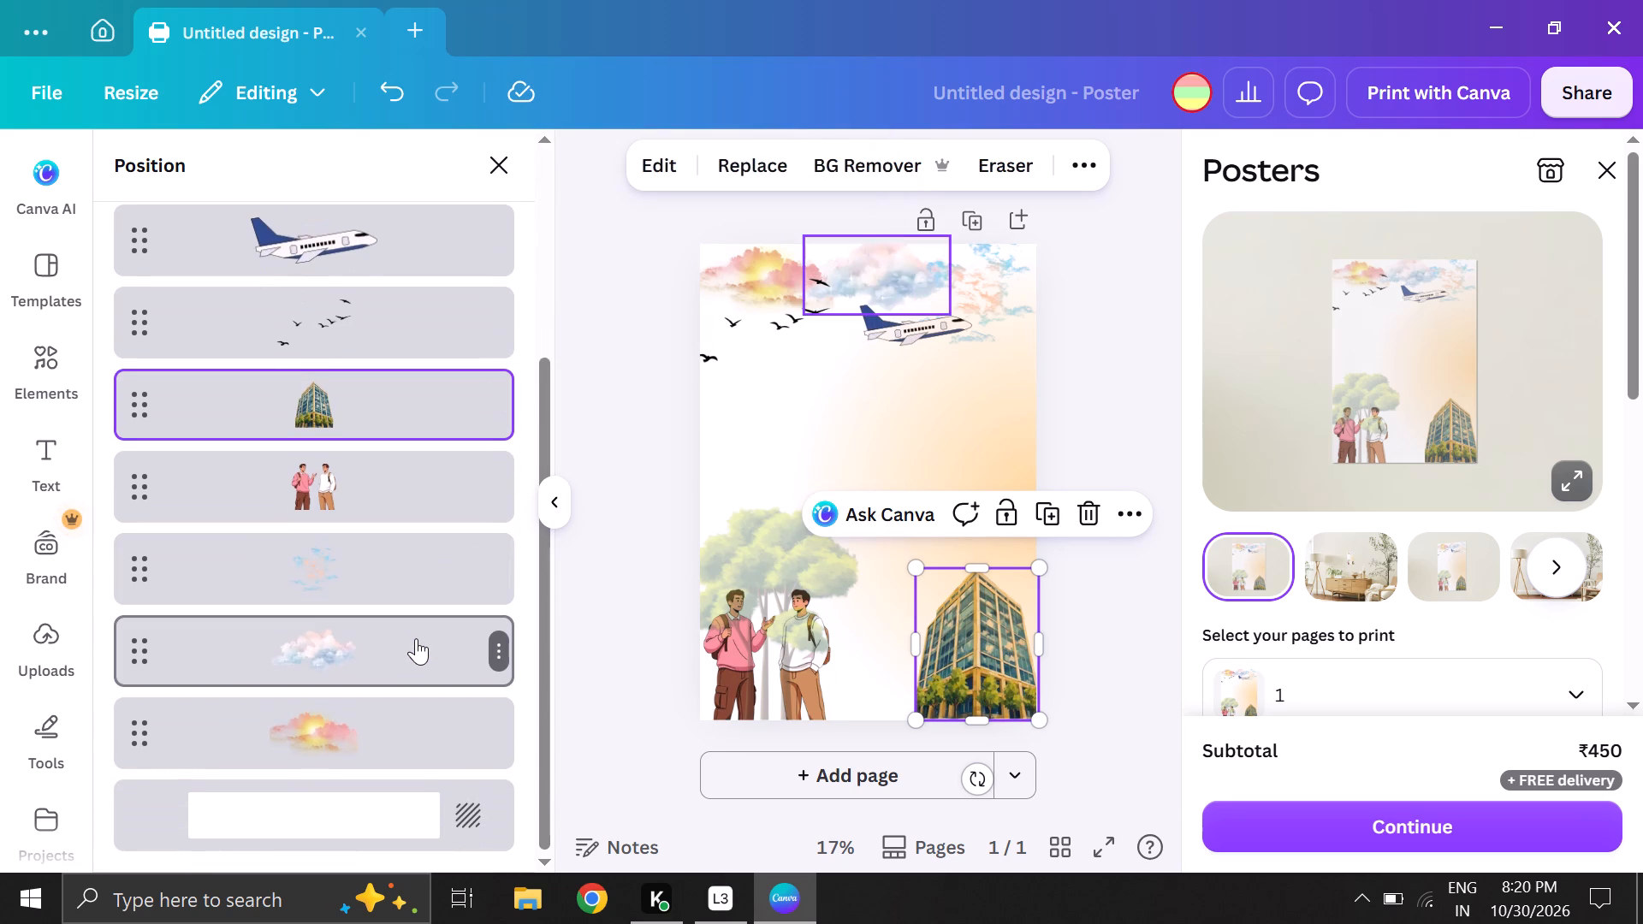
scroll(416, 638, "down", 2)
left_click(803, 651)
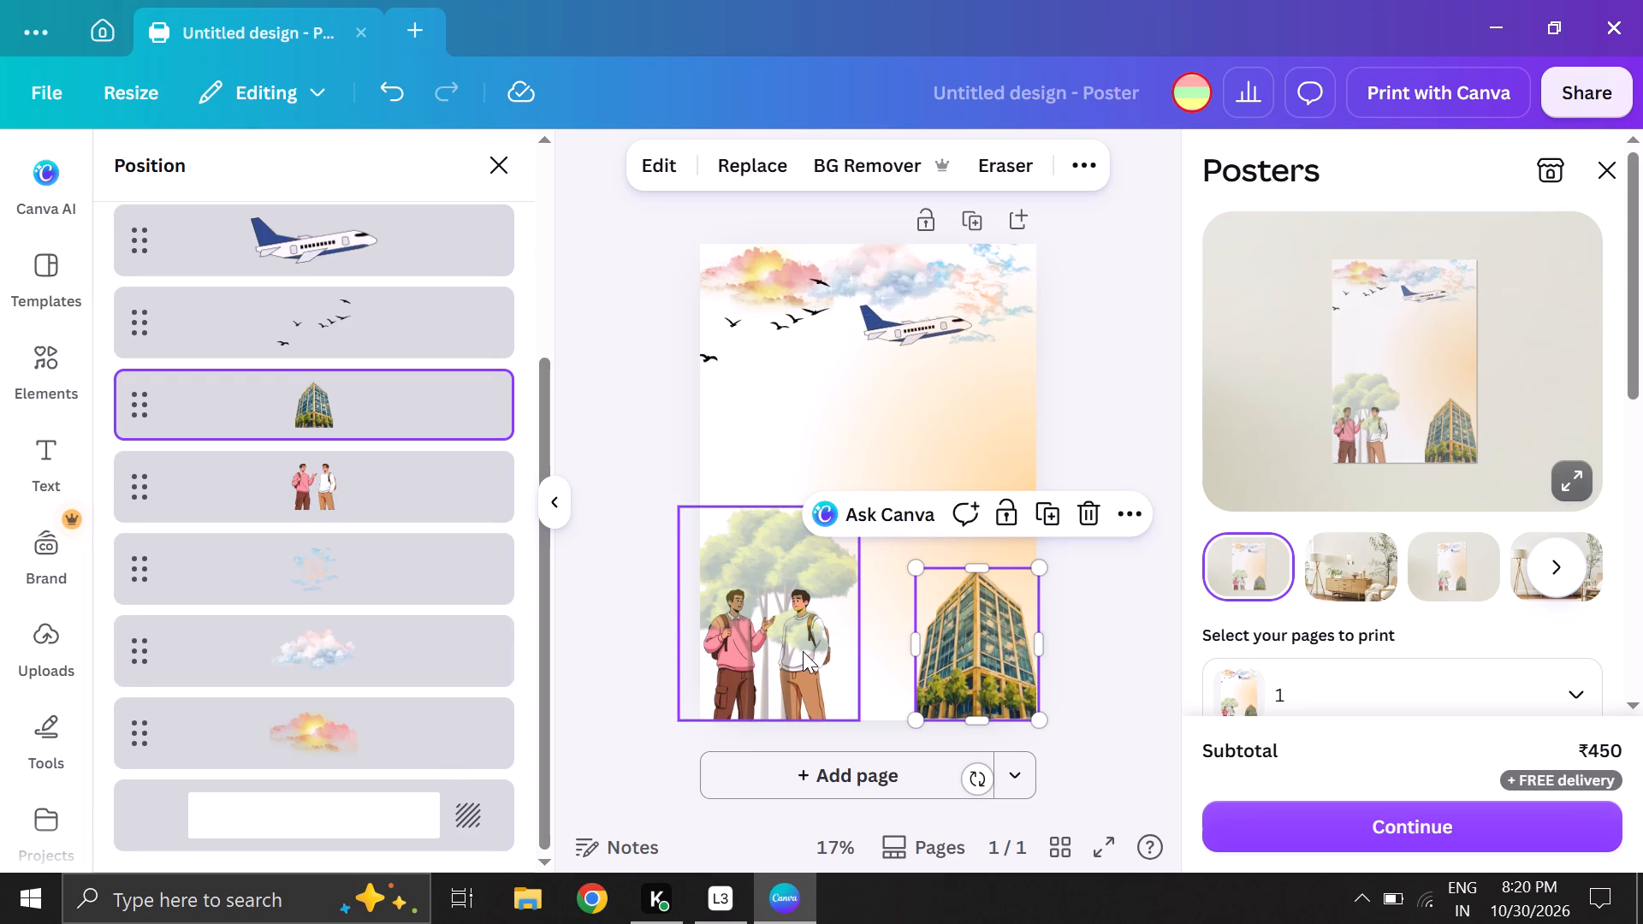
left_click(803, 651)
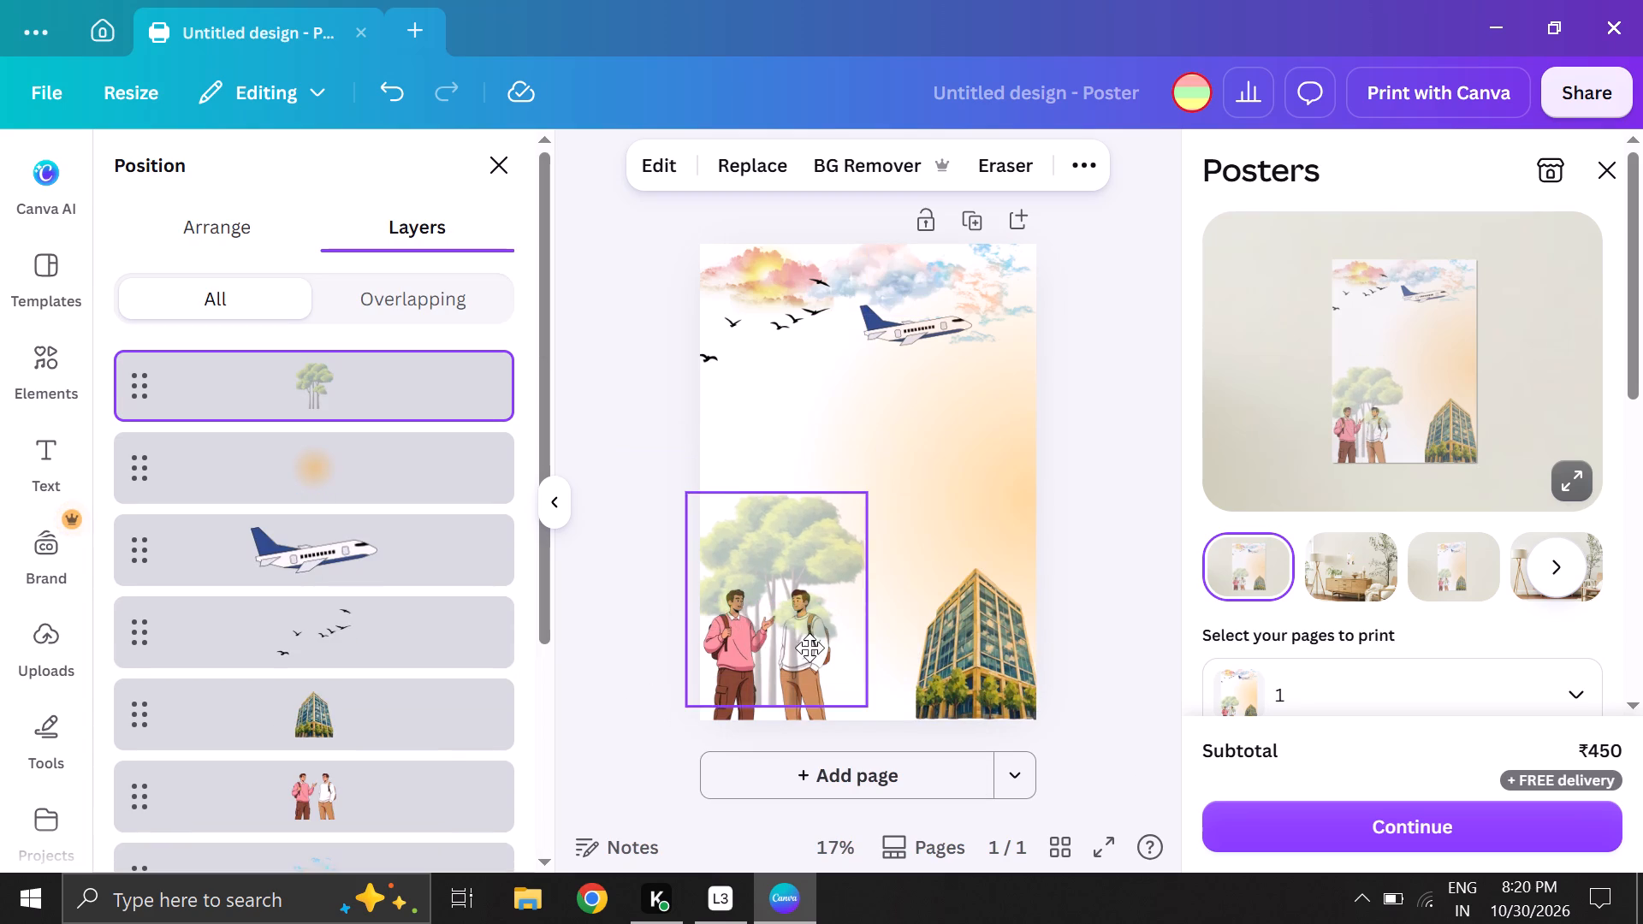
left_click(394, 737)
left_click(365, 808)
scroll(365, 808, "down", 2)
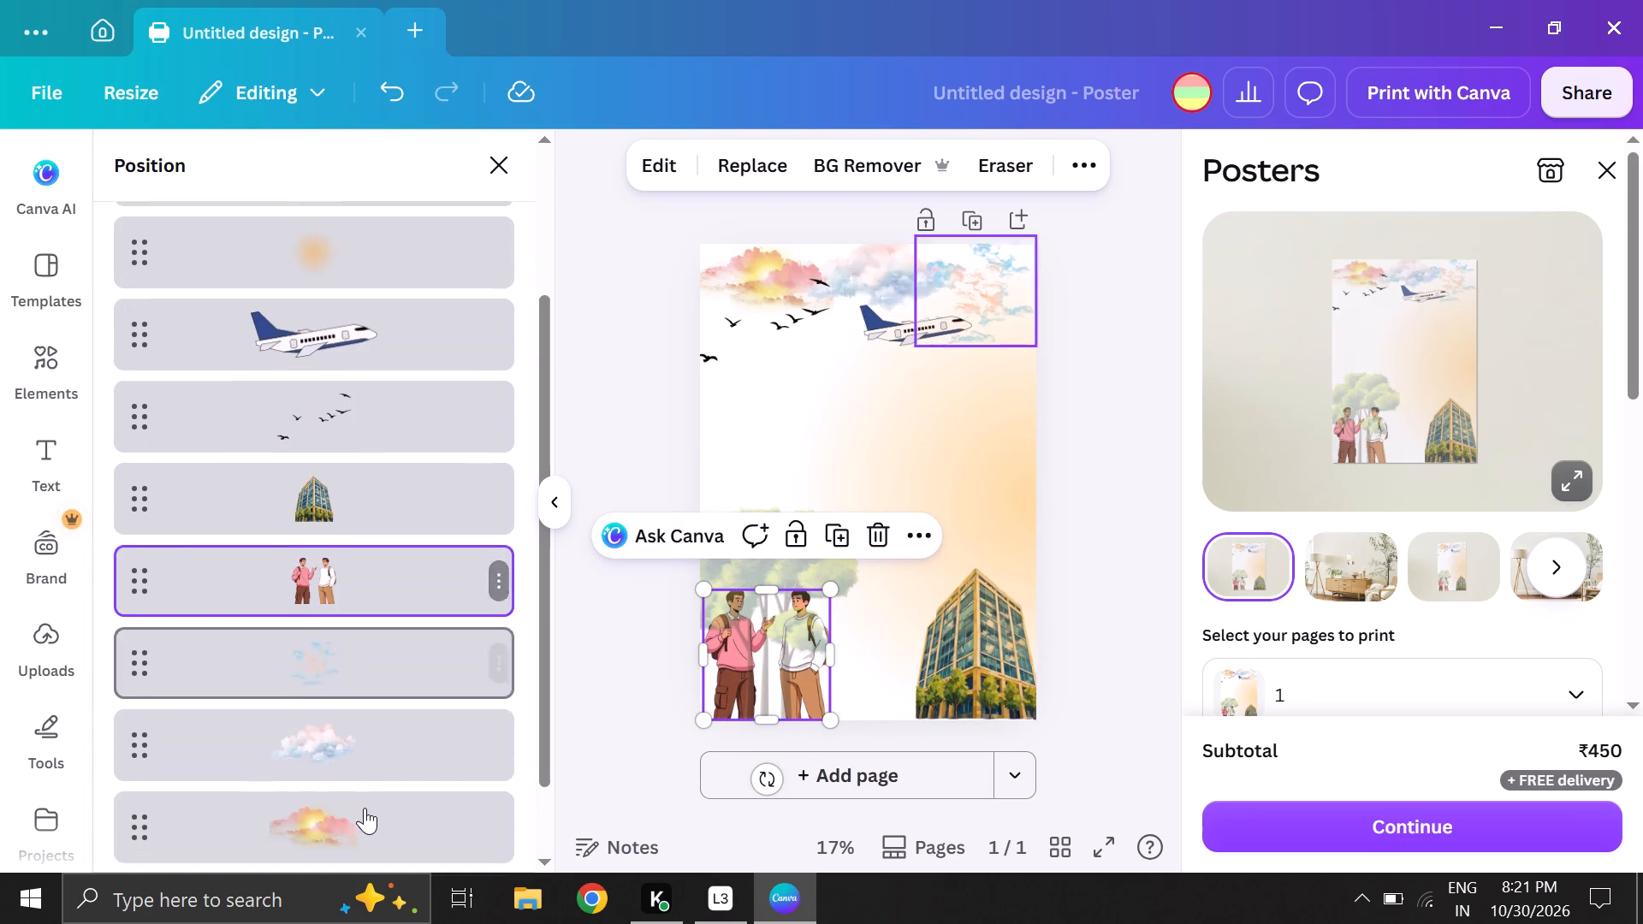
scroll(365, 808, "down", 3)
scroll(365, 808, "up", 5)
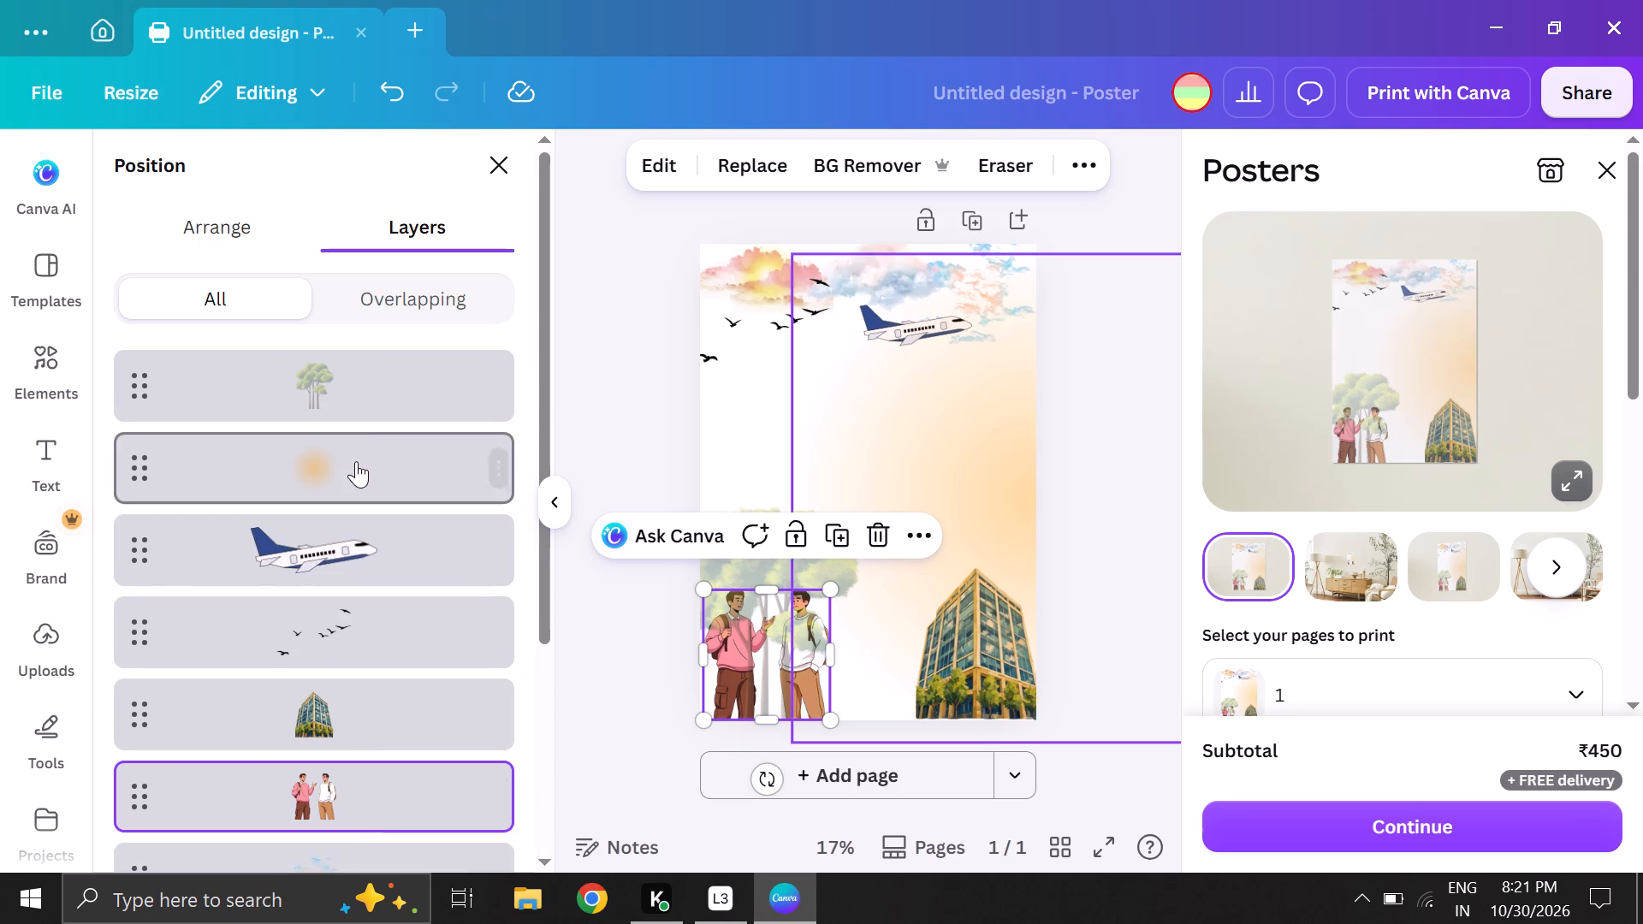
scroll(343, 363, "down", 1)
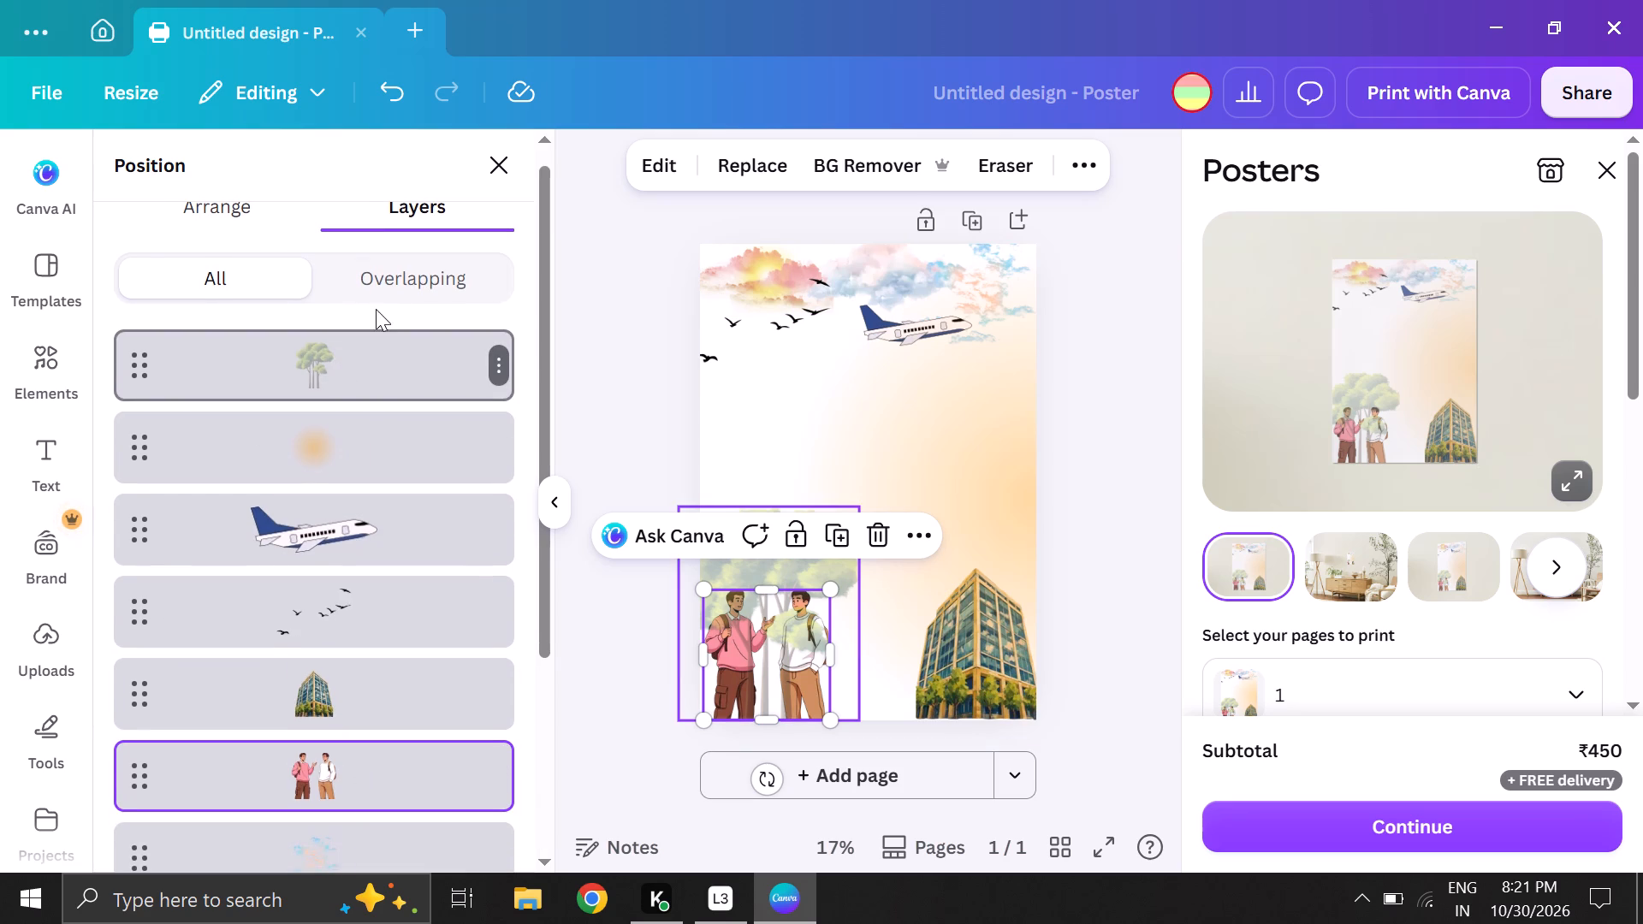
left_click(389, 286)
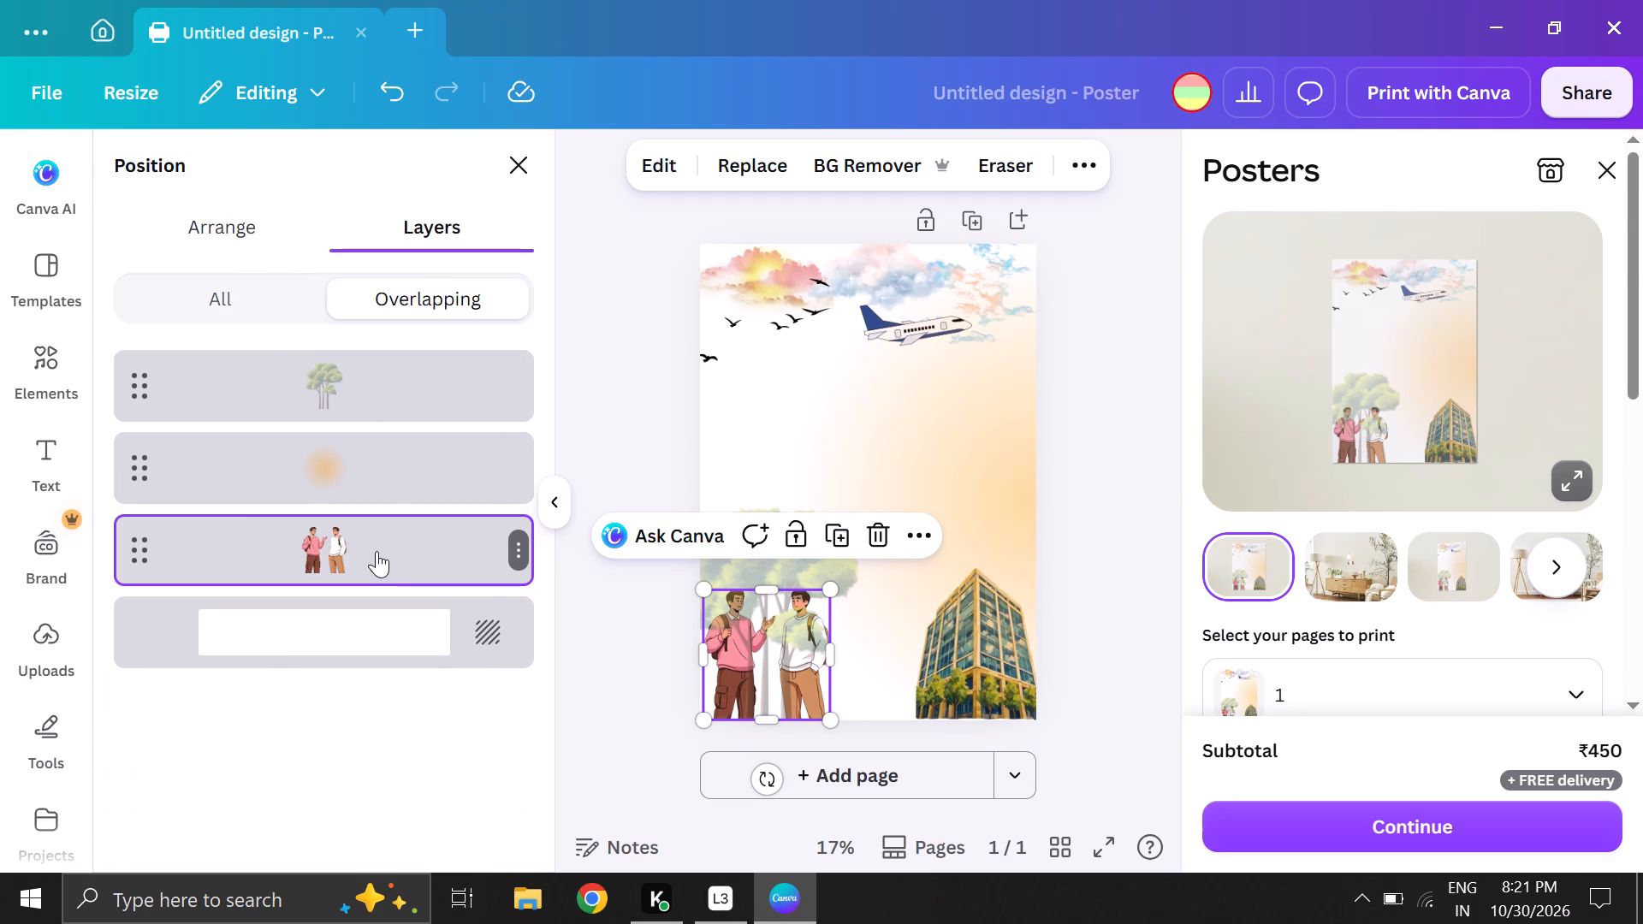
left_click_drag(375, 554, 373, 462)
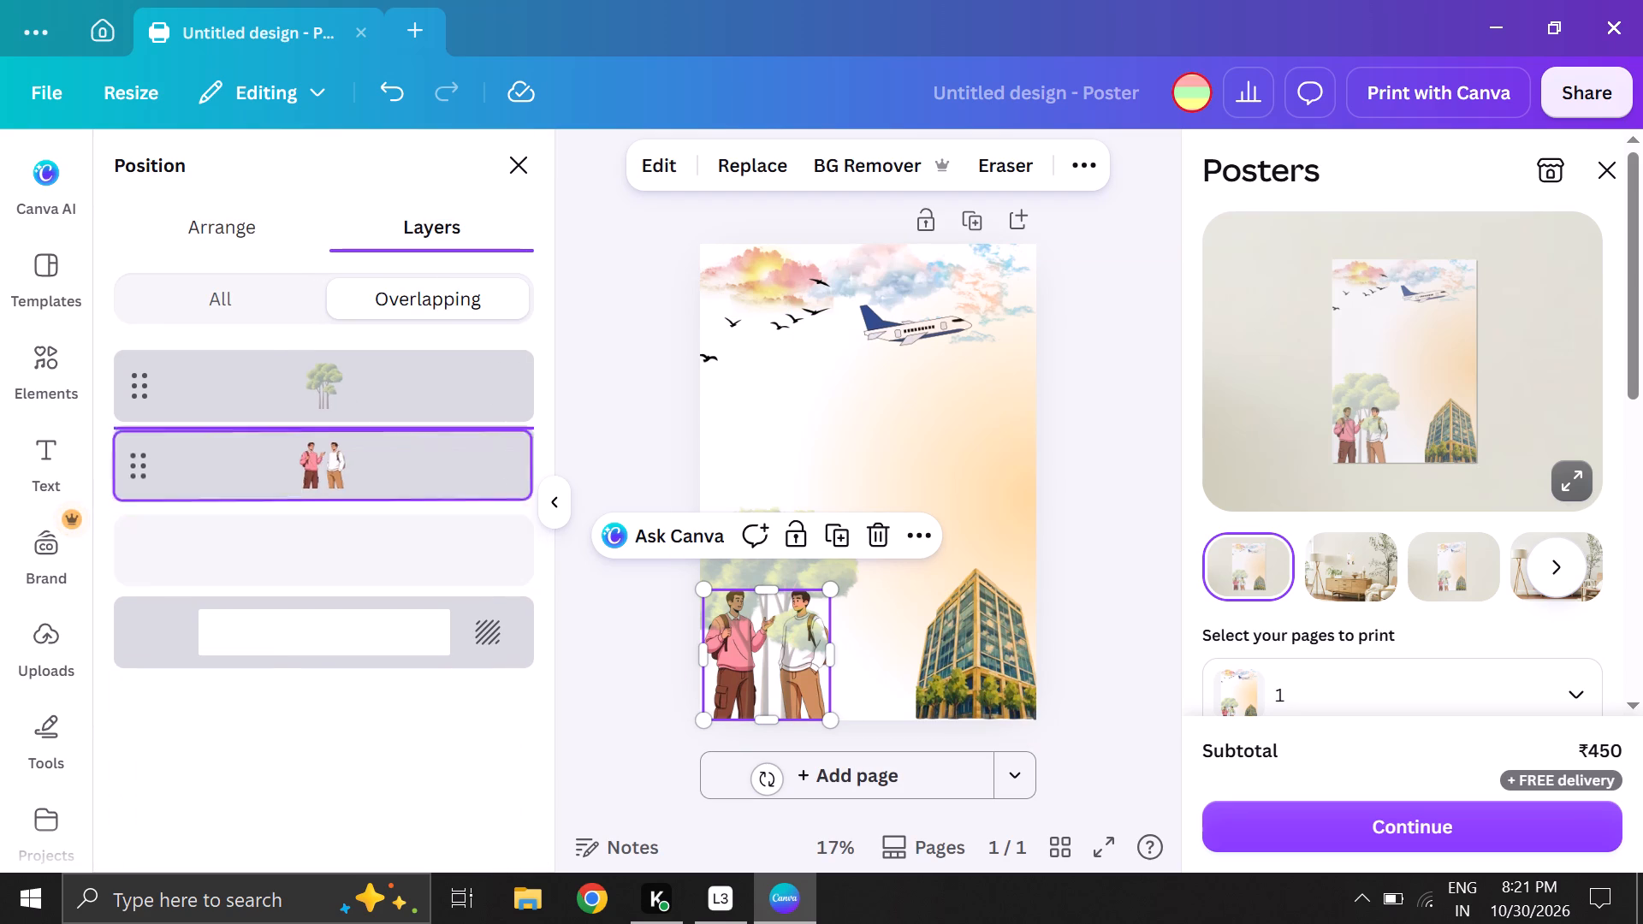
left_click_drag(373, 462, 383, 391)
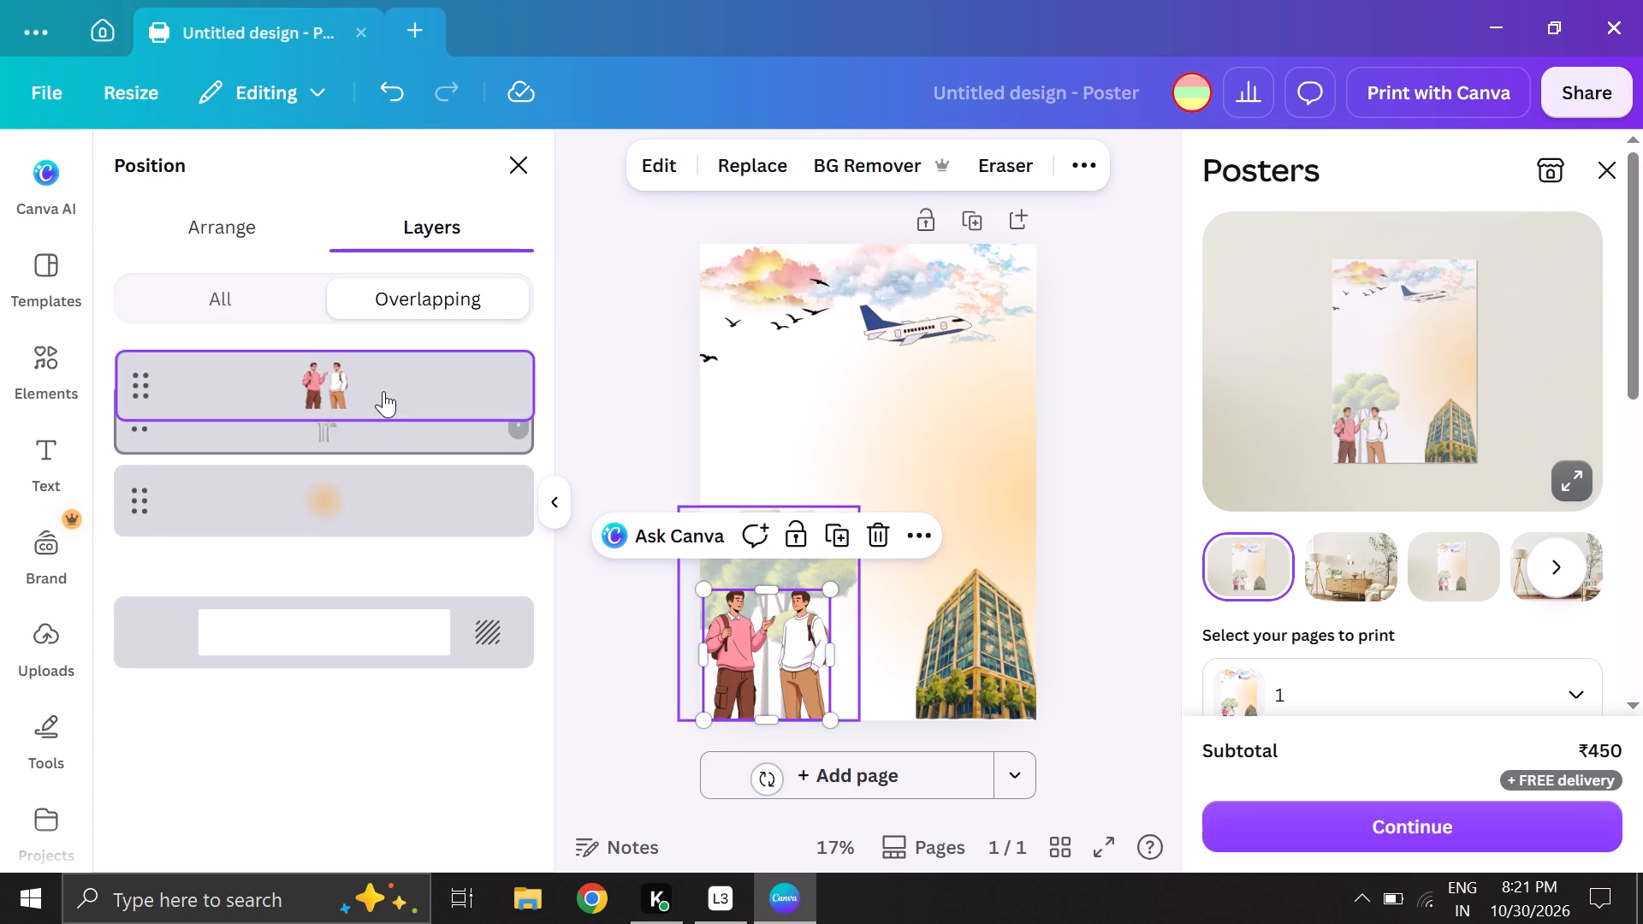
left_click(655, 425)
left_click(655, 425)
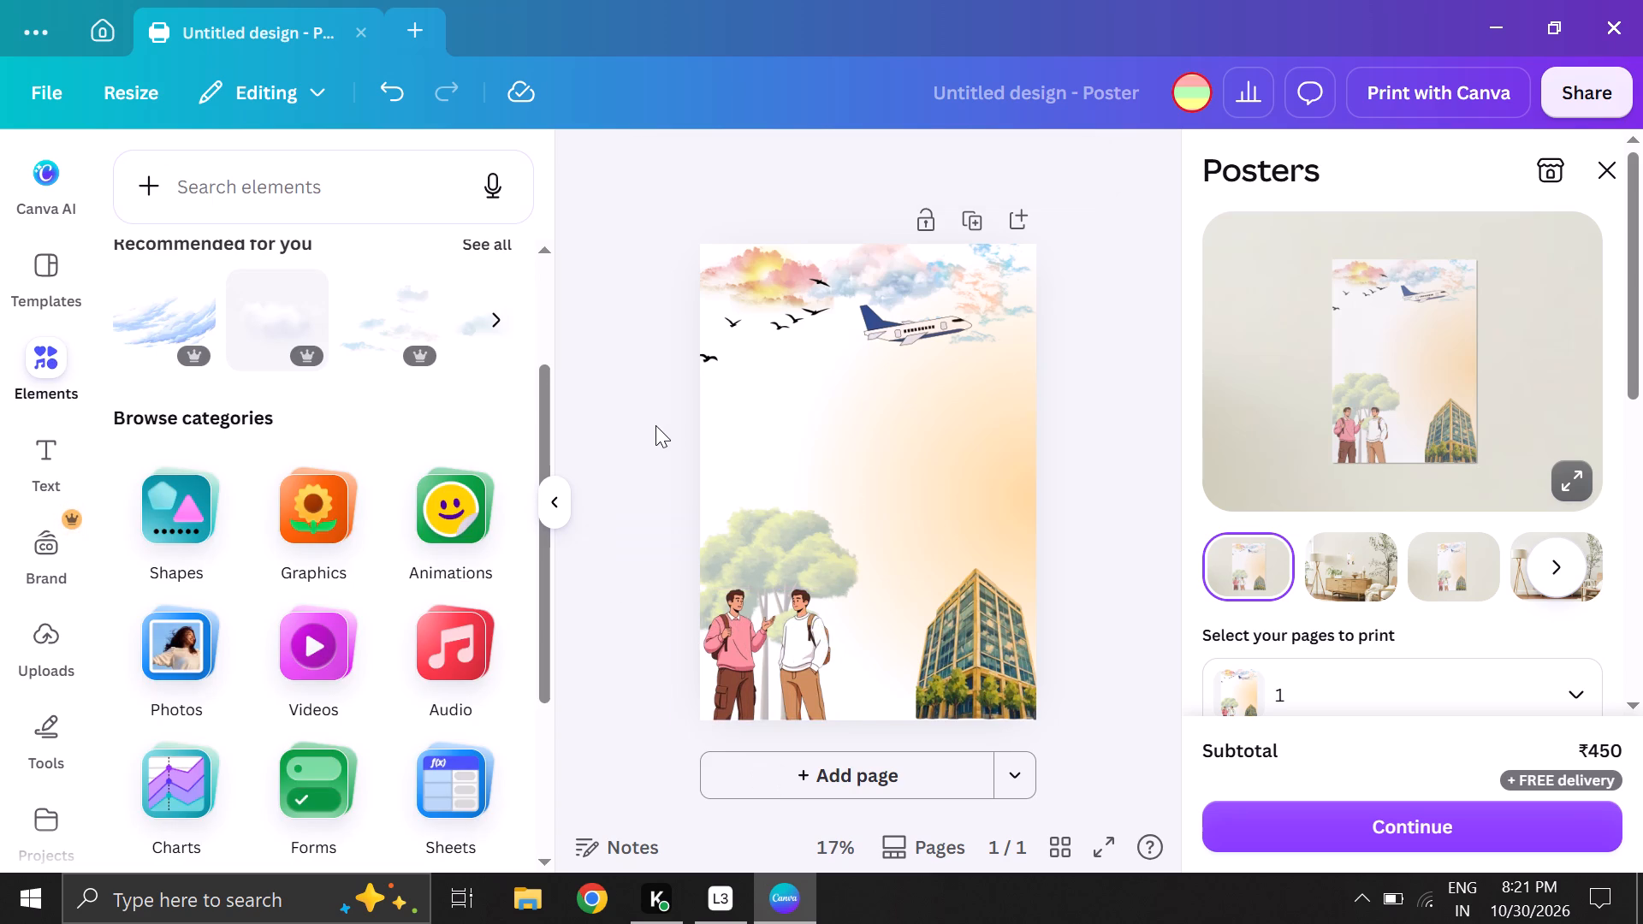
Slightly enlarge the faded tree cluster behind the two people, keeping its lower-left corner in place.
left_click(800, 563)
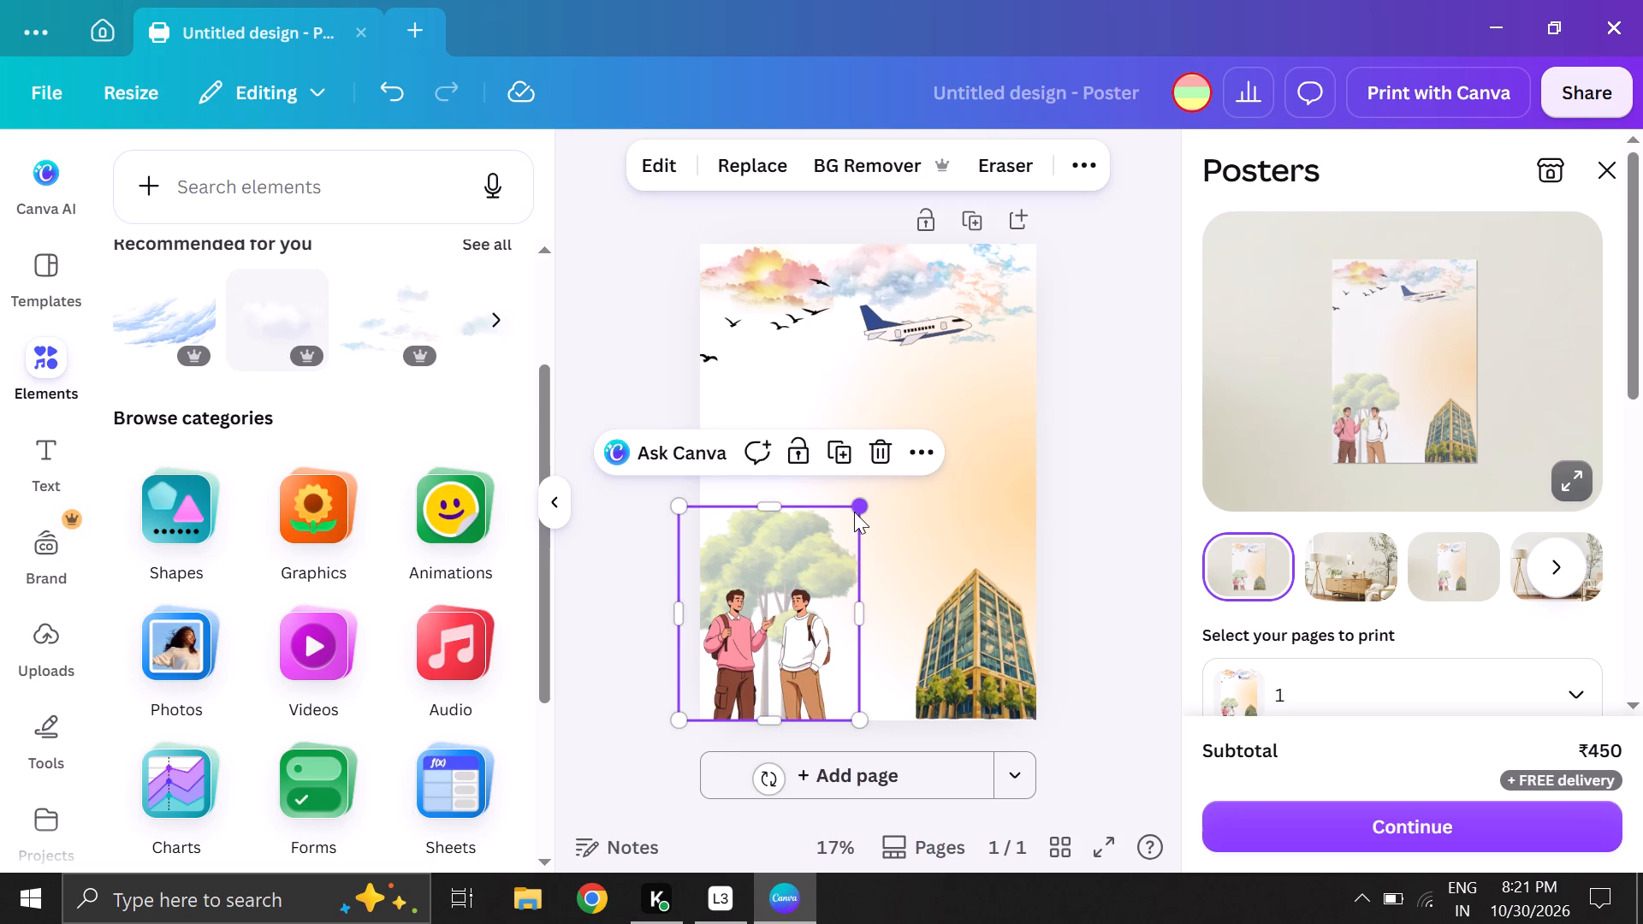
left_click_drag(860, 503, 865, 471)
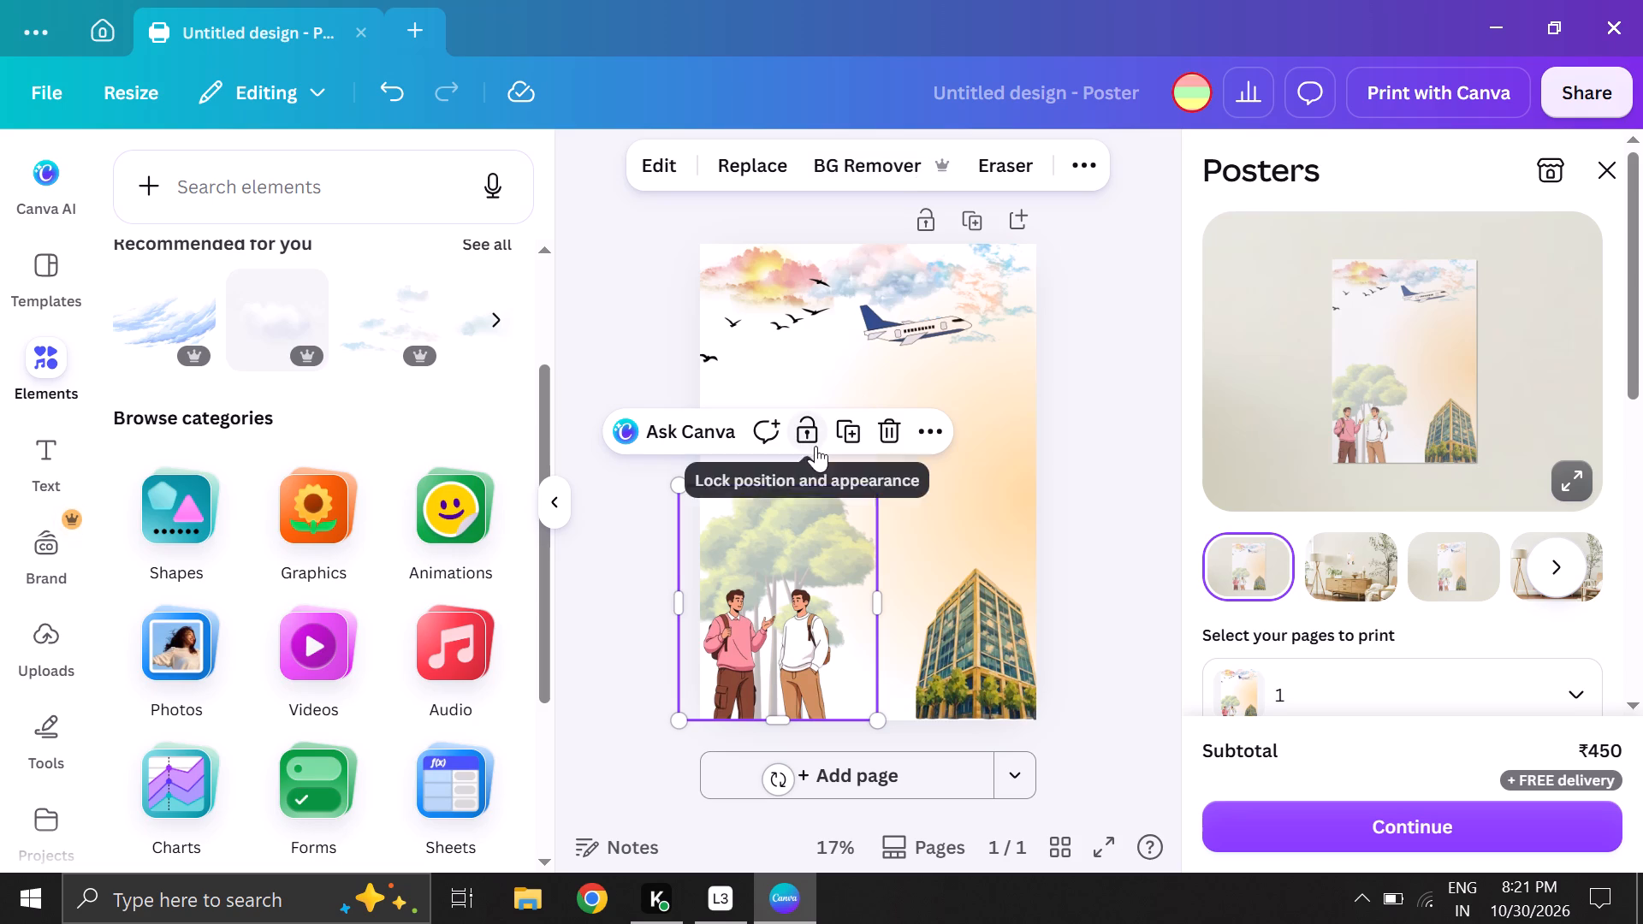
Shift the orange glow further toward the poster's right edge and deselect it.
left_click(979, 636)
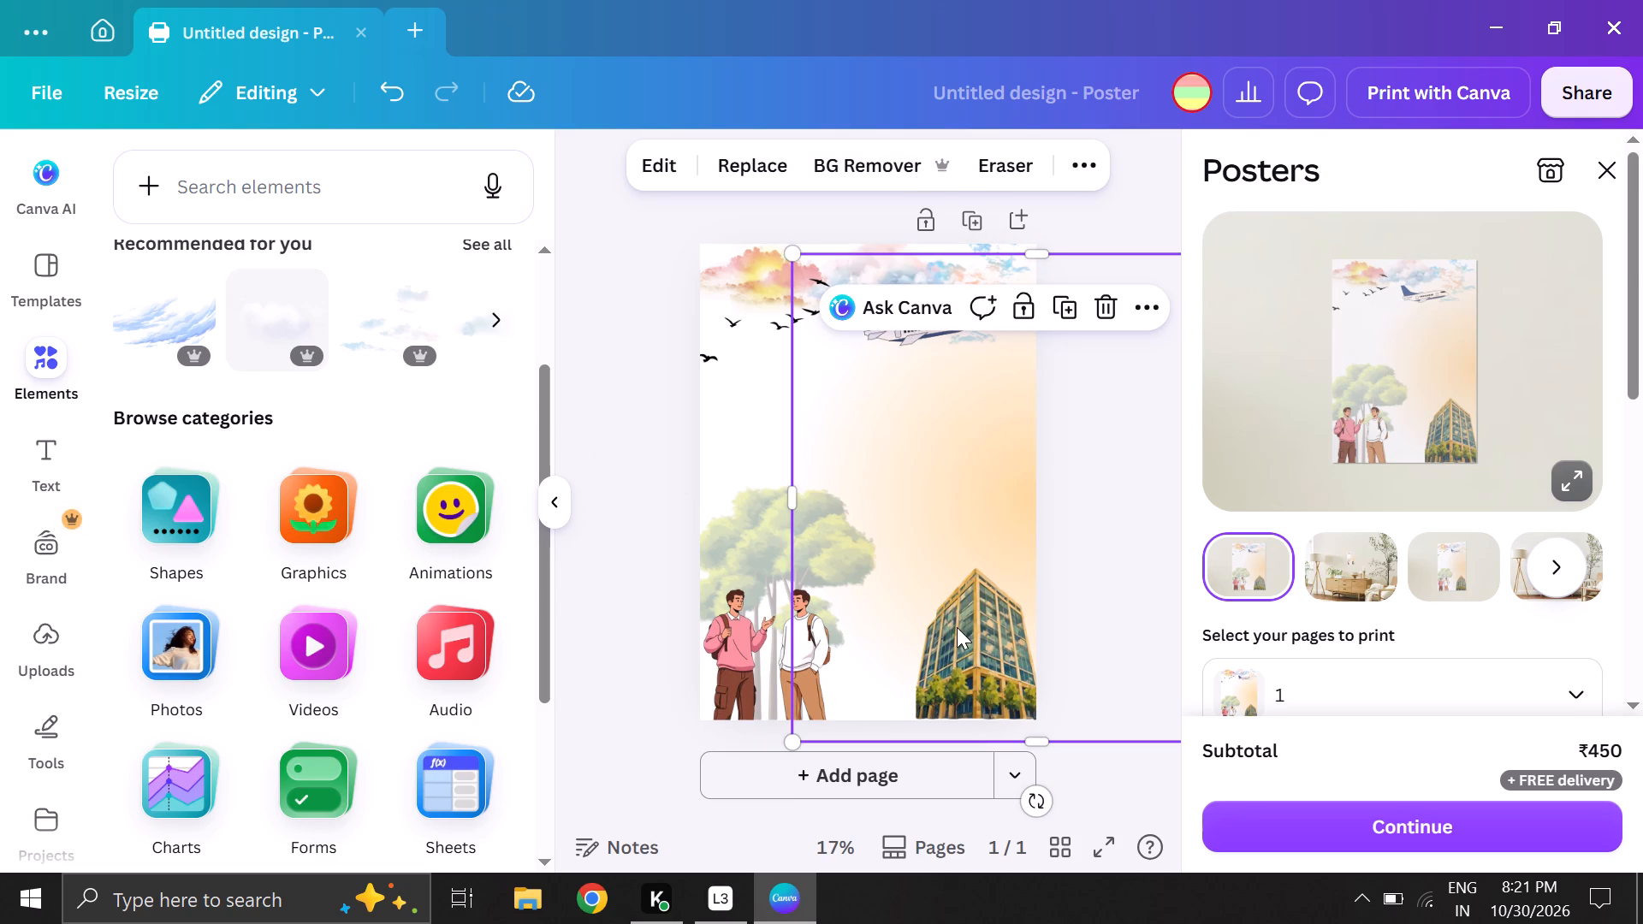
left_click(962, 644)
left_click_drag(962, 644, 875, 643)
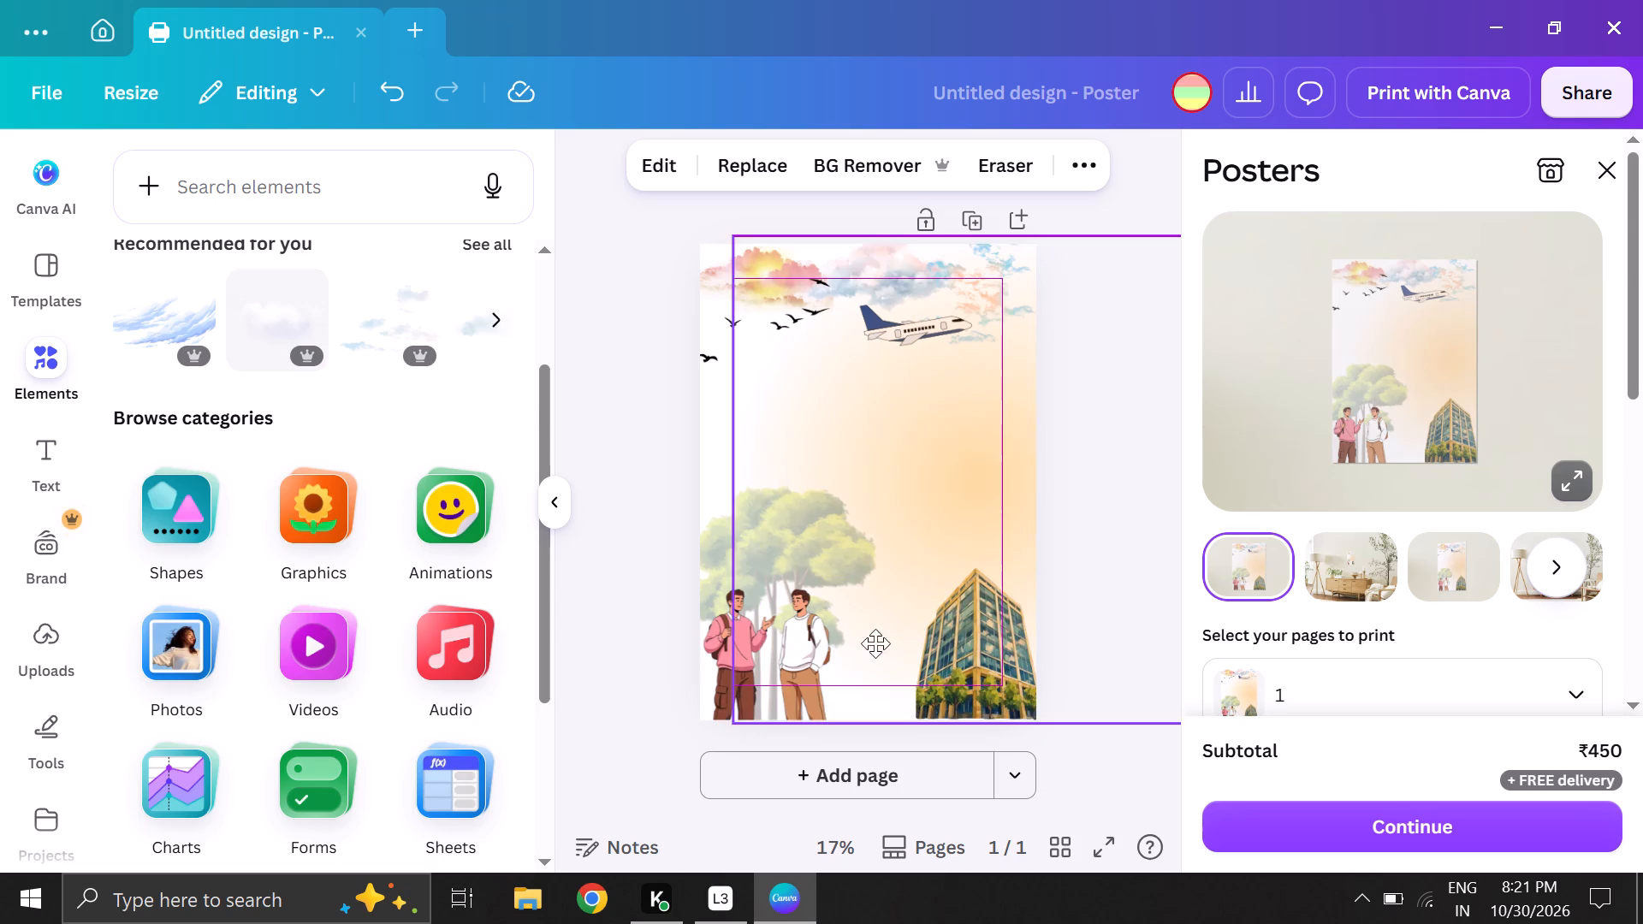
left_click_drag(875, 643, 1022, 637)
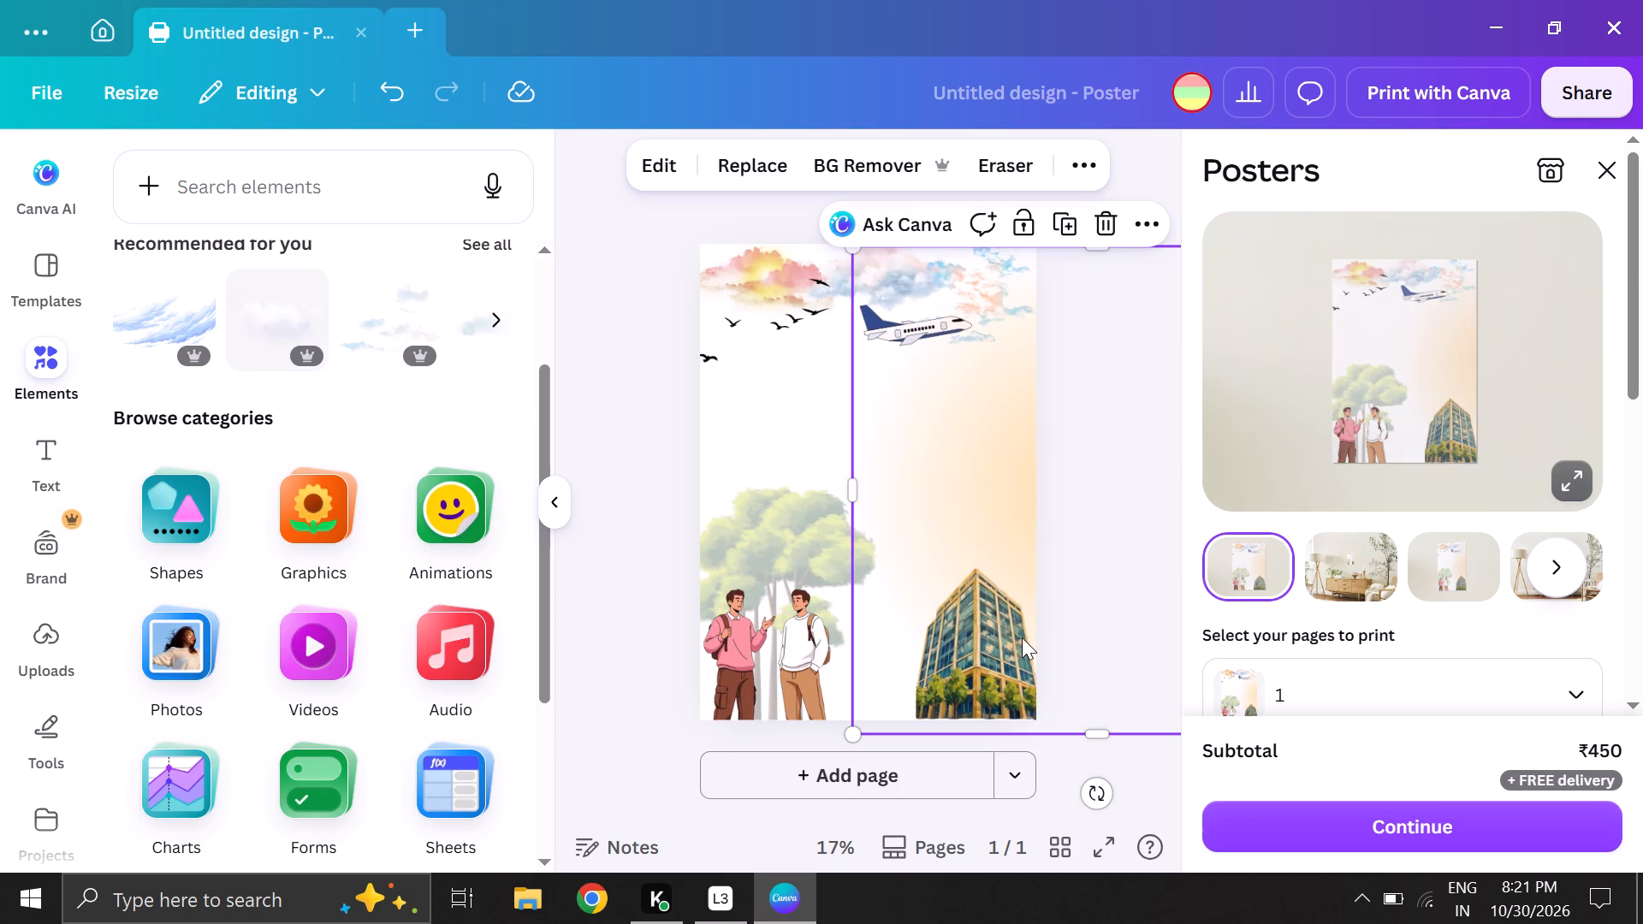
key("Escape")
left_click(620, 589)
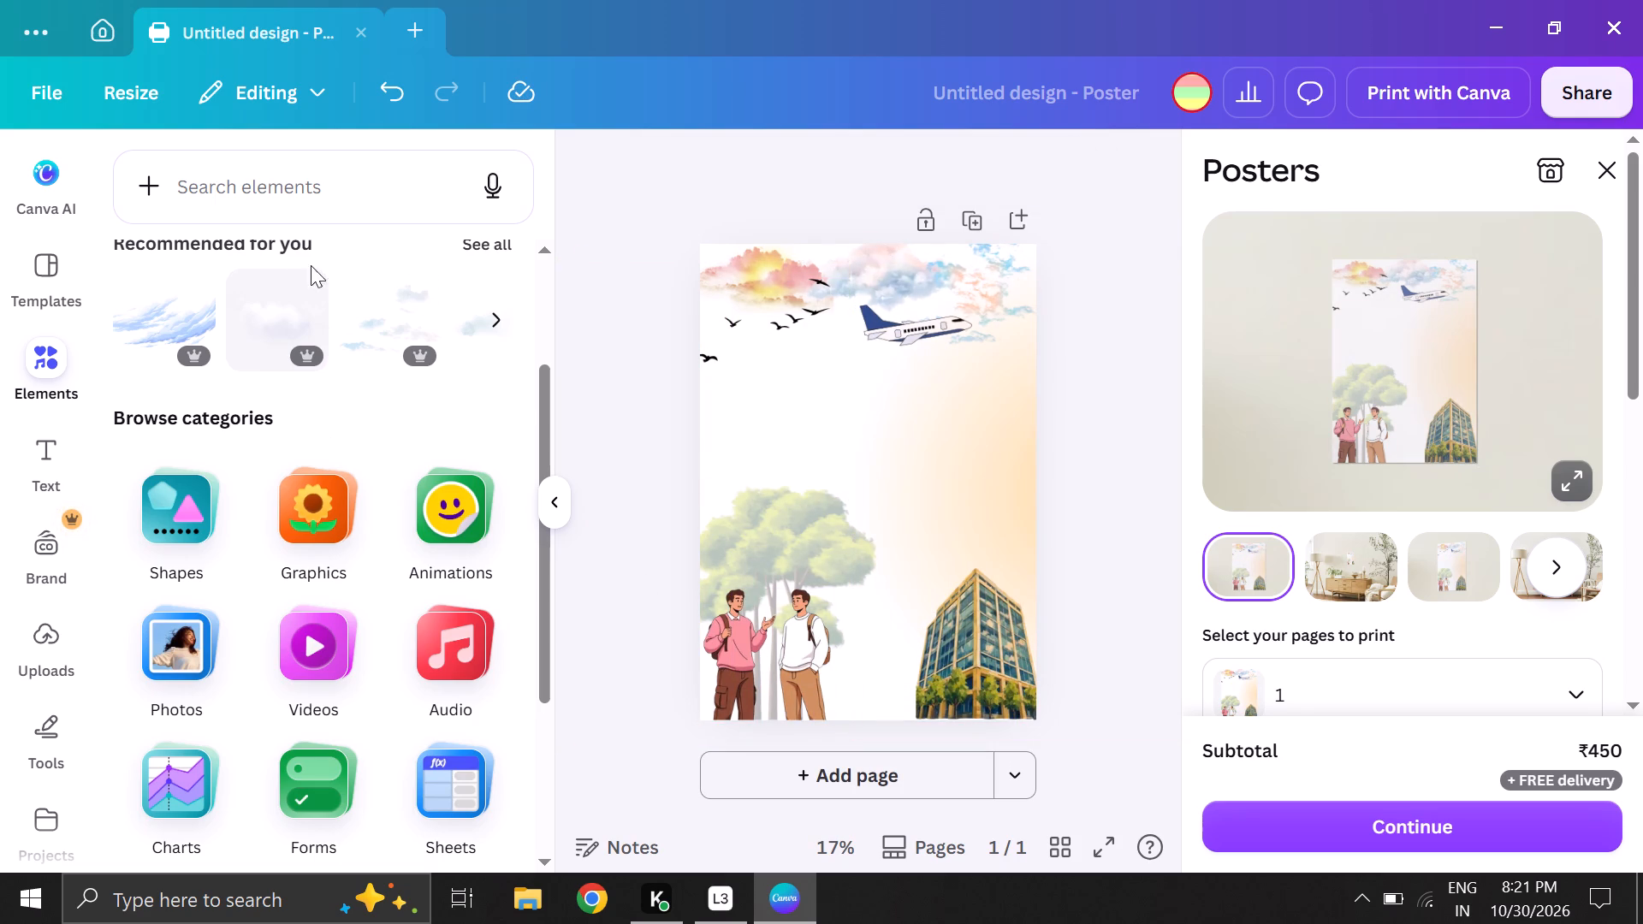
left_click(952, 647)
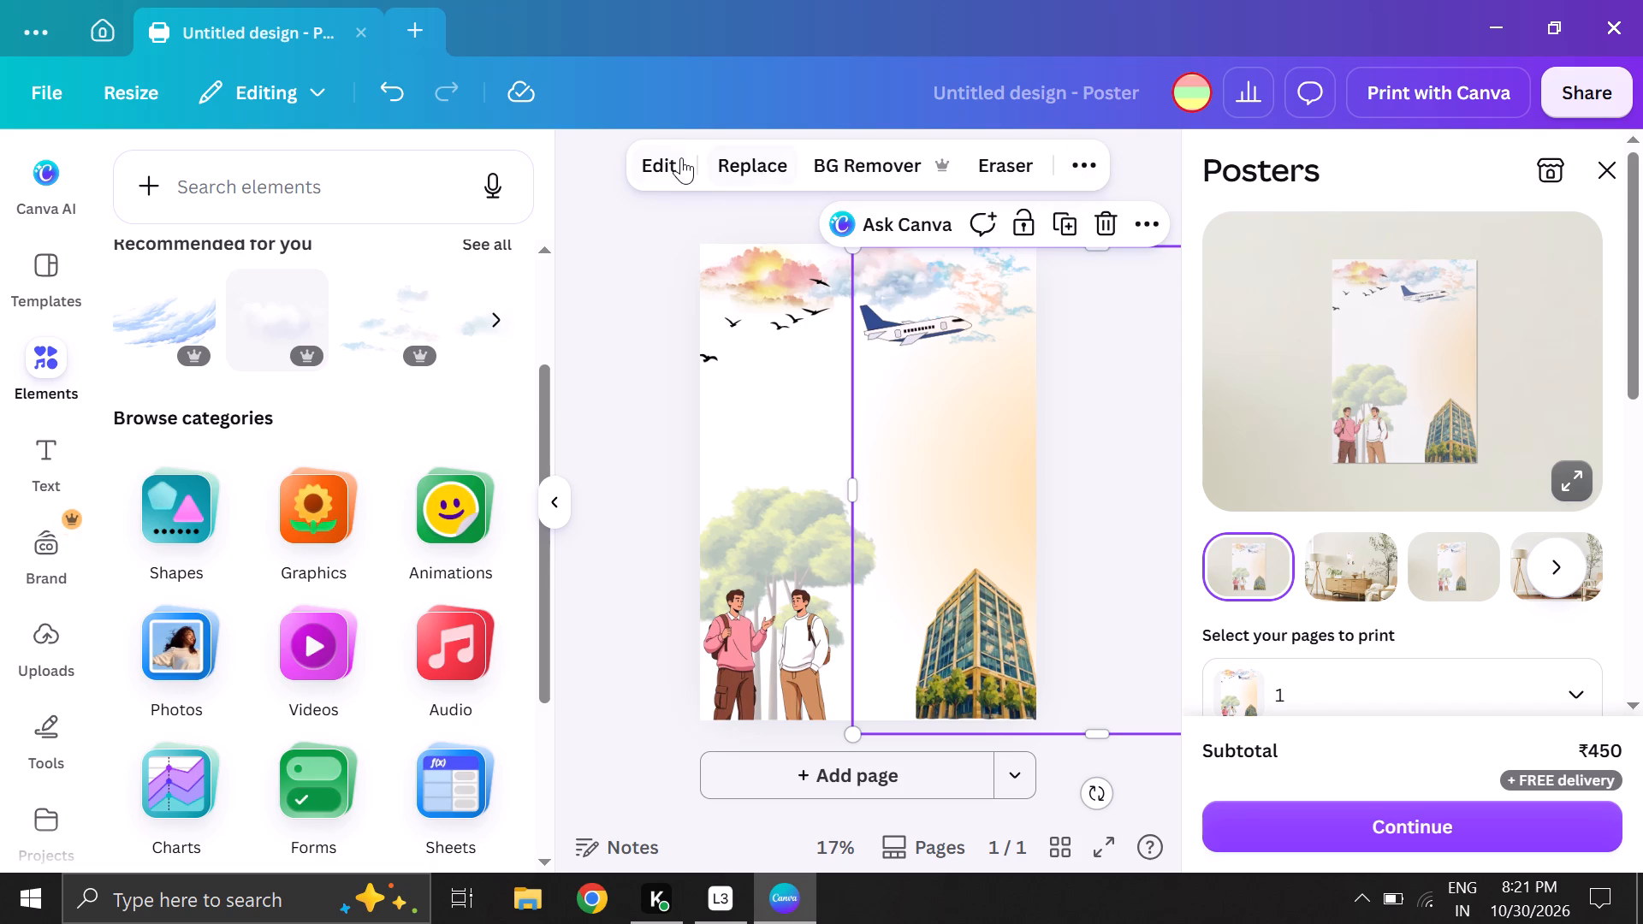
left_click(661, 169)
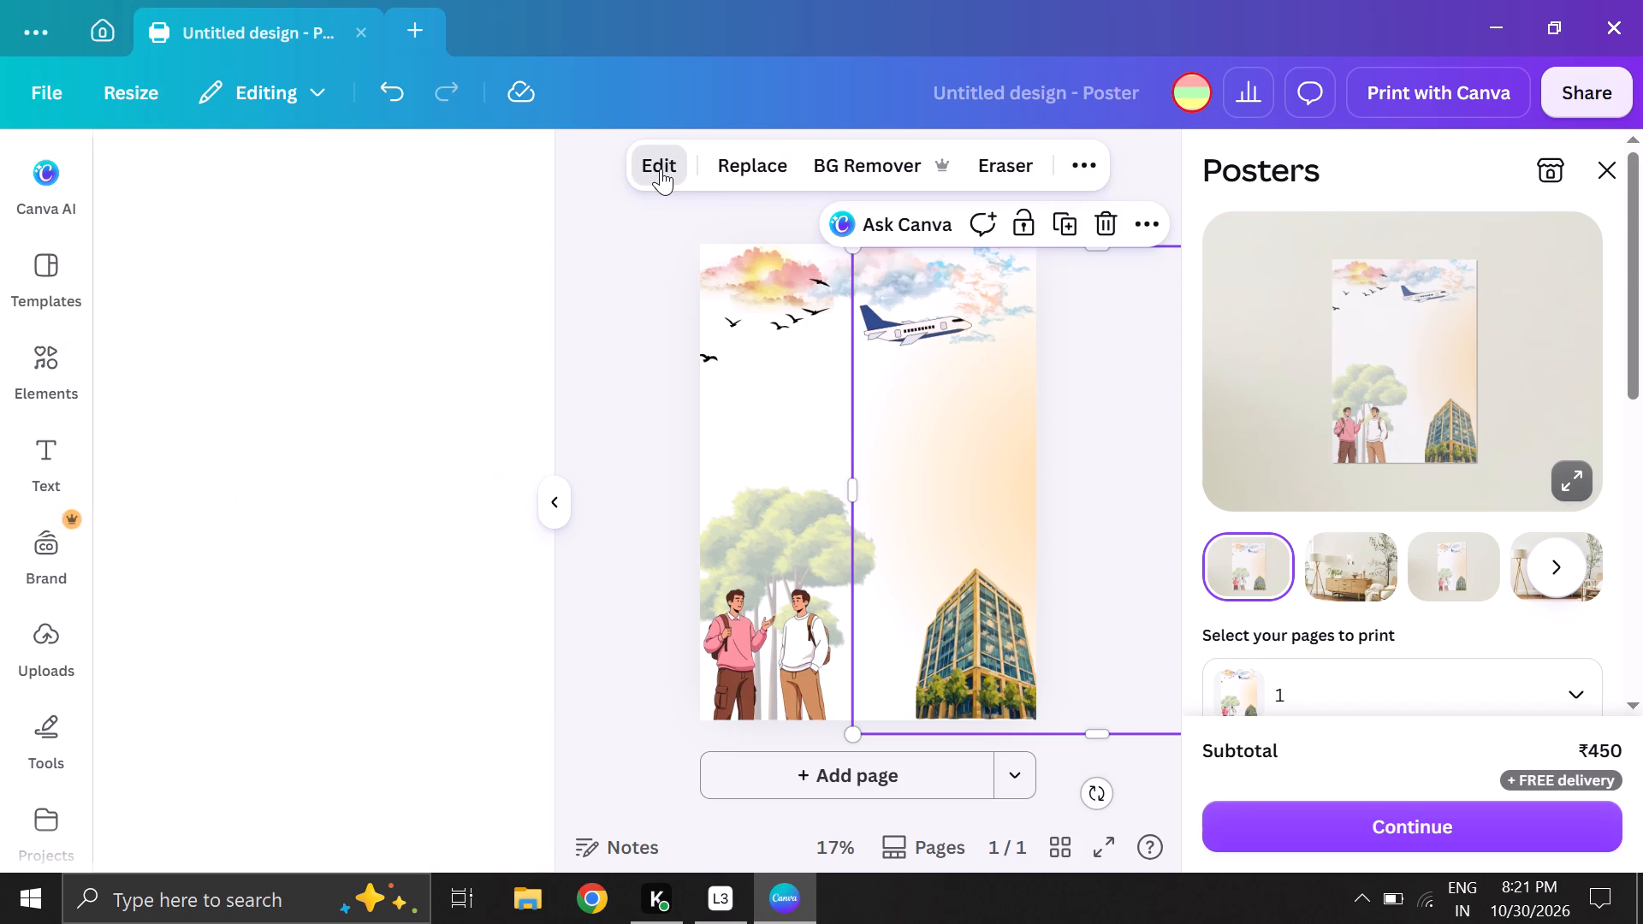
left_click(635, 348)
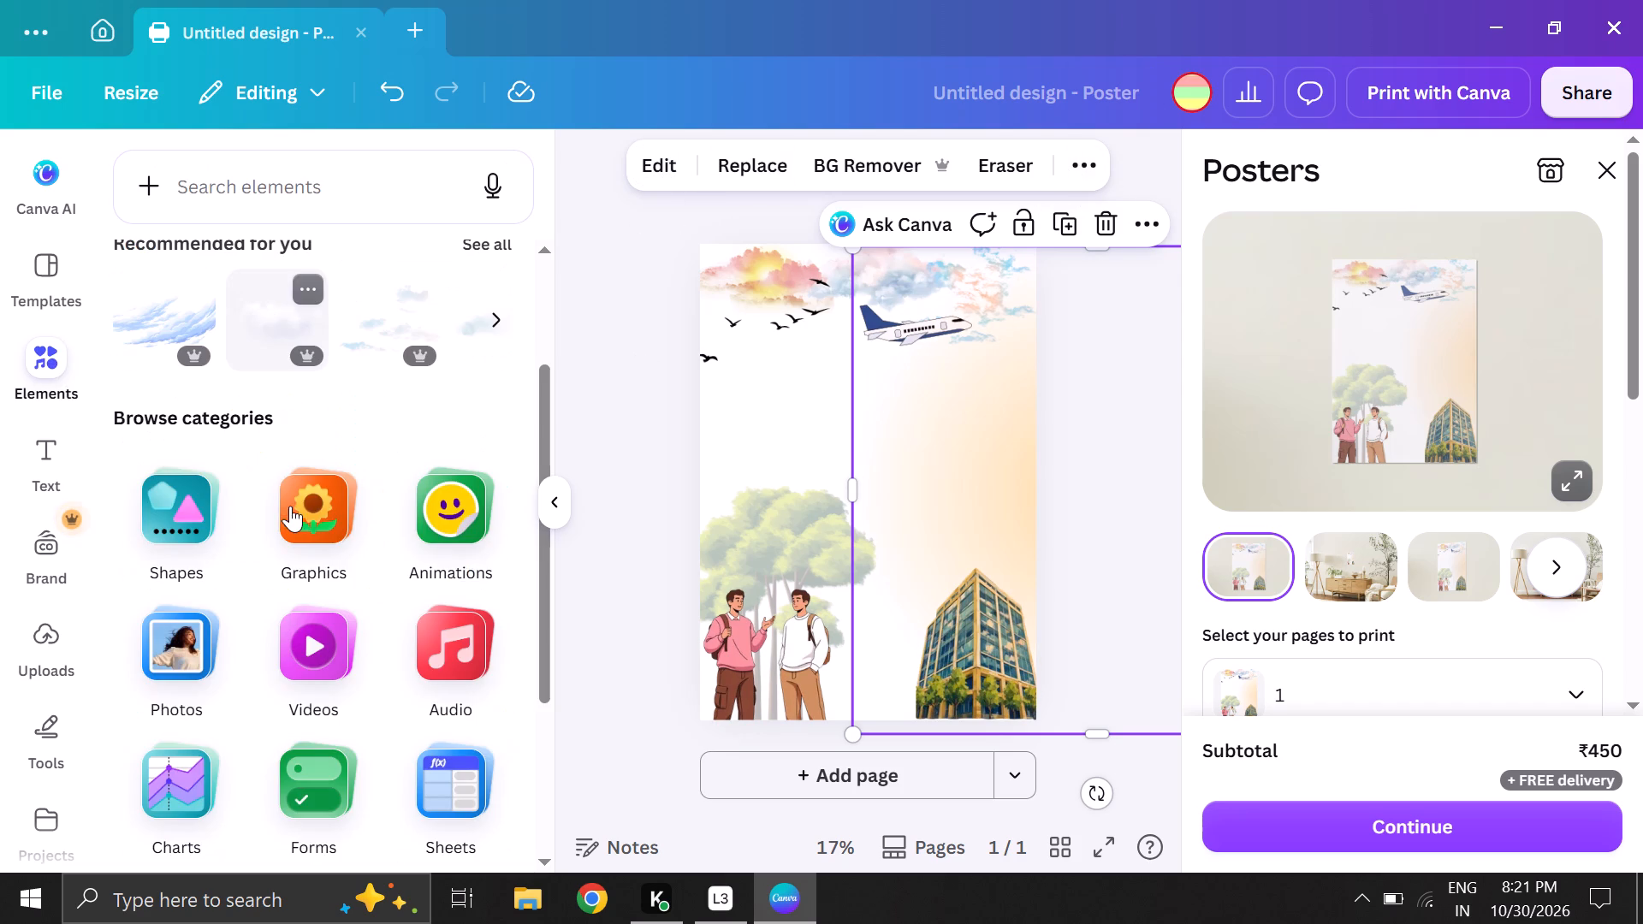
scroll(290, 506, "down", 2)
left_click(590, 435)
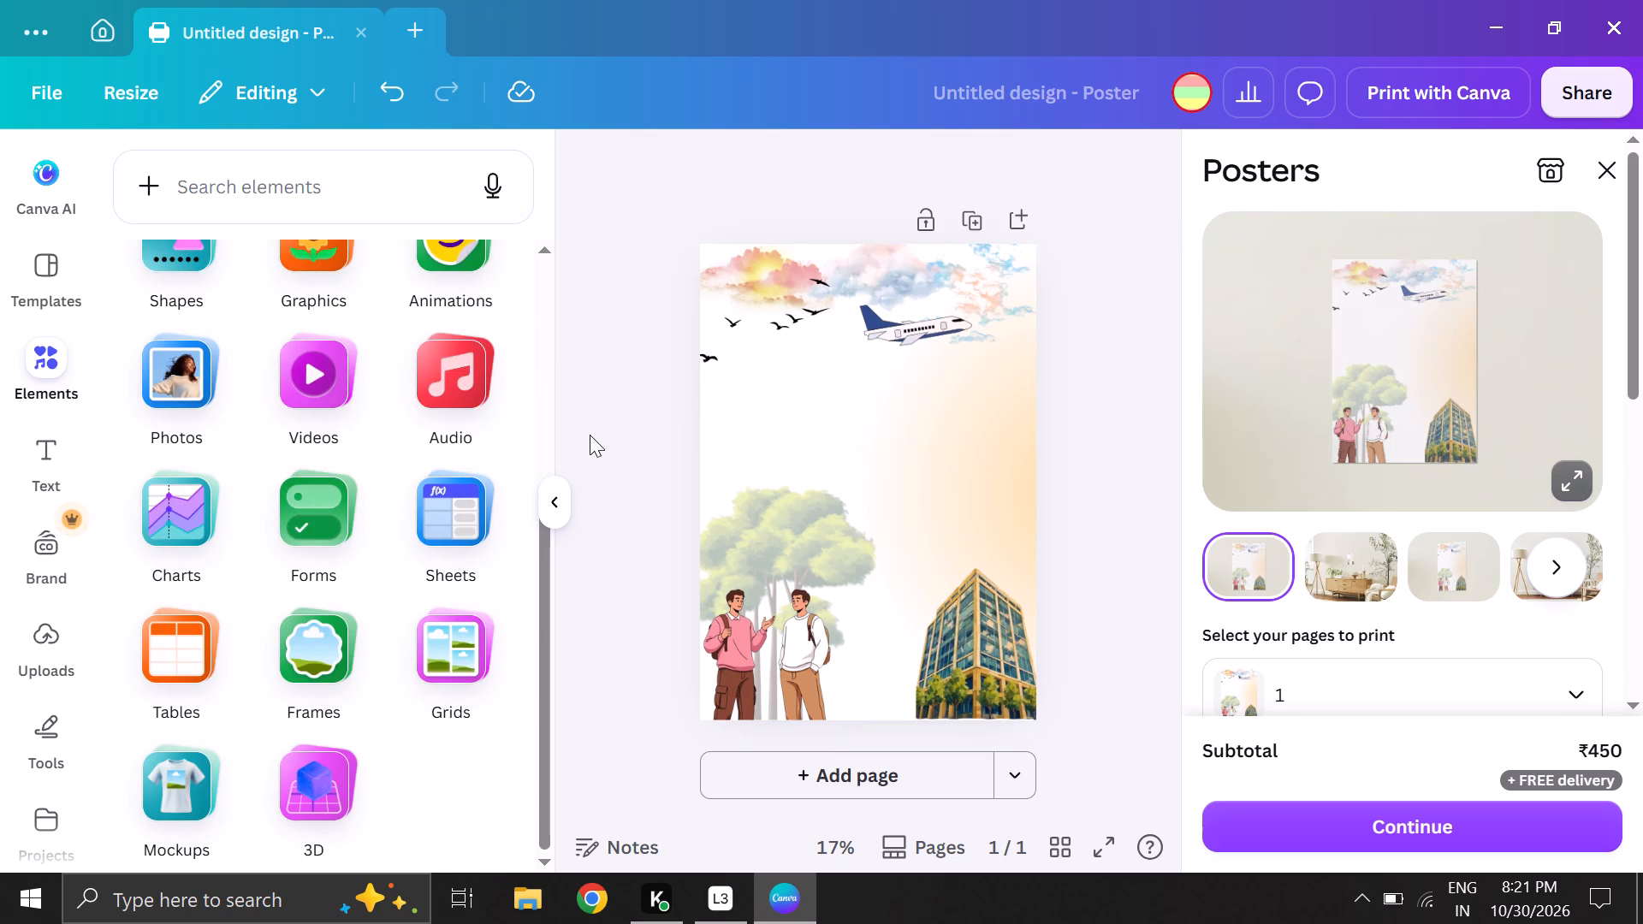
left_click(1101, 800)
Select the building in the full layer list, enlarge it to about 20.3 cm wide and taller, and fit it inside the poster's lower-right corner.
left_click(988, 659)
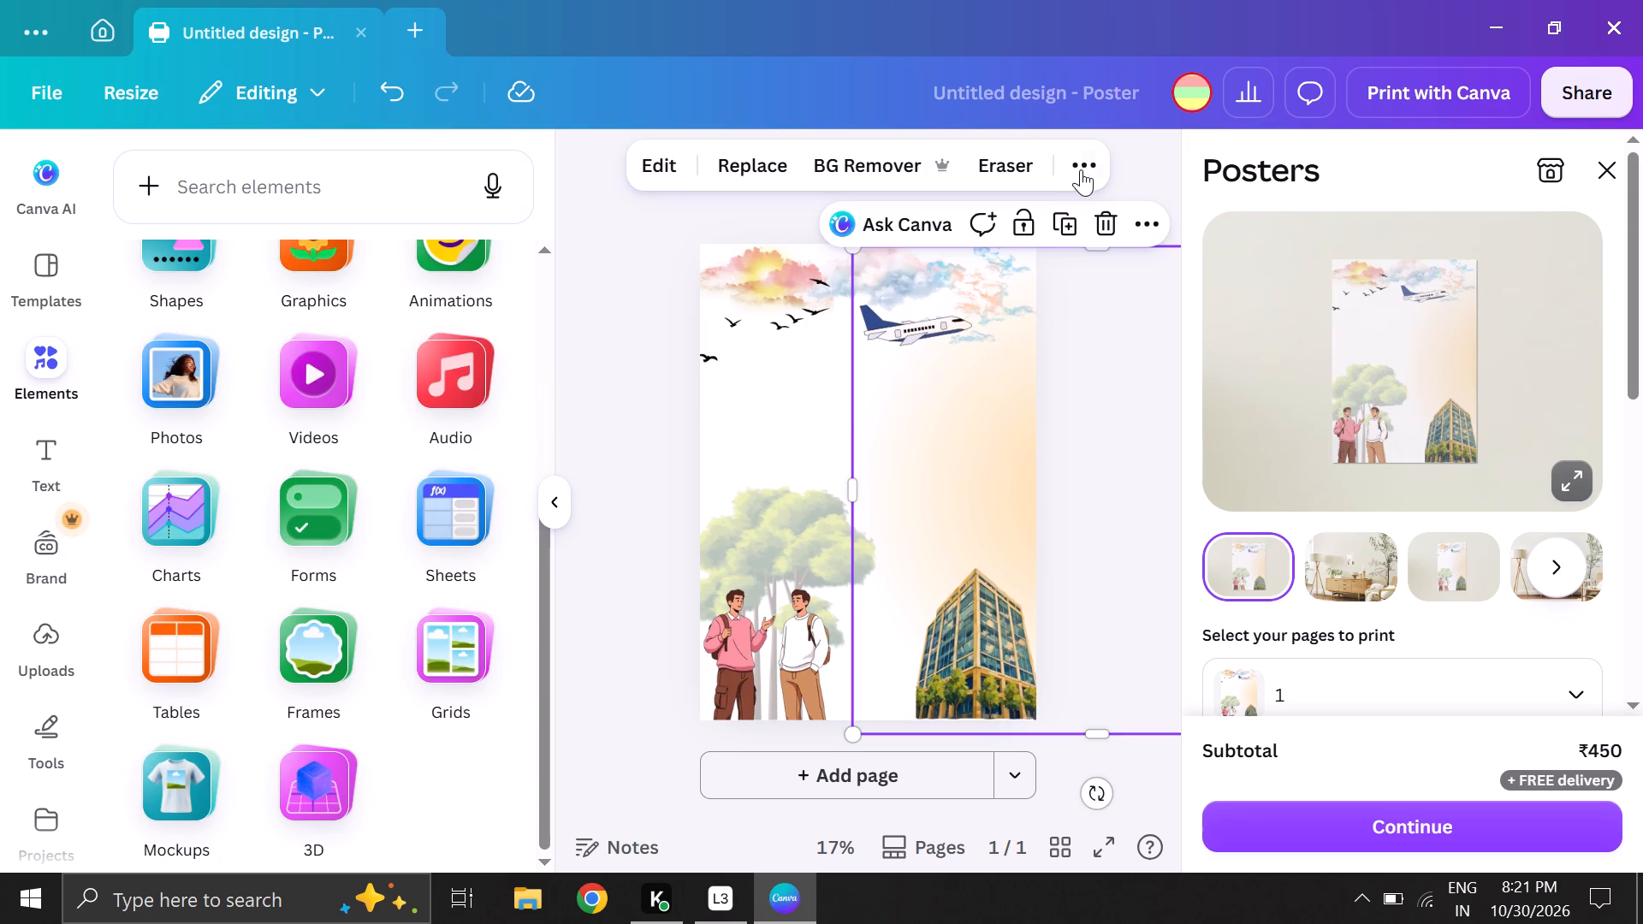
left_click(1087, 174)
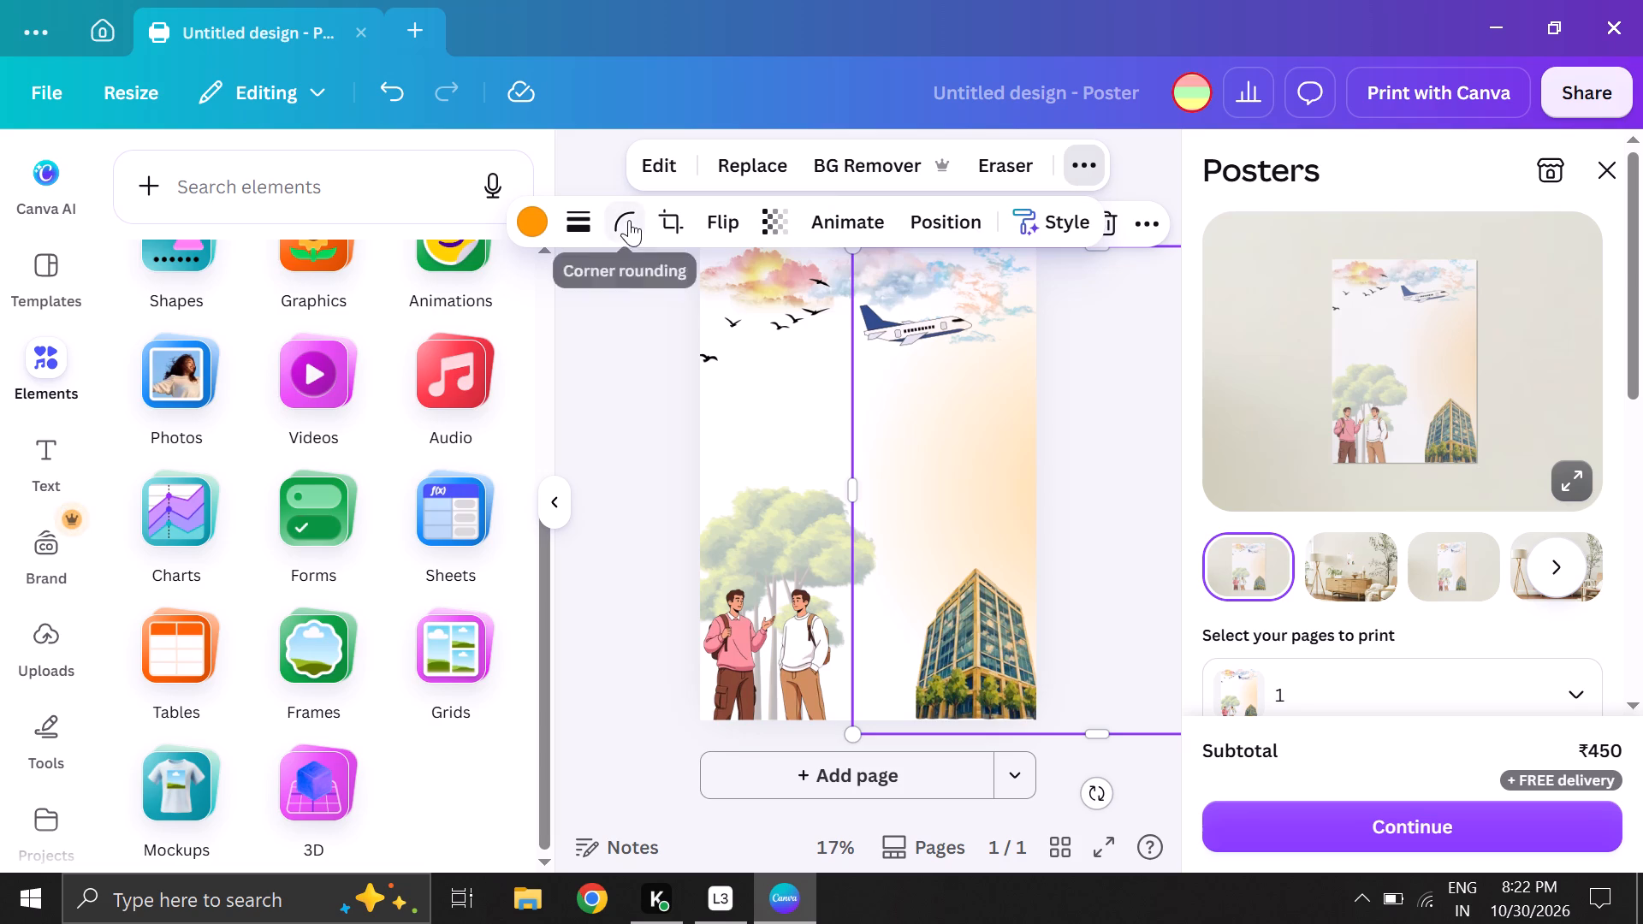
left_click(924, 219)
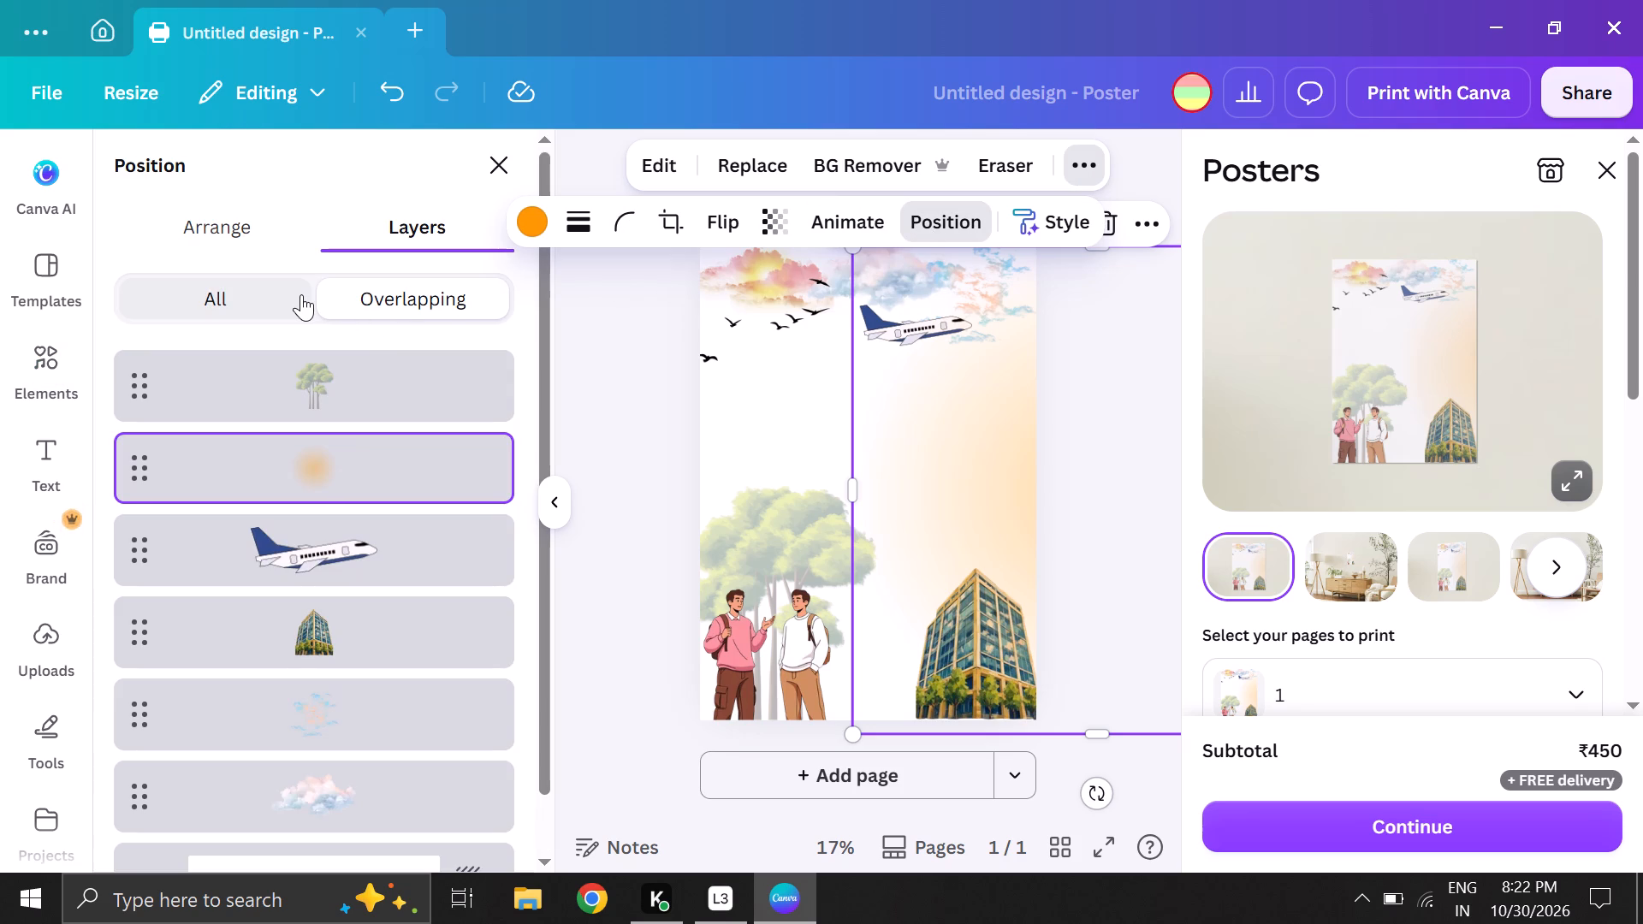
left_click(245, 298)
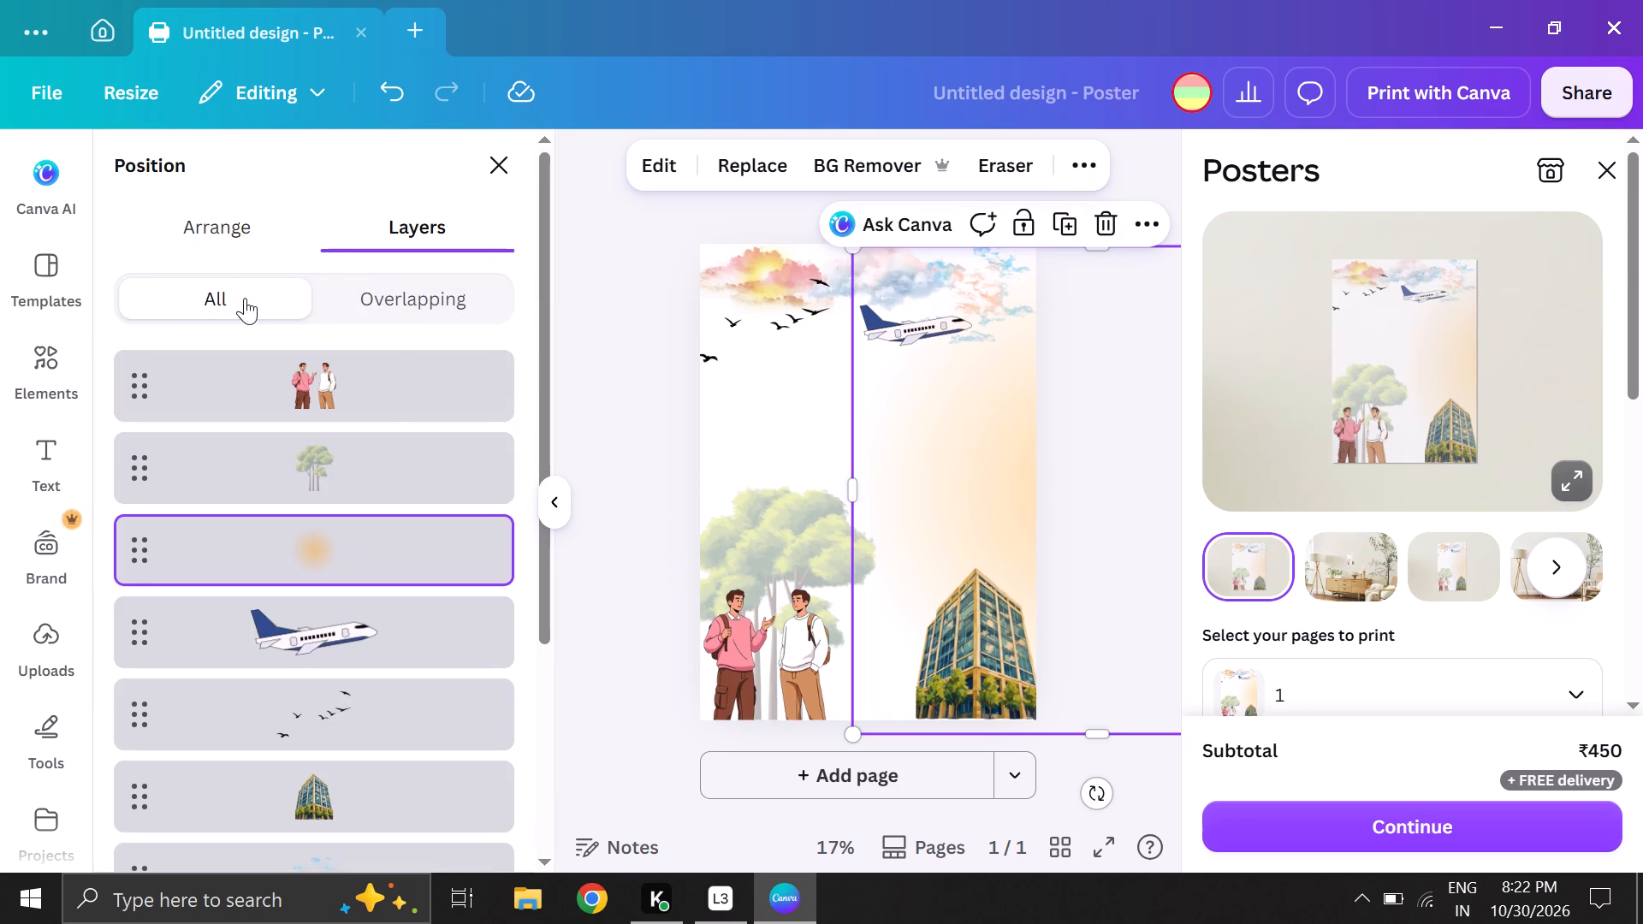
scroll(288, 506, "down", 1)
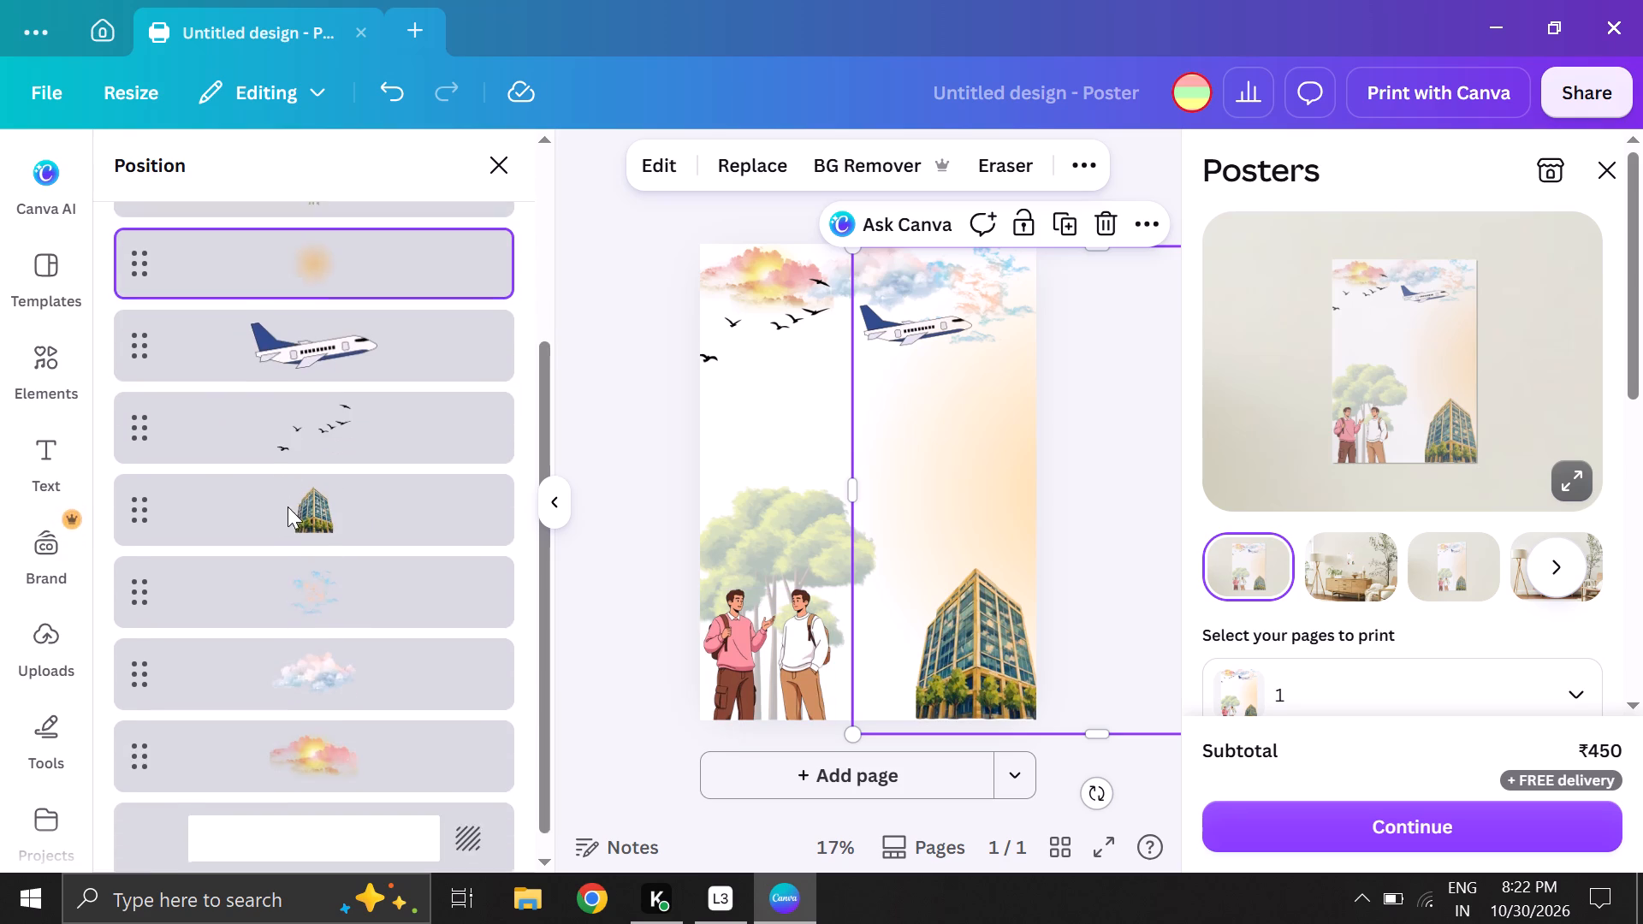
scroll(288, 506, "down", 1)
left_click(312, 518)
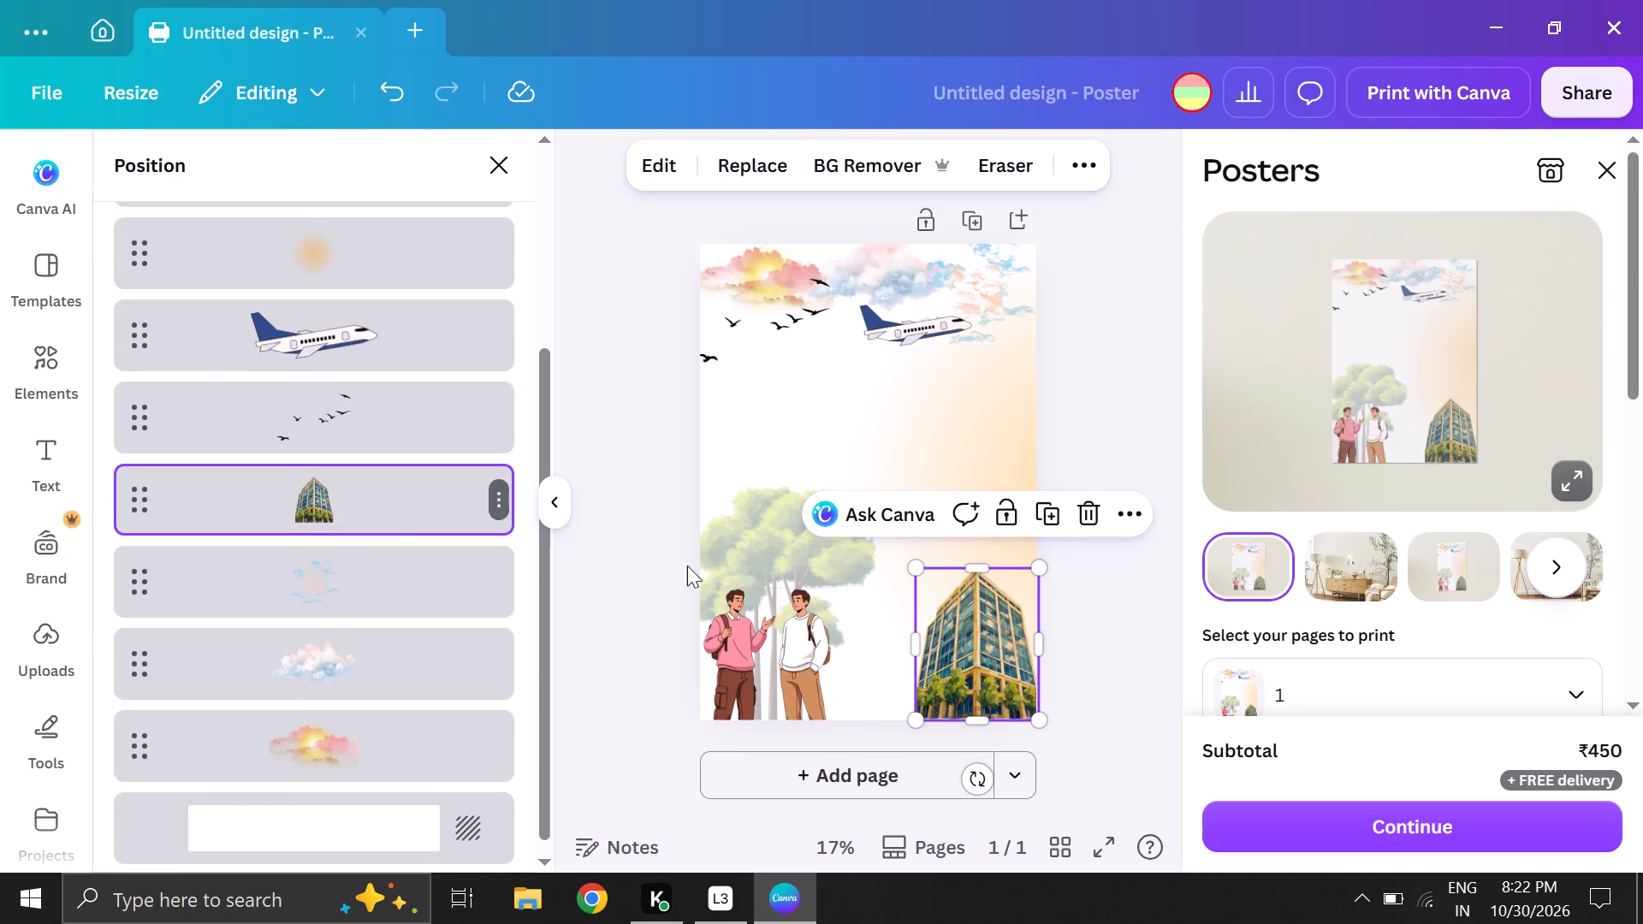
left_click_drag(1036, 576, 1034, 543)
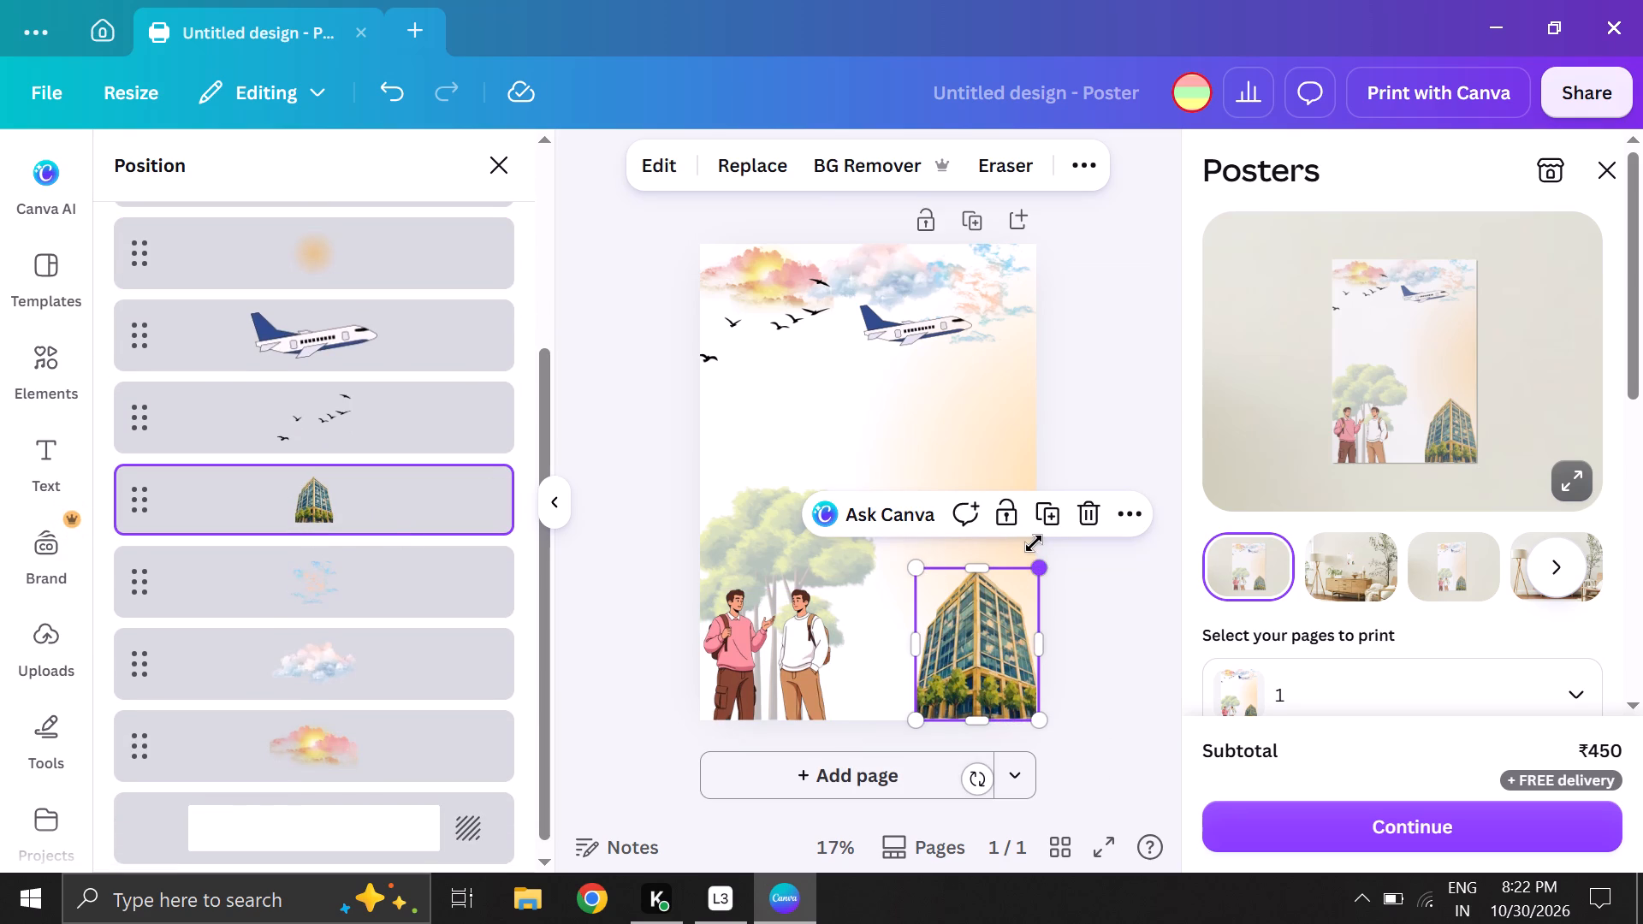
left_click_drag(1034, 543, 1033, 548)
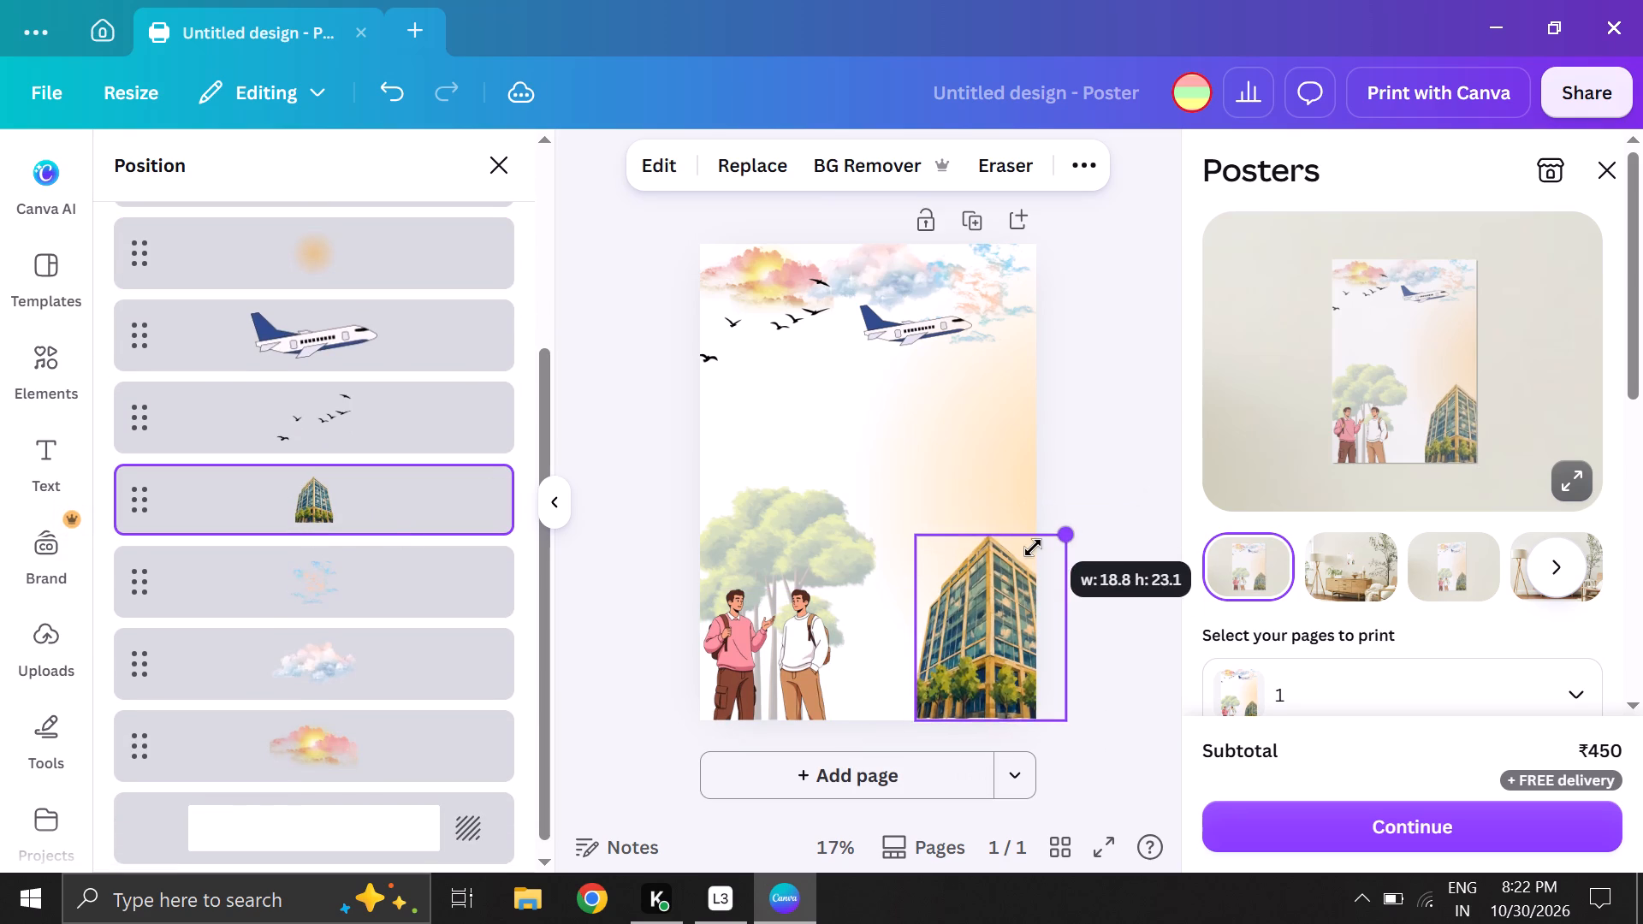
left_click_drag(913, 641, 886, 643)
left_click_drag(999, 631, 981, 627)
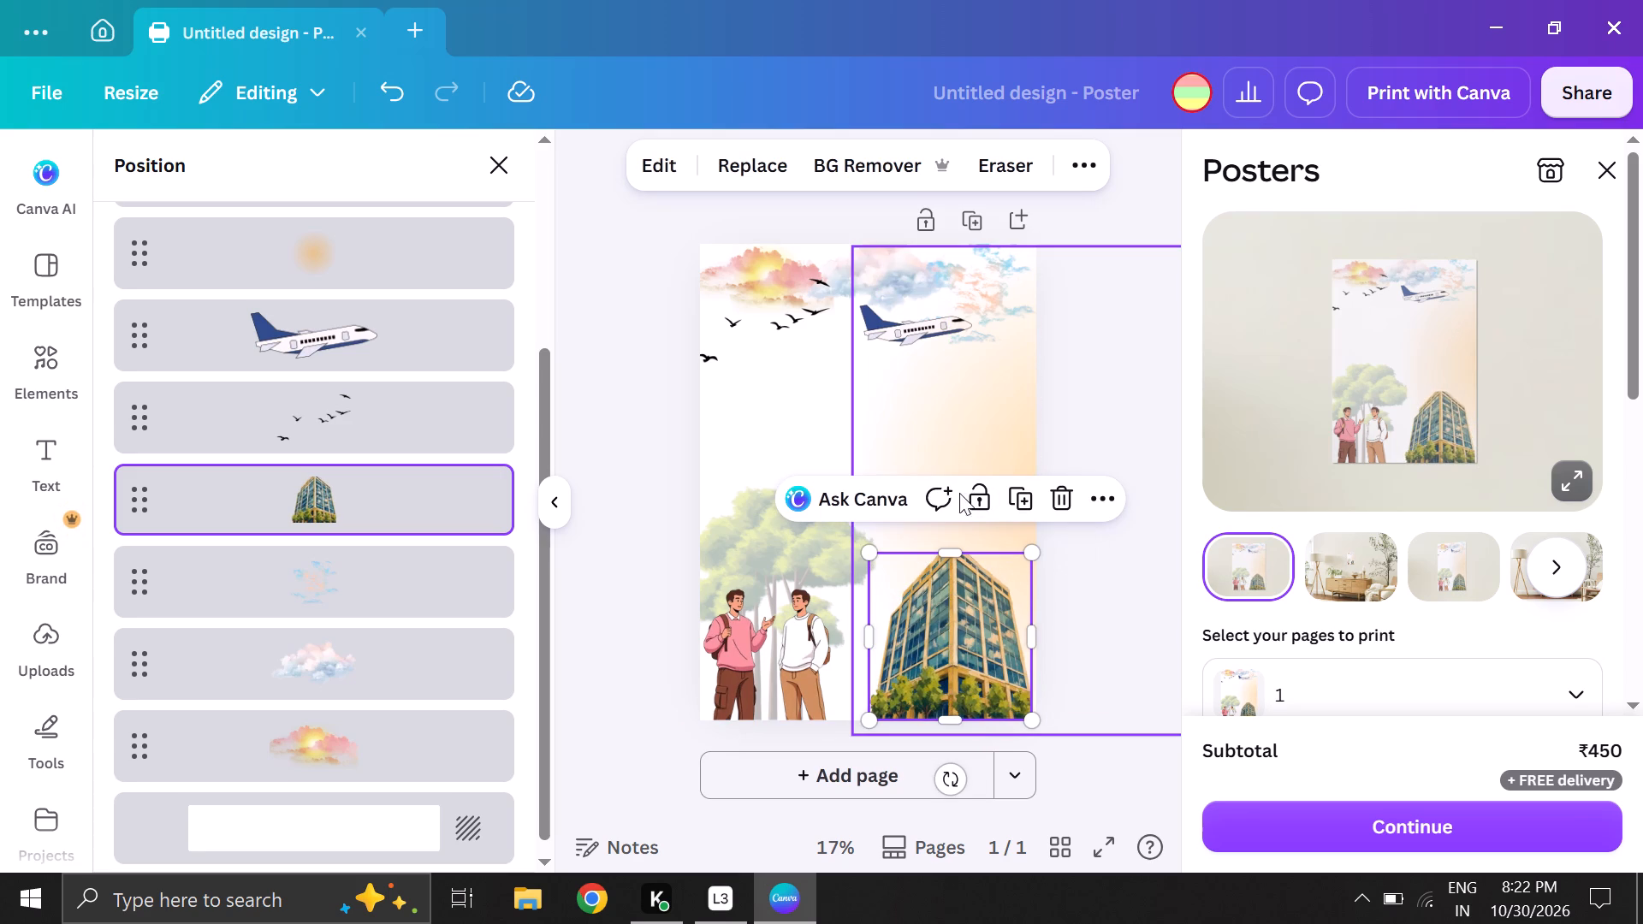
left_click_drag(948, 548, 944, 532)
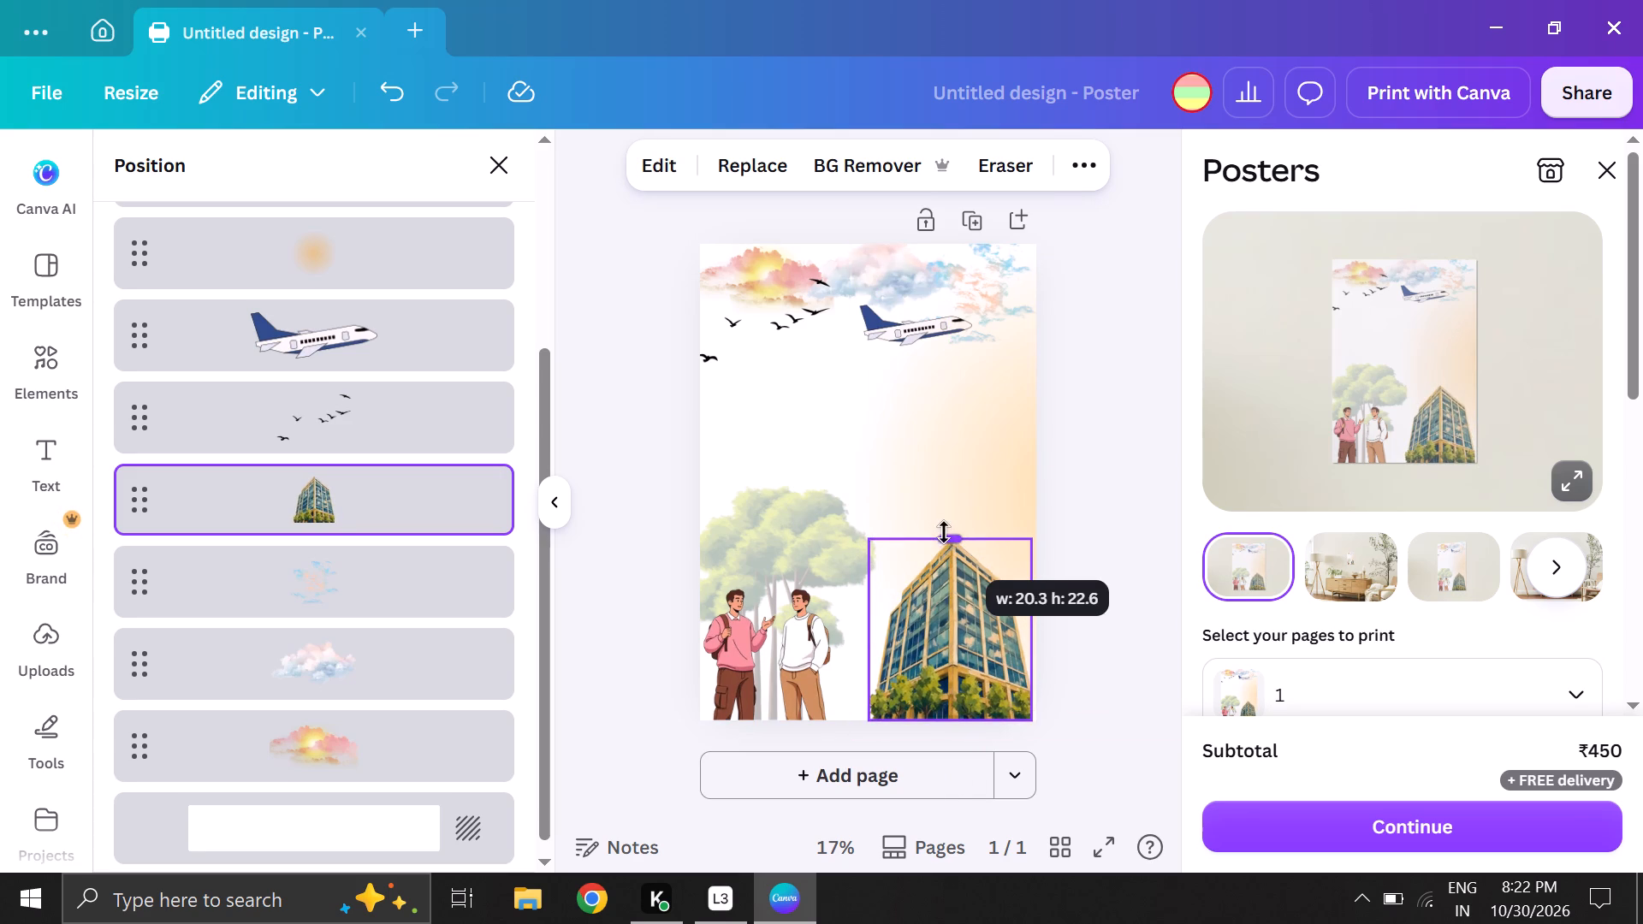
left_click_drag(944, 532, 946, 520)
left_click(1140, 383)
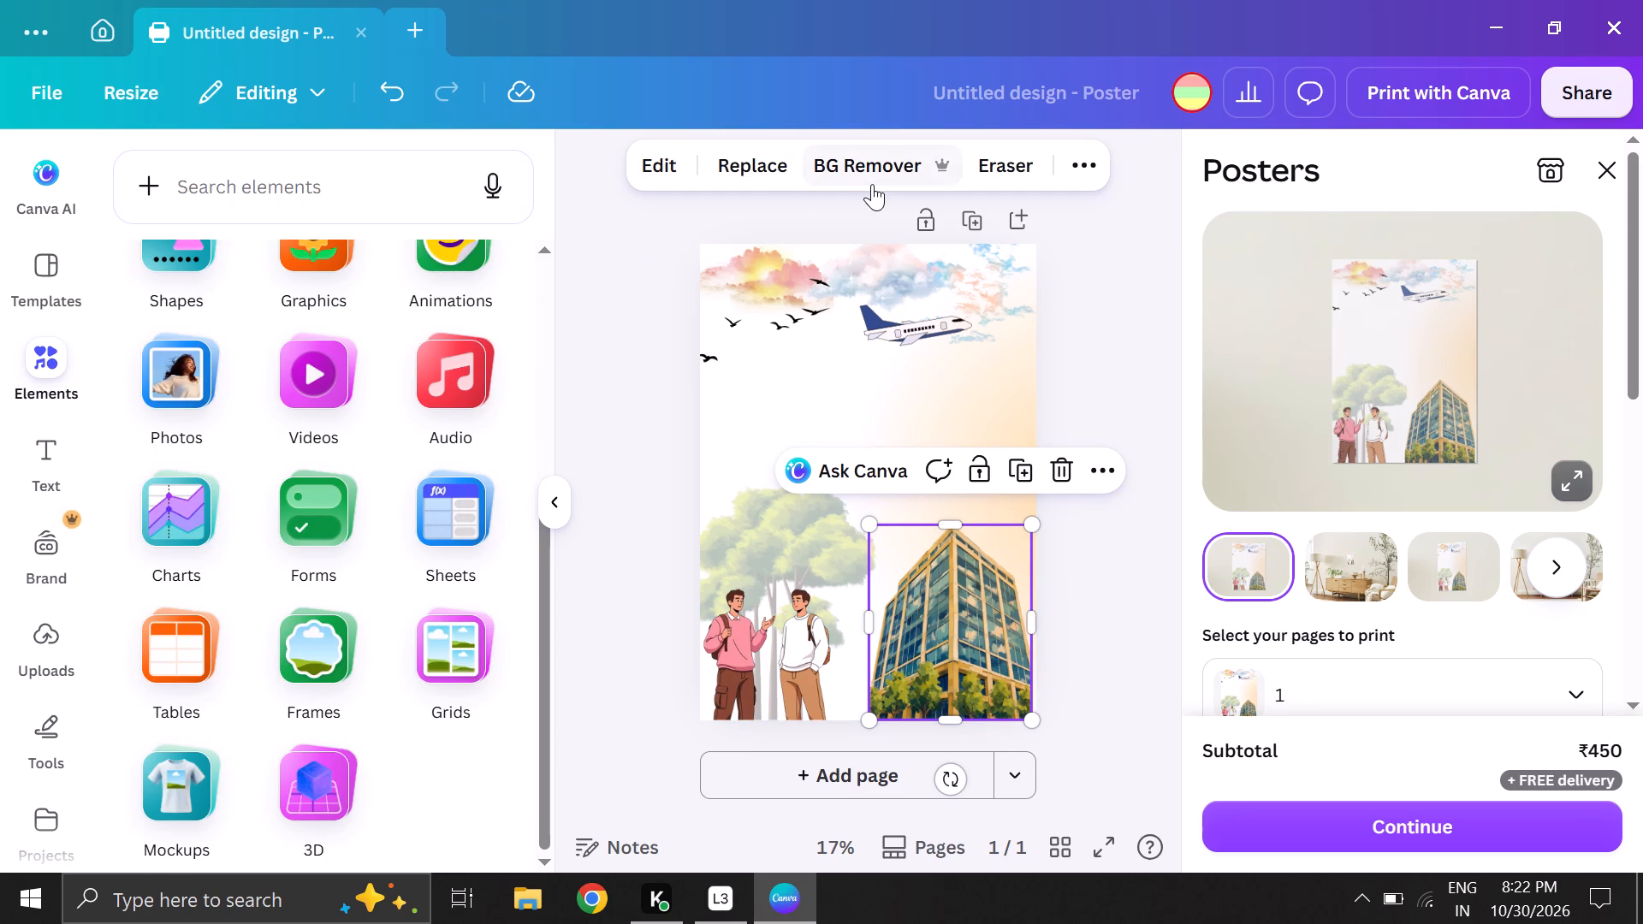
Examine the building's place in the overlapping and full layer lists, and deselect it.
left_click(1076, 166)
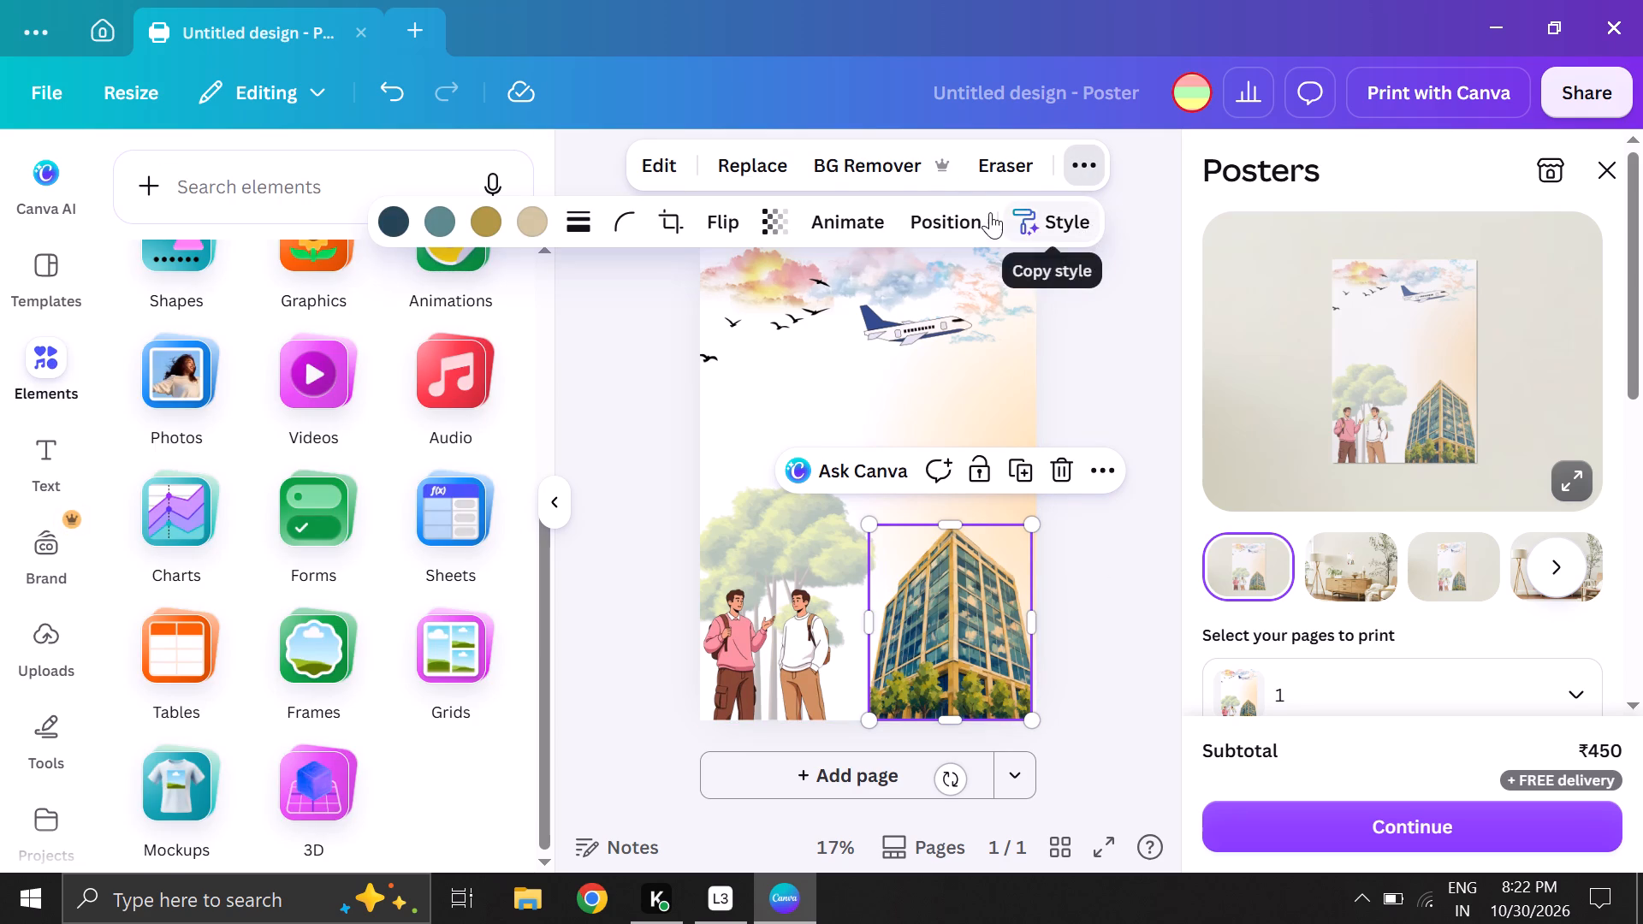
left_click(945, 212)
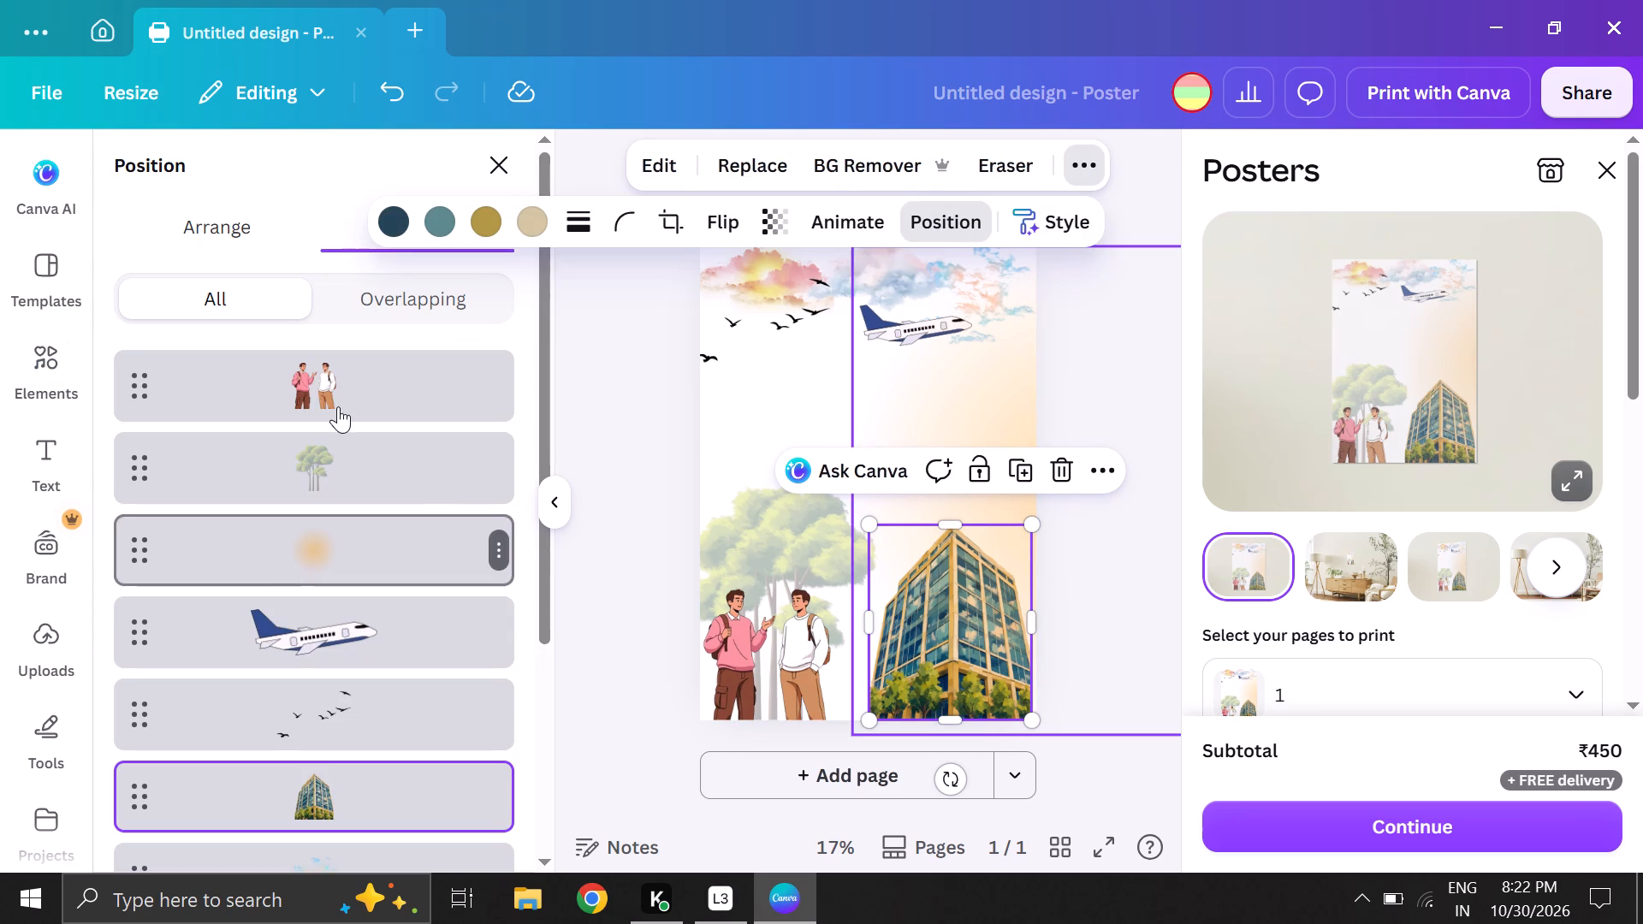
left_click(382, 294)
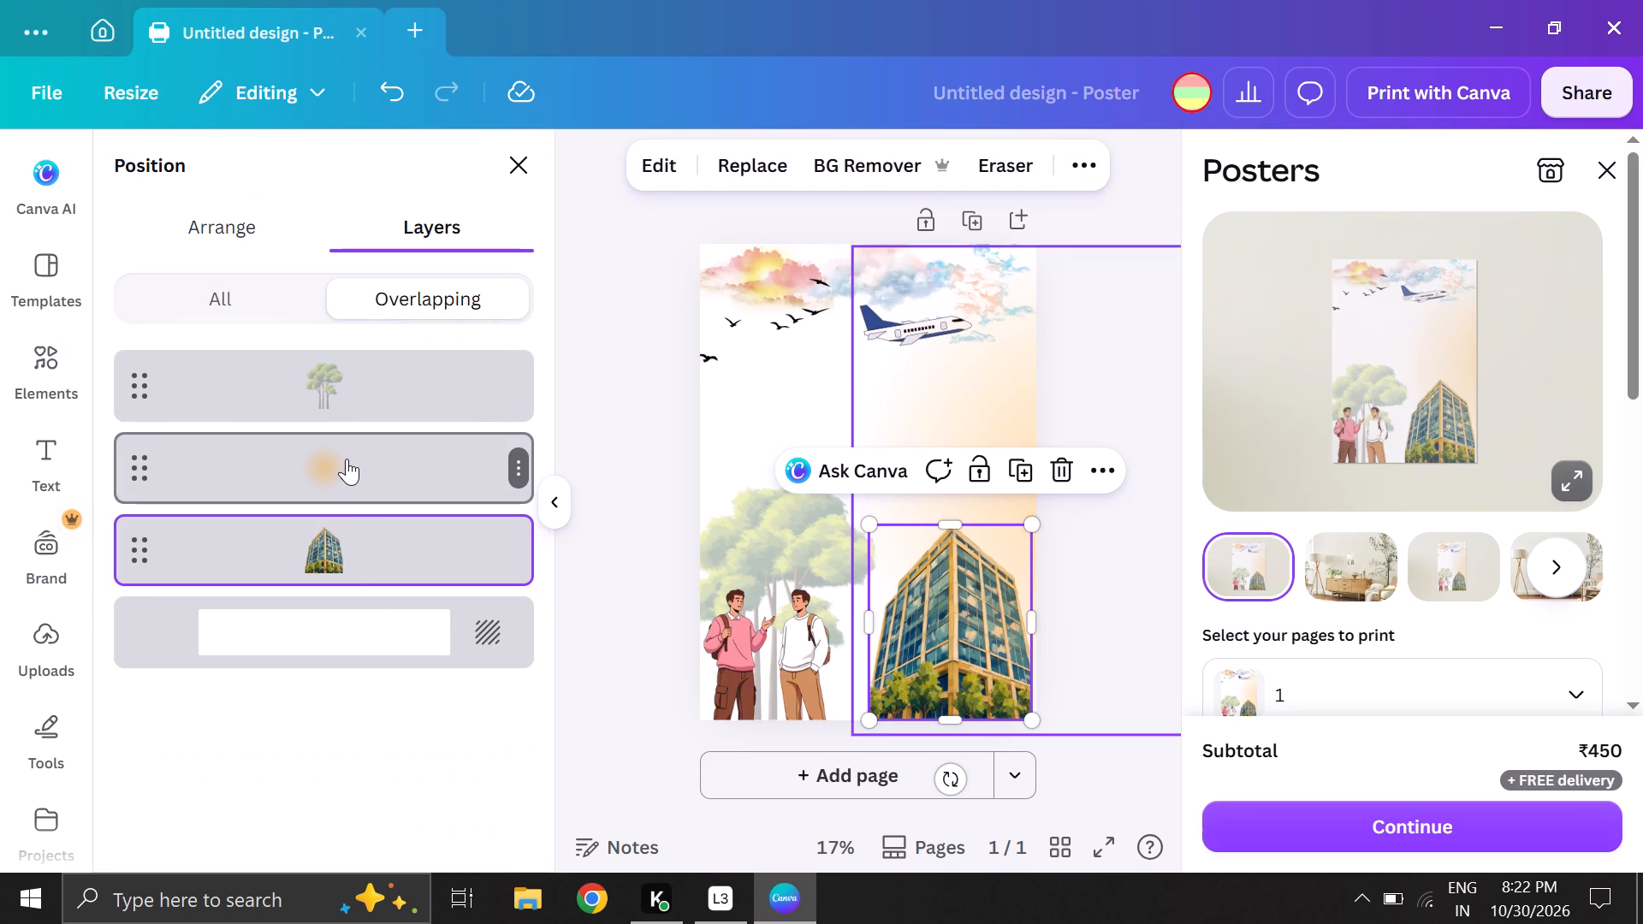
left_click(240, 297)
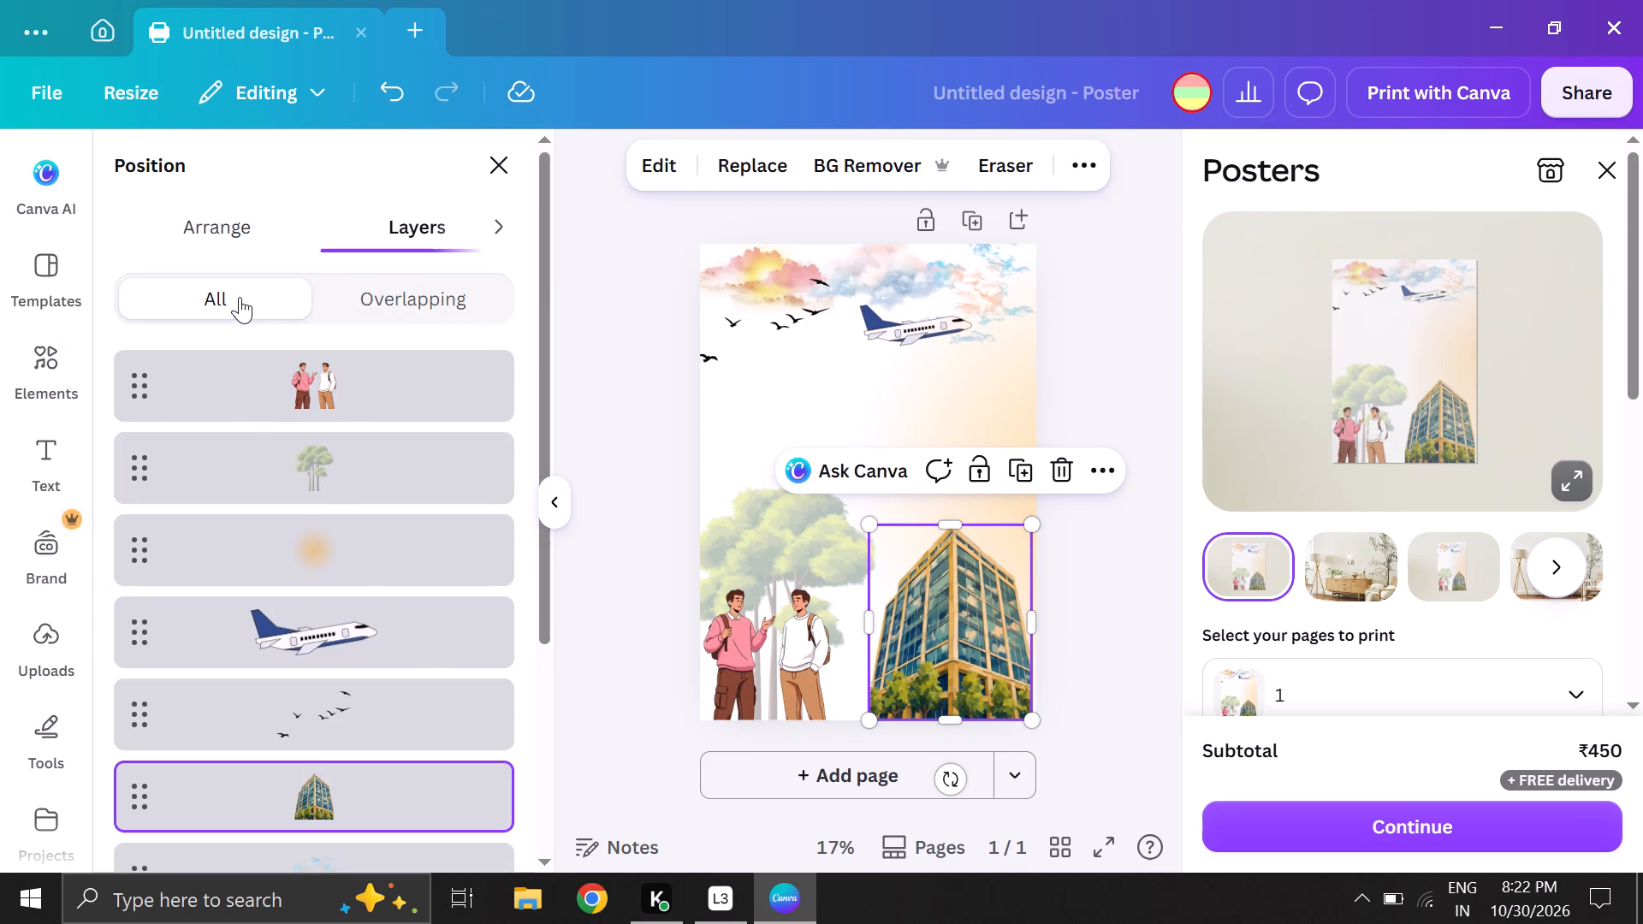
scroll(292, 590, "down", 3)
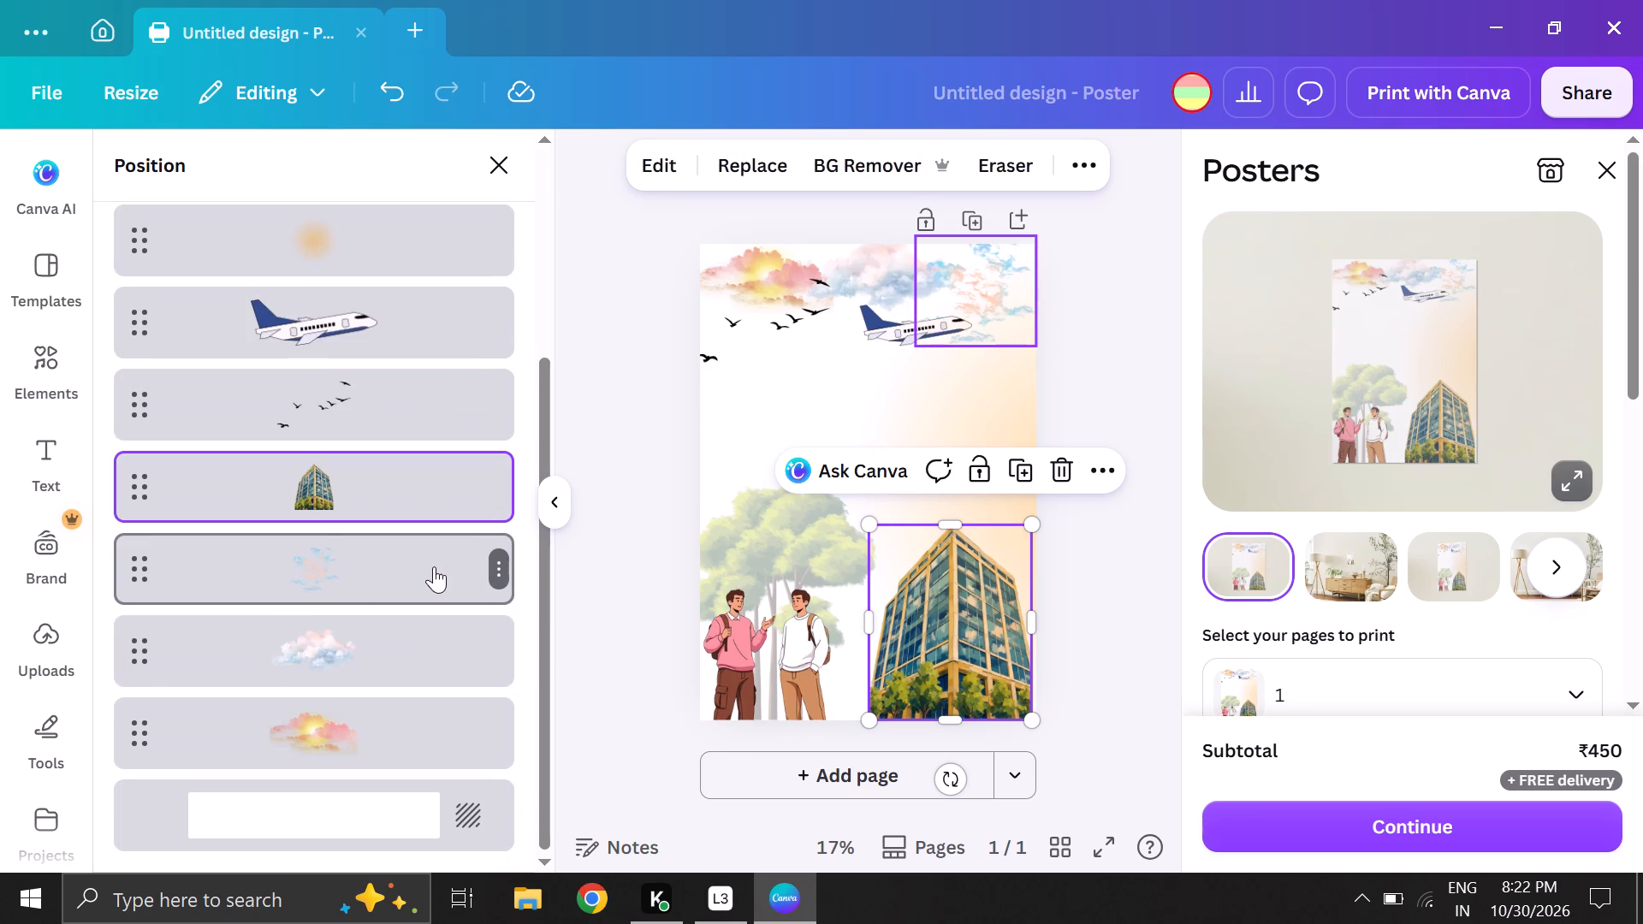
left_click(497, 175)
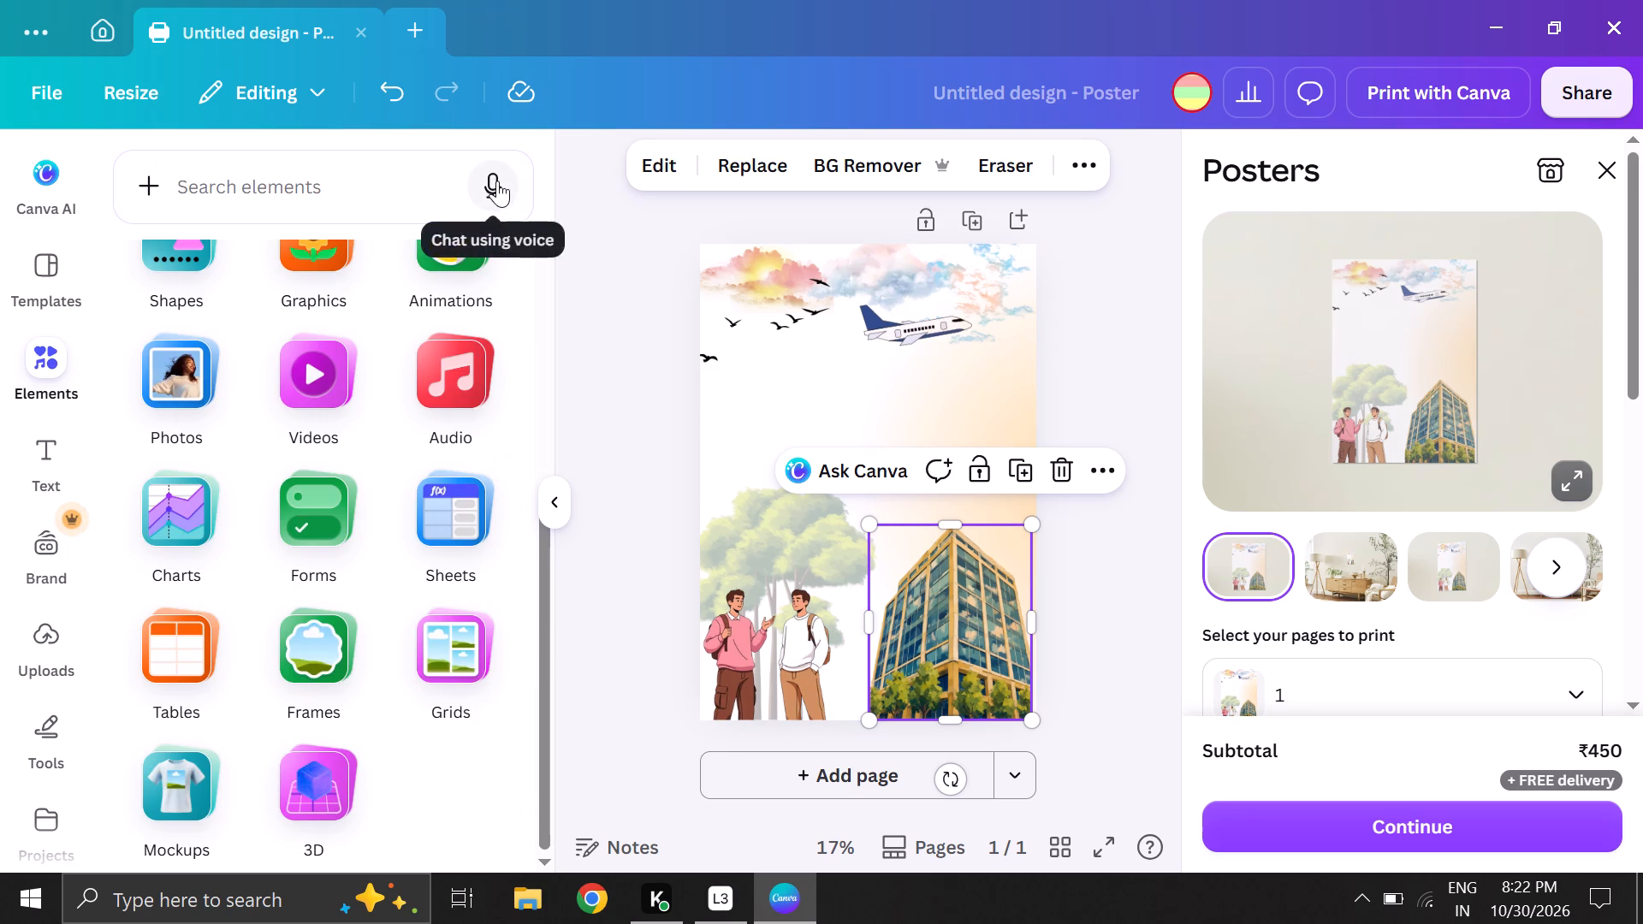
left_click(613, 364)
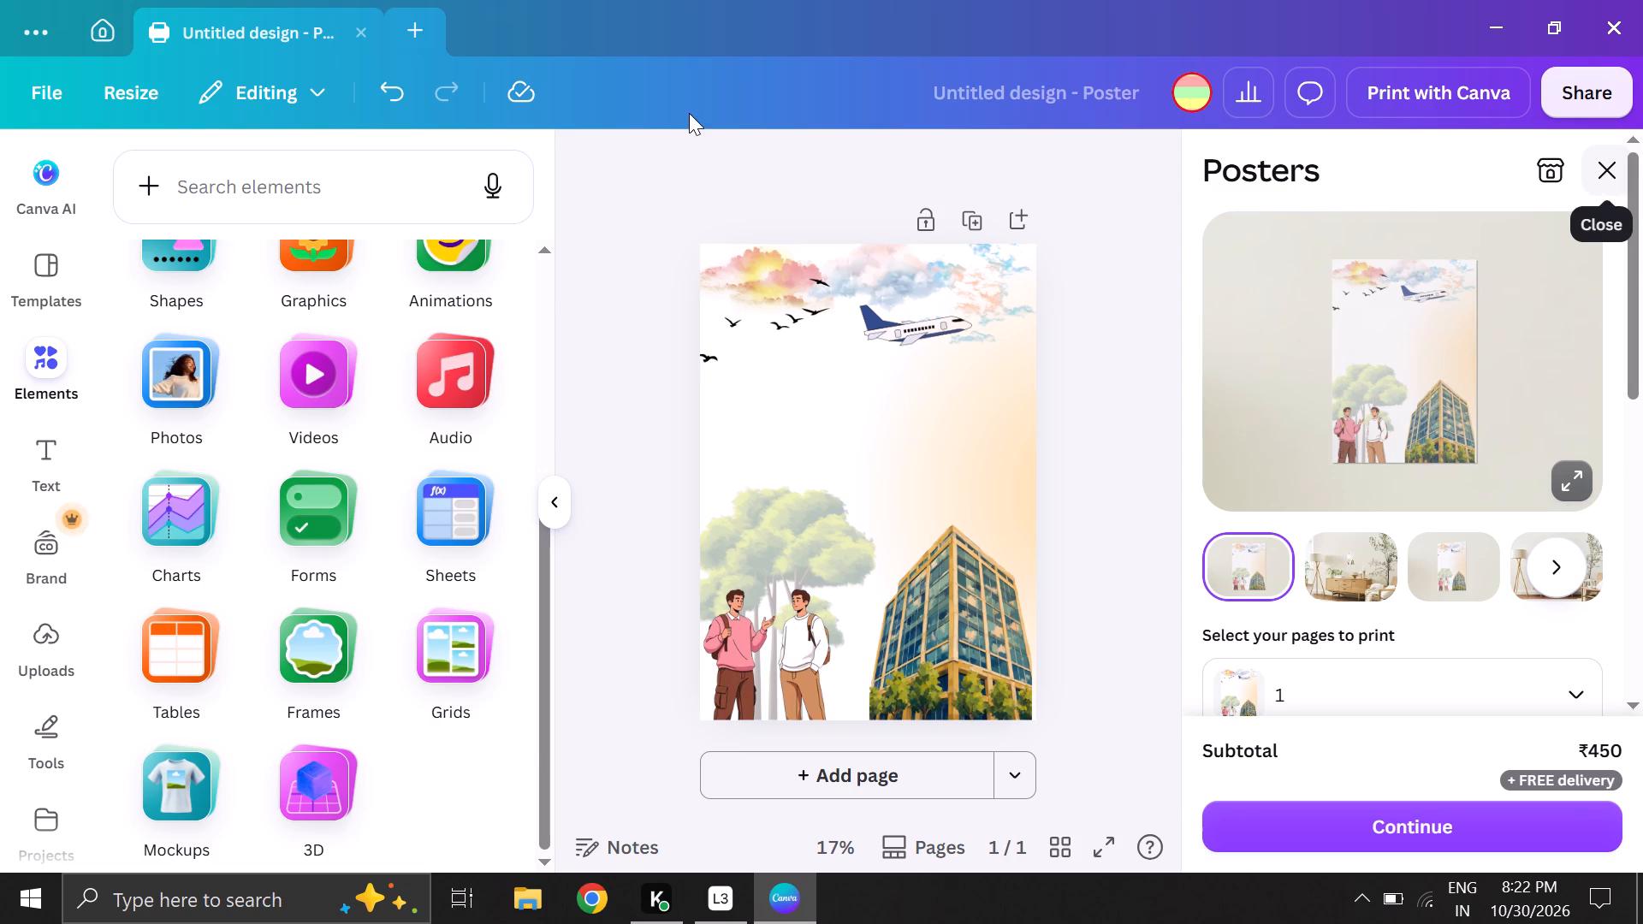
Close the Posters print-ordering preview.
left_click(1594, 176)
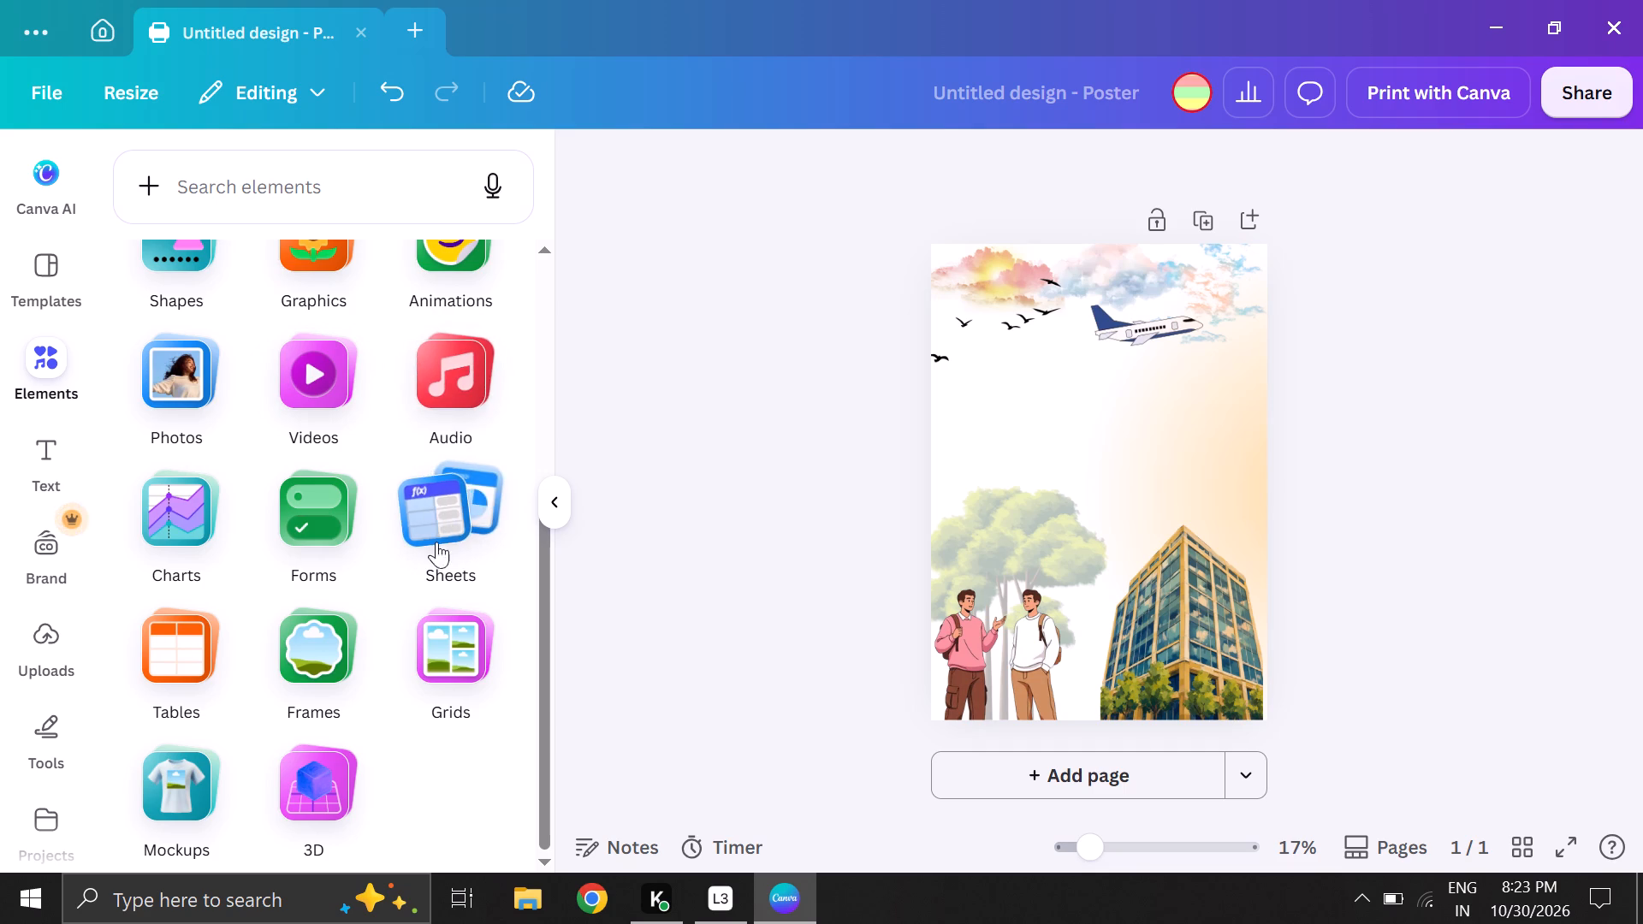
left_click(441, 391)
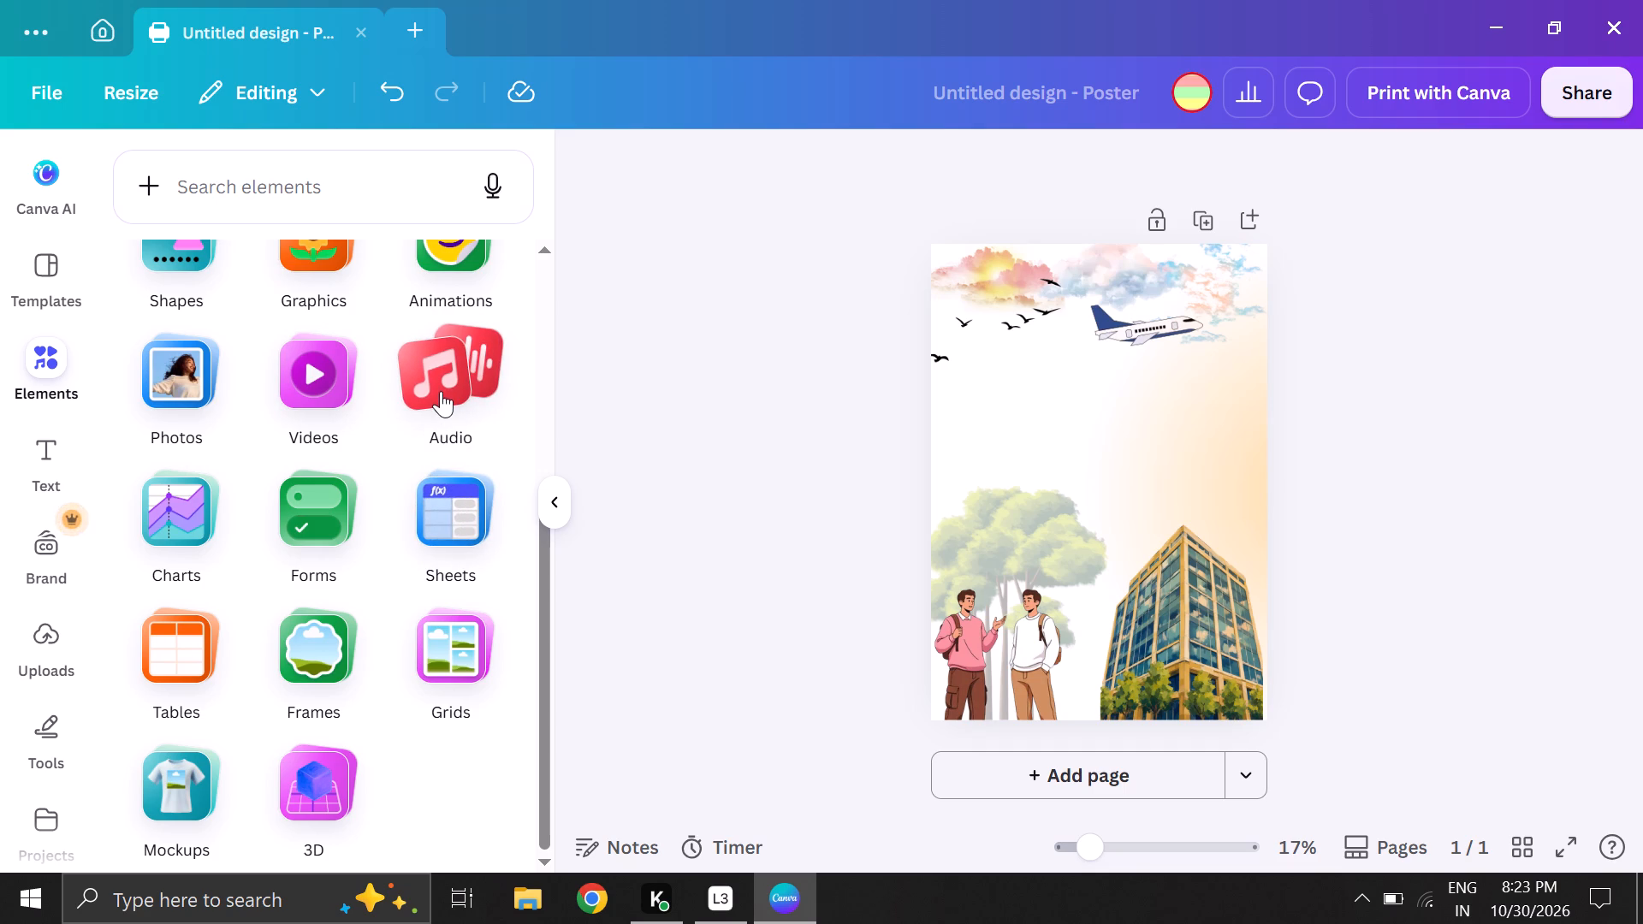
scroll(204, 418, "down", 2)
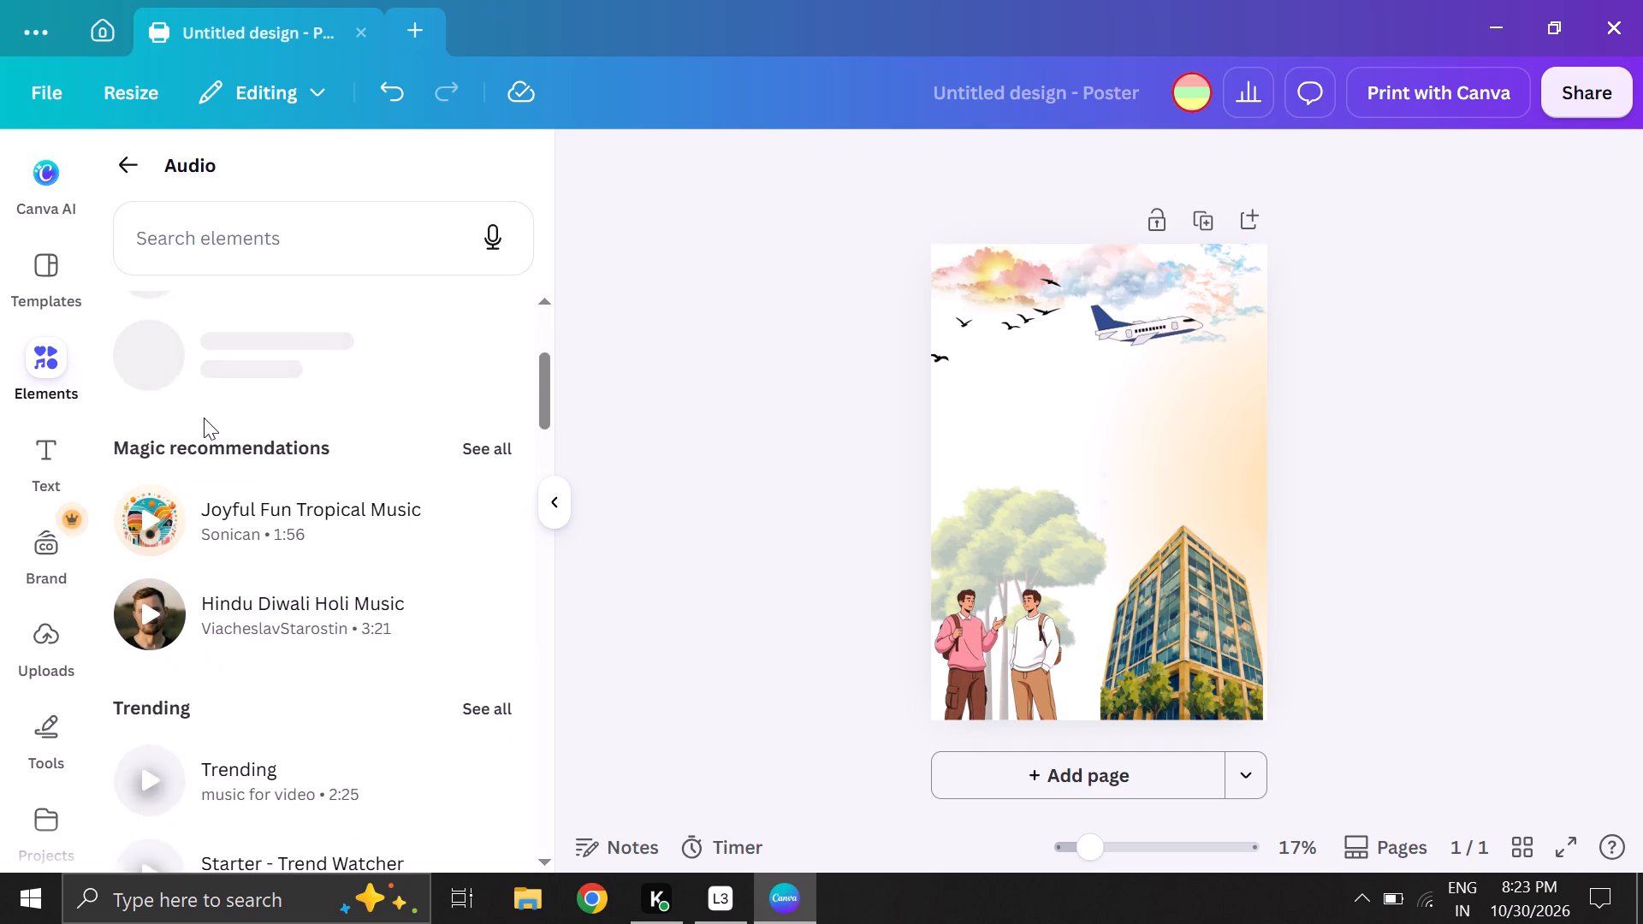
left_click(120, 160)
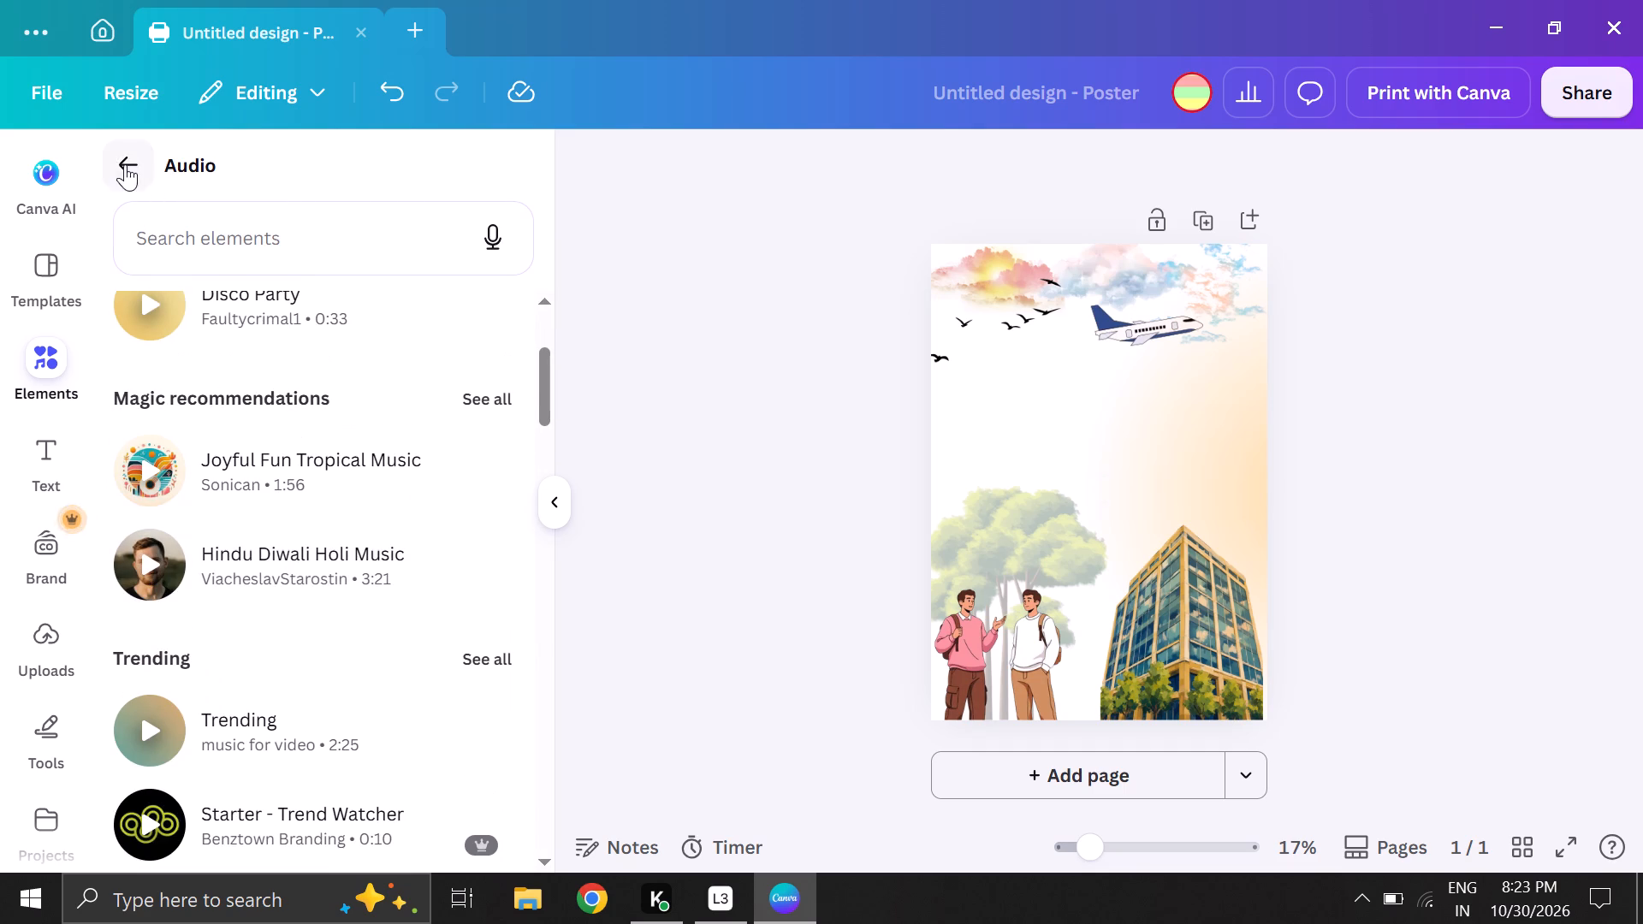
Browse the 3D element categories, including Work & Lifestyle, Education and Seasonal & Events, for a graphic to add to the poster.
scroll(244, 495, "down", 1)
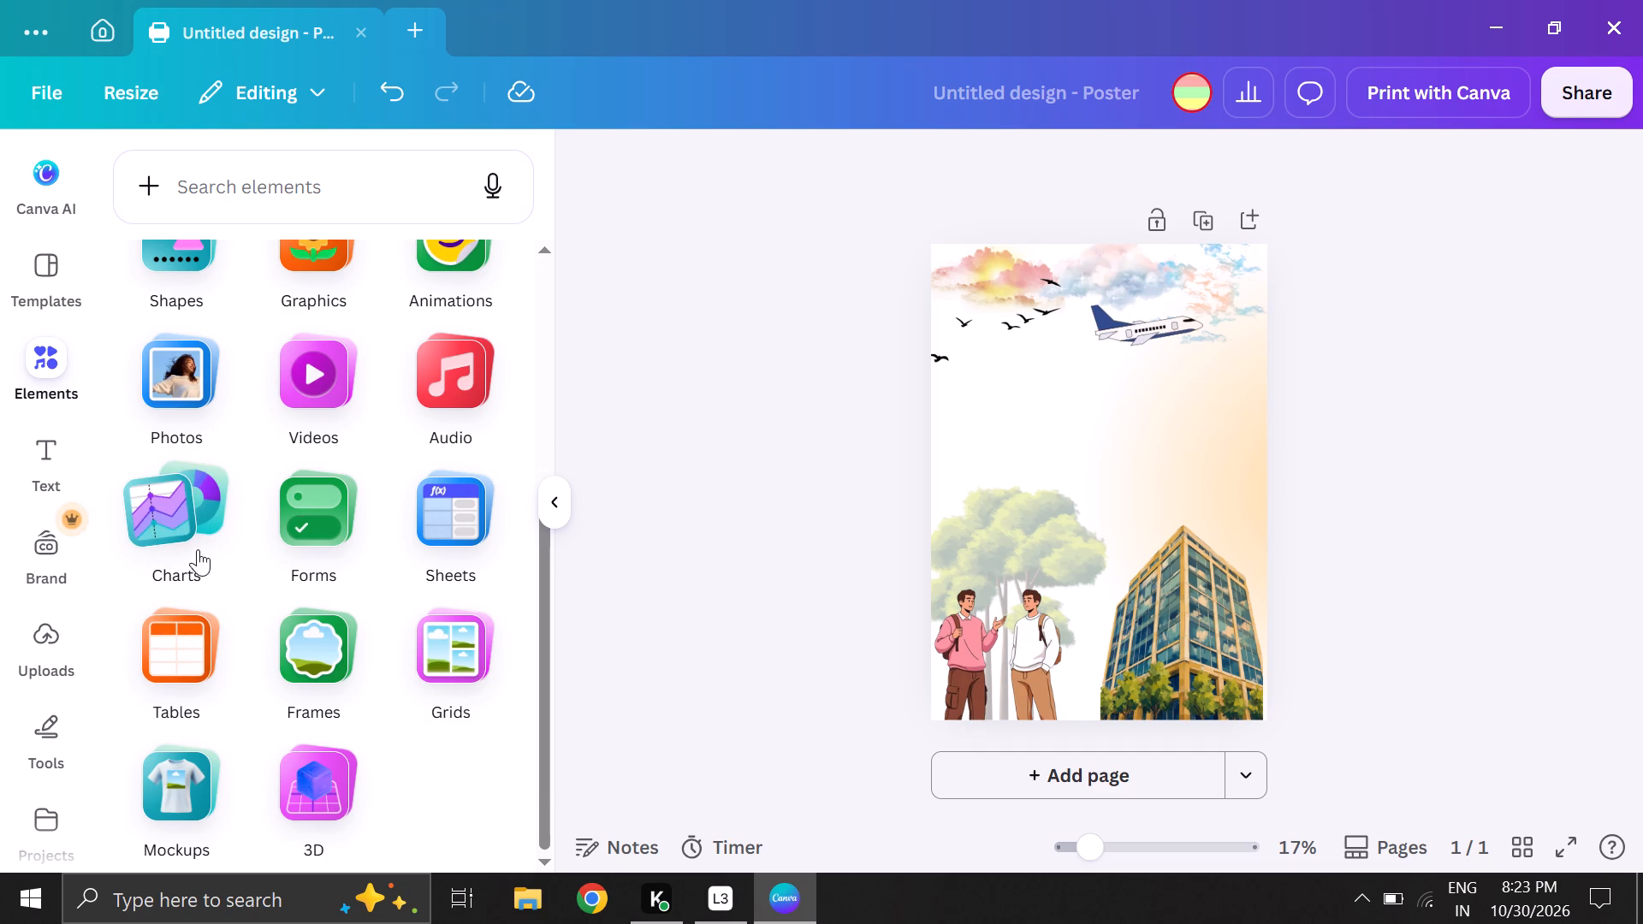
left_click(327, 820)
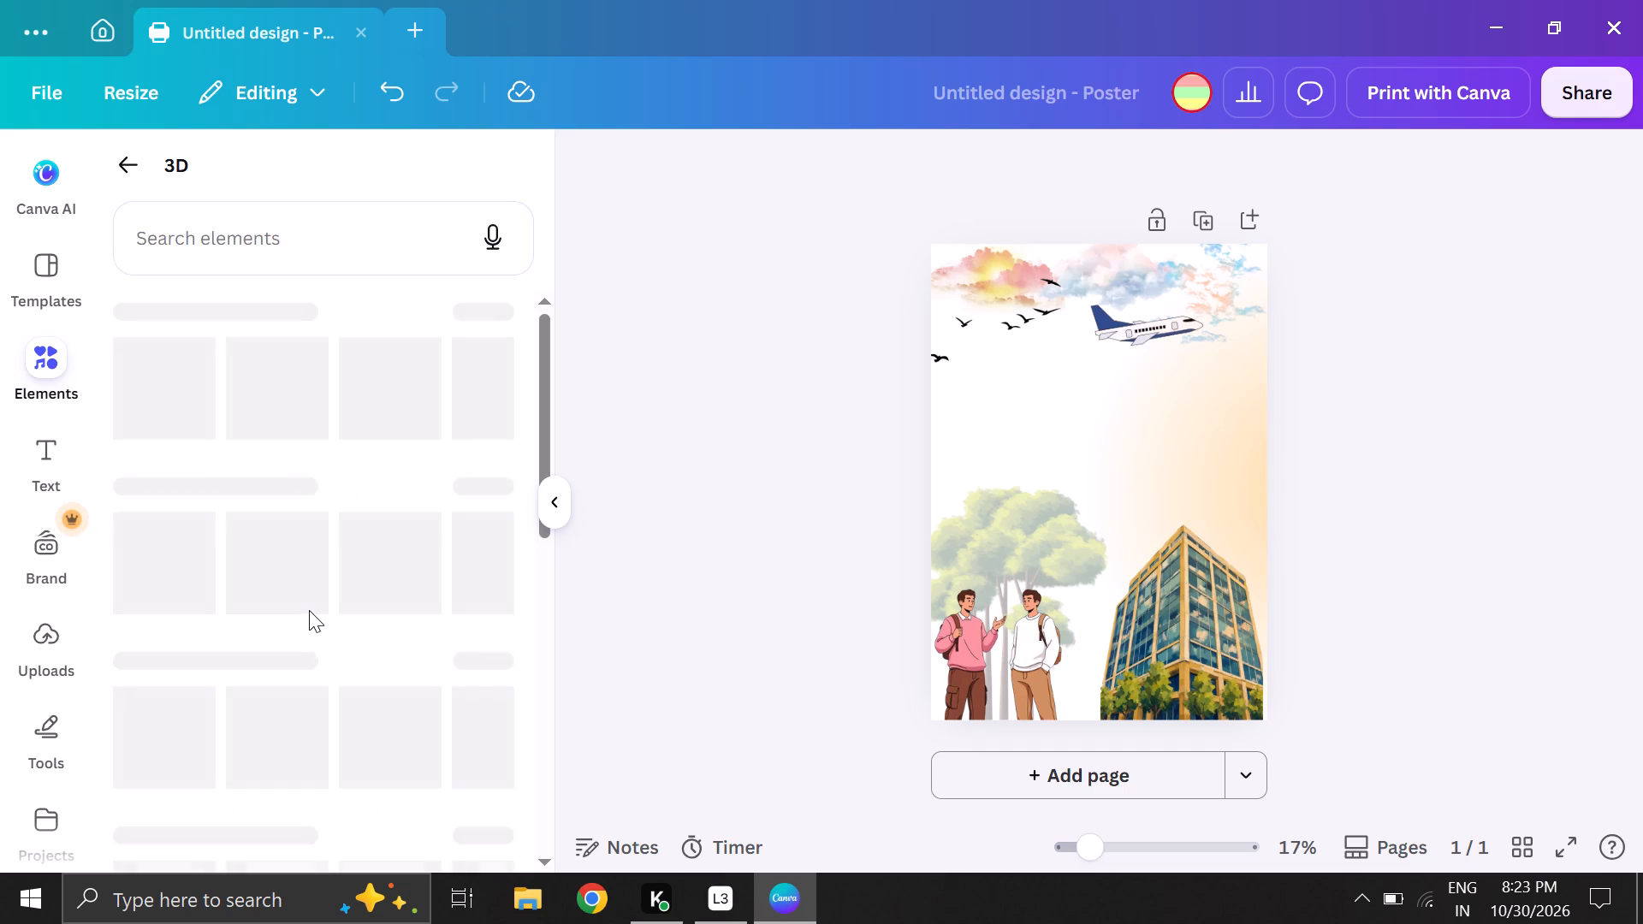
scroll(309, 610, "down", 2)
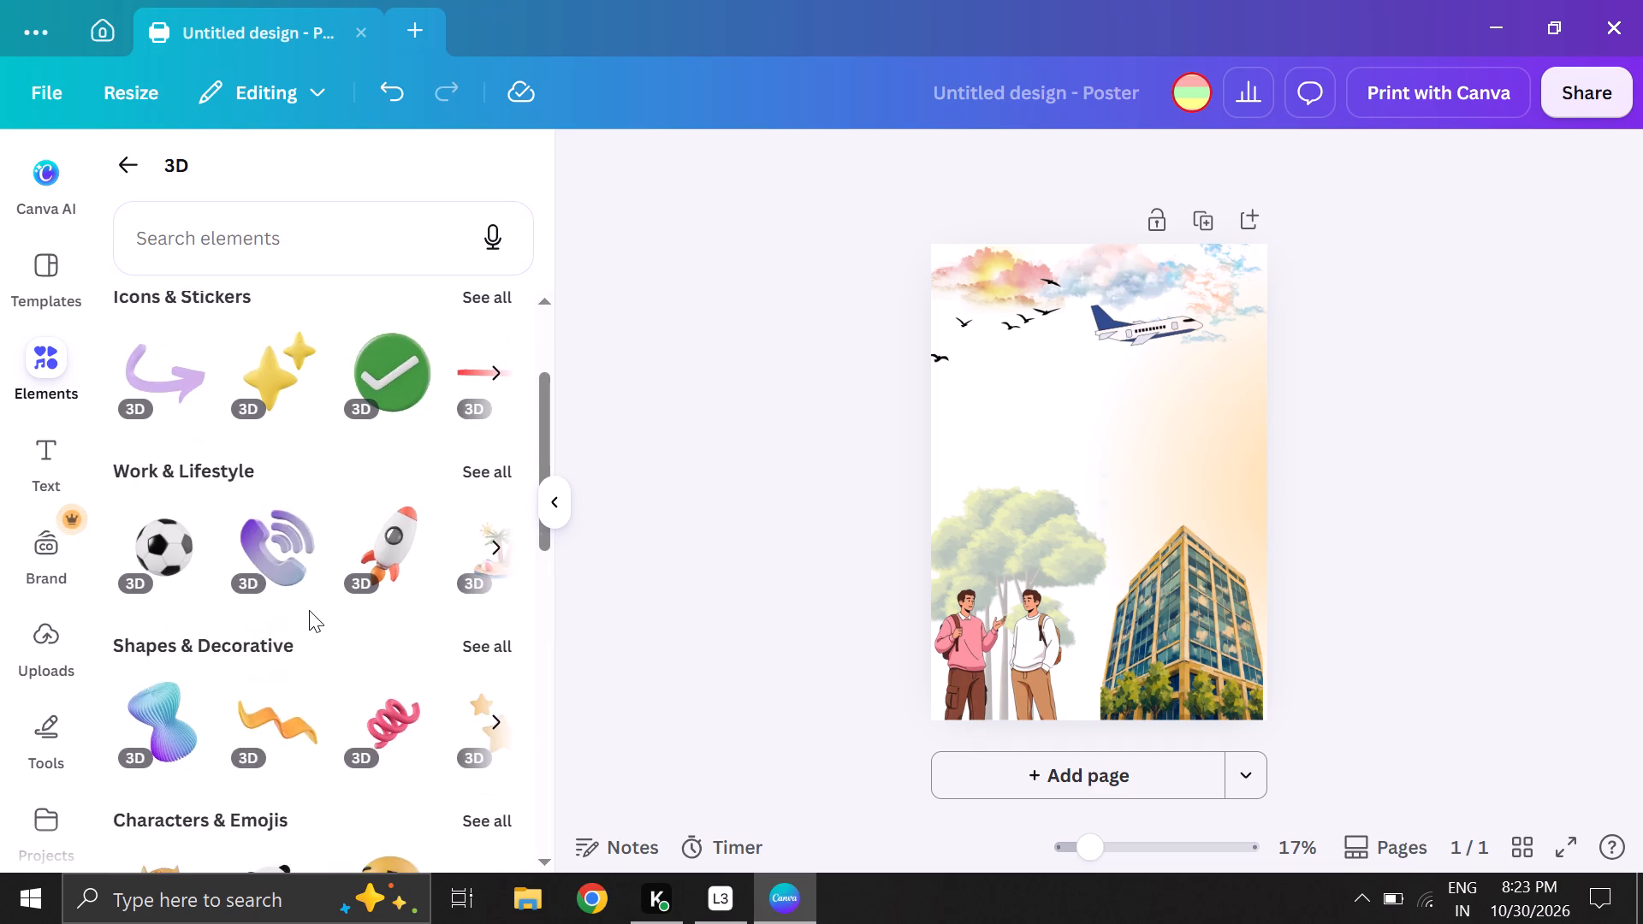
scroll(309, 610, "down", 4)
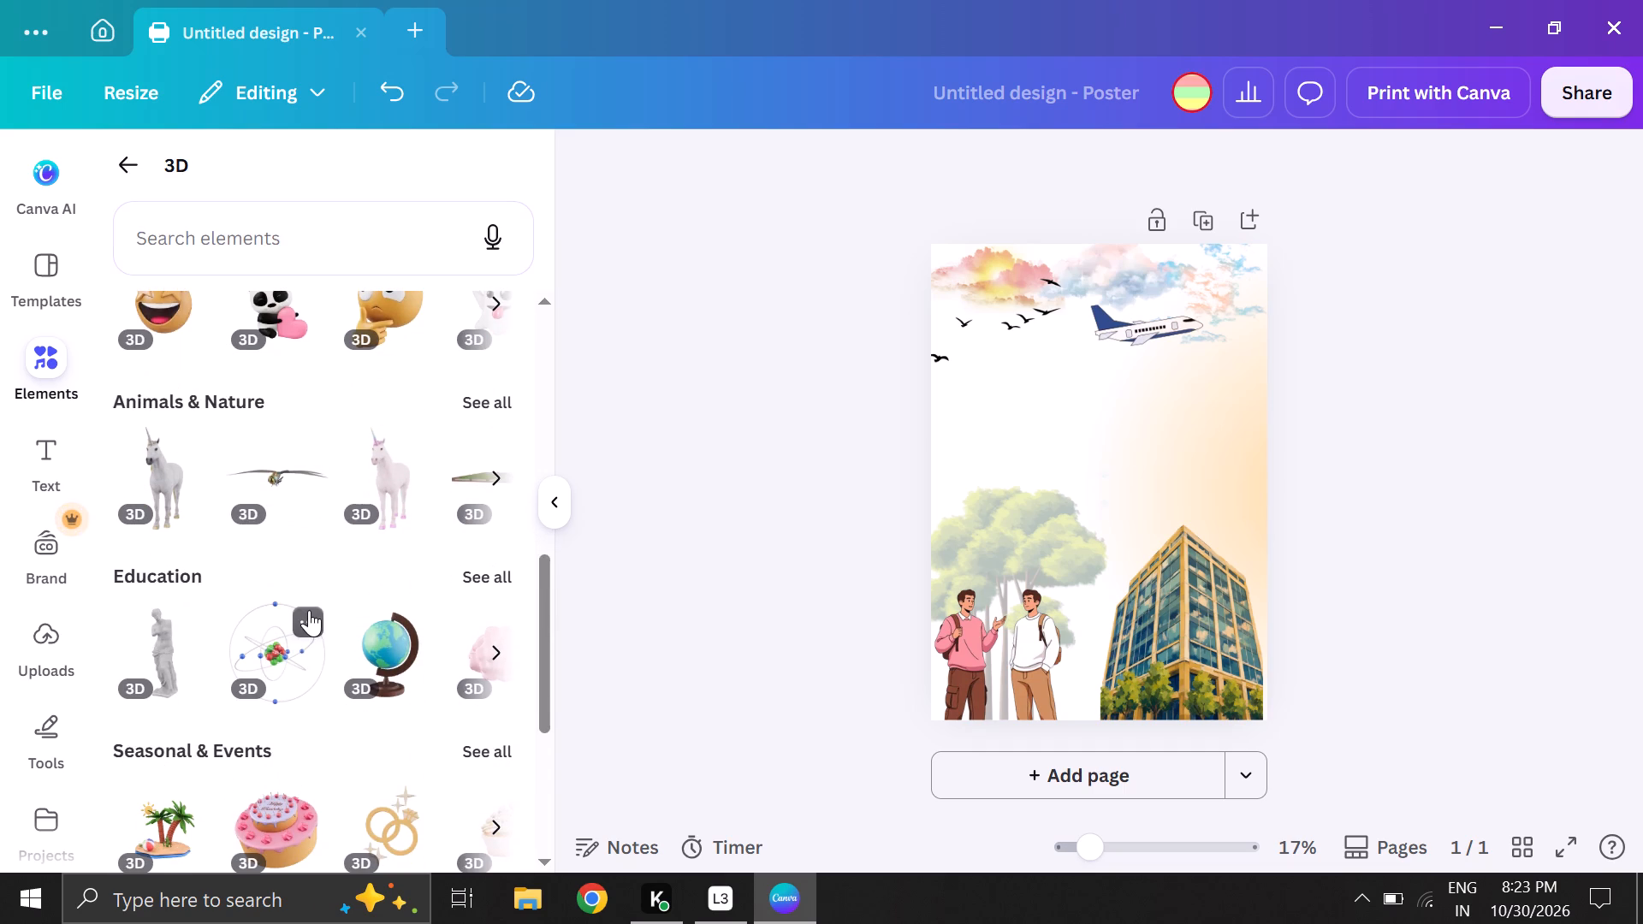
scroll(309, 610, "down", 1)
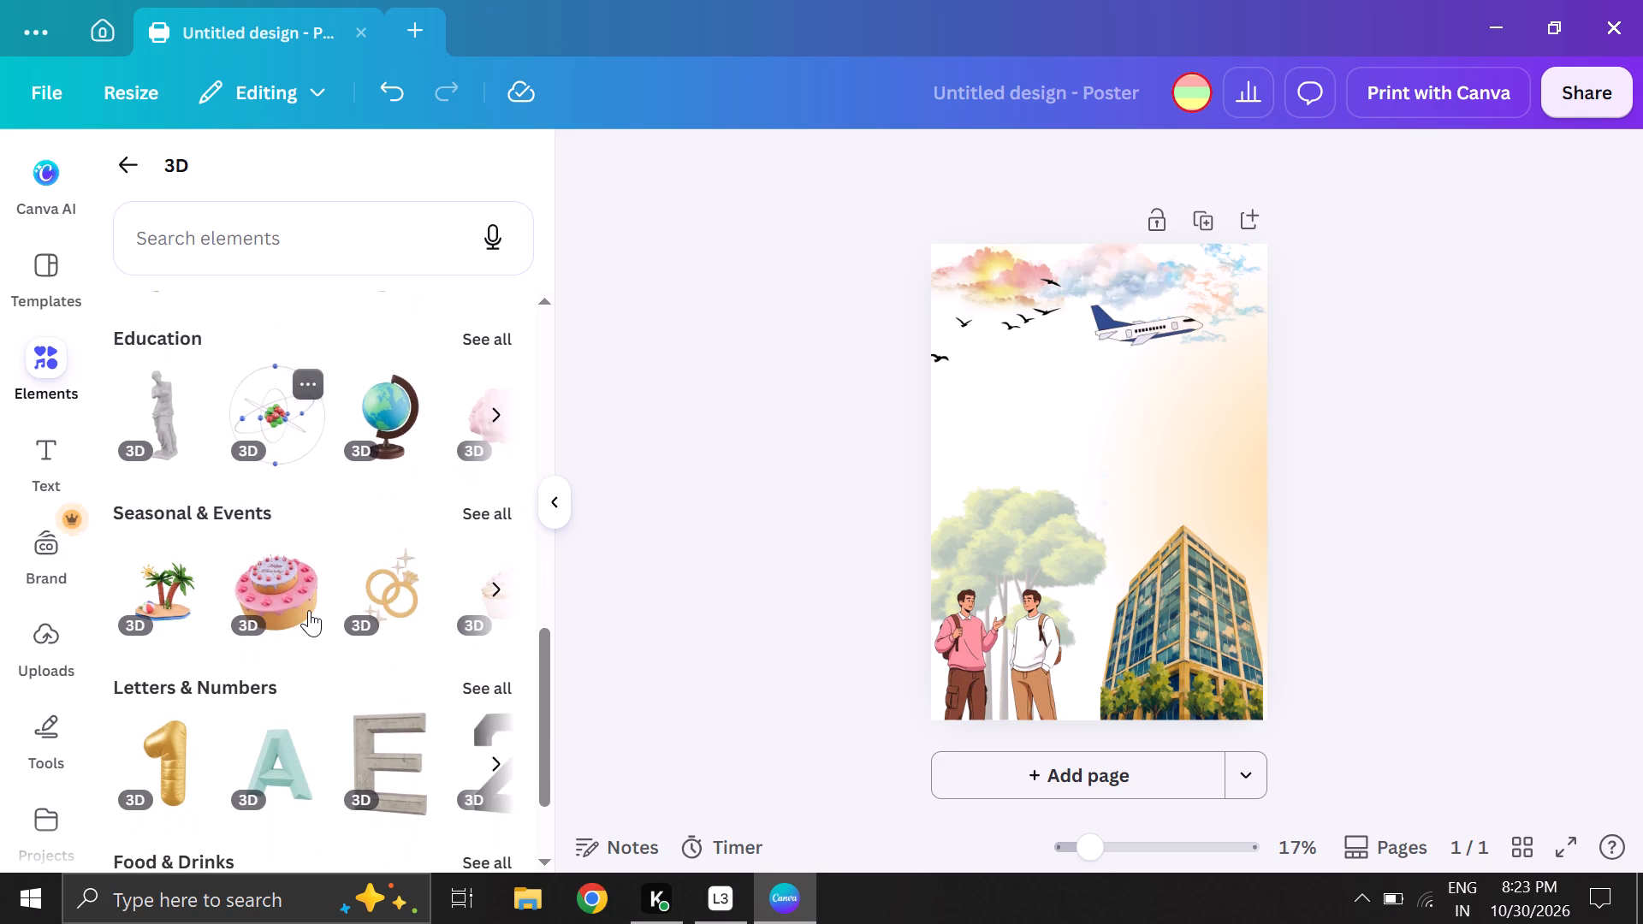
scroll(309, 610, "down", 2)
scroll(351, 390, "up", 1)
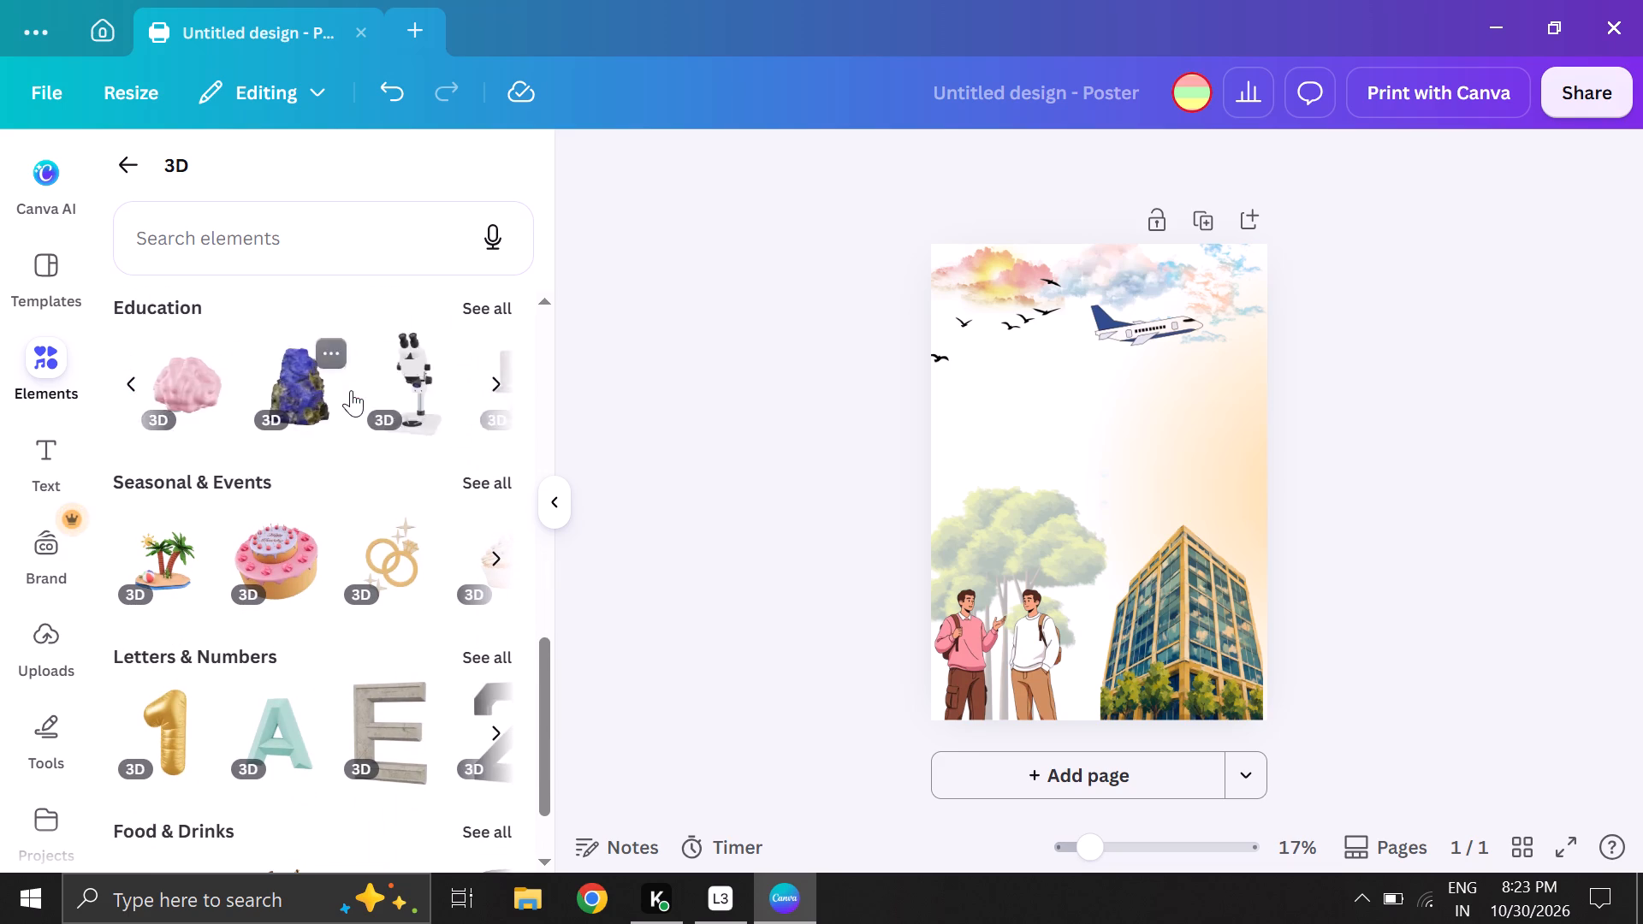
scroll(351, 390, "up", 1)
scroll(351, 390, "left", 4)
scroll(351, 390, "up", 2)
scroll(430, 575, "left", 2)
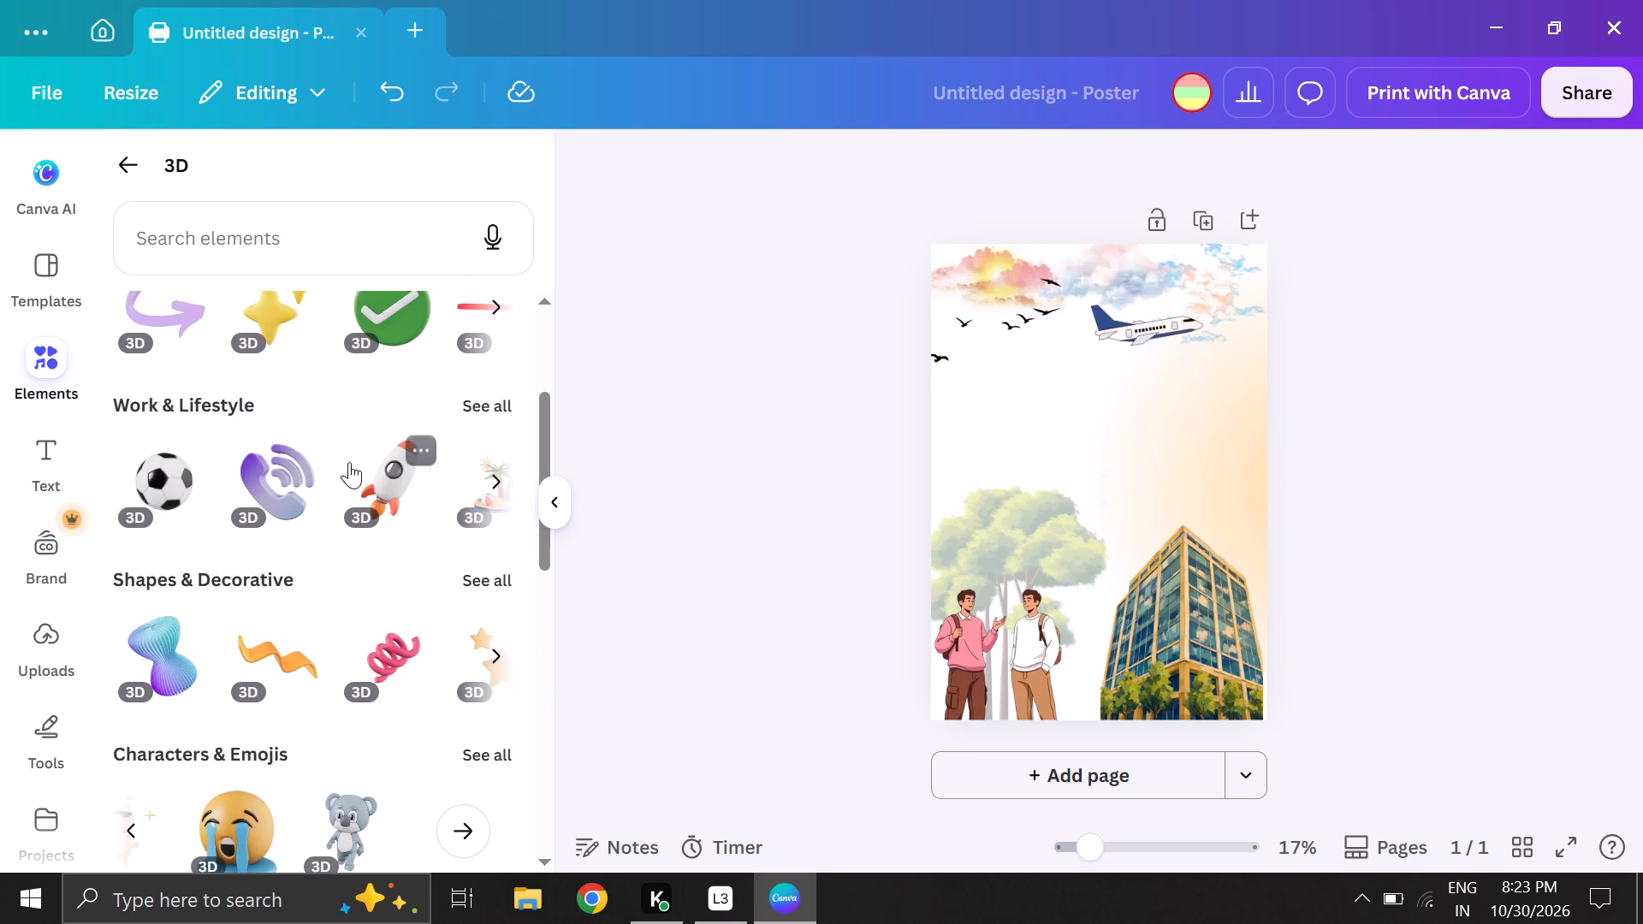
scroll(349, 462, "left", 8)
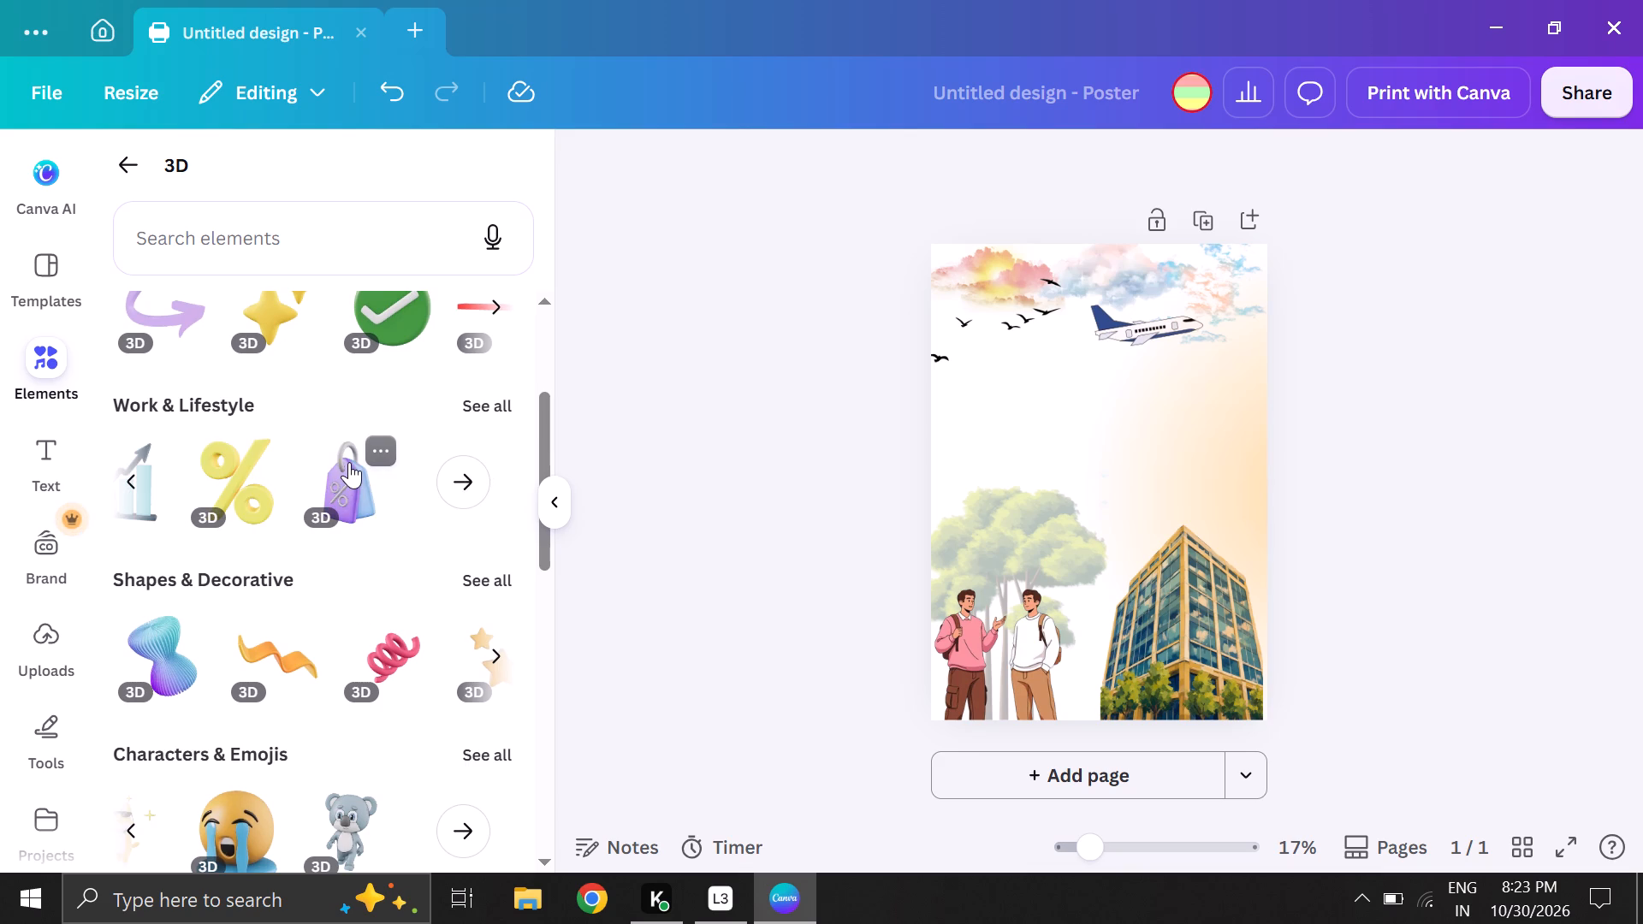
scroll(349, 462, "down", 3)
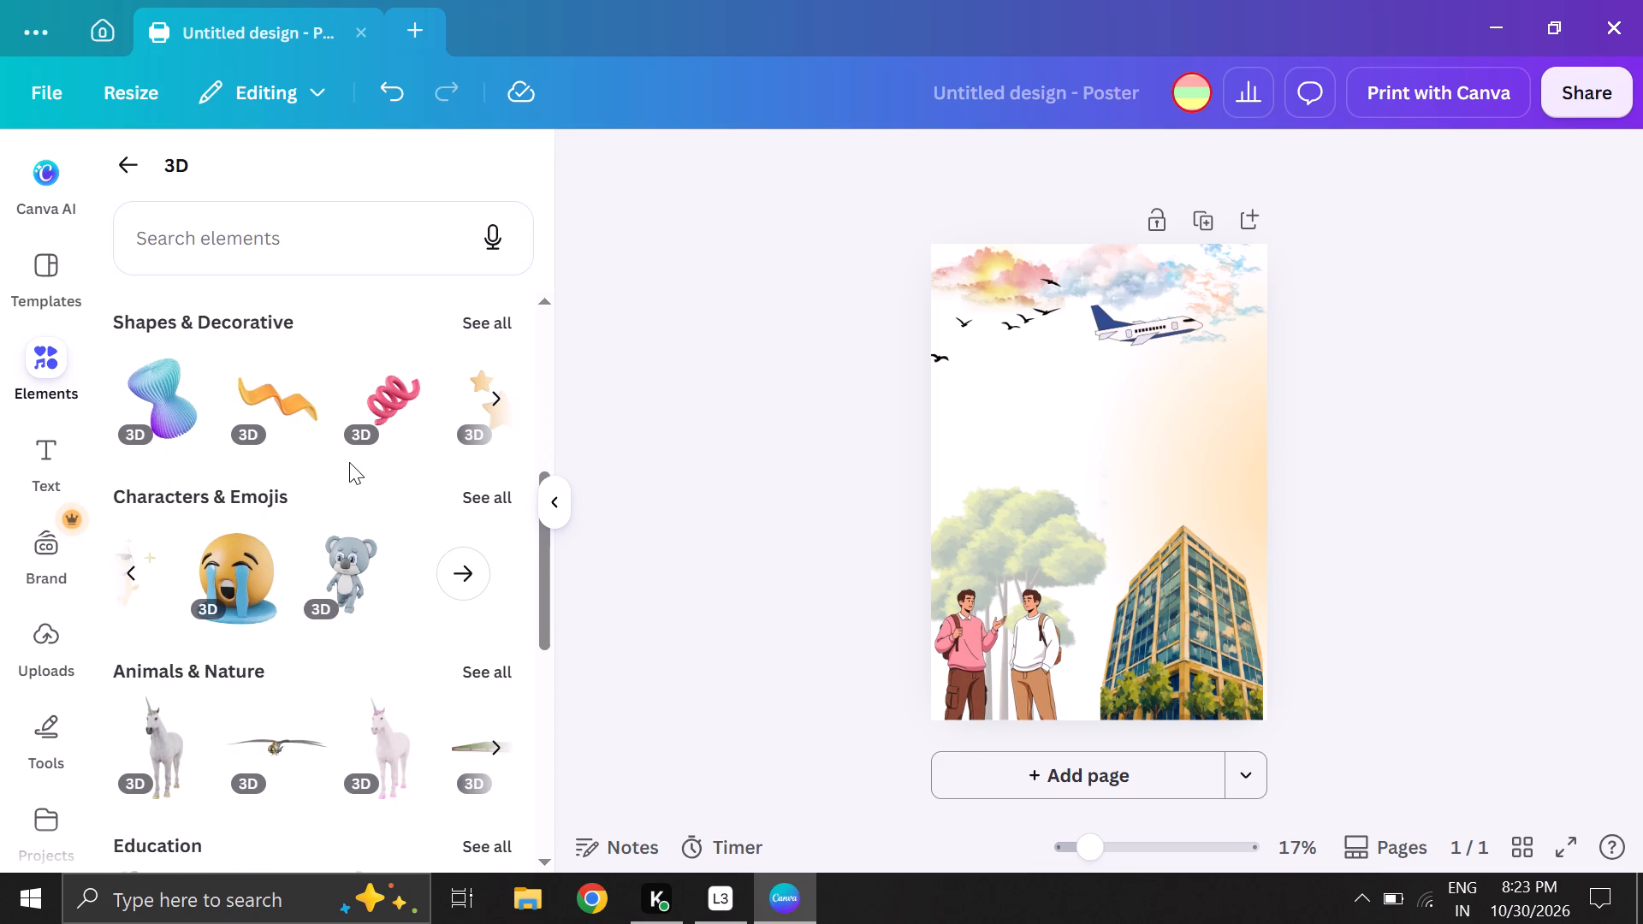
scroll(349, 462, "down", 7)
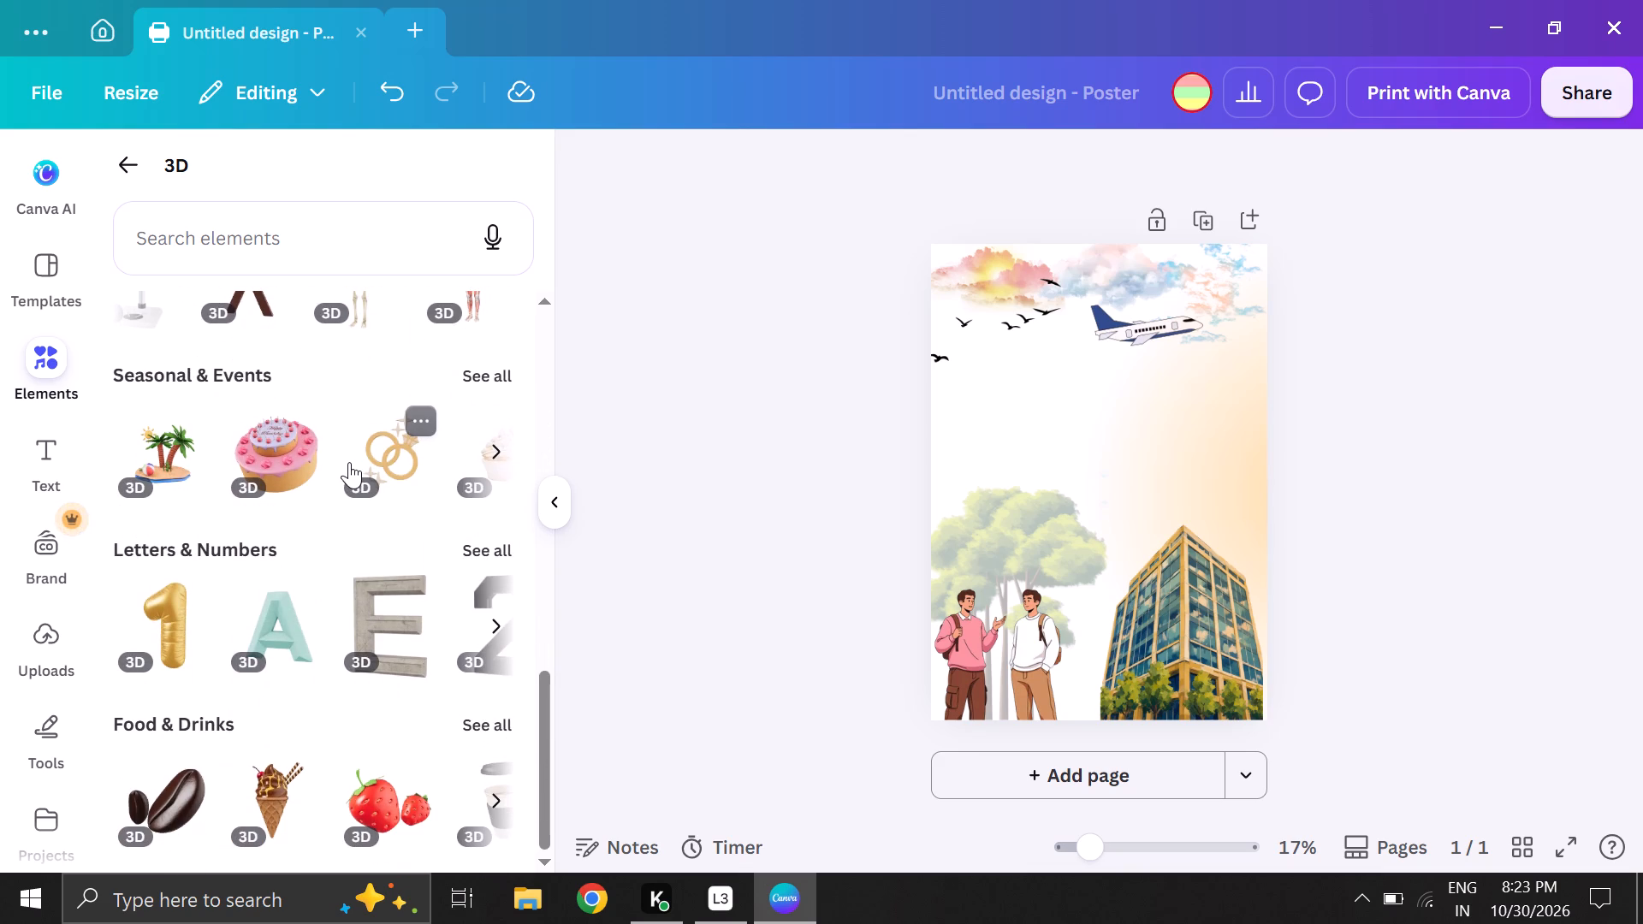
scroll(349, 462, "down", 1)
scroll(436, 417, "left", 2)
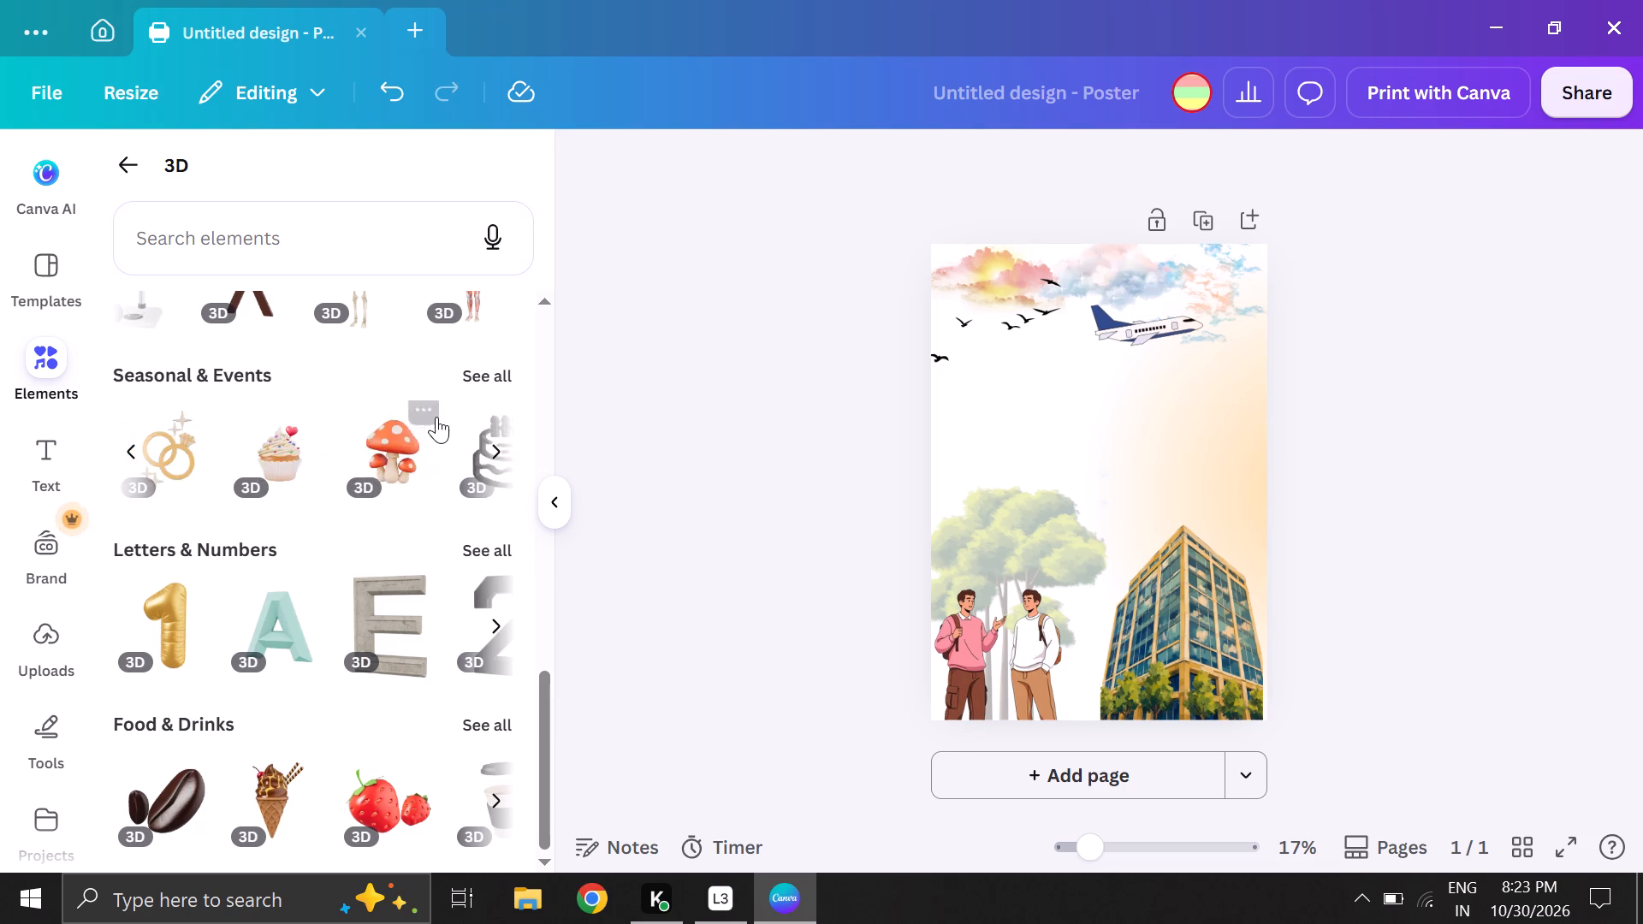
scroll(436, 417, "right", 1)
scroll(436, 417, "left", 6)
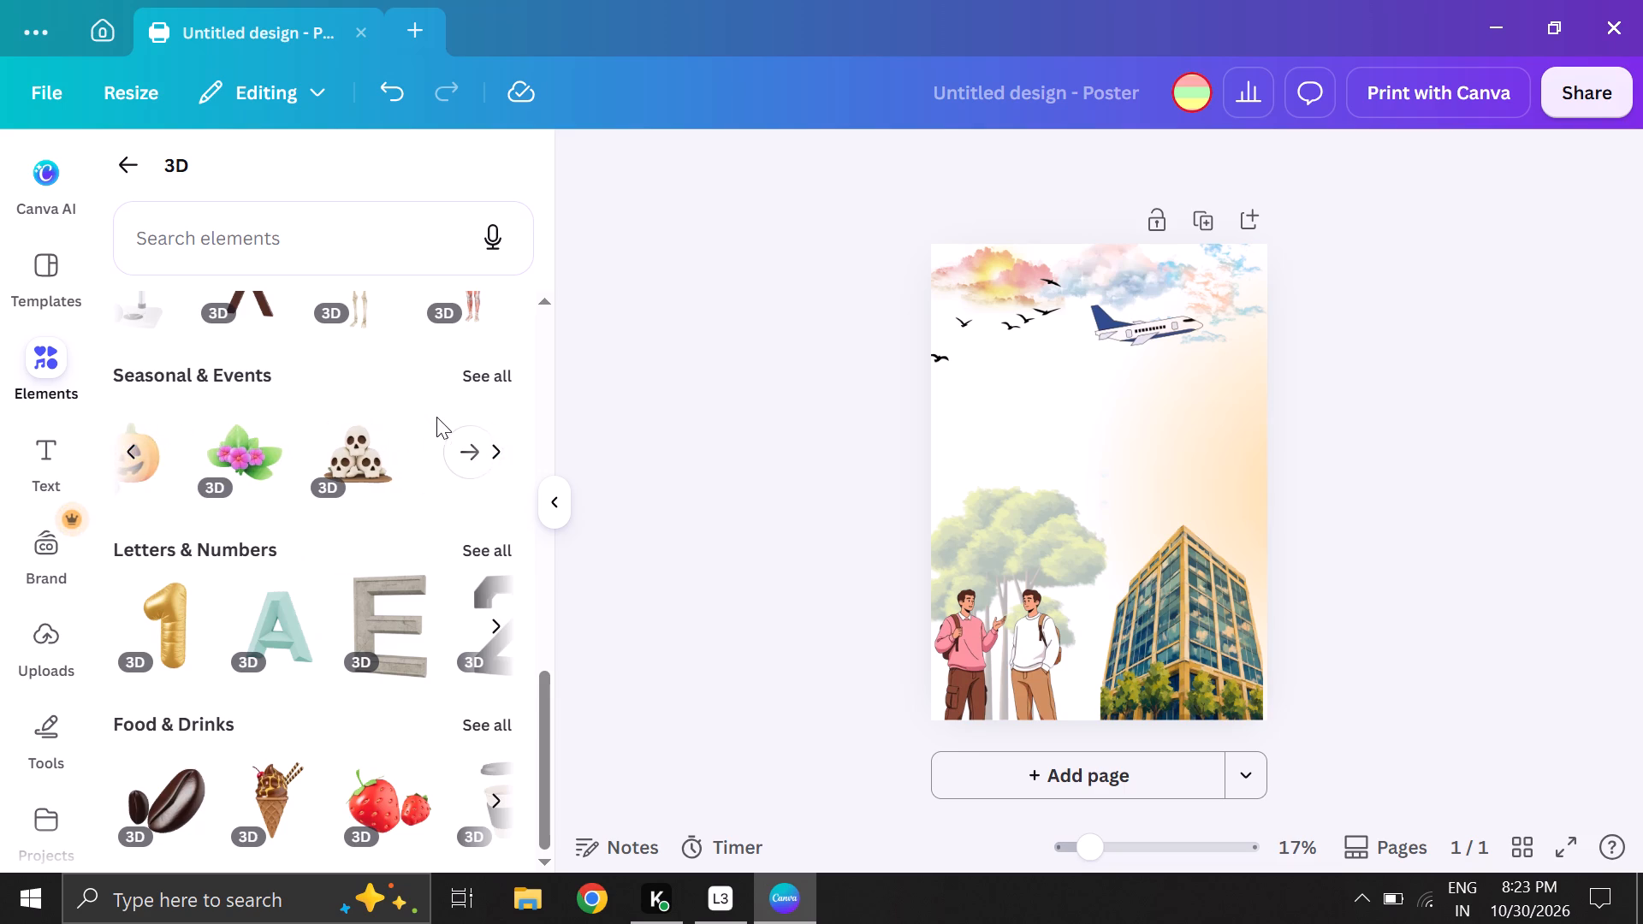
scroll(436, 417, "left", 1)
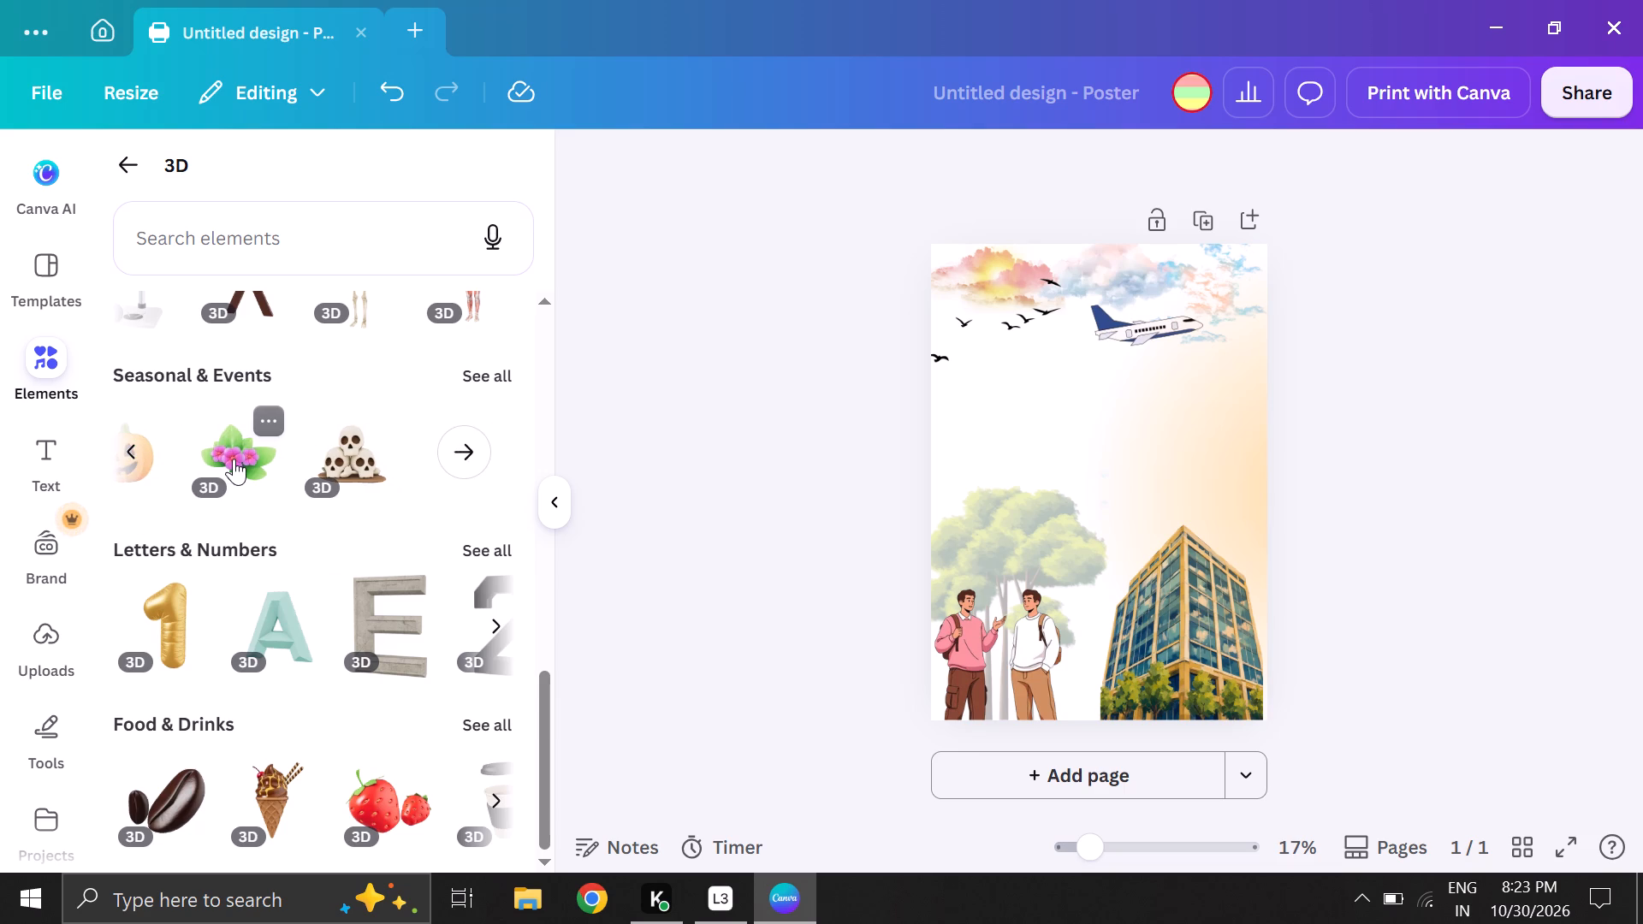
Search the 3D elements for "flag" and look through the results.
left_click(355, 246)
type("flag")
key("Return")
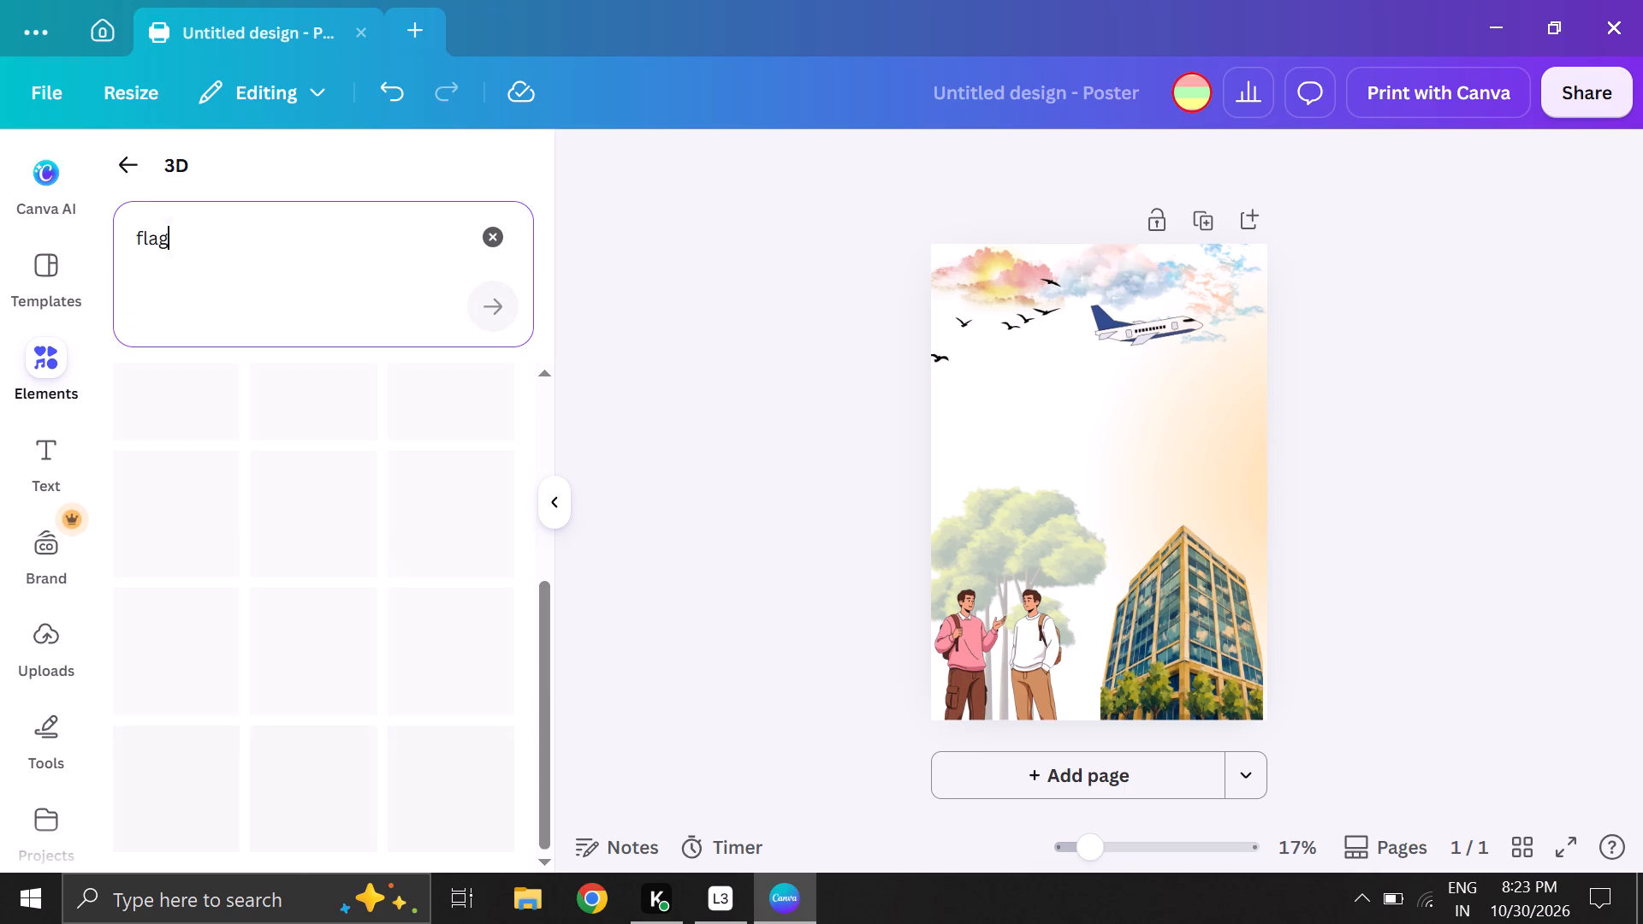
scroll(298, 495, "up", 4)
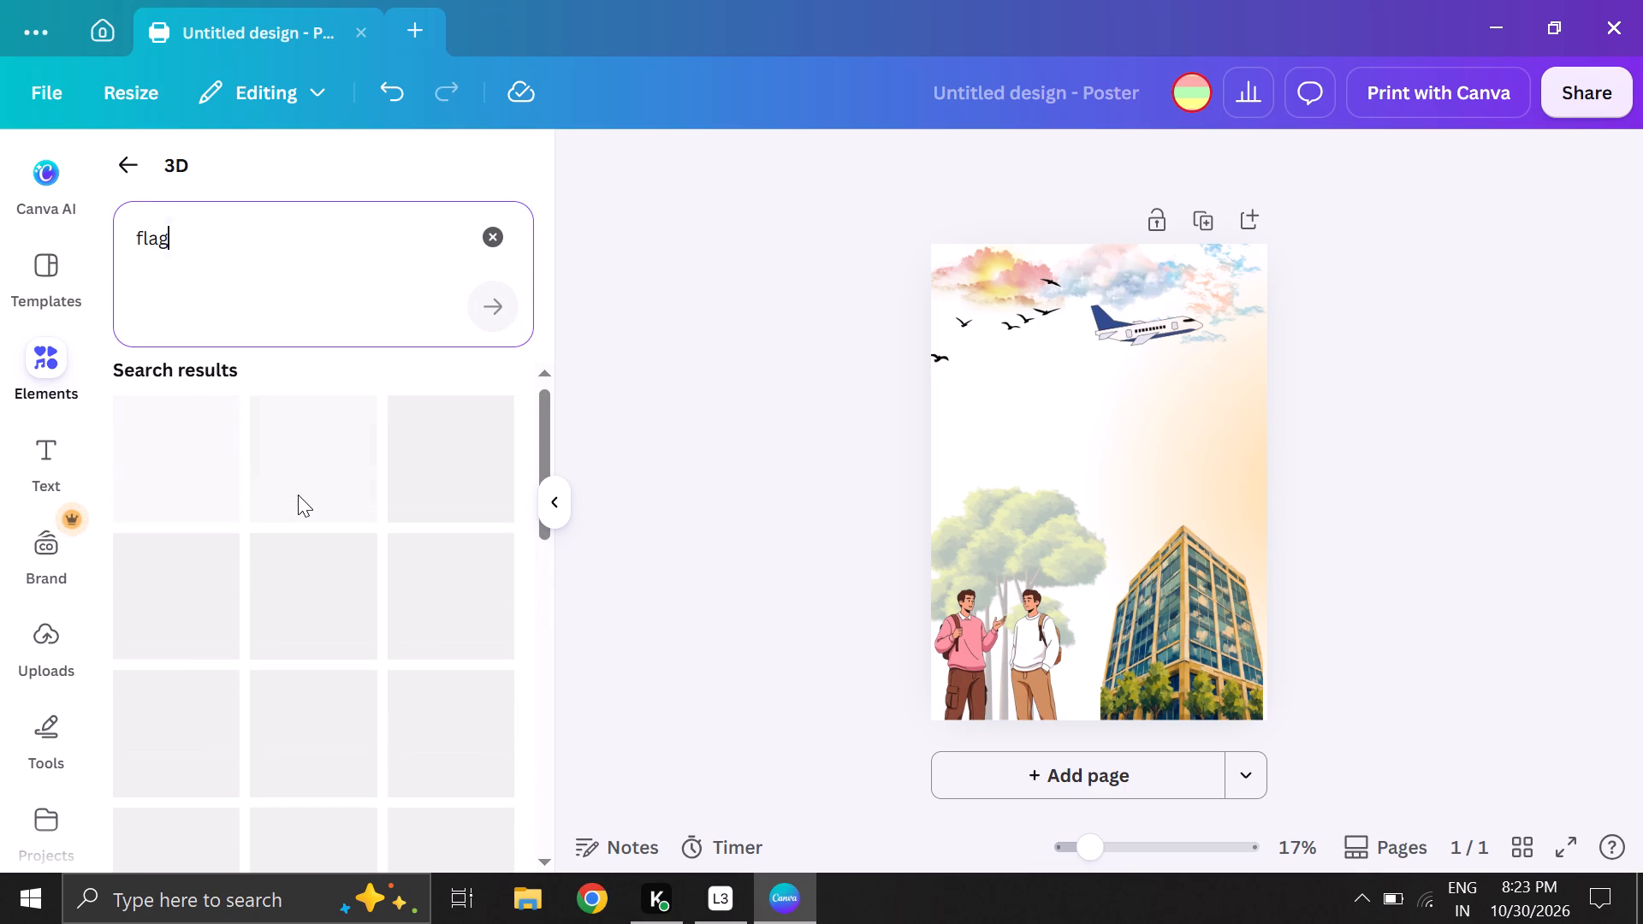
scroll(298, 495, "up", 8)
scroll(298, 495, "down", 2)
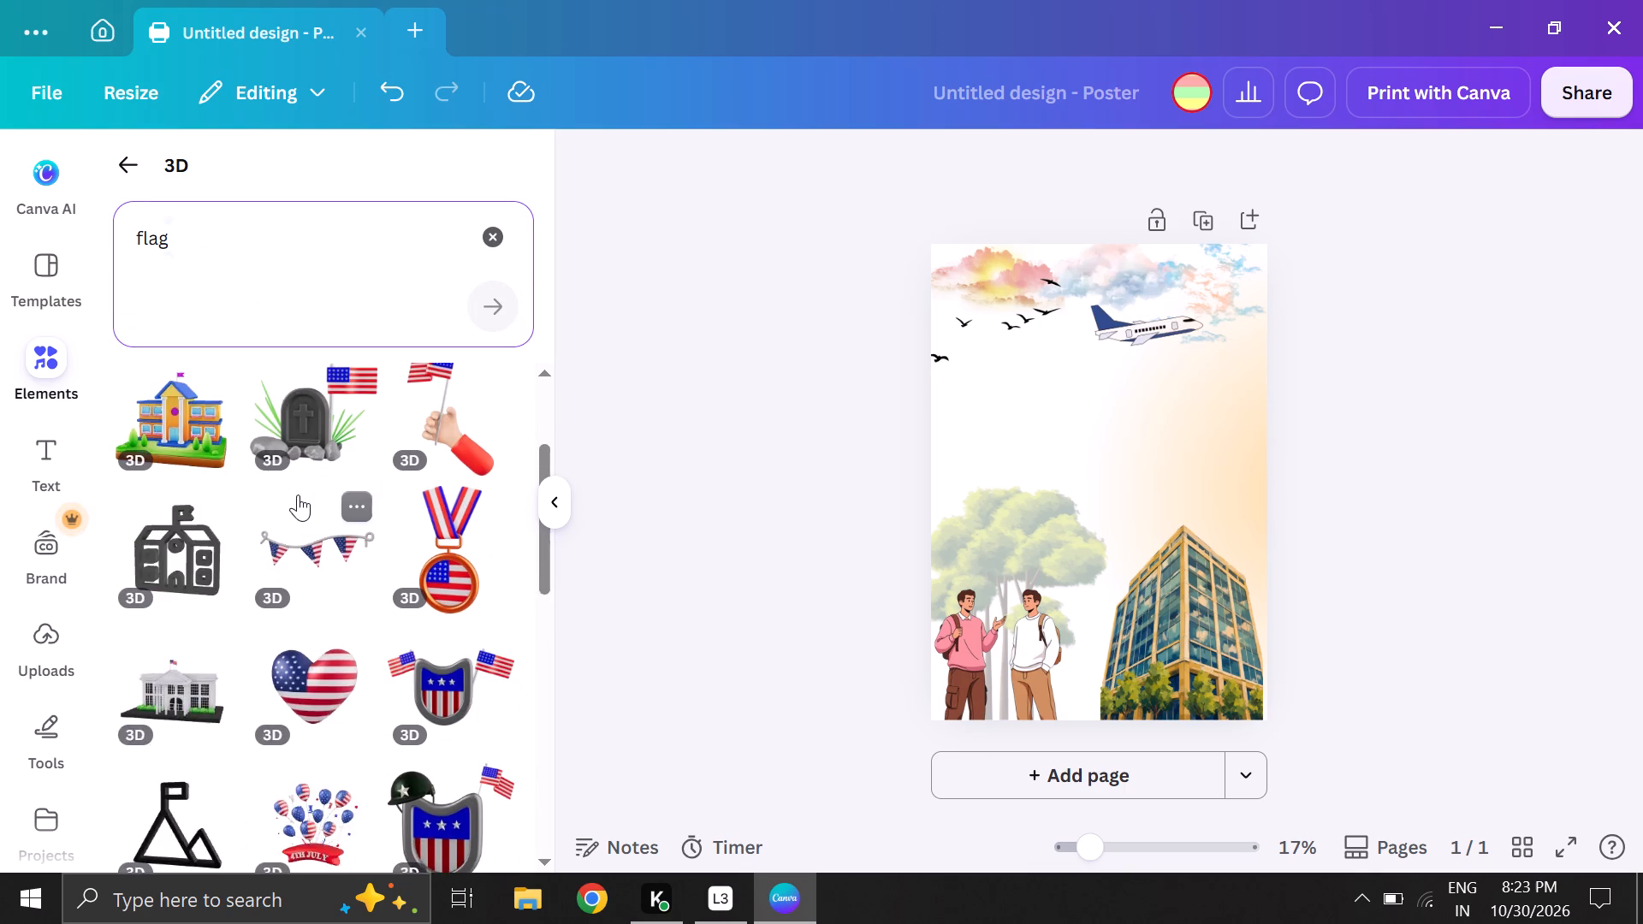
scroll(298, 495, "down", 2)
scroll(298, 495, "up", 1)
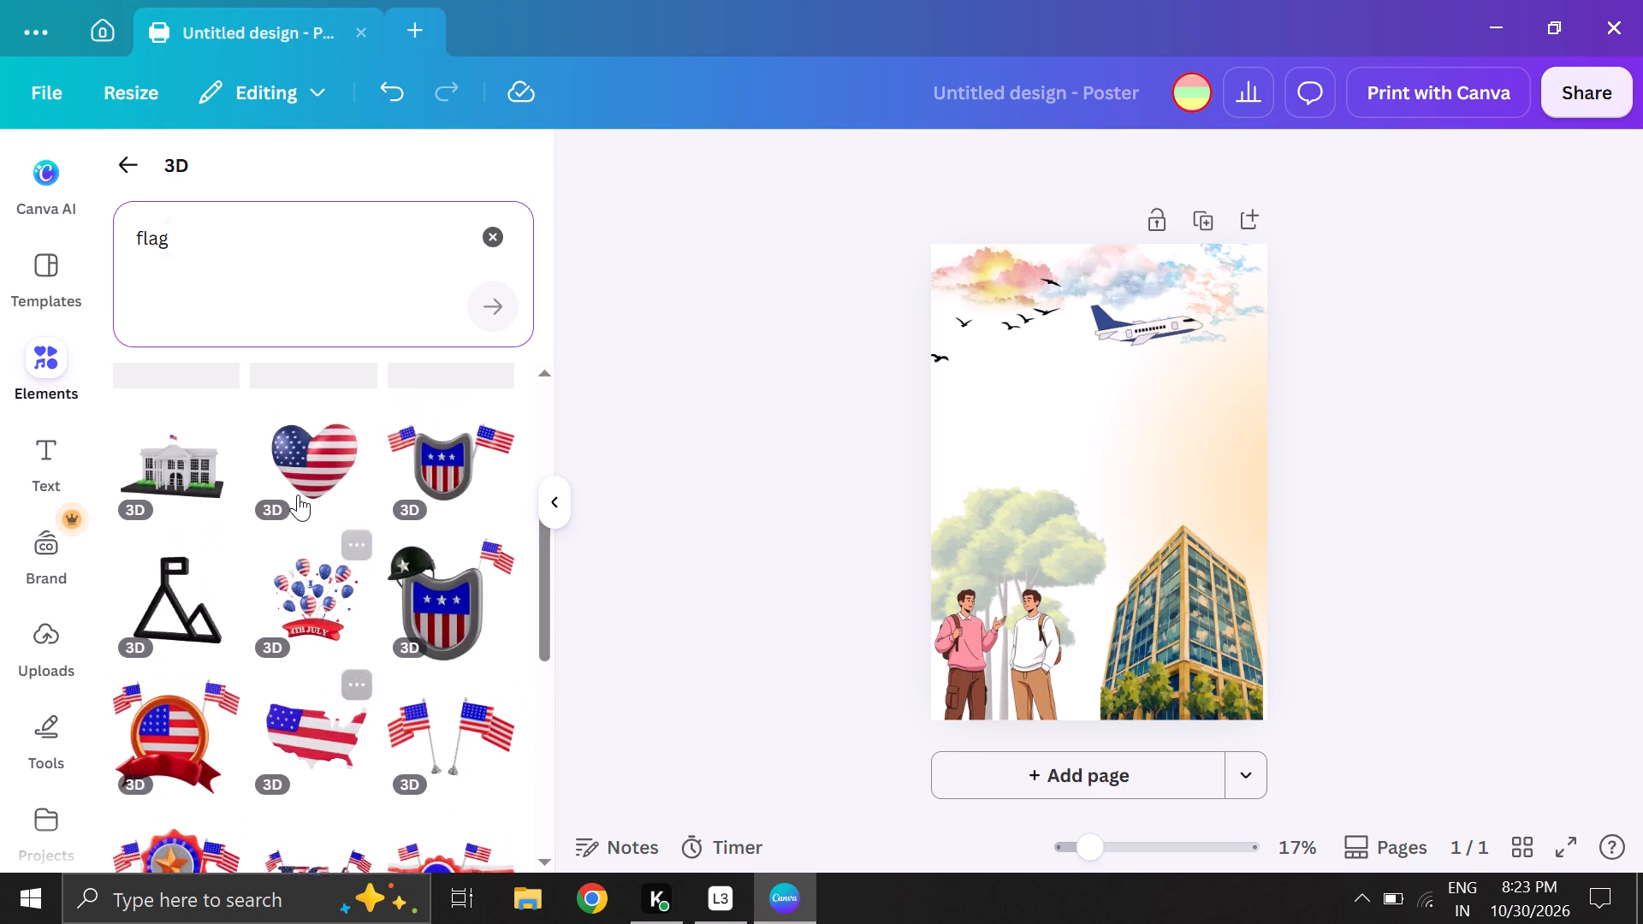
scroll(298, 495, "up", 1)
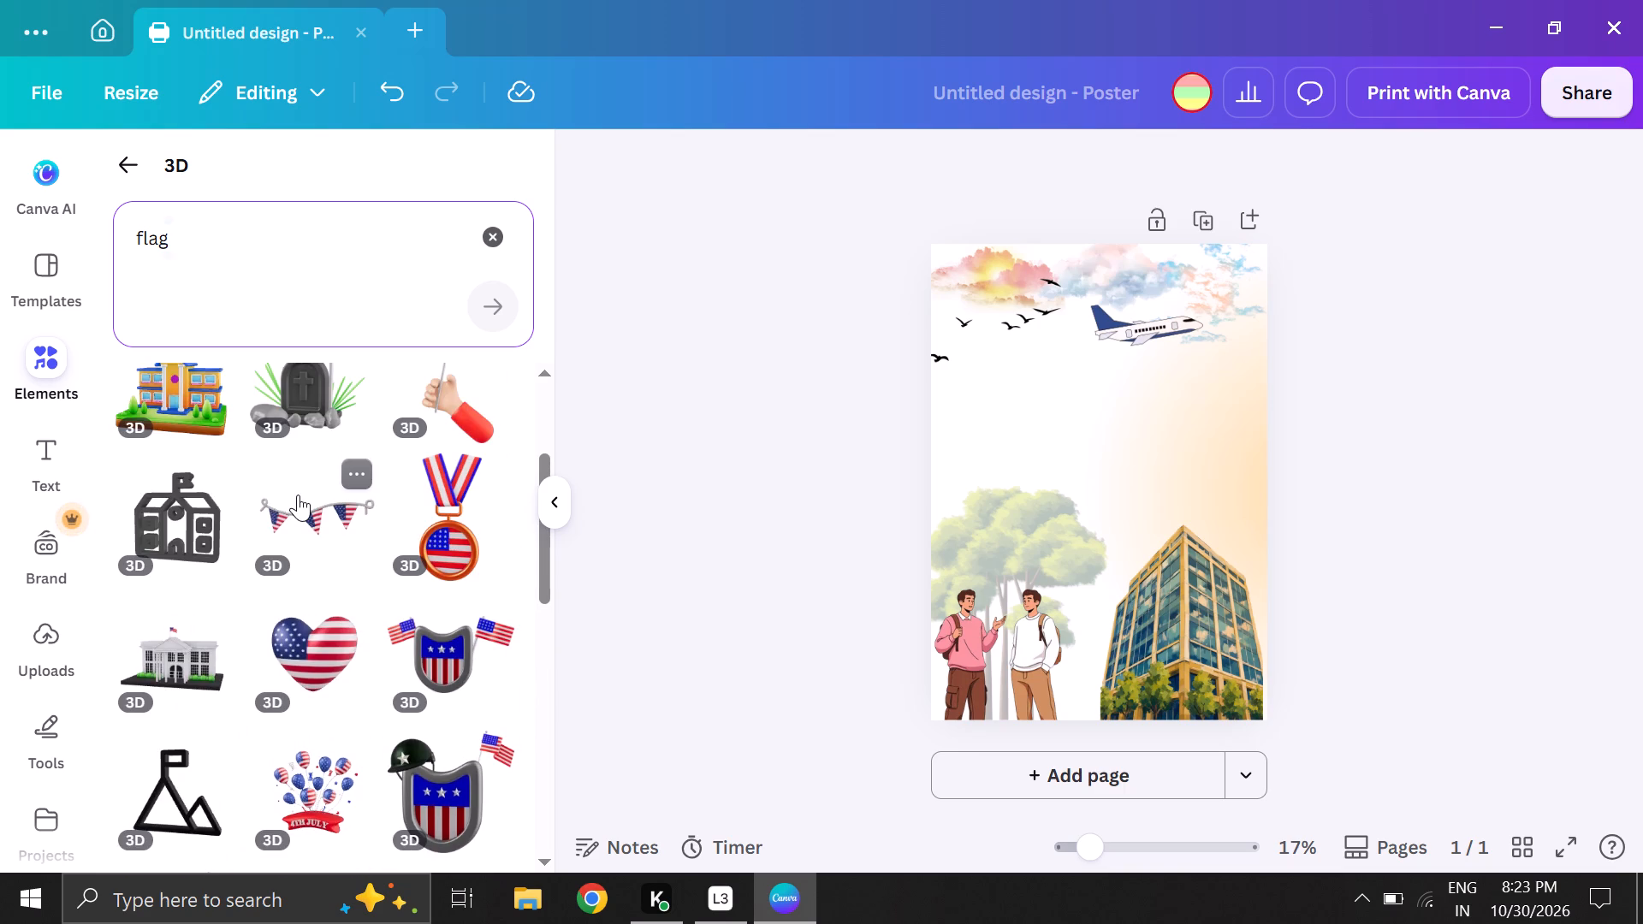
scroll(298, 495, "up", 1)
scroll(298, 495, "down", 1)
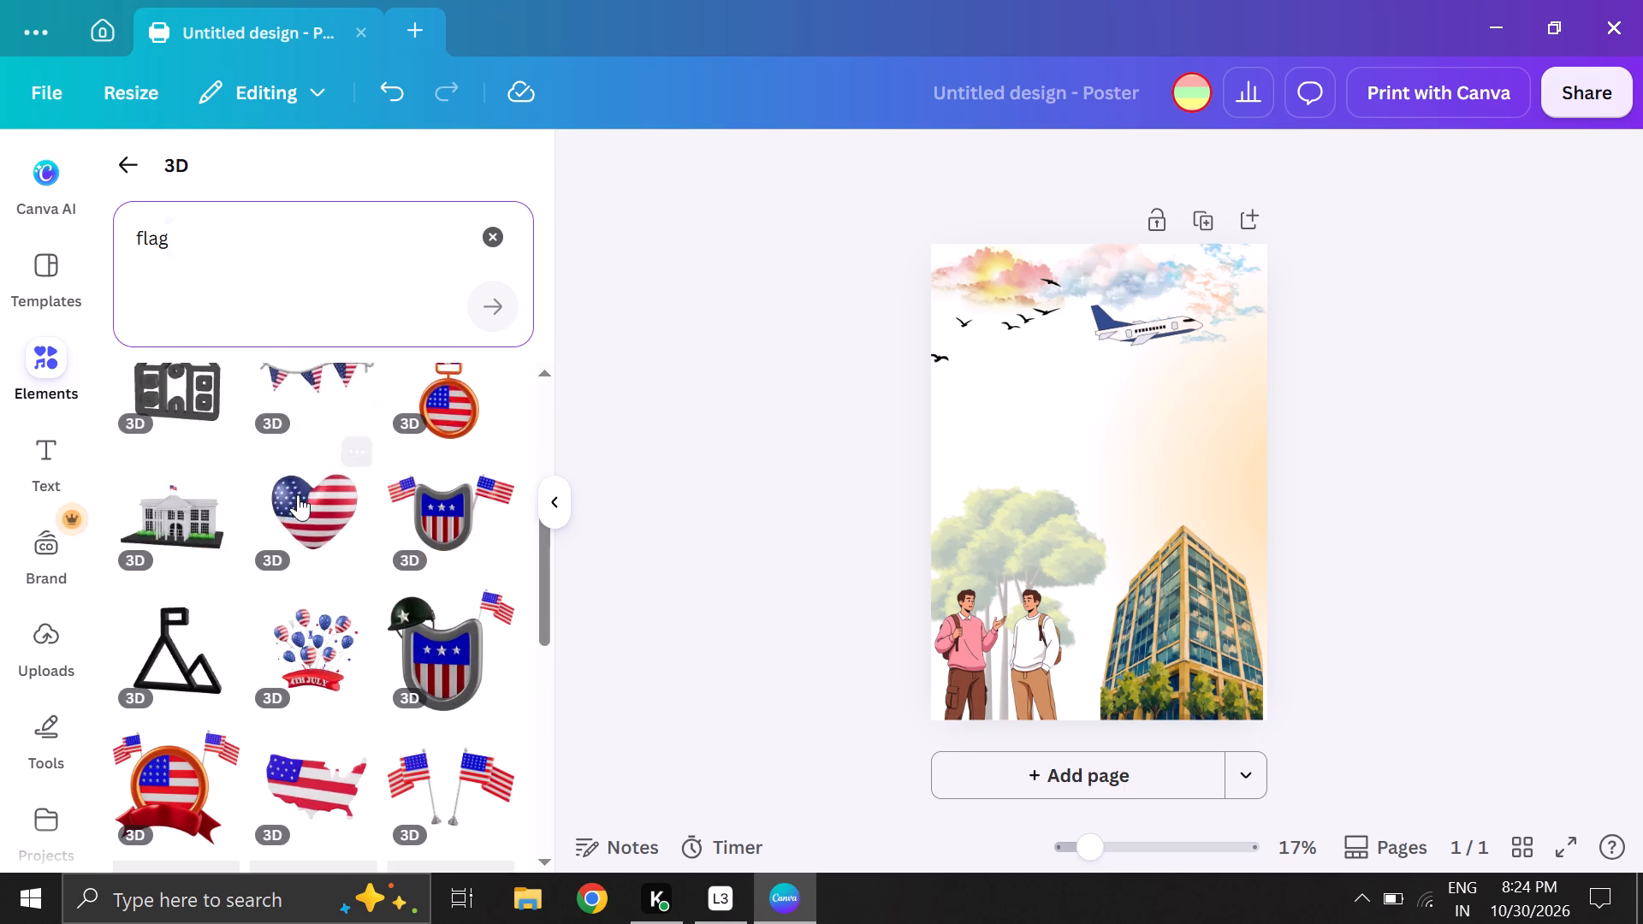
scroll(298, 495, "down", 4)
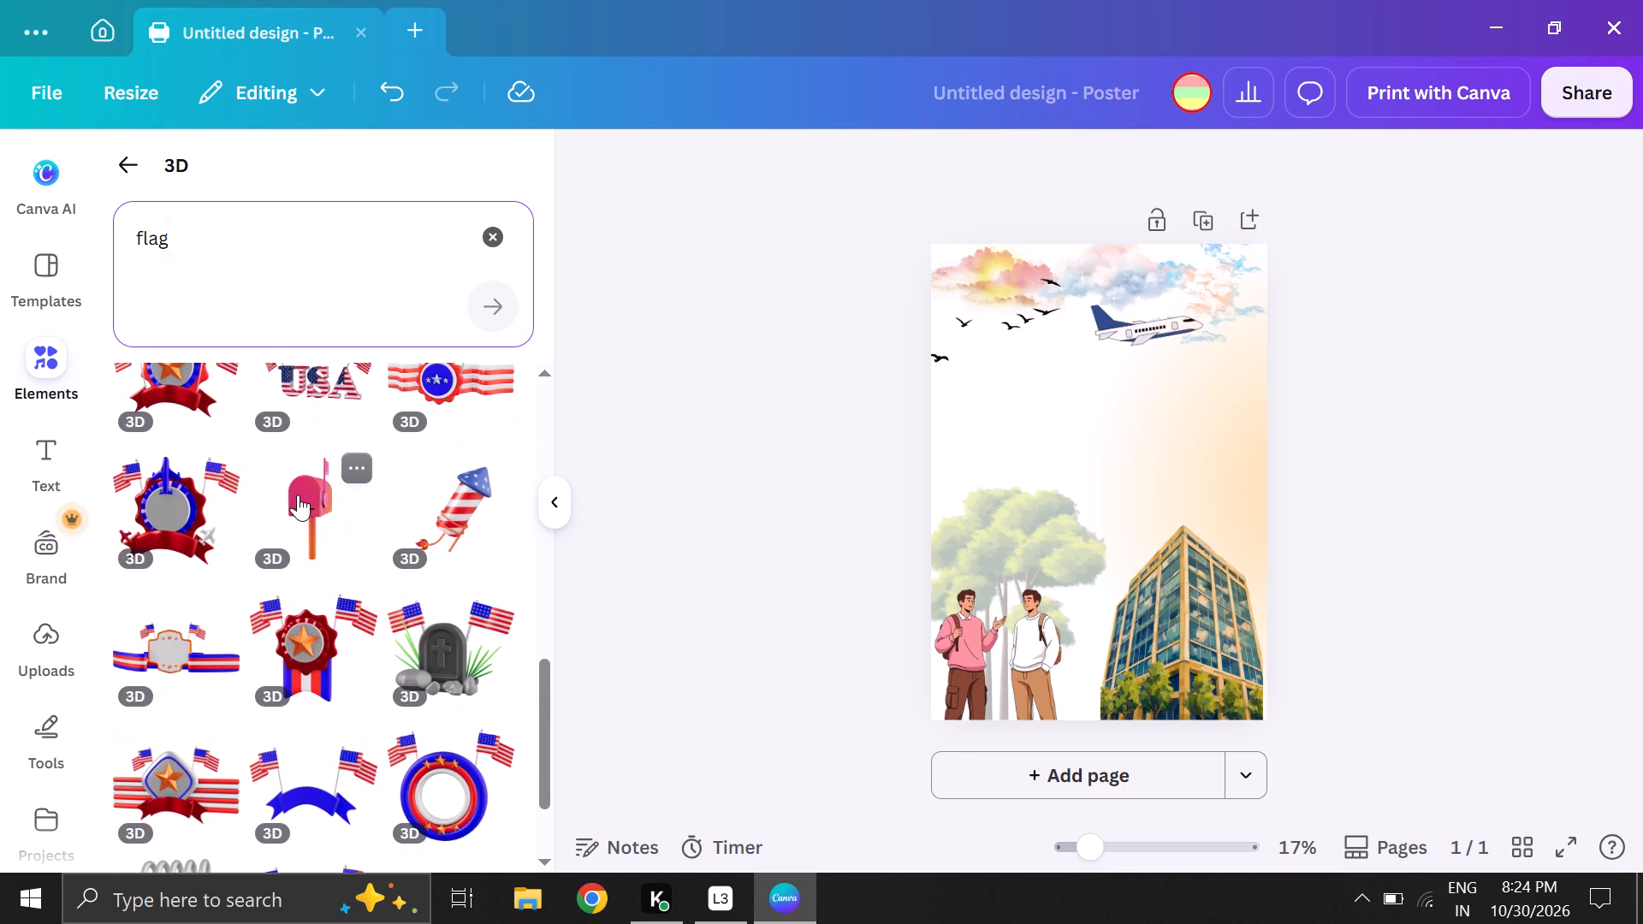
scroll(298, 495, "down", 4)
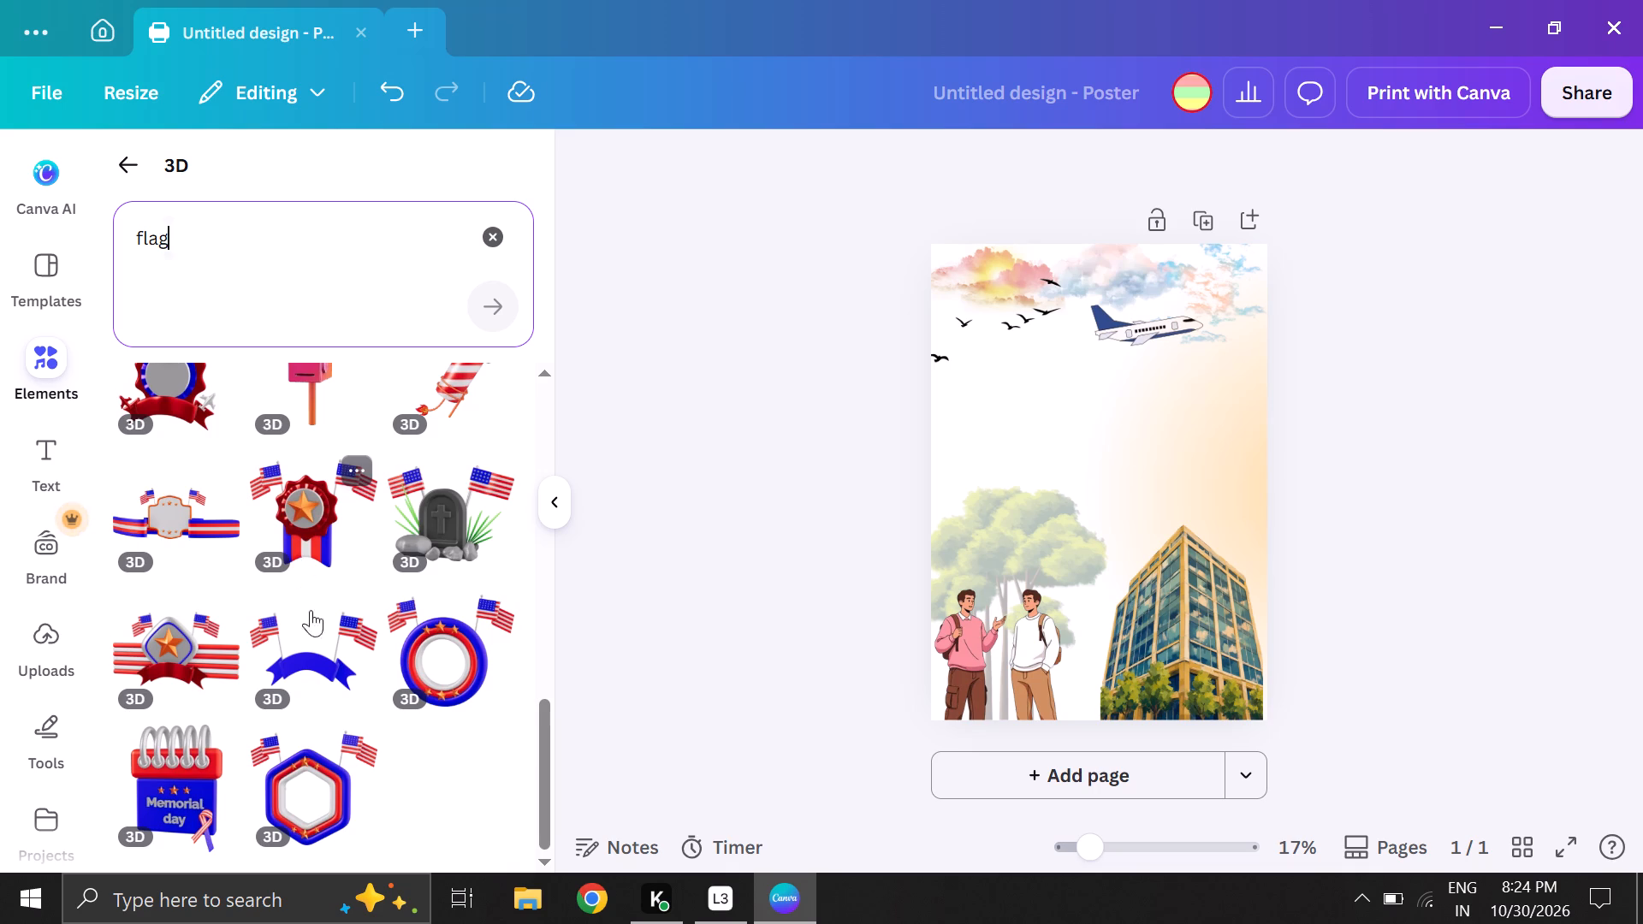
scroll(310, 670, "up", 11)
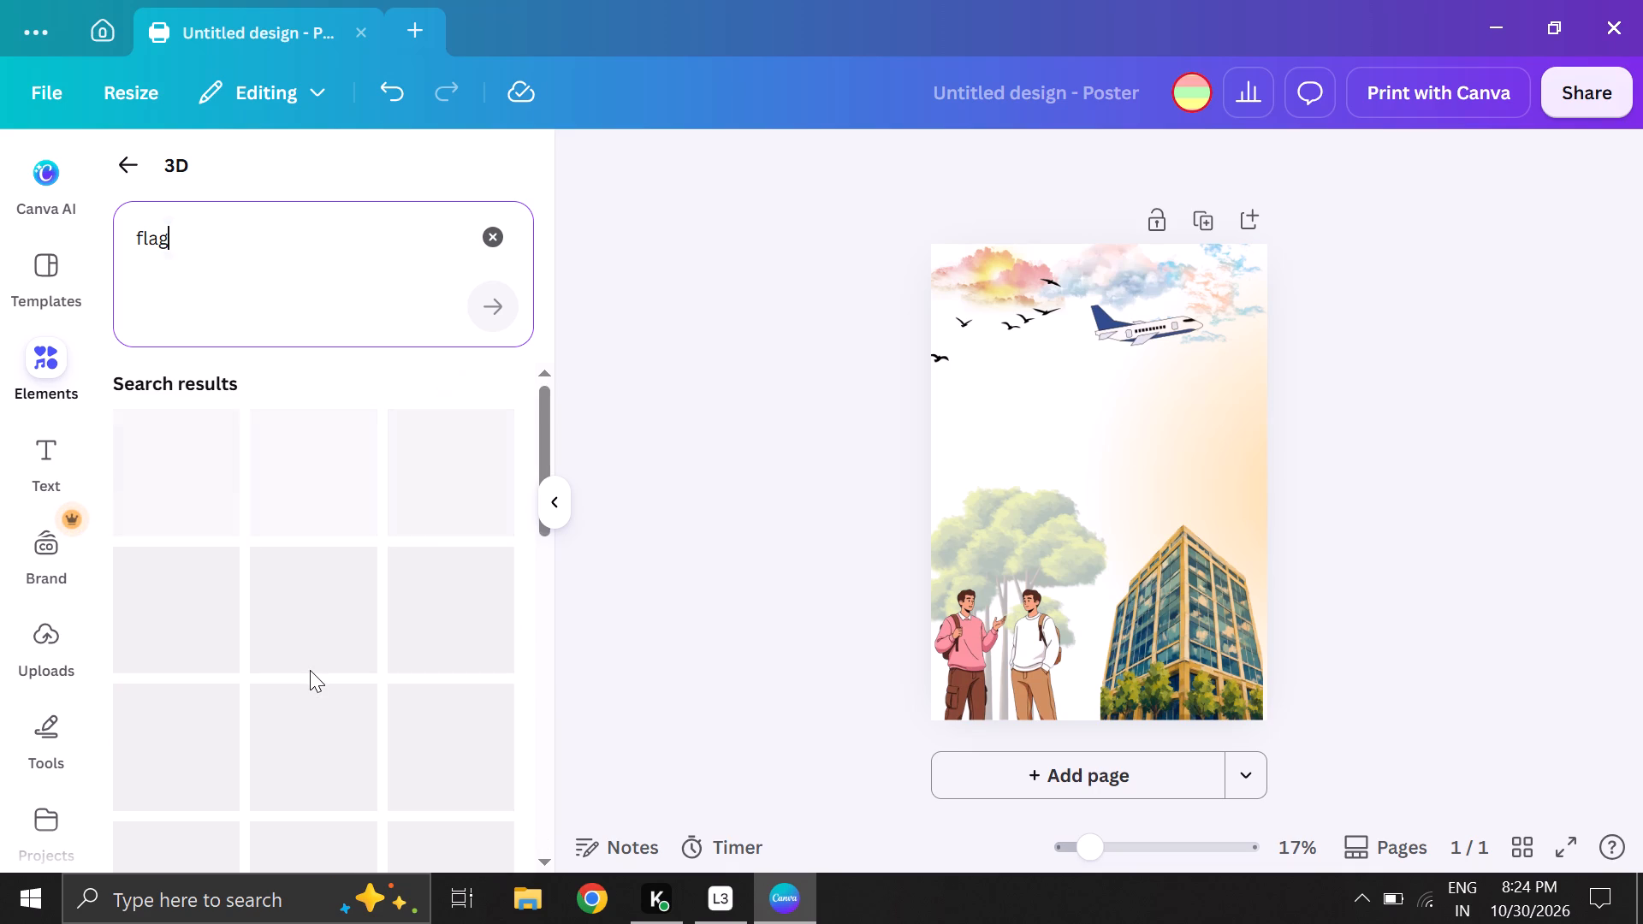
Search the 3D elements for "american flag".
left_click(233, 244)
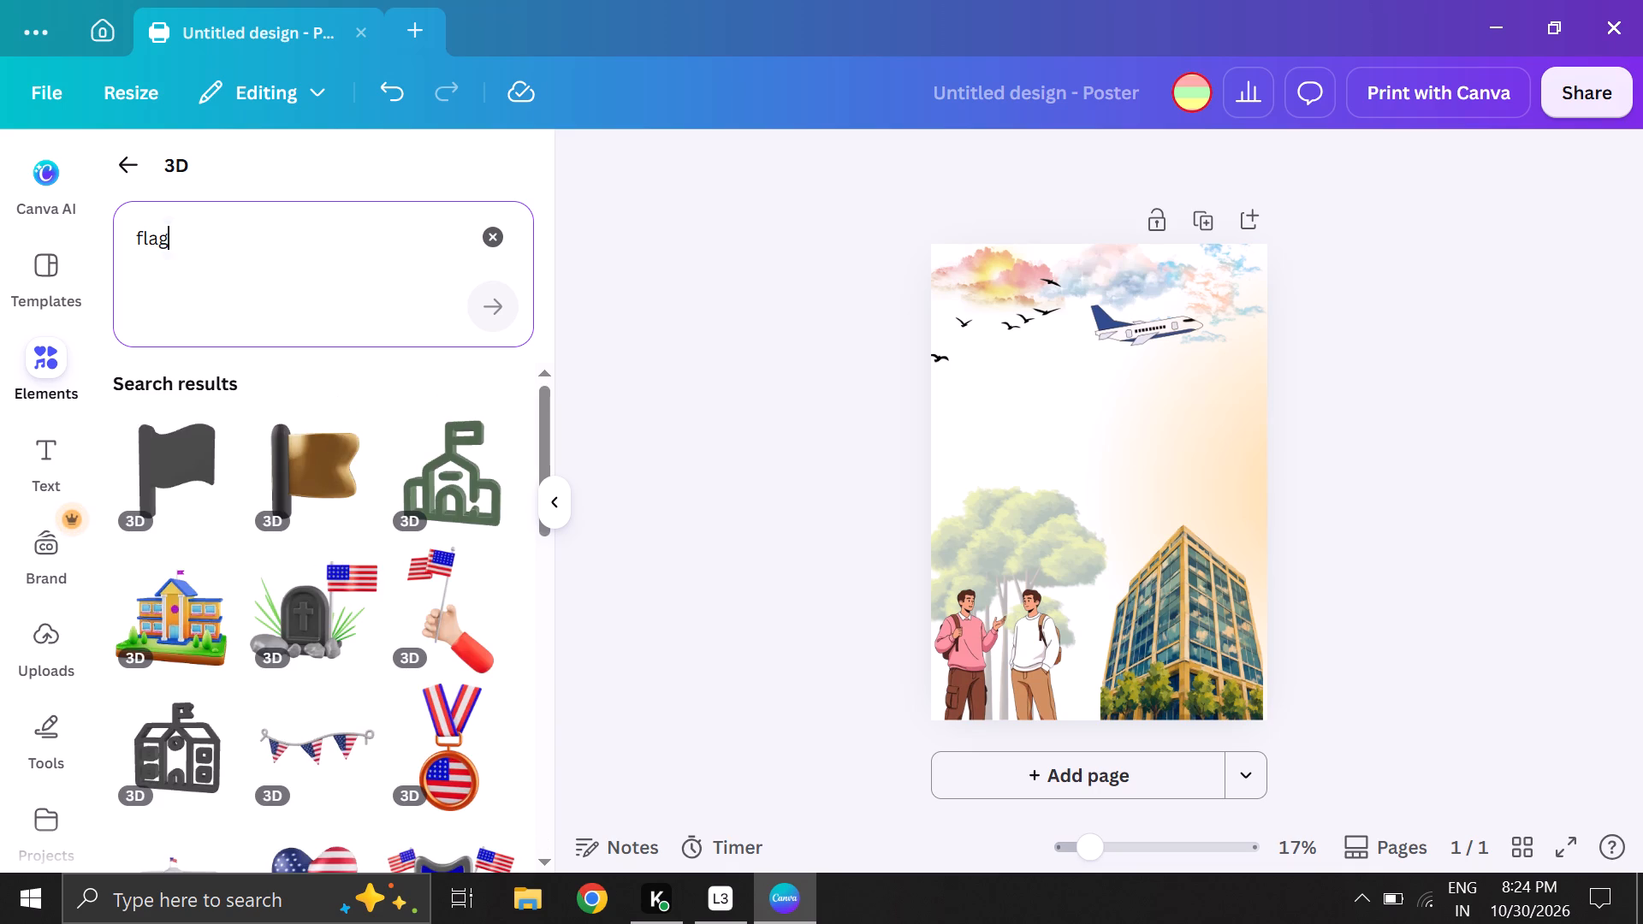
key("space")
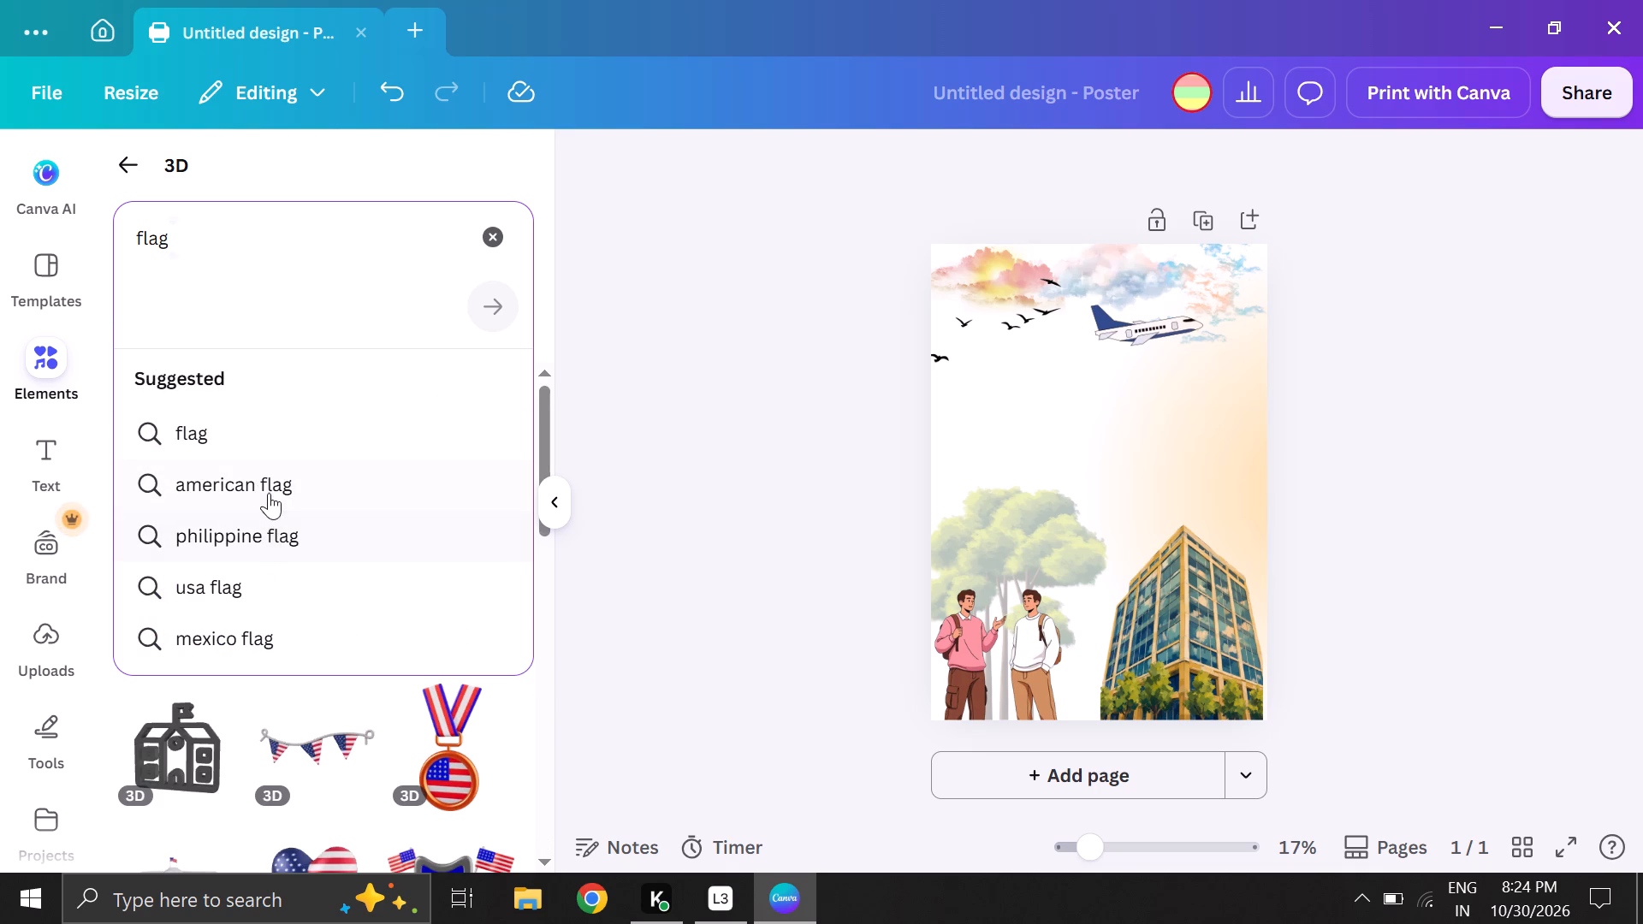
left_click(269, 492)
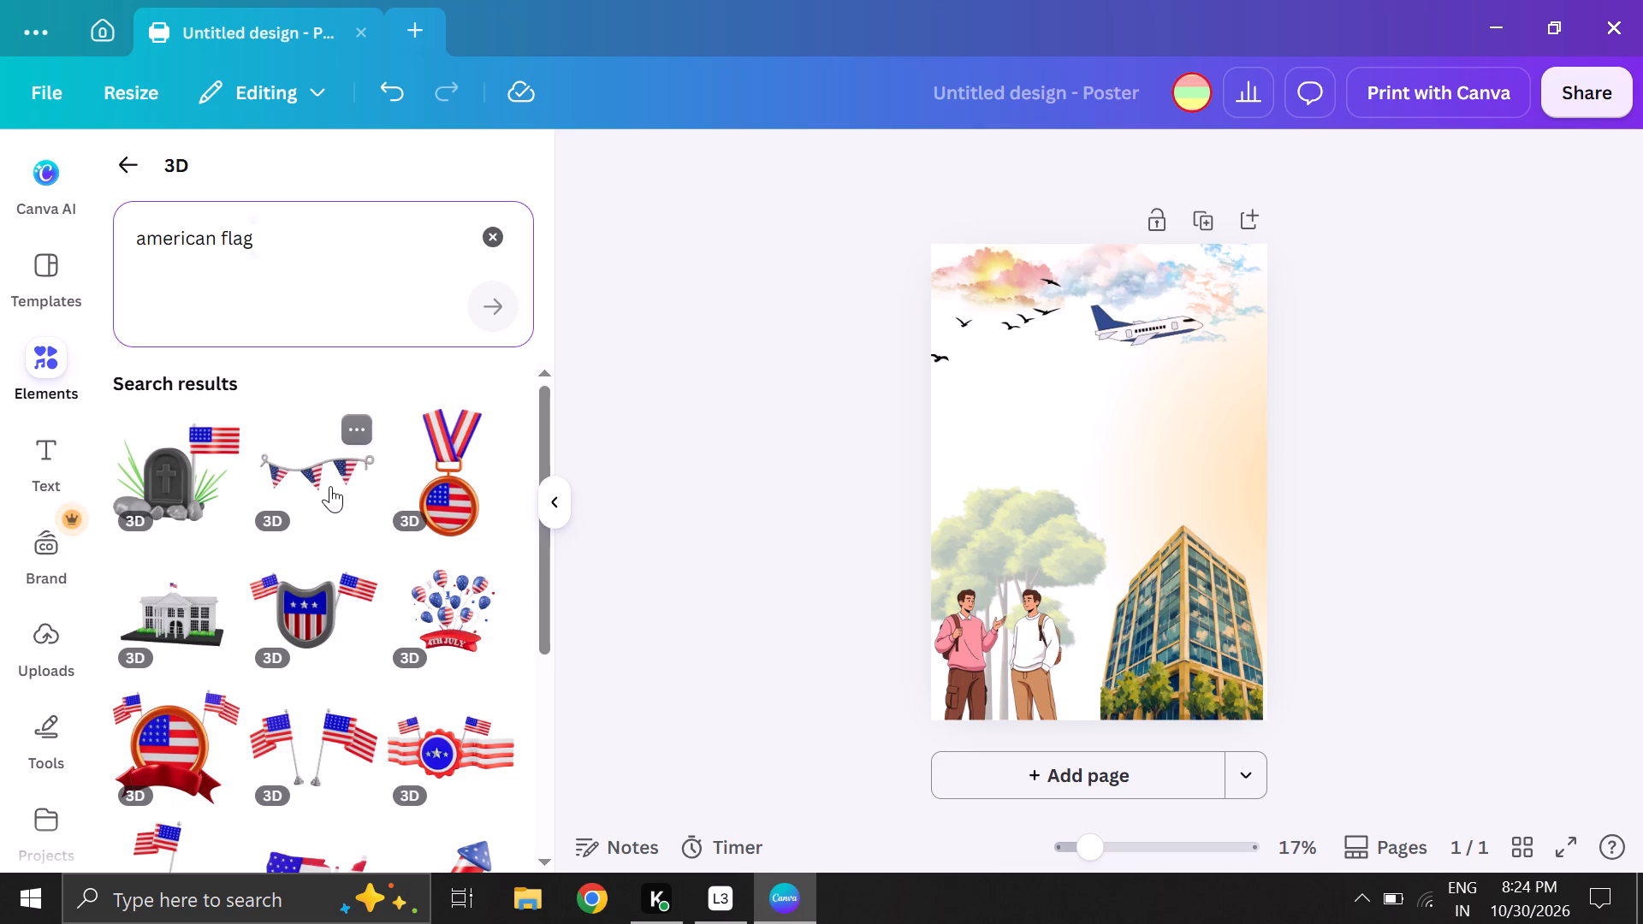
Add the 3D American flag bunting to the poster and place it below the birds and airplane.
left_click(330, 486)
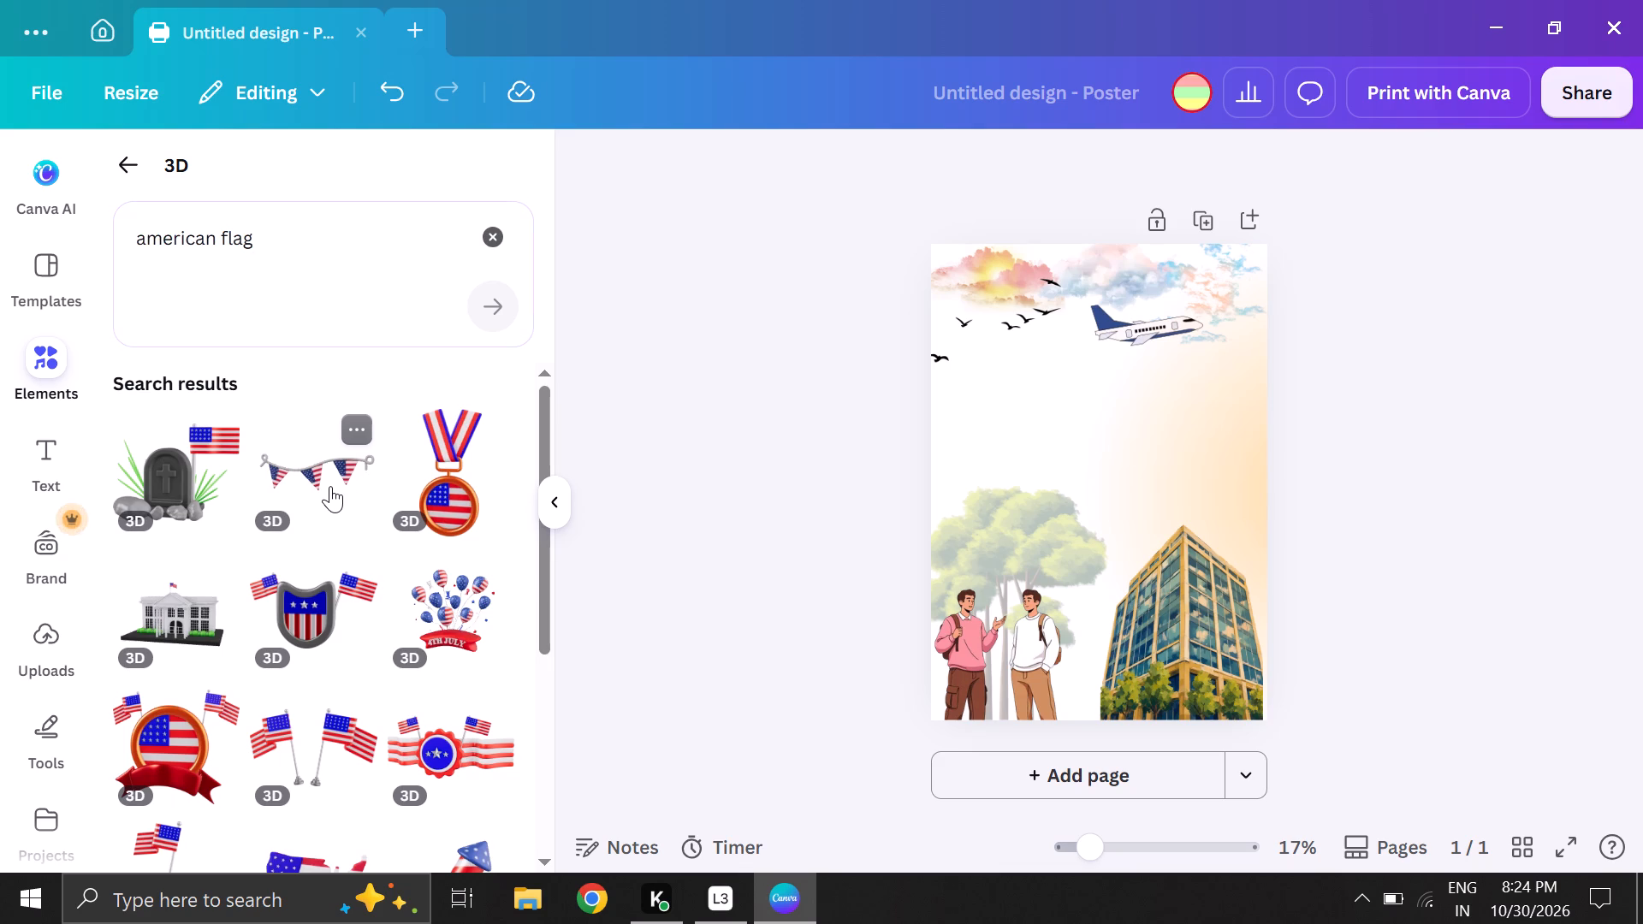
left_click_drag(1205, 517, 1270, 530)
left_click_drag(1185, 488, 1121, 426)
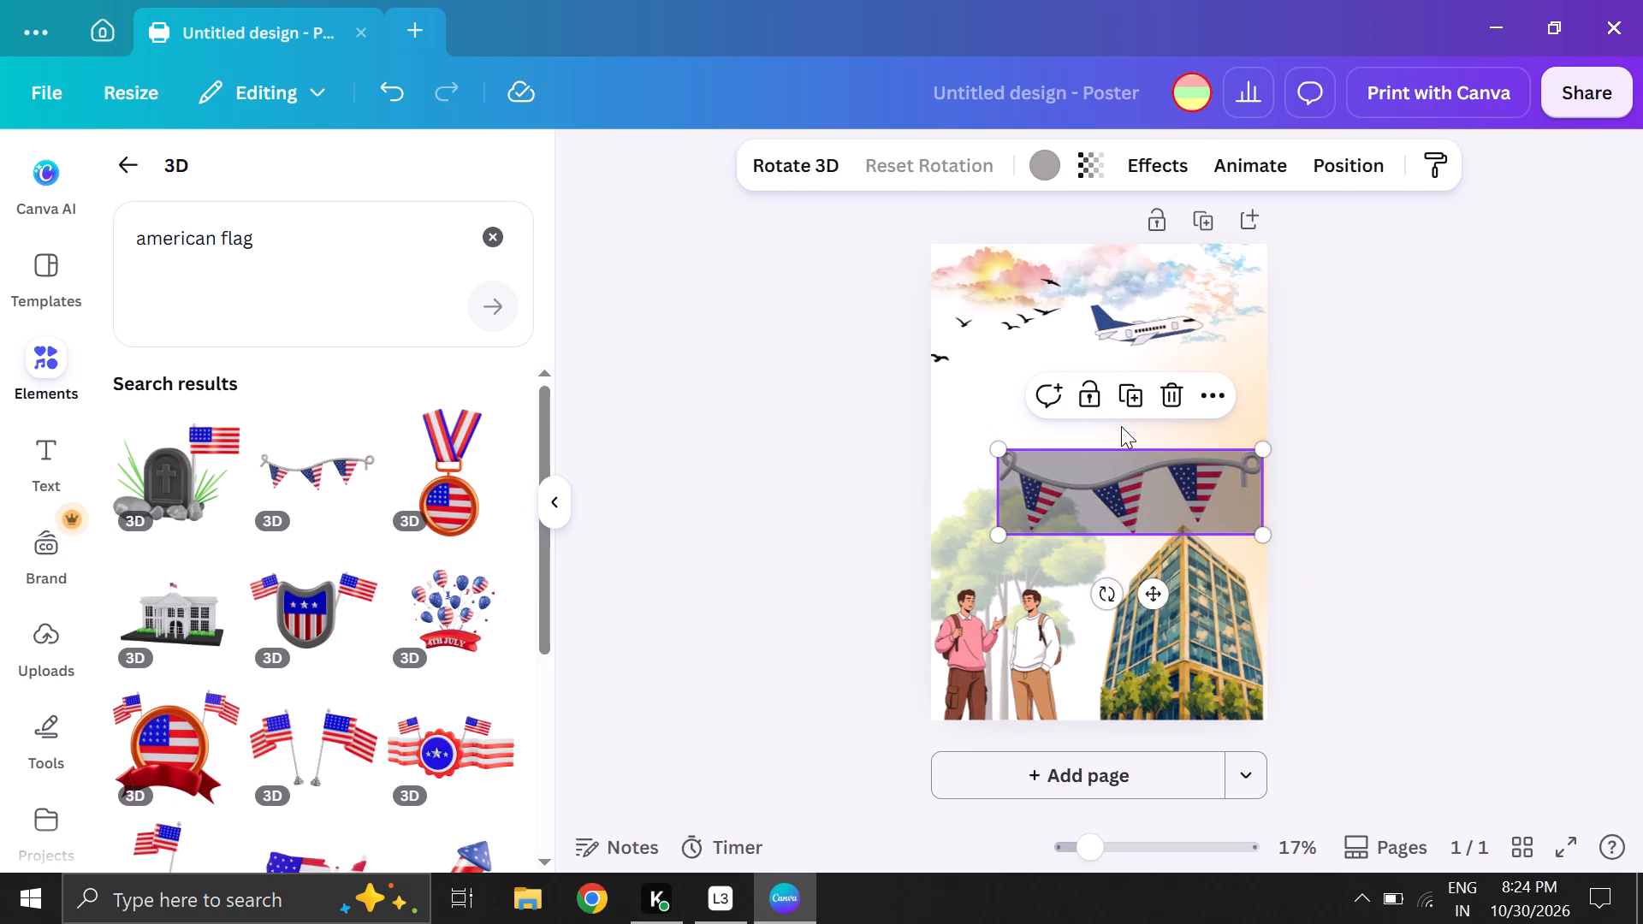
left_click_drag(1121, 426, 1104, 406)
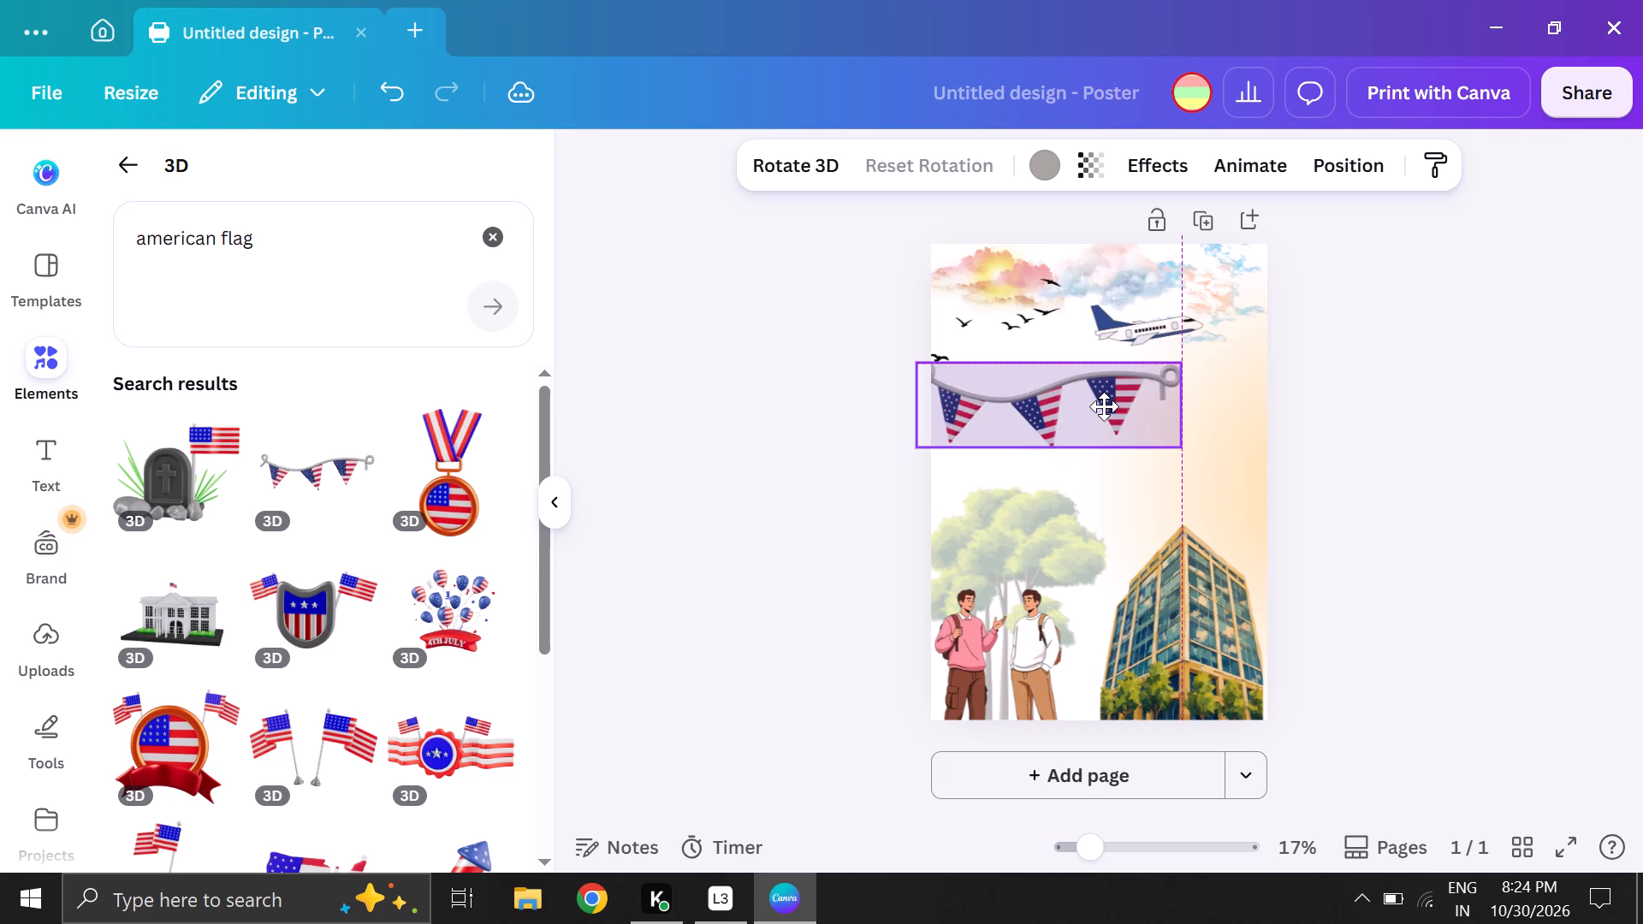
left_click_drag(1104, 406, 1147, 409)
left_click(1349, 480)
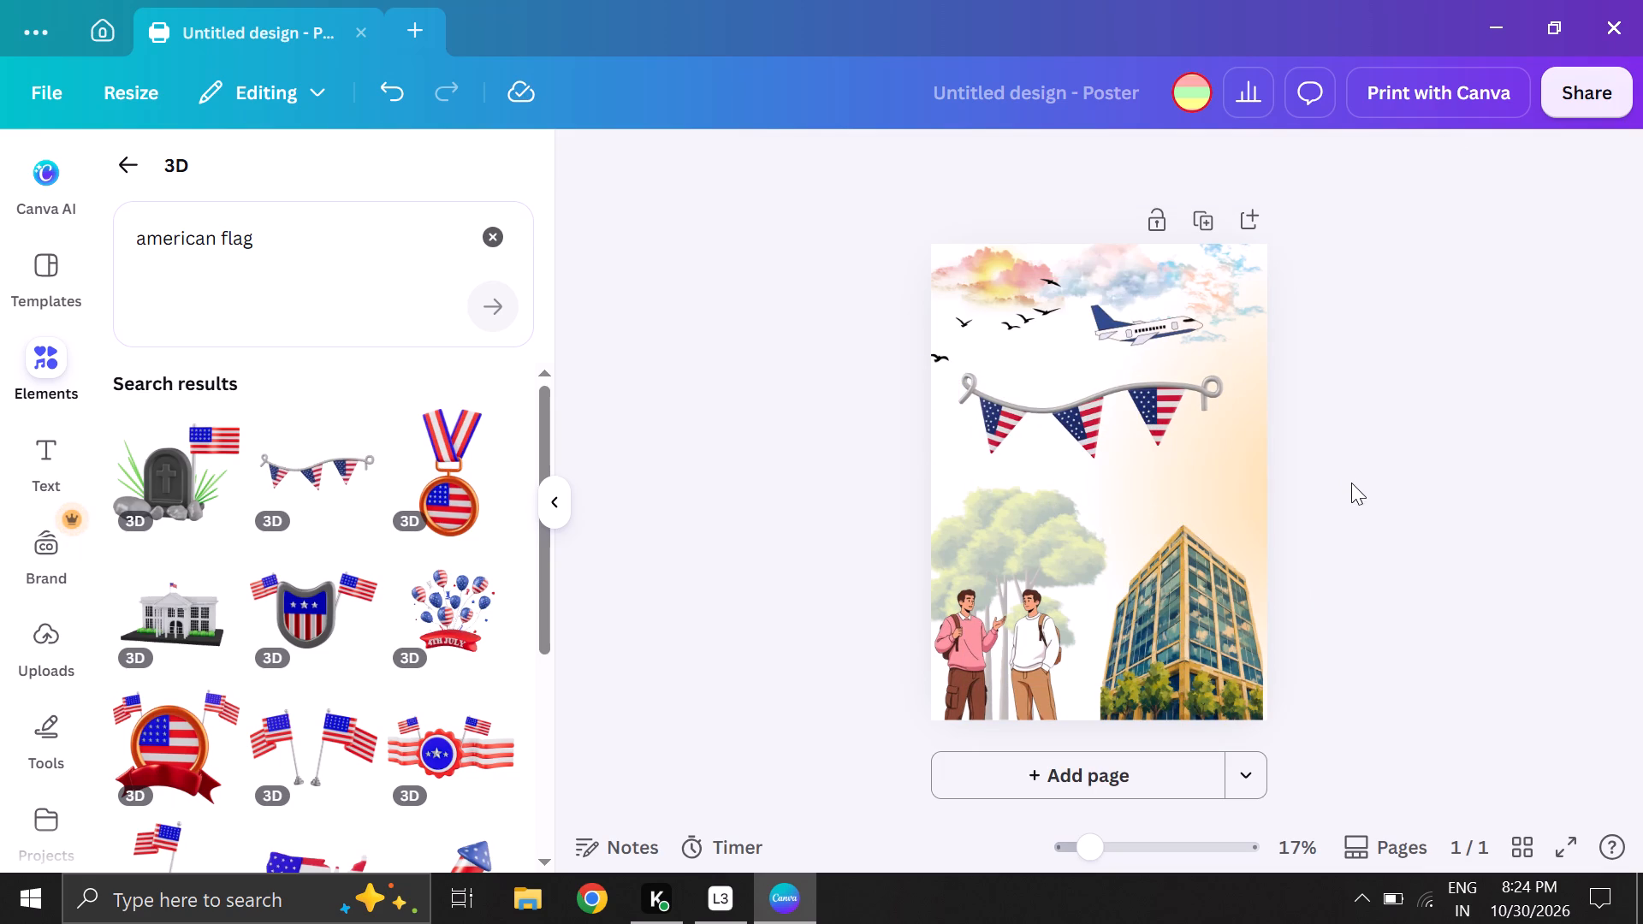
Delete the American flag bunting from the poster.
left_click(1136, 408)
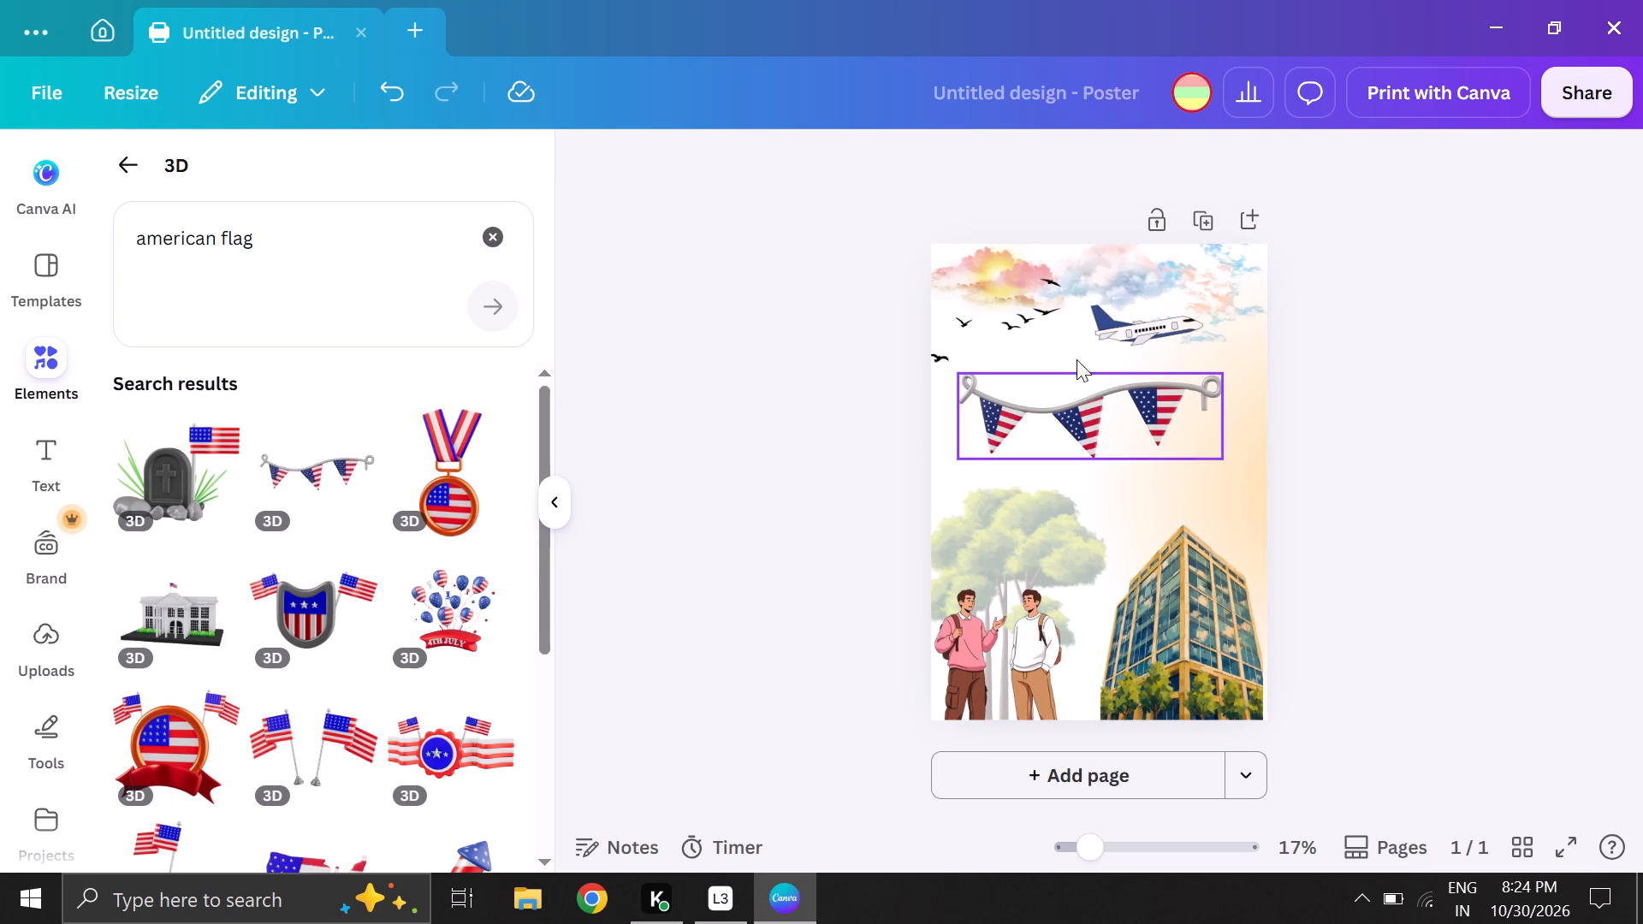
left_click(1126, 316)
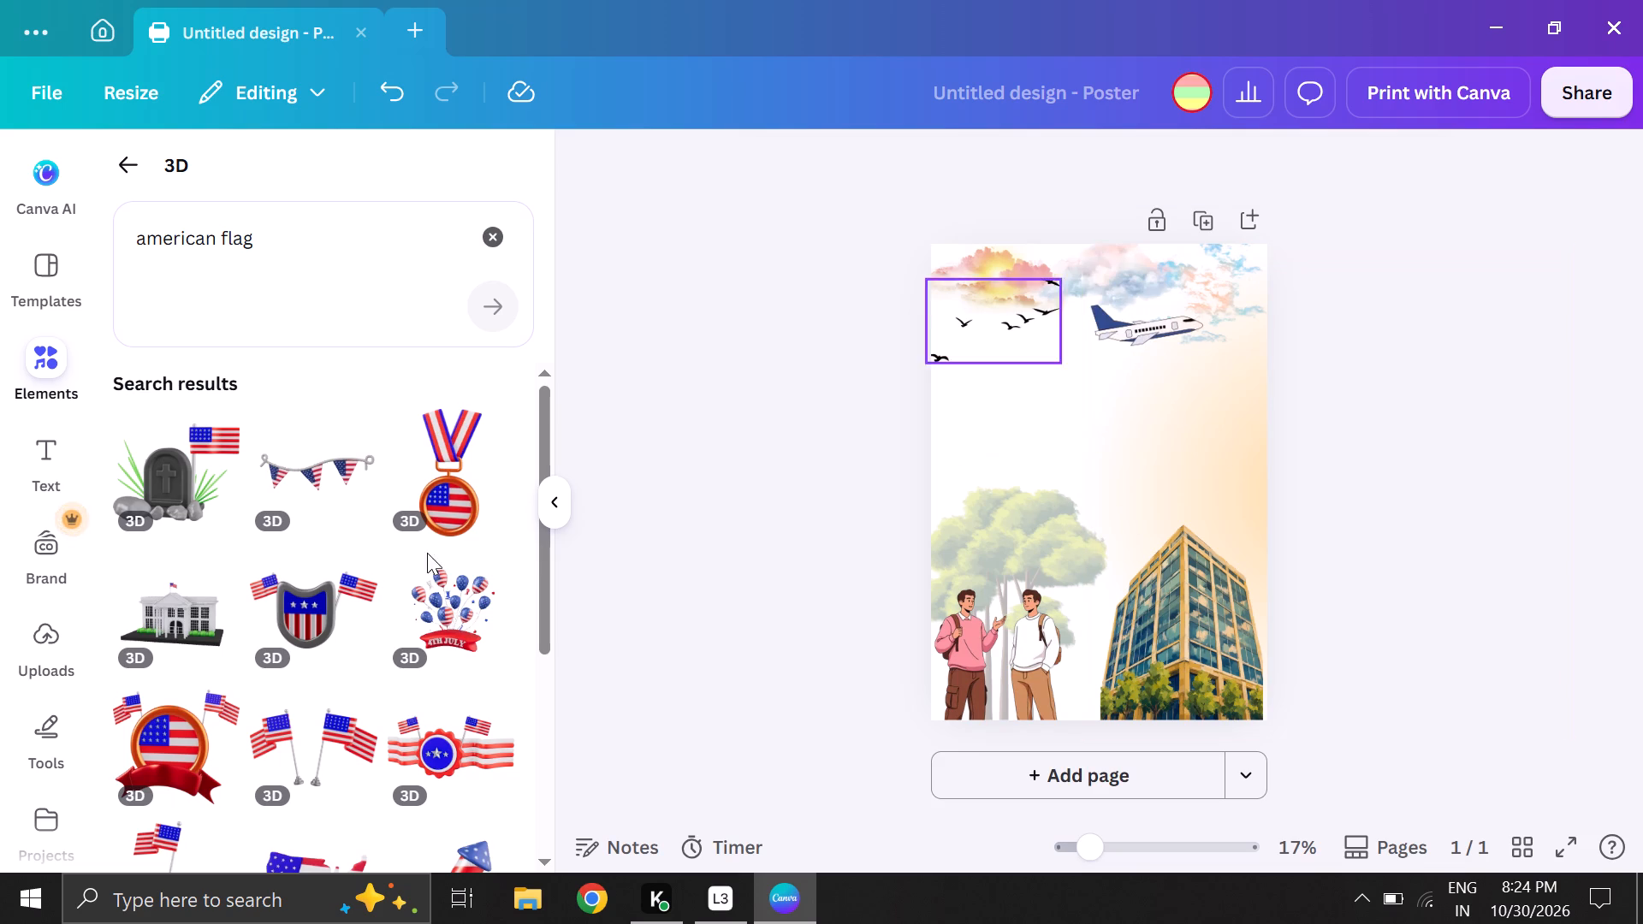
Add the 3D pair of American flags on poles, resize it to about 22.1 by 13.6, and stand it on the building's roof.
scroll(318, 601, "down", 1)
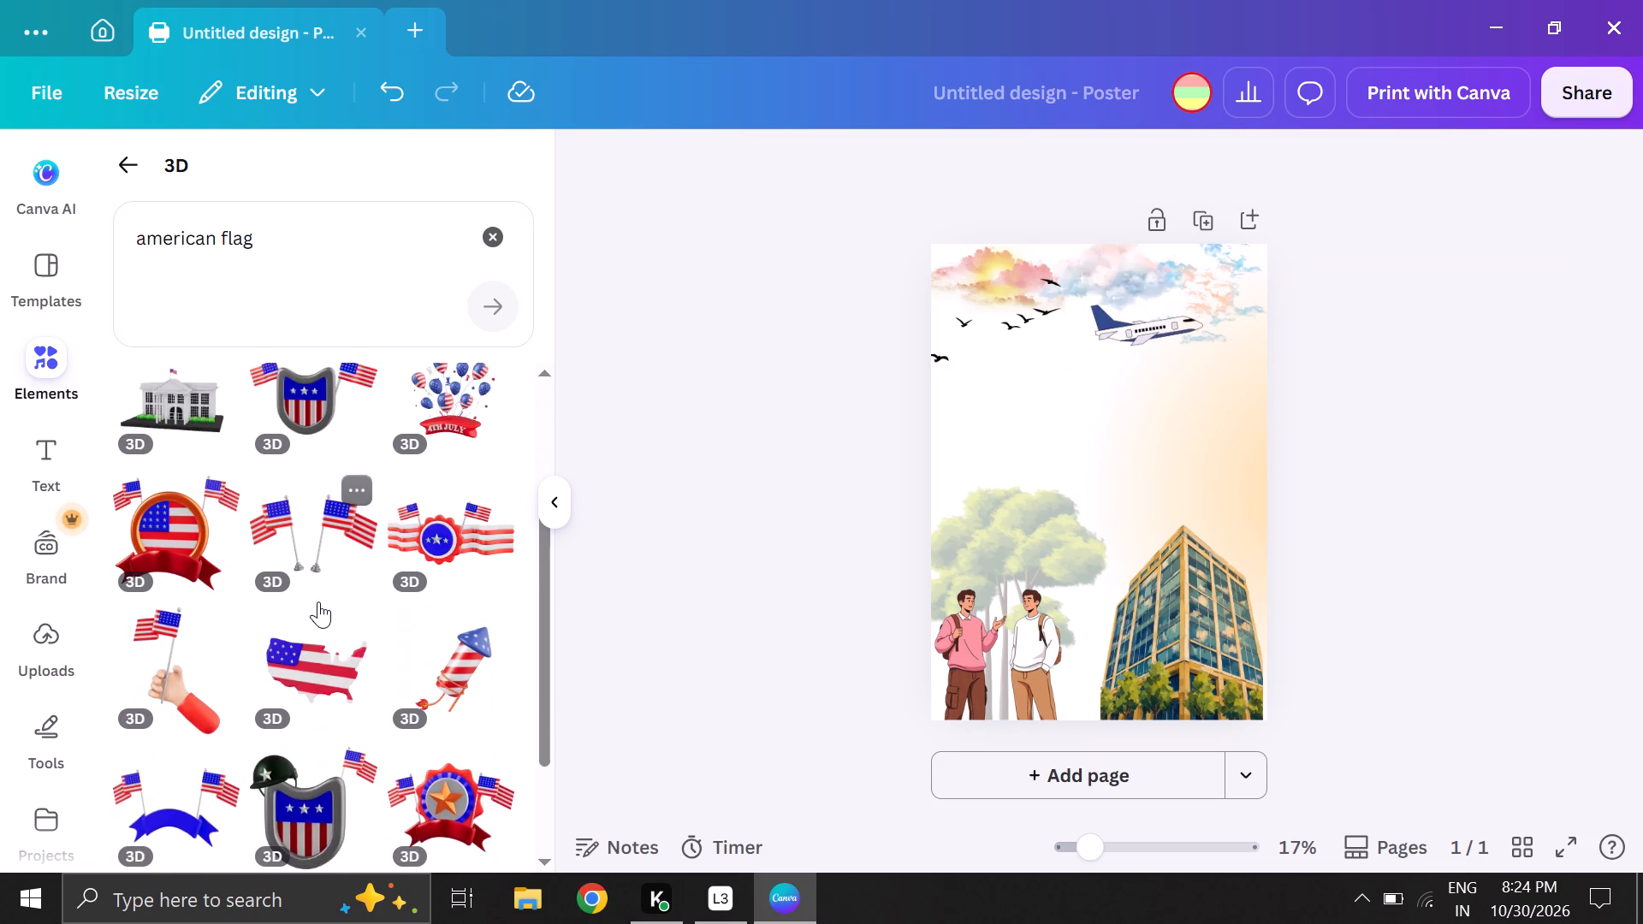
scroll(318, 601, "down", 1)
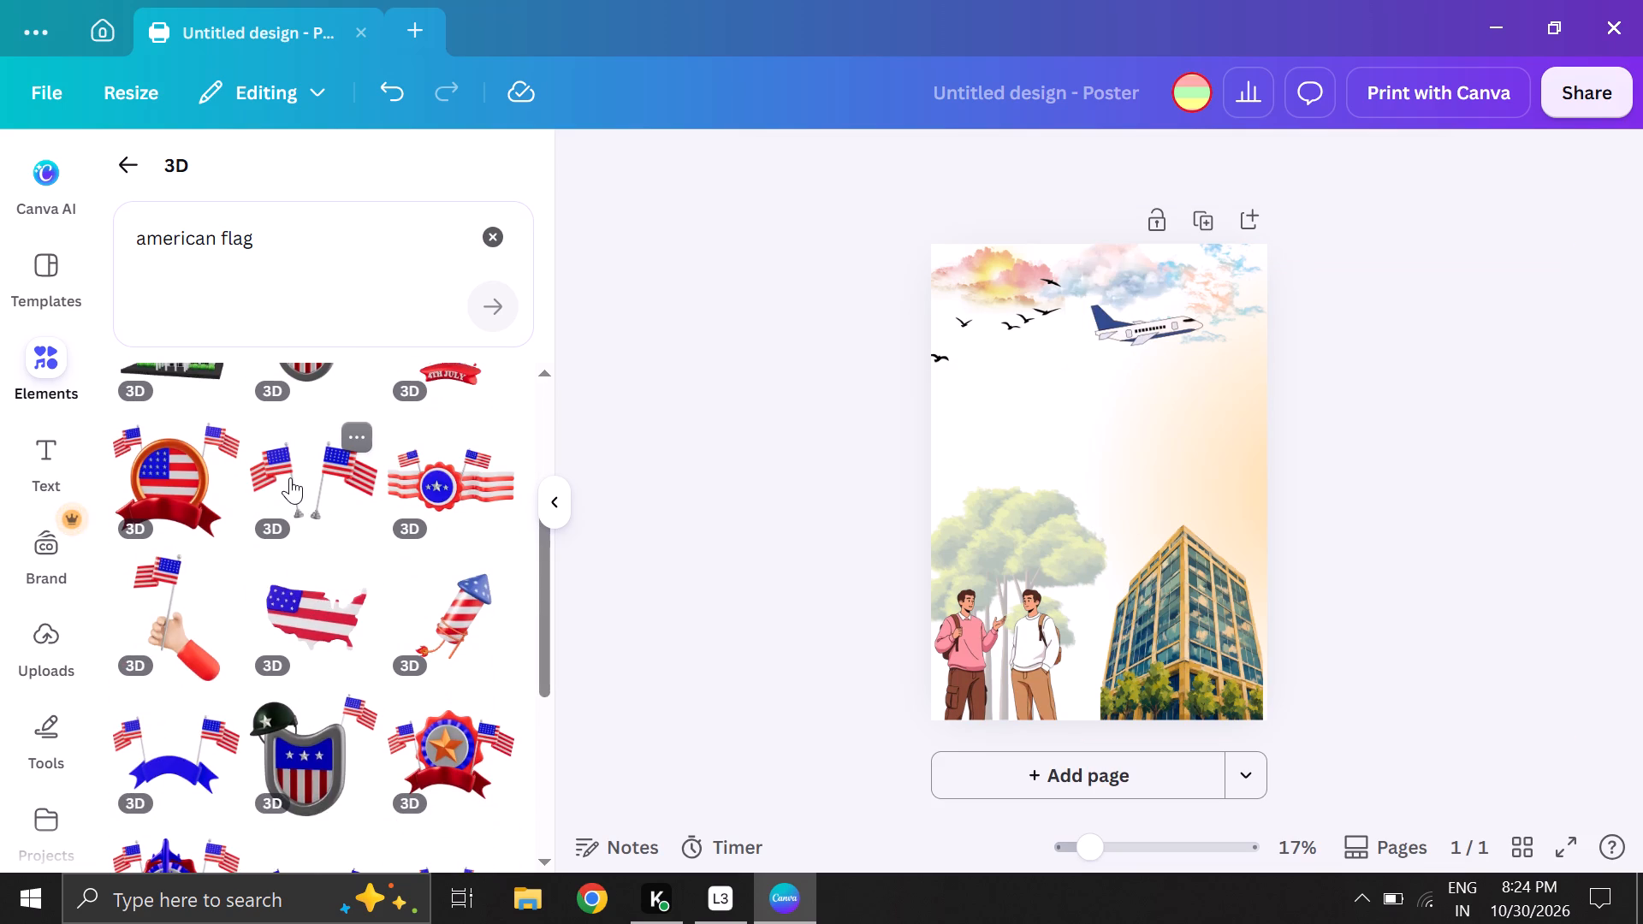
left_click(290, 477)
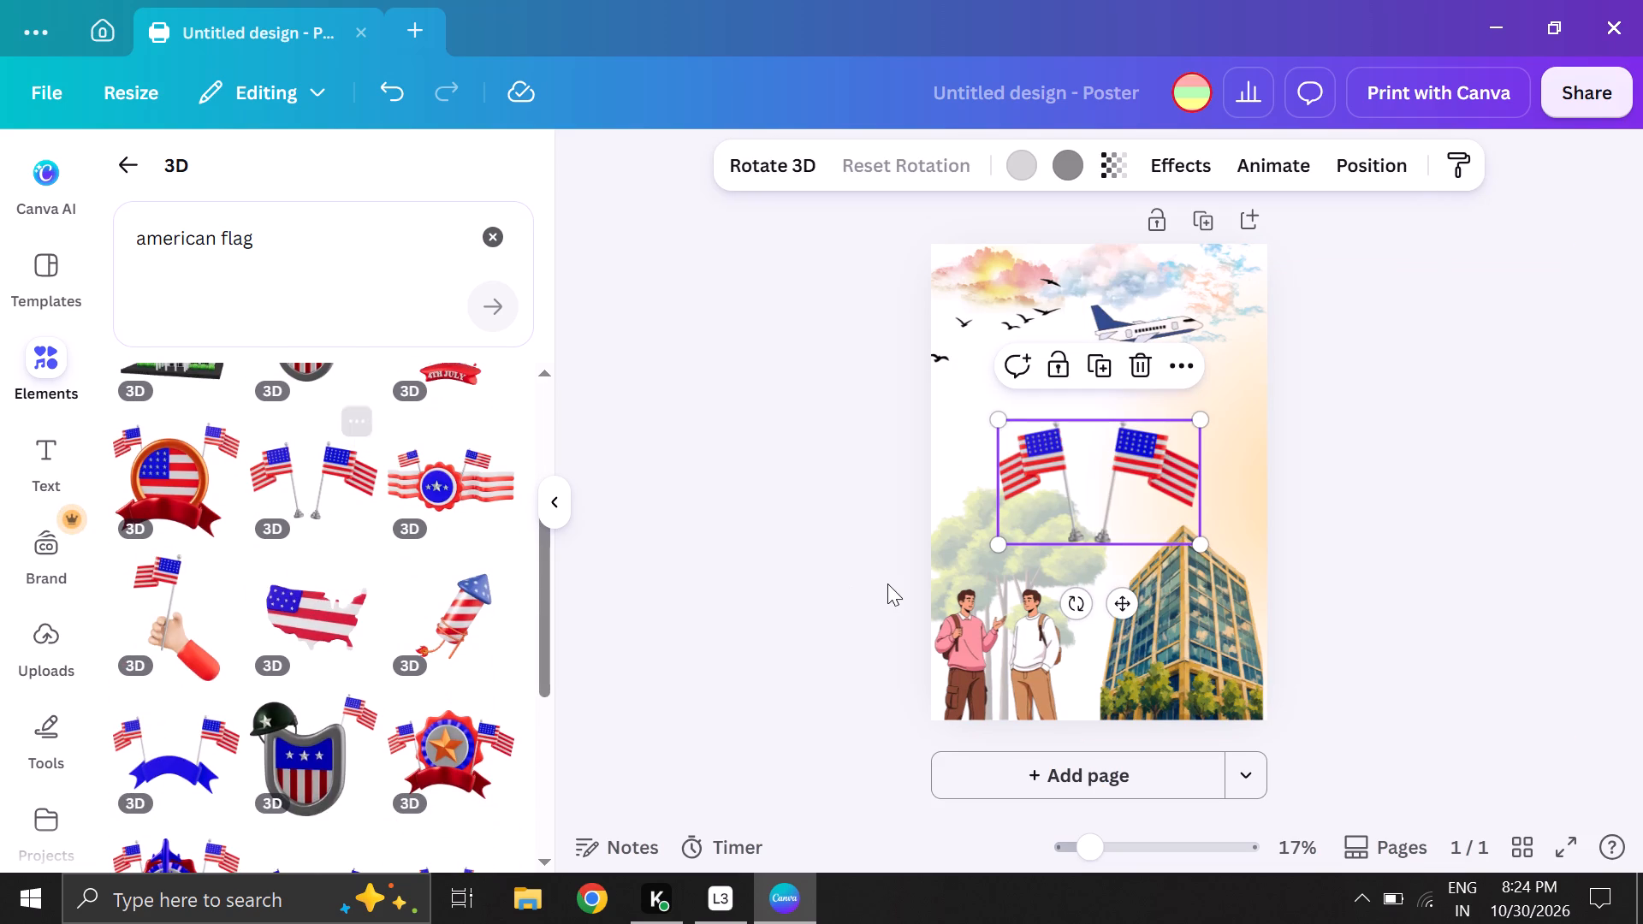
left_click_drag(1124, 484, 1189, 486)
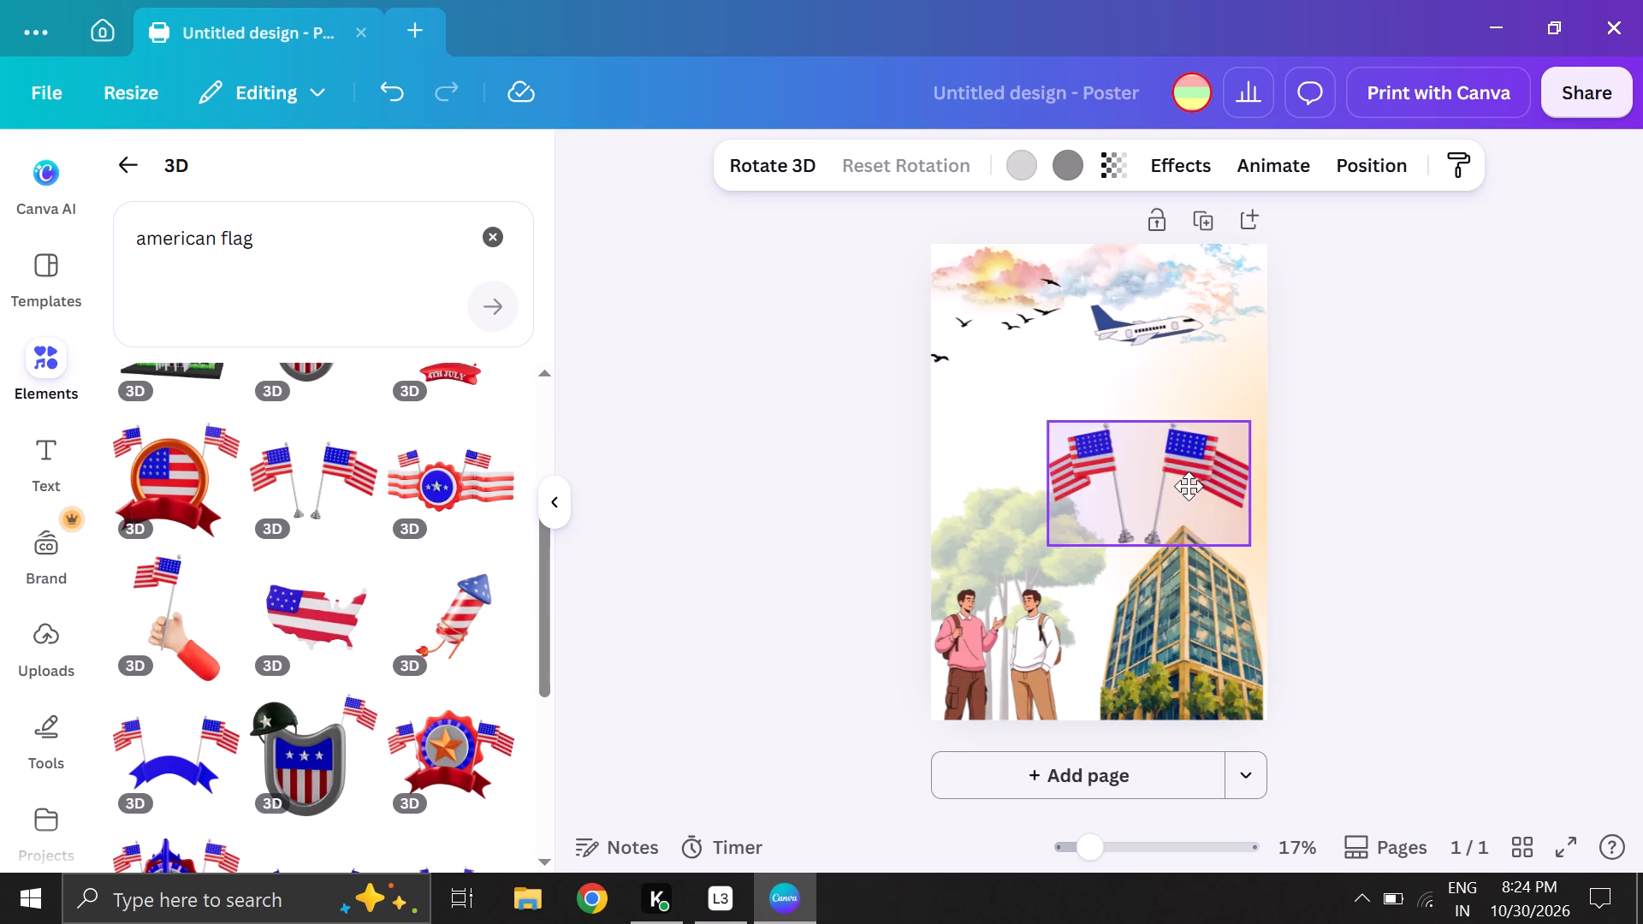
left_click_drag(1189, 486, 1214, 482)
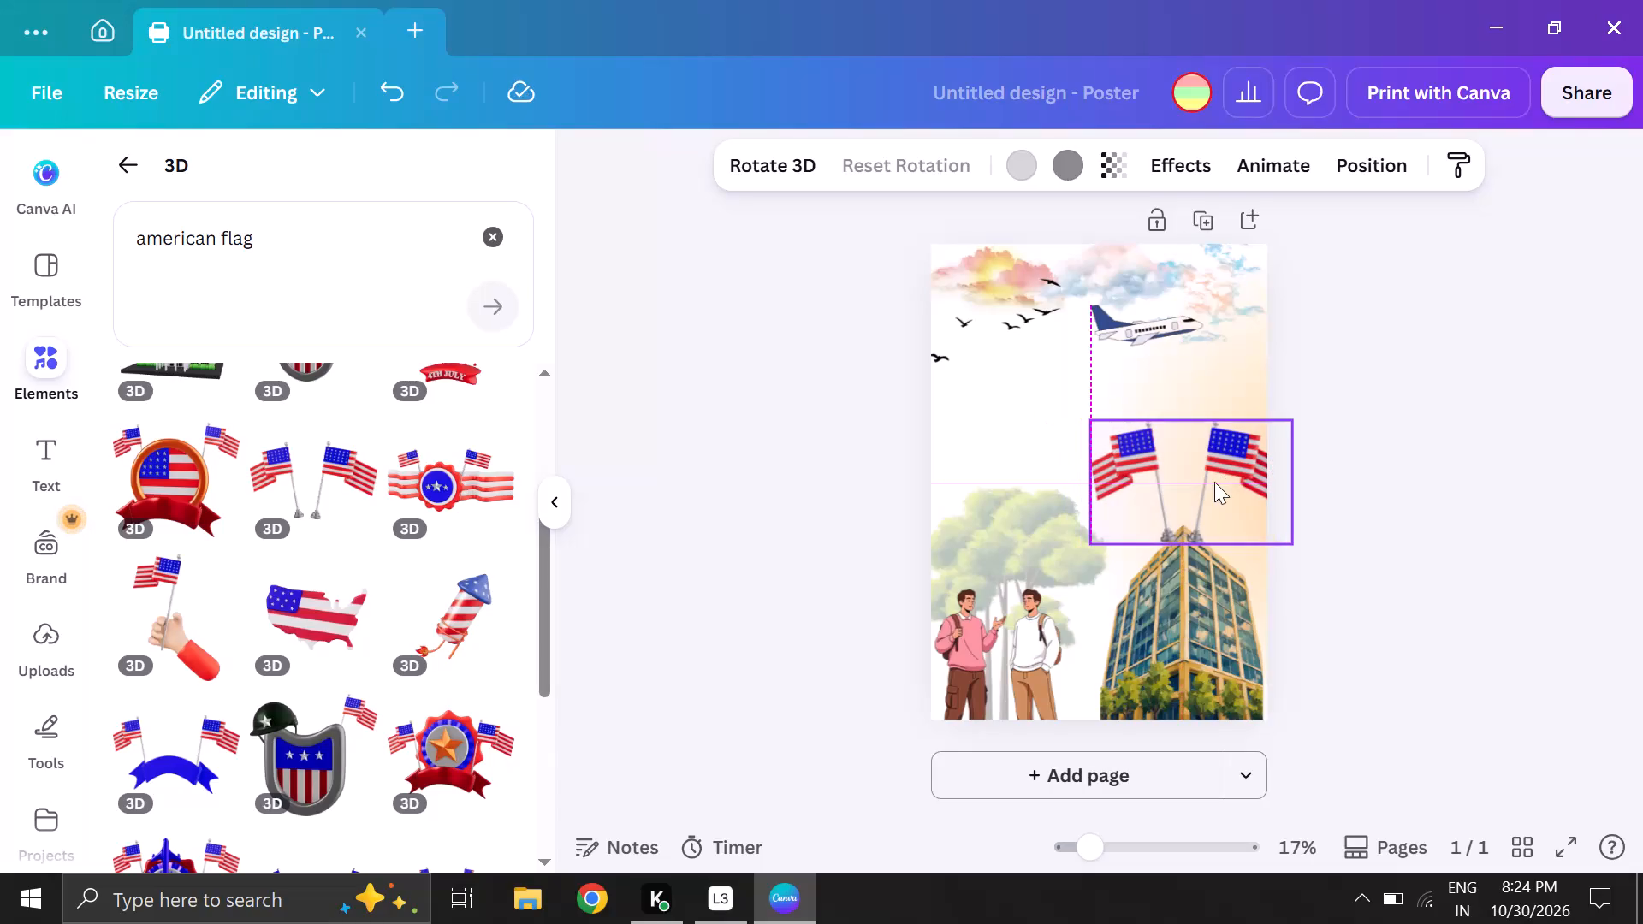
left_click_drag(1294, 538, 1275, 513)
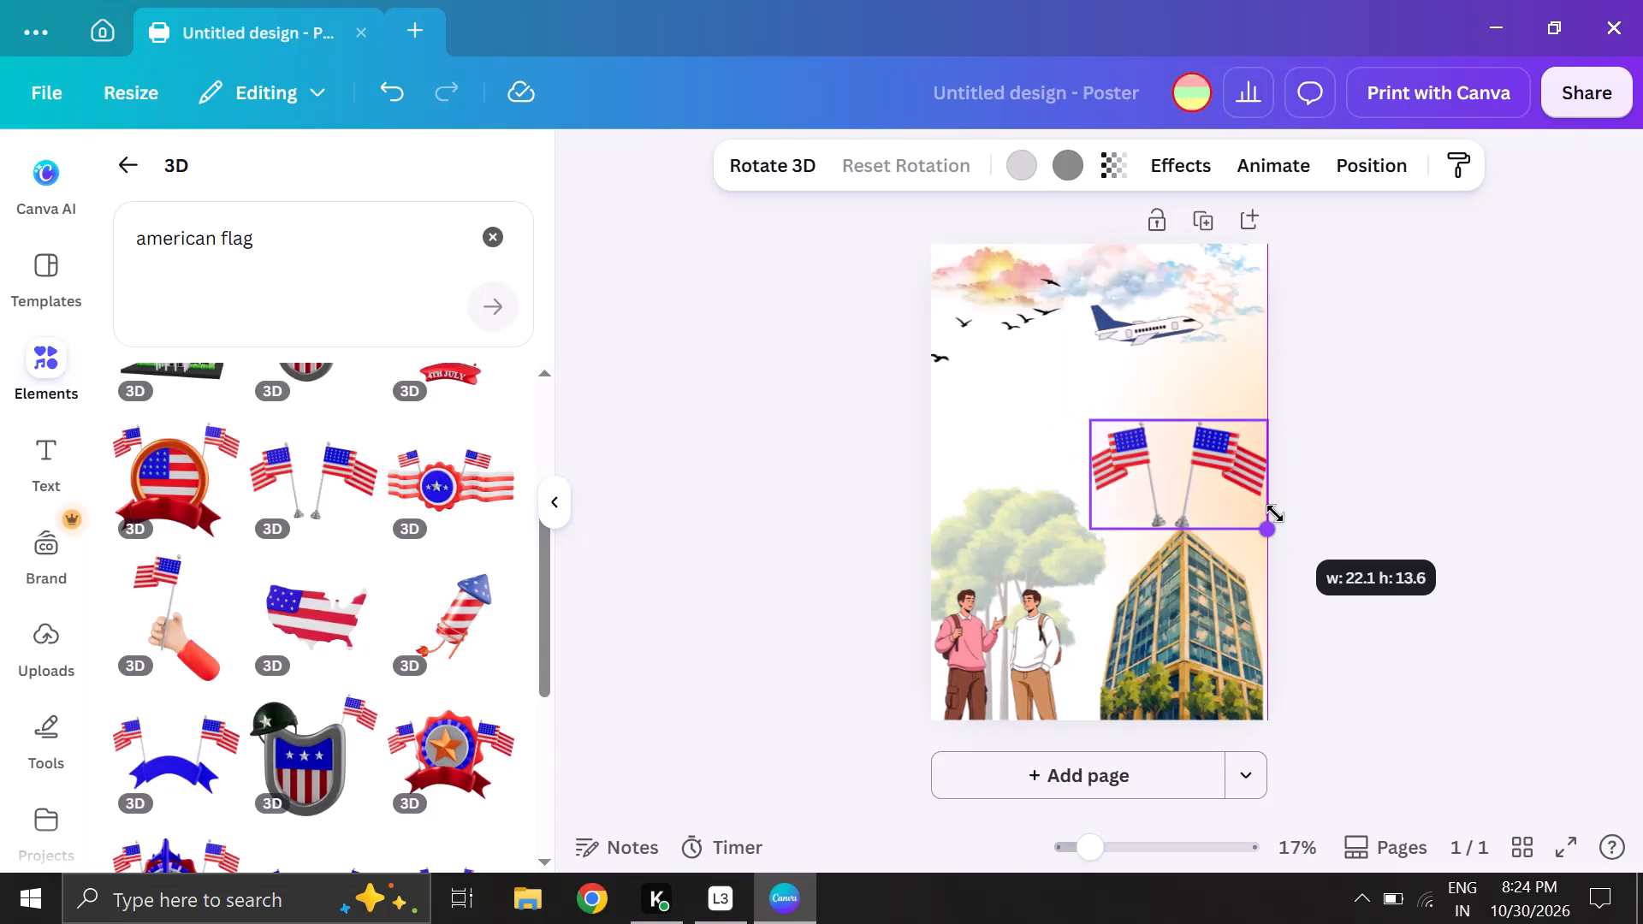
left_click_drag(1275, 513, 1270, 519)
left_click_drag(1195, 494, 1217, 500)
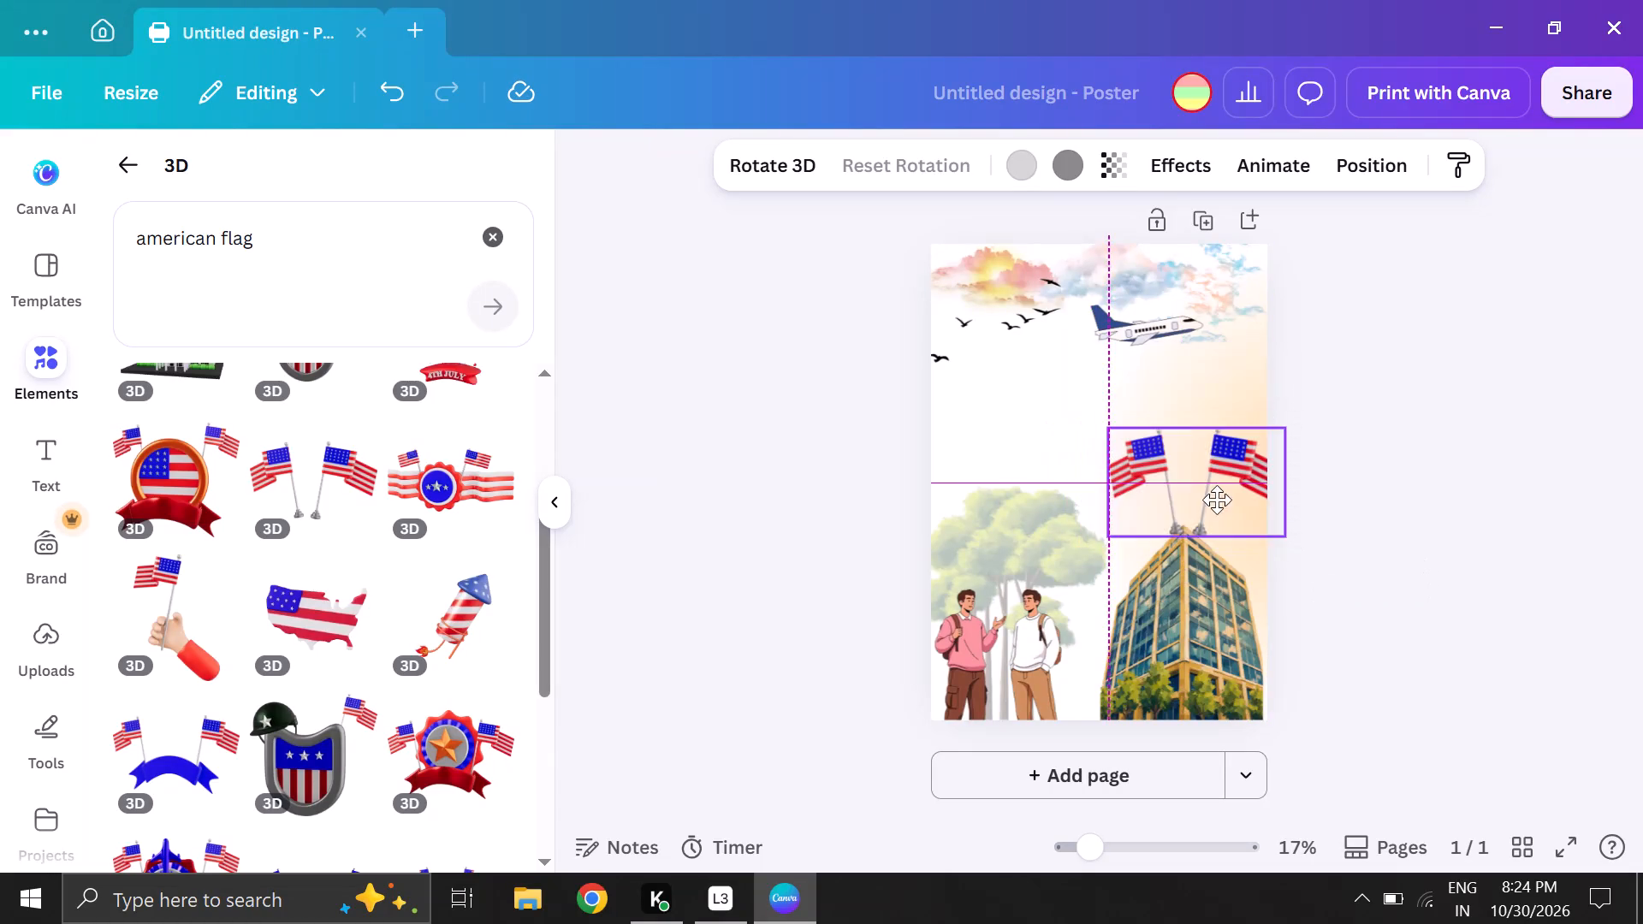
left_click_drag(1217, 500, 1210, 502)
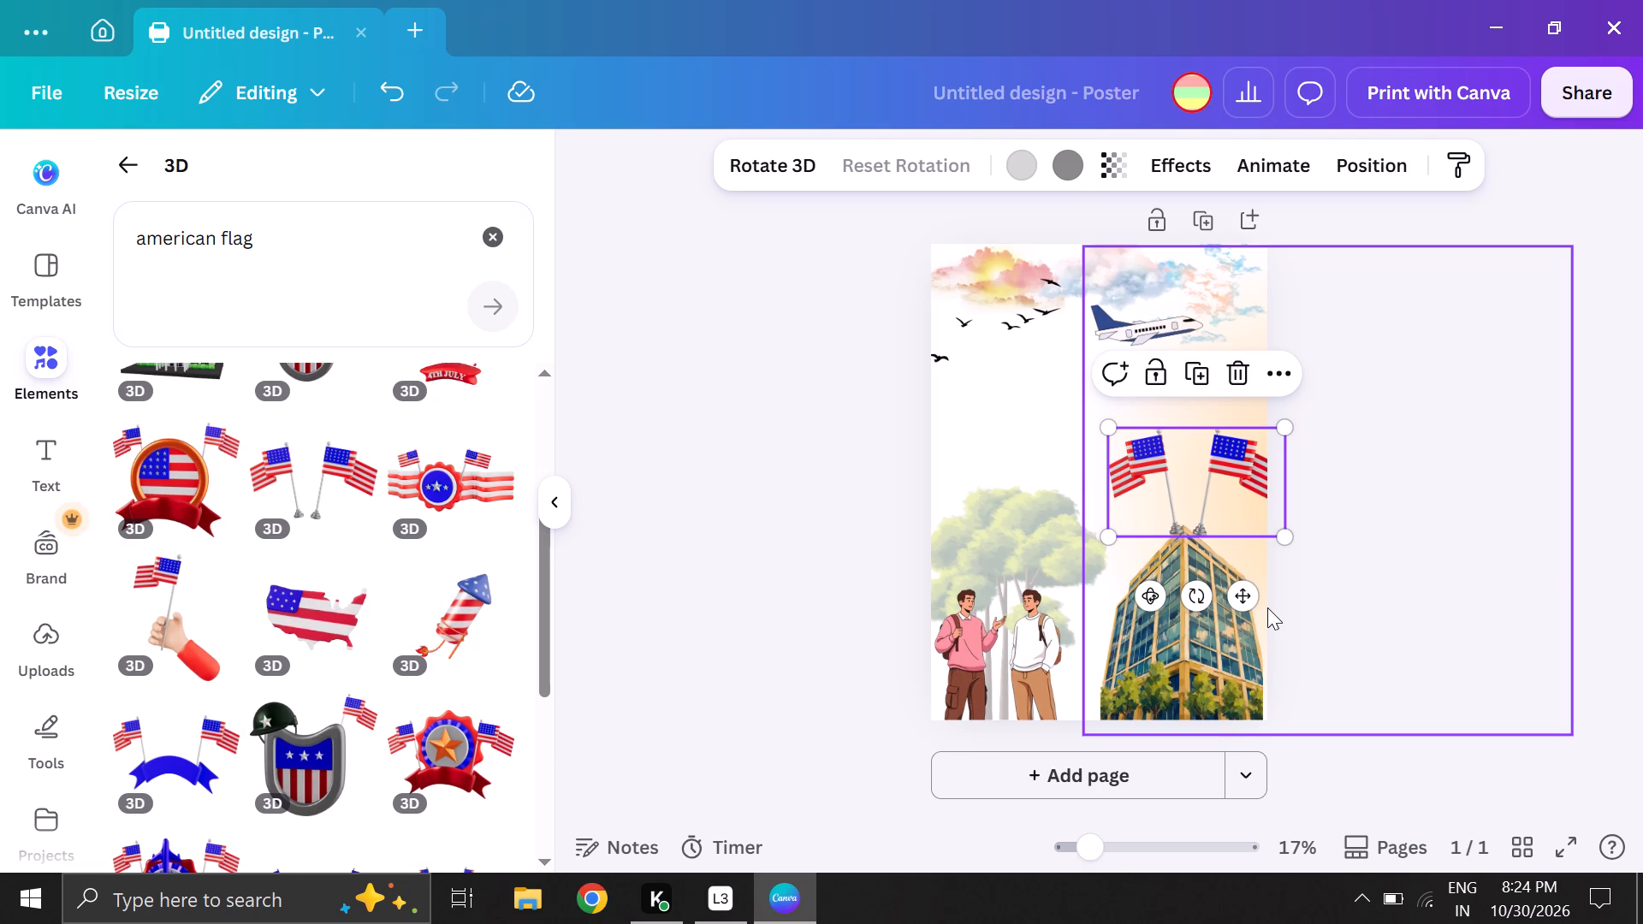
Rotate the pair of flags slightly in 3D so both poles stand nearly level, facing forward above the roof.
left_click(1183, 488)
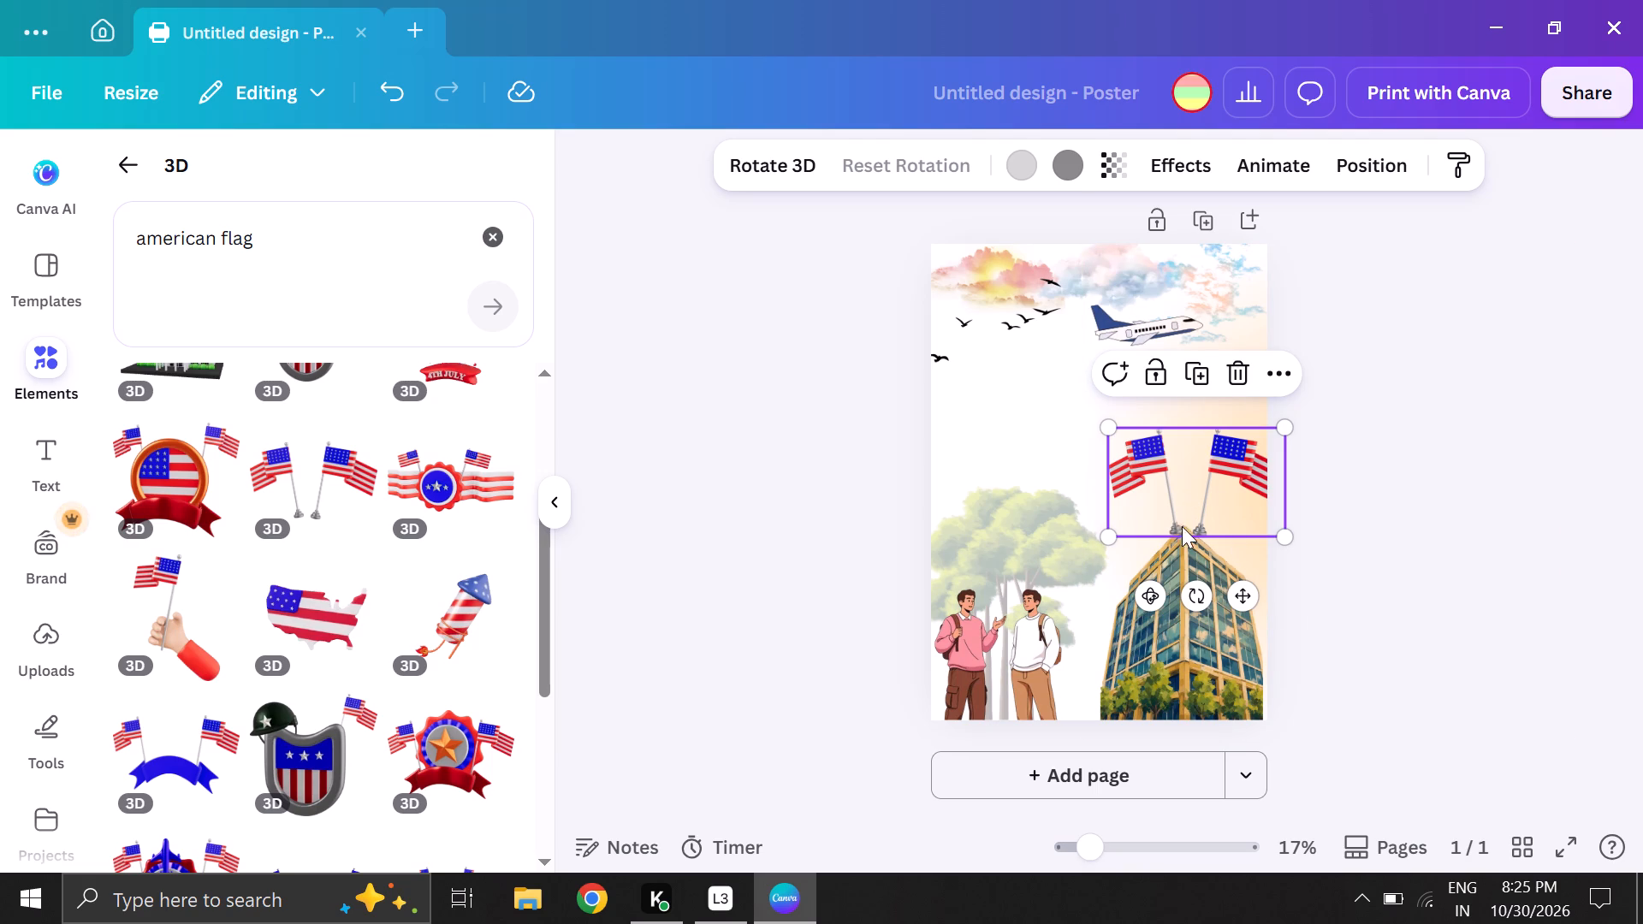
left_click_drag(1148, 587, 1173, 619)
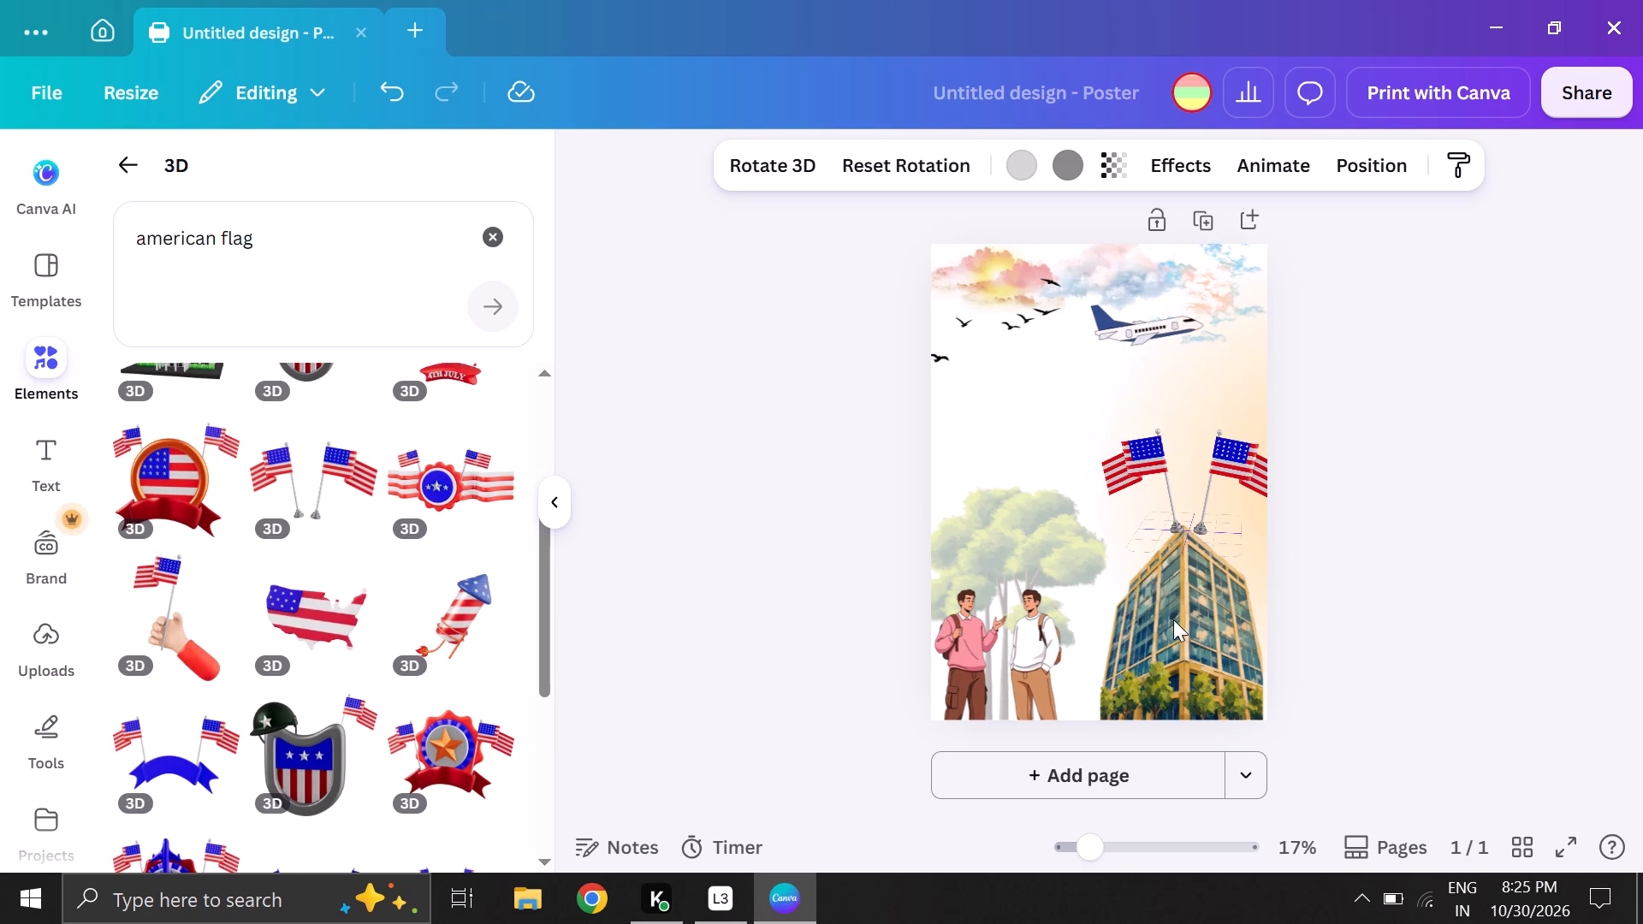
left_click_drag(1173, 619, 1130, 541)
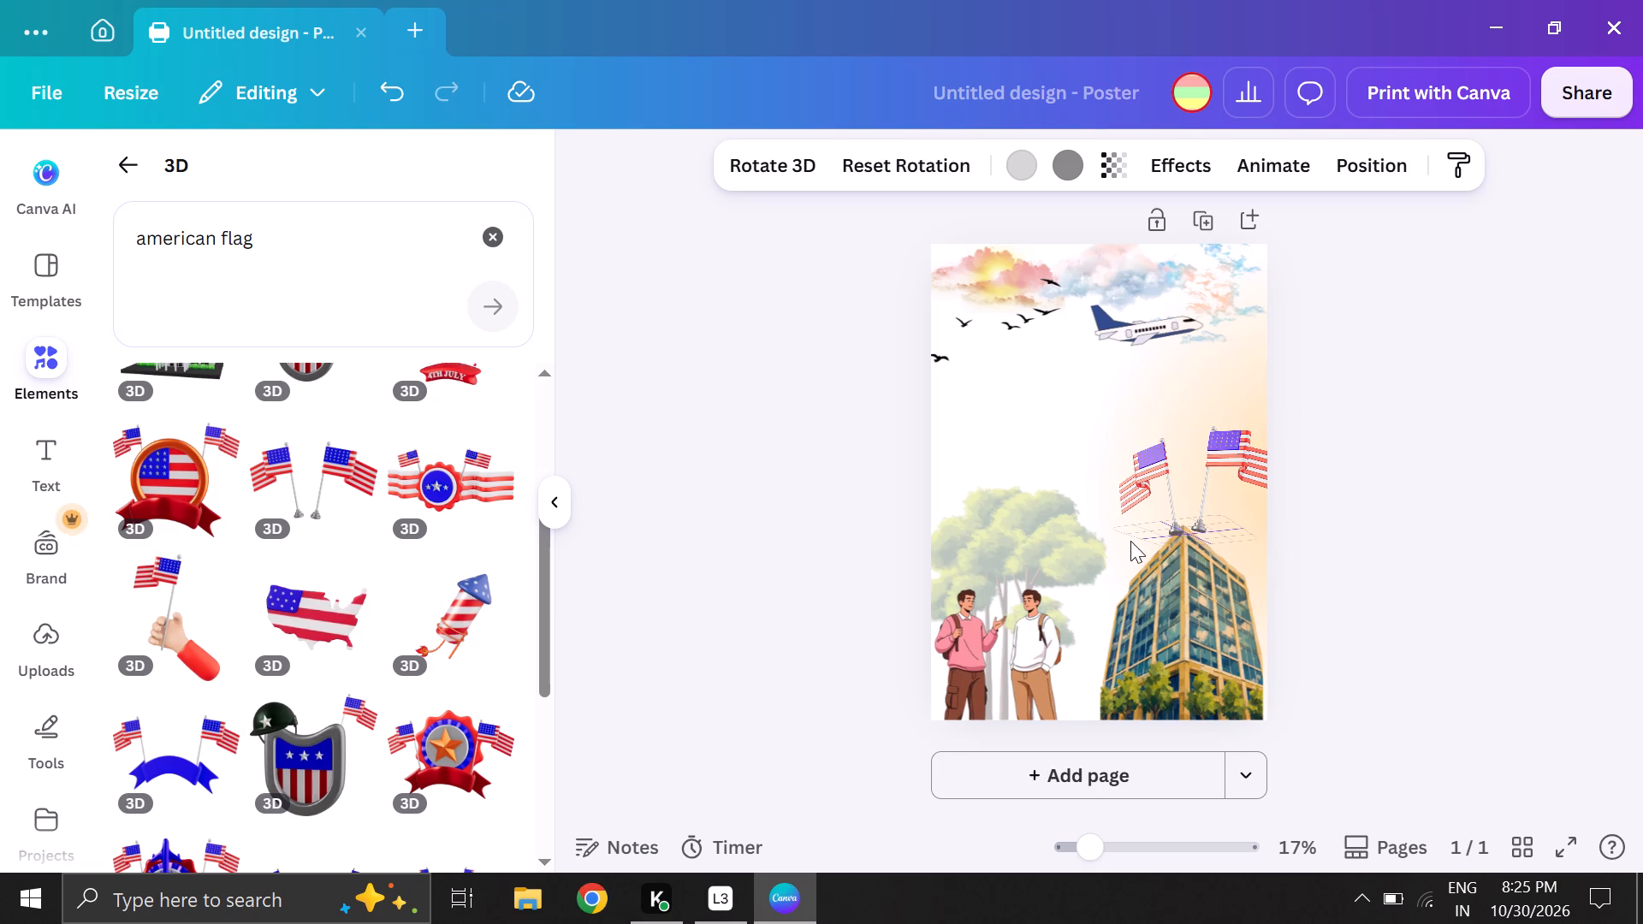
left_click_drag(1130, 541, 1067, 532)
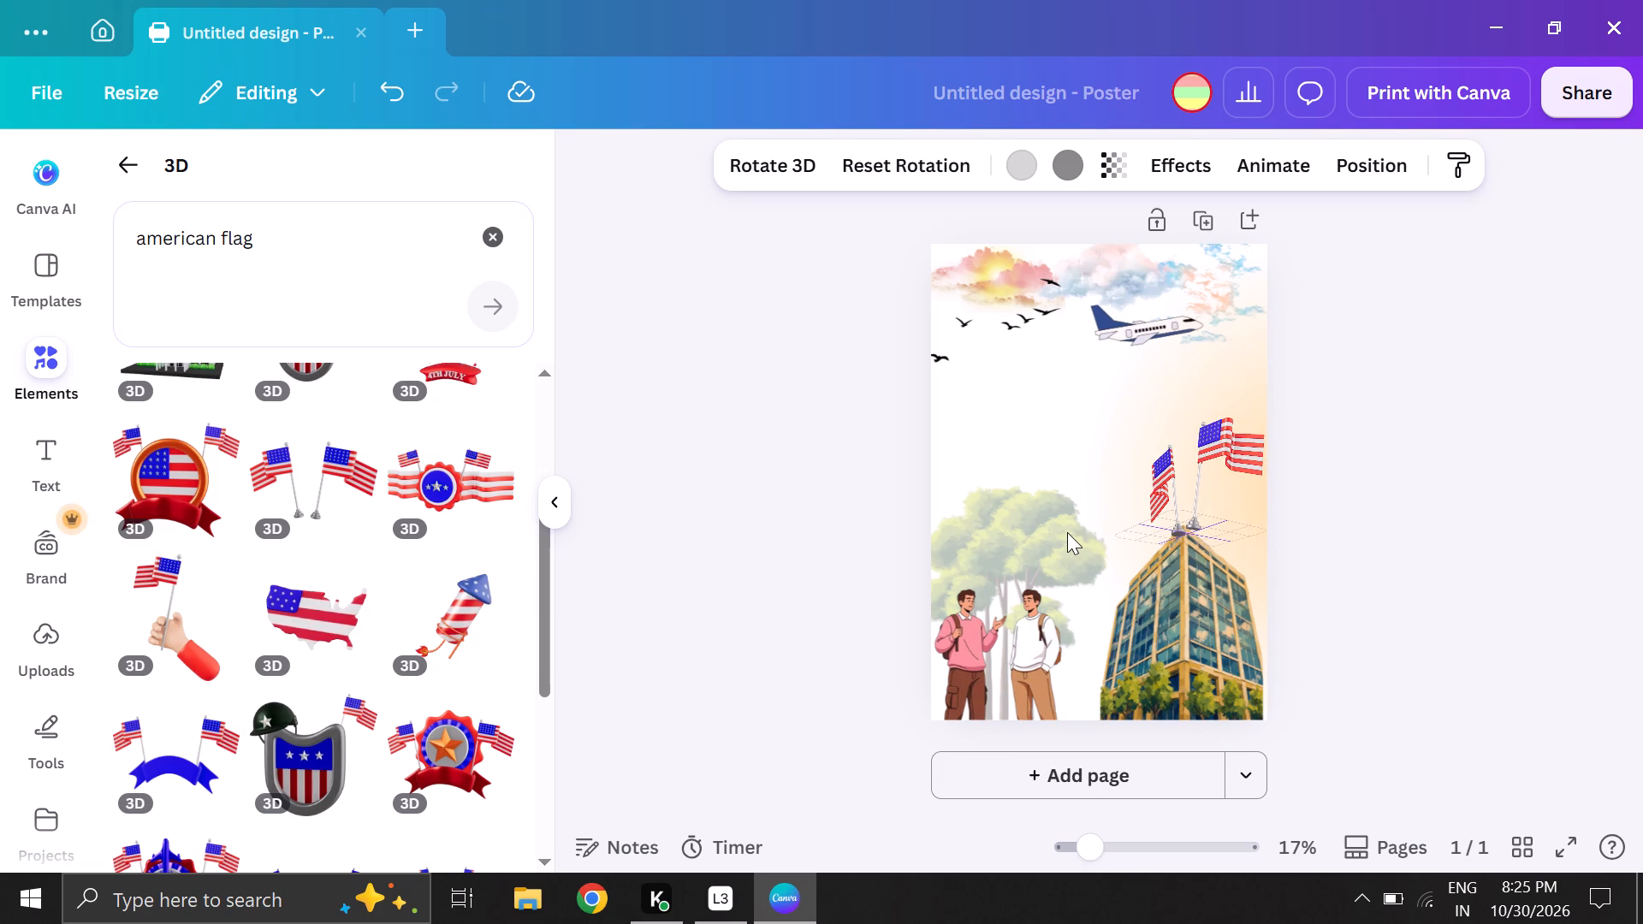
left_click_drag(1067, 532, 1117, 548)
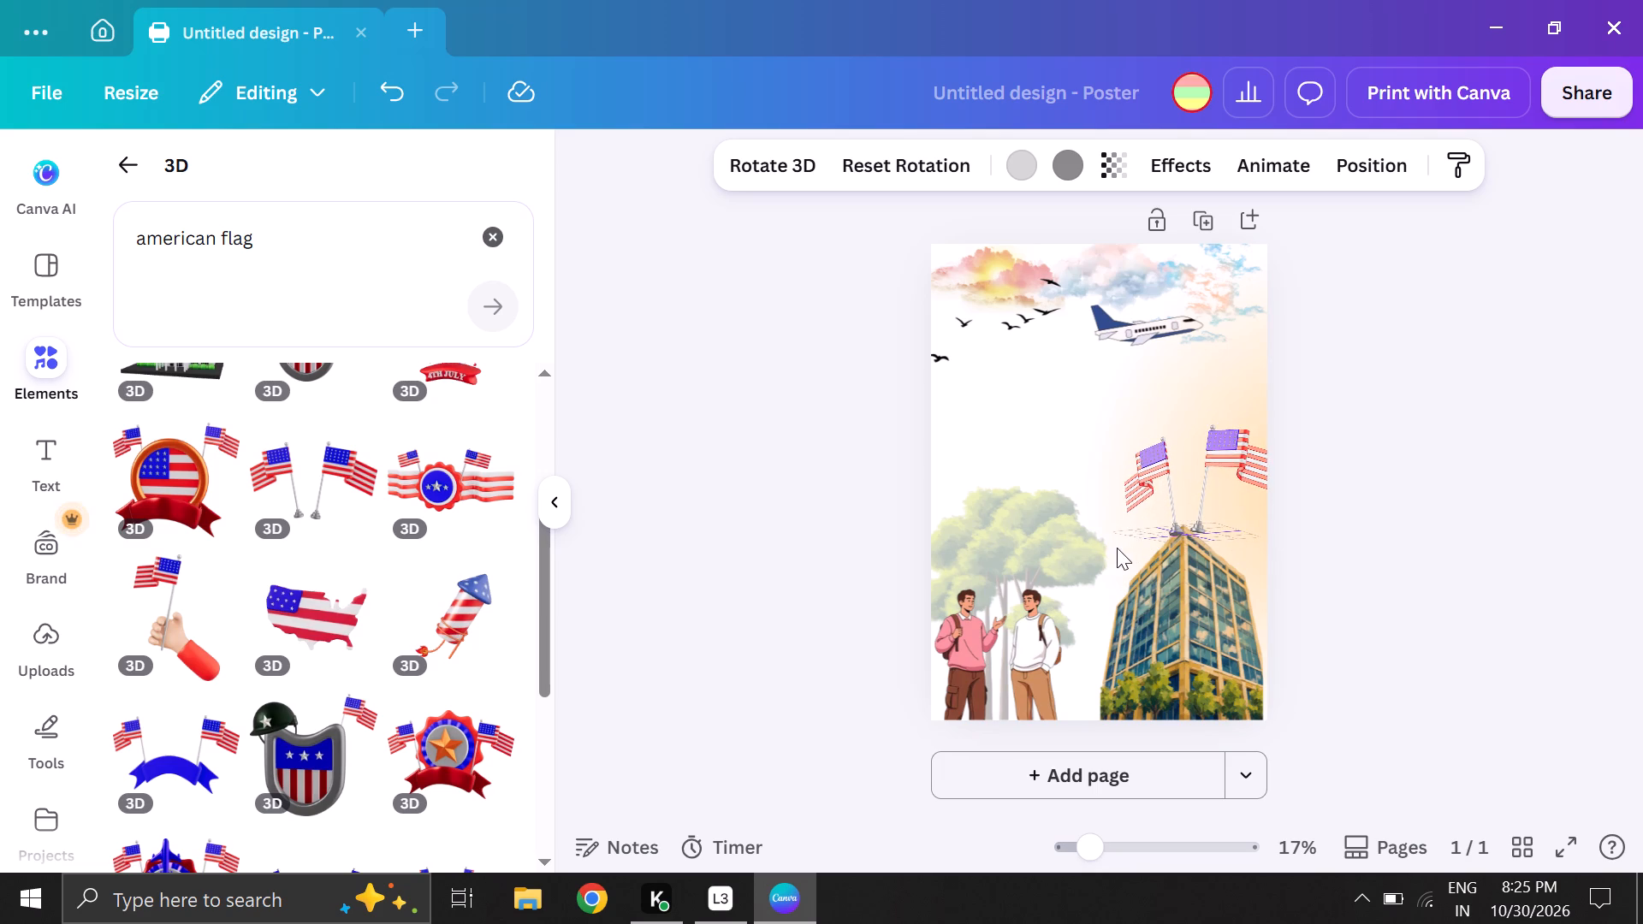
left_click_drag(1117, 548, 1225, 613)
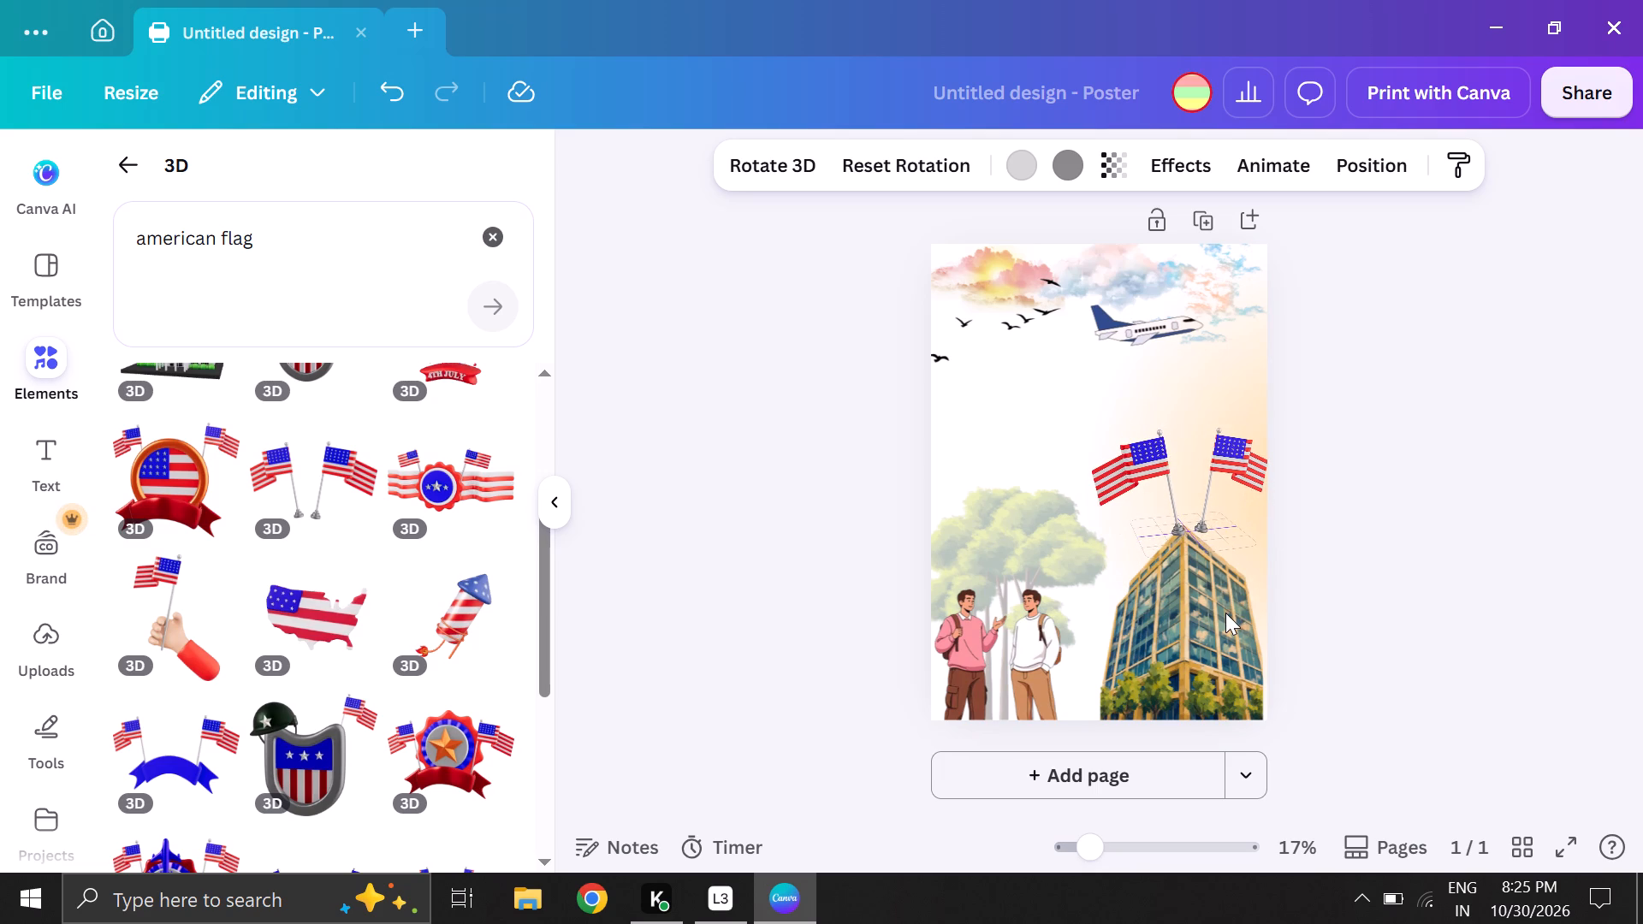
left_click_drag(1225, 613, 1177, 544)
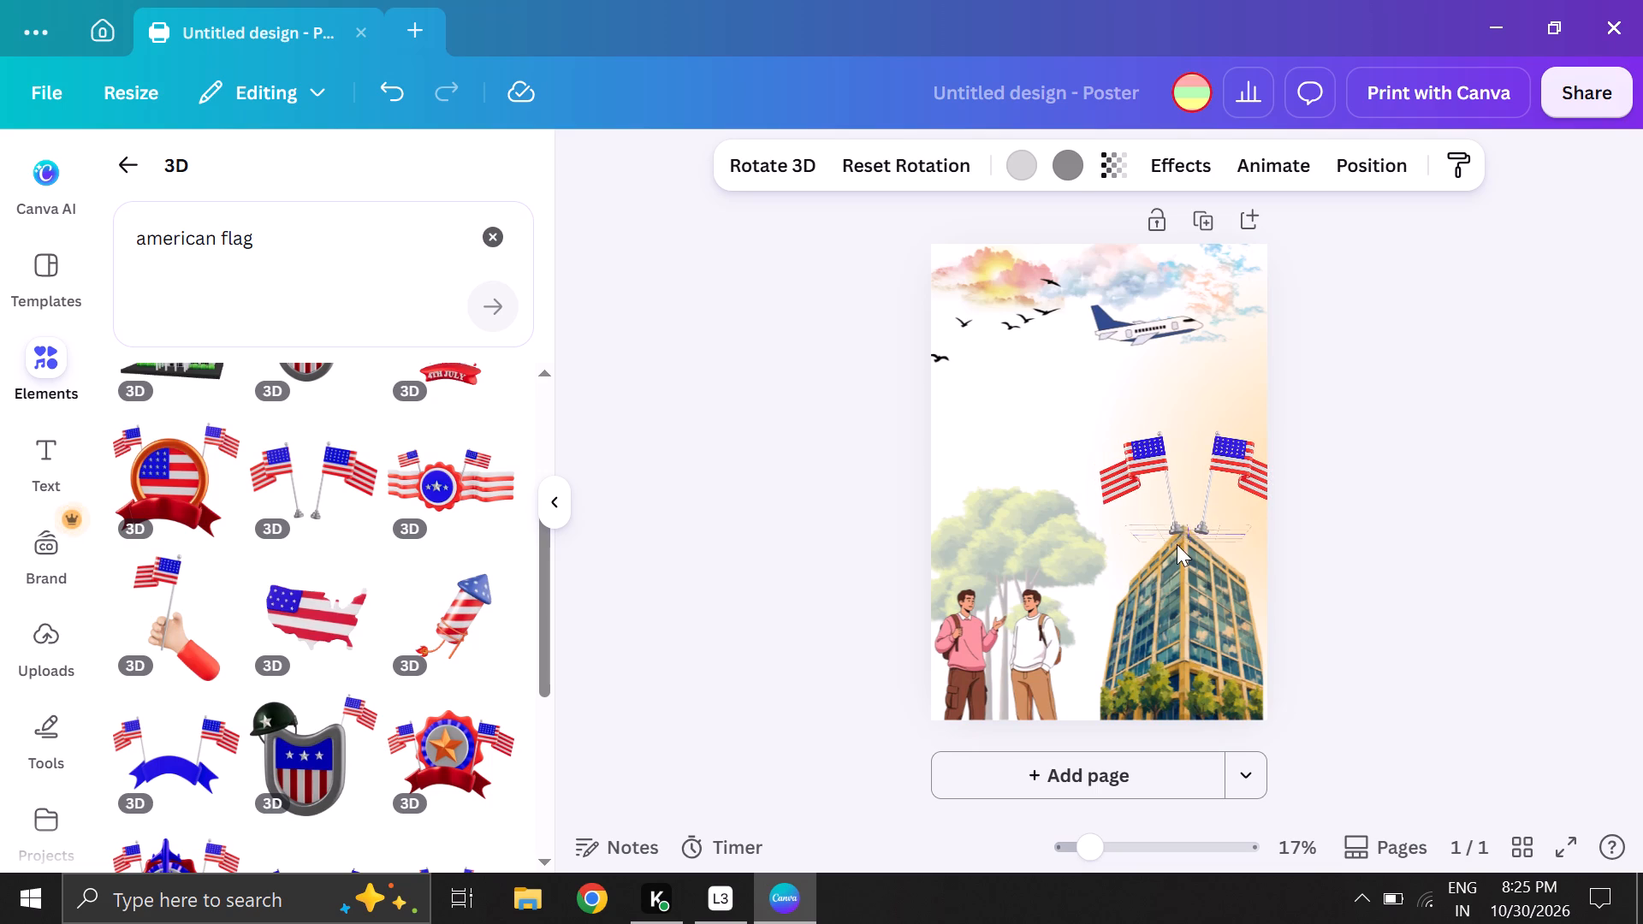
left_click_drag(1177, 544, 1171, 544)
left_click(1367, 507)
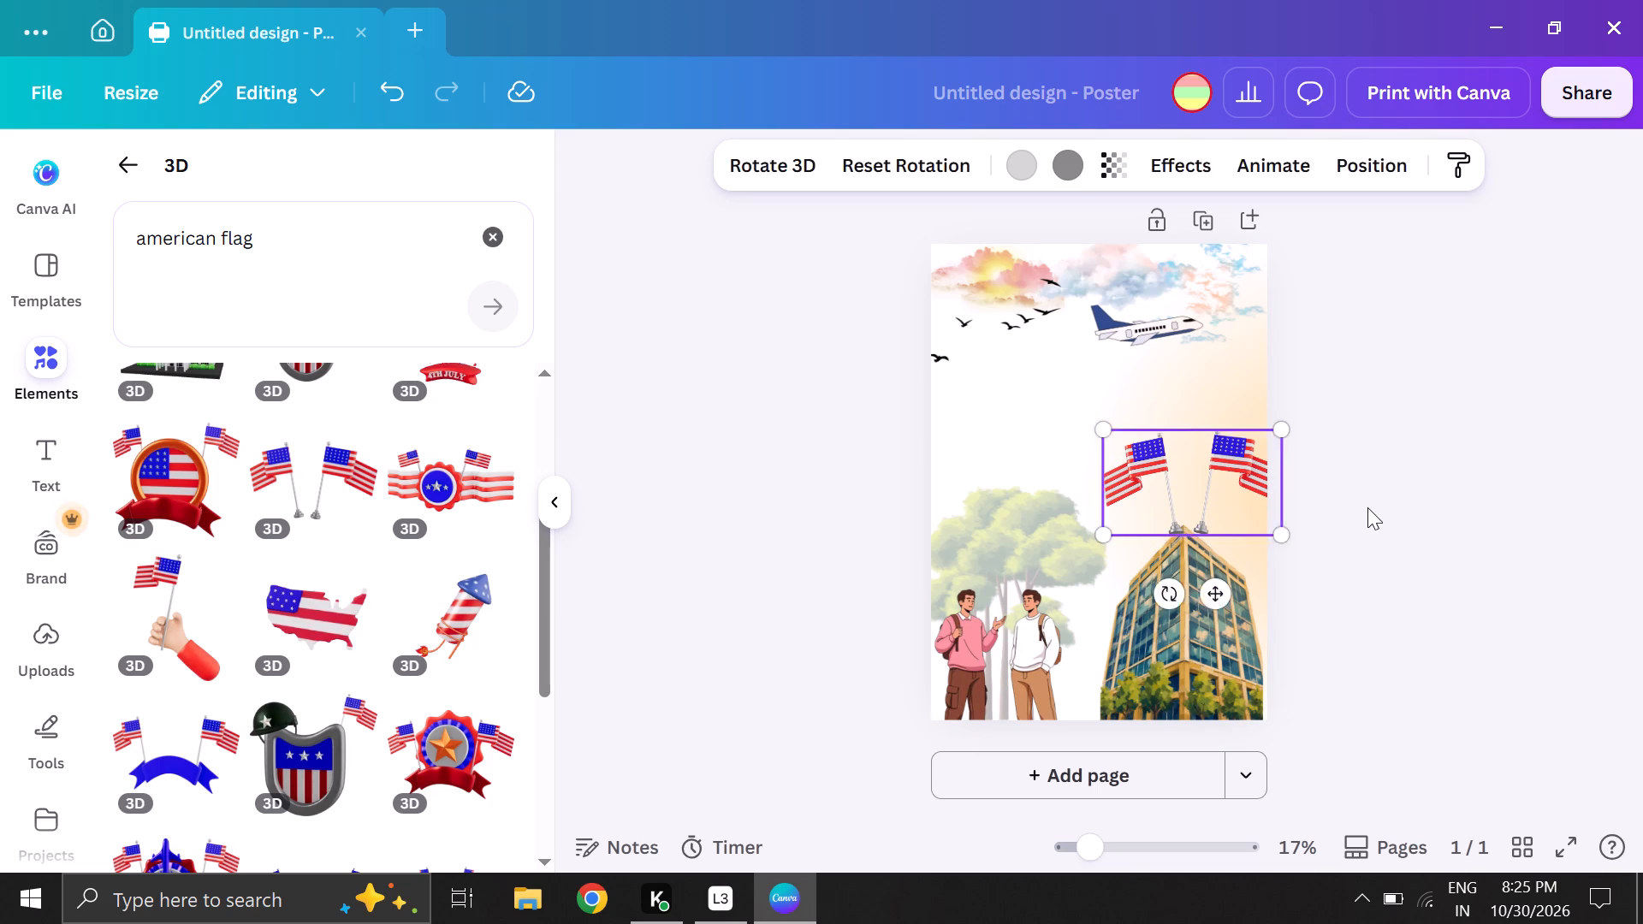
Shrink the pair of flags slightly and center it on the building's rooftop, within the page edge.
left_click_drag(1205, 492, 1183, 498)
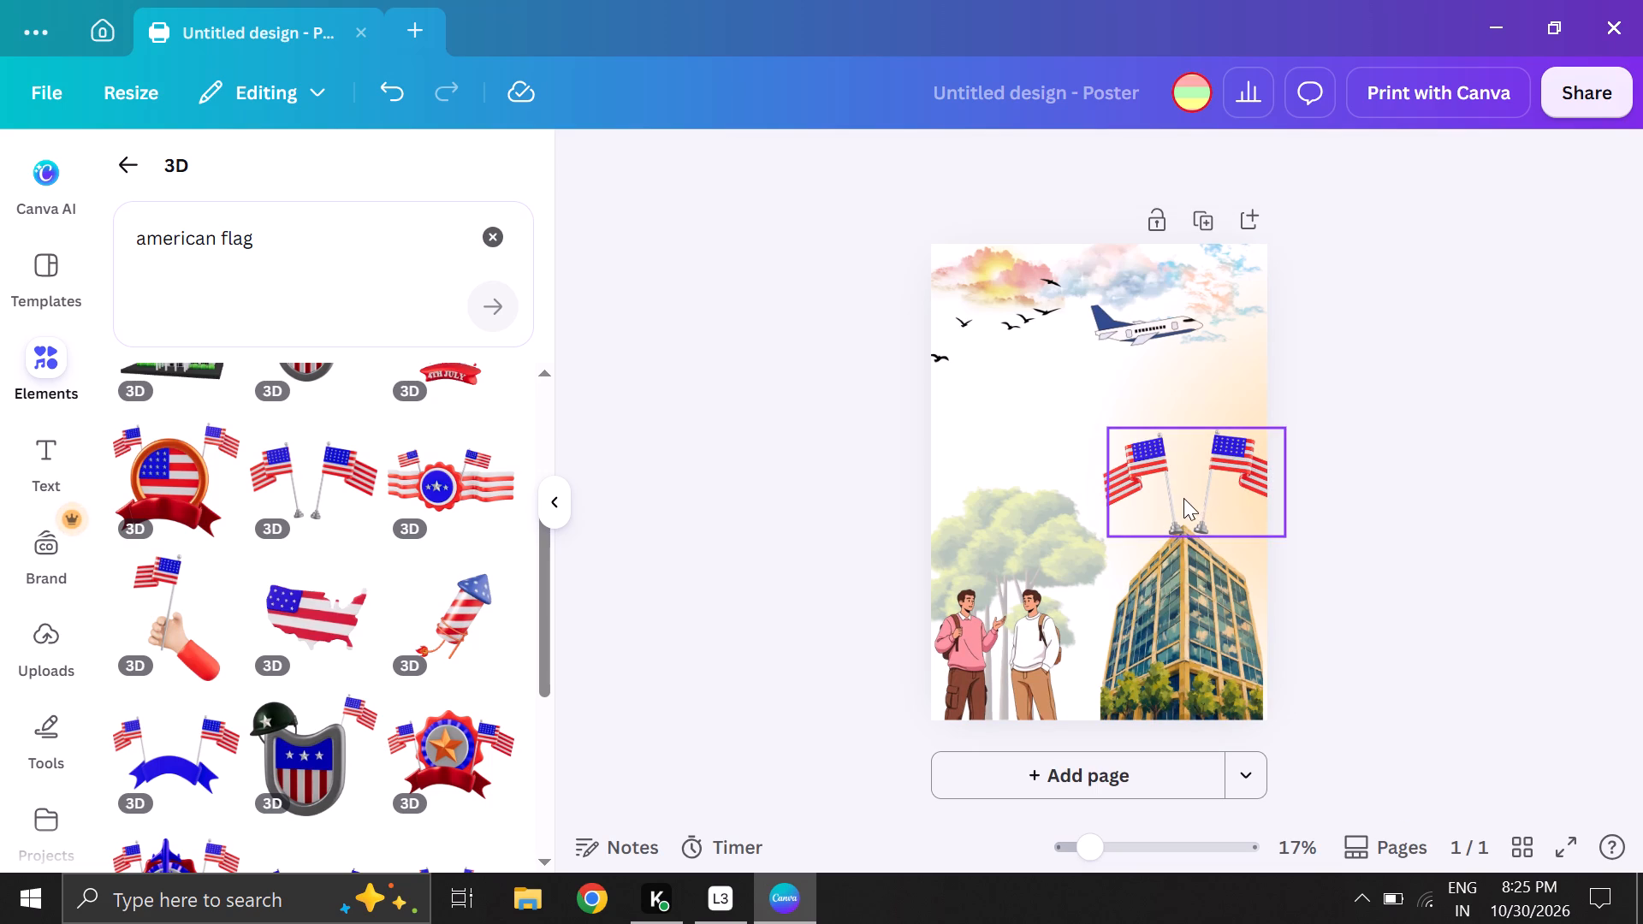
left_click_drag(1183, 498, 1189, 490)
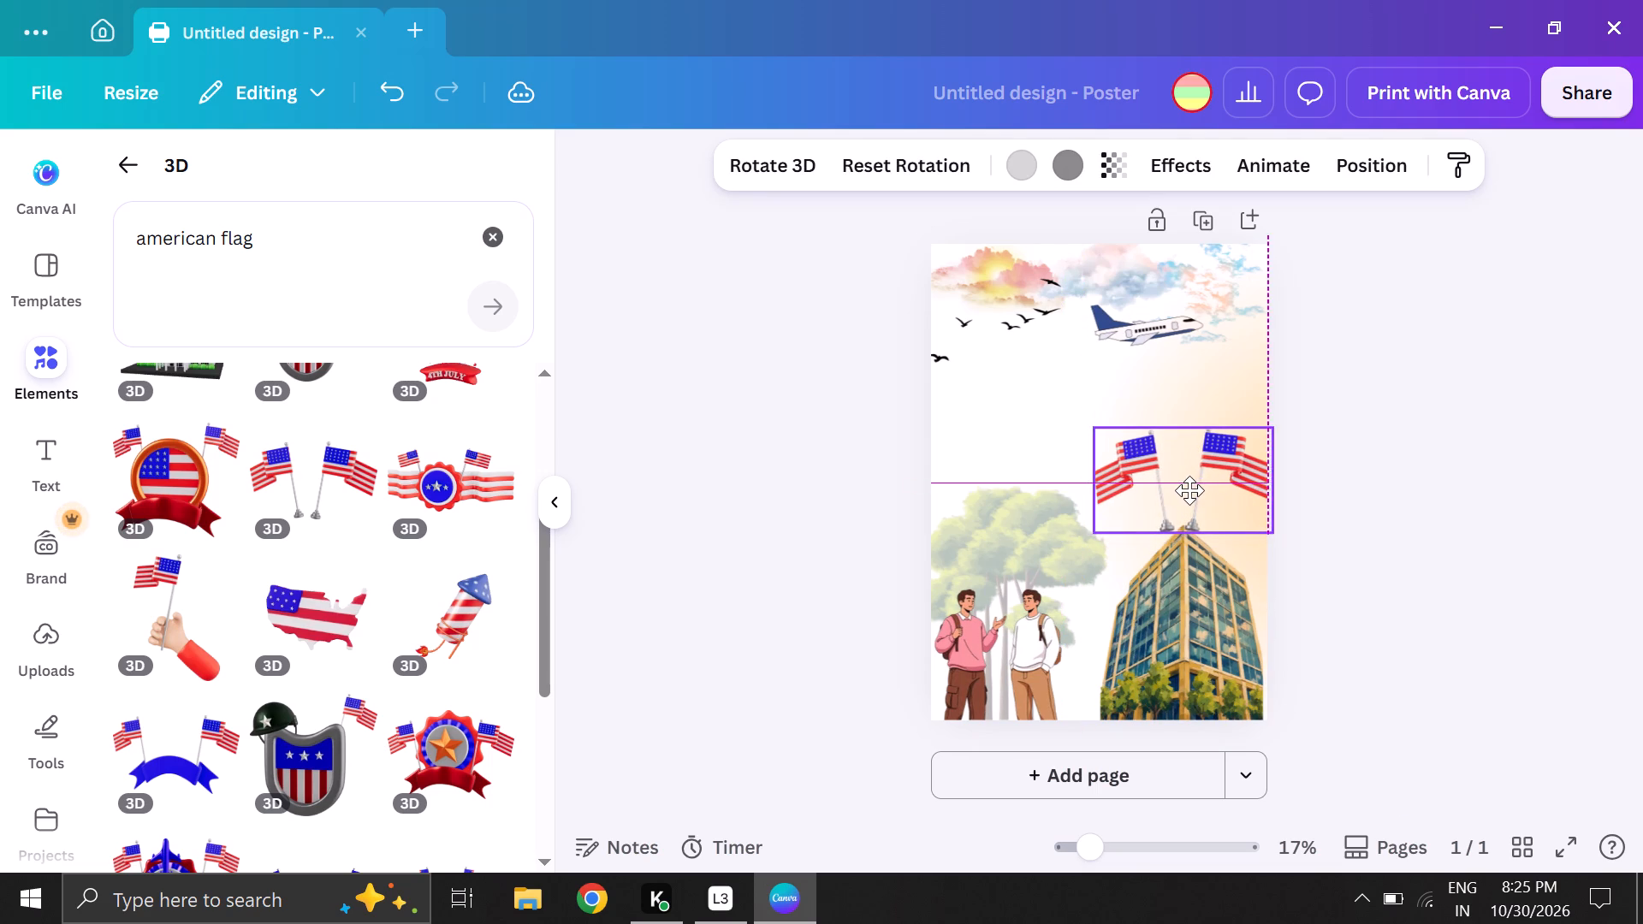
left_click_drag(1189, 490, 1193, 496)
left_click(1423, 518)
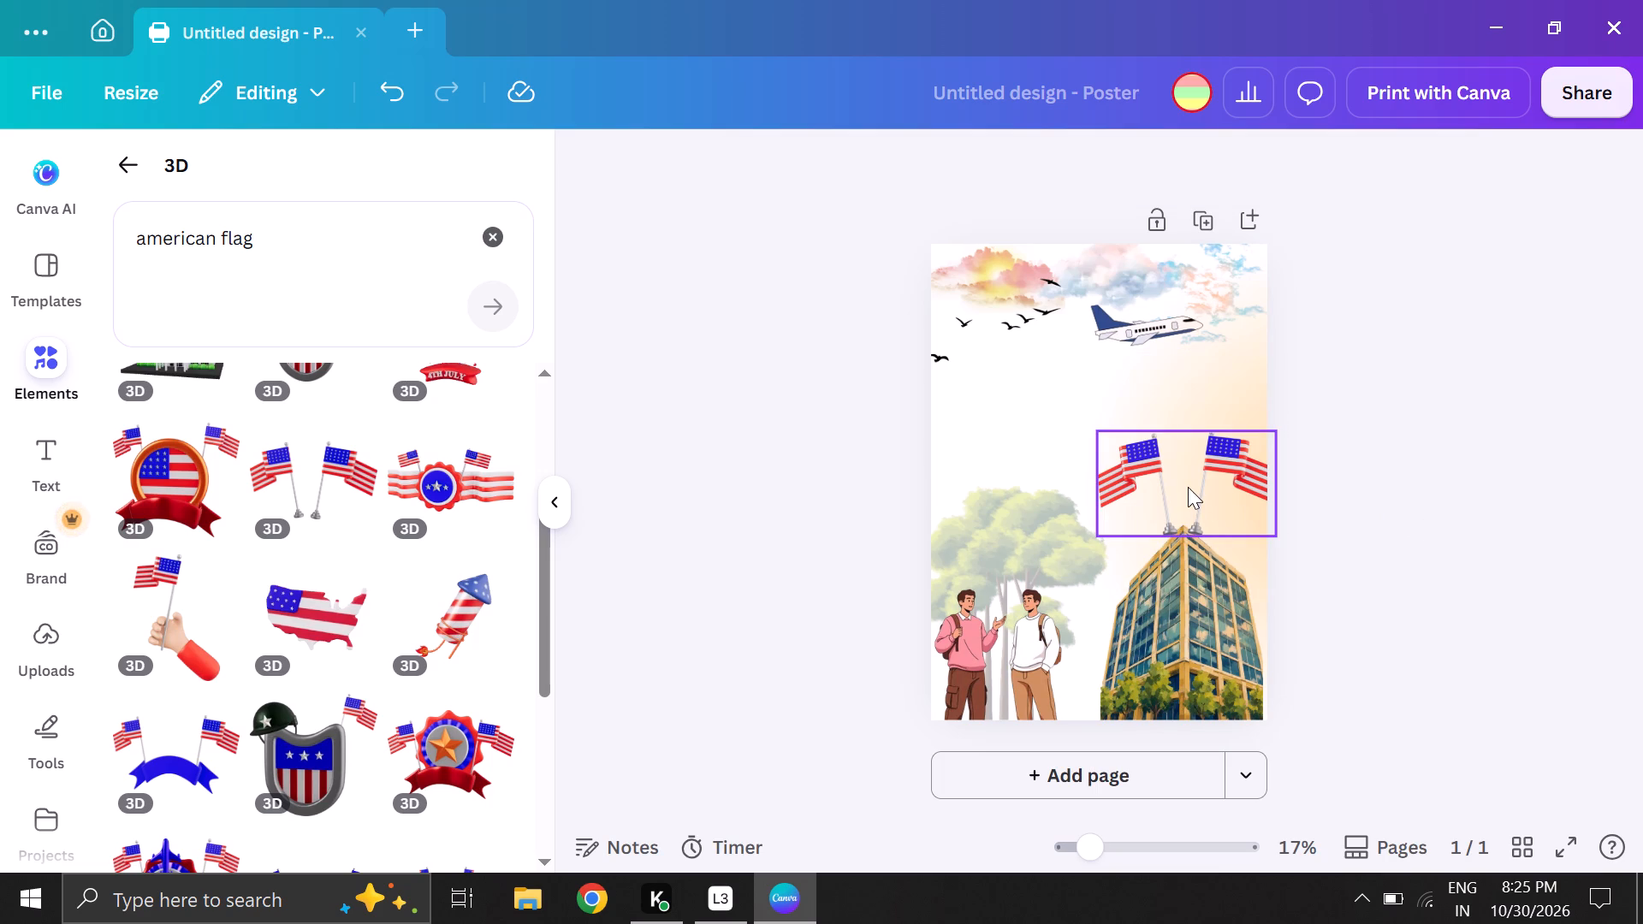
left_click(1250, 517)
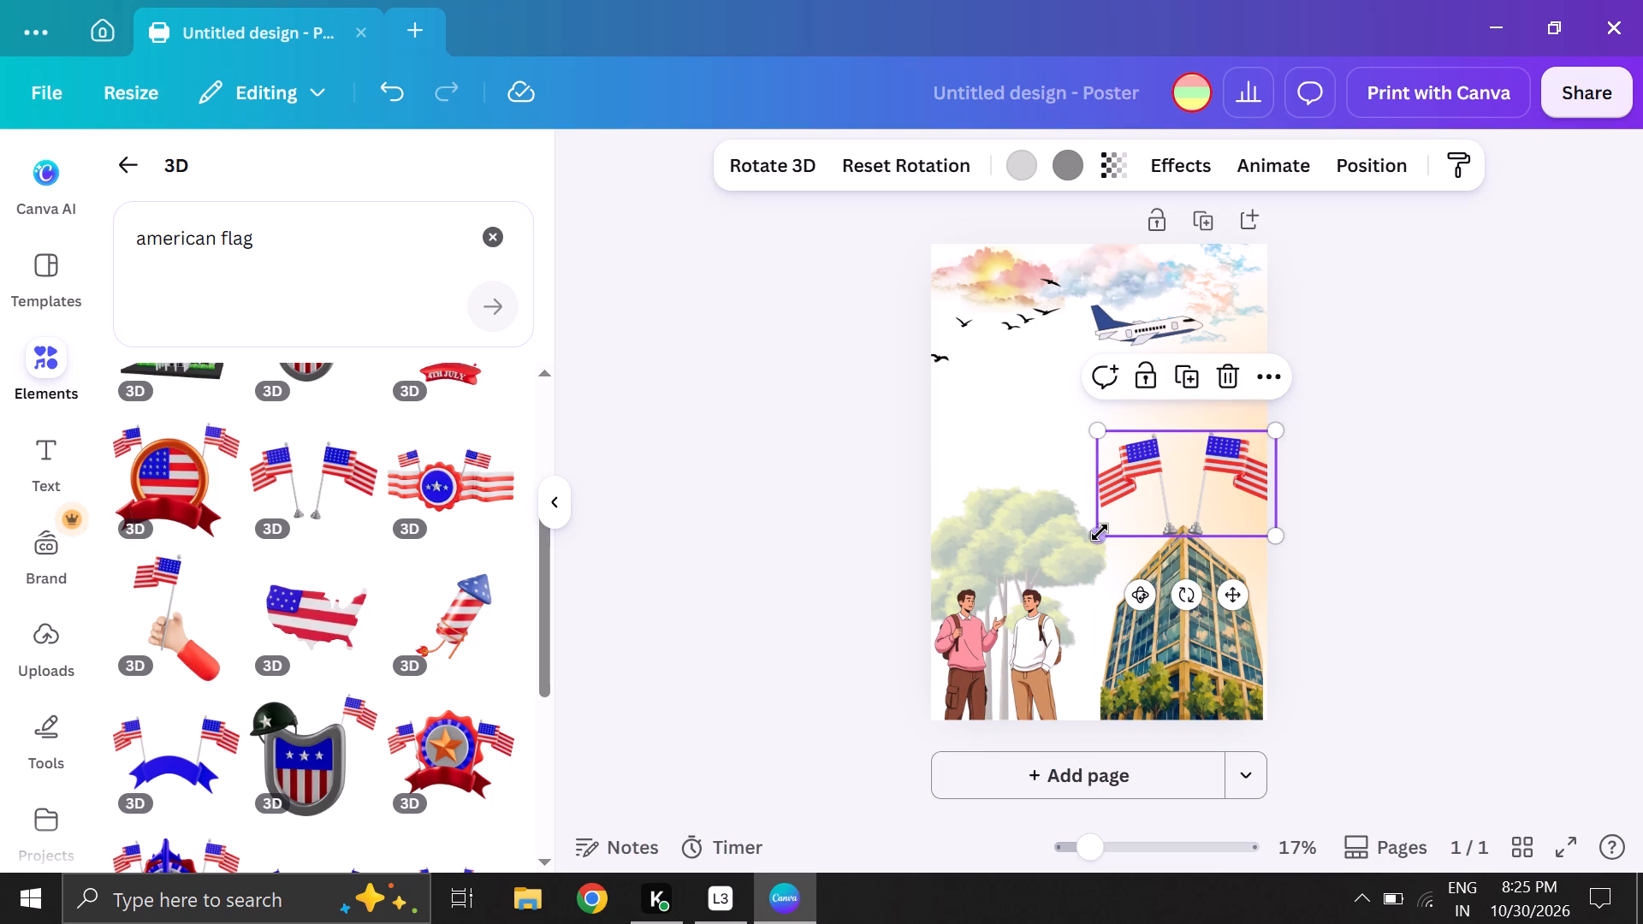
left_click_drag(1100, 535, 1120, 512)
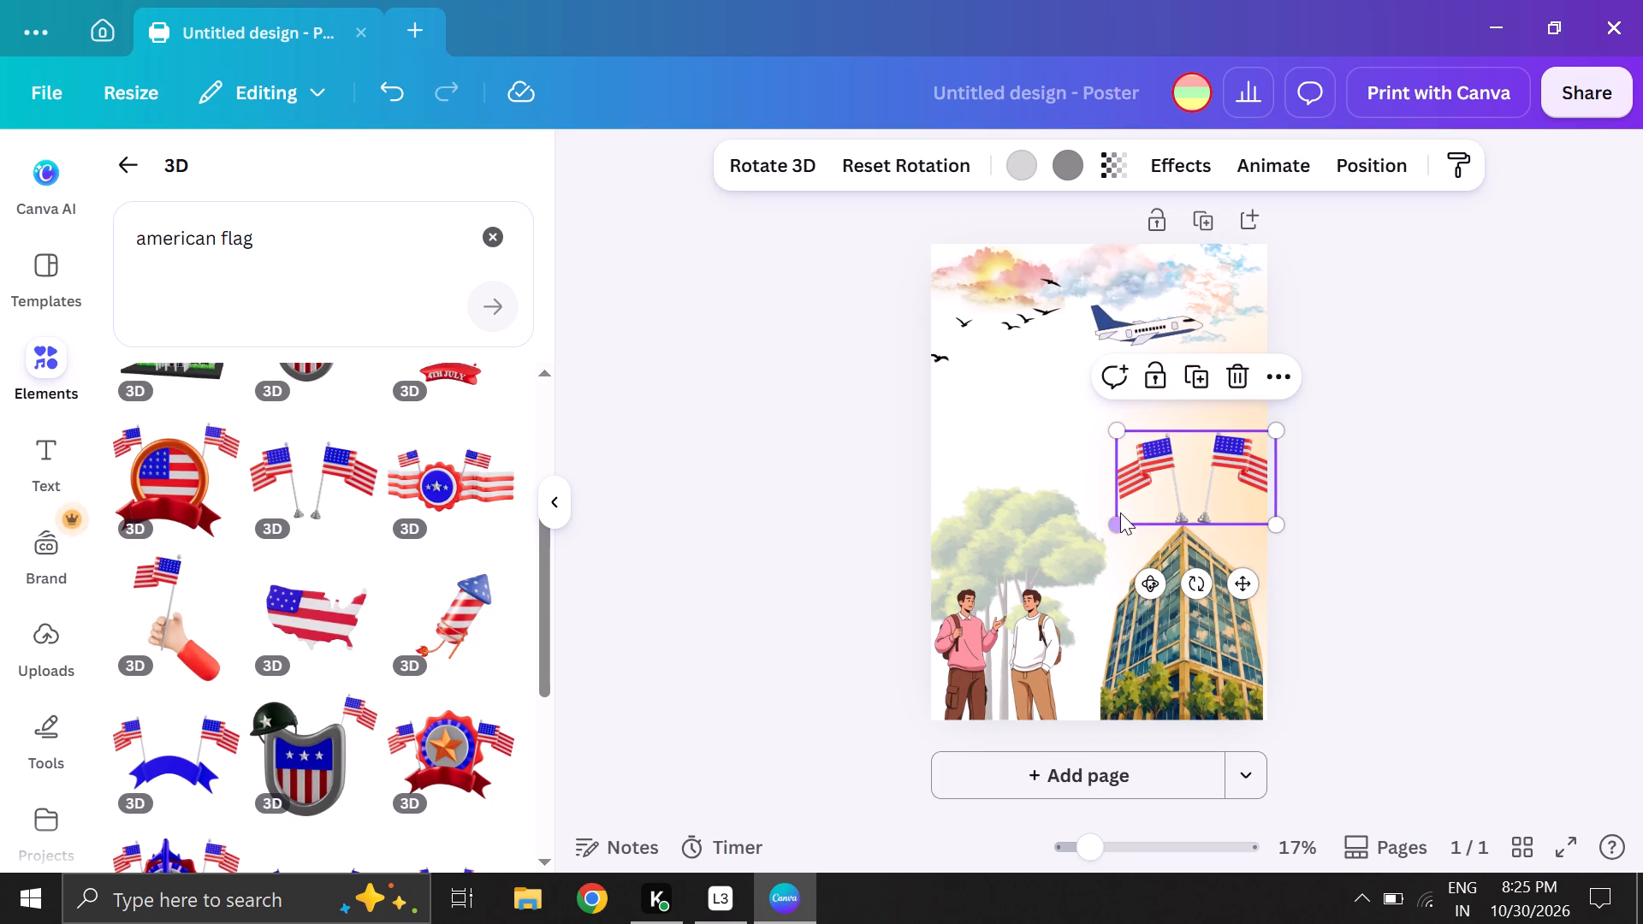
left_click_drag(1190, 477, 1180, 485)
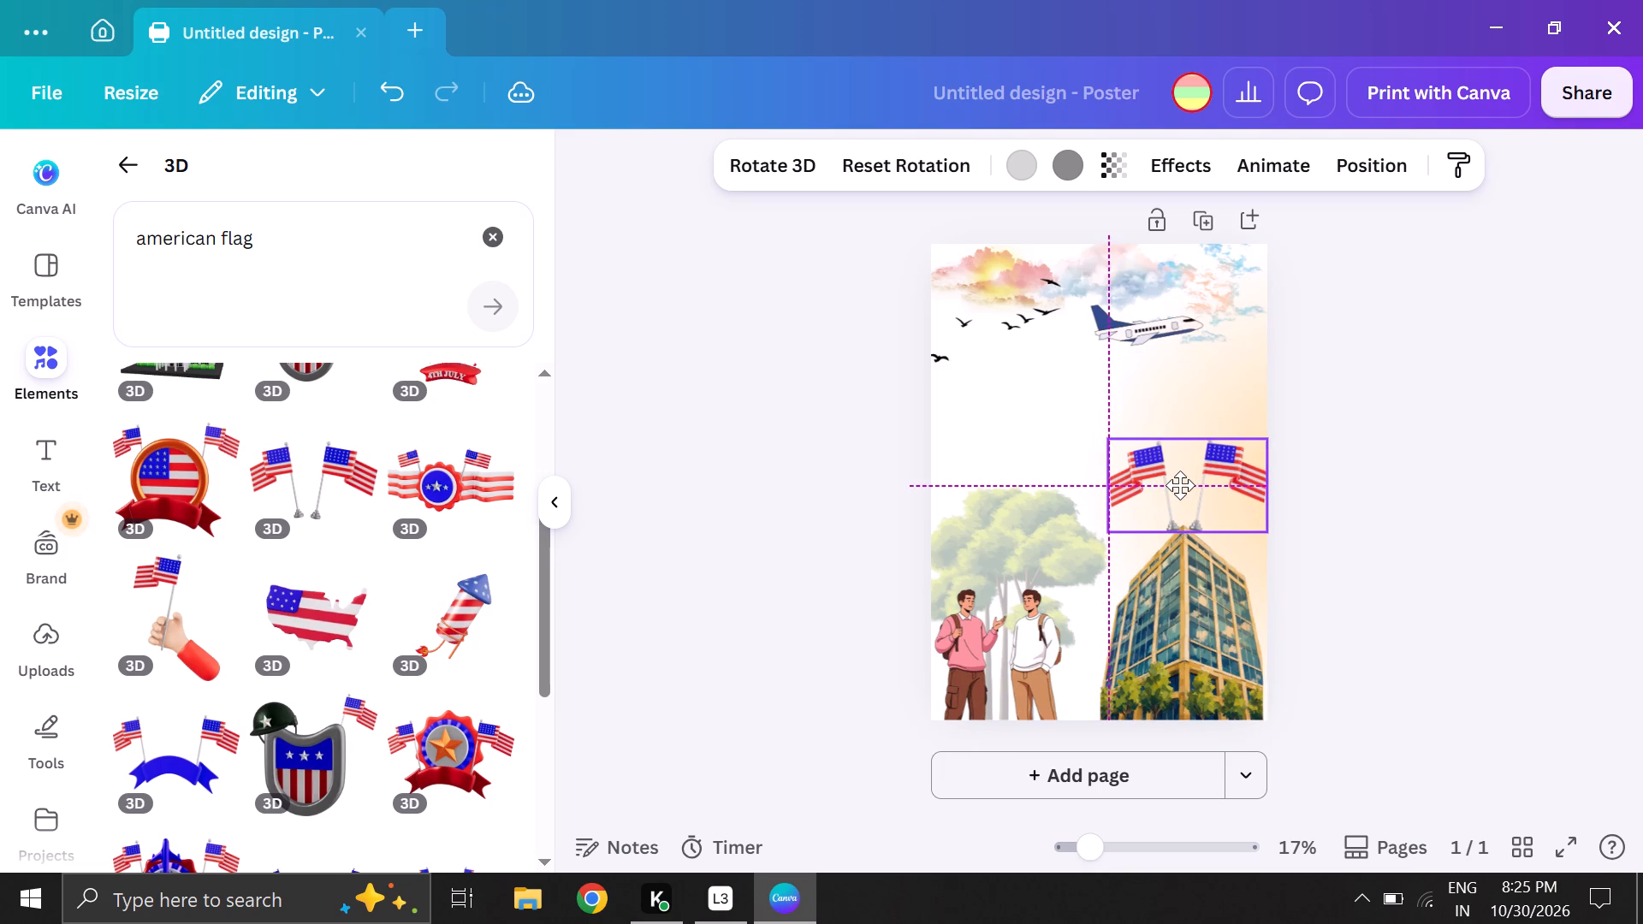
left_click_drag(1180, 485, 1177, 486)
left_click(1364, 529)
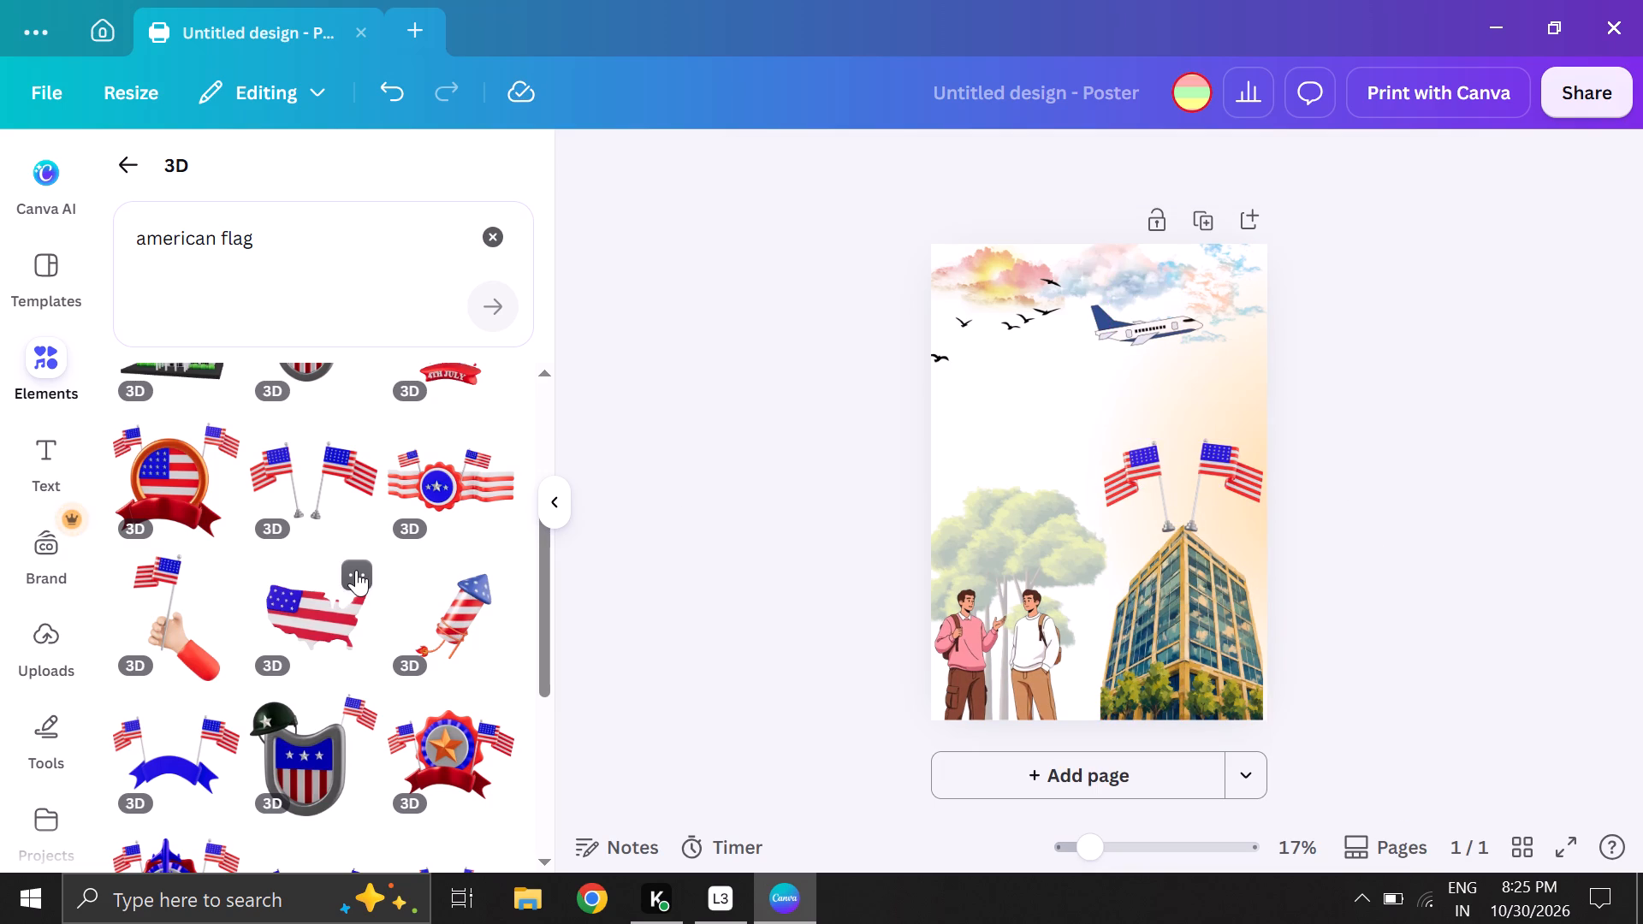
Look through the 3D American flag search results for an alternative to the pair of flags.
scroll(228, 653, "down", 2)
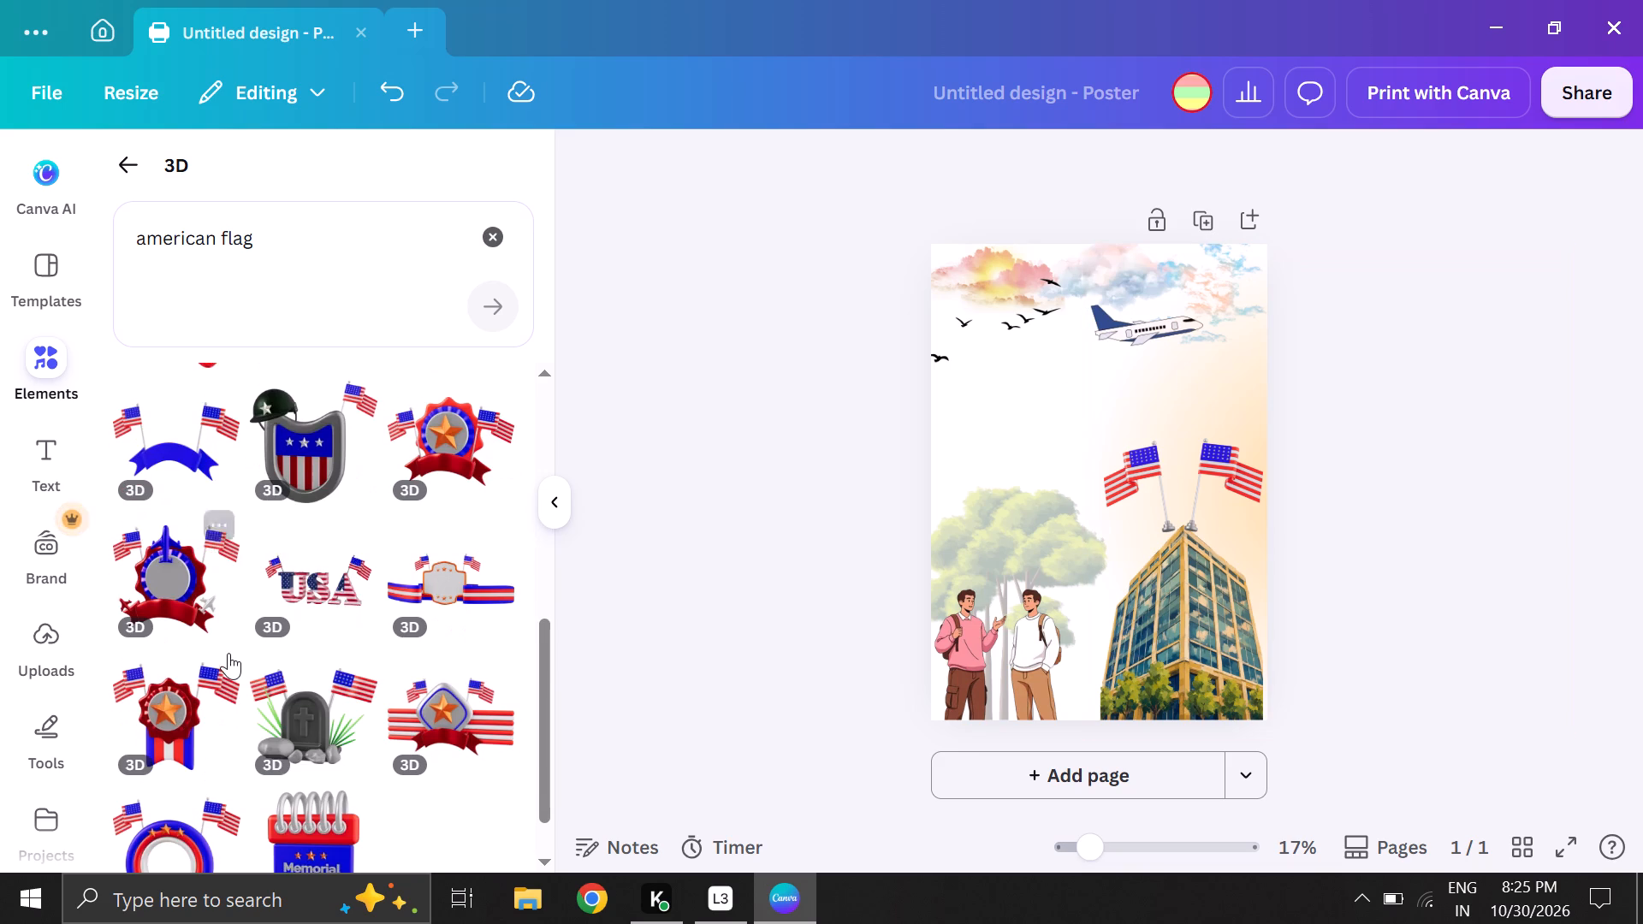
scroll(228, 653, "down", 1)
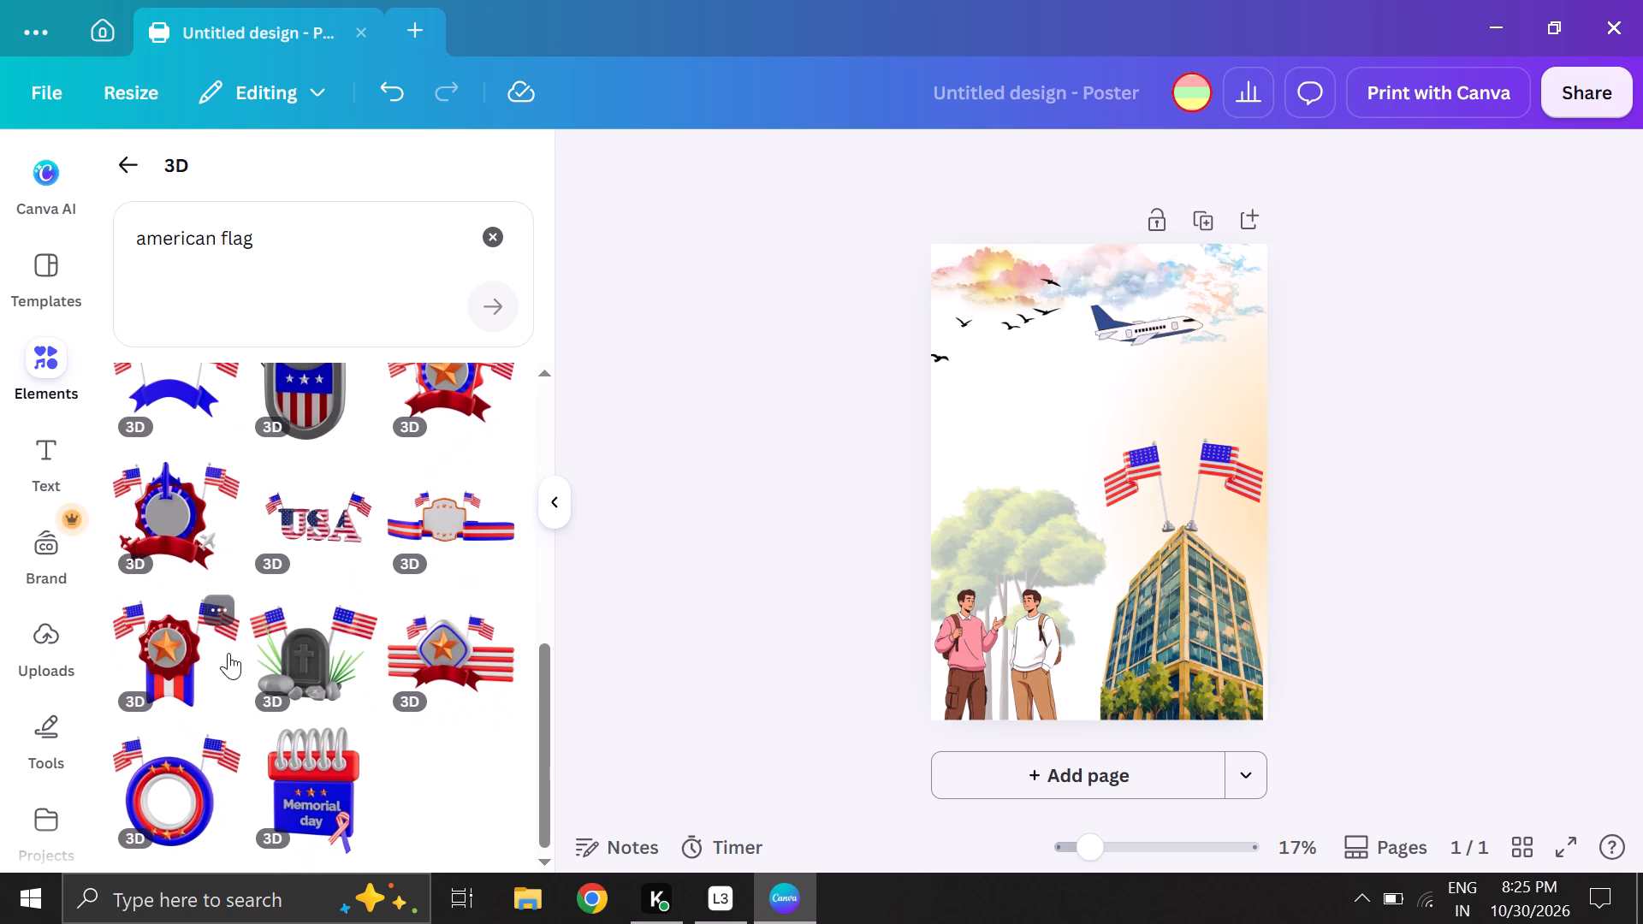
scroll(228, 653, "down", 1)
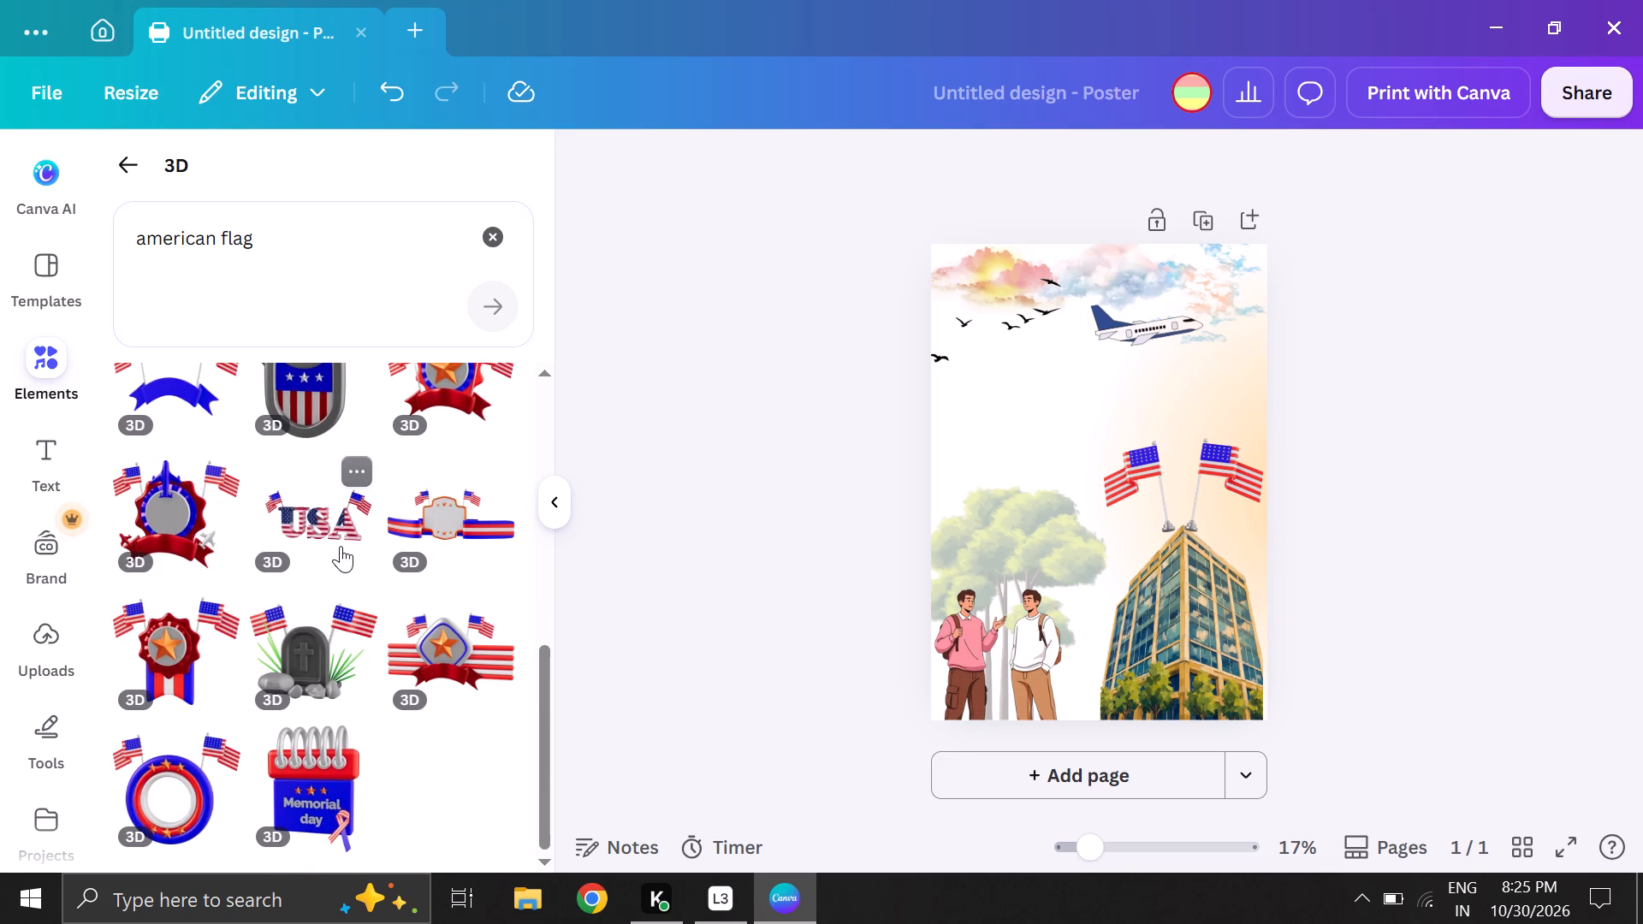
scroll(341, 546, "up", 3)
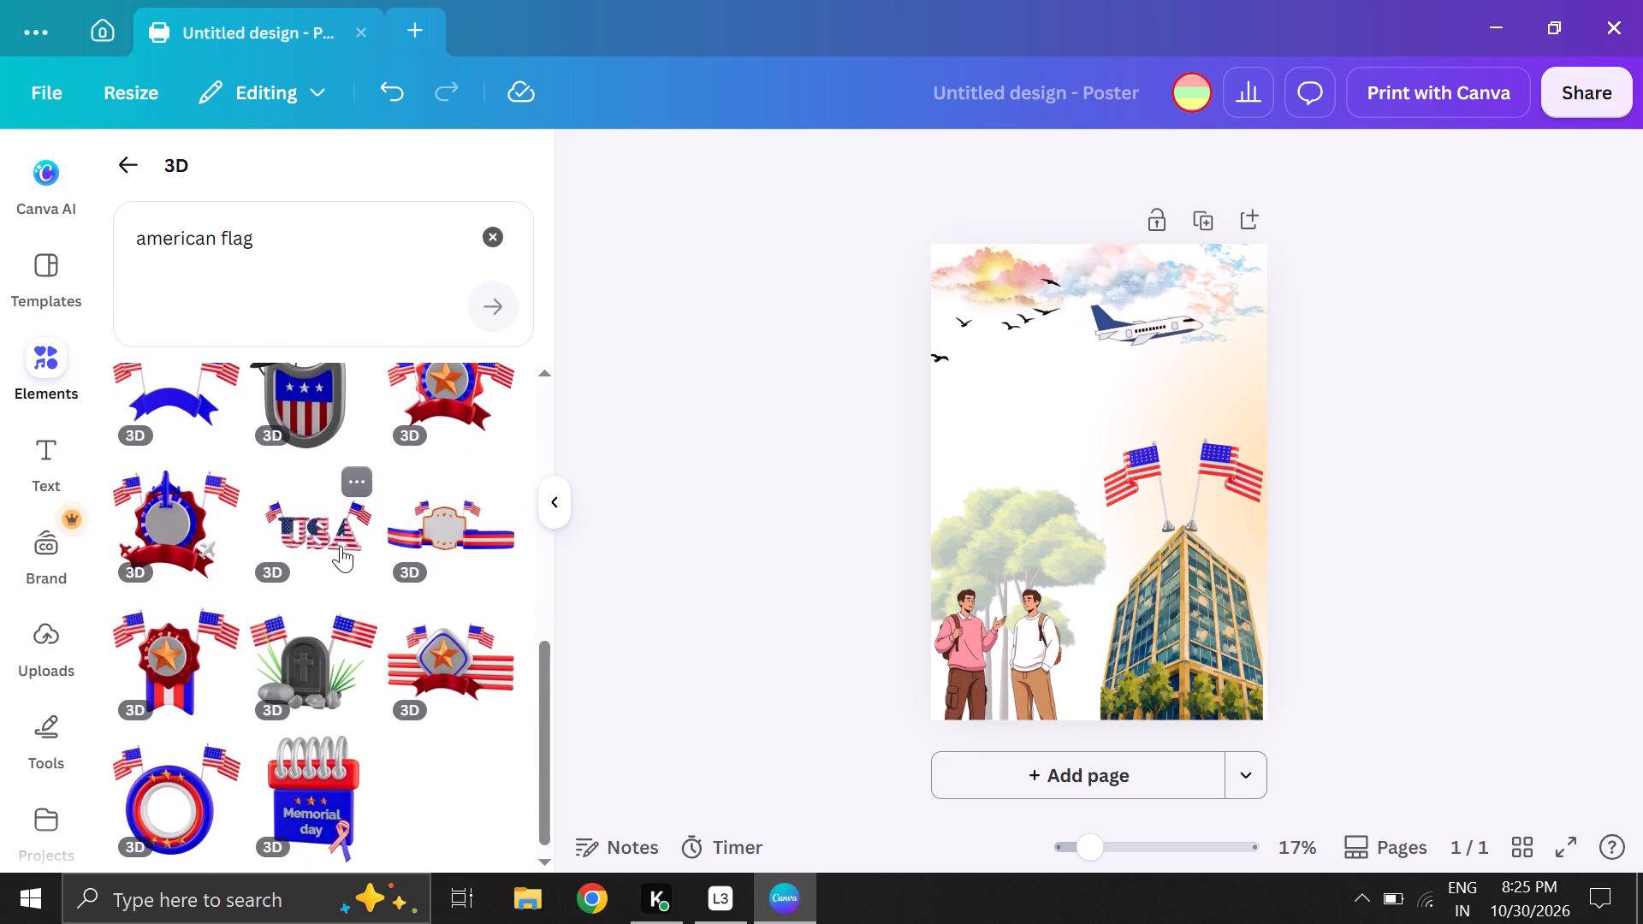
scroll(341, 546, "up", 2)
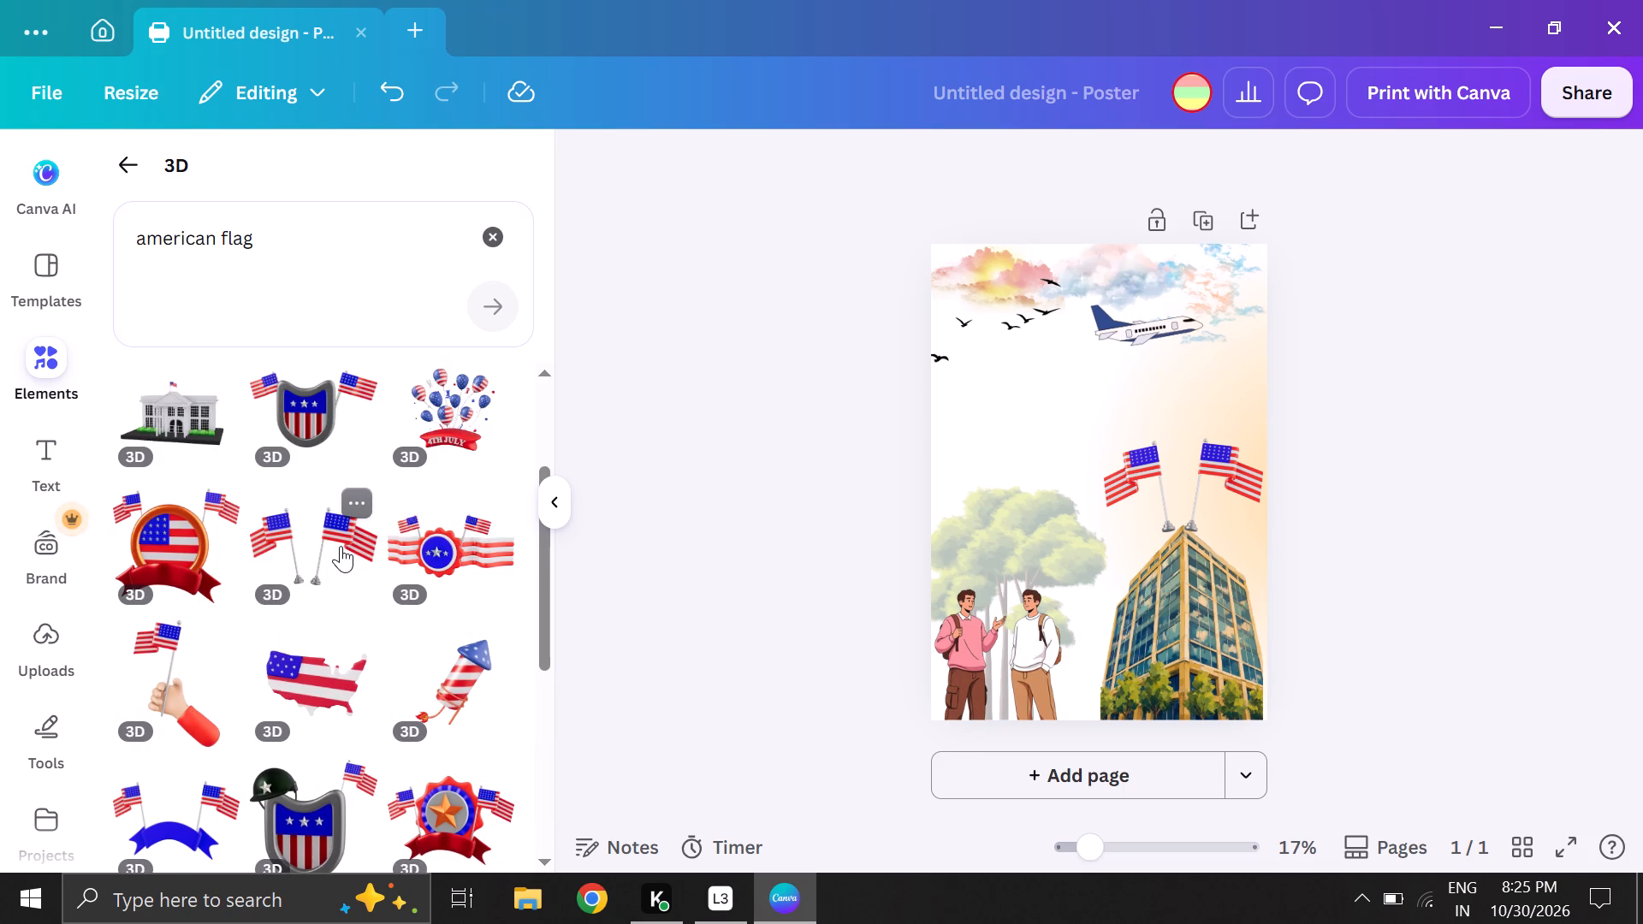
scroll(341, 546, "up", 4)
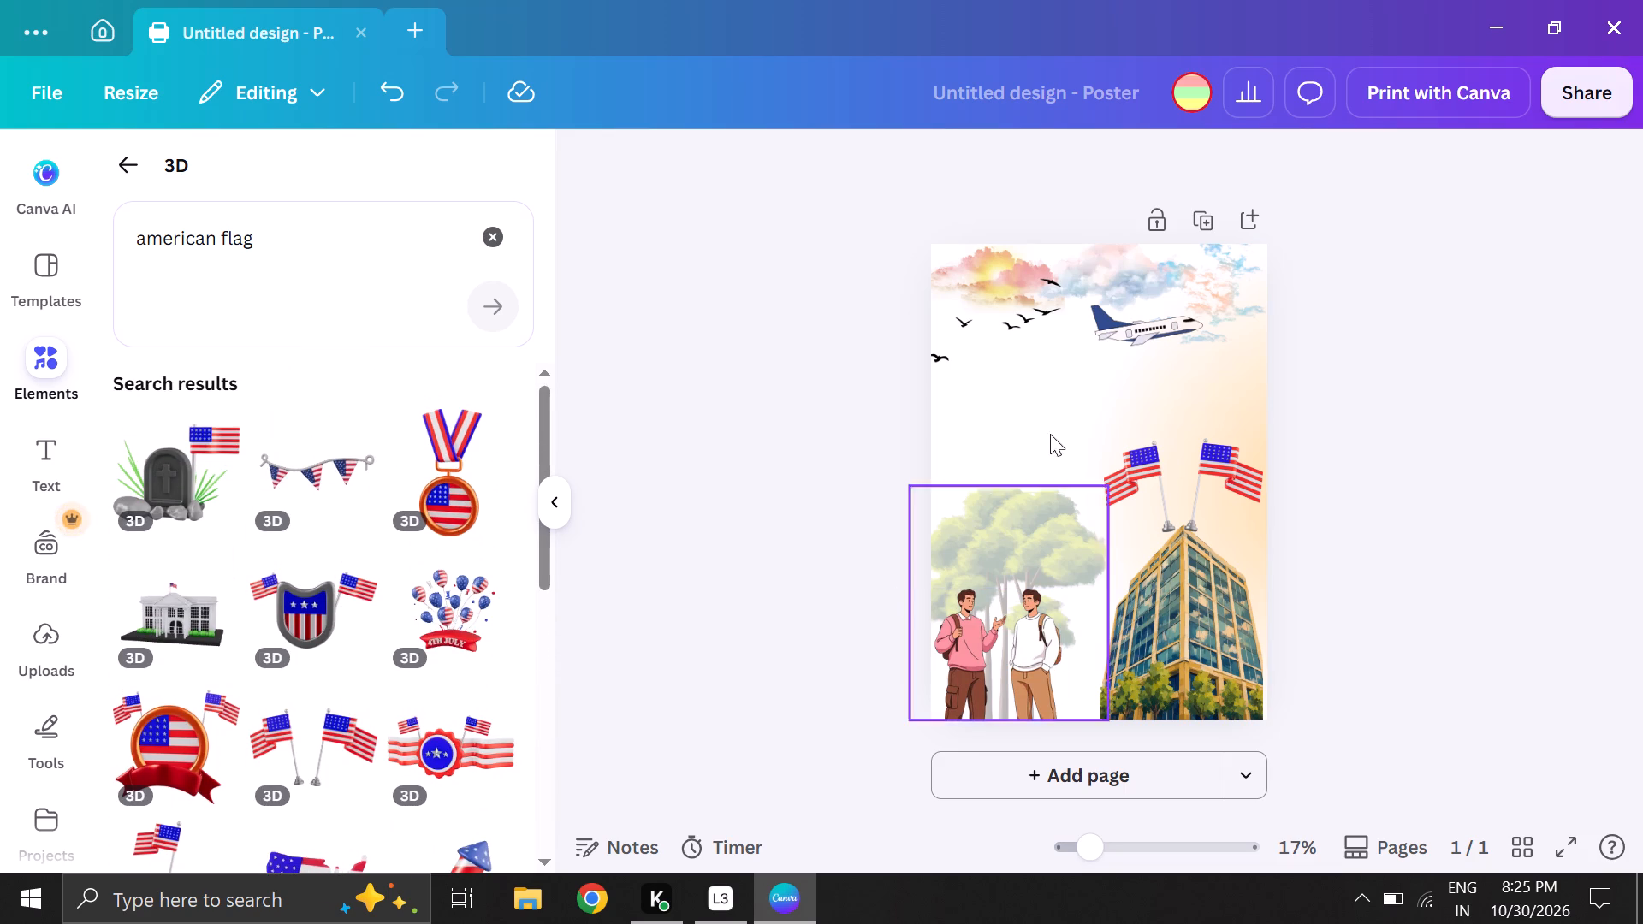
Delete the pair of American flags from the building's rooftop.
left_click(1189, 482)
key("Return")
key("Delete")
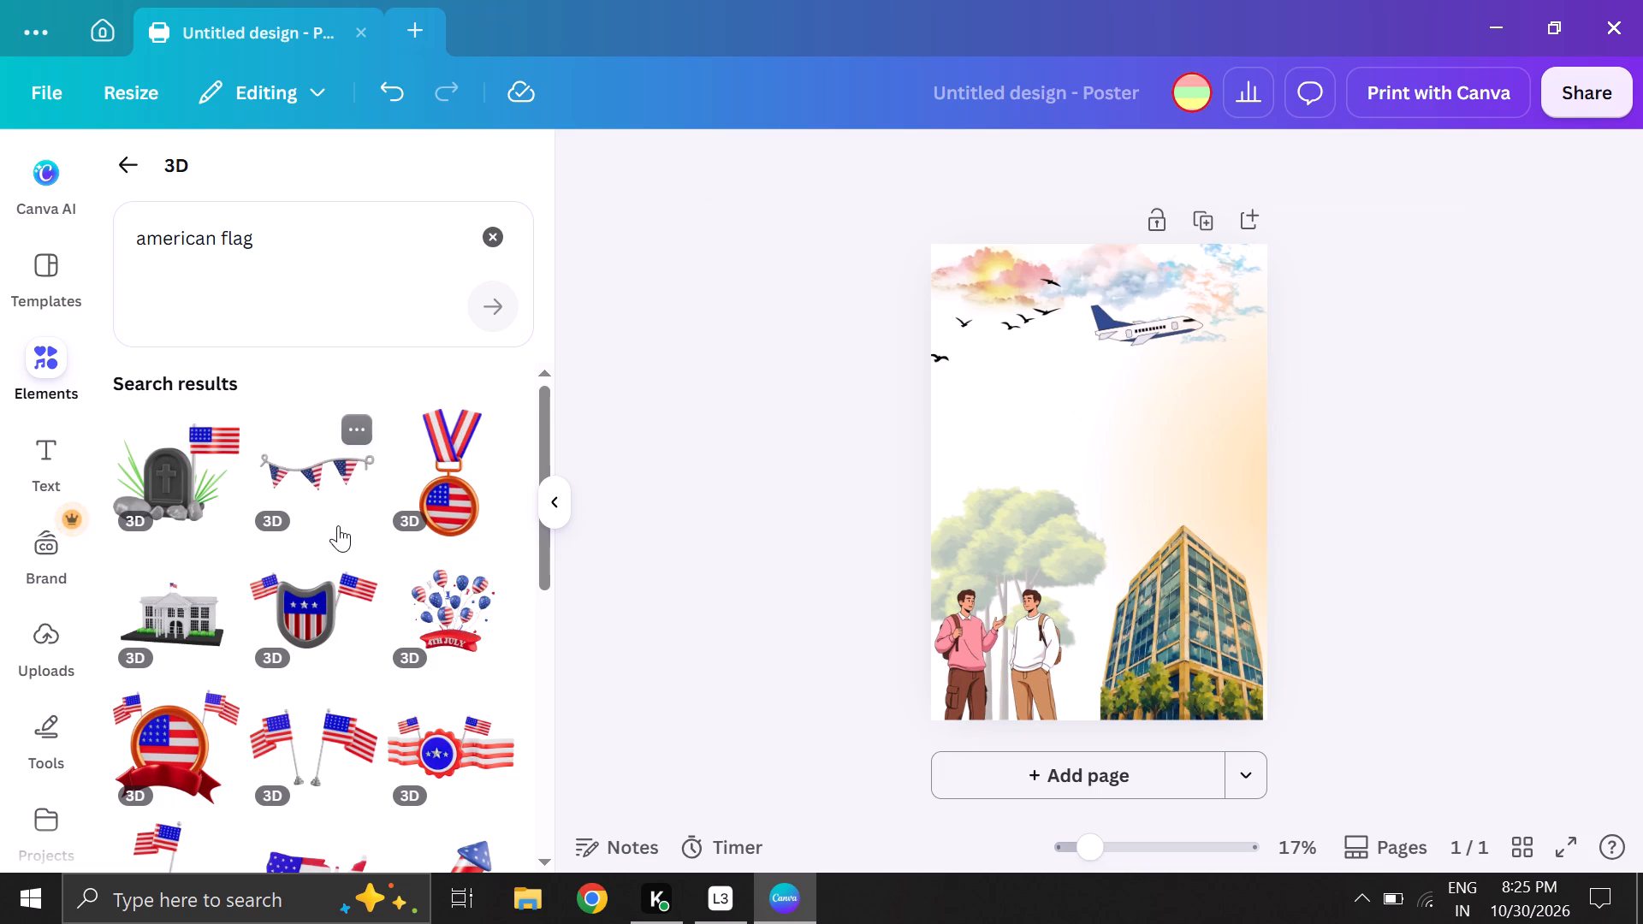
key("shift+Delete")
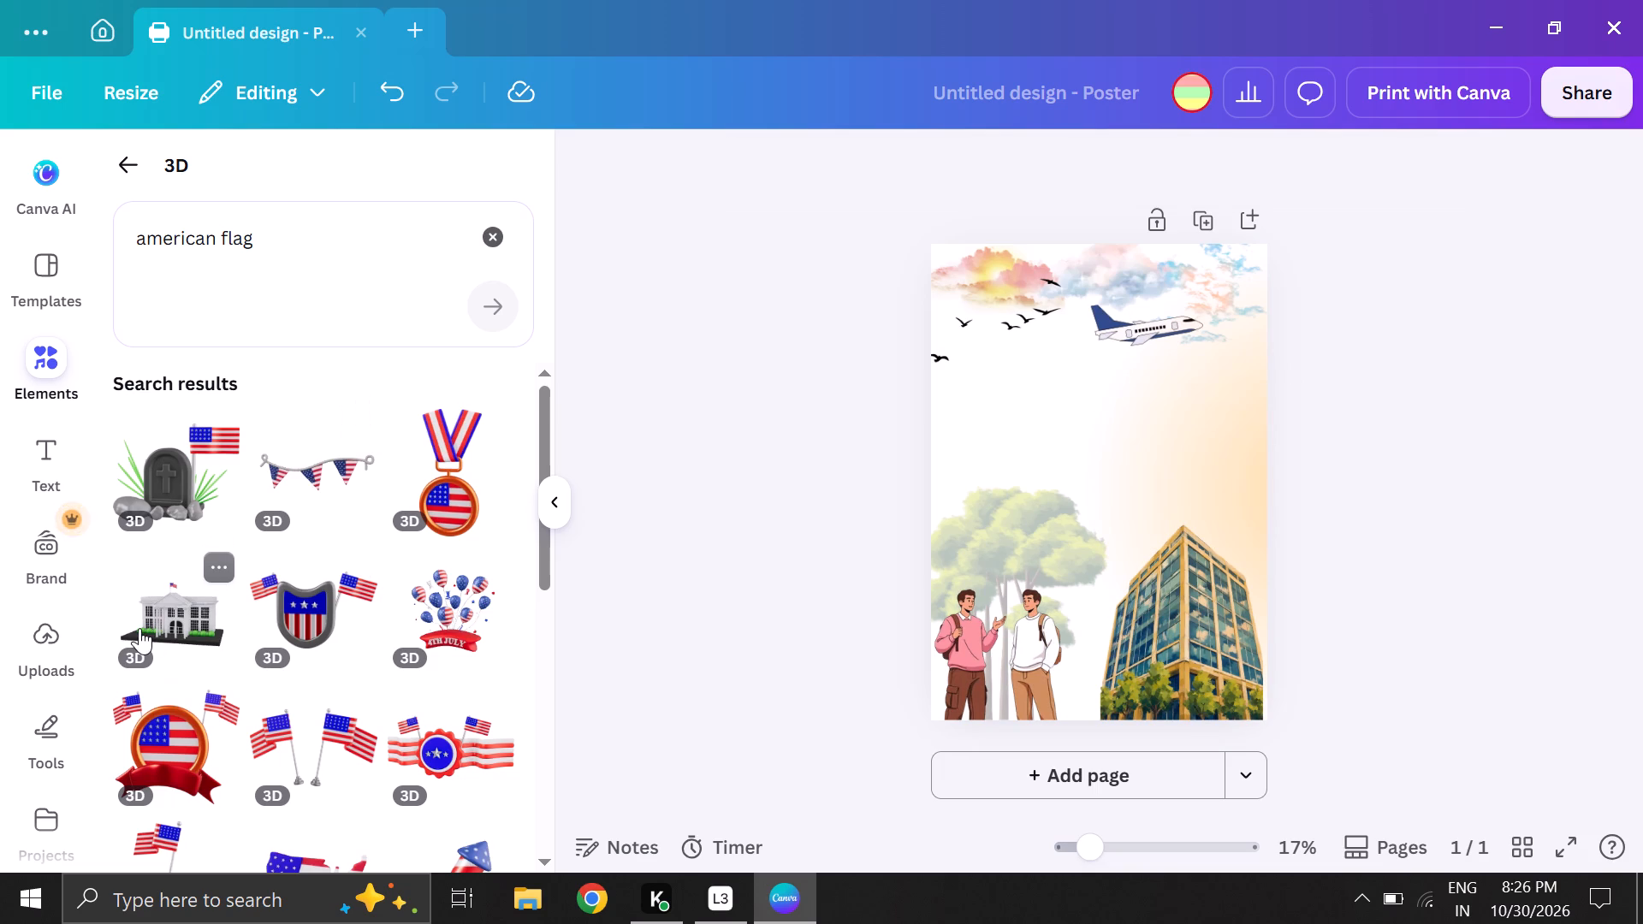
Add the 3D USA map in American flag colors and place it mid-page, below the airplane and above the trees.
scroll(139, 628, "down", 1)
scroll(304, 659, "down", 1)
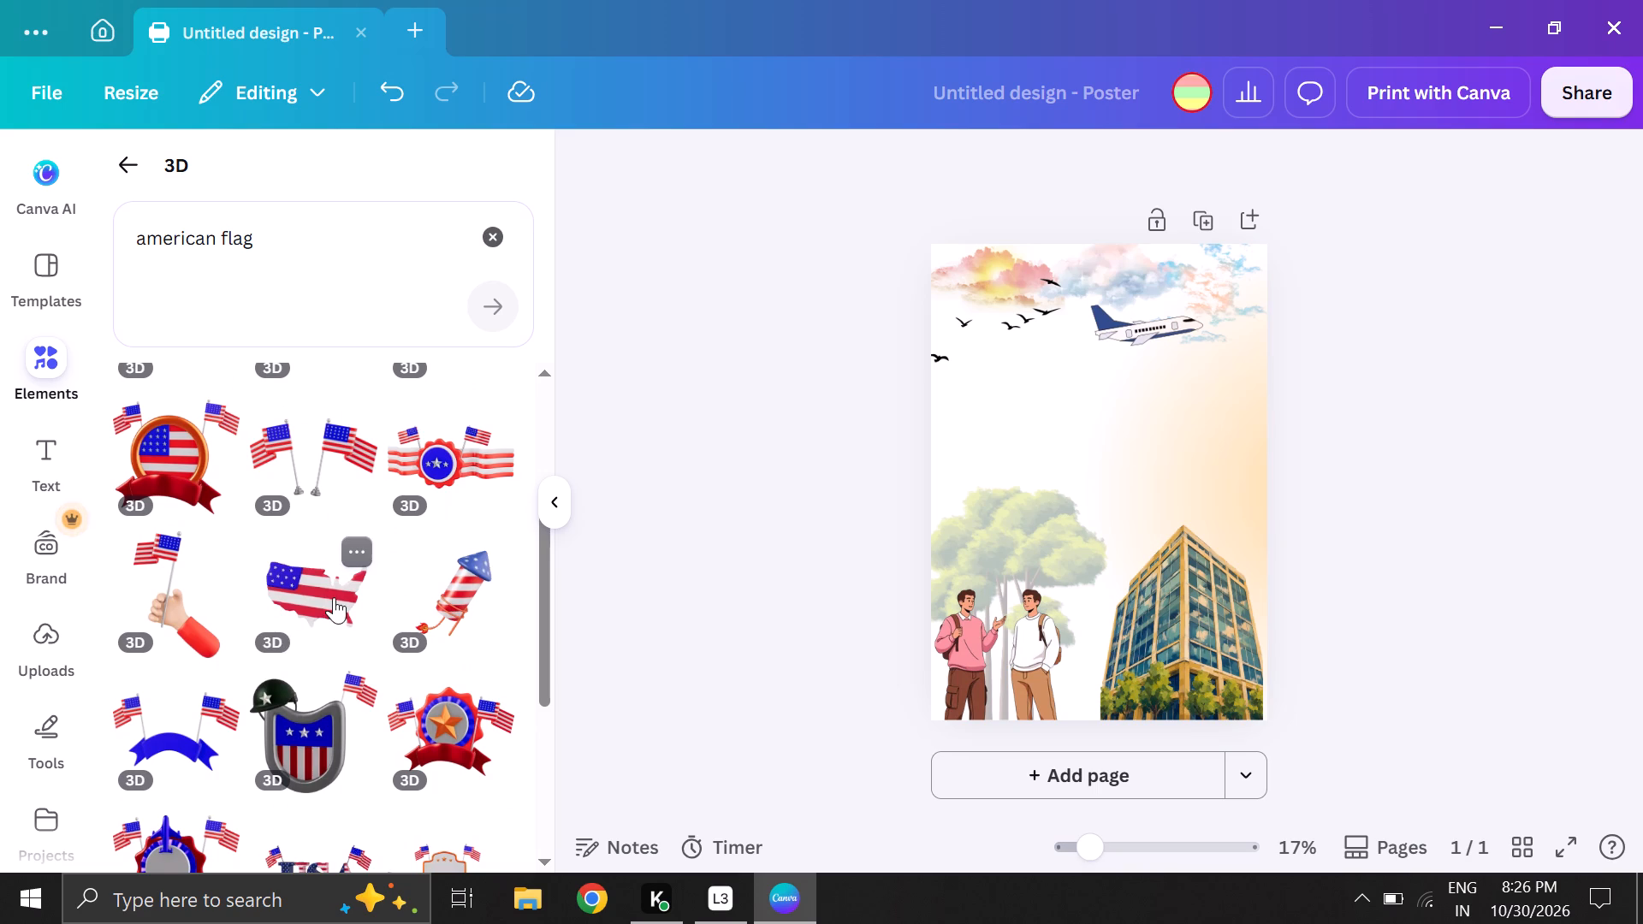
left_click(334, 597)
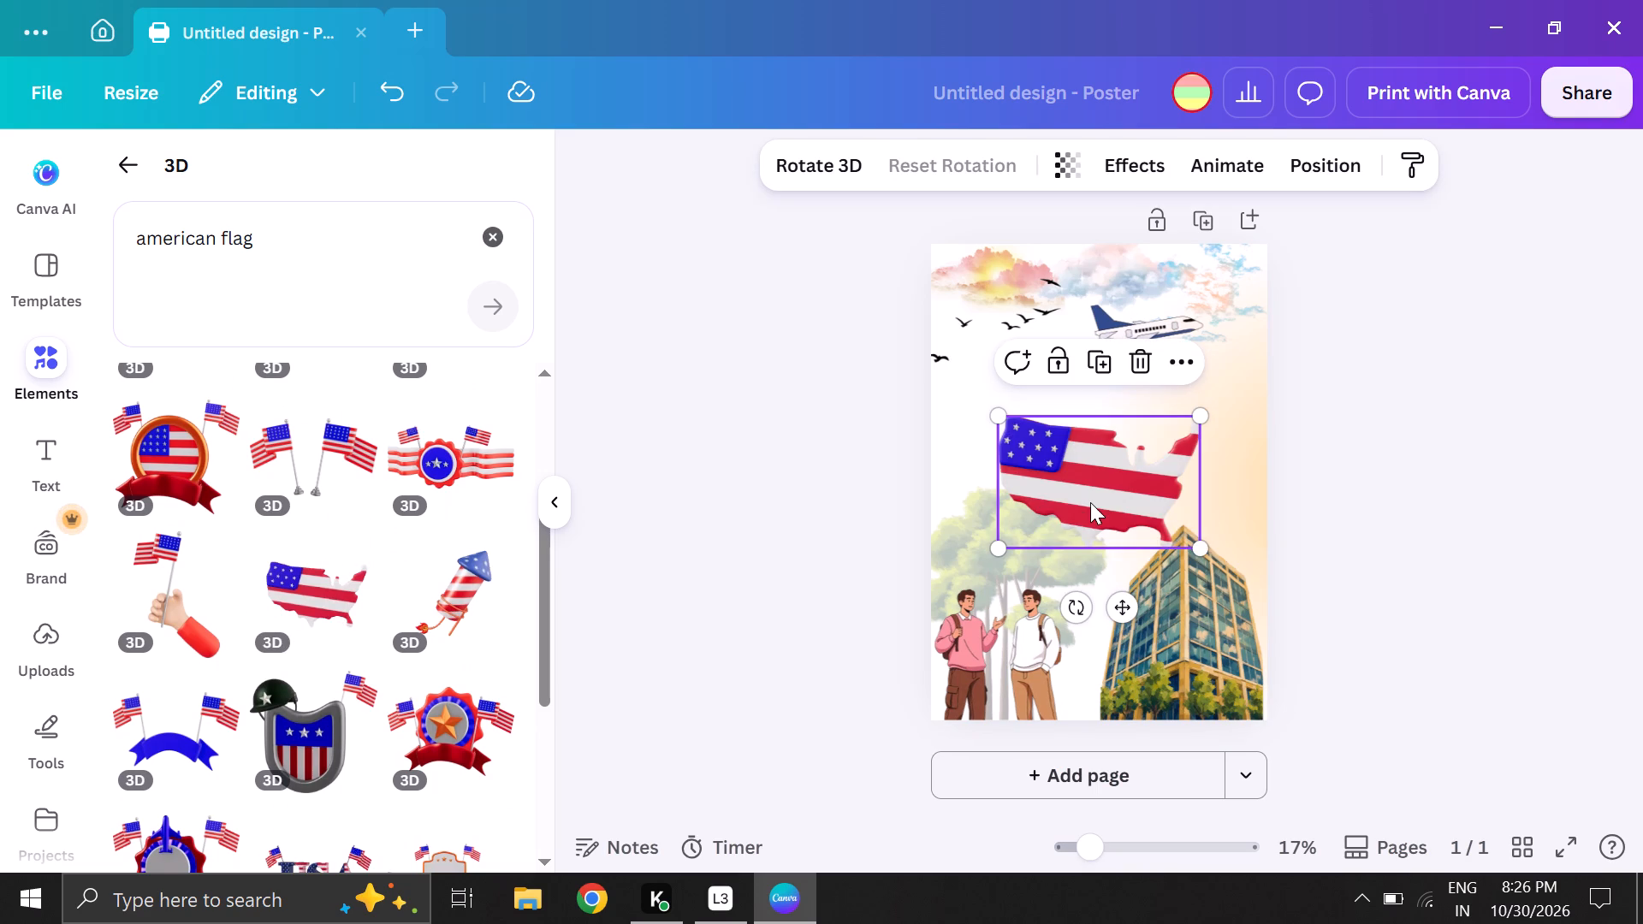
left_click_drag(1149, 481, 1191, 573)
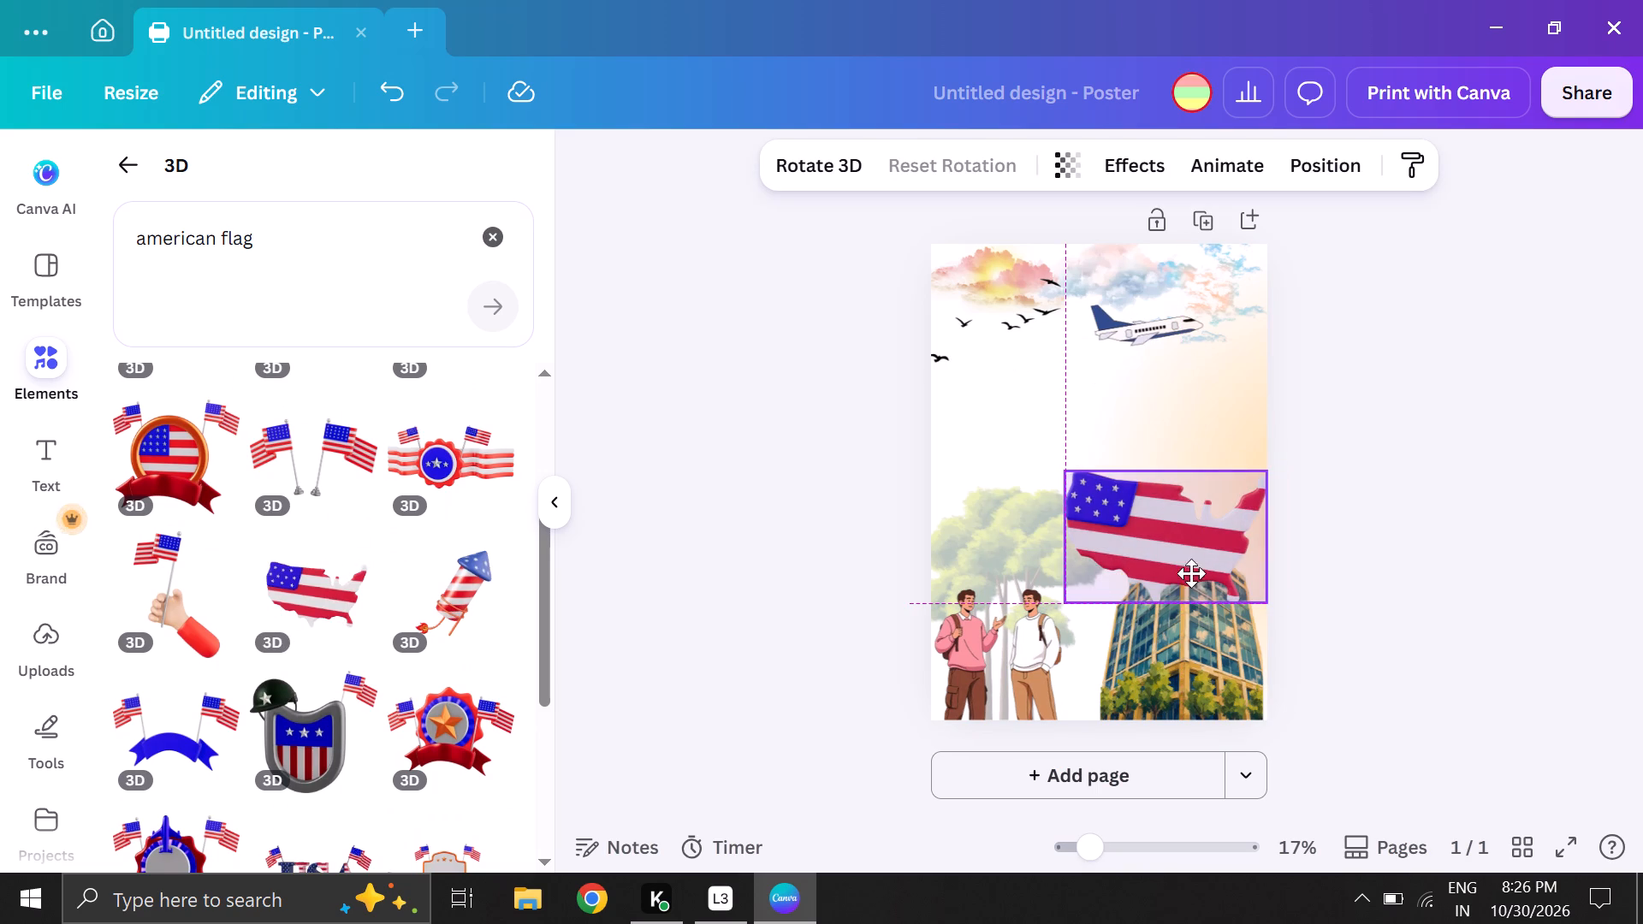
left_click_drag(1191, 573, 1216, 426)
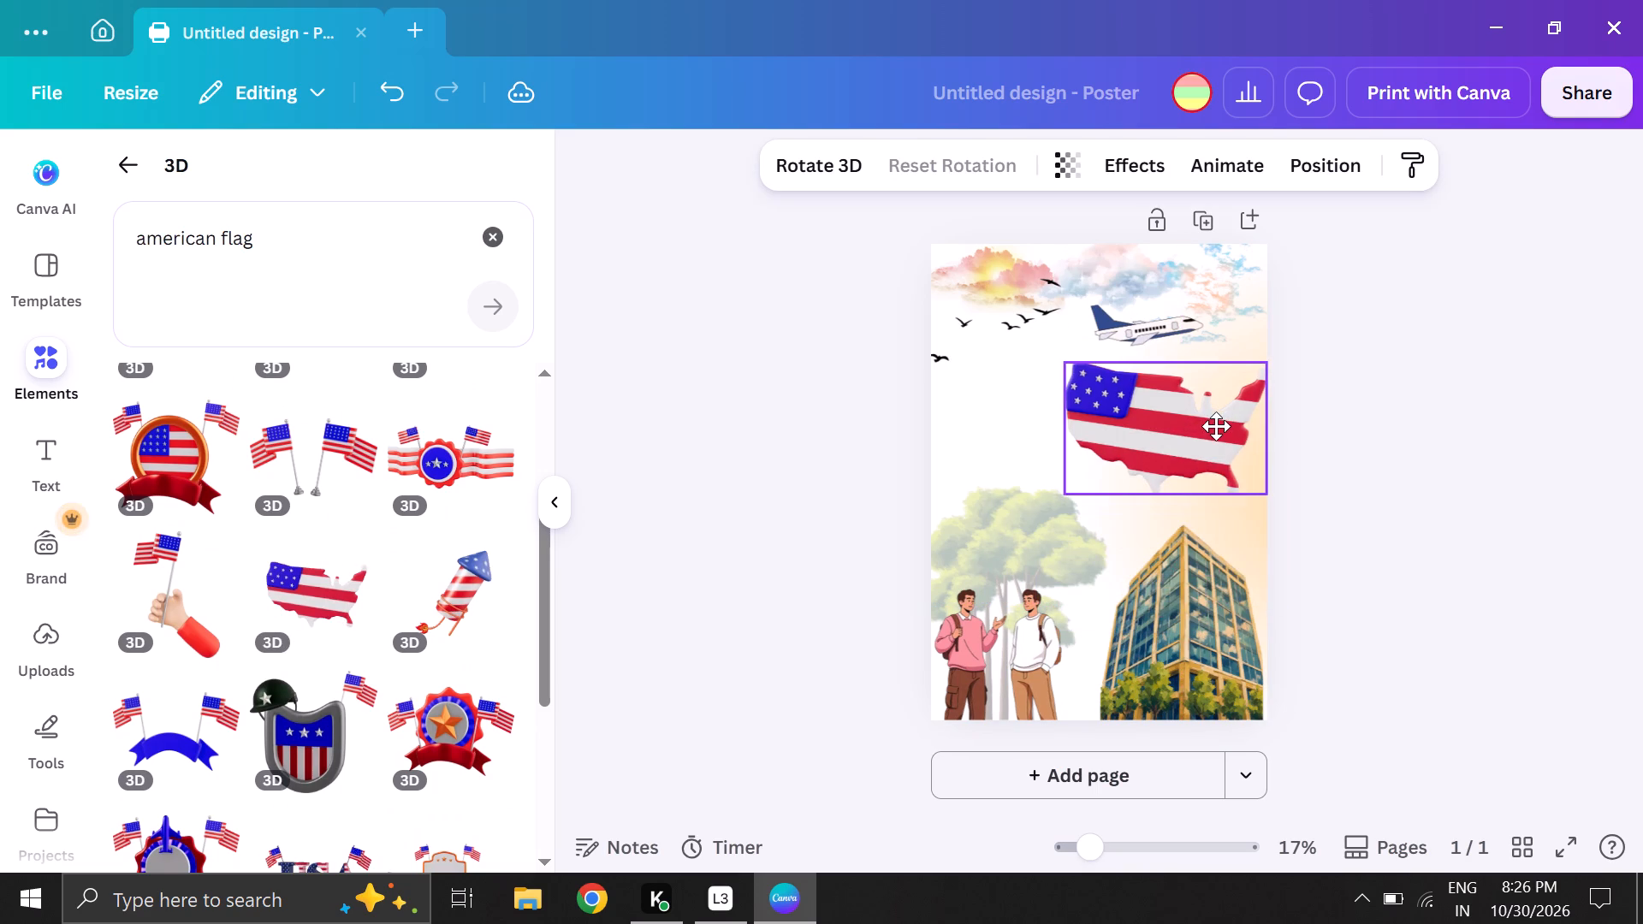
left_click_drag(1216, 426, 1128, 421)
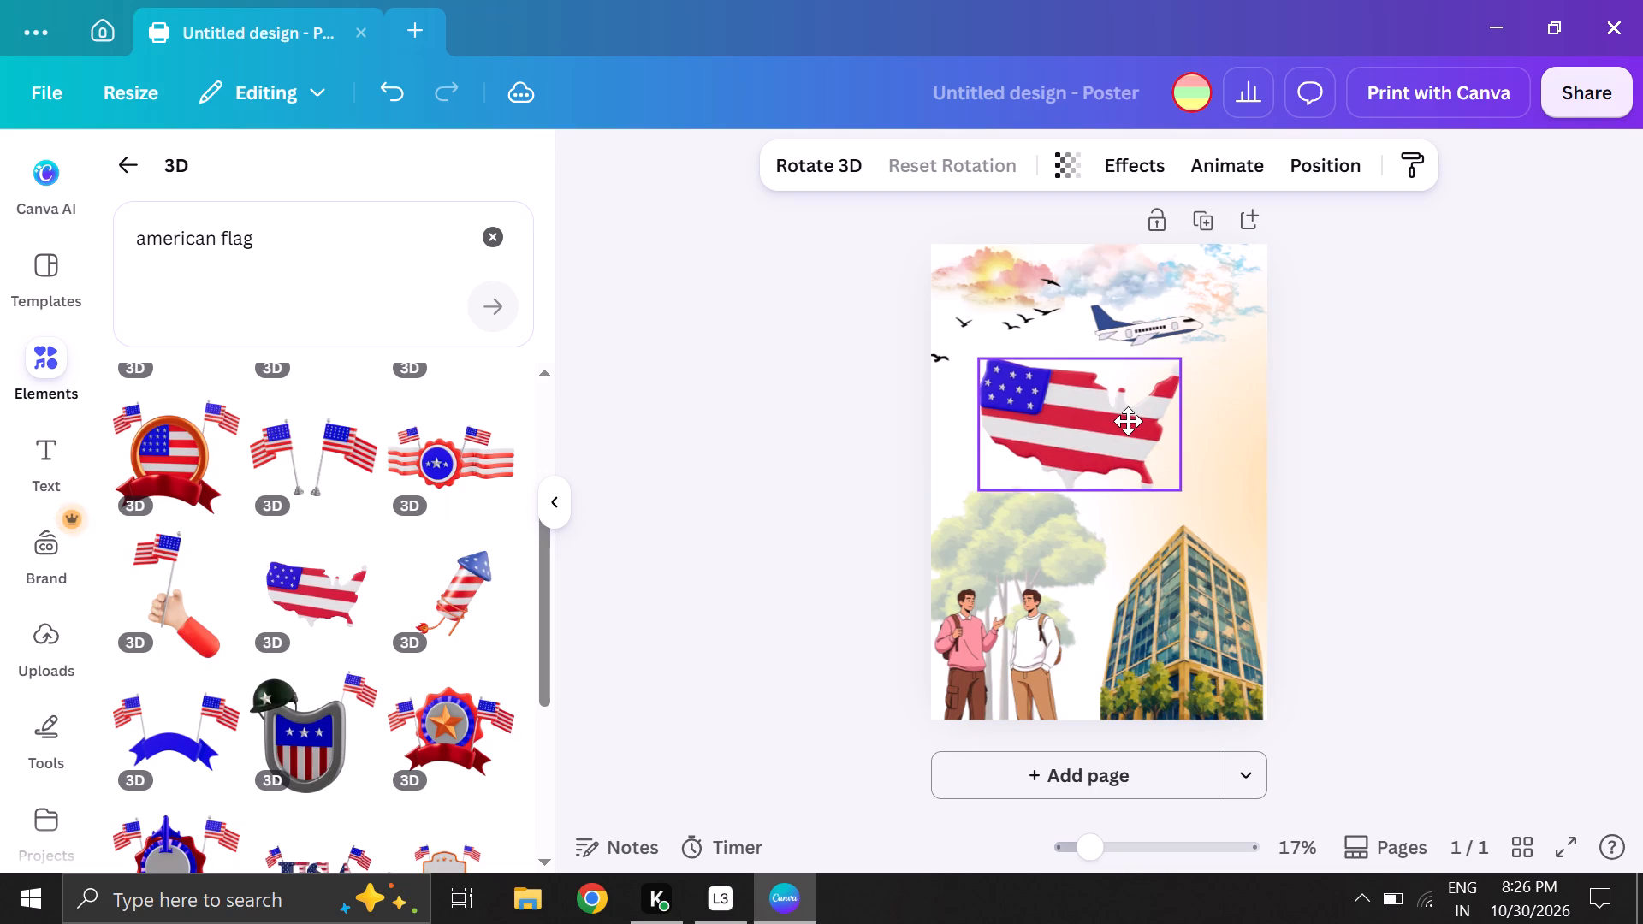
left_click_drag(1128, 421, 1129, 421)
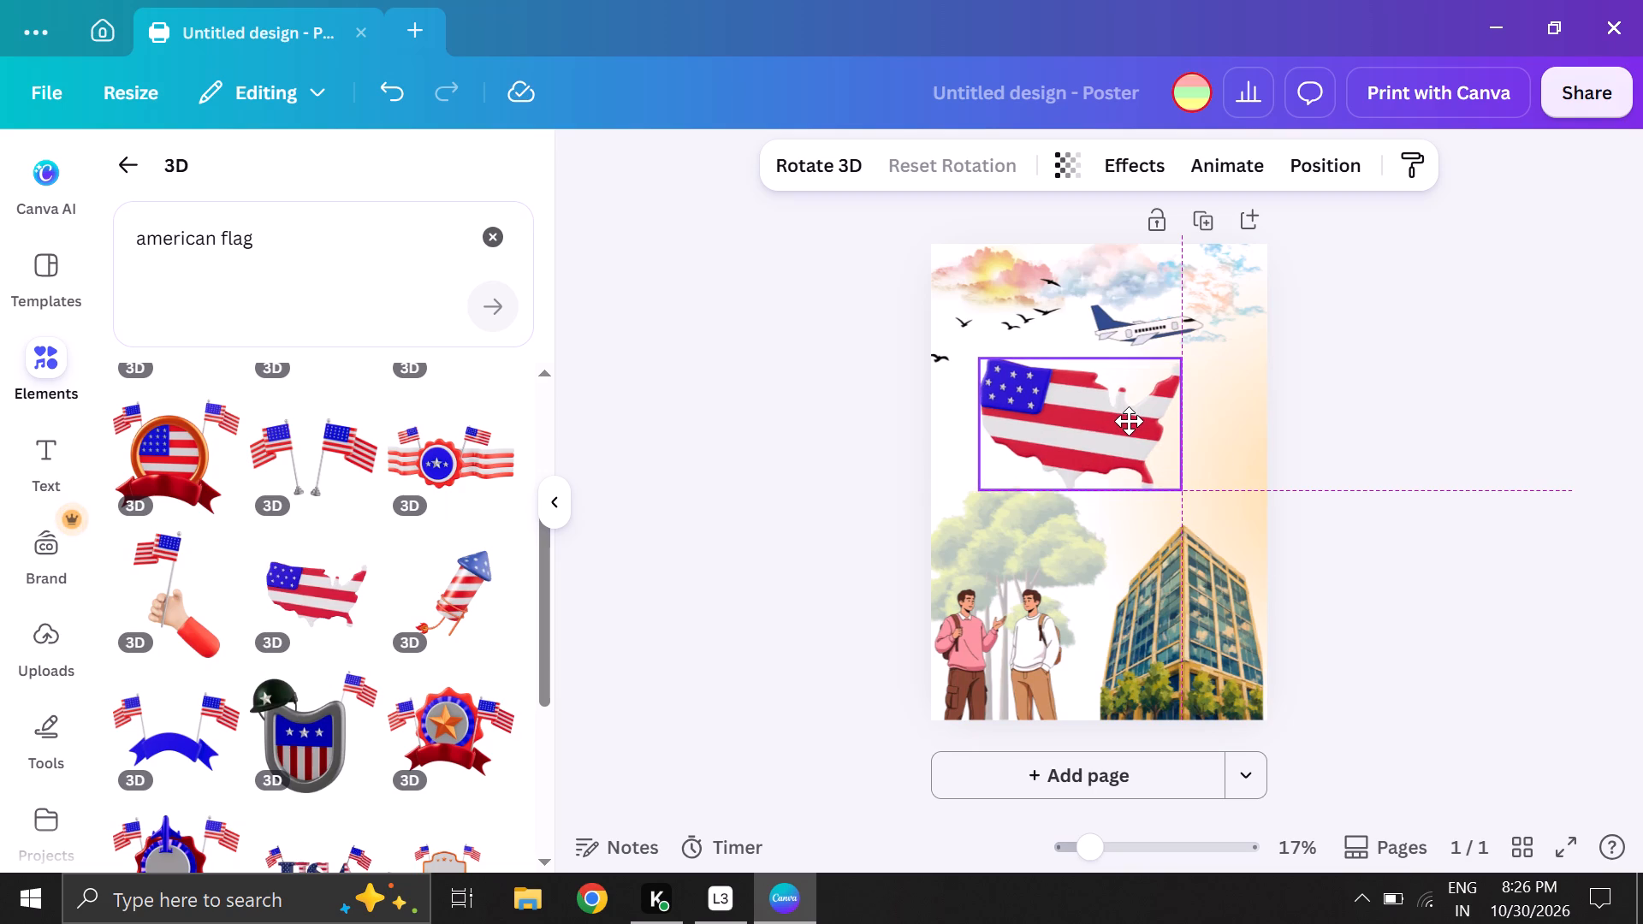
left_click_drag(1129, 421, 1129, 422)
left_click_drag(1129, 422, 1144, 413)
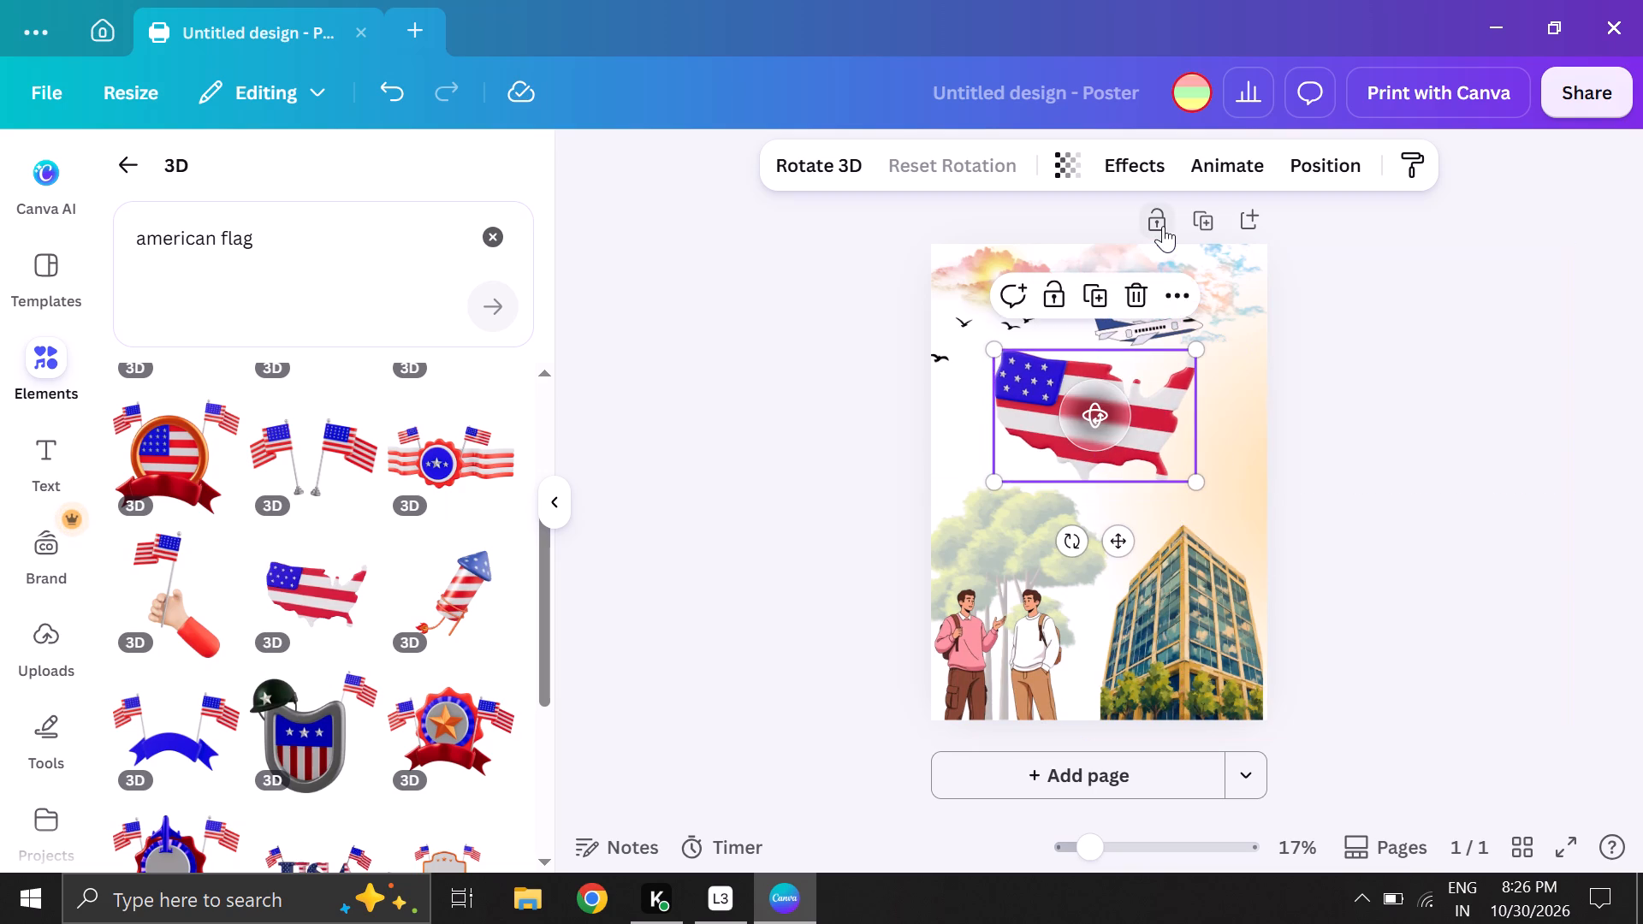
Lower the flag-patterned USA map's Transparency setting to below 26 so it fades into the background.
left_click(1072, 173)
left_click(986, 269)
left_click_drag(986, 269, 983, 269)
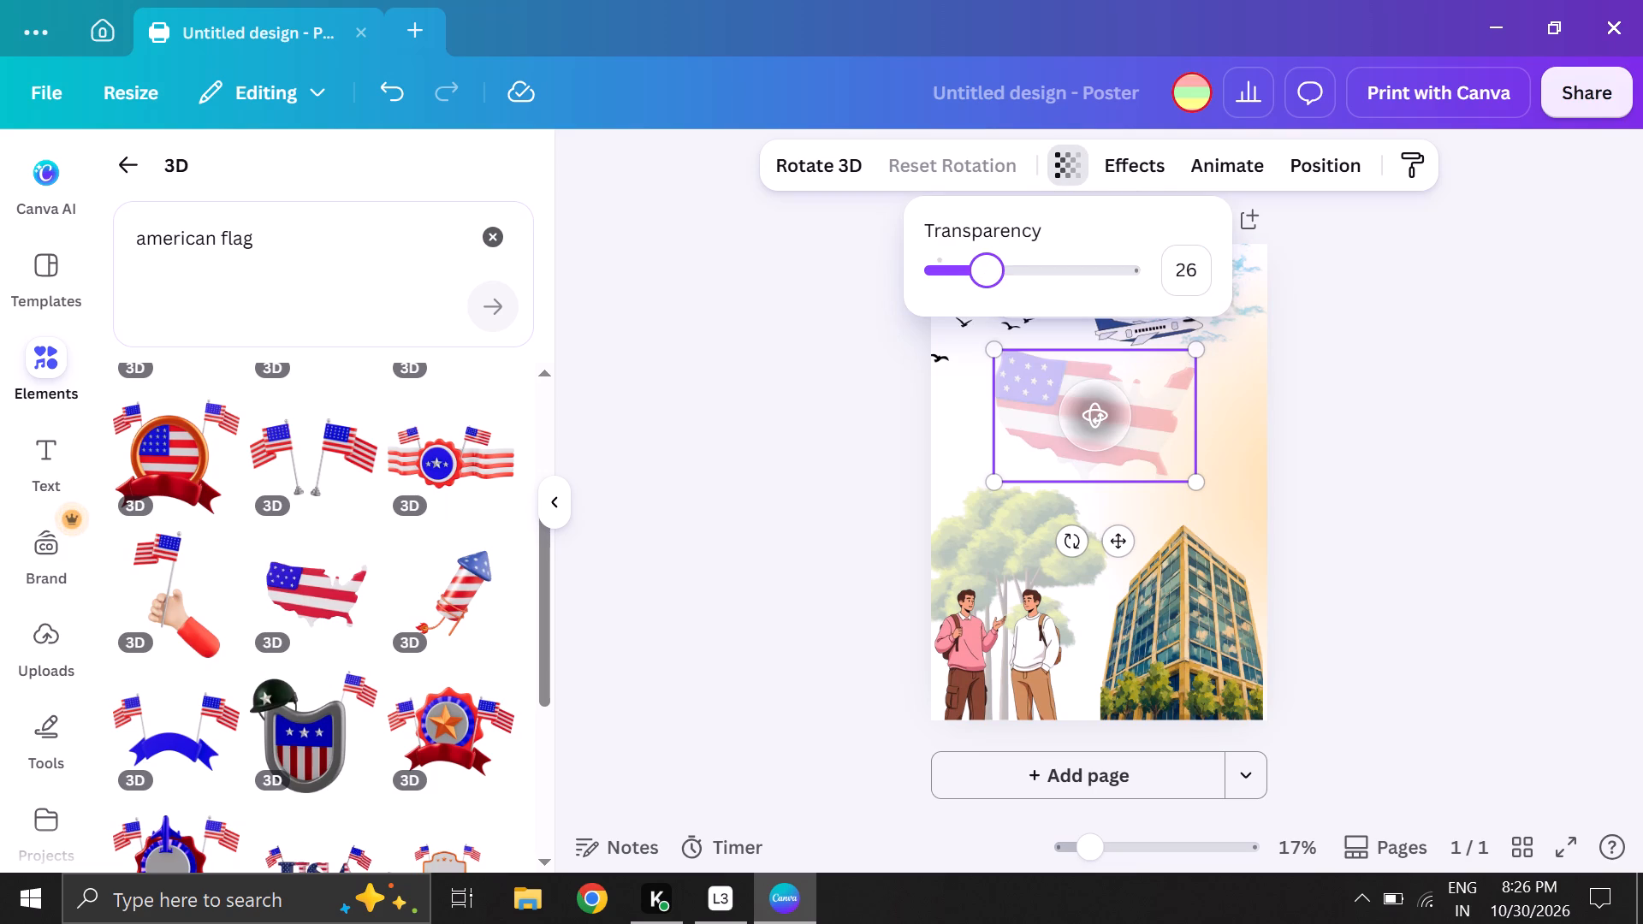
left_click_drag(983, 269, 958, 278)
left_click(777, 373)
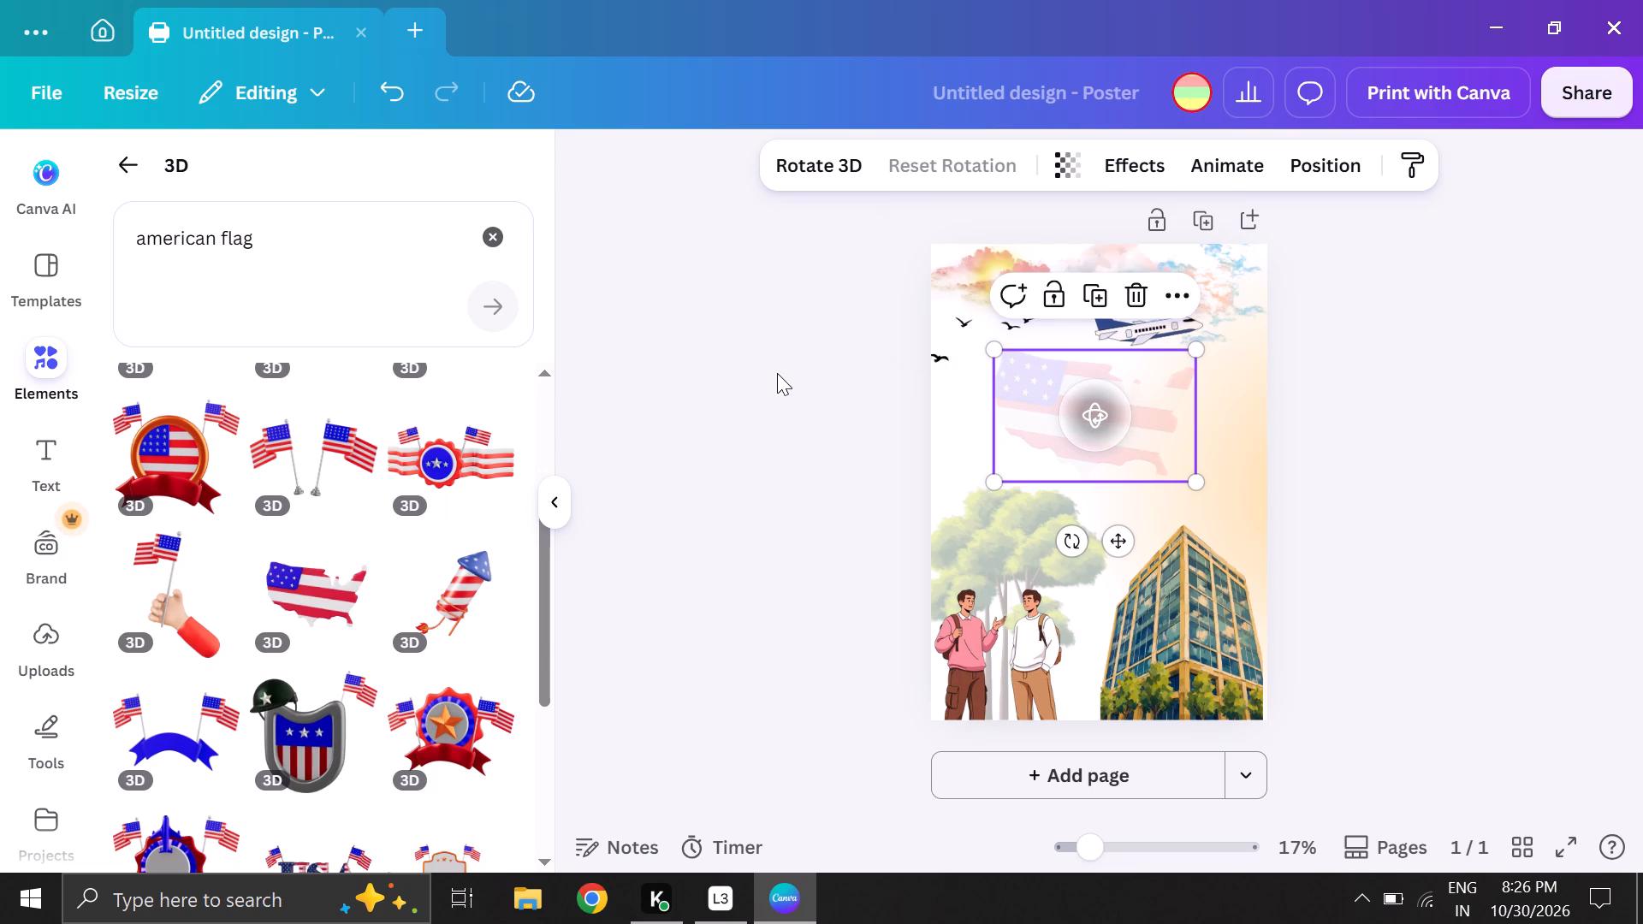
left_click(822, 414)
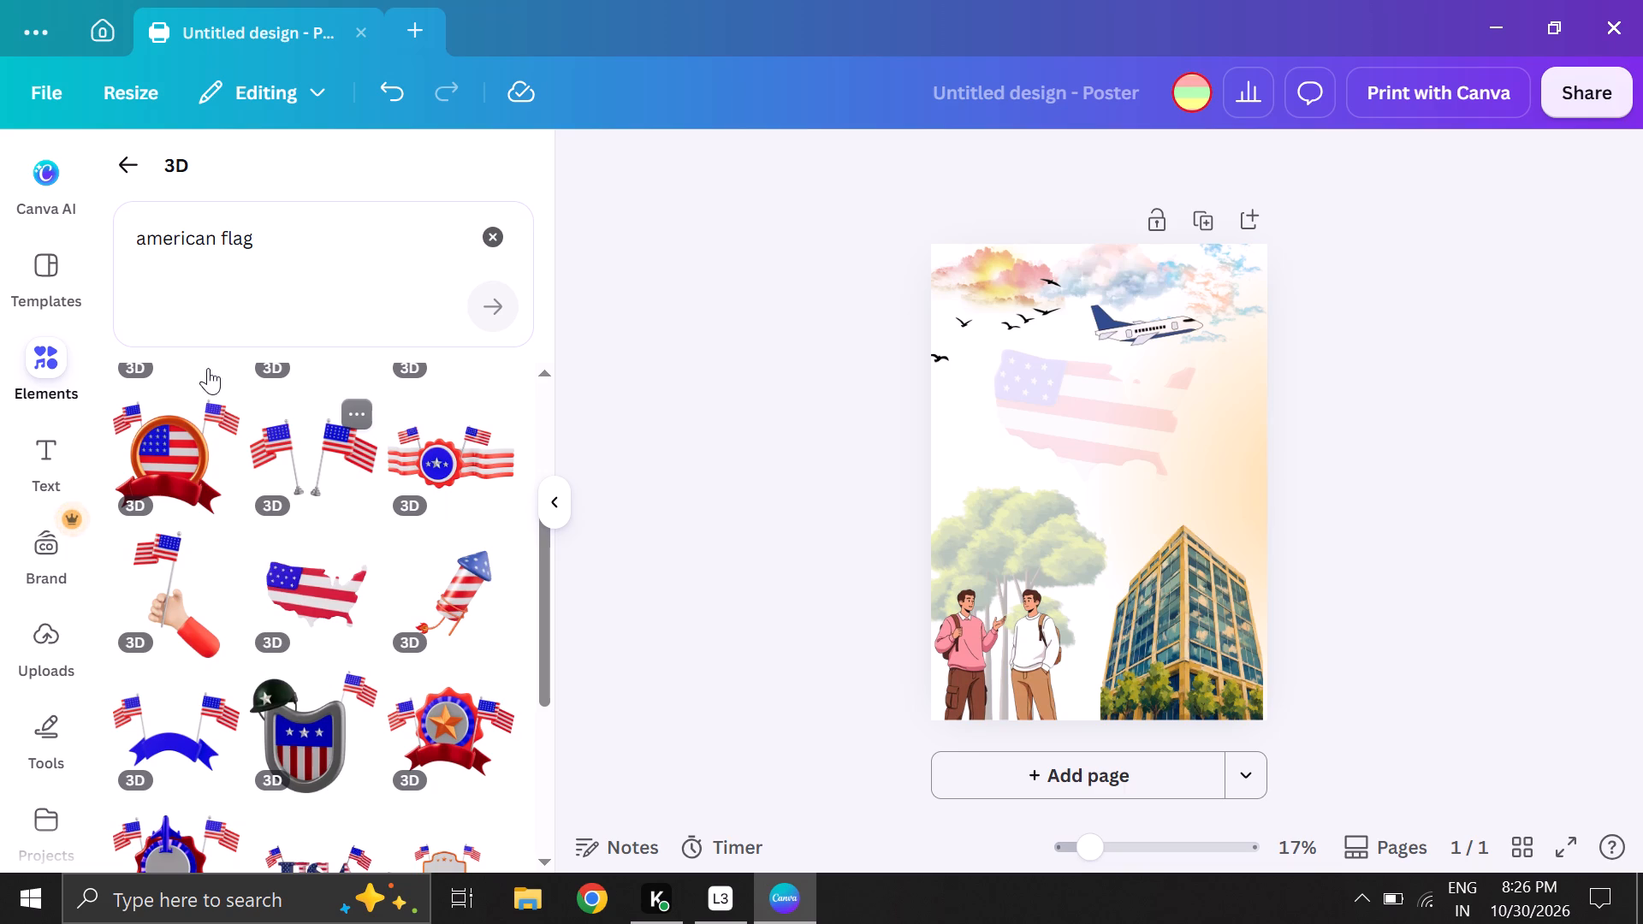
Leave the 3D results and look through the recently used, recommended and category sections of the elements library.
left_click(135, 170)
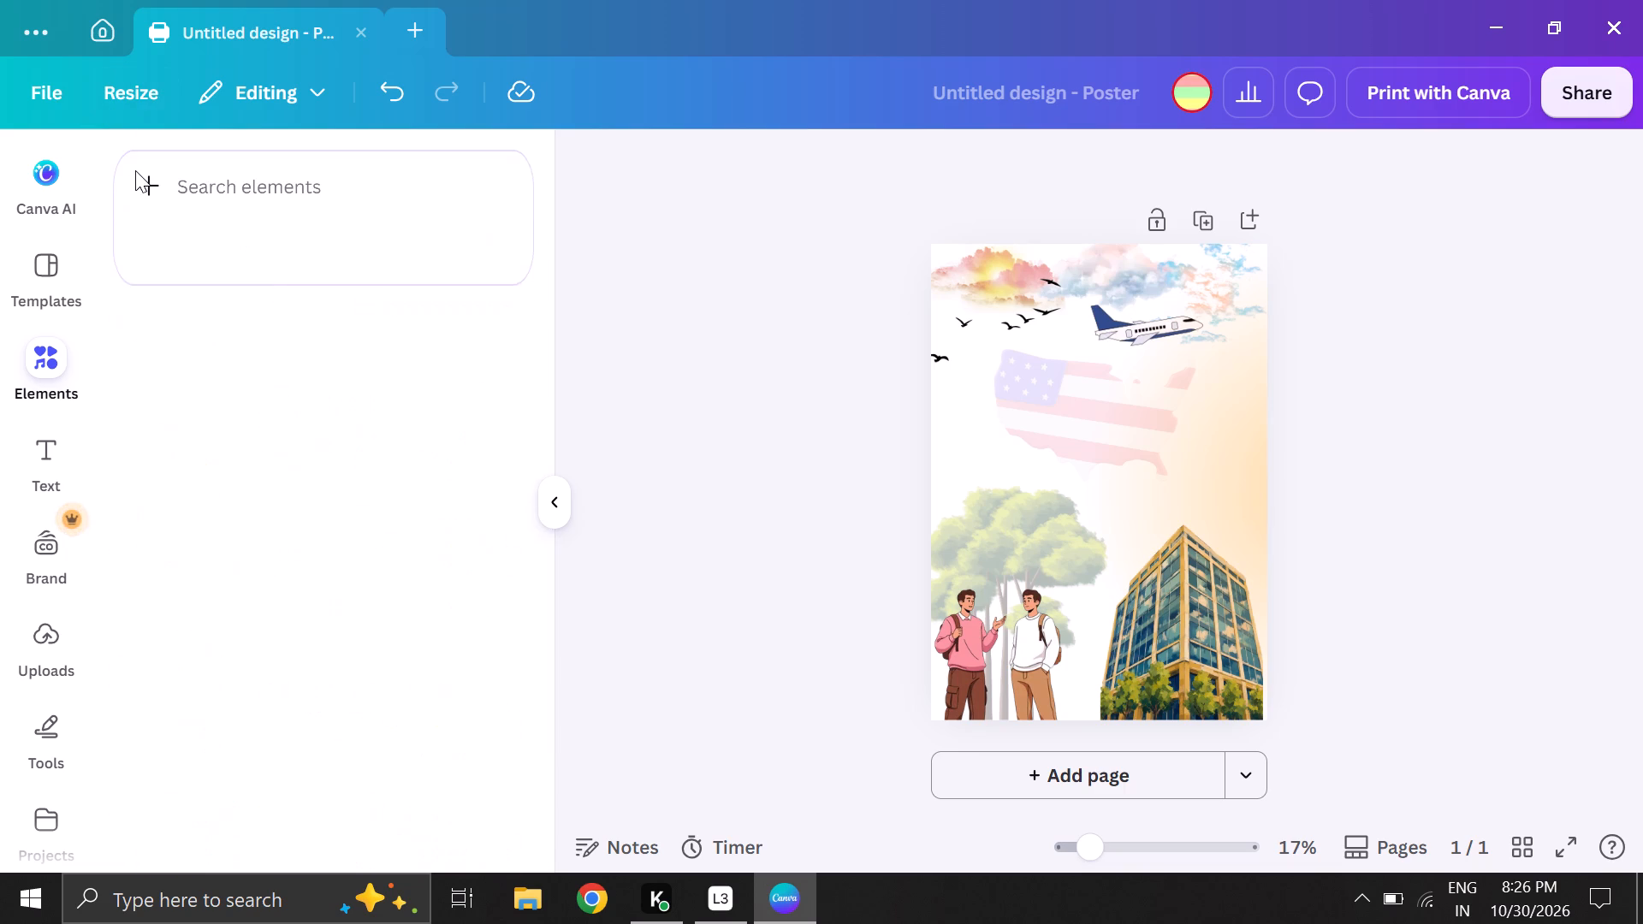
scroll(324, 554, "down", 1)
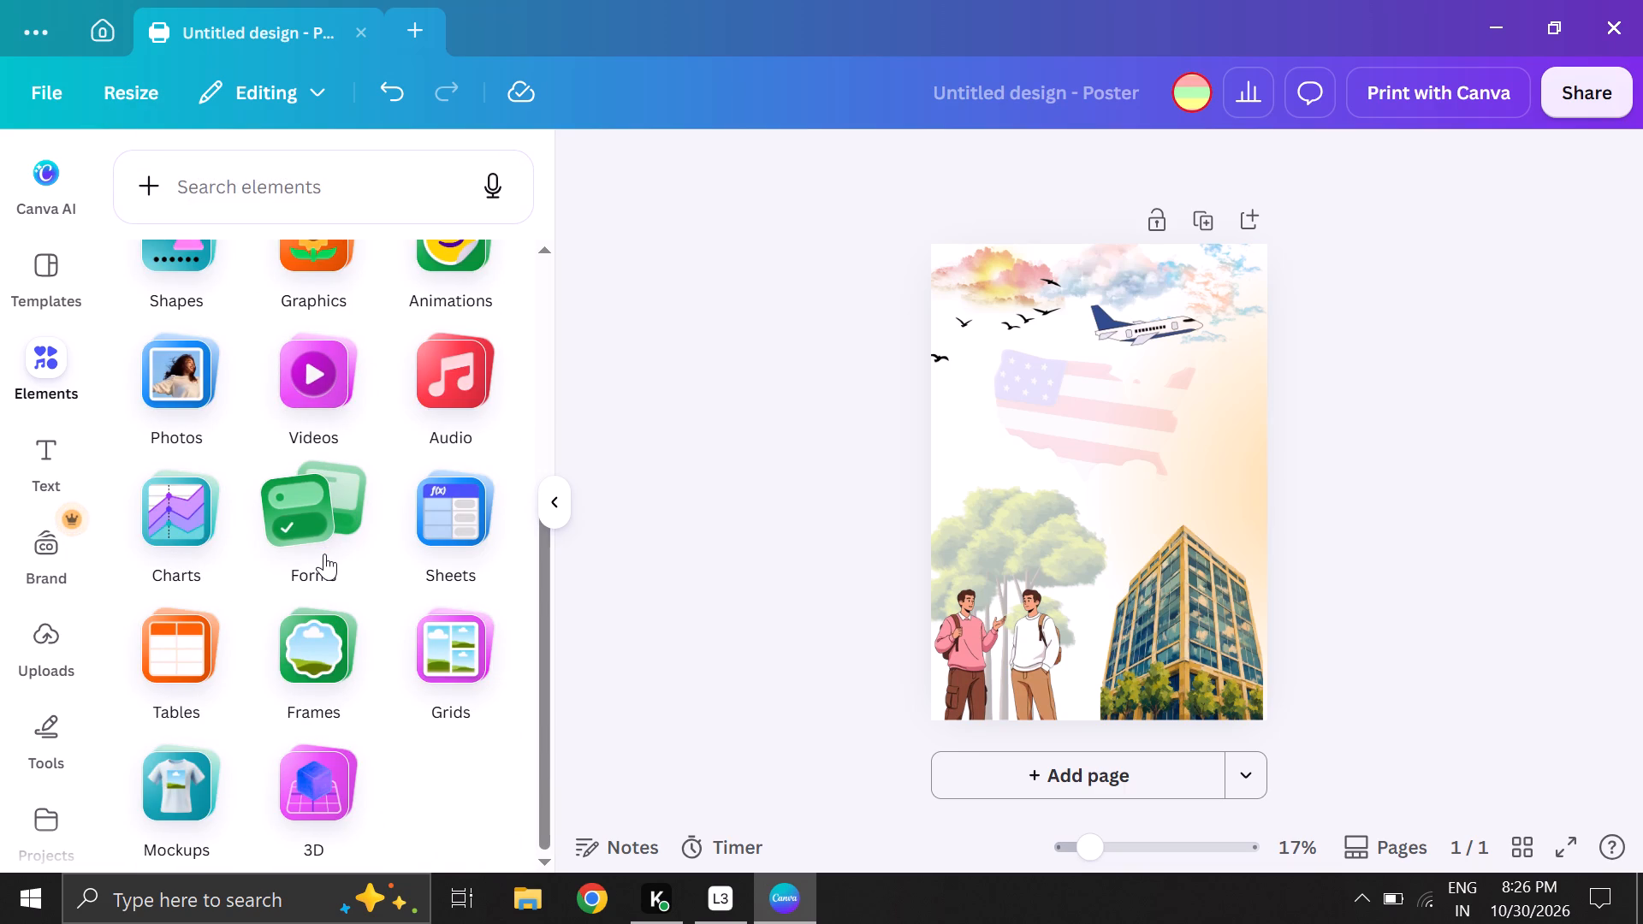
scroll(324, 554, "down", 2)
scroll(324, 554, "up", 6)
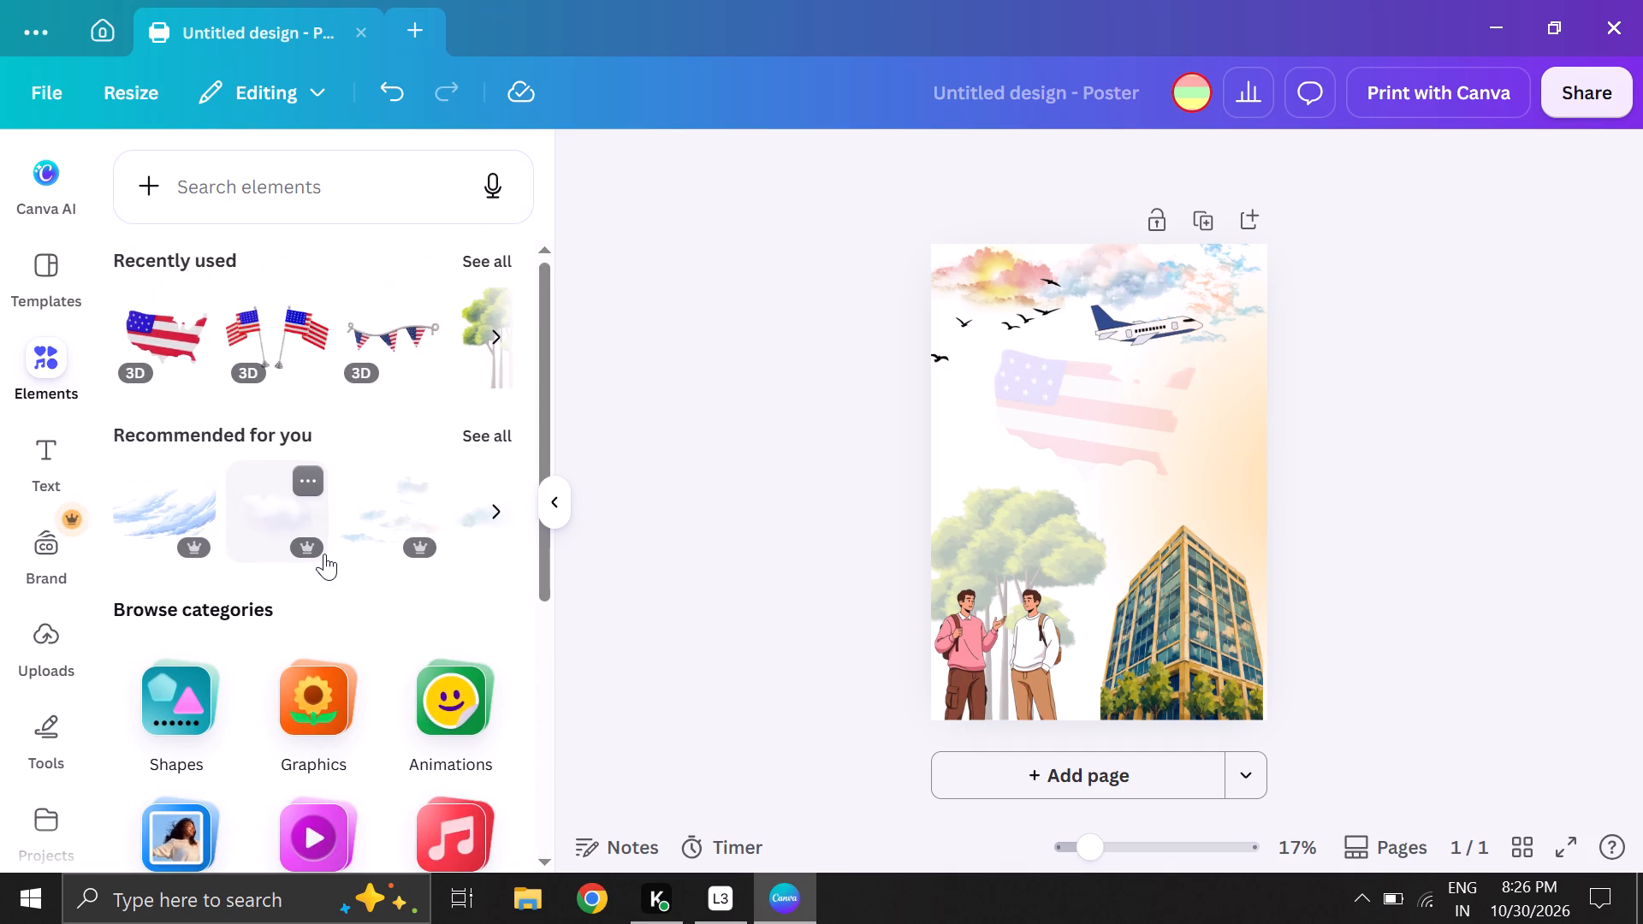
scroll(324, 554, "up", 1)
scroll(324, 554, "down", 6)
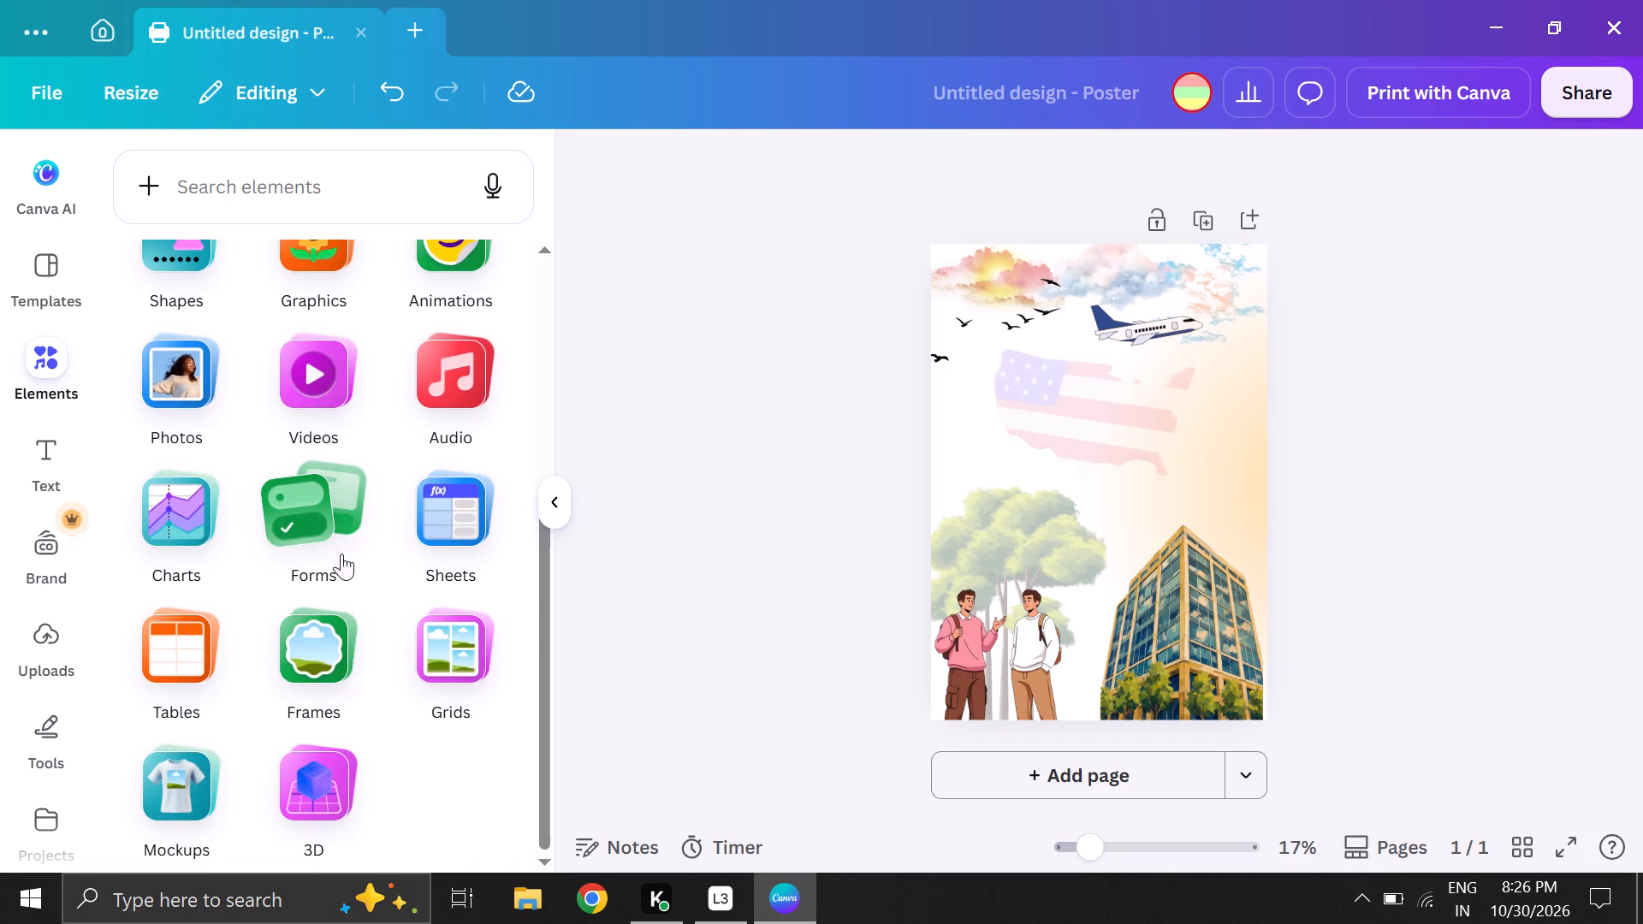
scroll(426, 471, "up", 3)
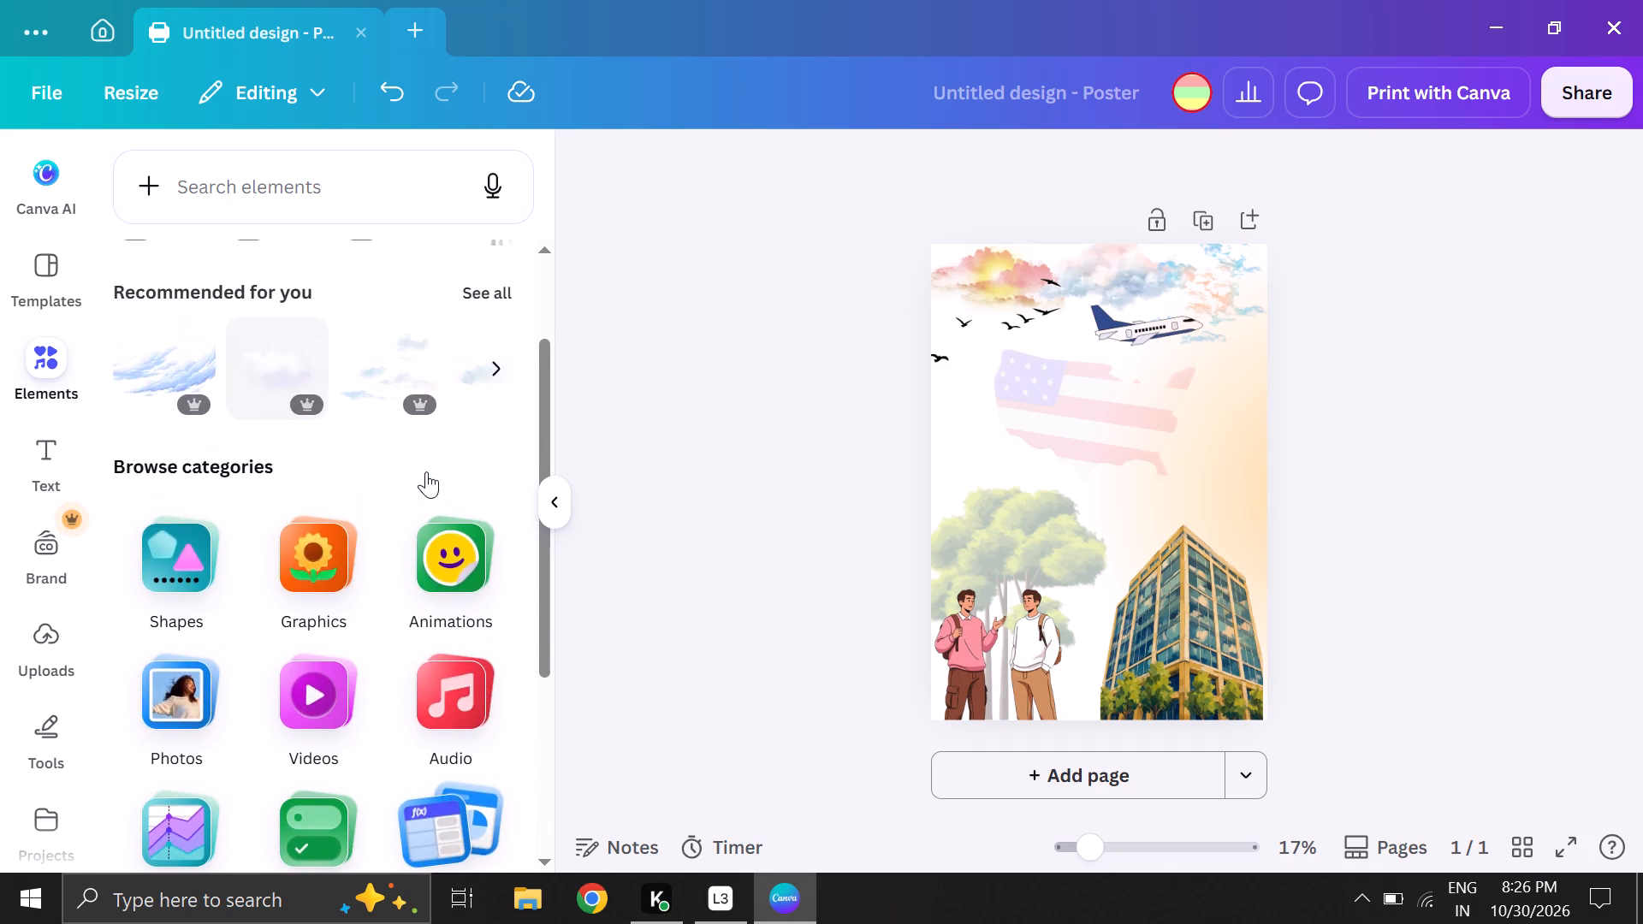
scroll(426, 471, "up", 2)
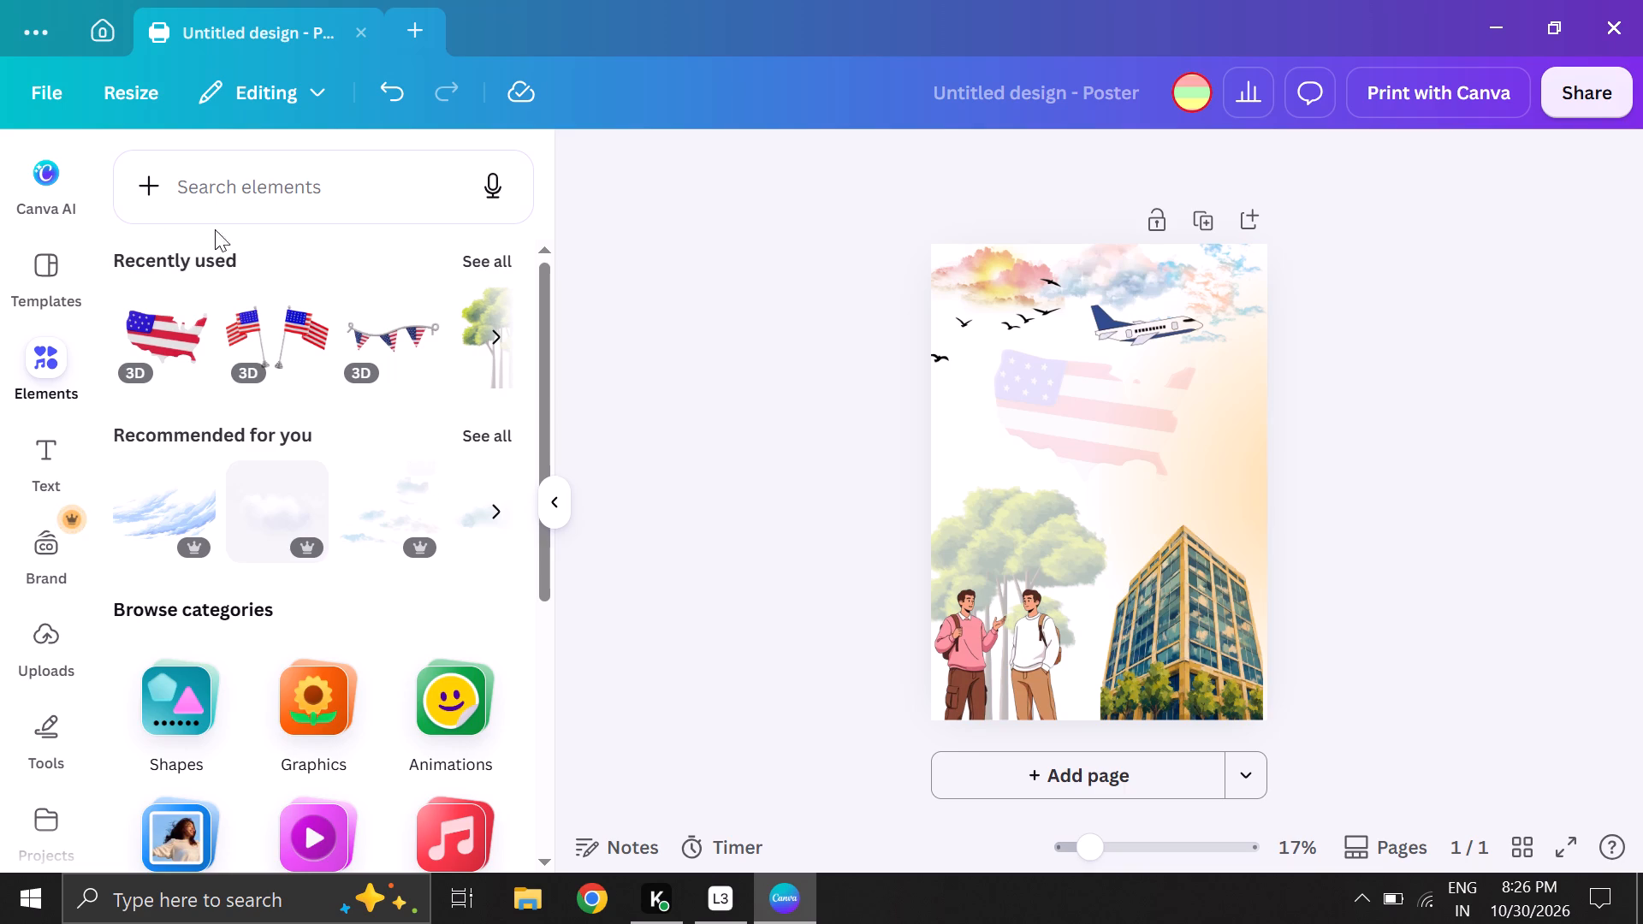
Open the Decorate tool for the poster page.
left_click(956, 421)
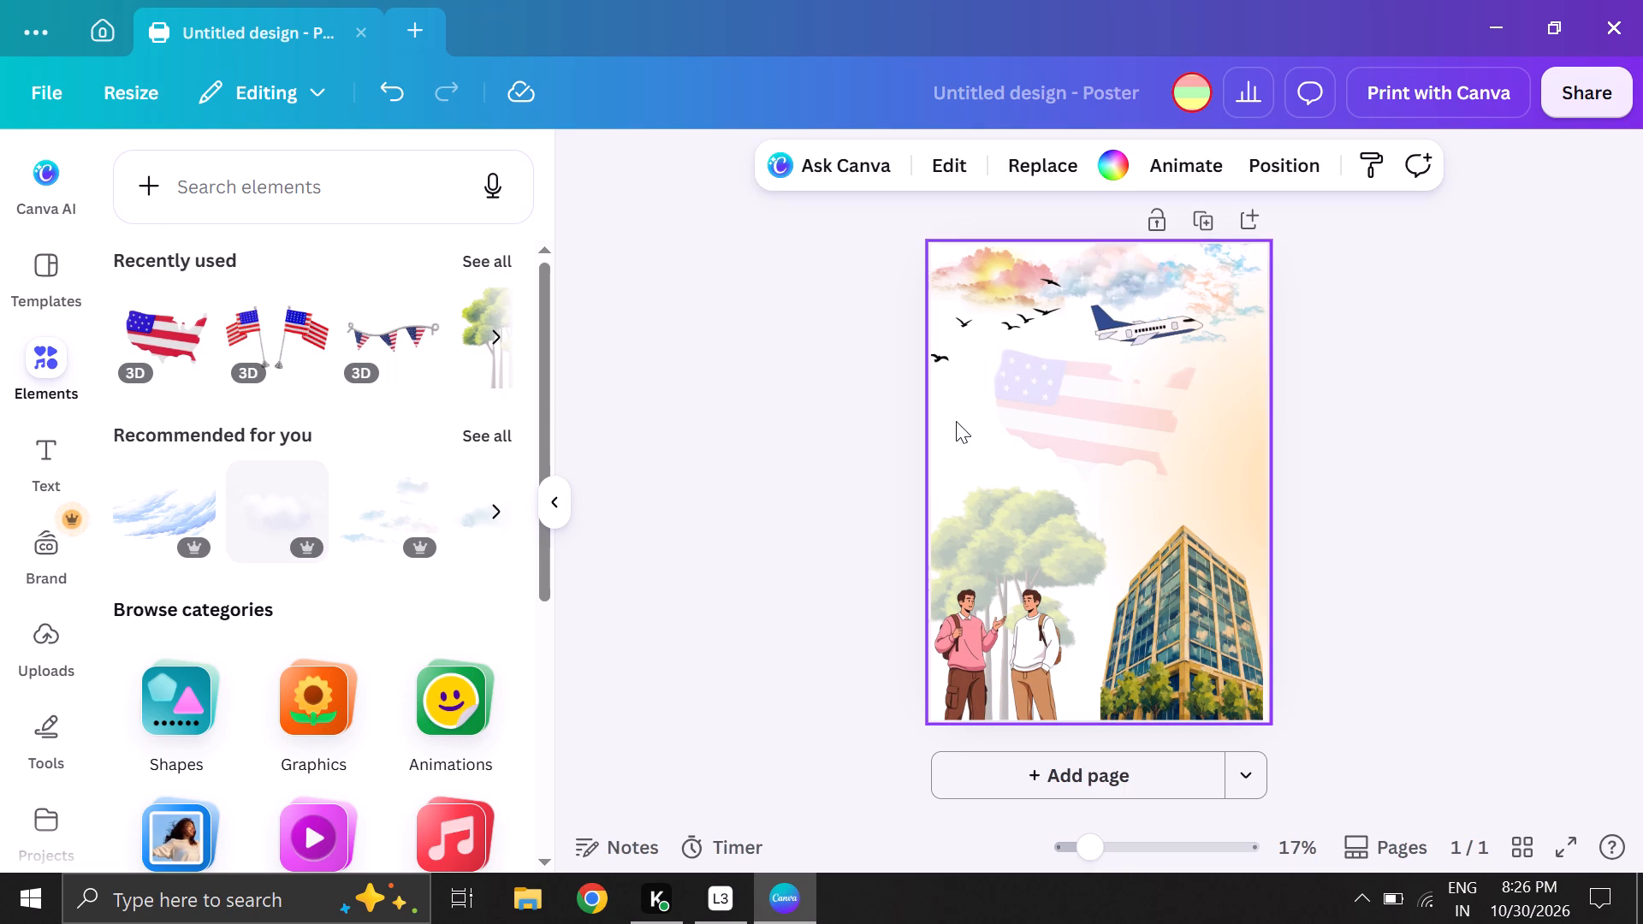
left_click(964, 161)
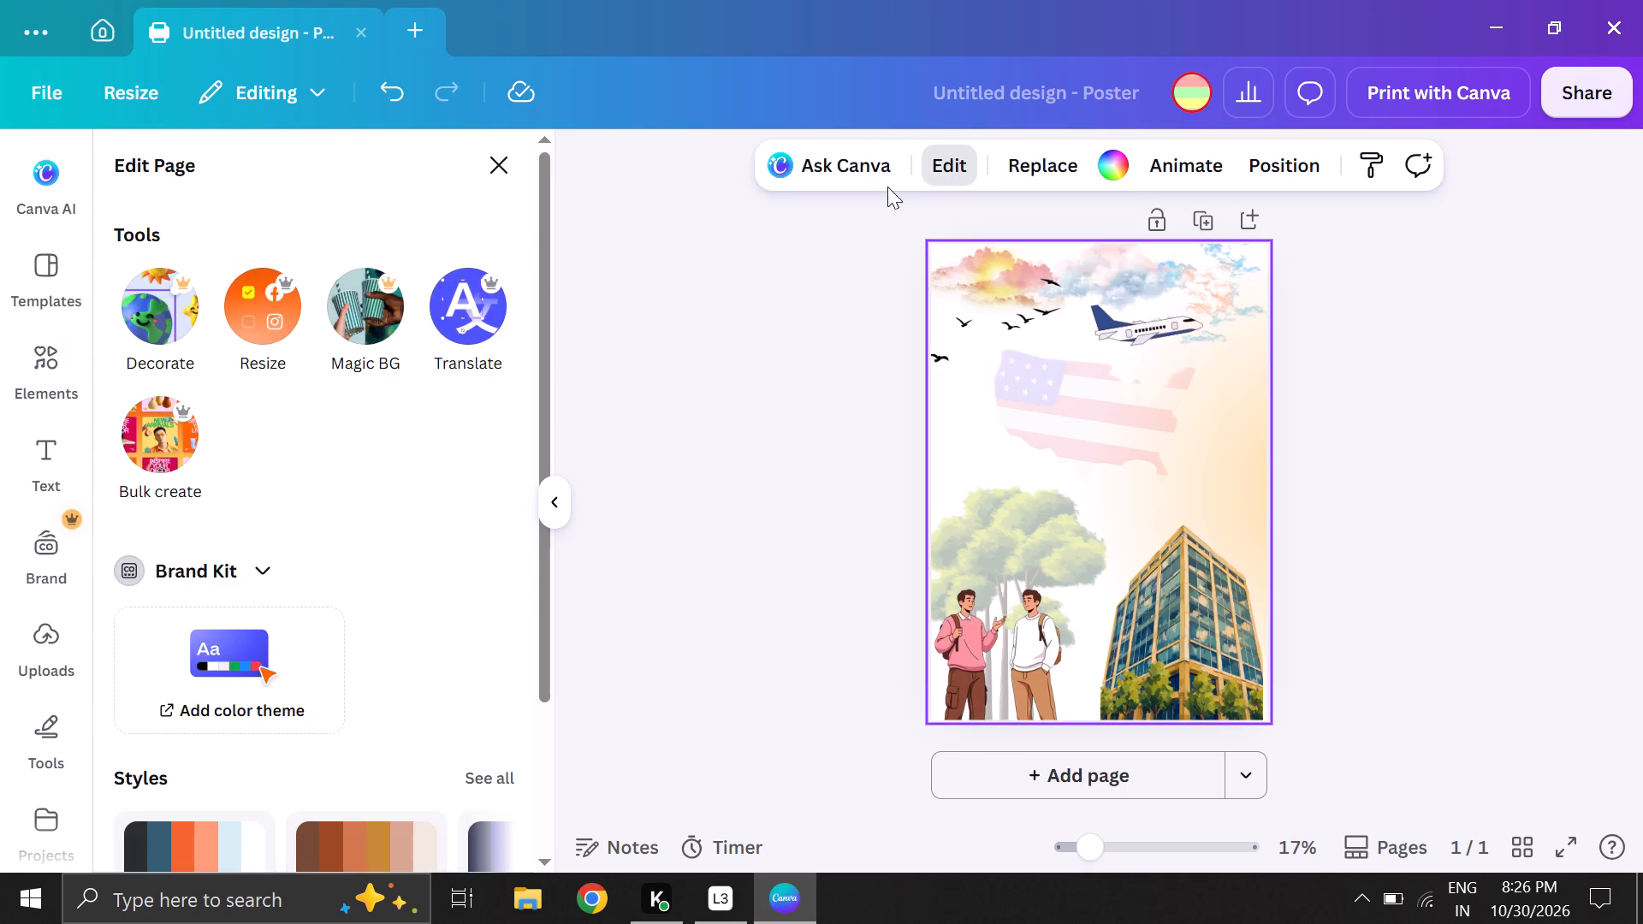
left_click(162, 312)
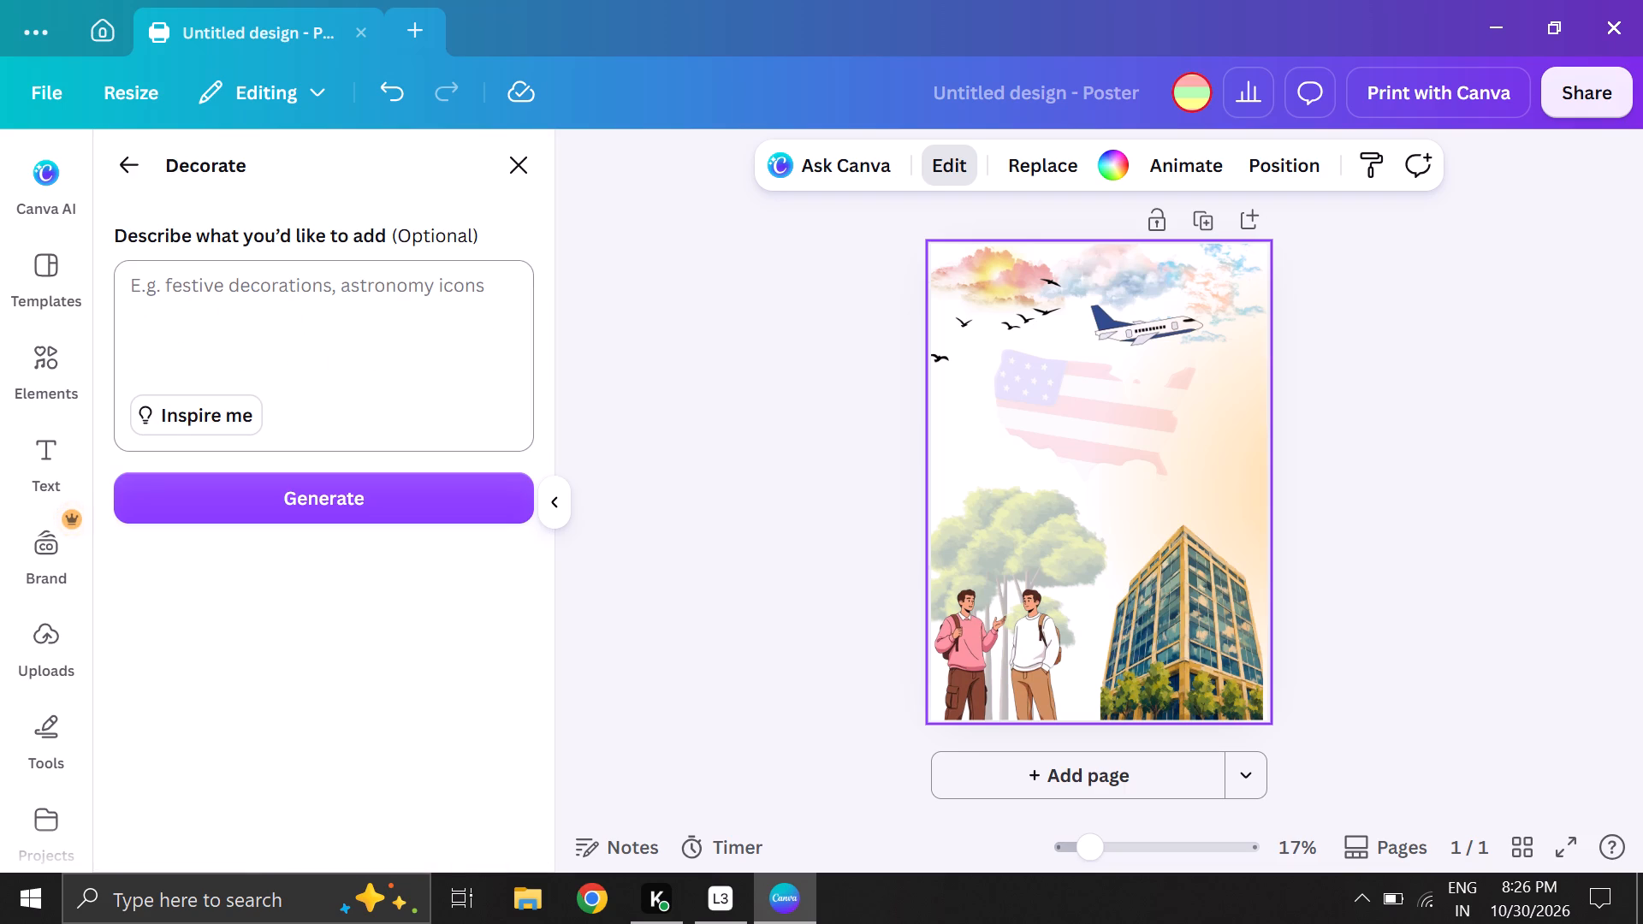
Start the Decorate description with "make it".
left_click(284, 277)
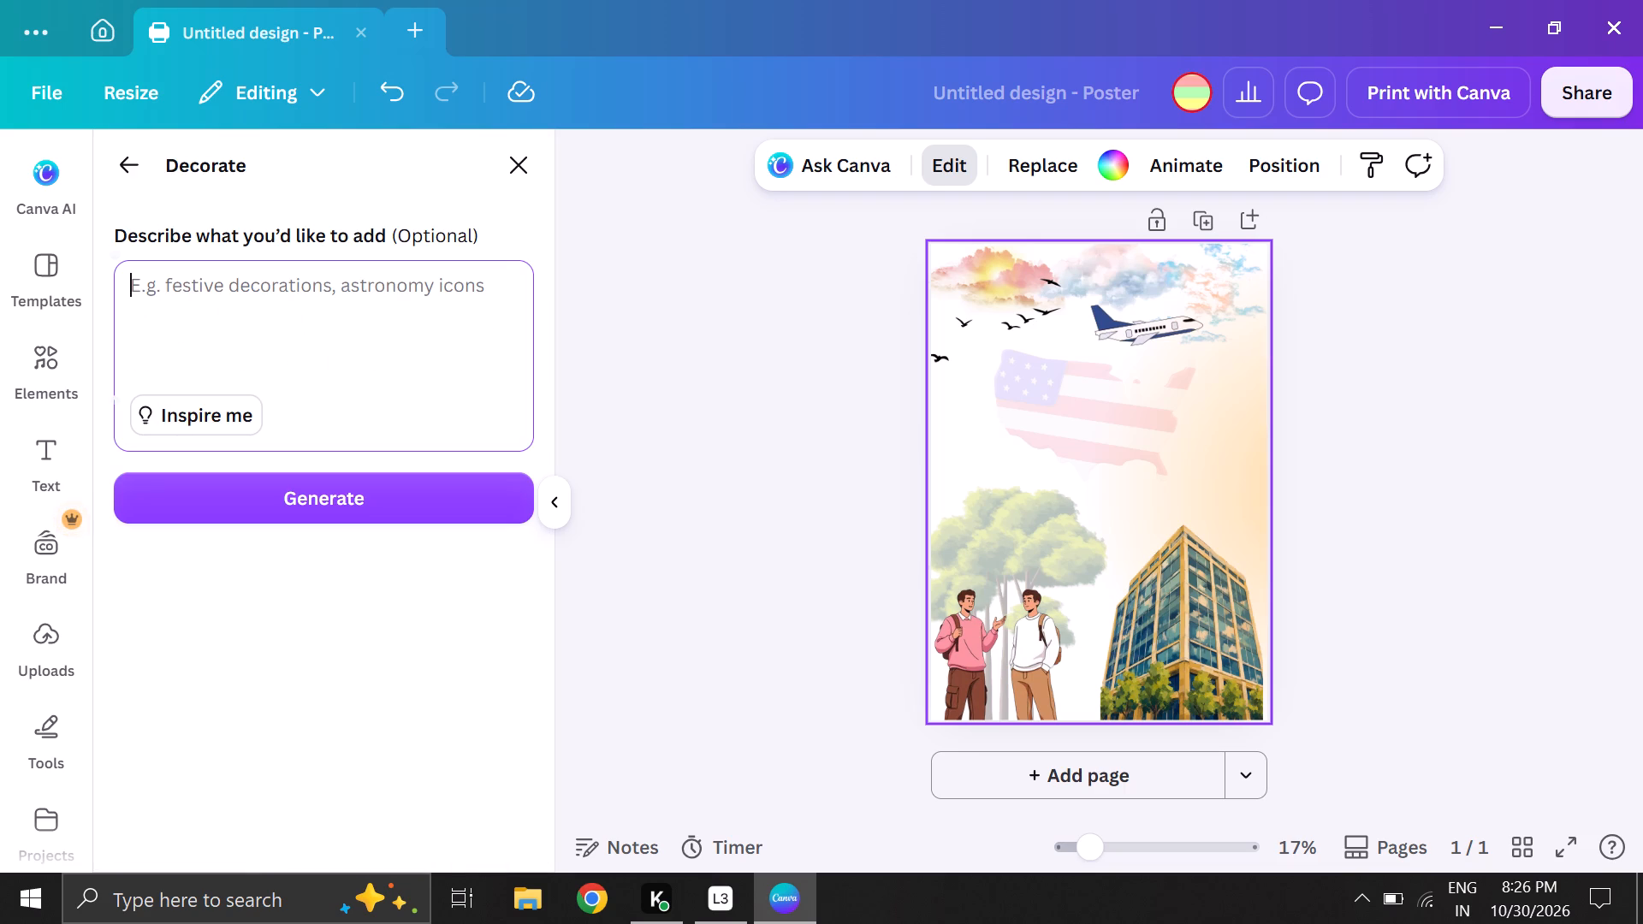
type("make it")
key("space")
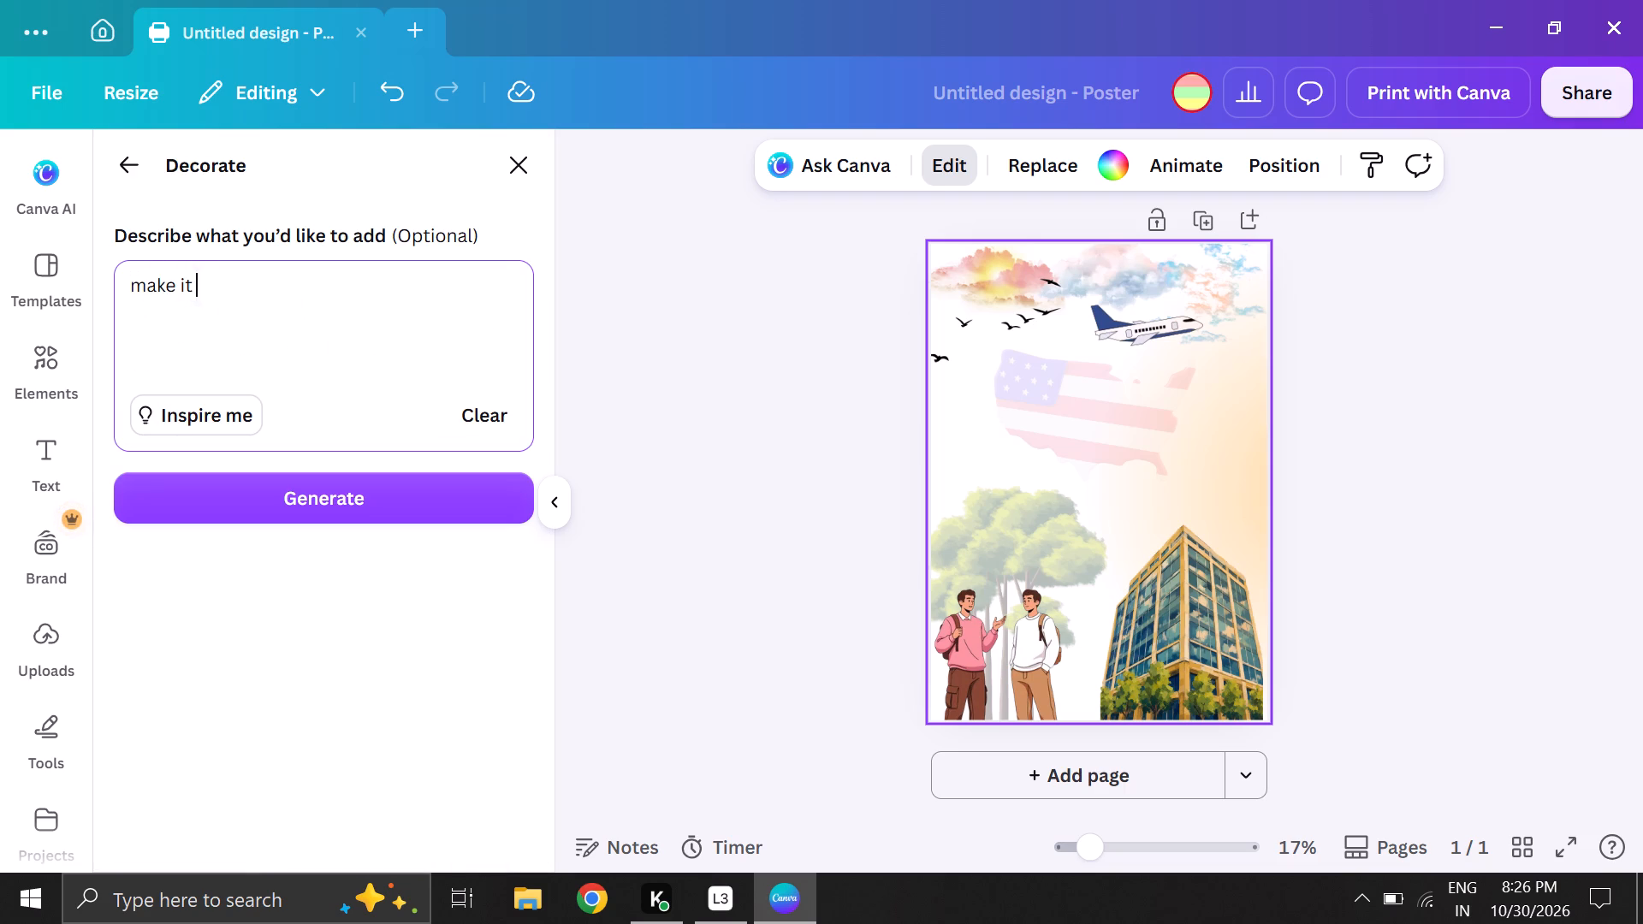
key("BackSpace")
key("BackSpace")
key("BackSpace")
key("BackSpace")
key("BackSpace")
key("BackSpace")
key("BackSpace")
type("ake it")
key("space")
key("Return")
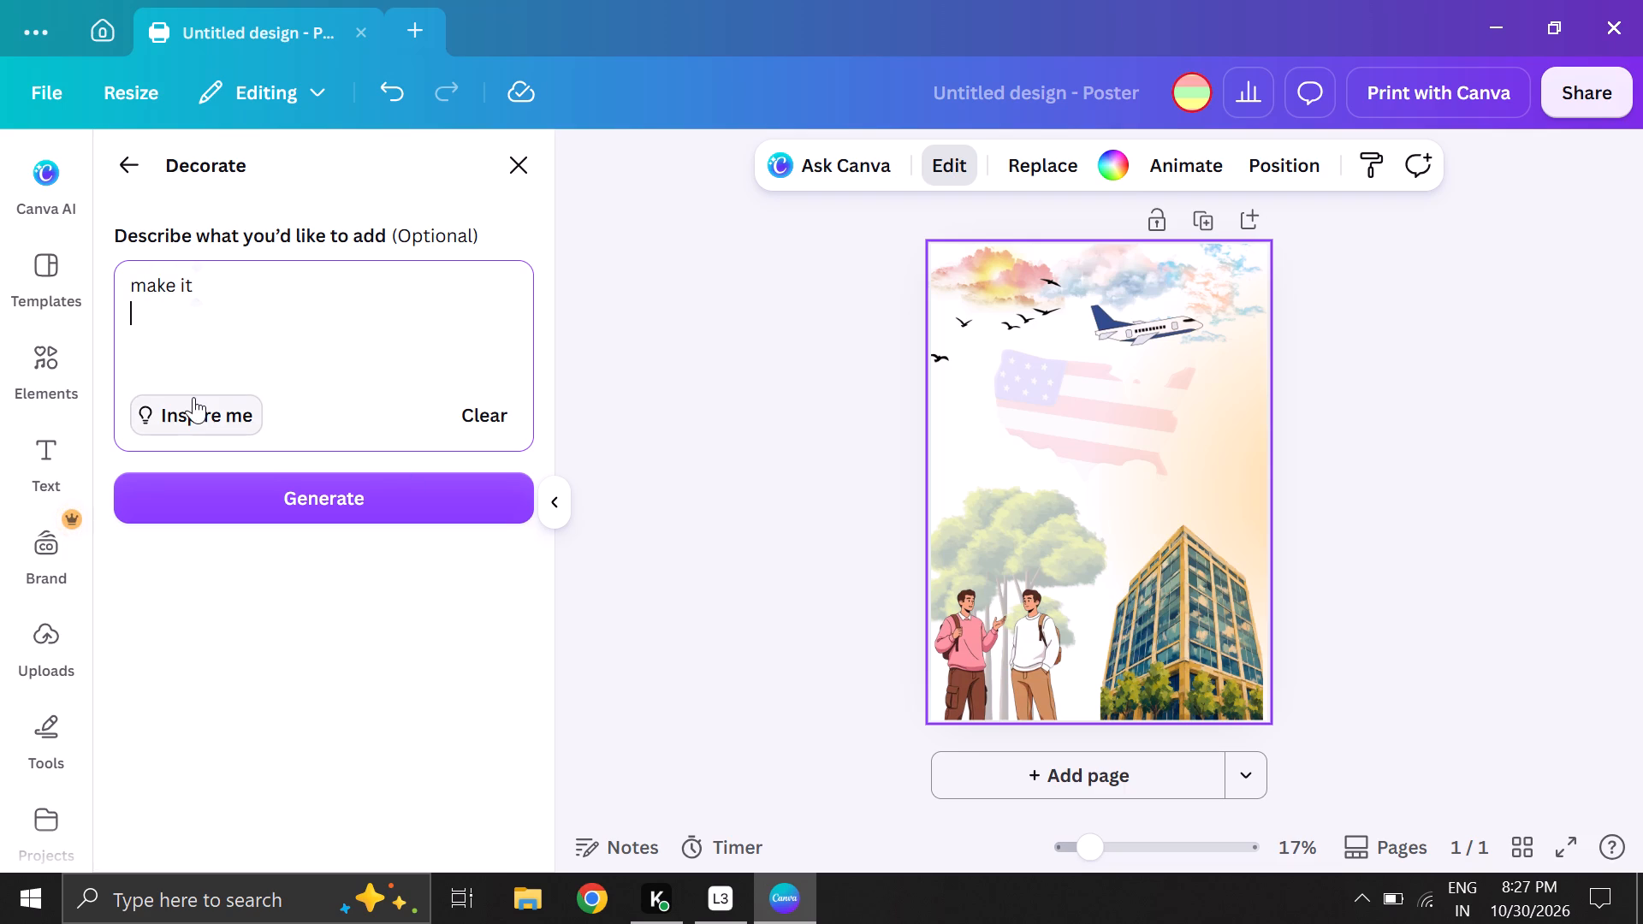
Replace the Decorate description with "make it decorative and attractive" and generate decorated versions of the poster.
left_click(193, 396)
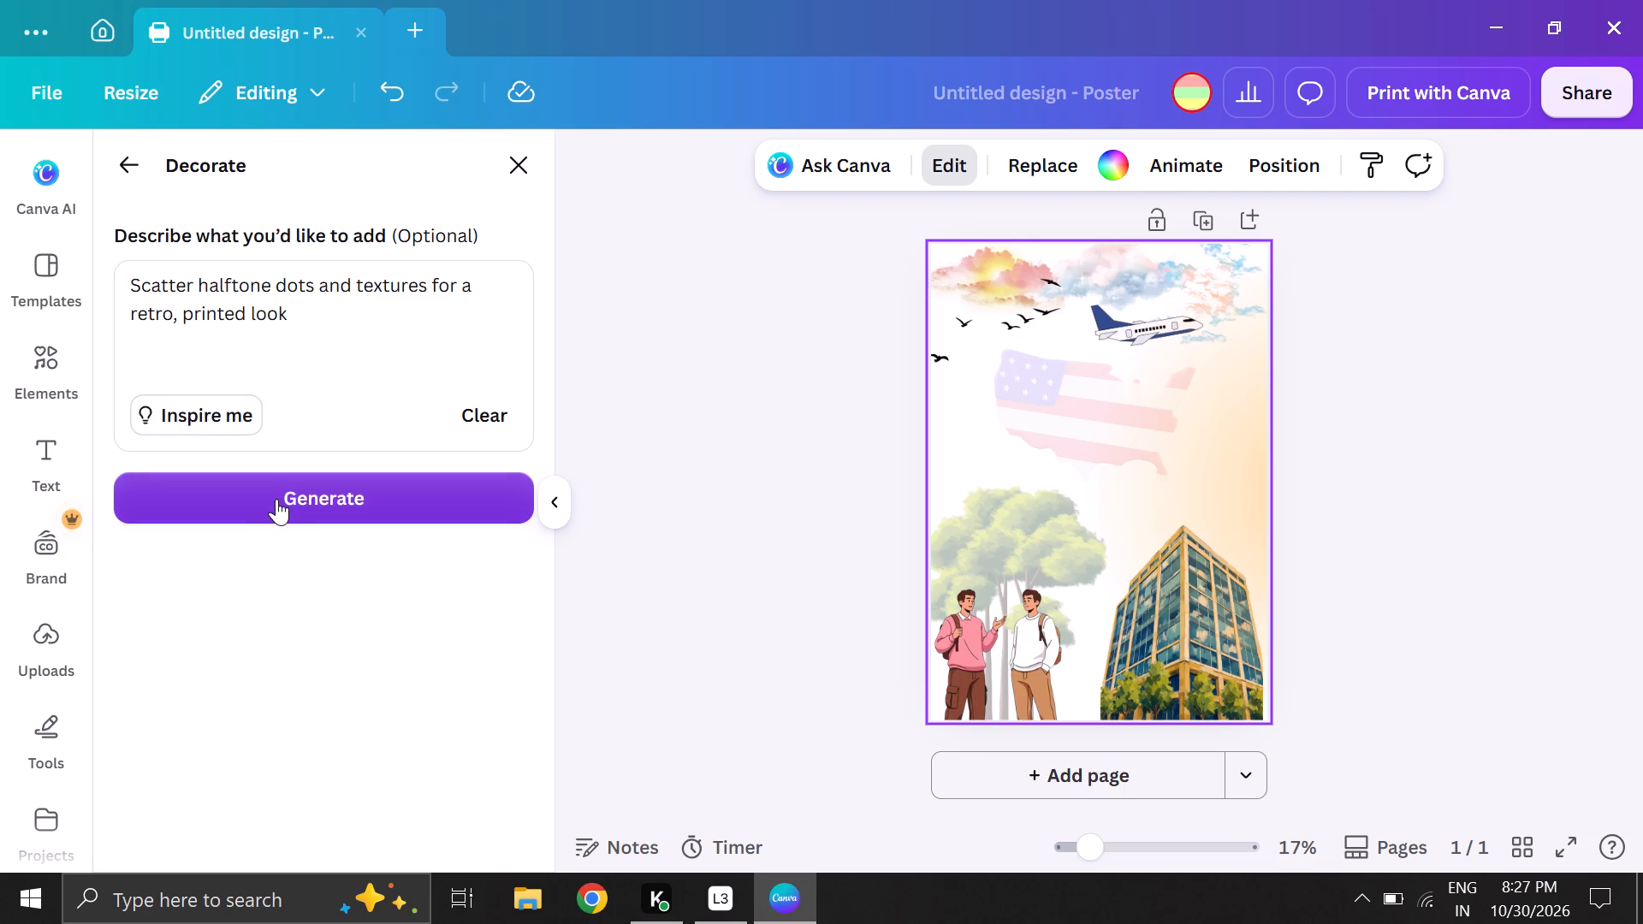
left_click(302, 317)
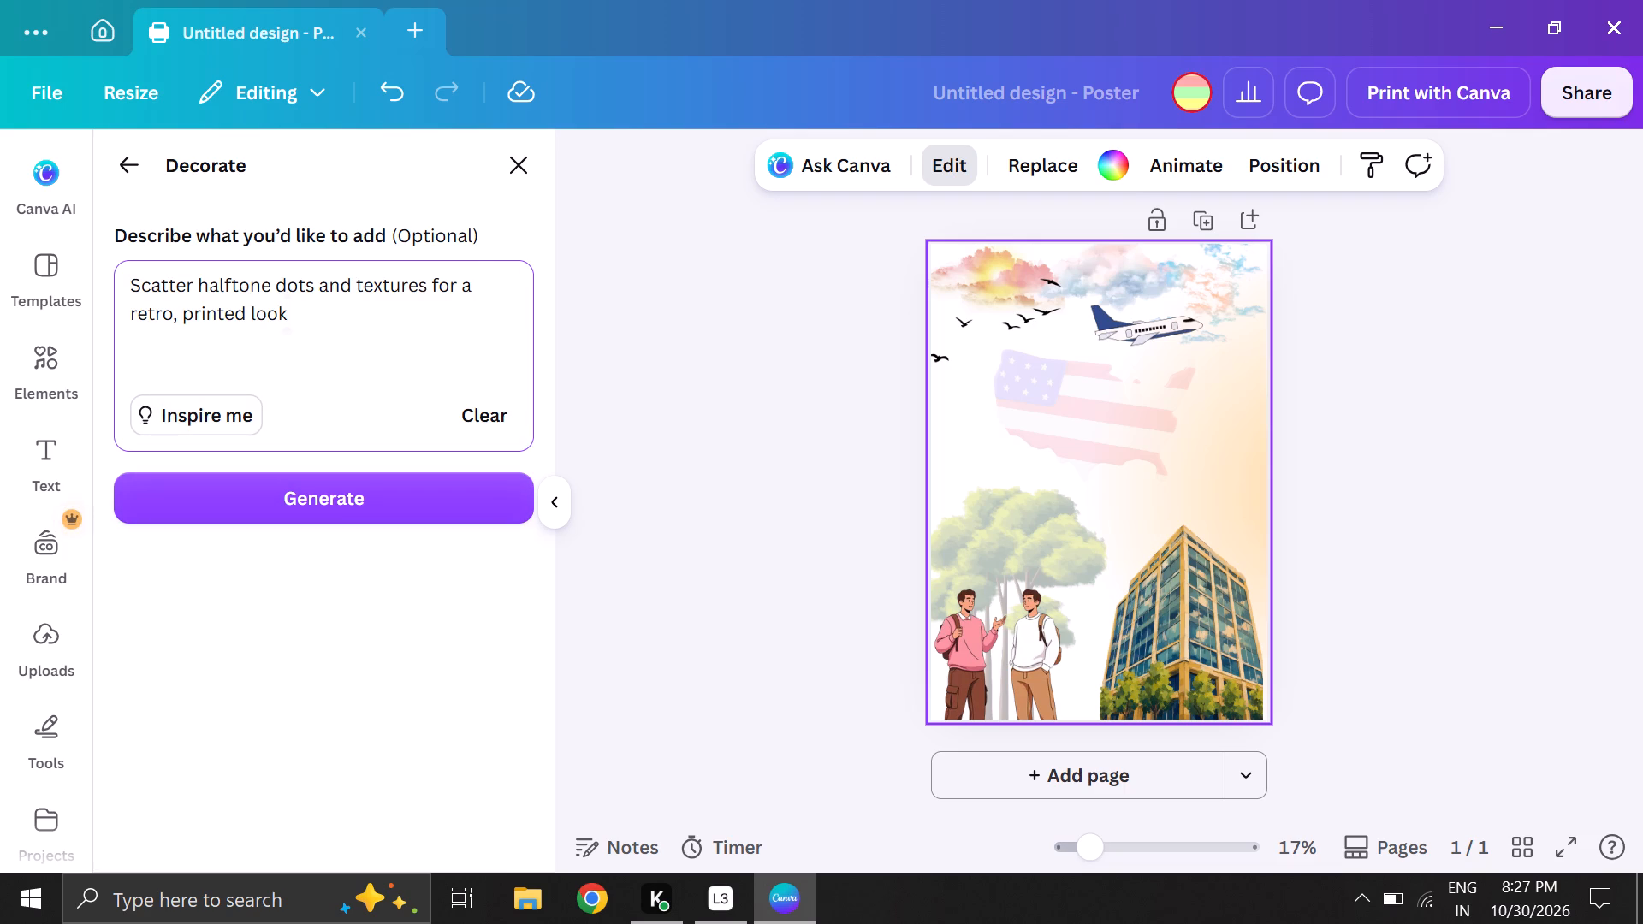
key("ctrl+a")
key("BackSpace")
type("make it deci")
key("BackSpace")
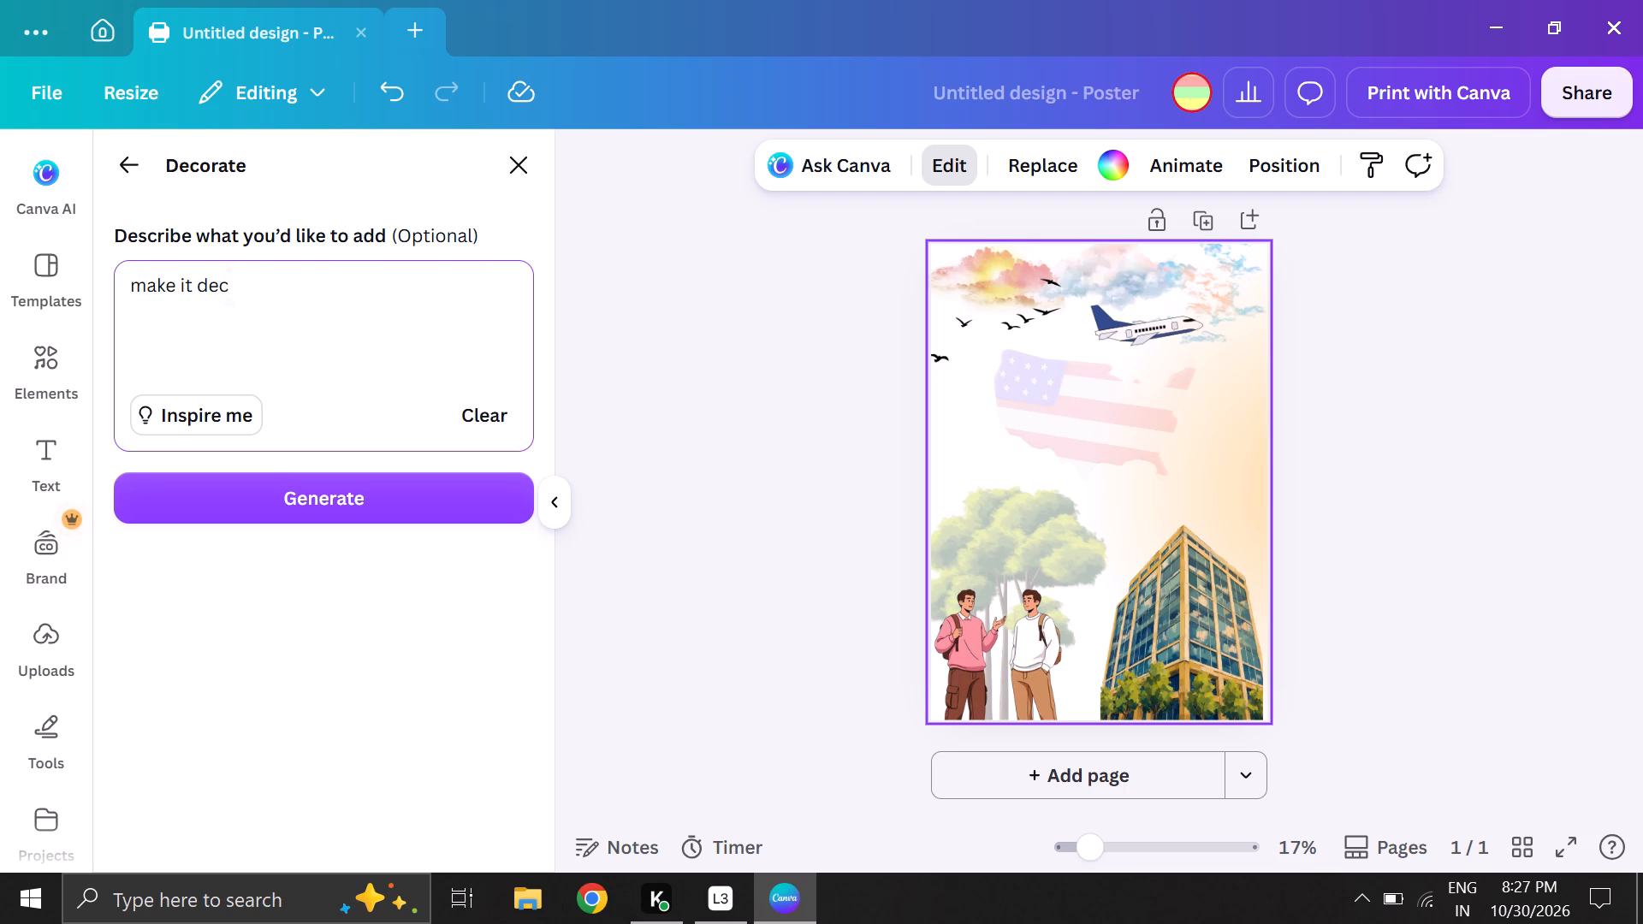
type("orative and")
key("space")
type("attractive")
key("space")
key("Return")
left_click(299, 505)
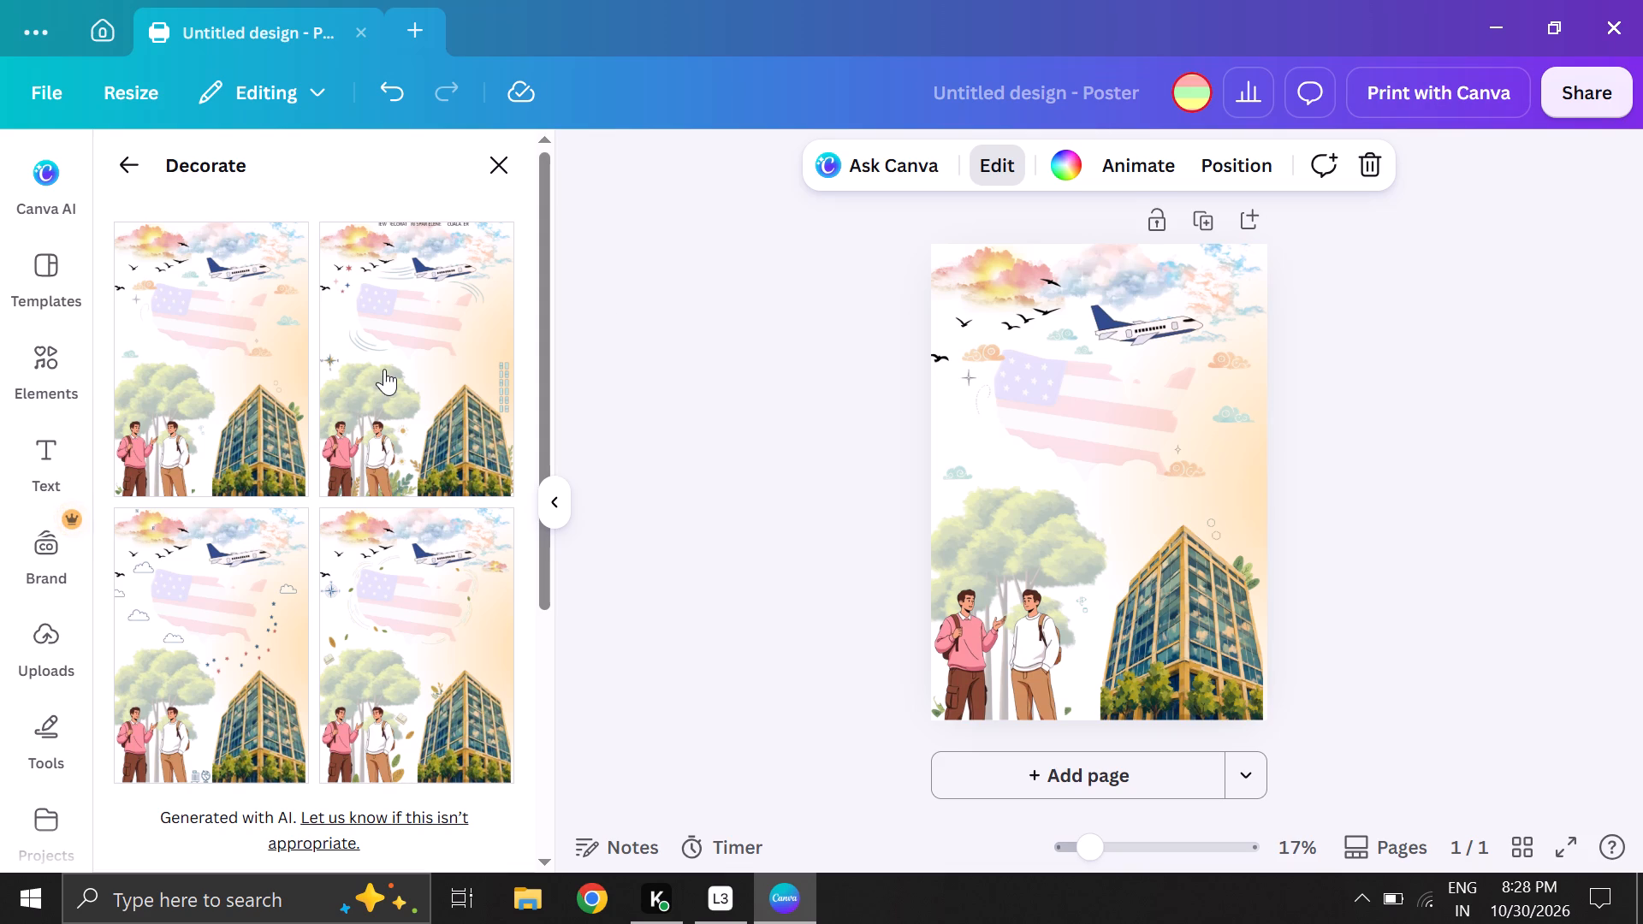
Compare the four generated decorations on the poster, apply the one with stars, compass and motion lines around the airplane, and leave Decorate.
scroll(296, 509, "down", 3)
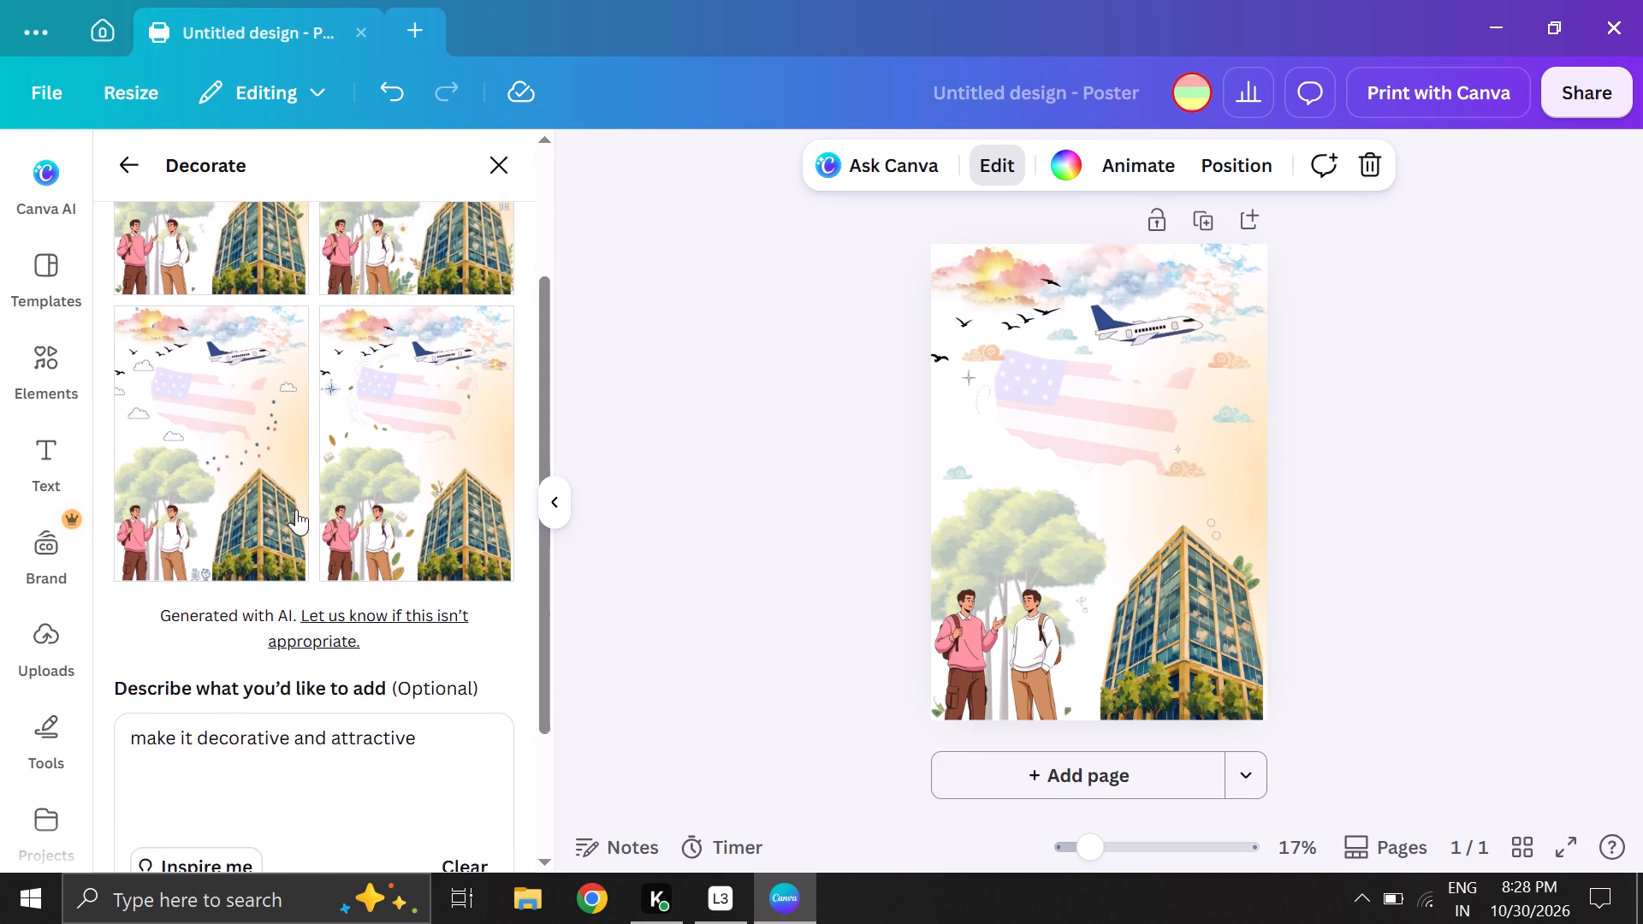
scroll(296, 509, "up", 2)
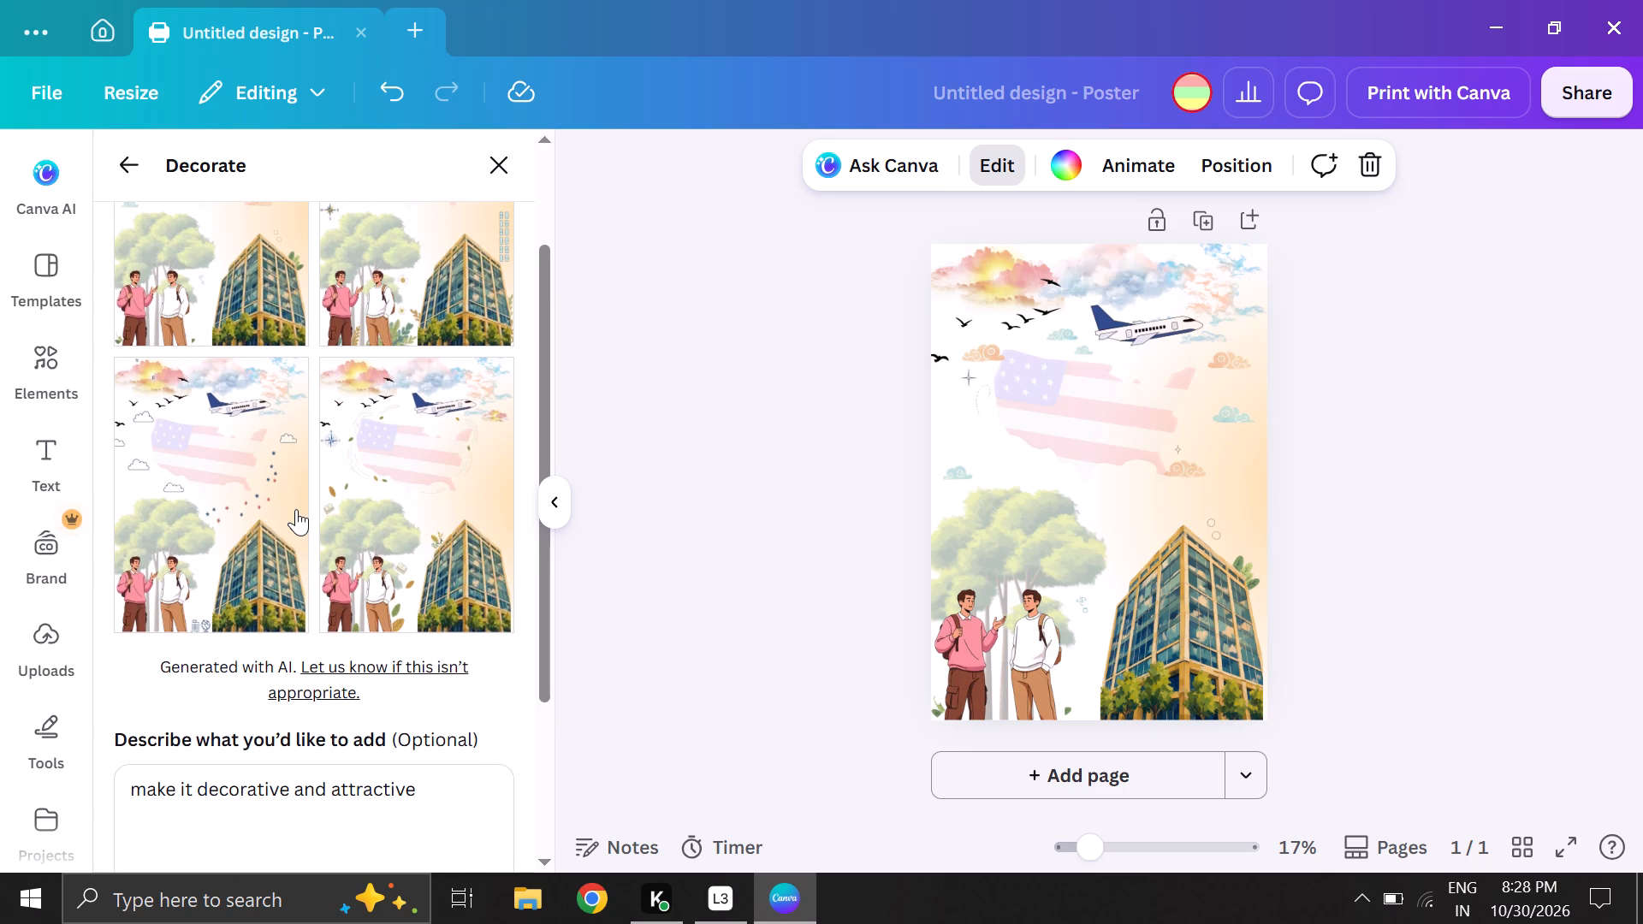
scroll(296, 509, "up", 2)
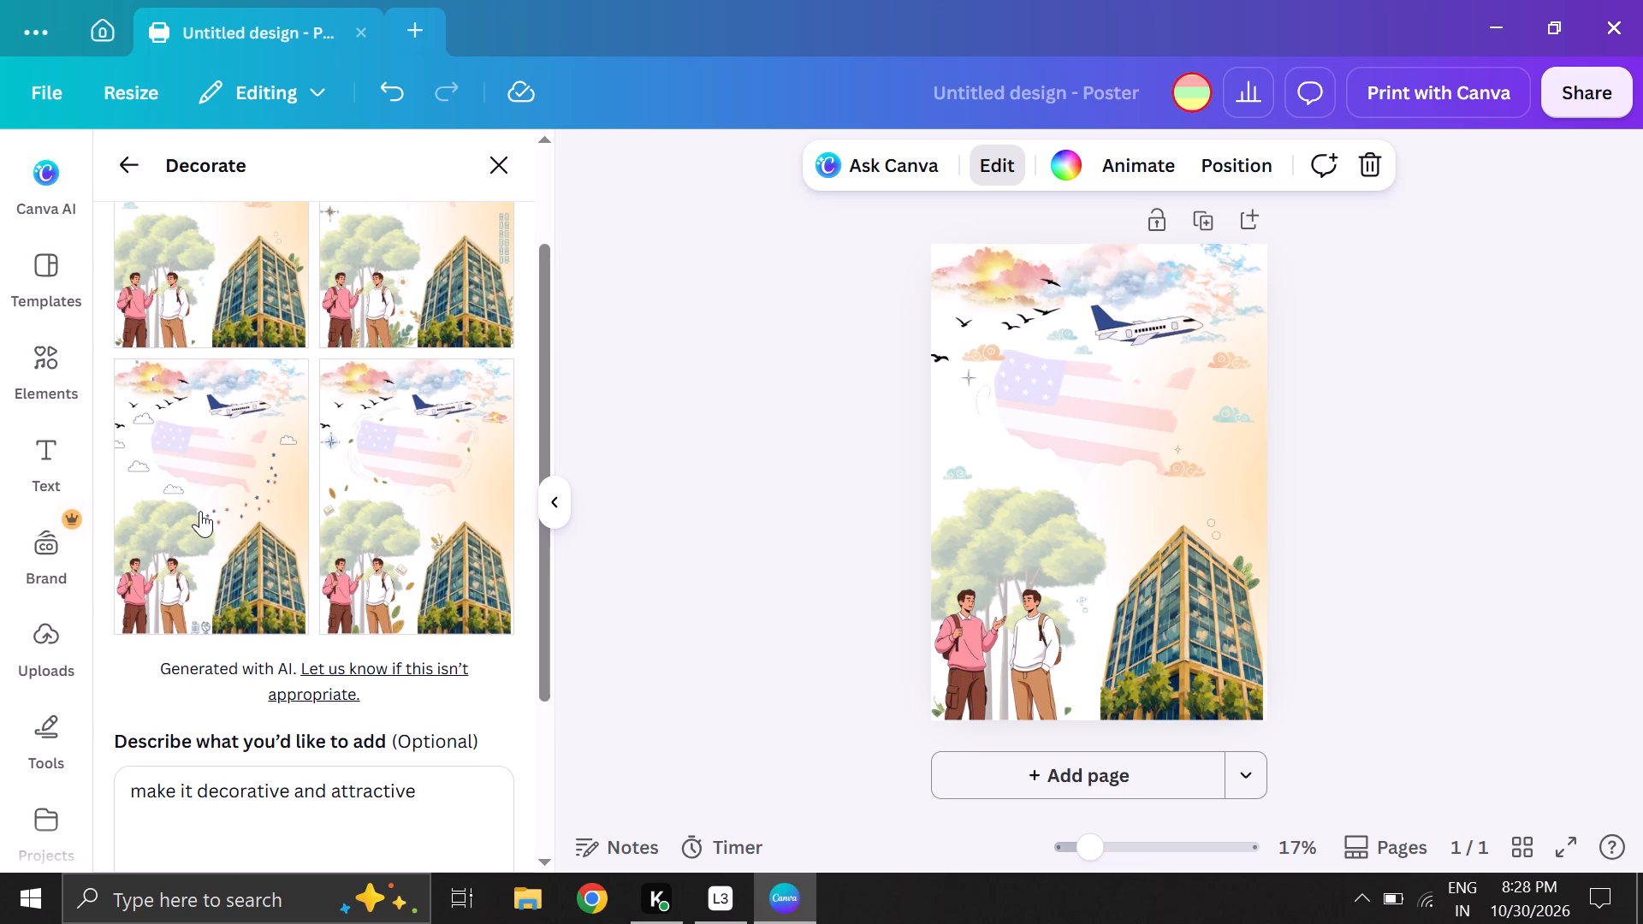
left_click(200, 511)
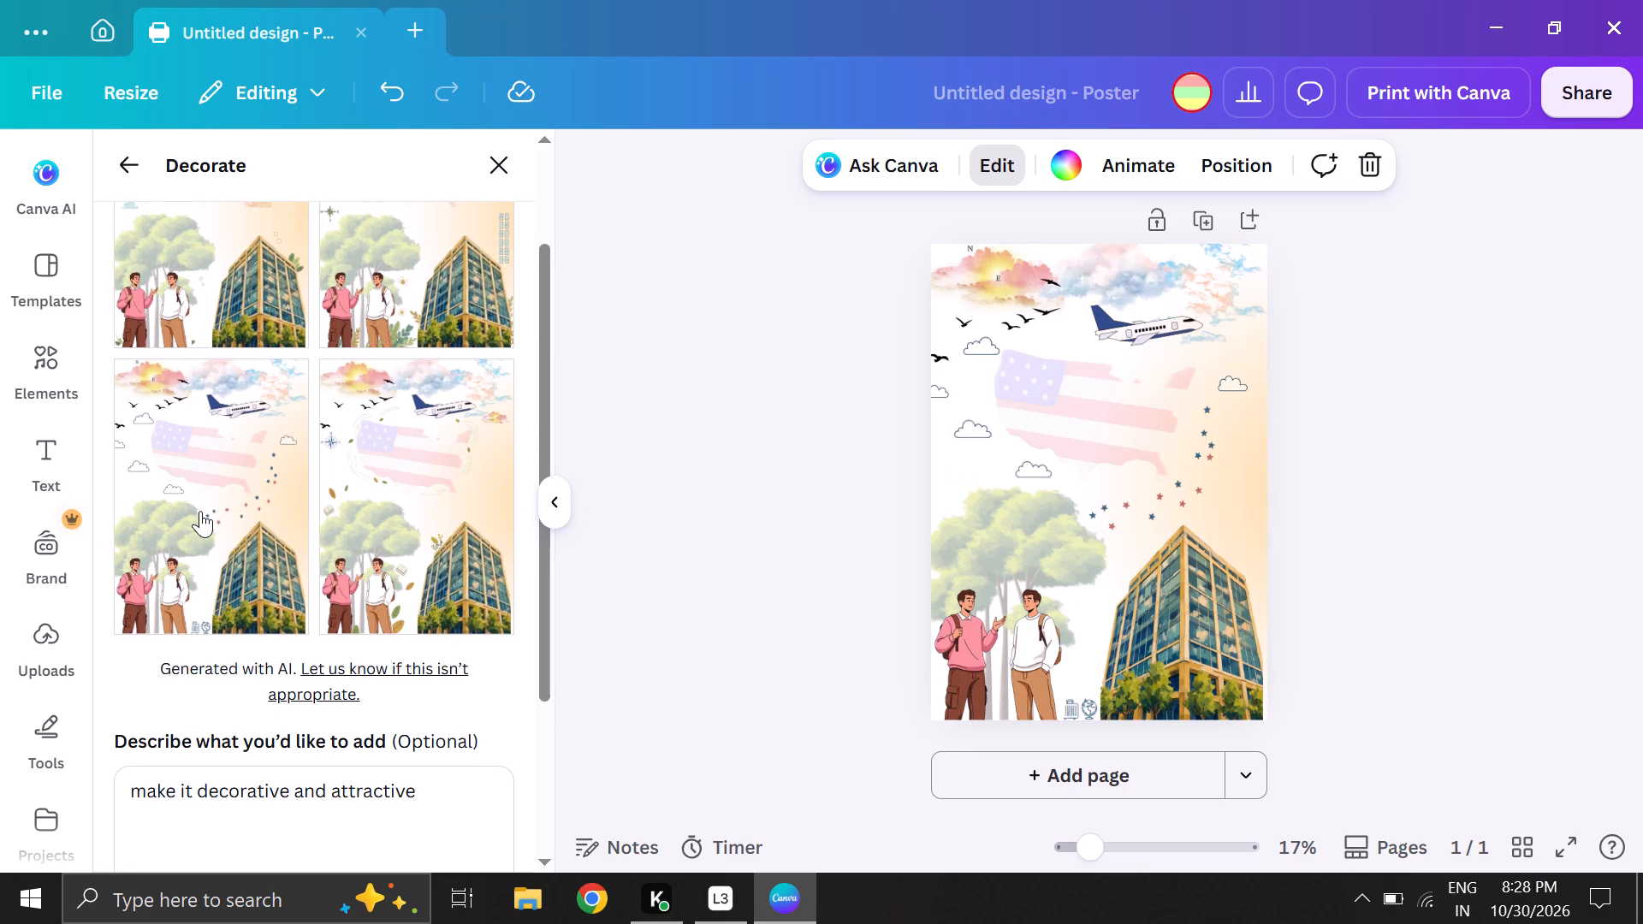
left_click(361, 467)
scroll(361, 467, "up", 1)
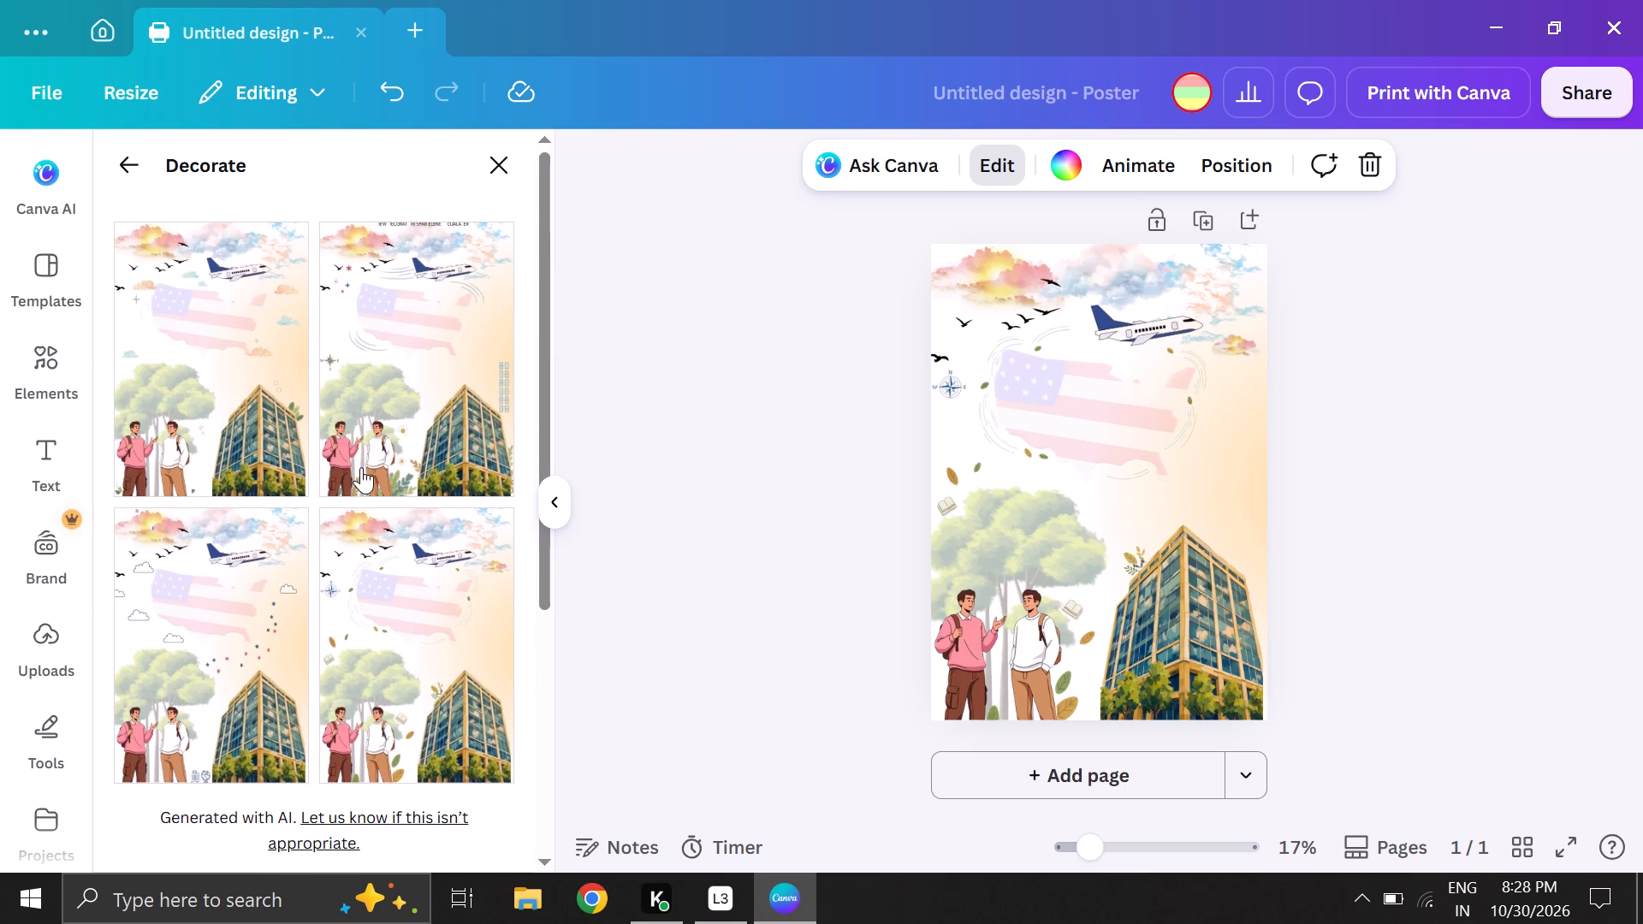
left_click(405, 358)
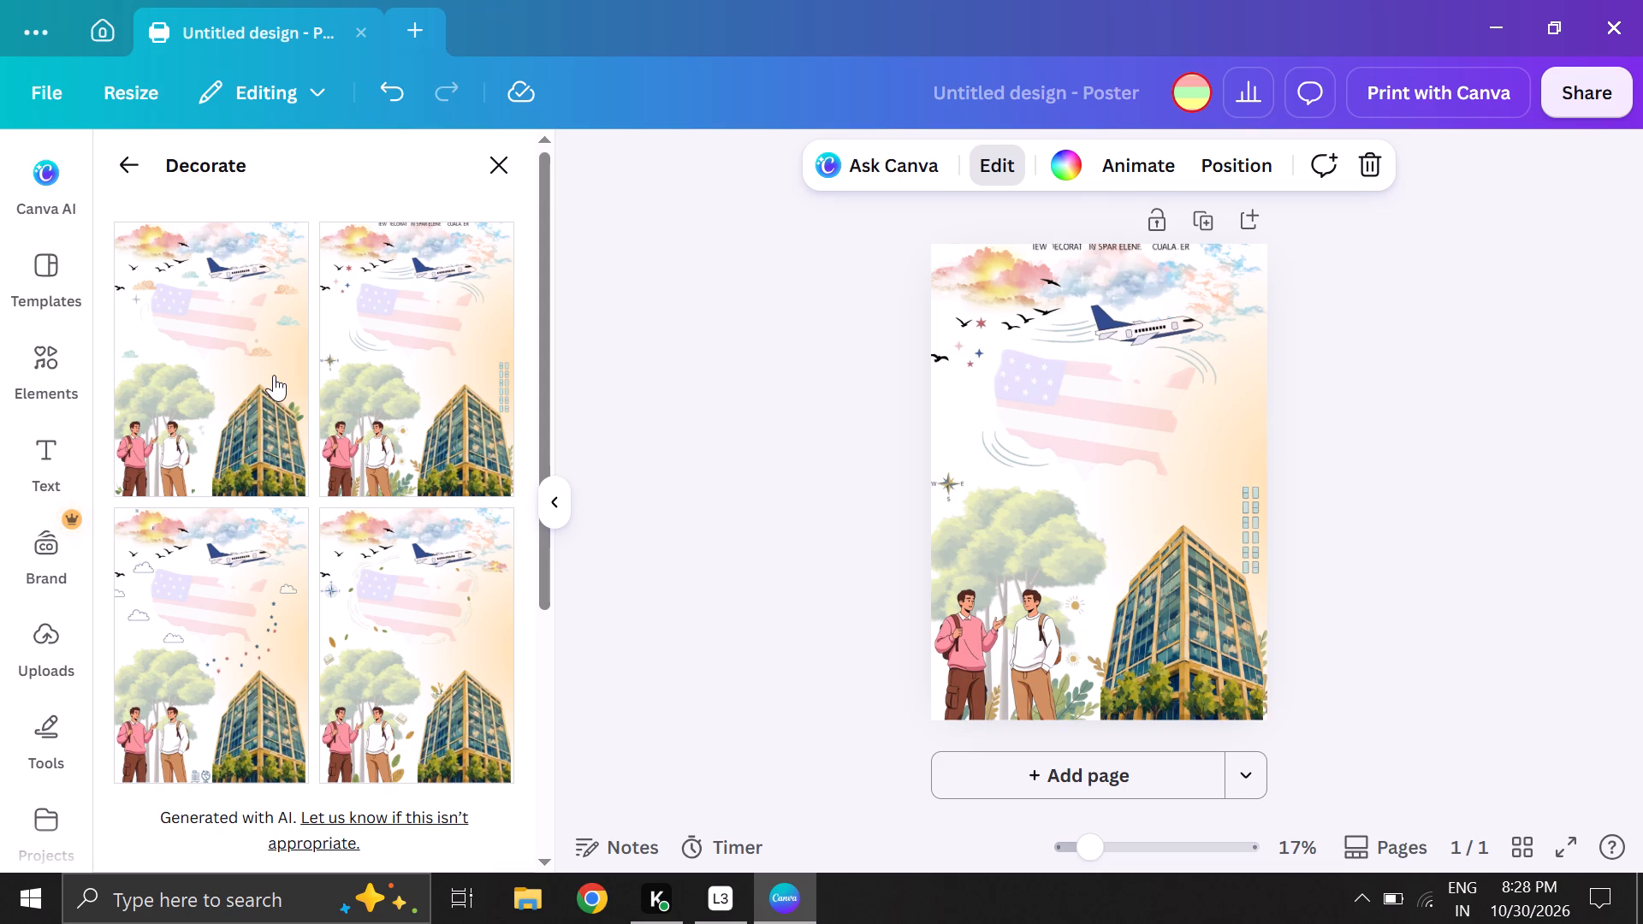
left_click(274, 375)
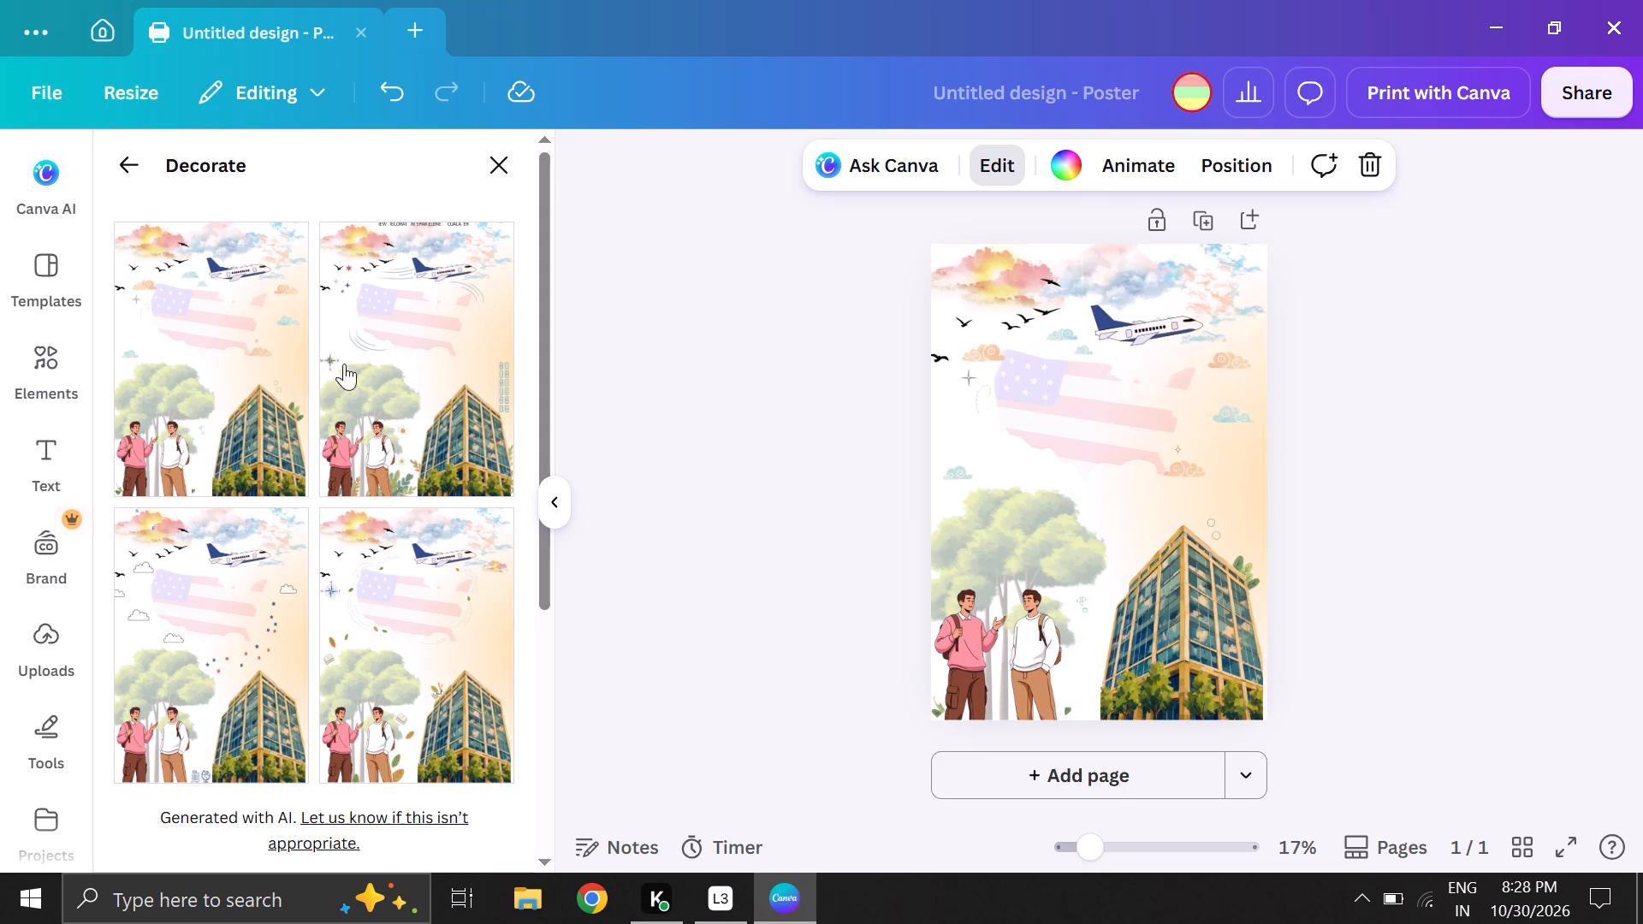
left_click(502, 363)
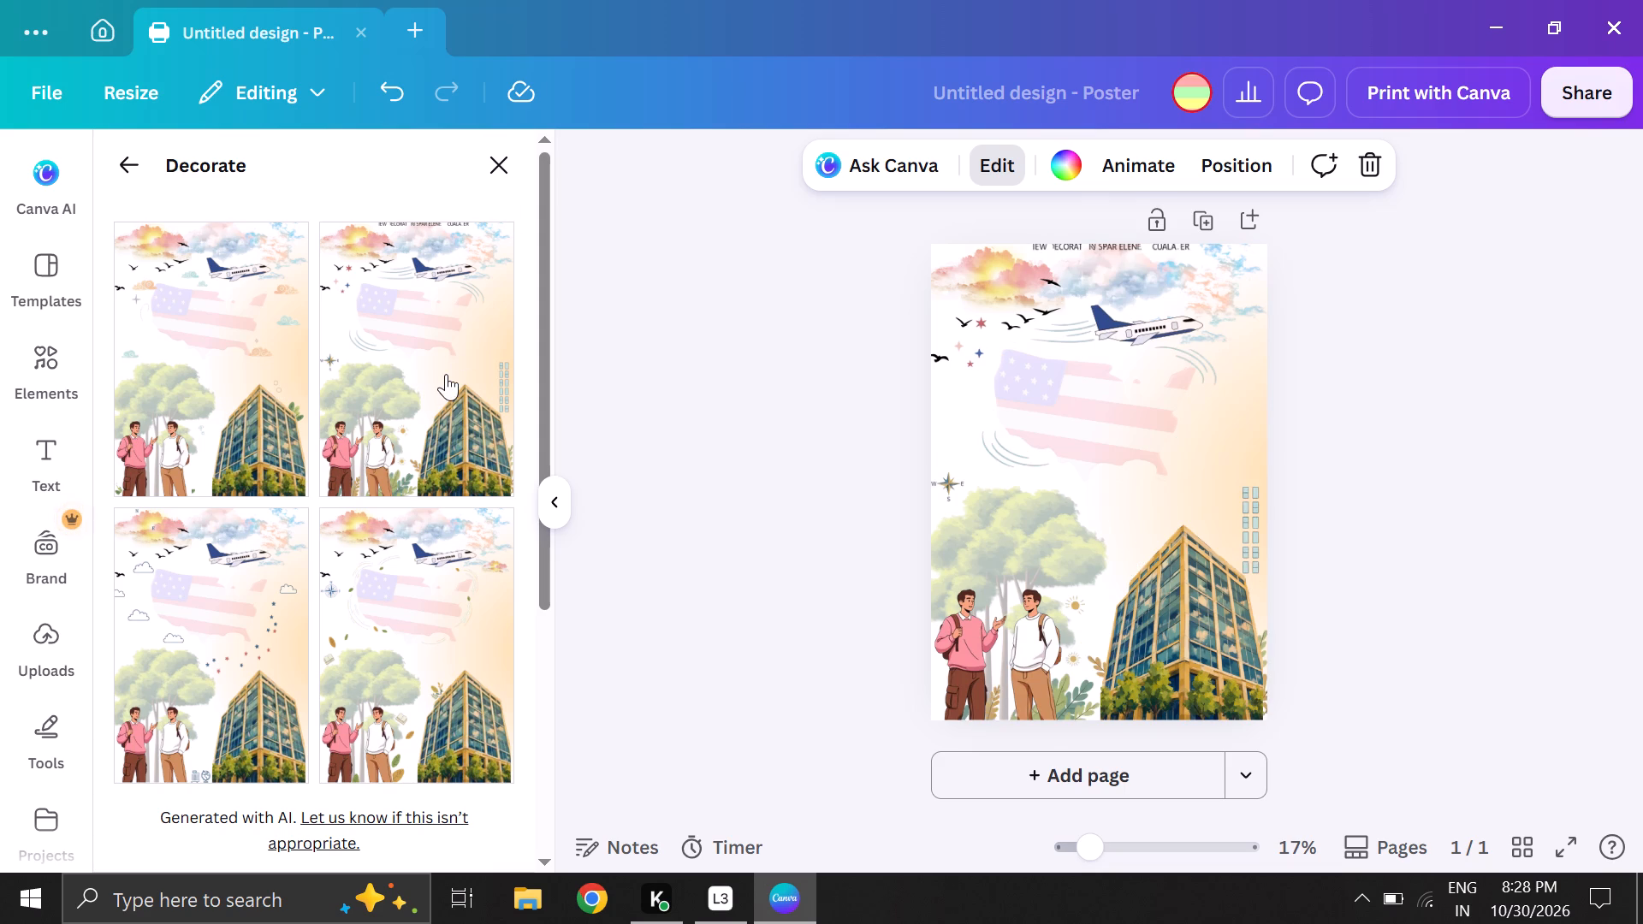
left_click(446, 374)
left_click(446, 374)
left_click(123, 162)
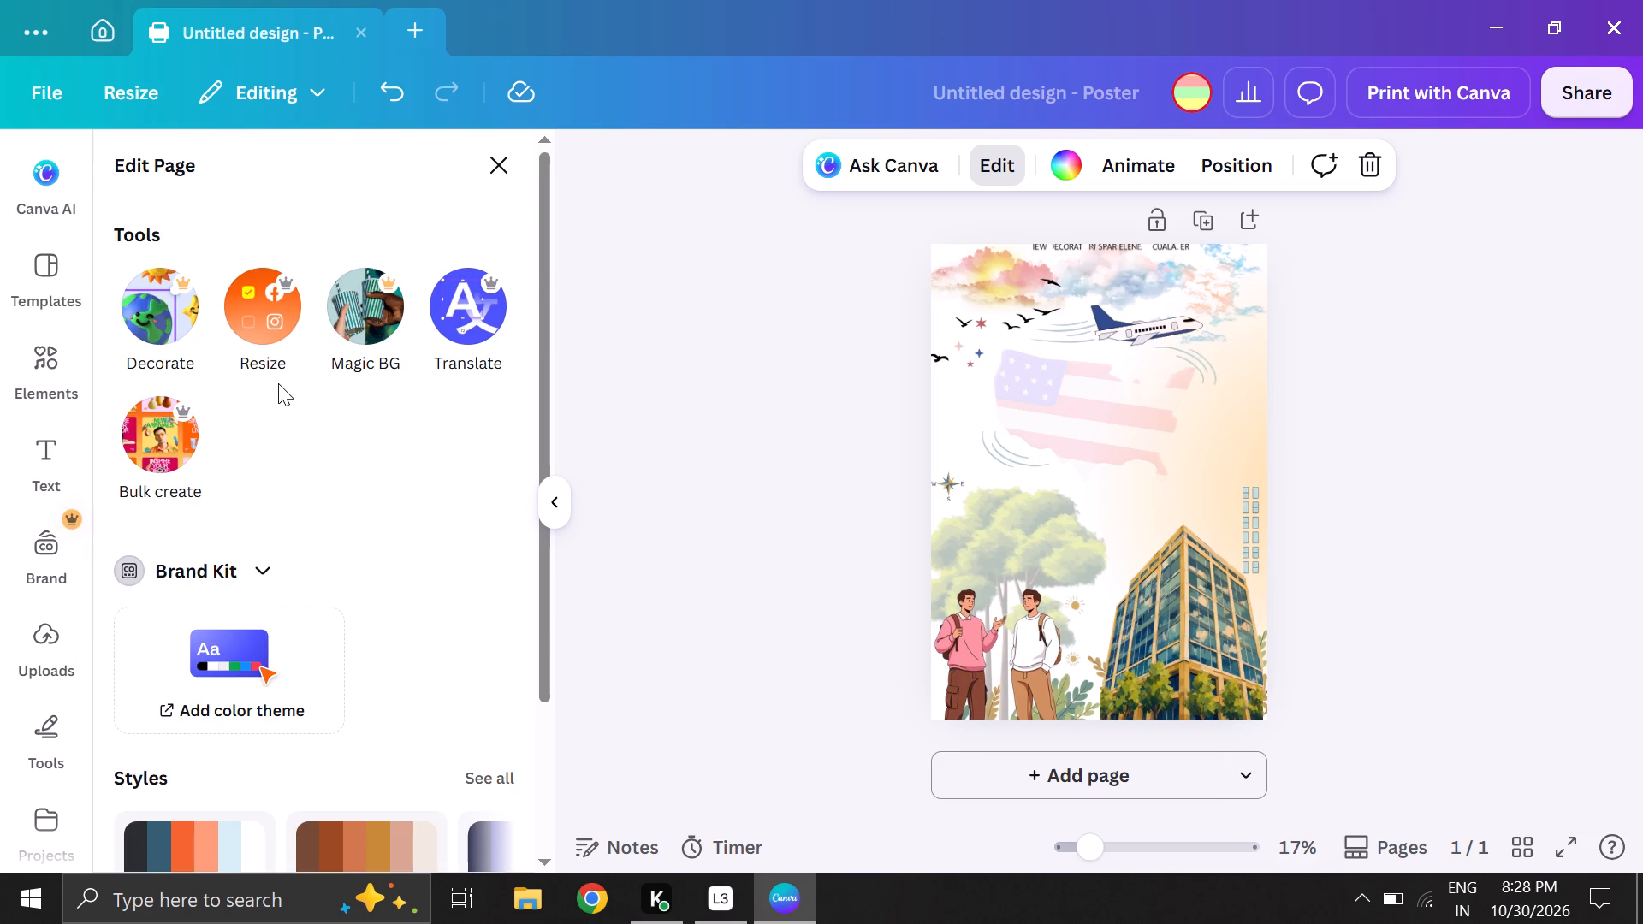
Generate a Magic BG background for the poster with the description "match with photo".
left_click(359, 346)
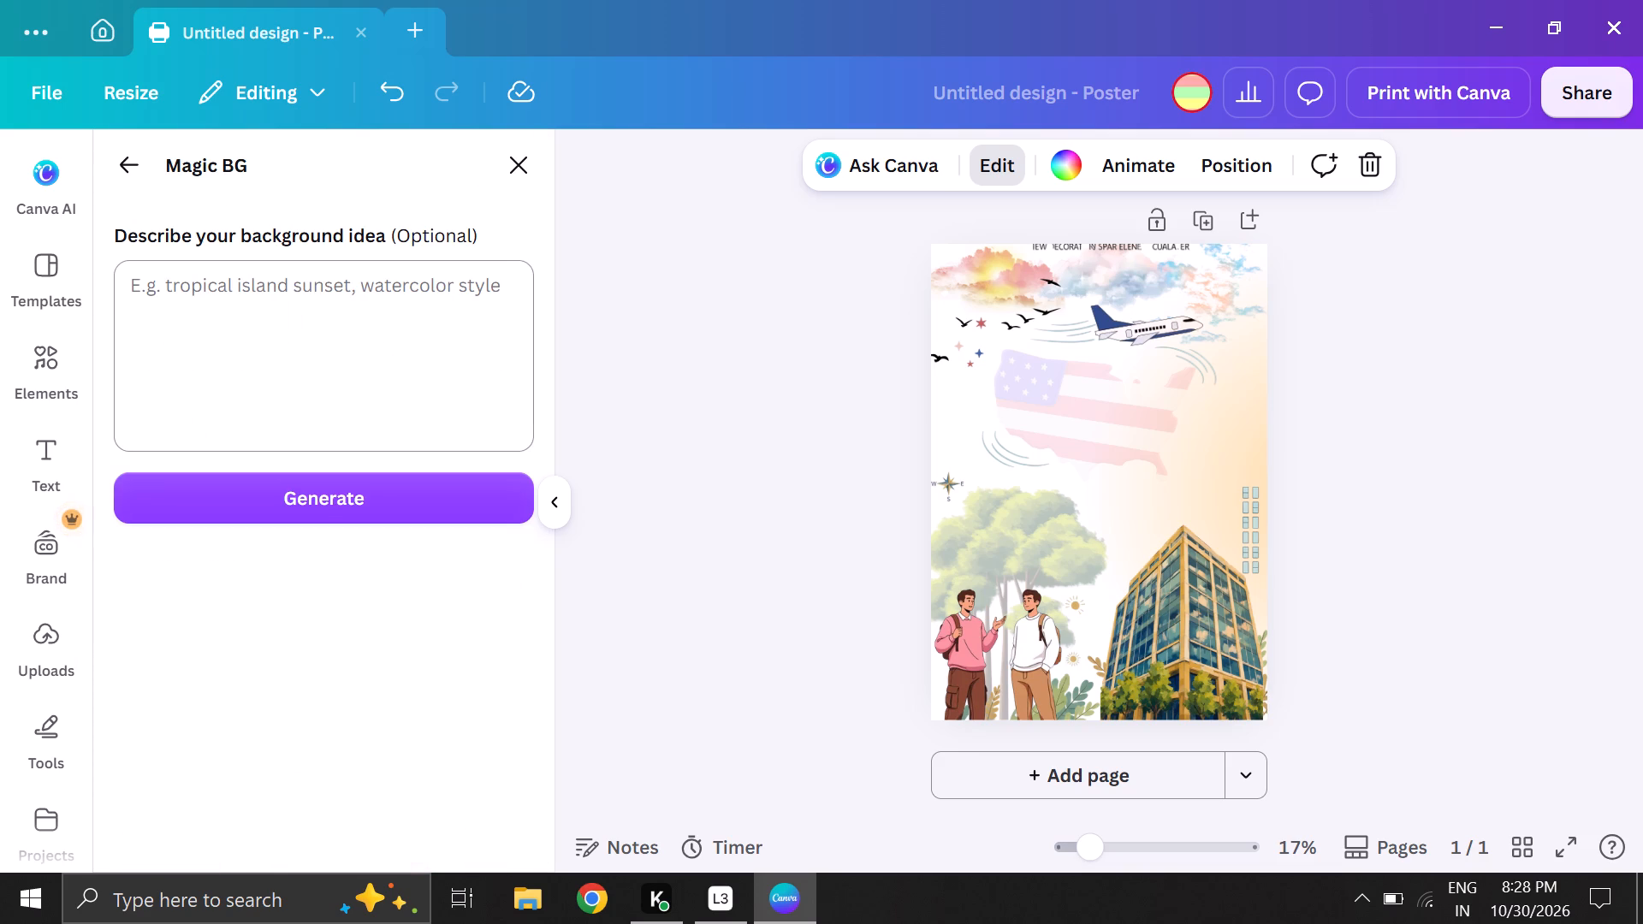
left_click(359, 346)
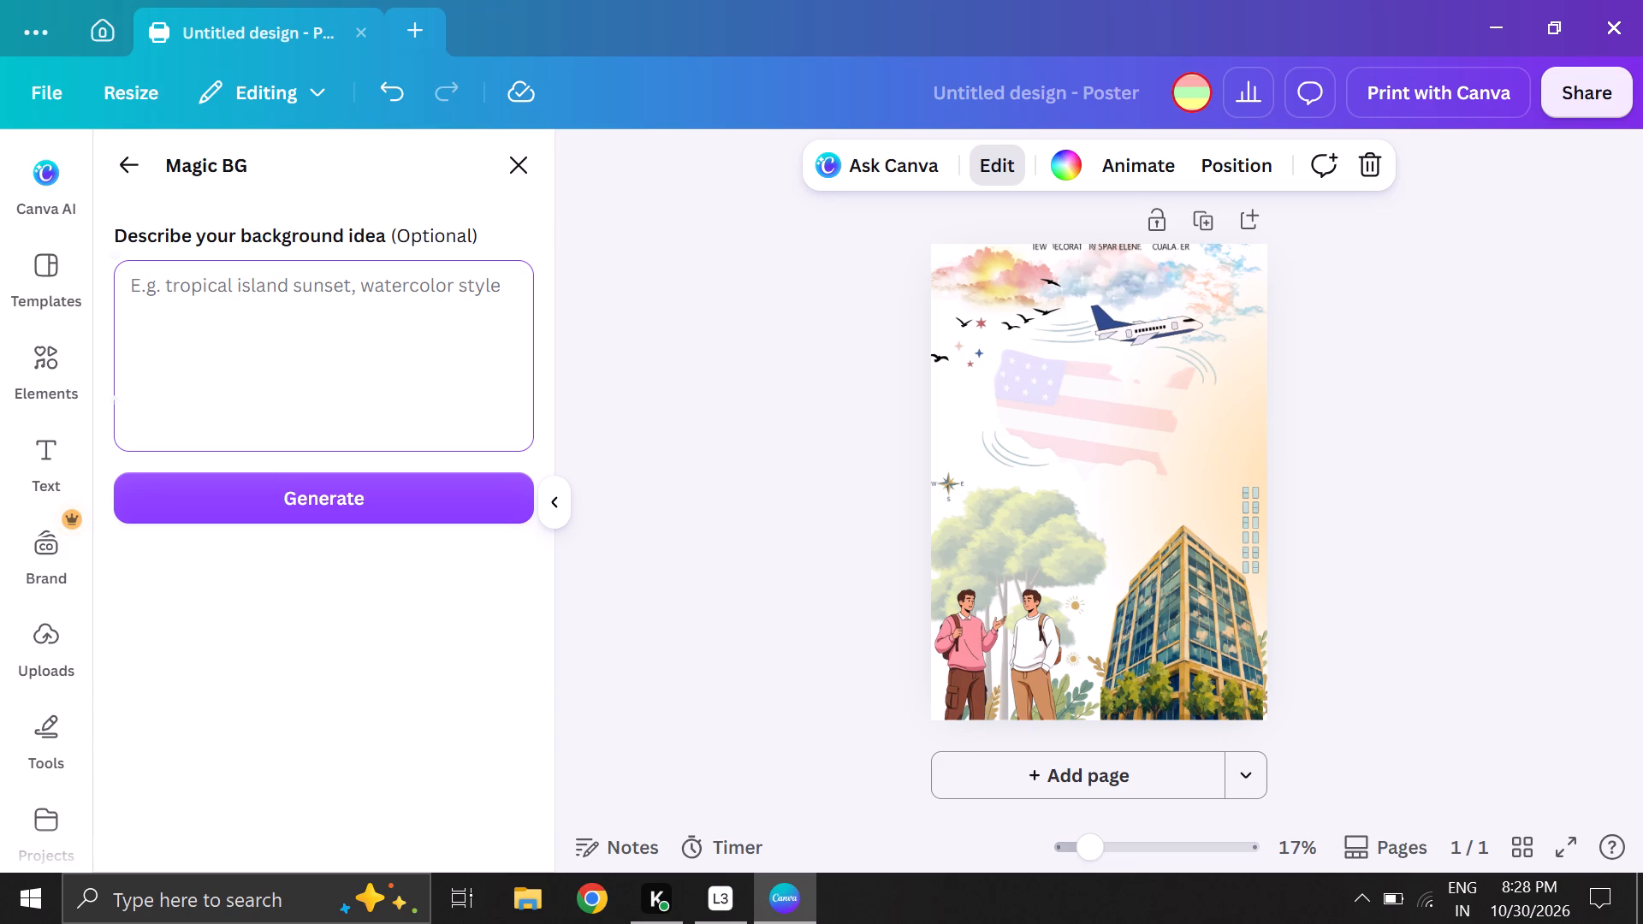
type("taek")
key("BackSpace")
key("BackSpace")
key("BackSpace")
key("BackSpace")
type("match")
key("space")
type("wit")
key("space")
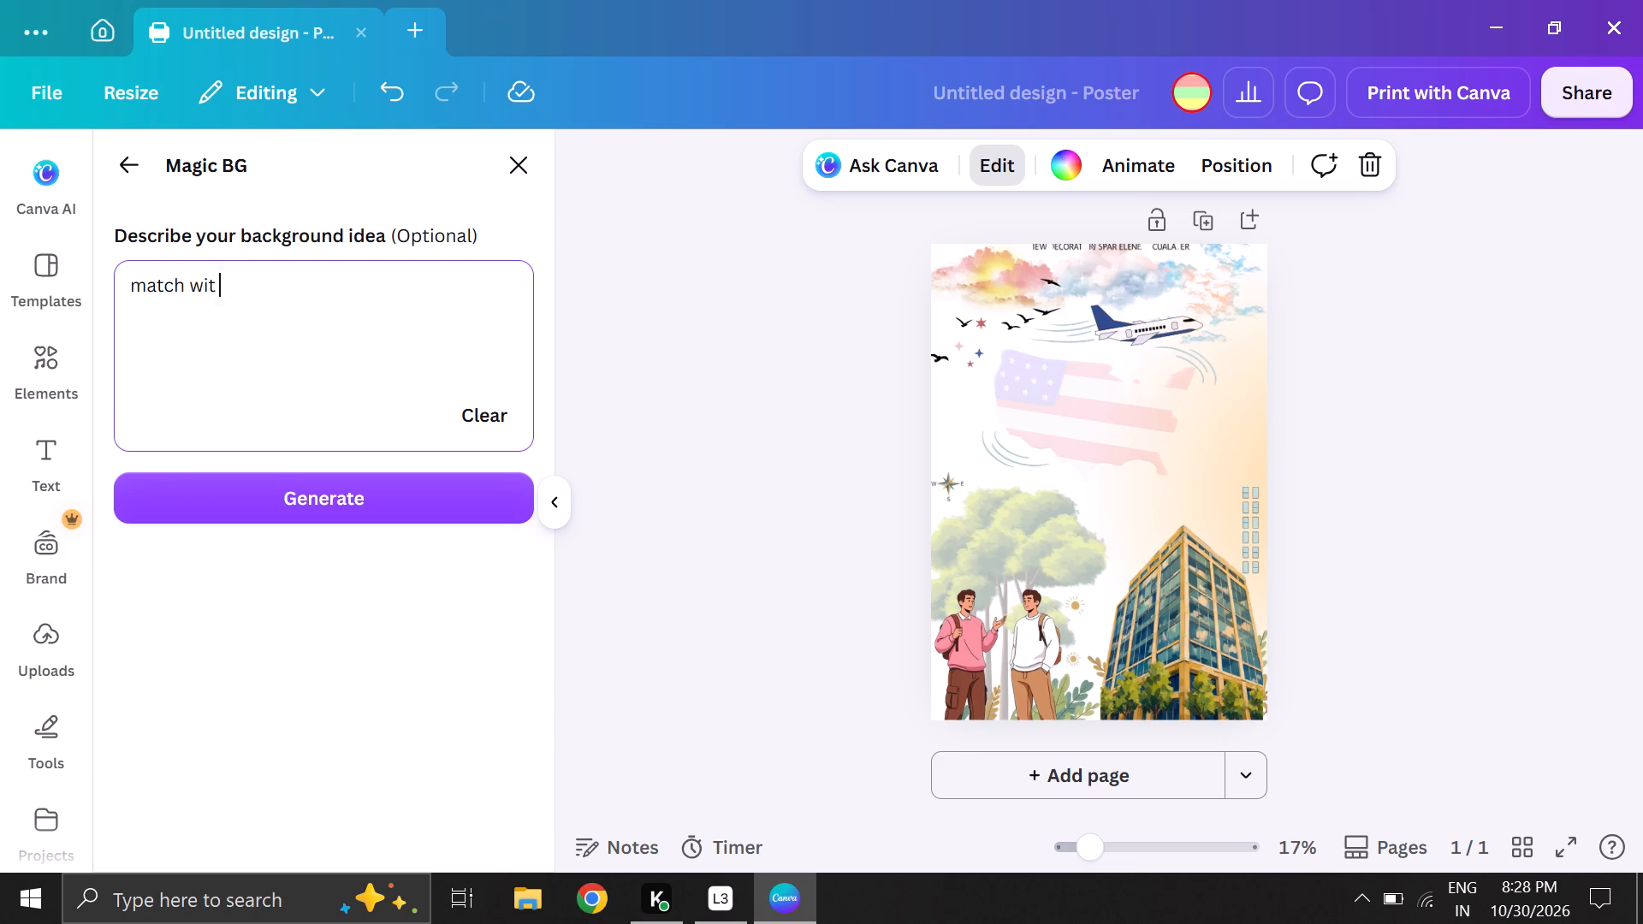
key("BackSpace")
type("h photo")
key("space")
key("Return")
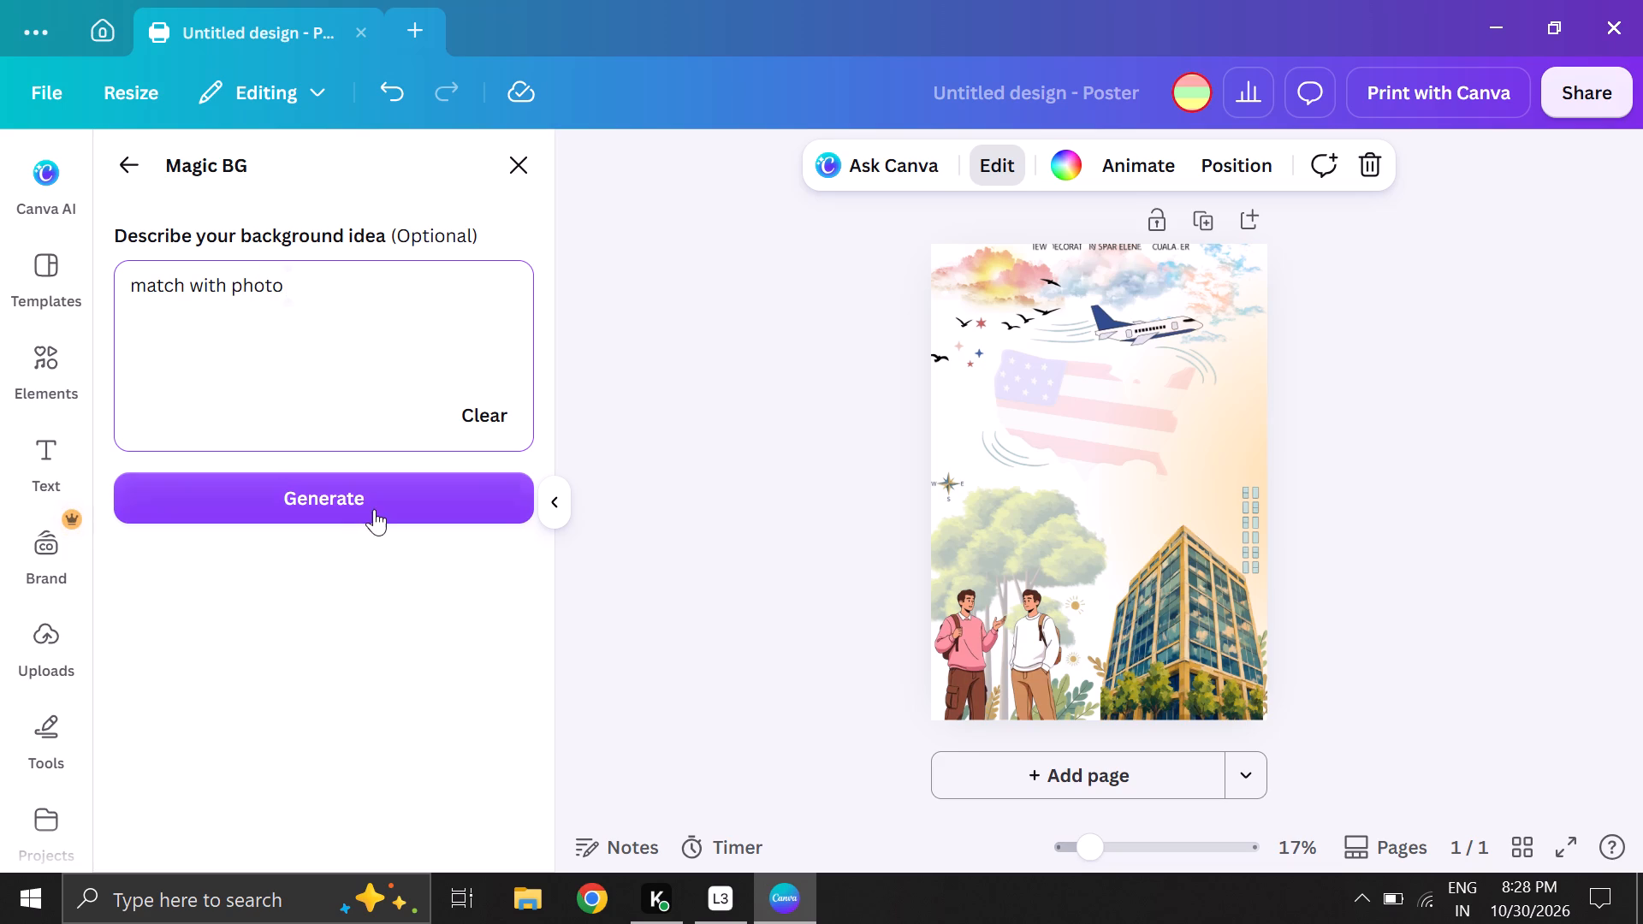
left_click(377, 508)
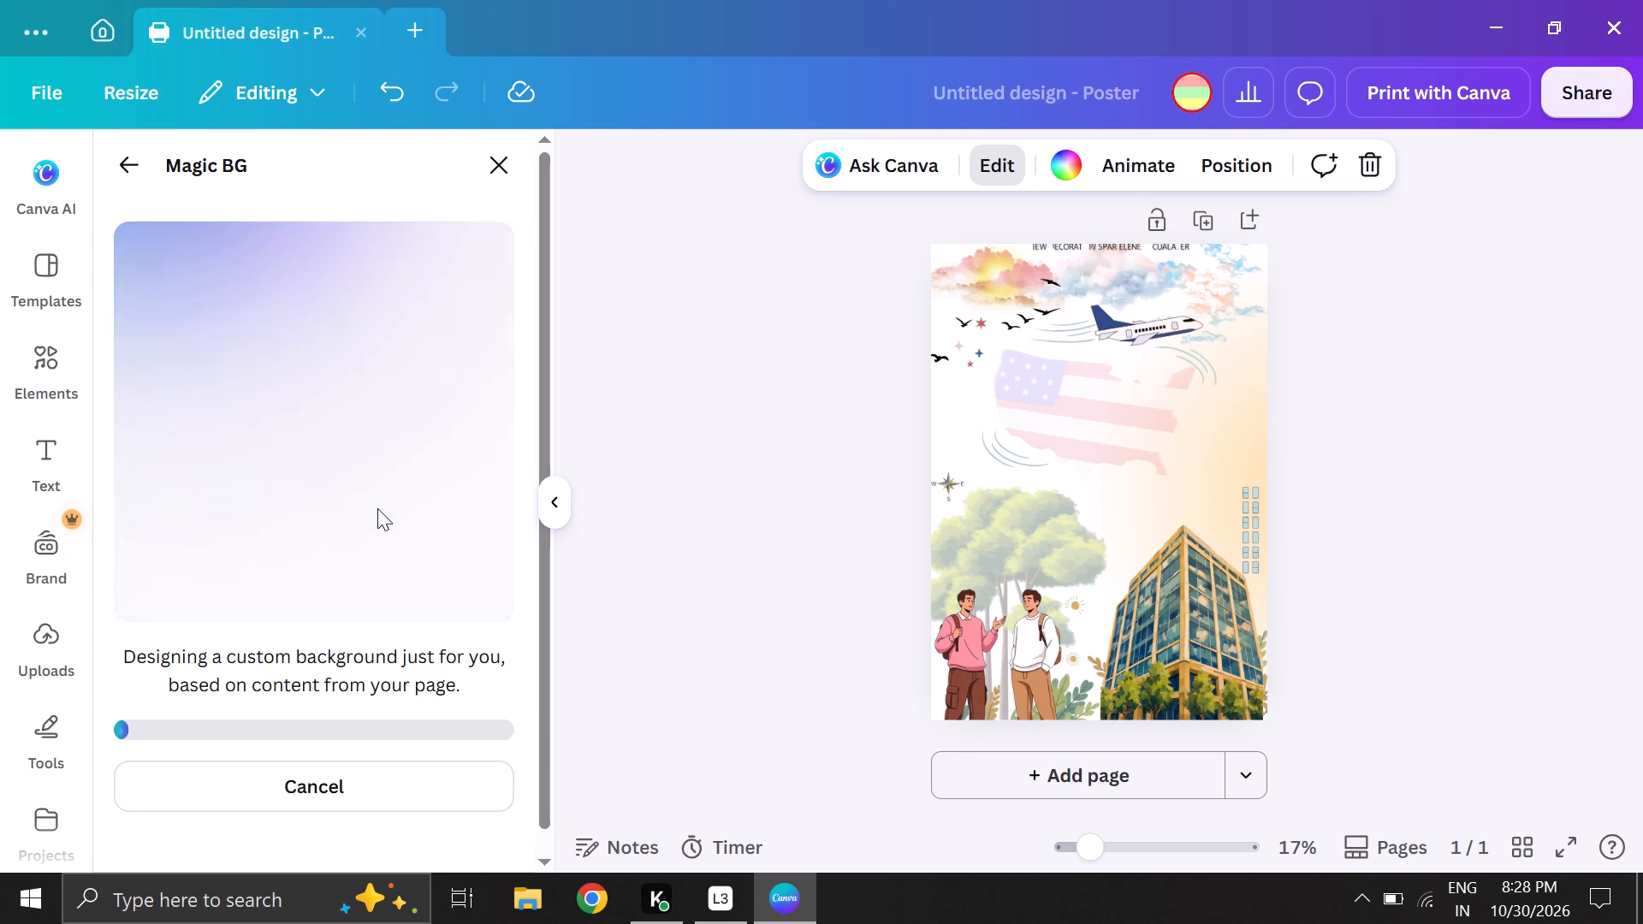
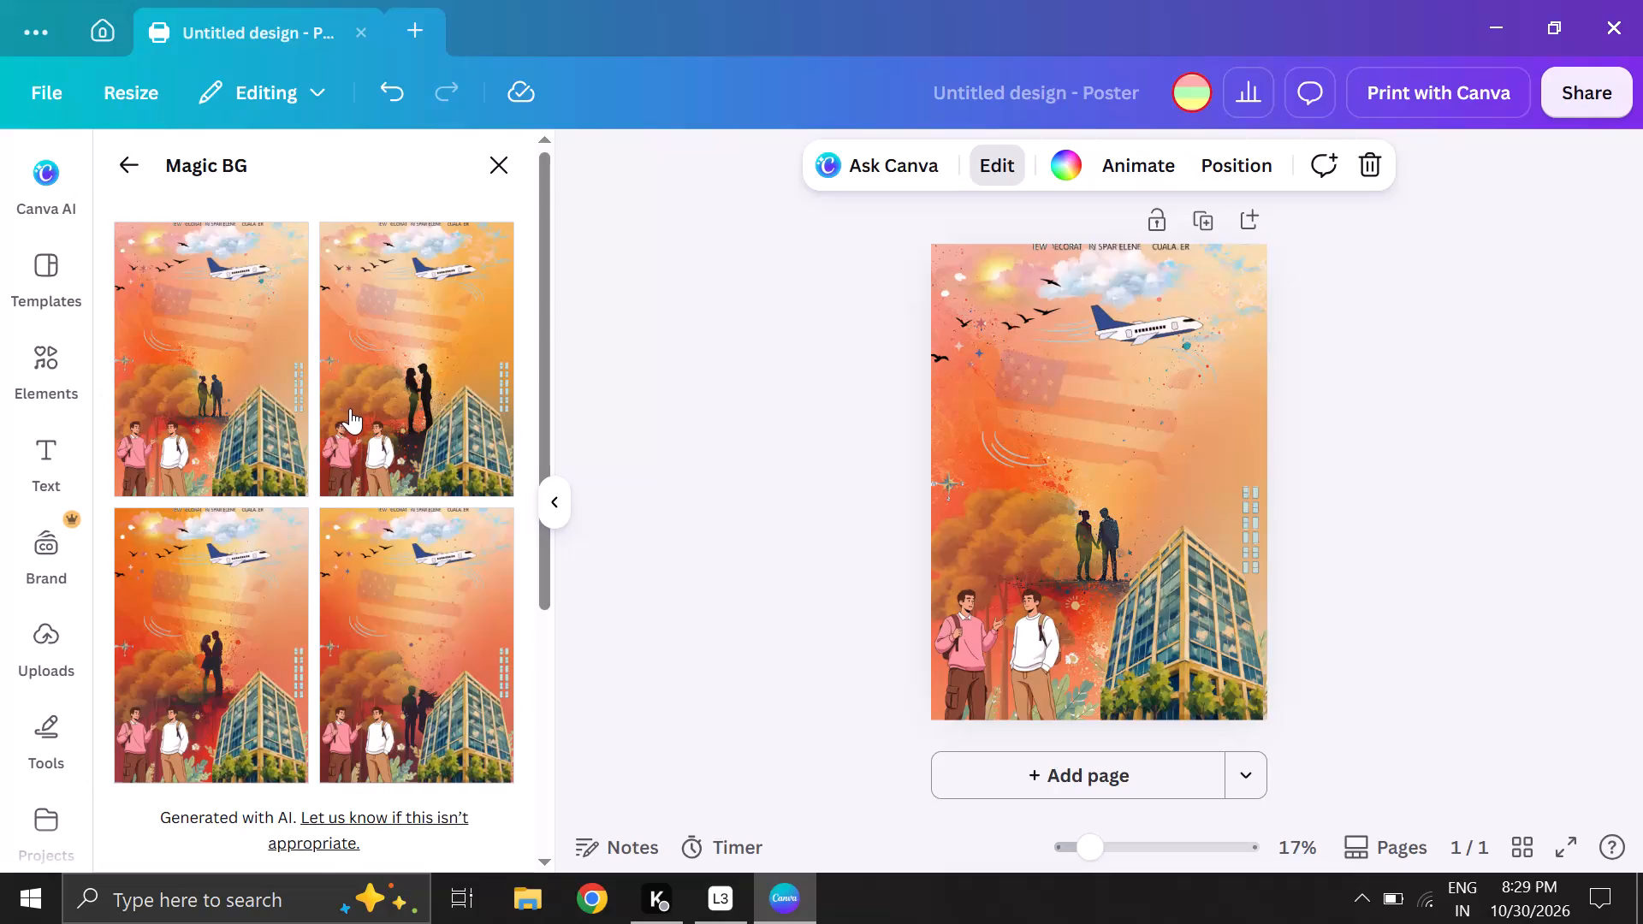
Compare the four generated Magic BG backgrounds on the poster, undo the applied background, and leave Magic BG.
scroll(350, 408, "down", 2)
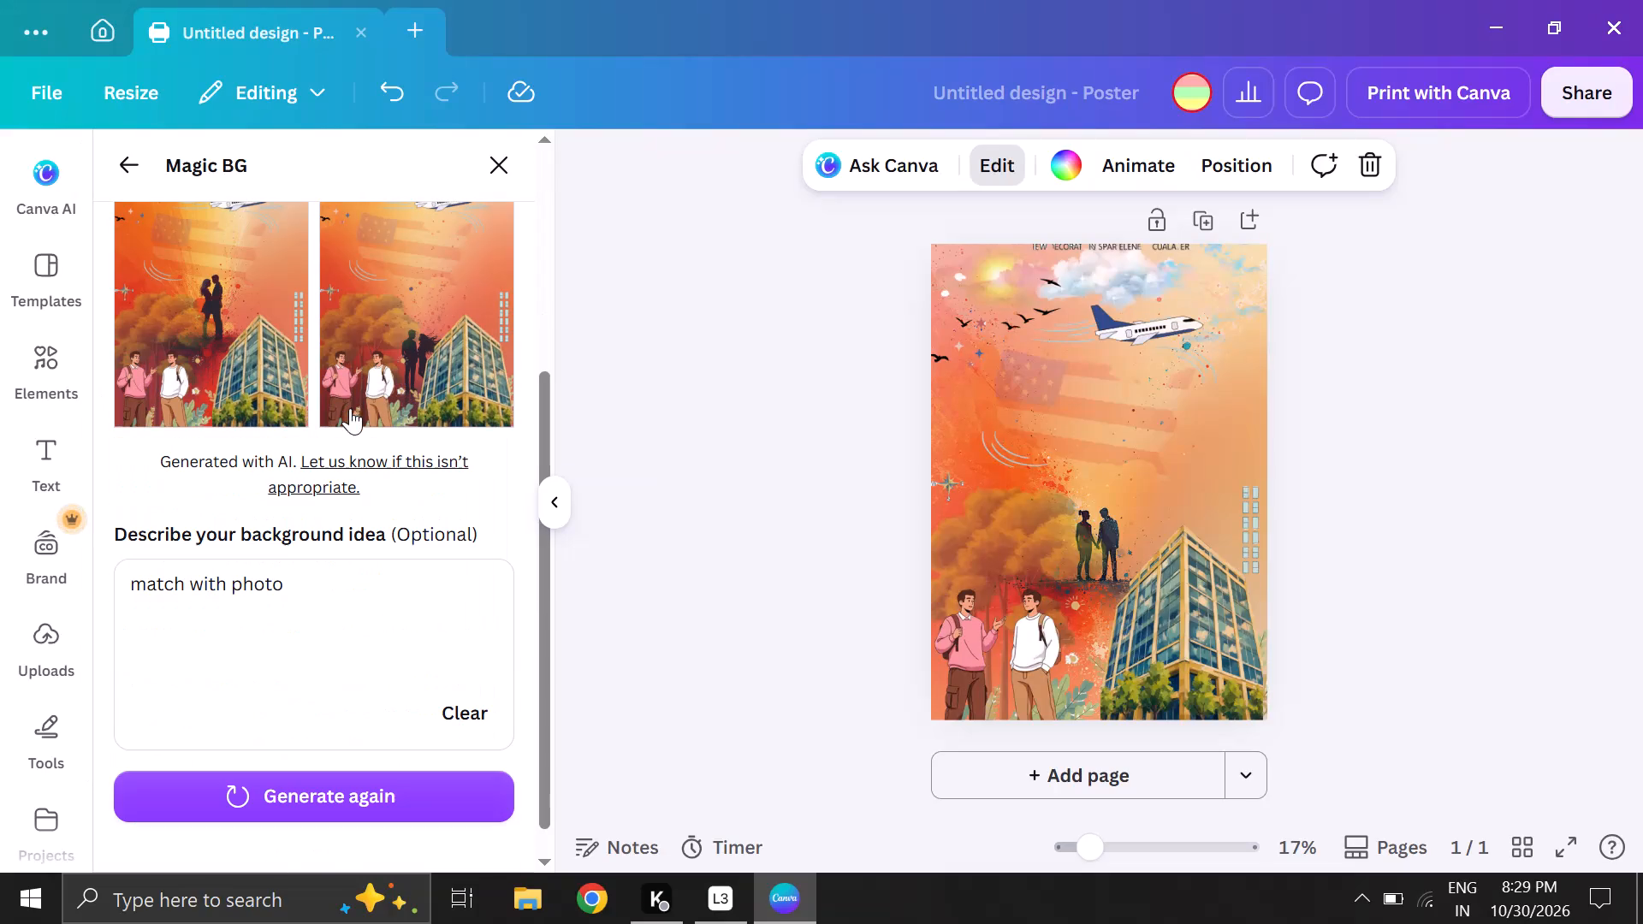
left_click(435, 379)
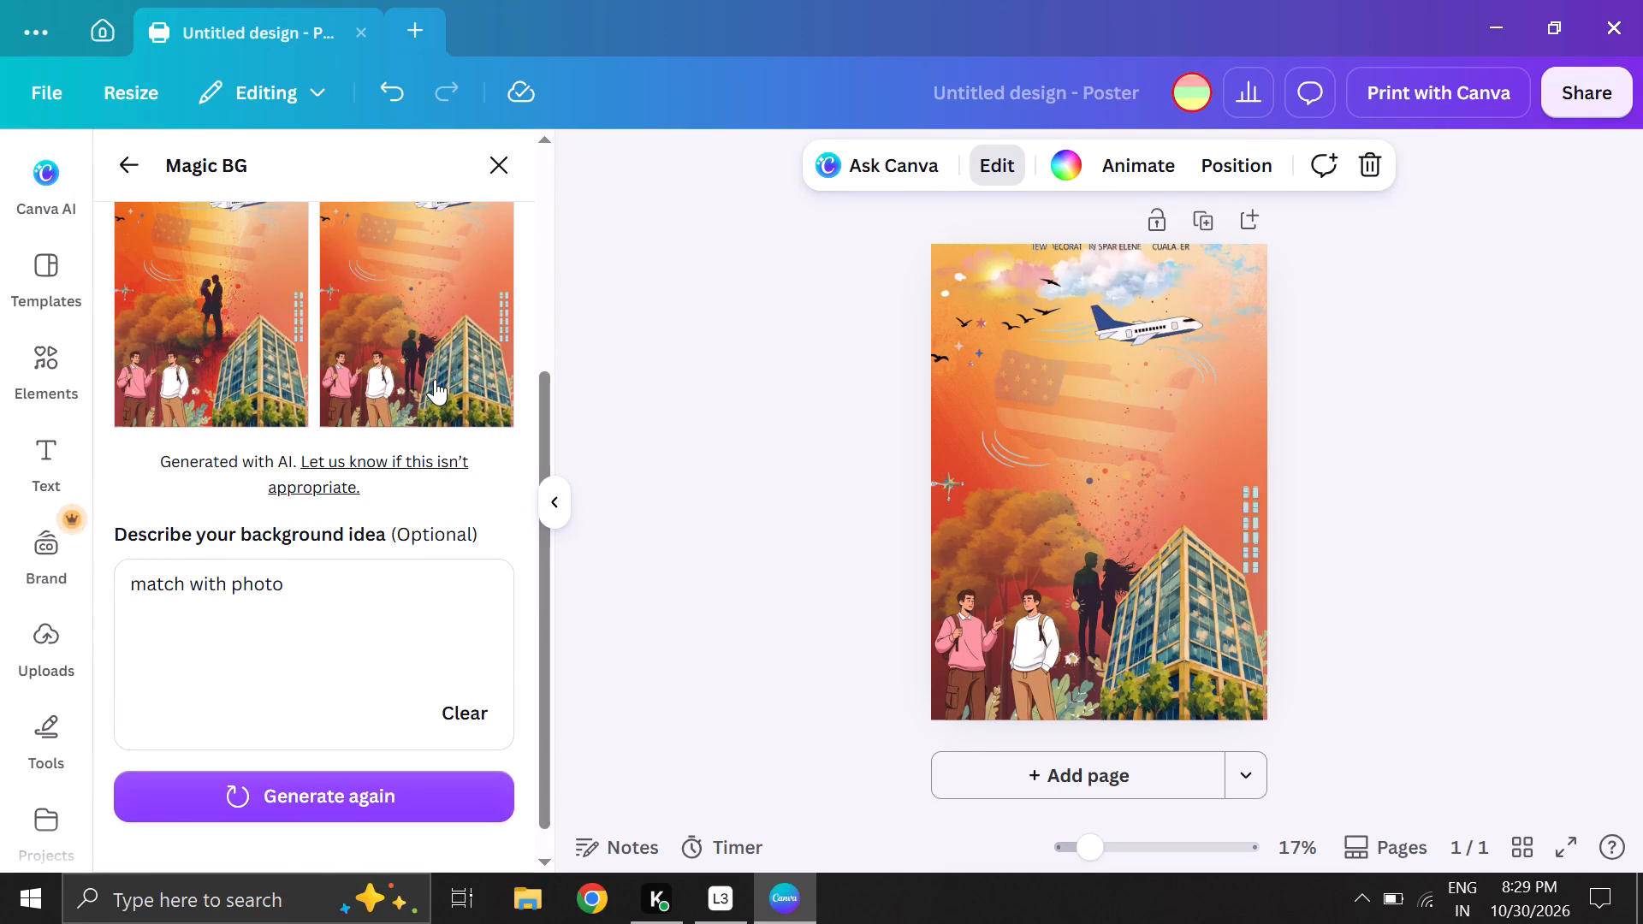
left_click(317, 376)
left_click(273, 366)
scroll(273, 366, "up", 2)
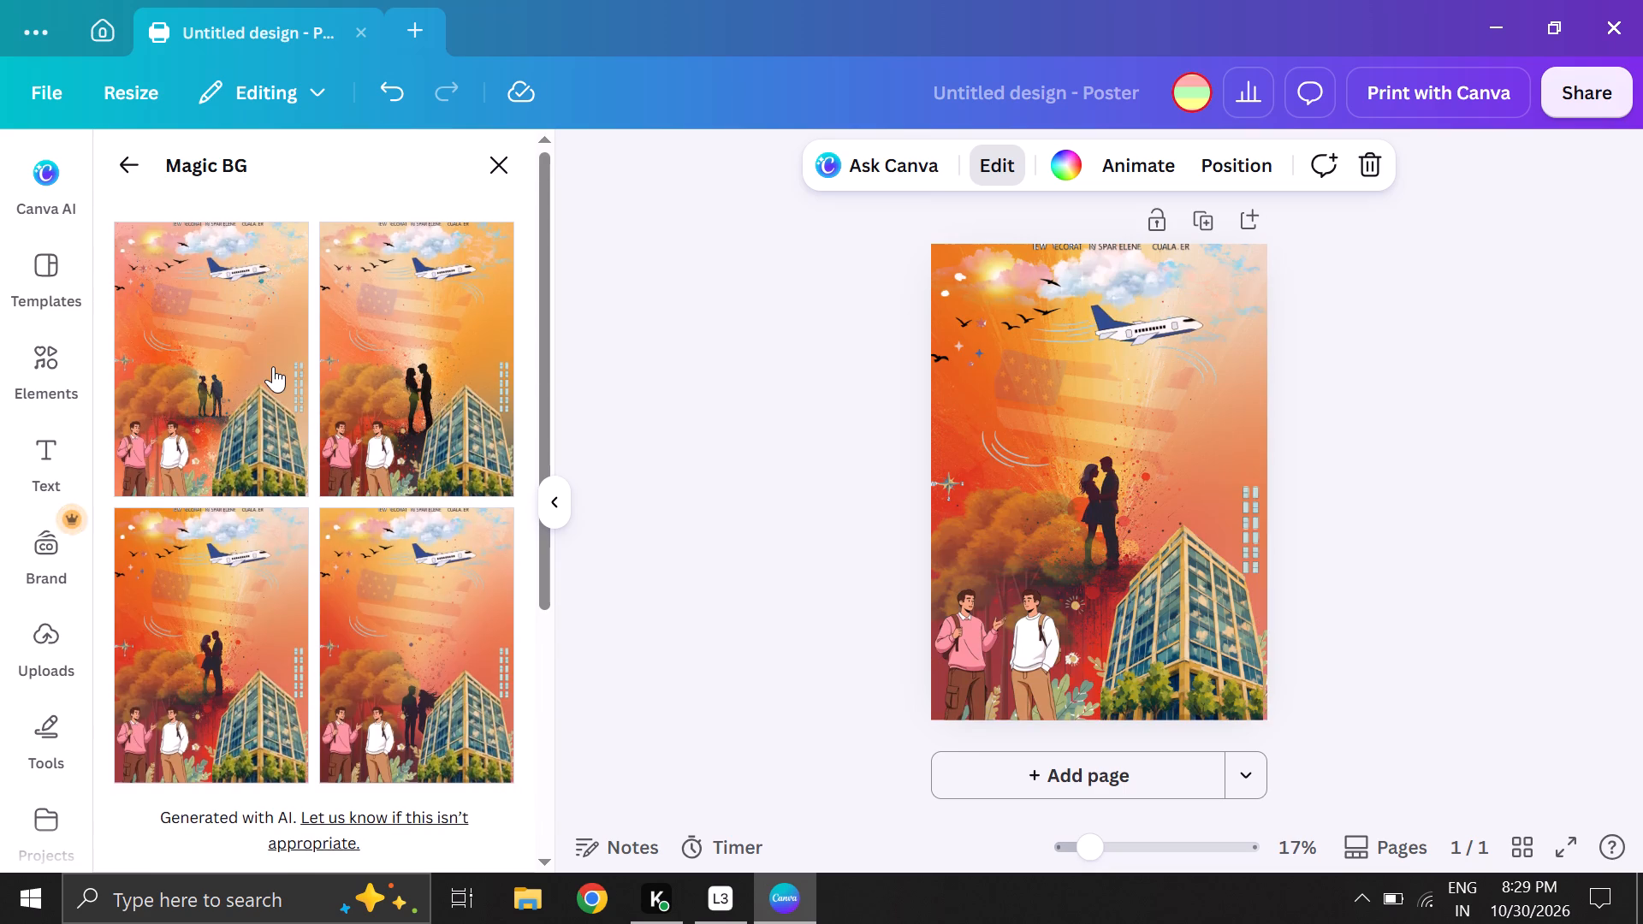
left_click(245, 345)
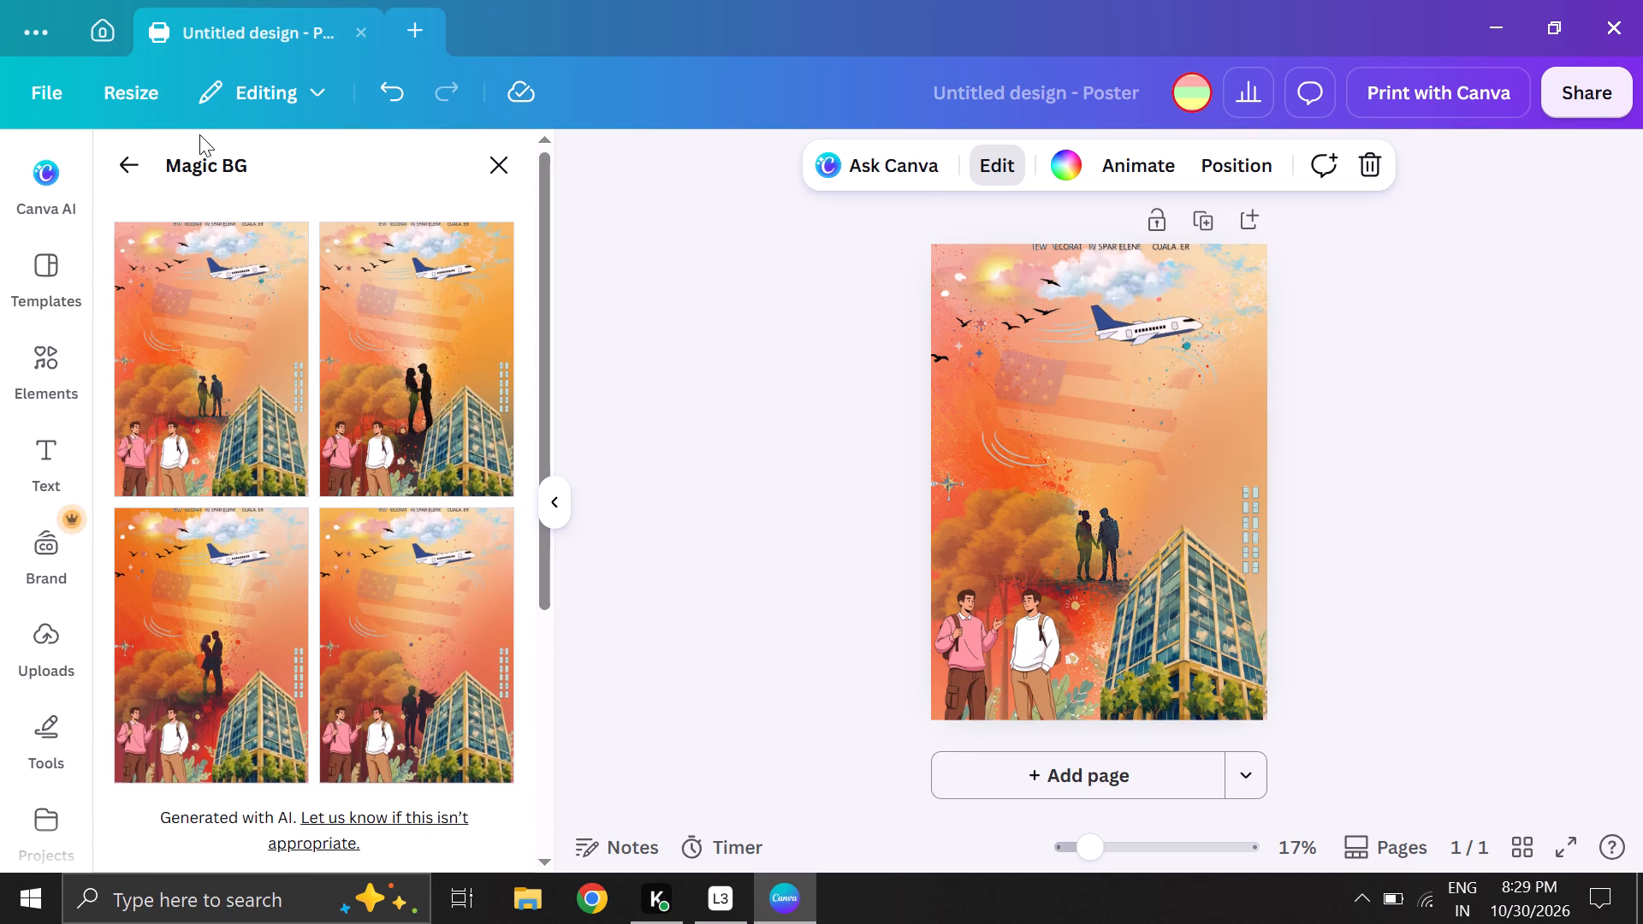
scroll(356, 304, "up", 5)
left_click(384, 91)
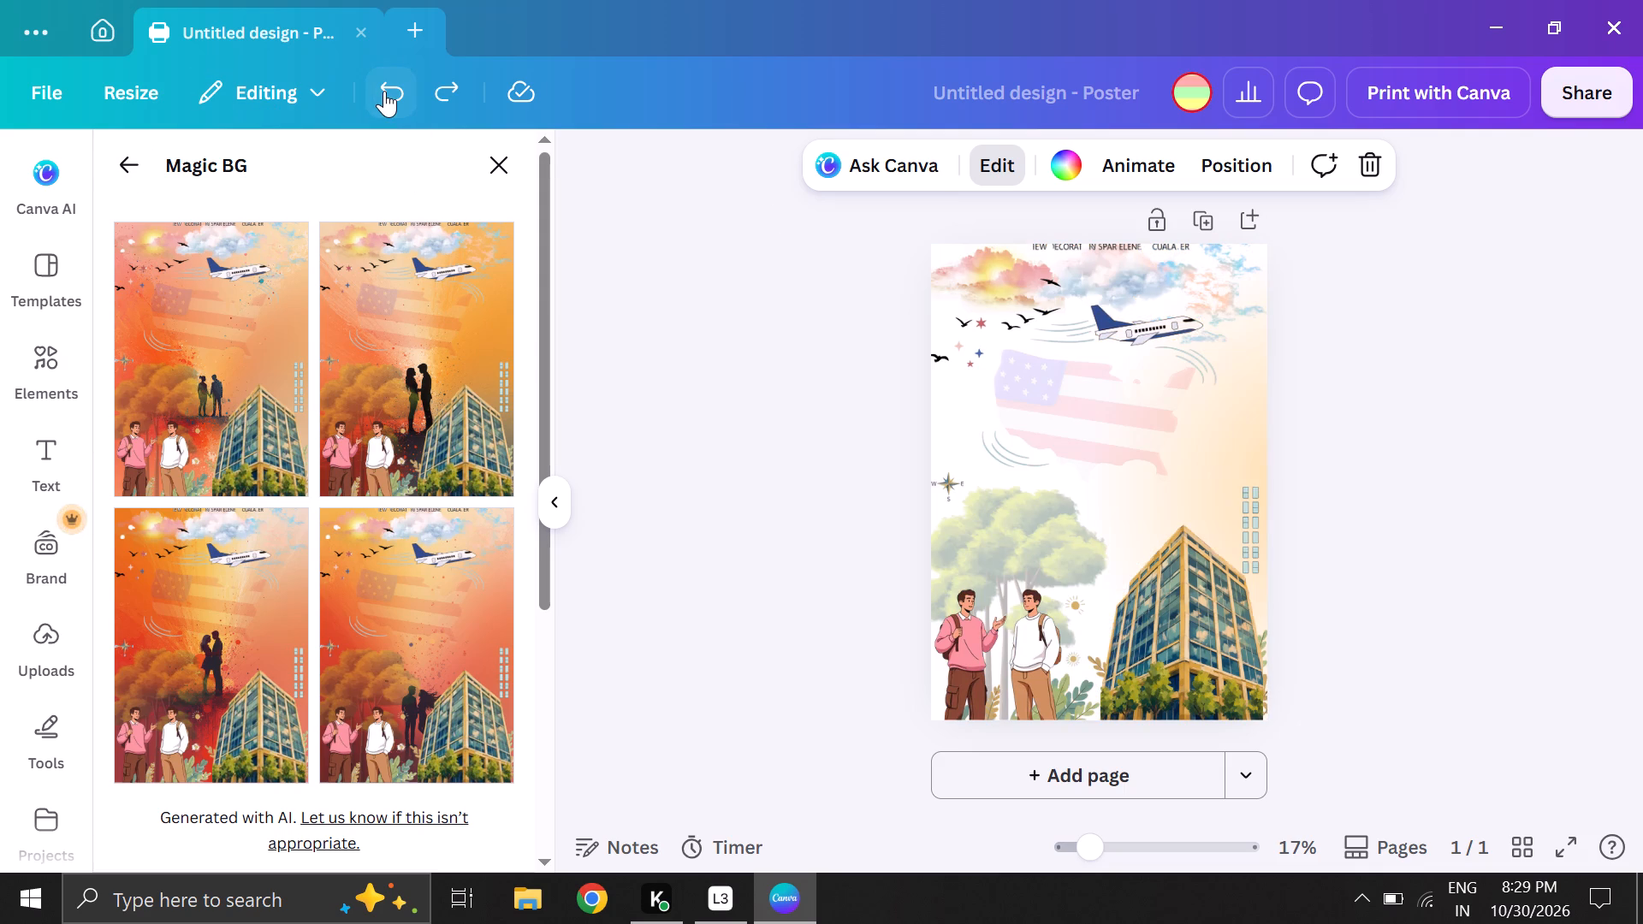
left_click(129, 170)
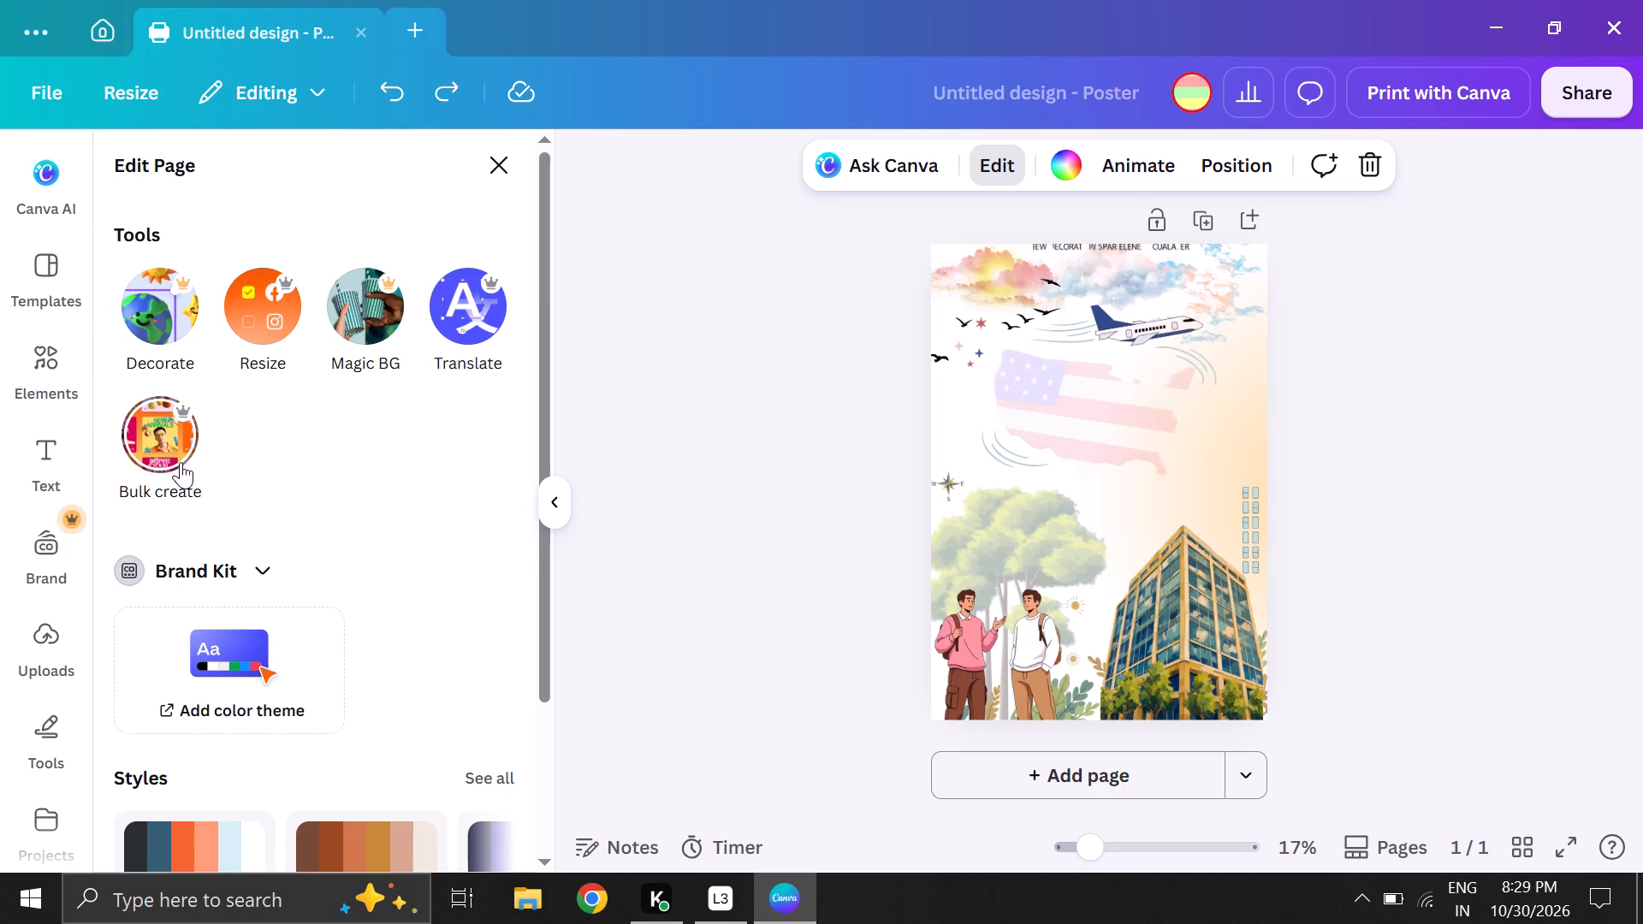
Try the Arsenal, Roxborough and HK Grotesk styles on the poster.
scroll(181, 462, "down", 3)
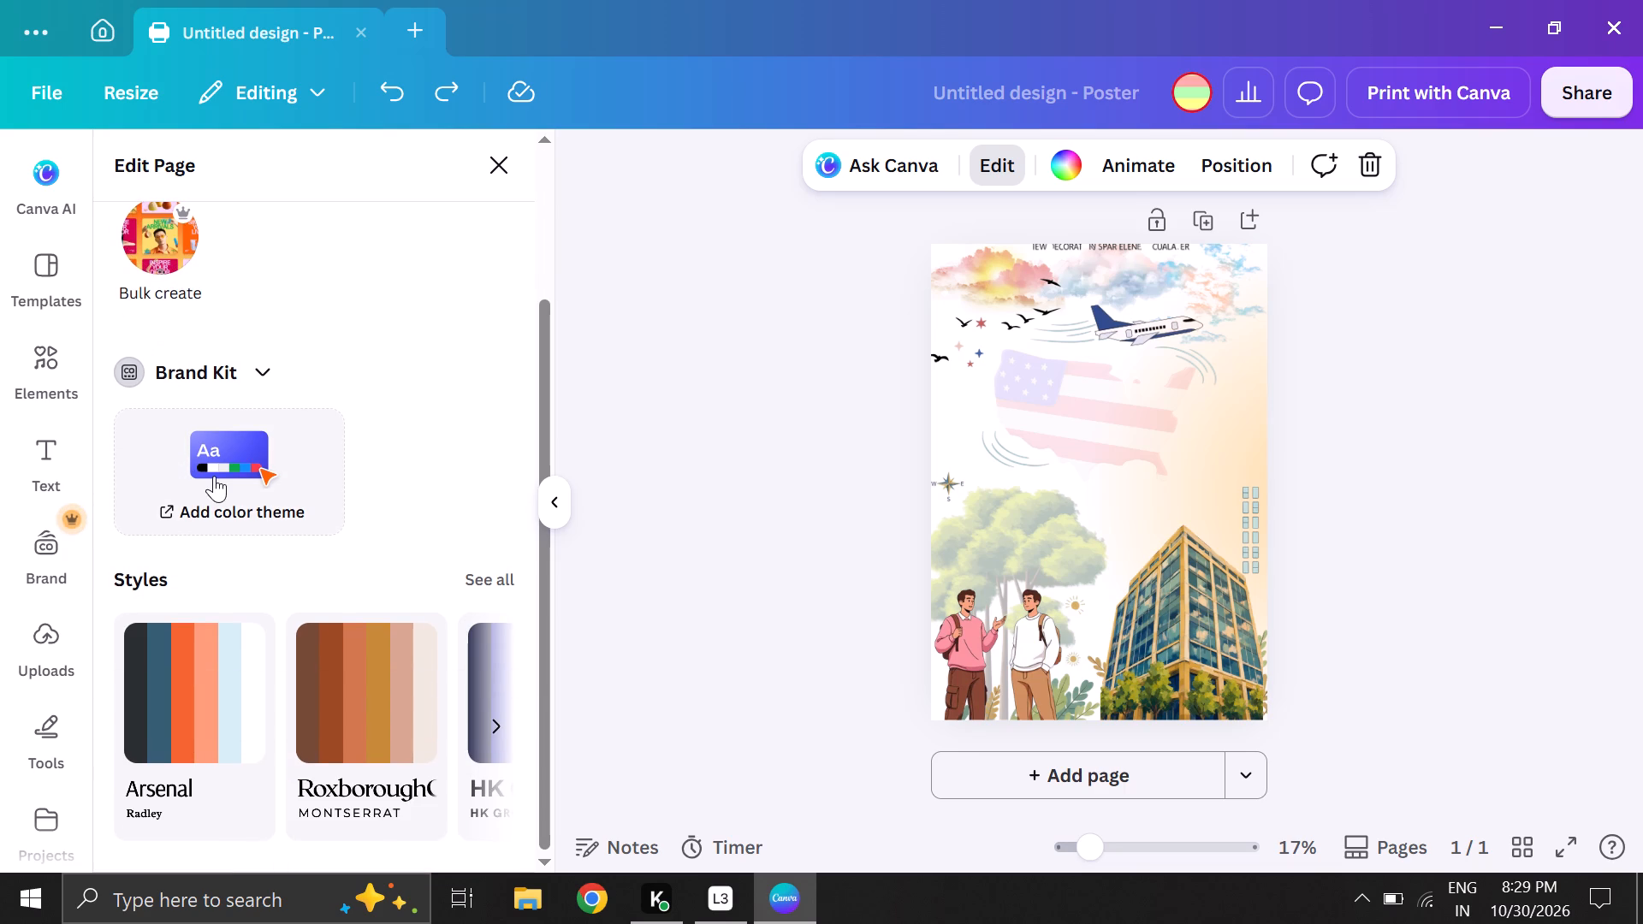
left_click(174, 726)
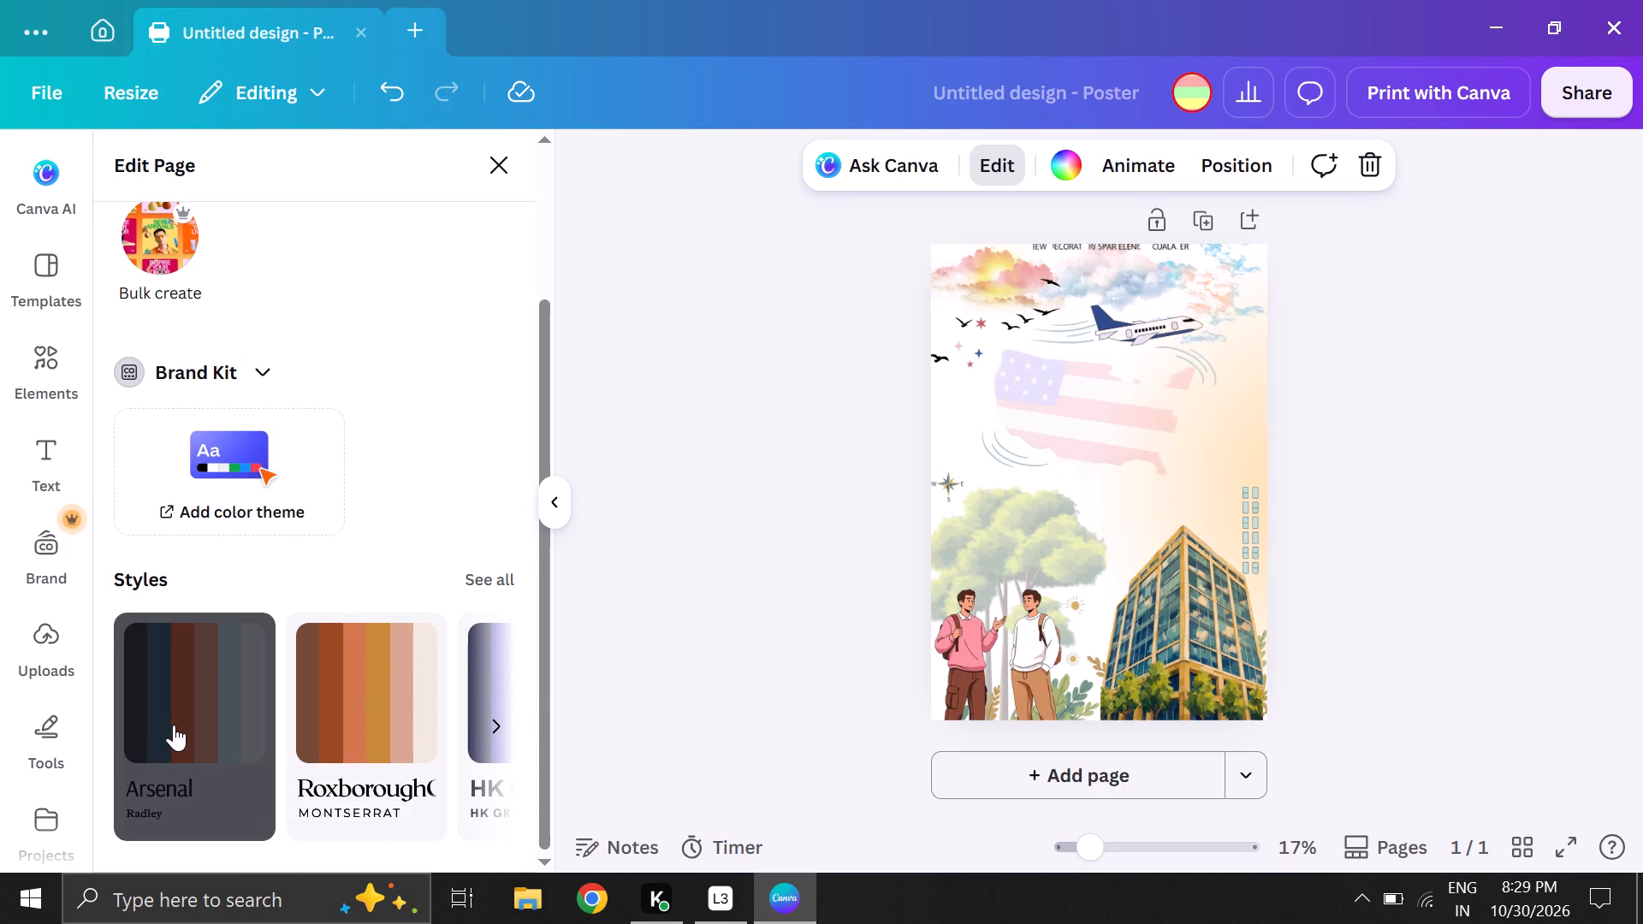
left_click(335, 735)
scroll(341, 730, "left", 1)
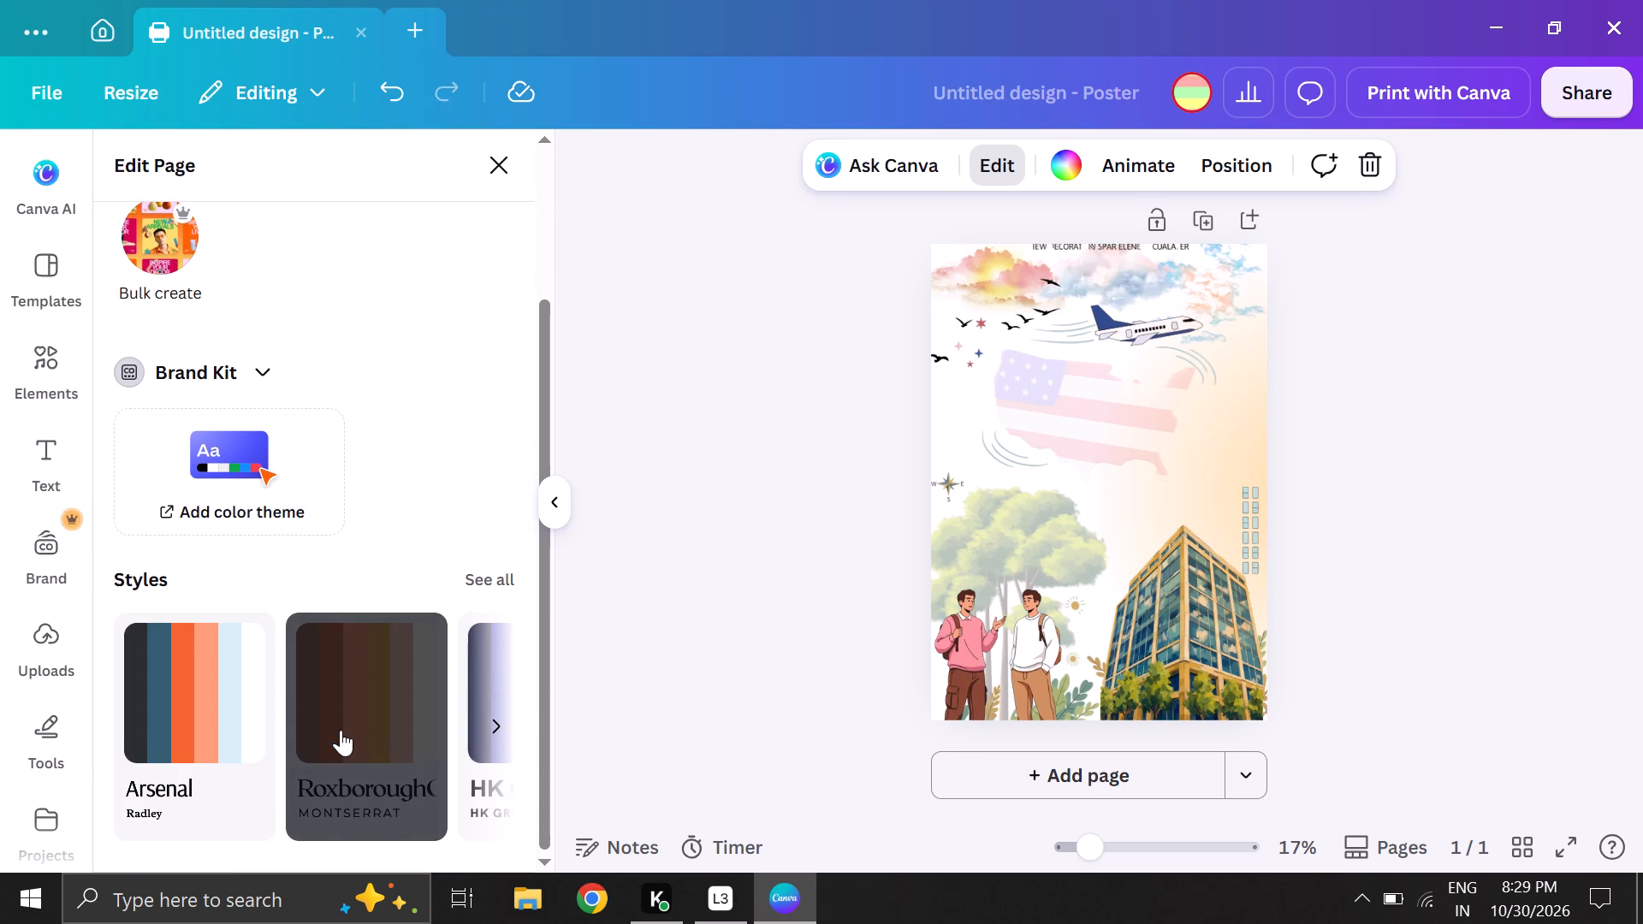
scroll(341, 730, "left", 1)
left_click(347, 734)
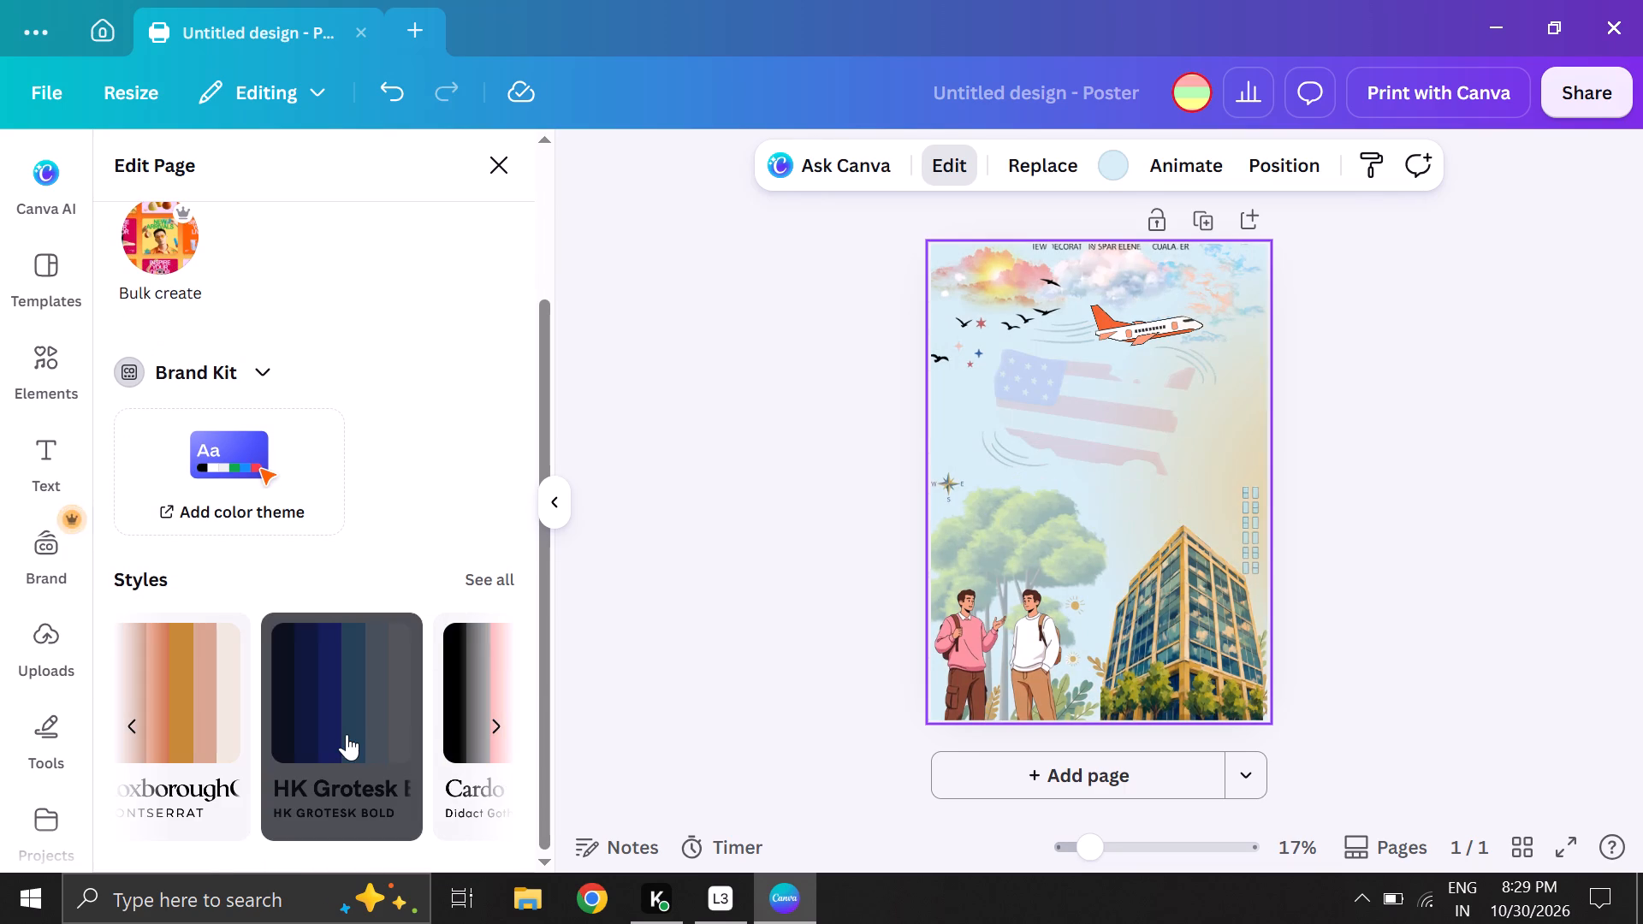
Apply the Cardo / Didact Gothic style to the poster and shuffle its colours to the black-background variation.
scroll(422, 744, "left", 1)
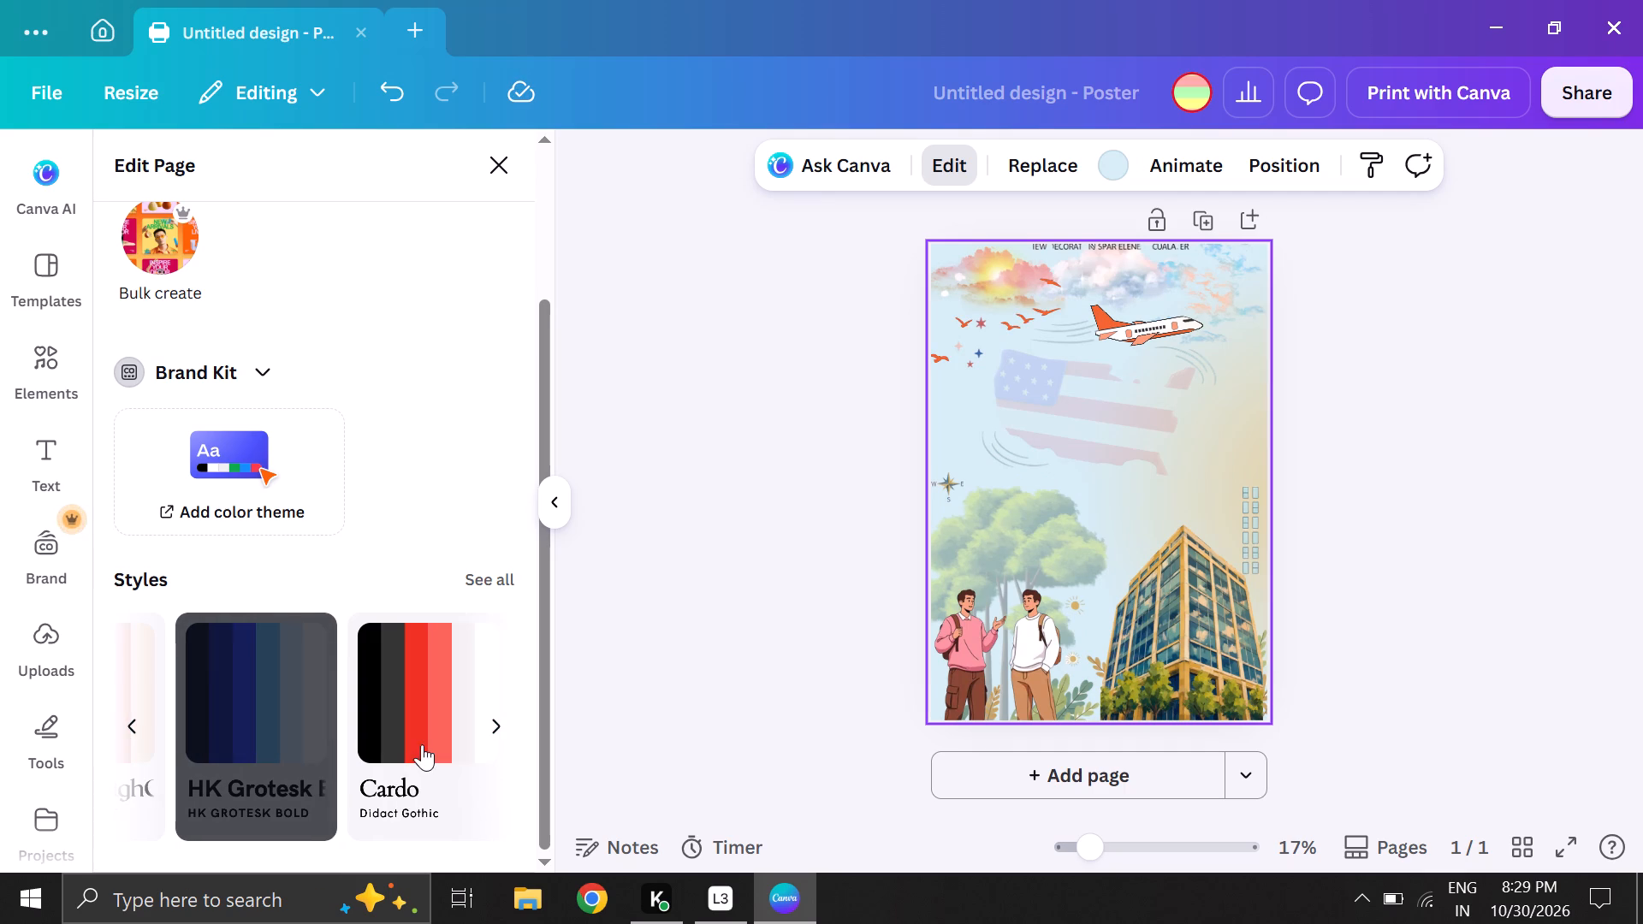
left_click(382, 722)
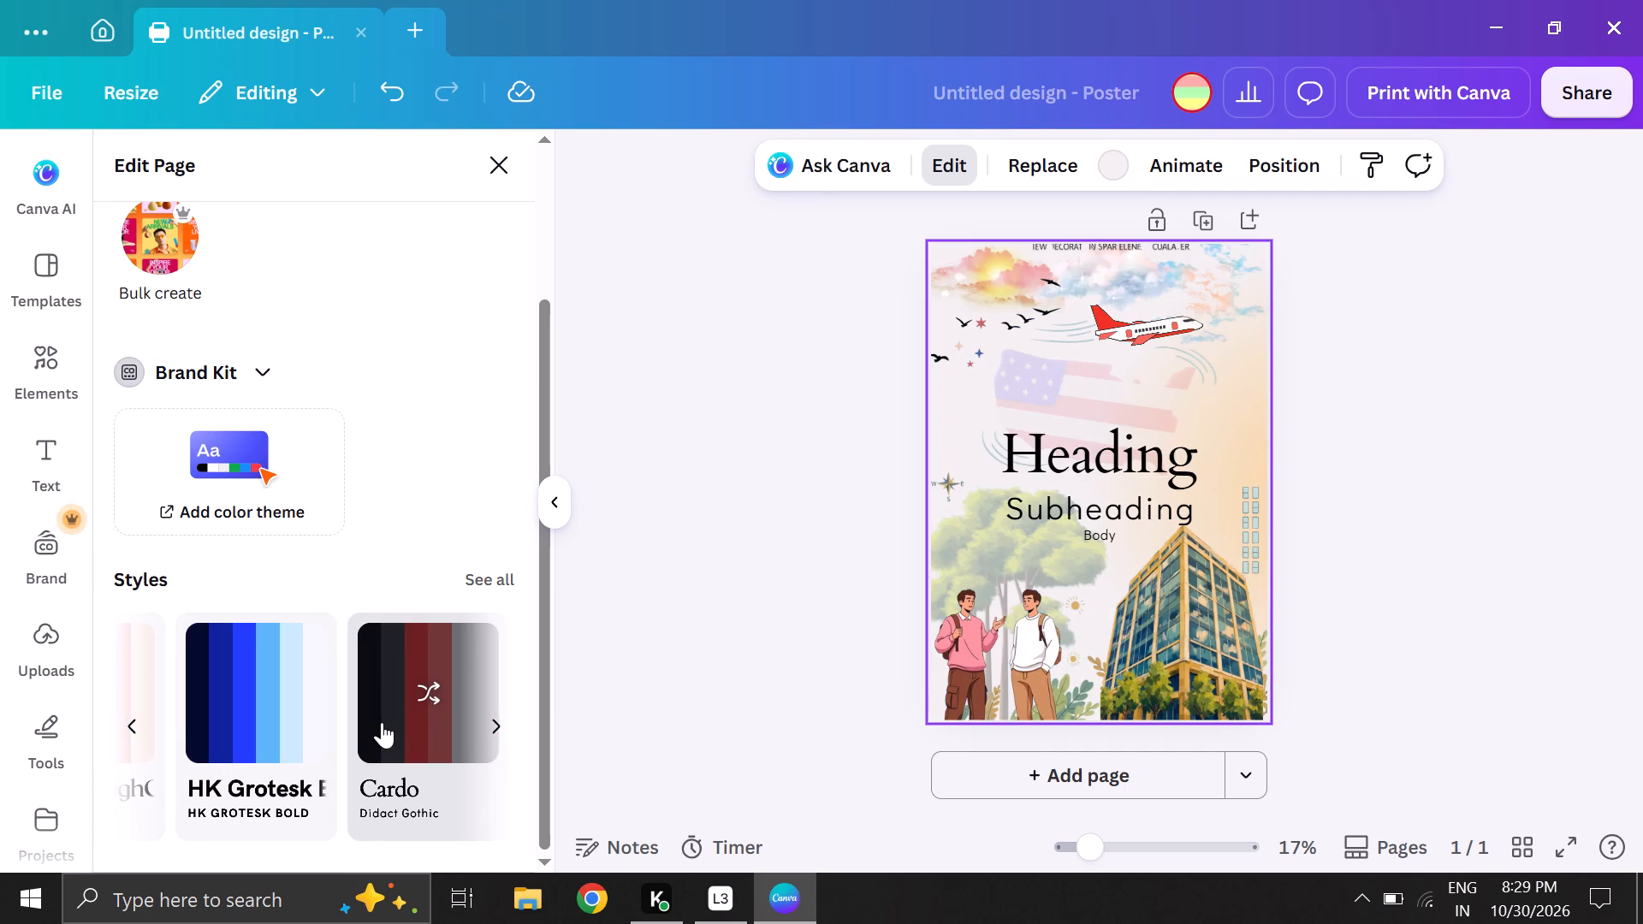
left_click(437, 698)
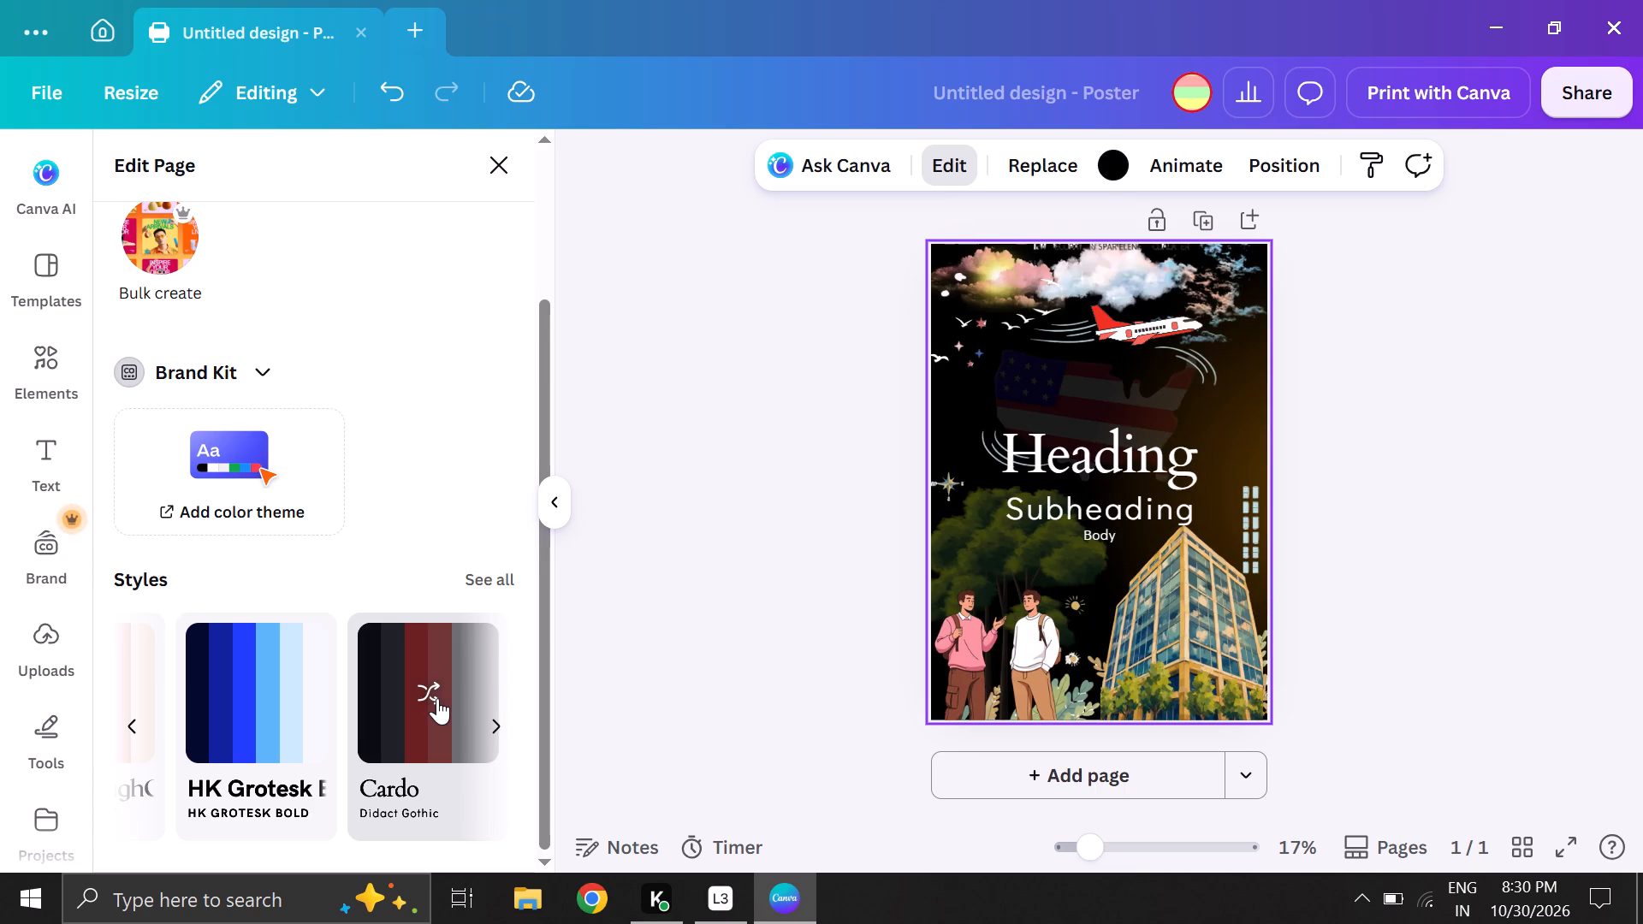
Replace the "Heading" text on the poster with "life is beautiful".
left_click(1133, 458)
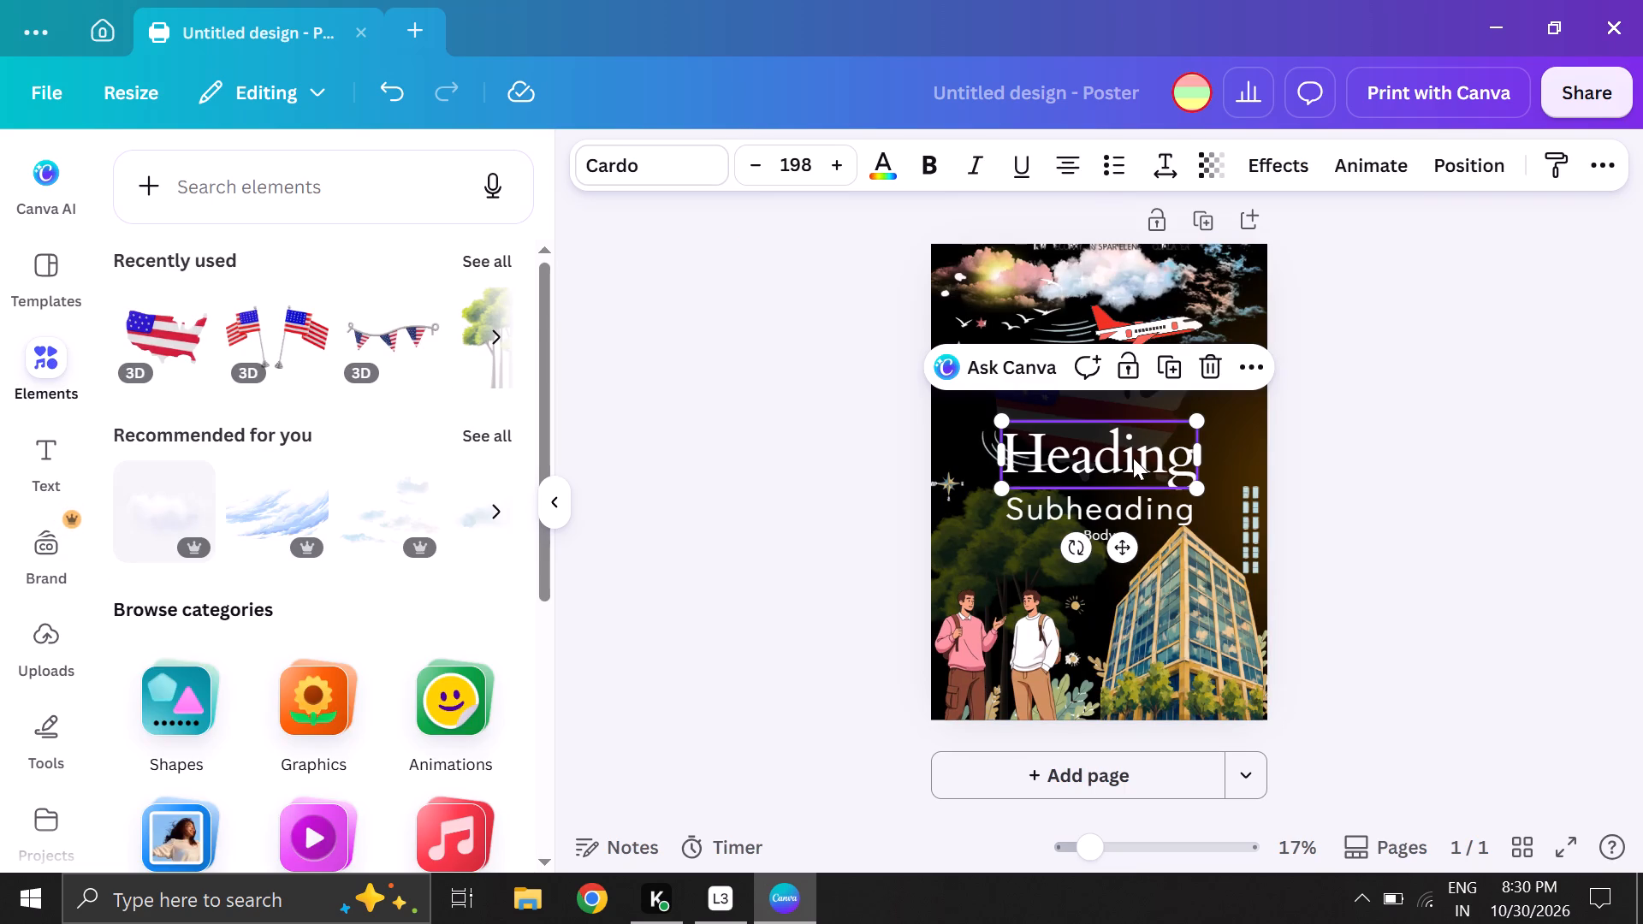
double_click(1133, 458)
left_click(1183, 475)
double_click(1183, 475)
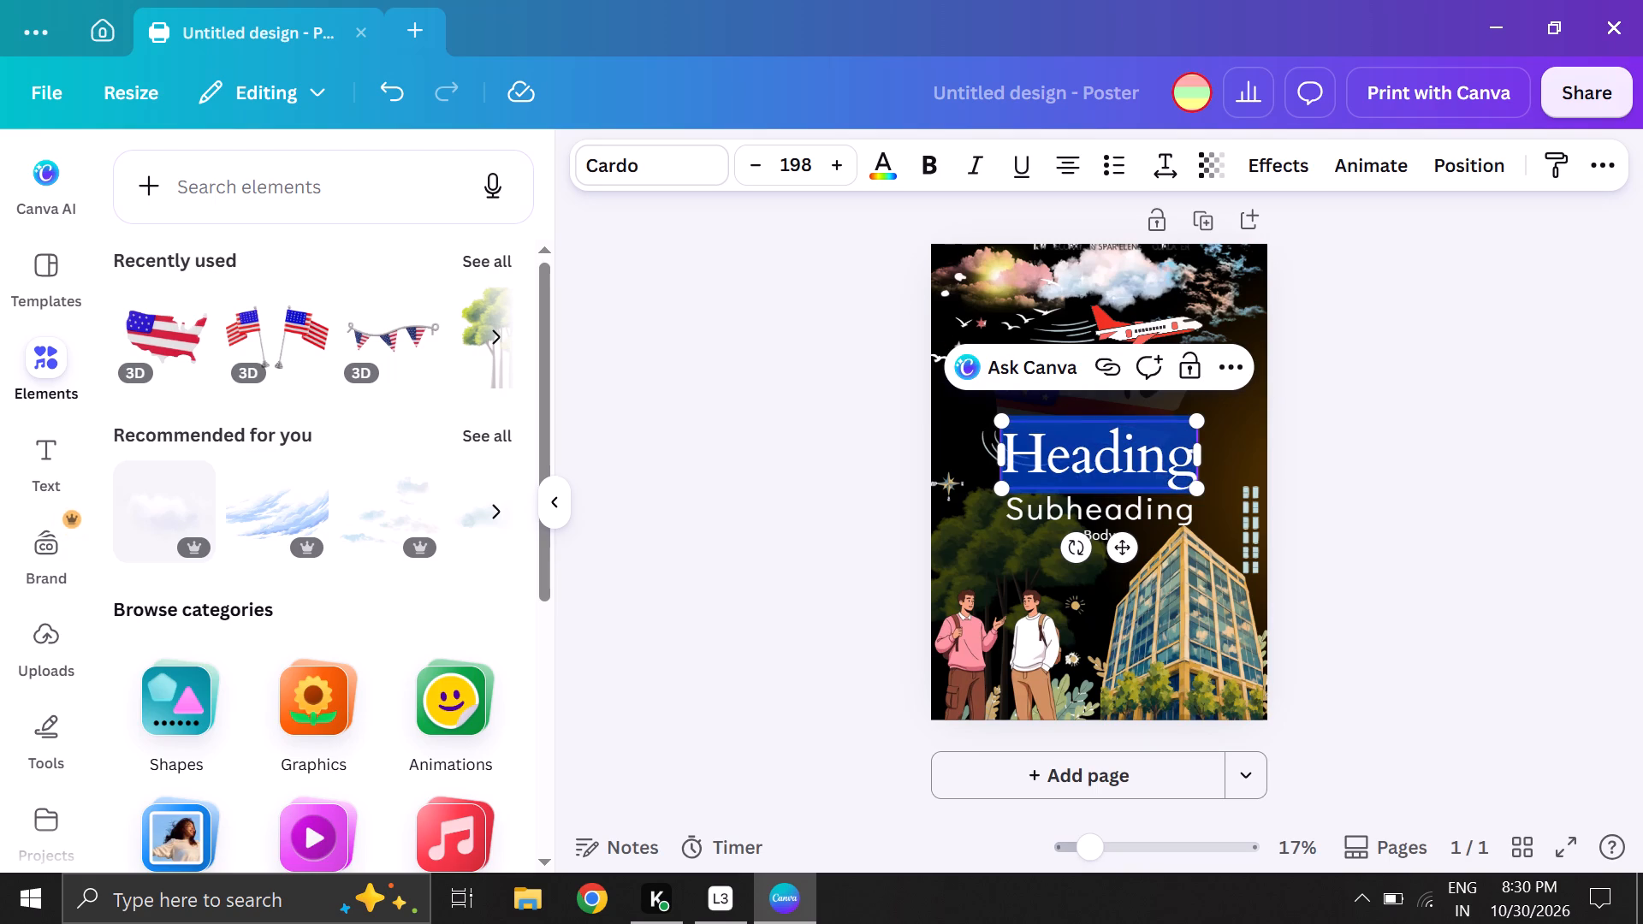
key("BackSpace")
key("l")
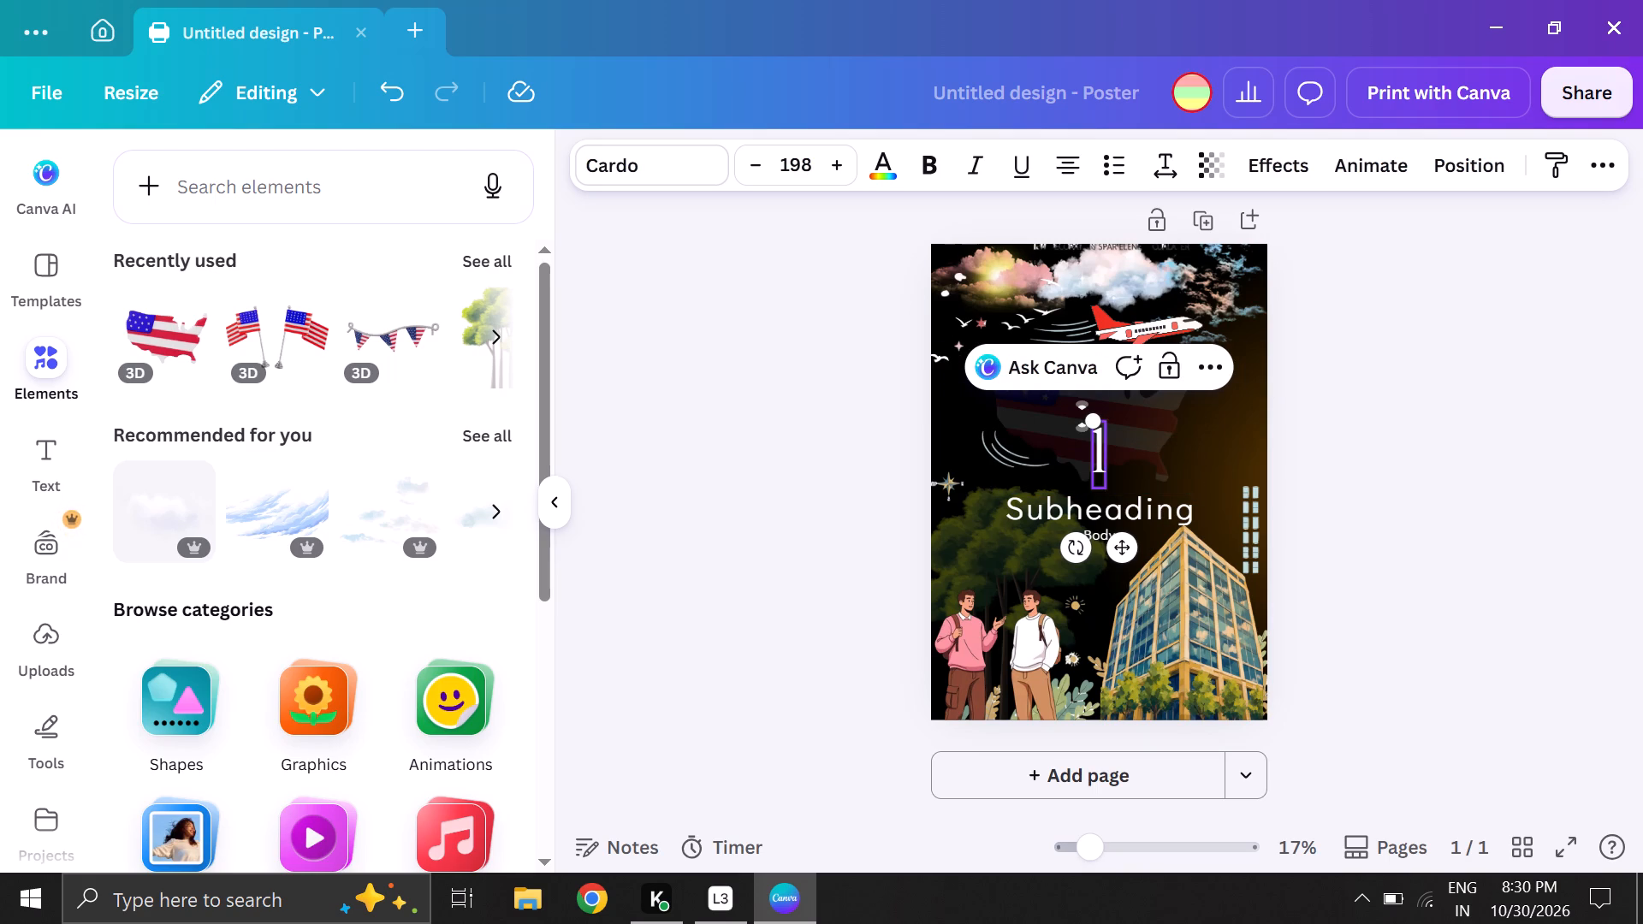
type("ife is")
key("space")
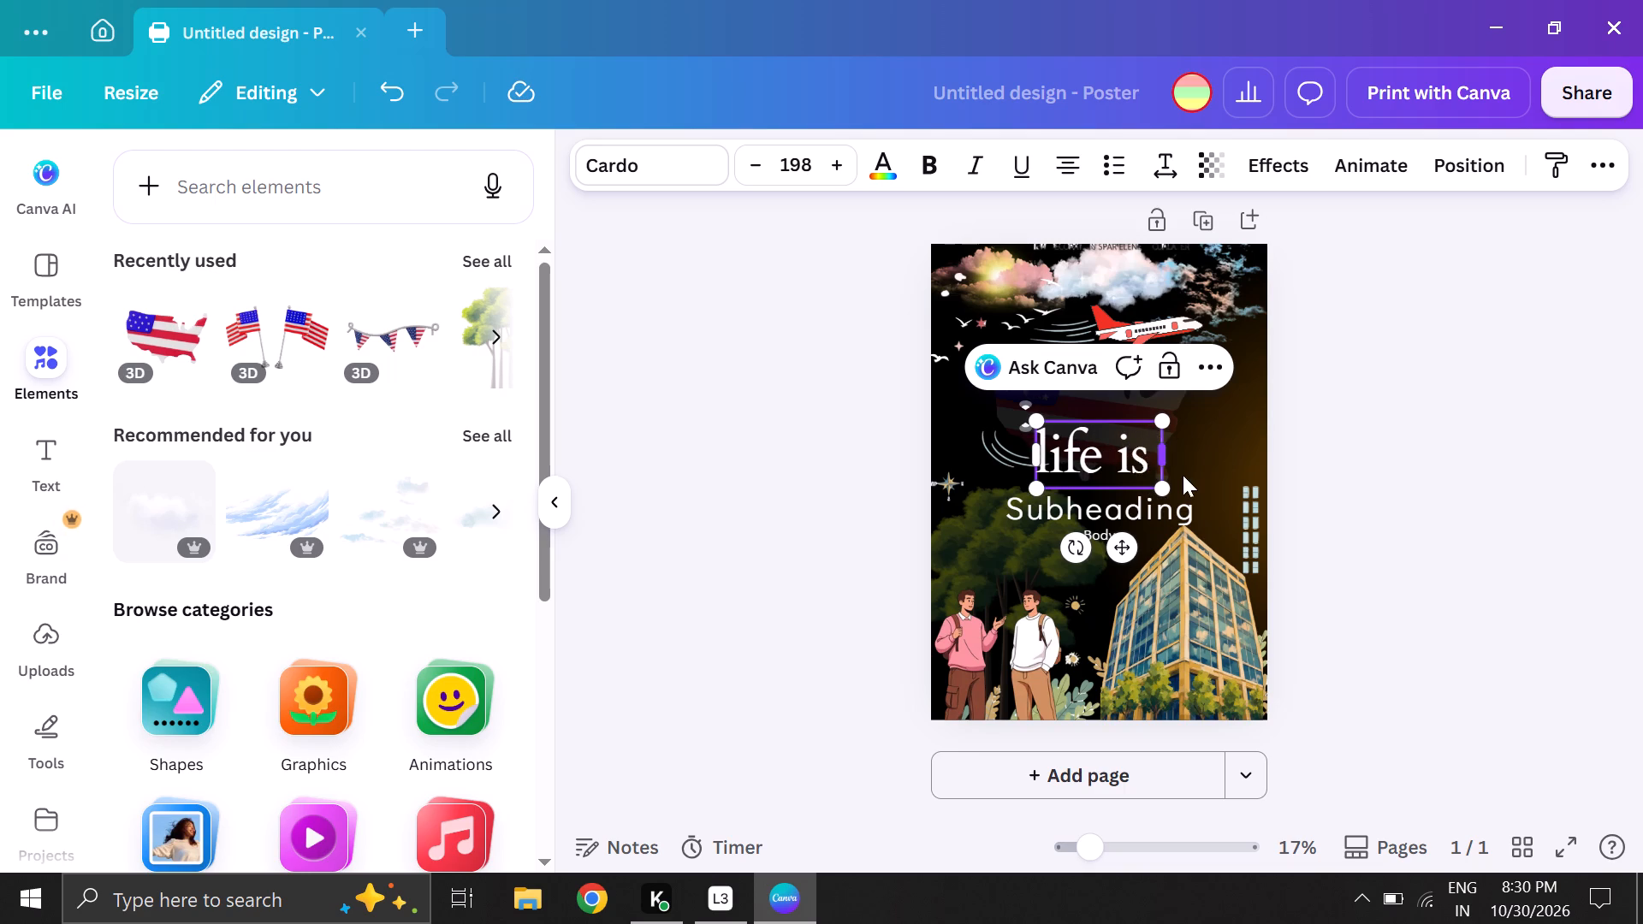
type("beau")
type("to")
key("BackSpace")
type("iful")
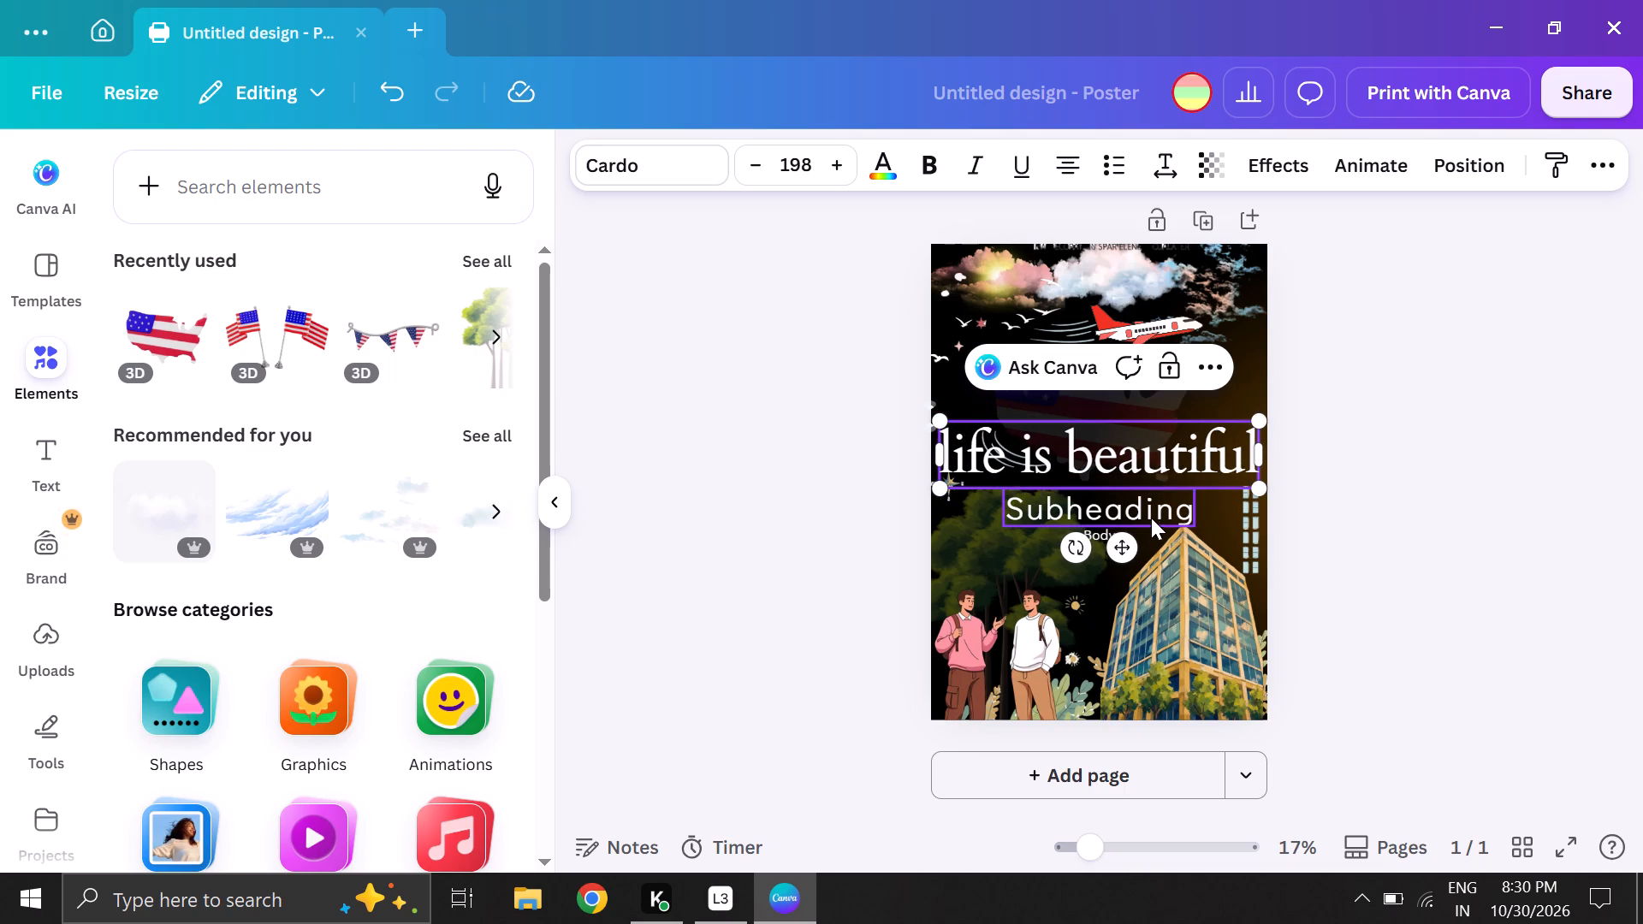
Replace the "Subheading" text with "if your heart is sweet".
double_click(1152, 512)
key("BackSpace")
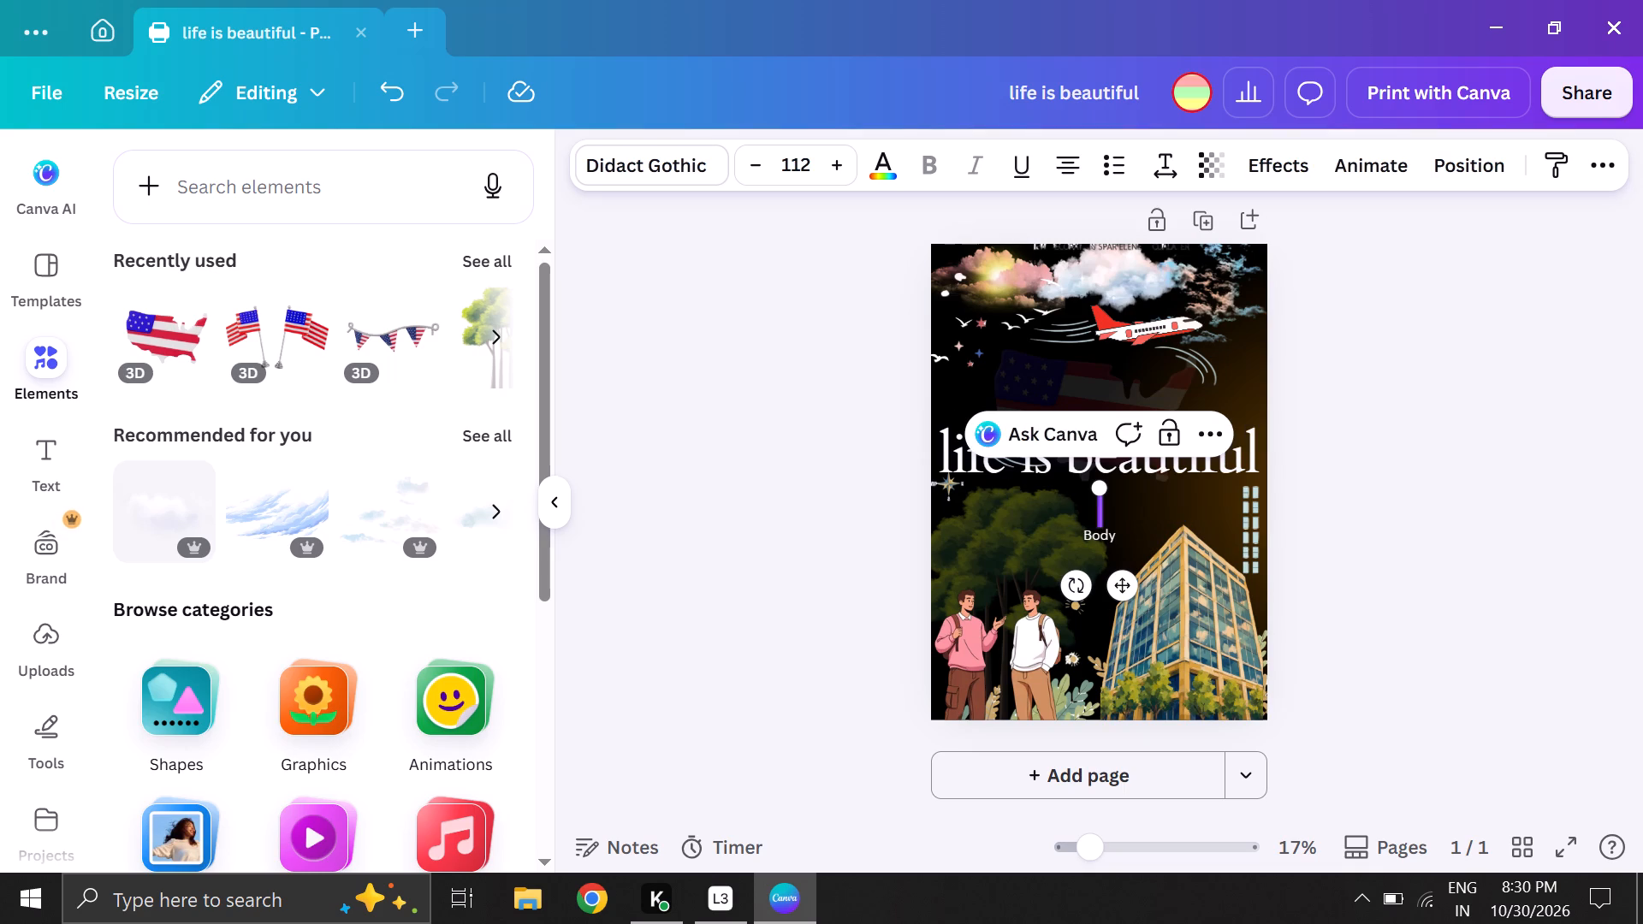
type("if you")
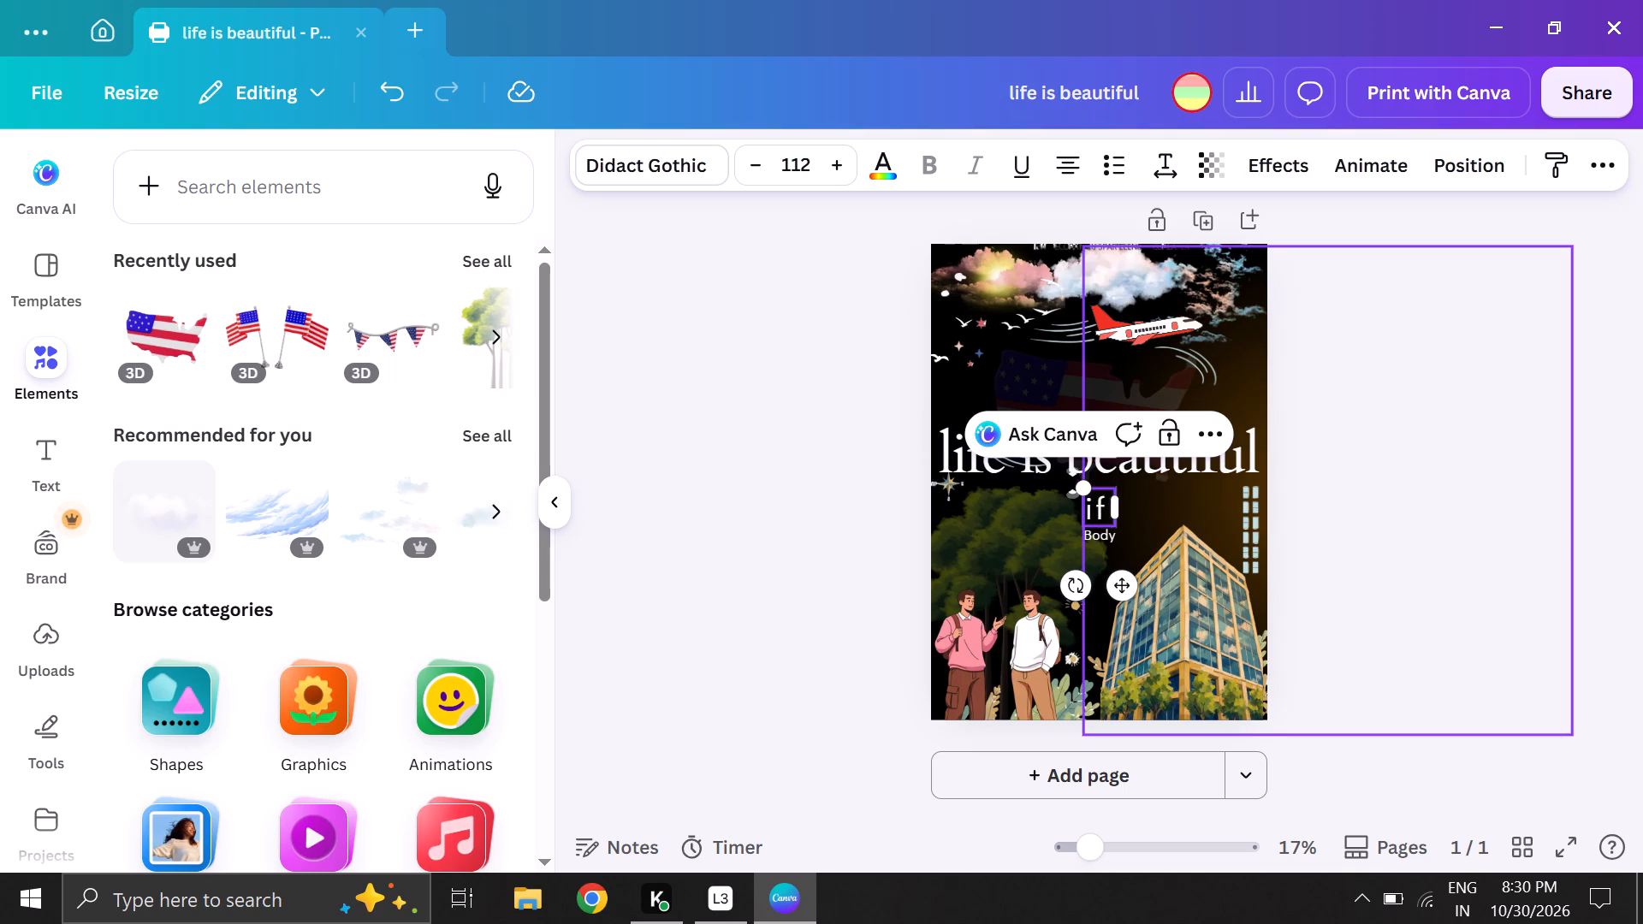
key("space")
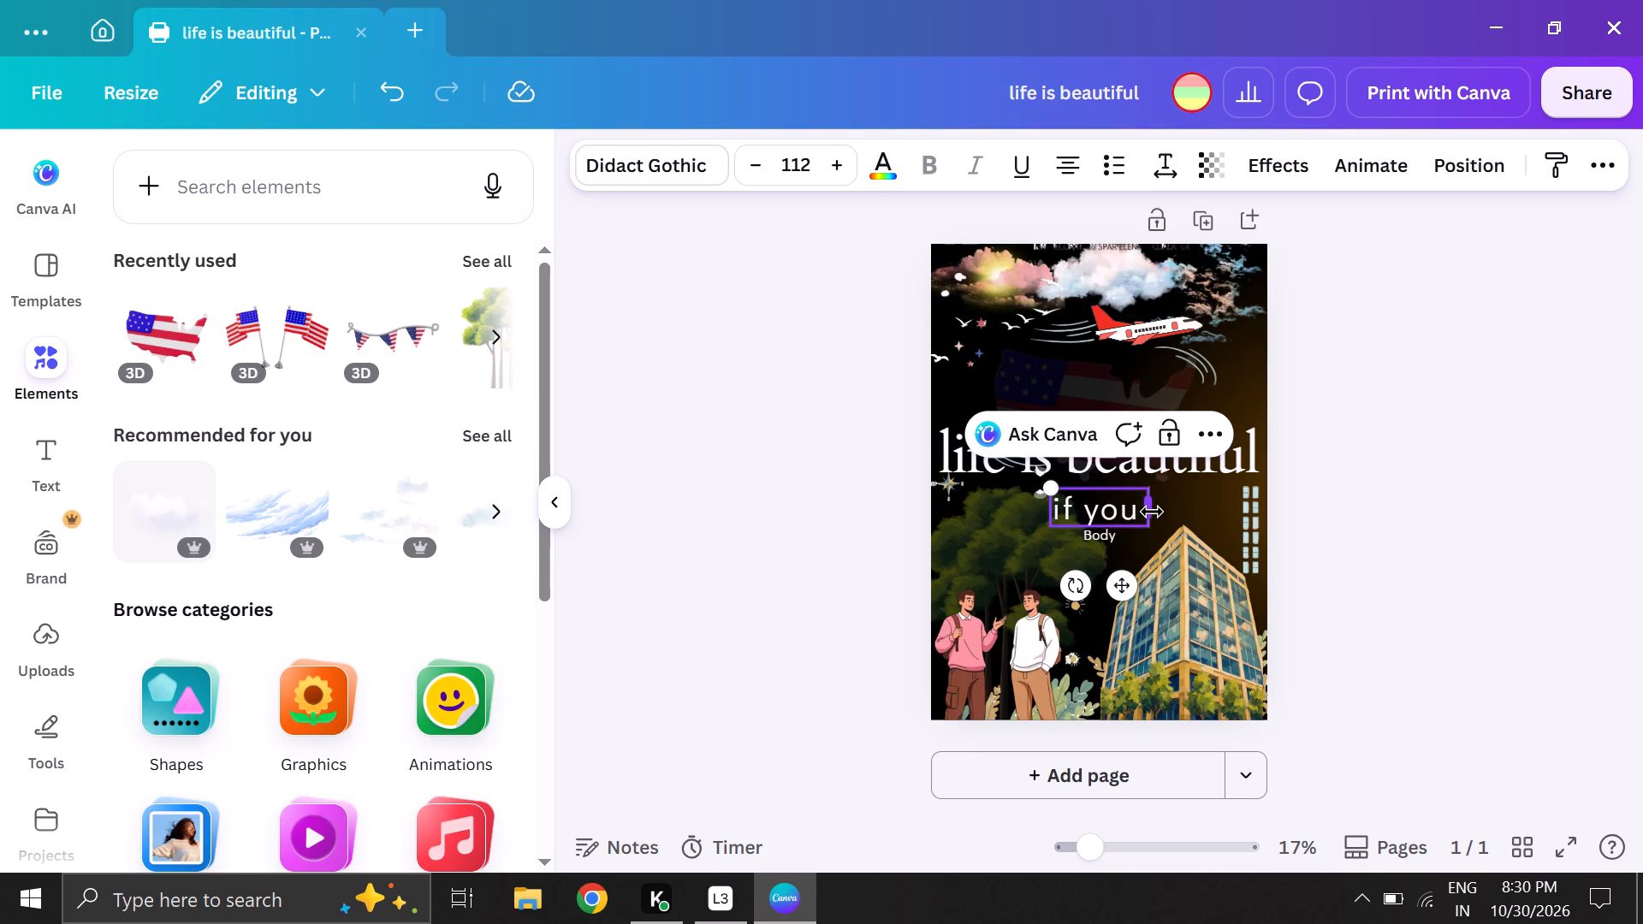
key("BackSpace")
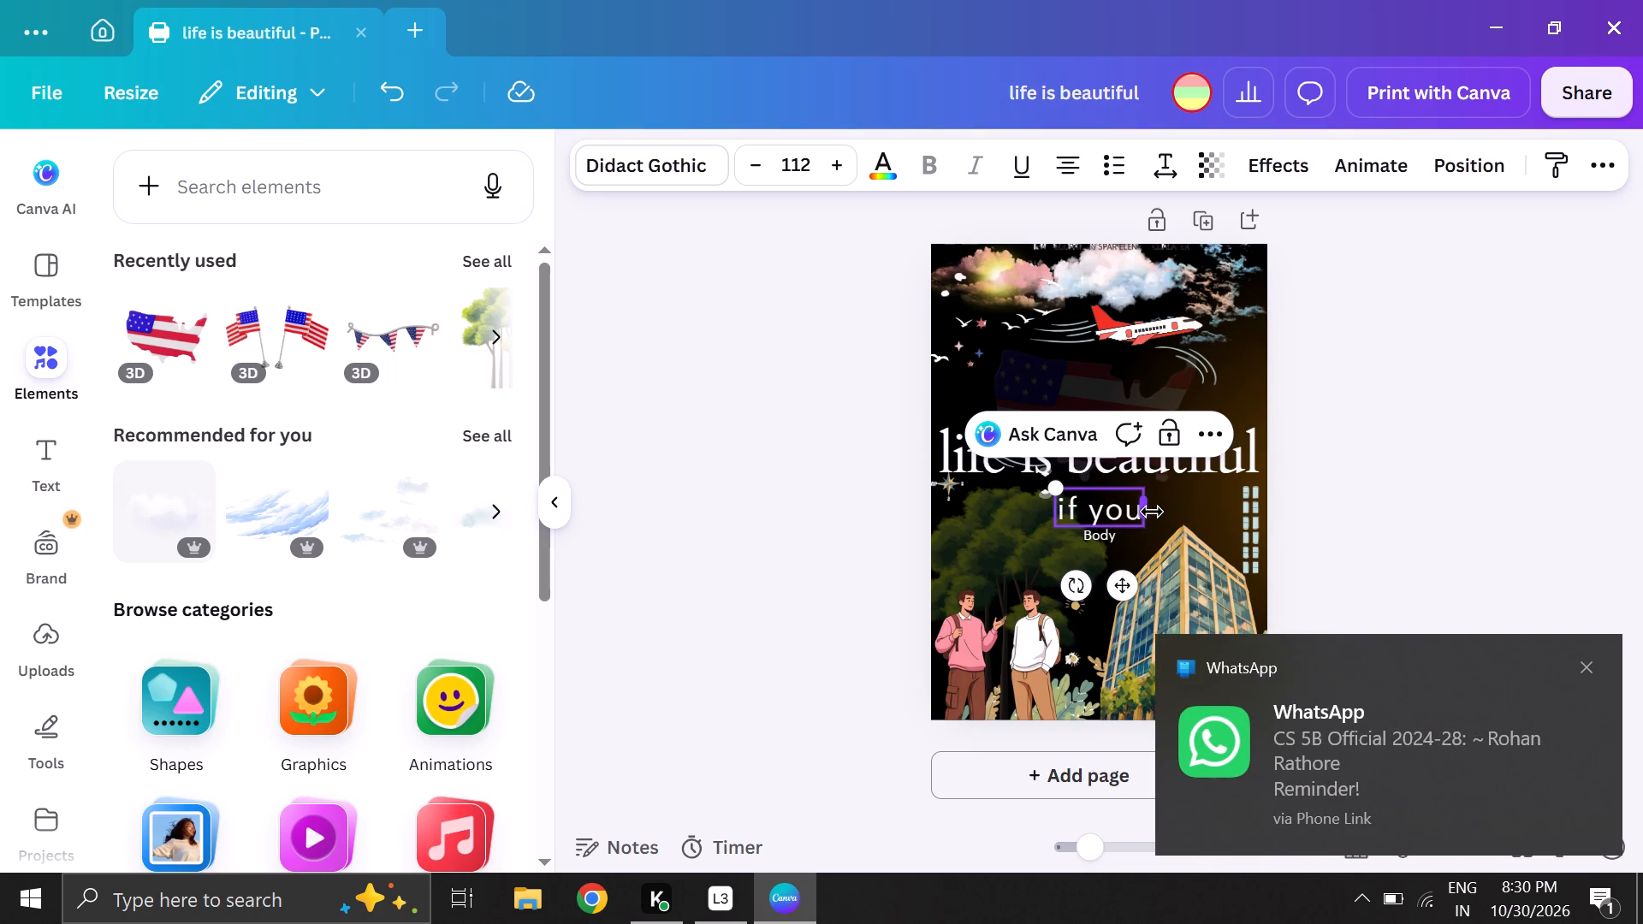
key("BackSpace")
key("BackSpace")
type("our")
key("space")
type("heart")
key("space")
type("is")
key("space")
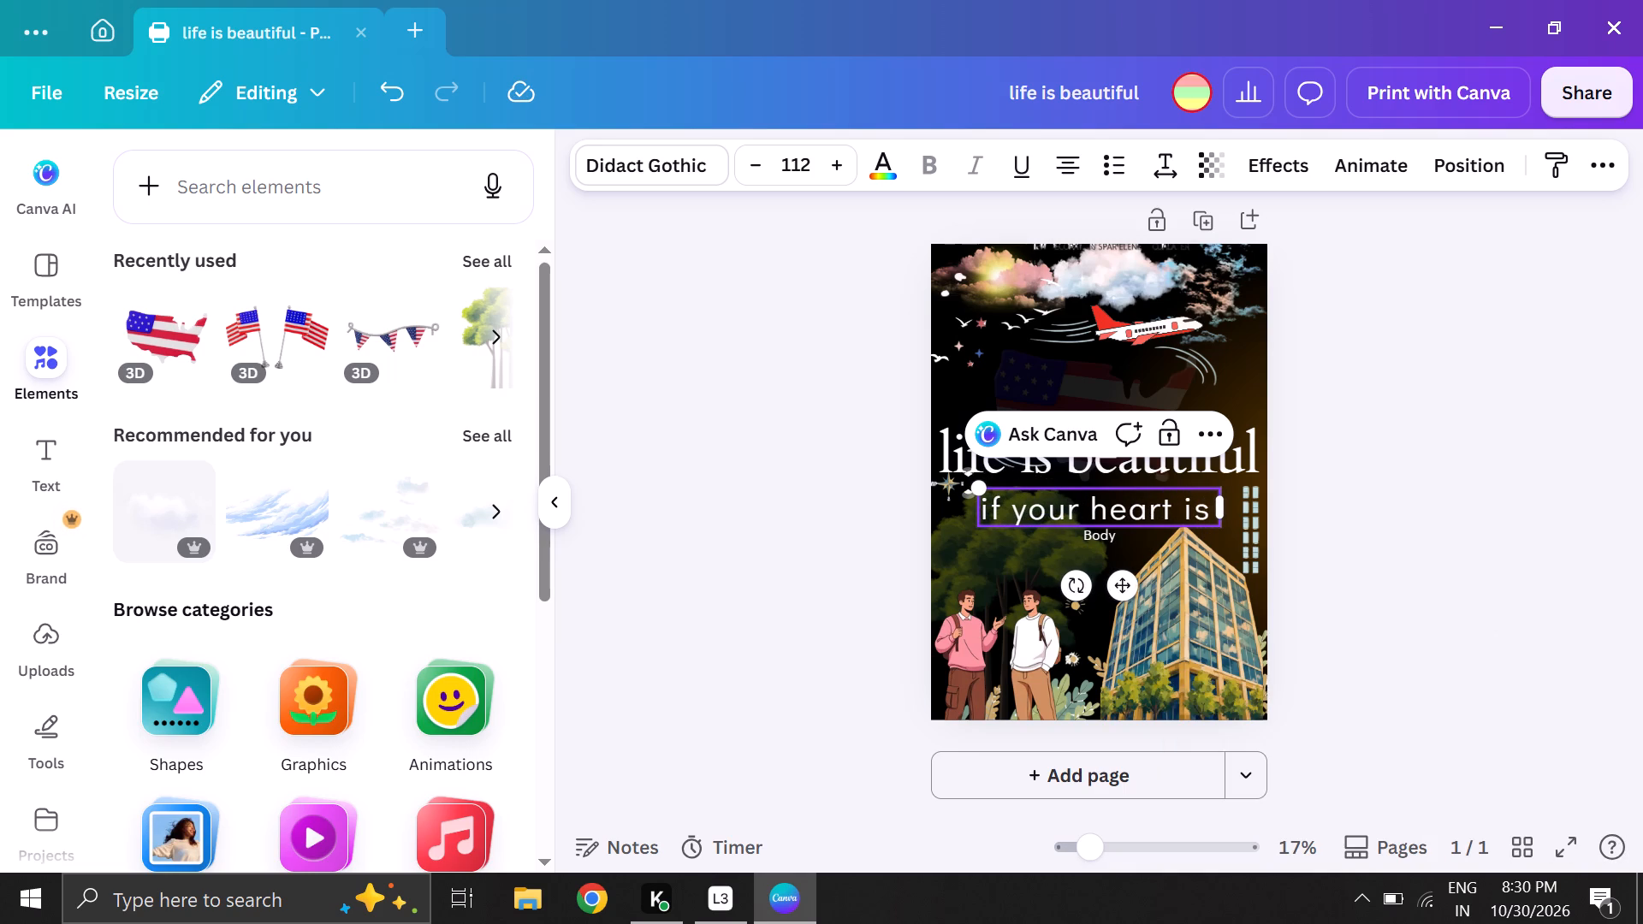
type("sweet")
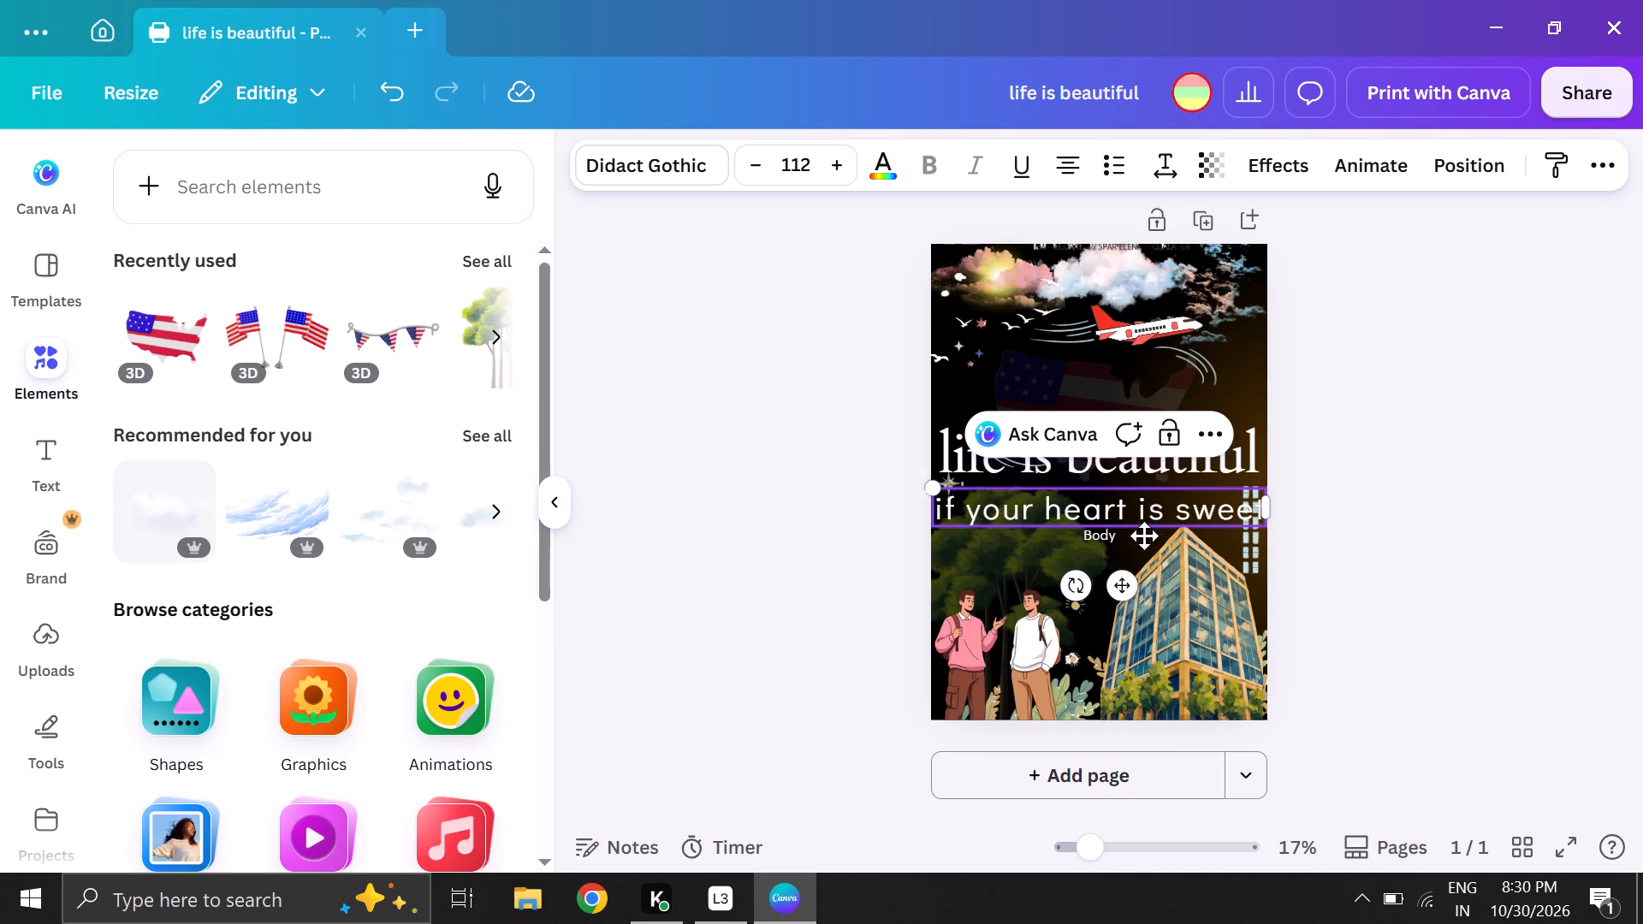
Delete the small "Body" text below the subheading.
left_click(1101, 543)
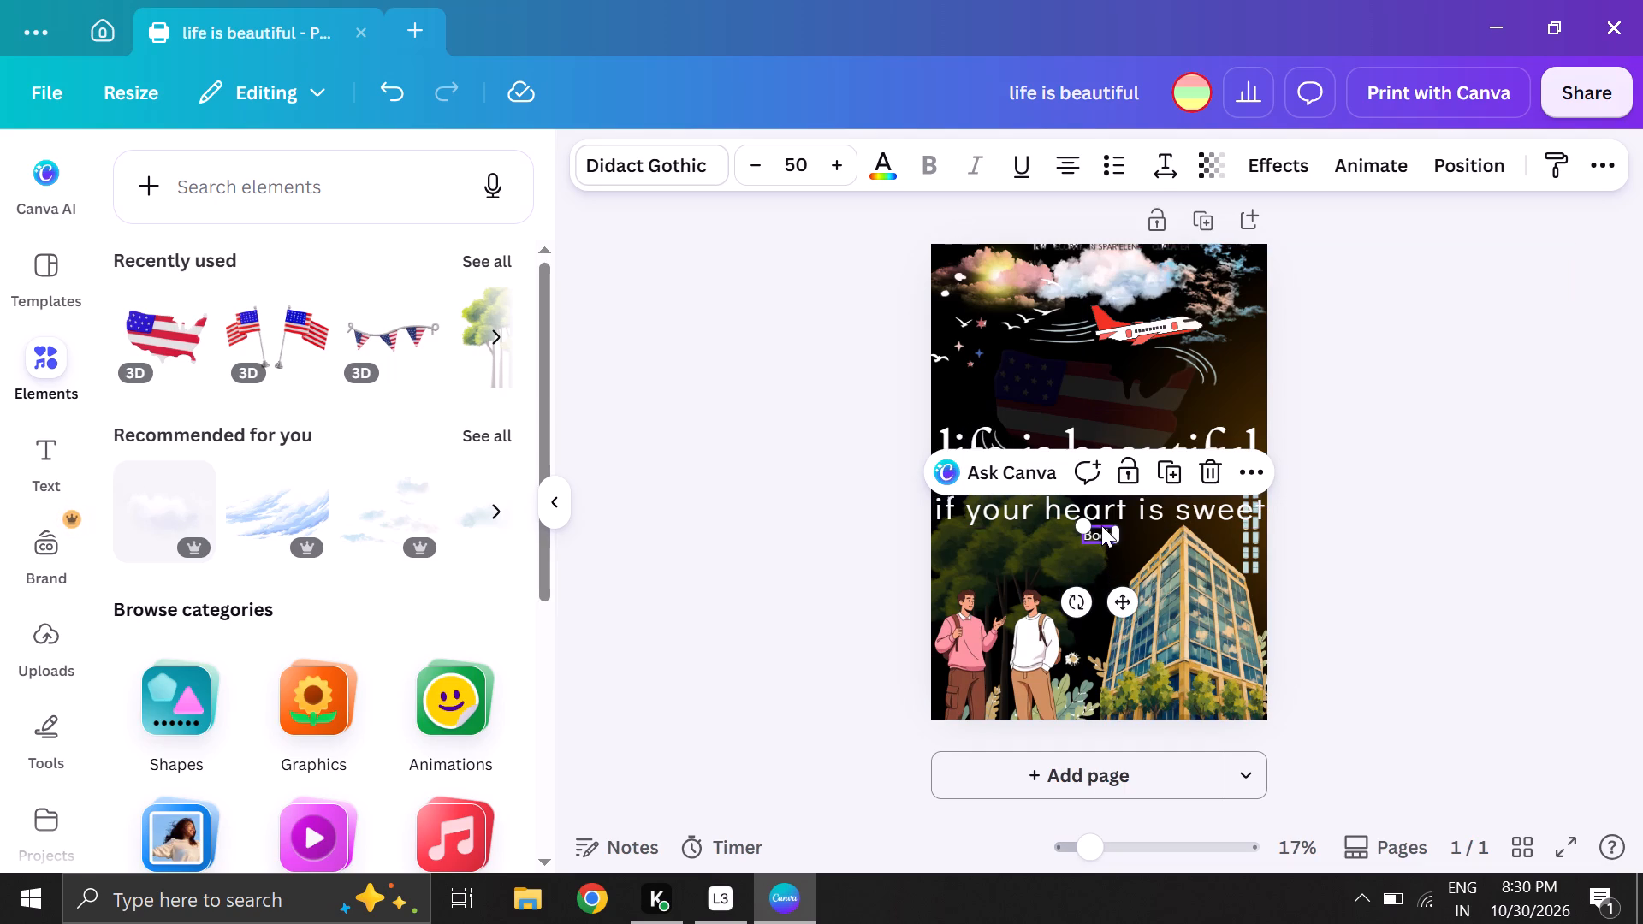
left_click(1213, 469)
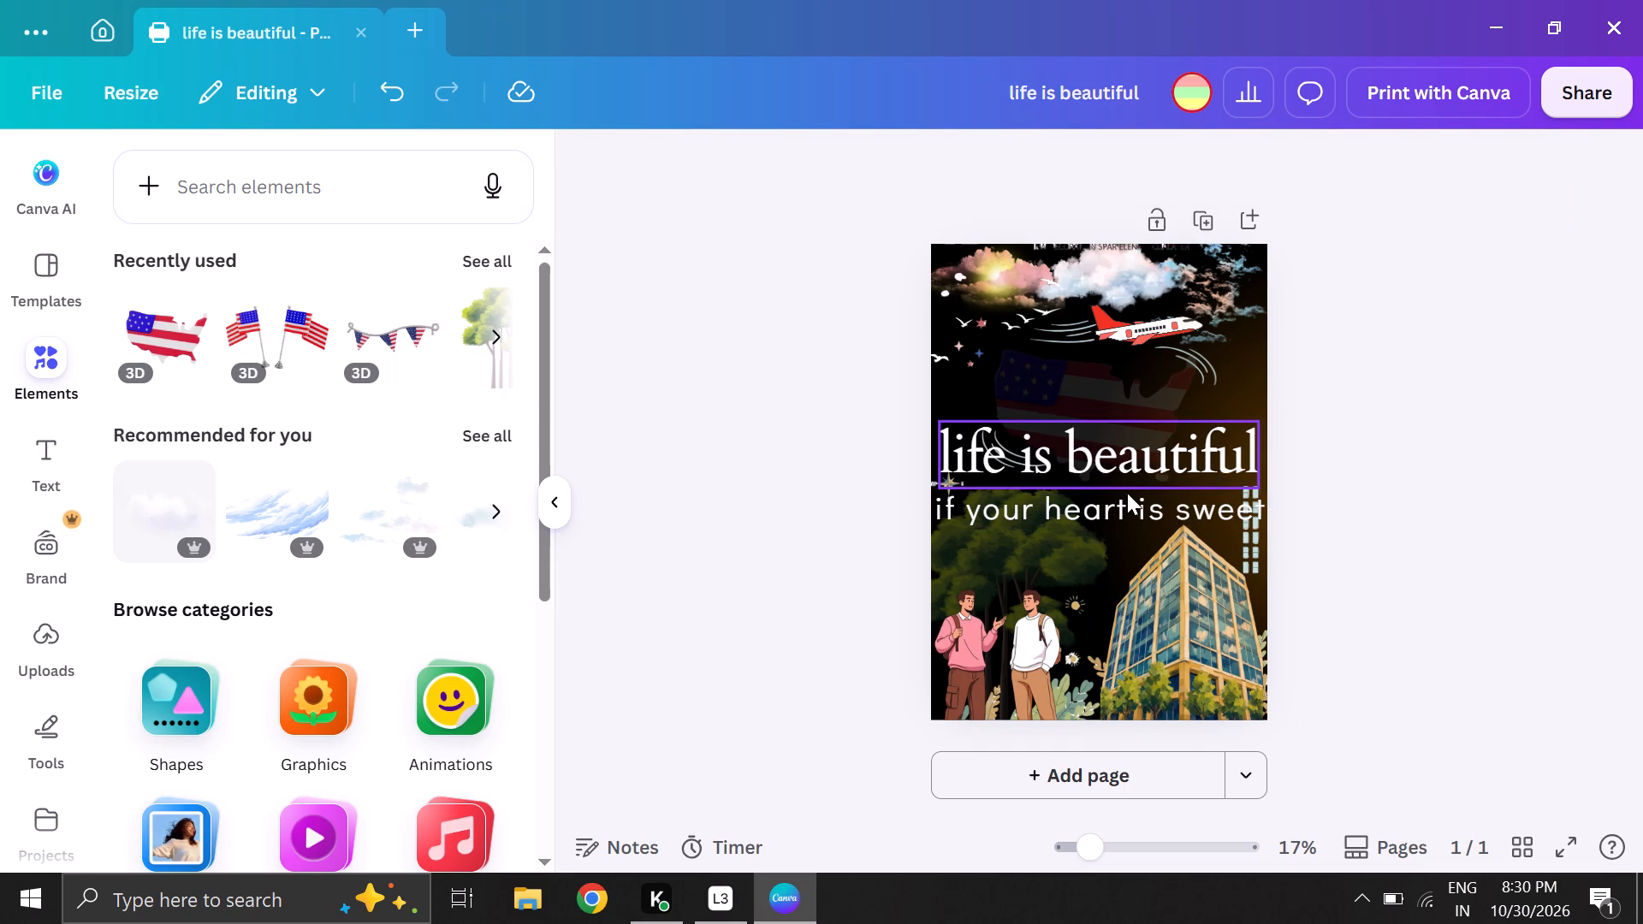
Replace the poster's large heading text with "Peace".
left_click(1100, 478)
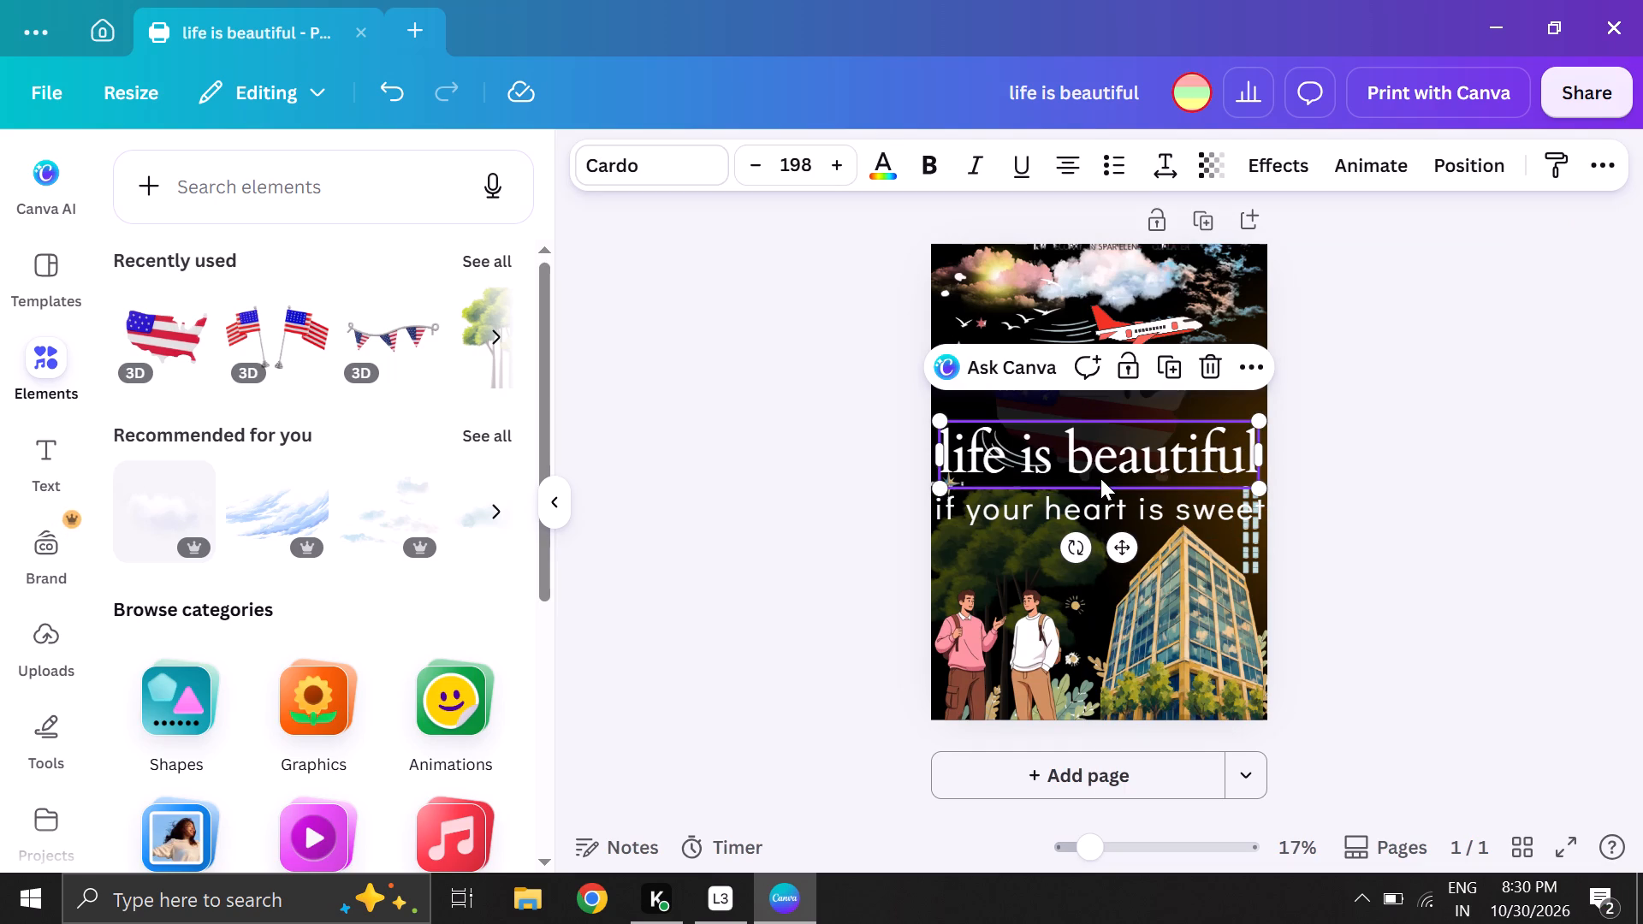
key("ctrl+a")
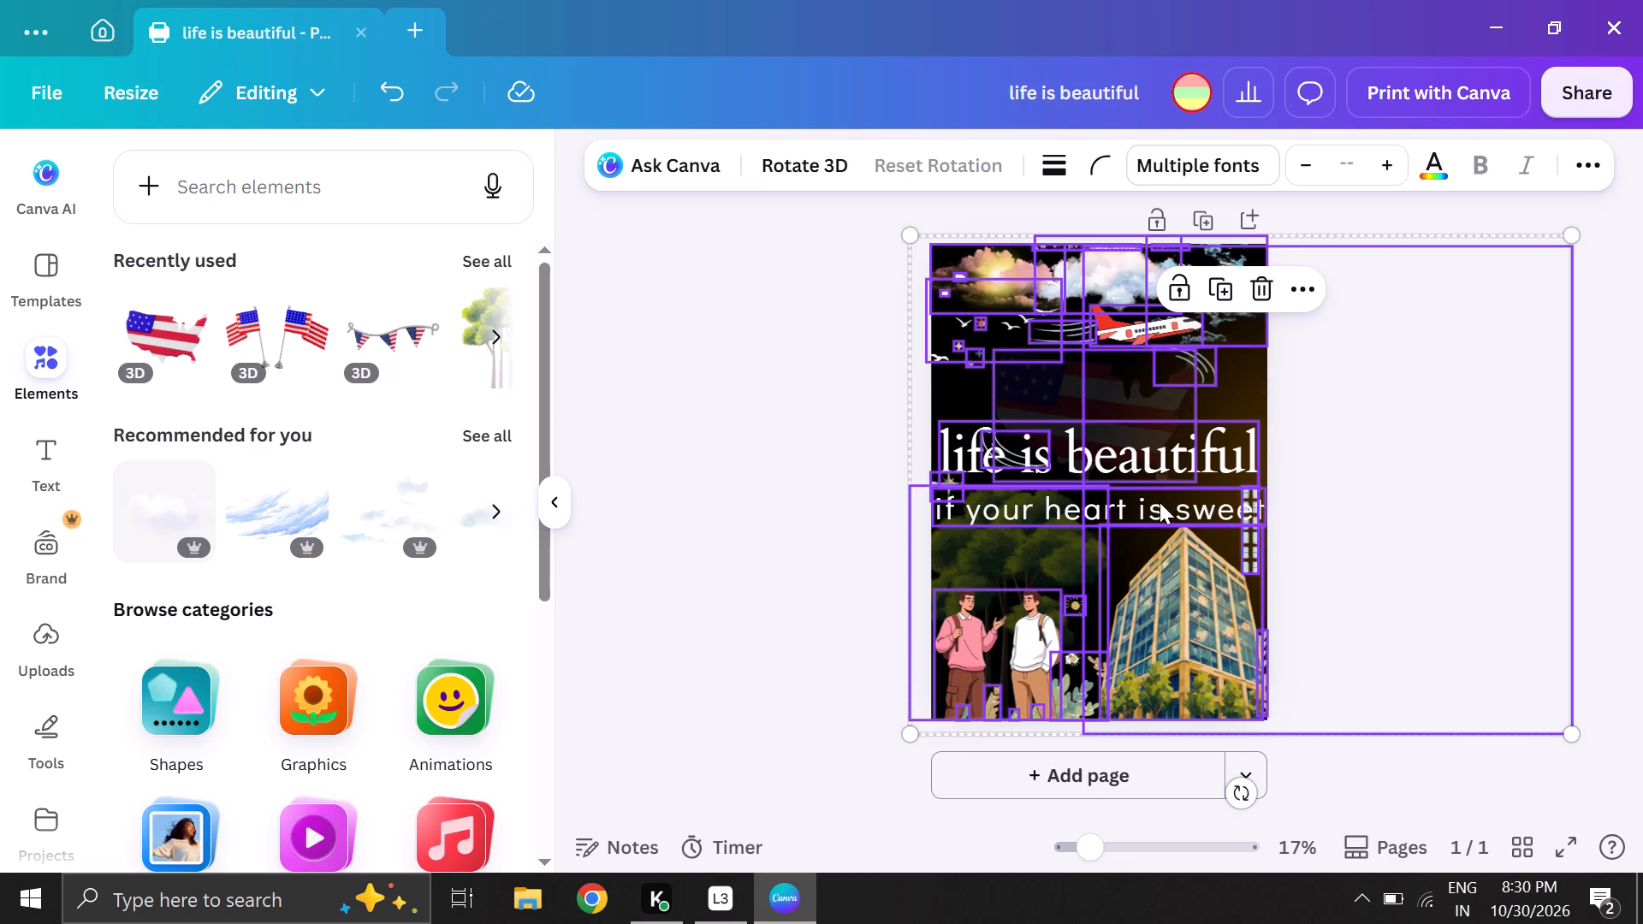
left_click(770, 501)
double_click(1089, 441)
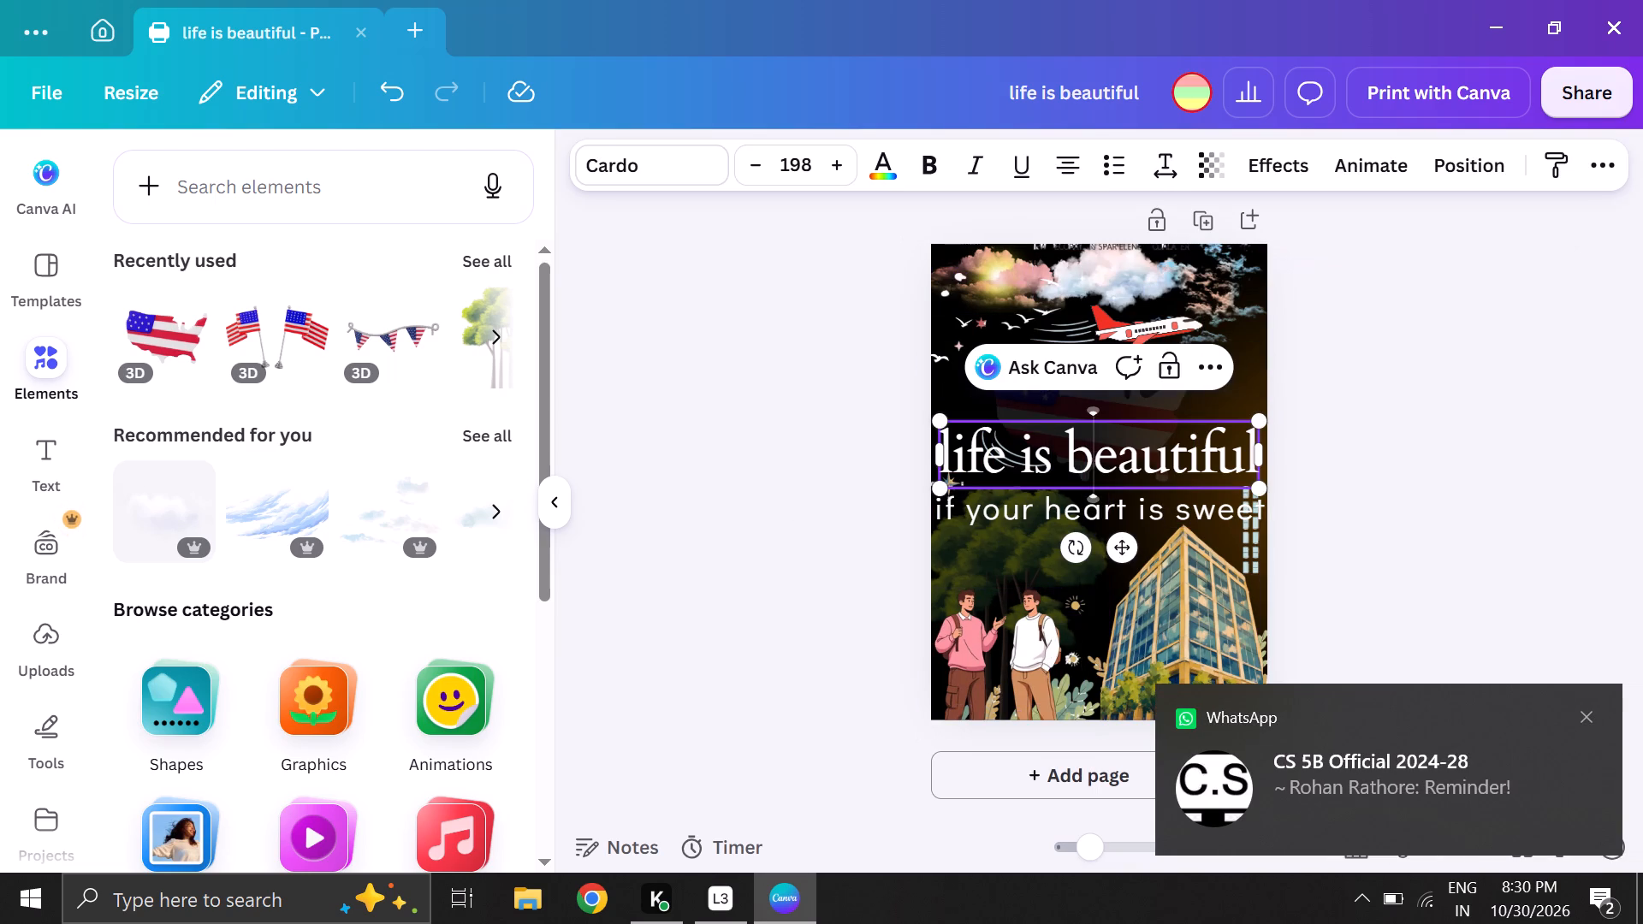
key("ctrl+a")
key("BackSpace")
type("Peace")
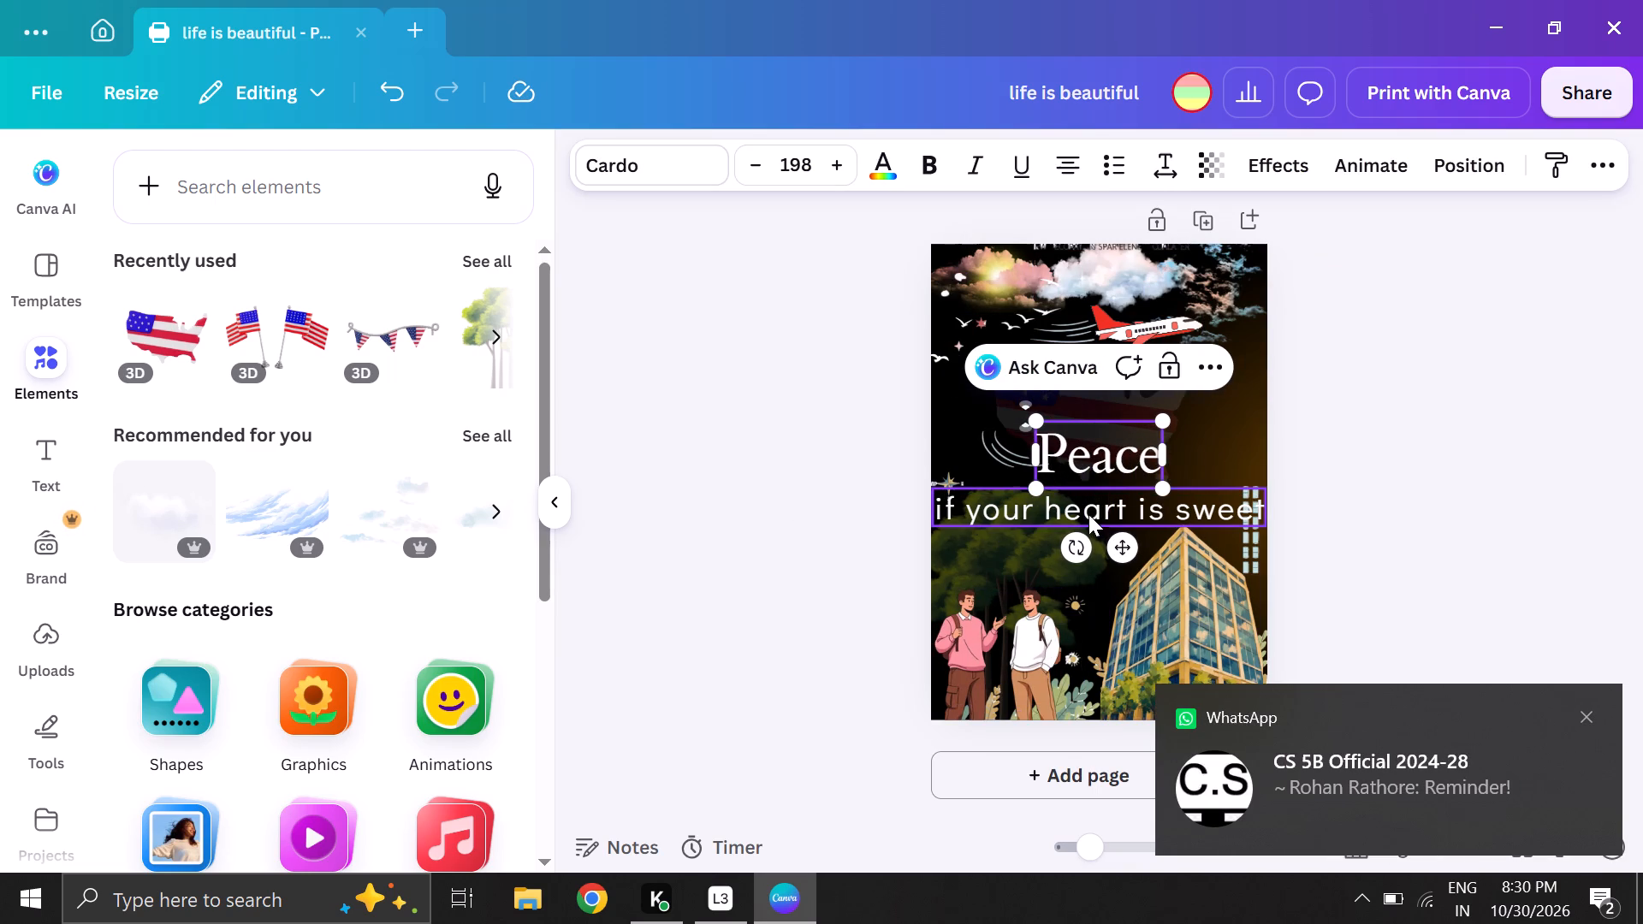
Delete the subheading line below the "Peace" heading.
left_click(1088, 512)
key("shift+Delete")
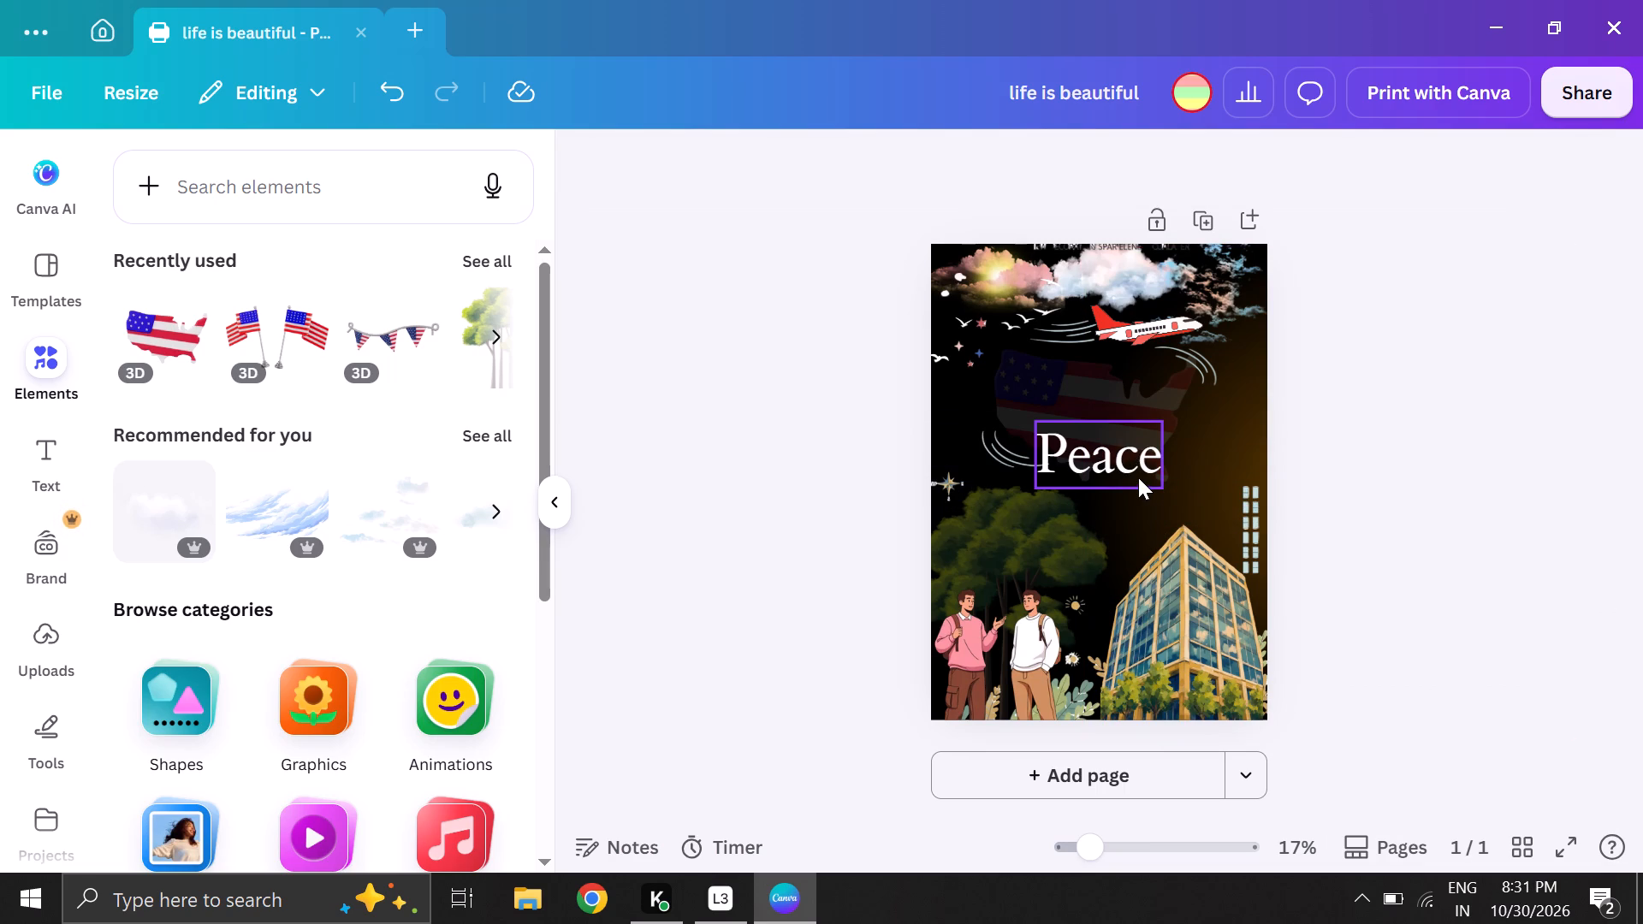
Make the "Peace" heading bold and apply the Bubble text effect to it.
left_click(1101, 449)
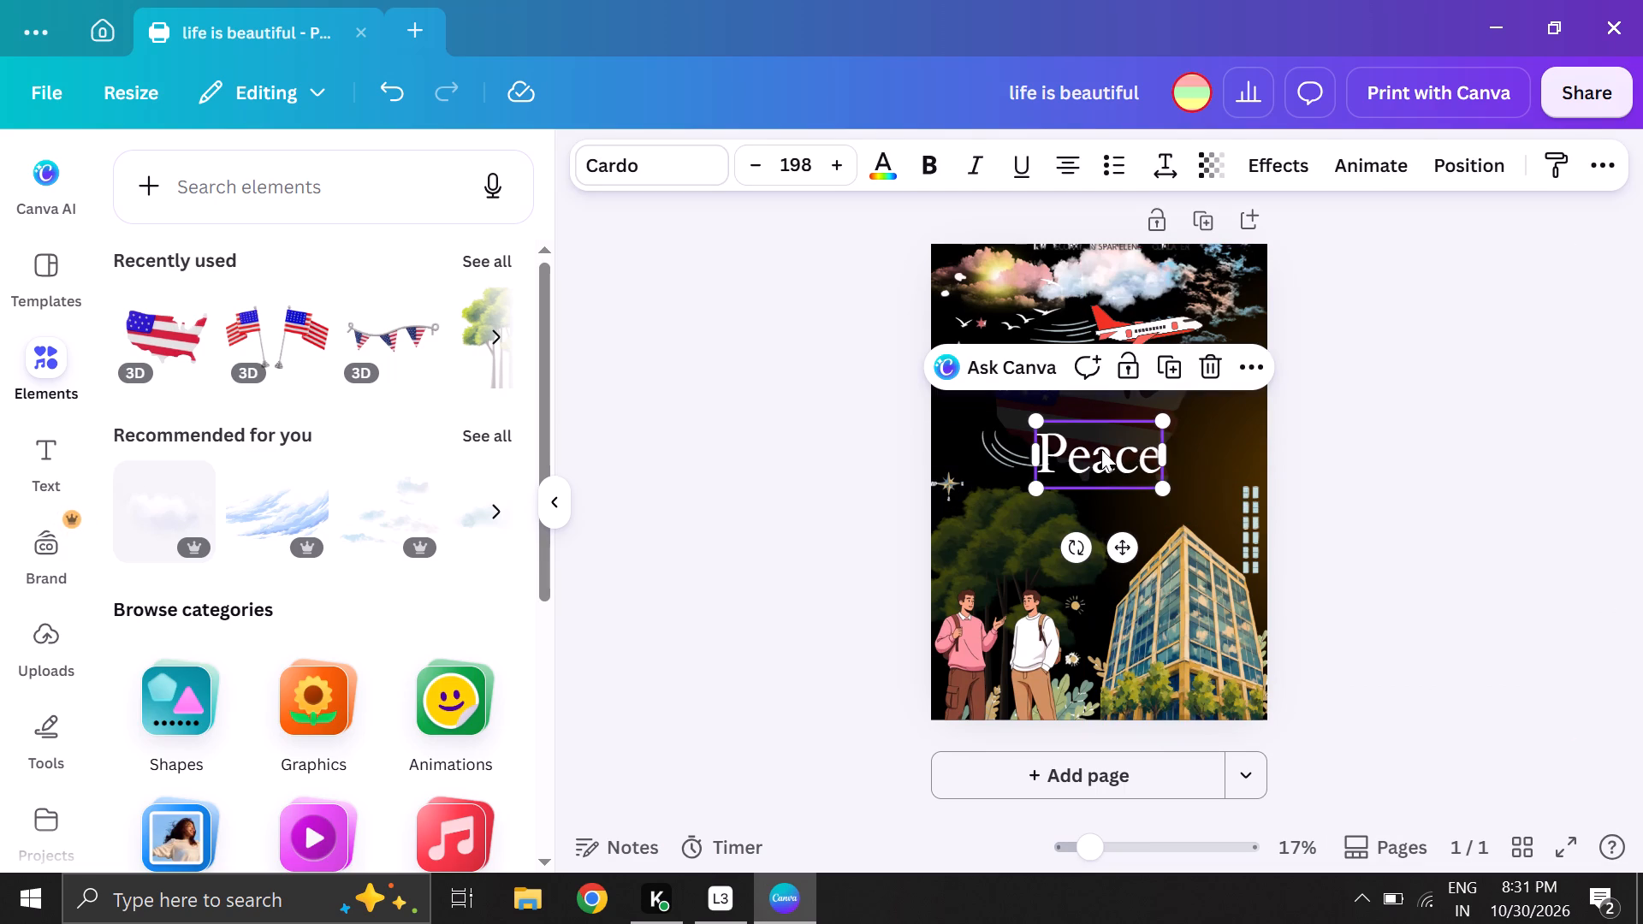
left_click(922, 168)
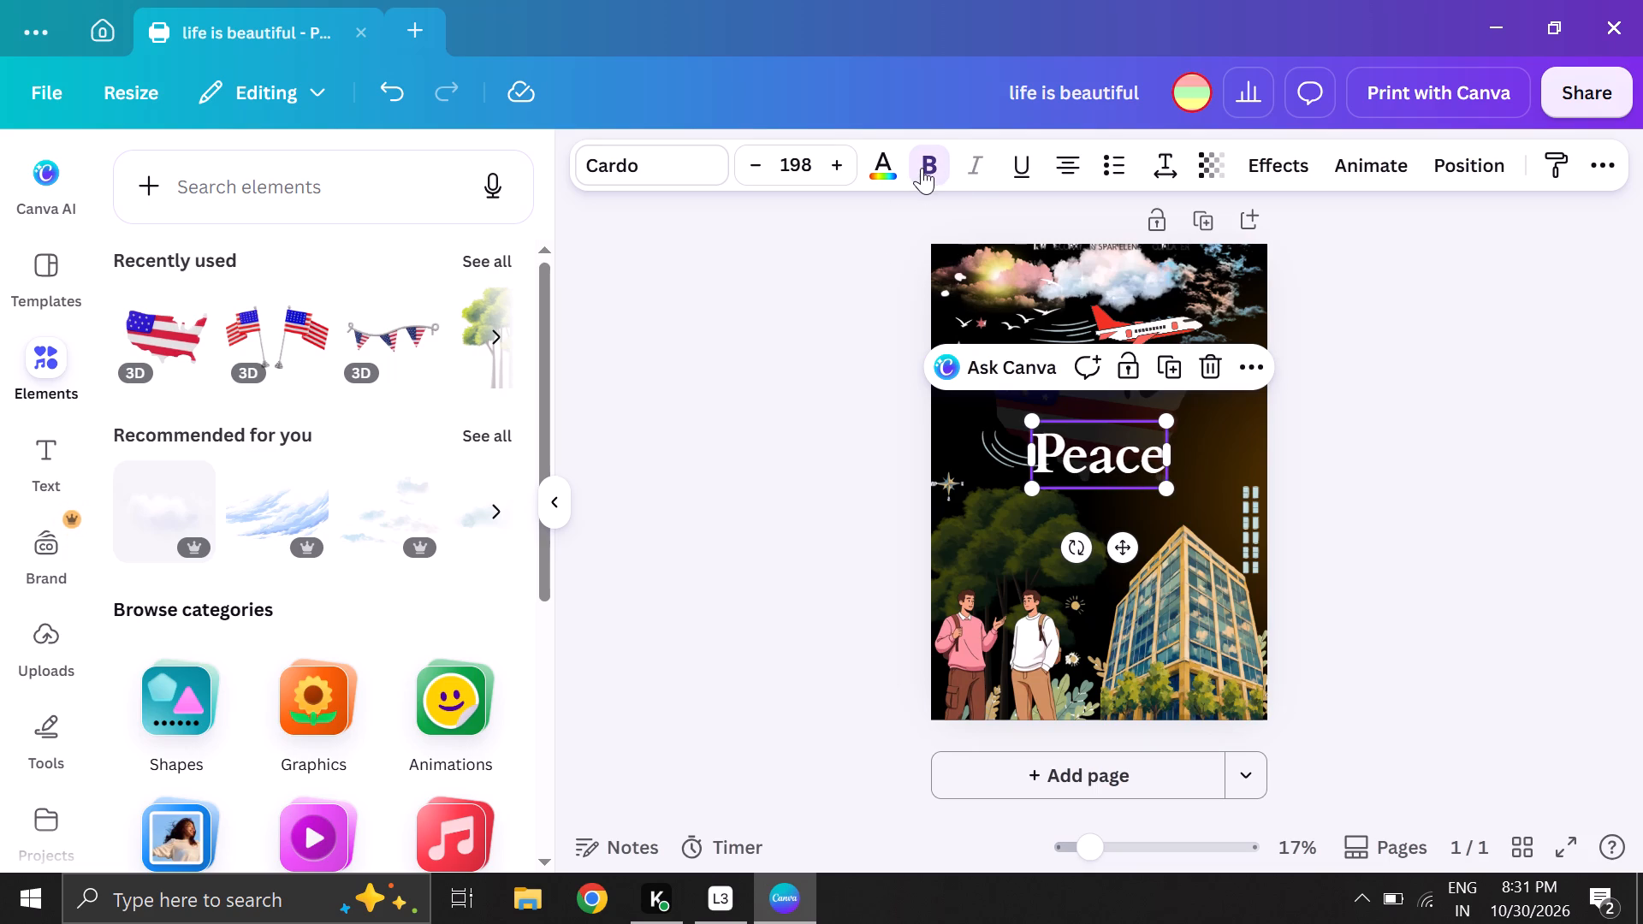
left_click(1276, 169)
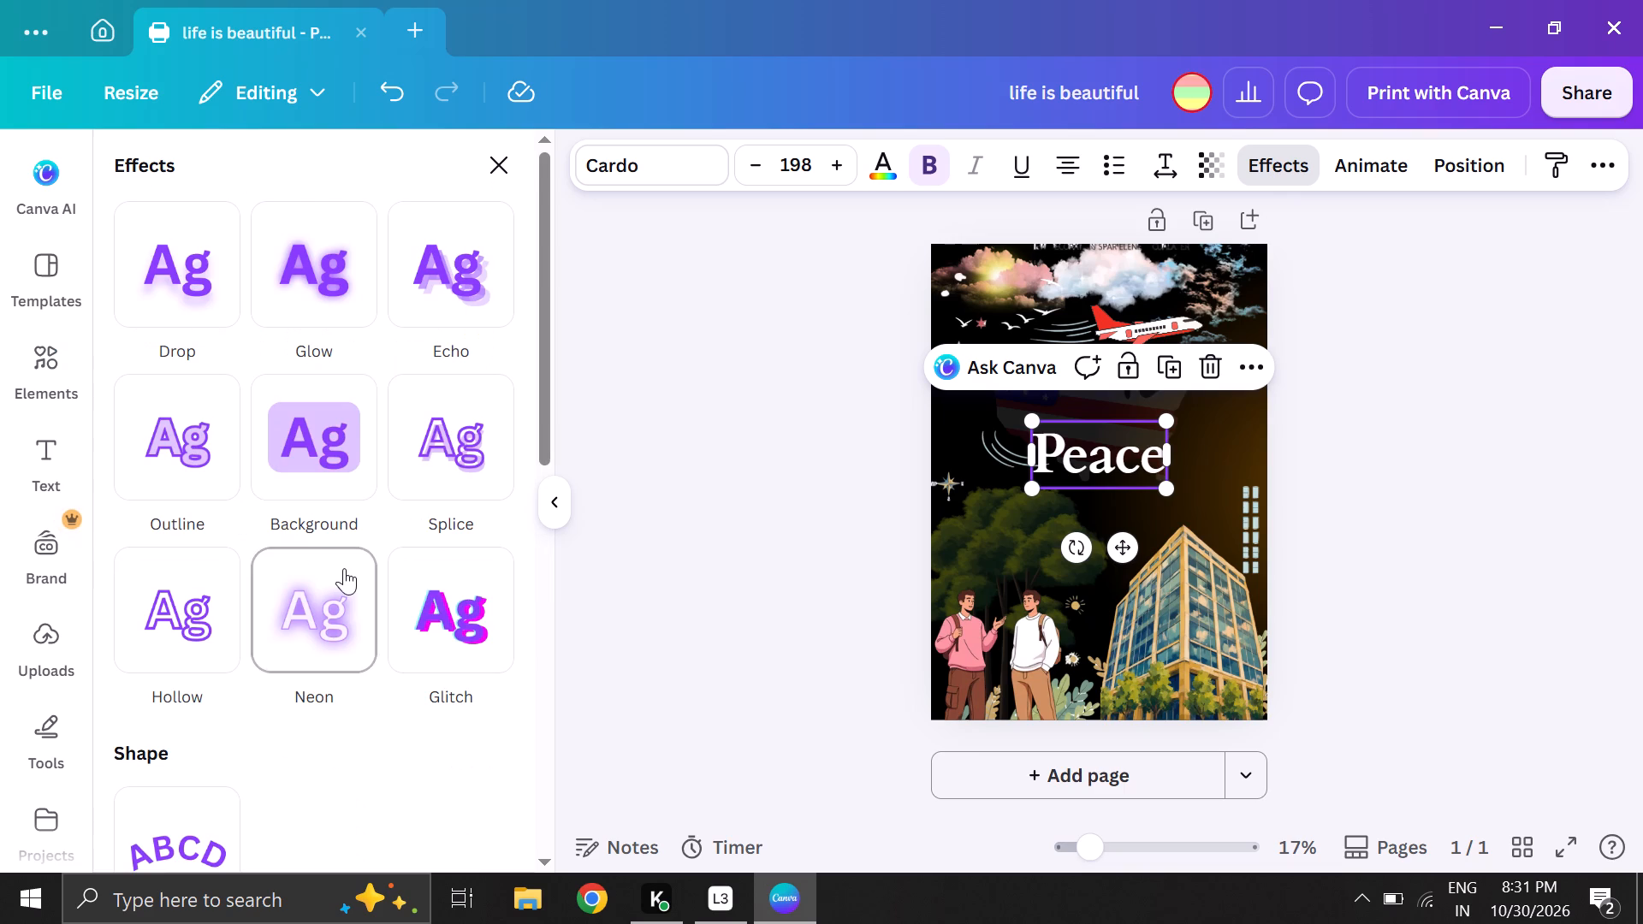
scroll(344, 568, "down", 8)
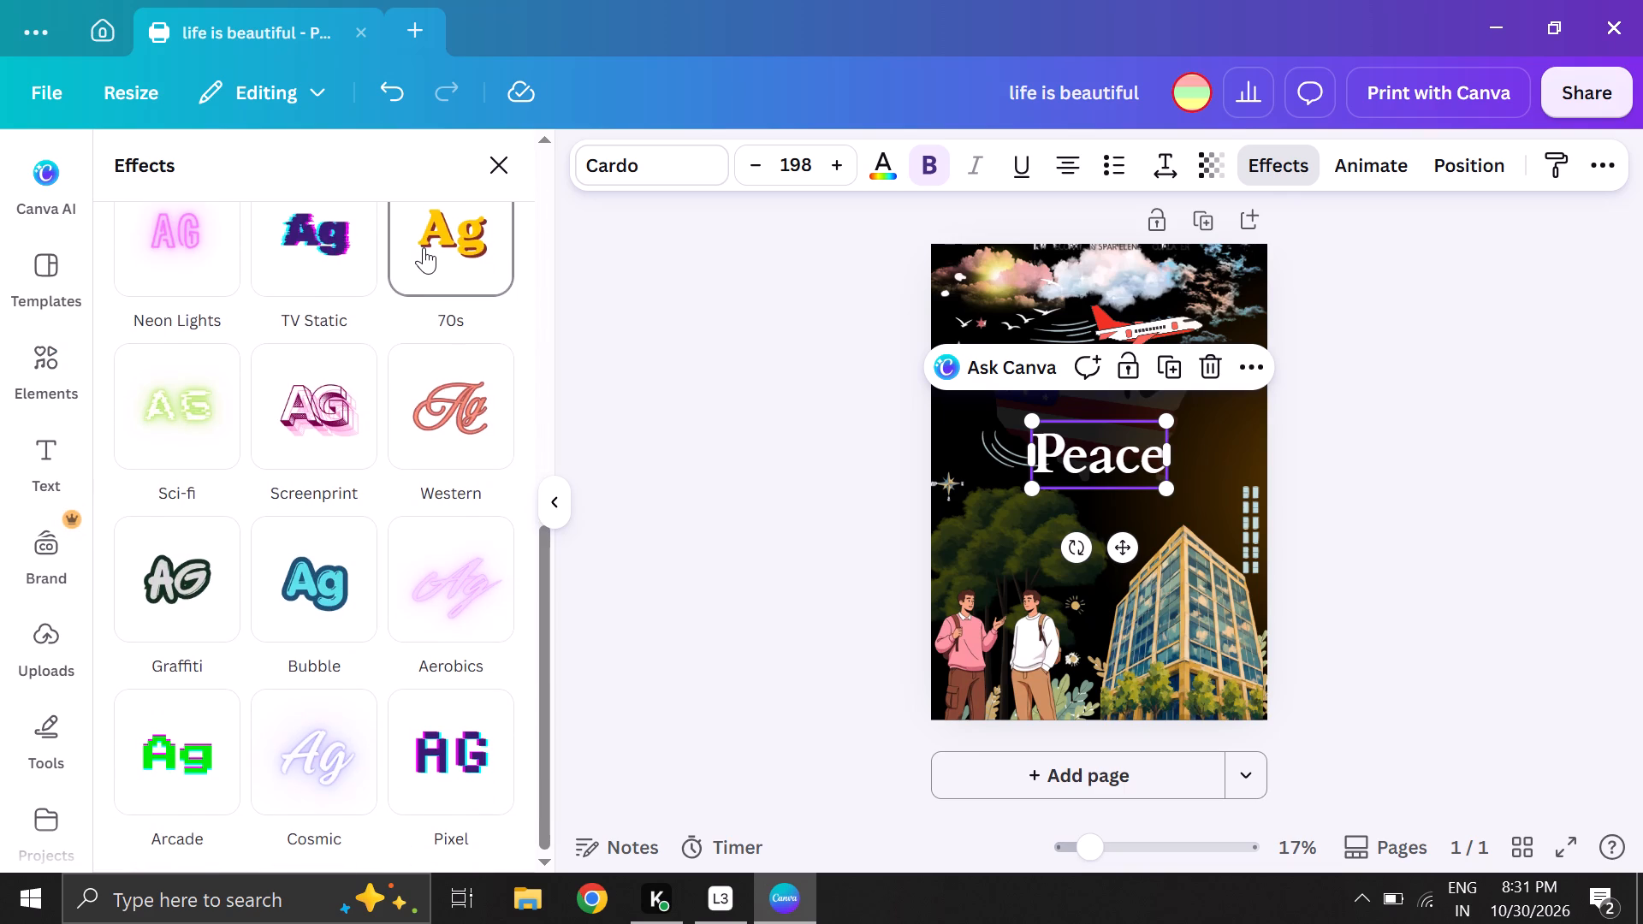
scroll(276, 767, "down", 1)
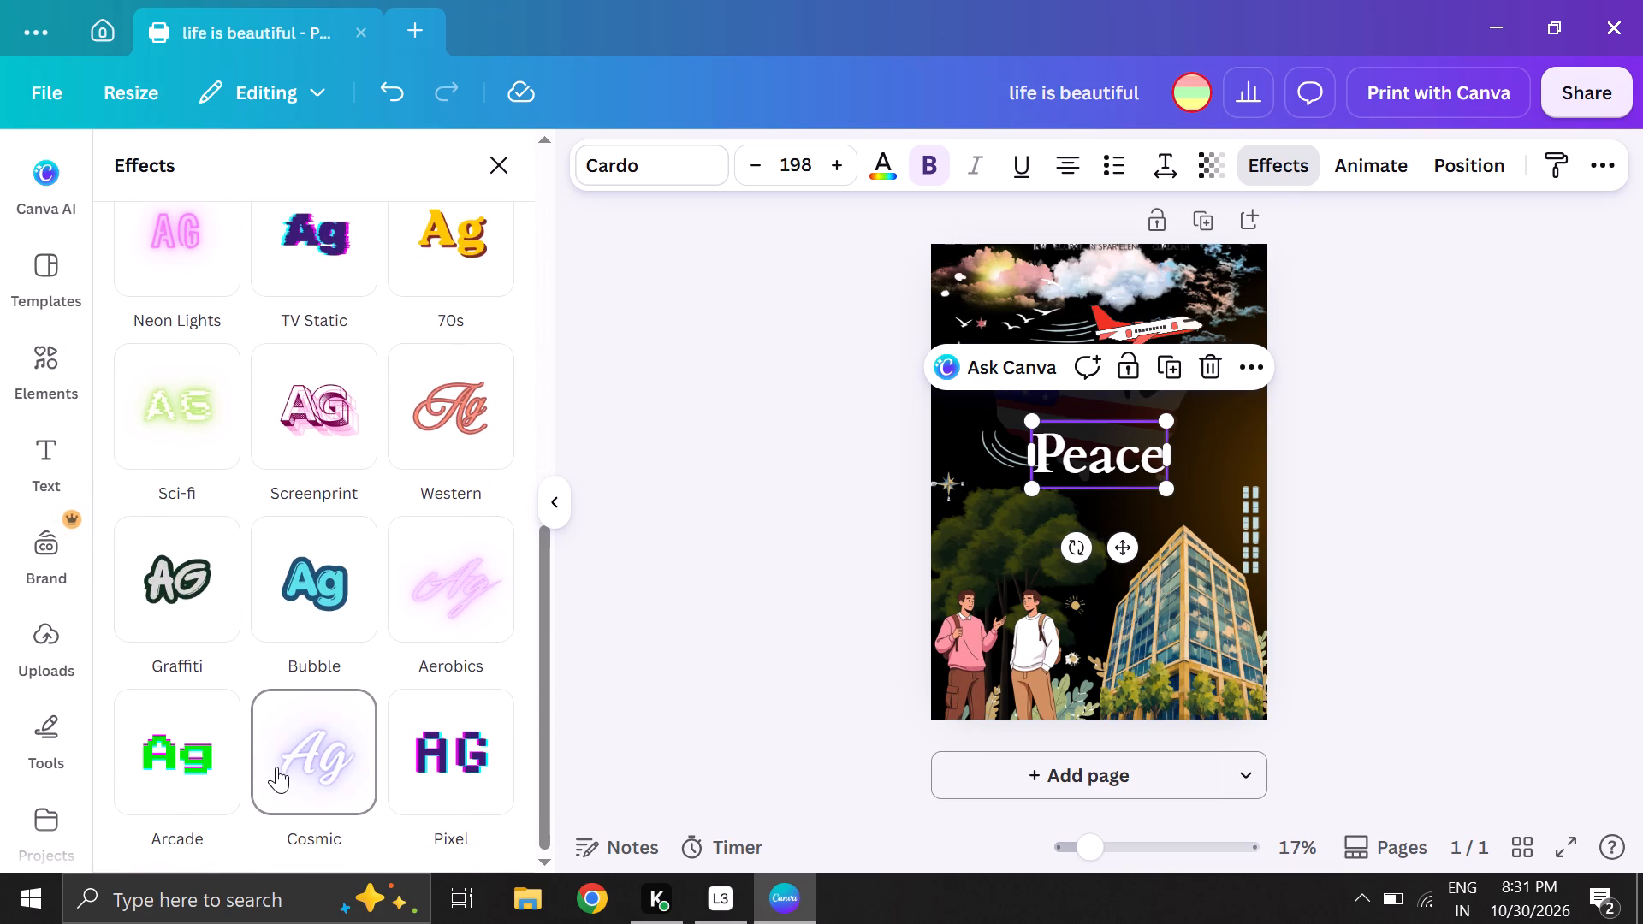
left_click(345, 622)
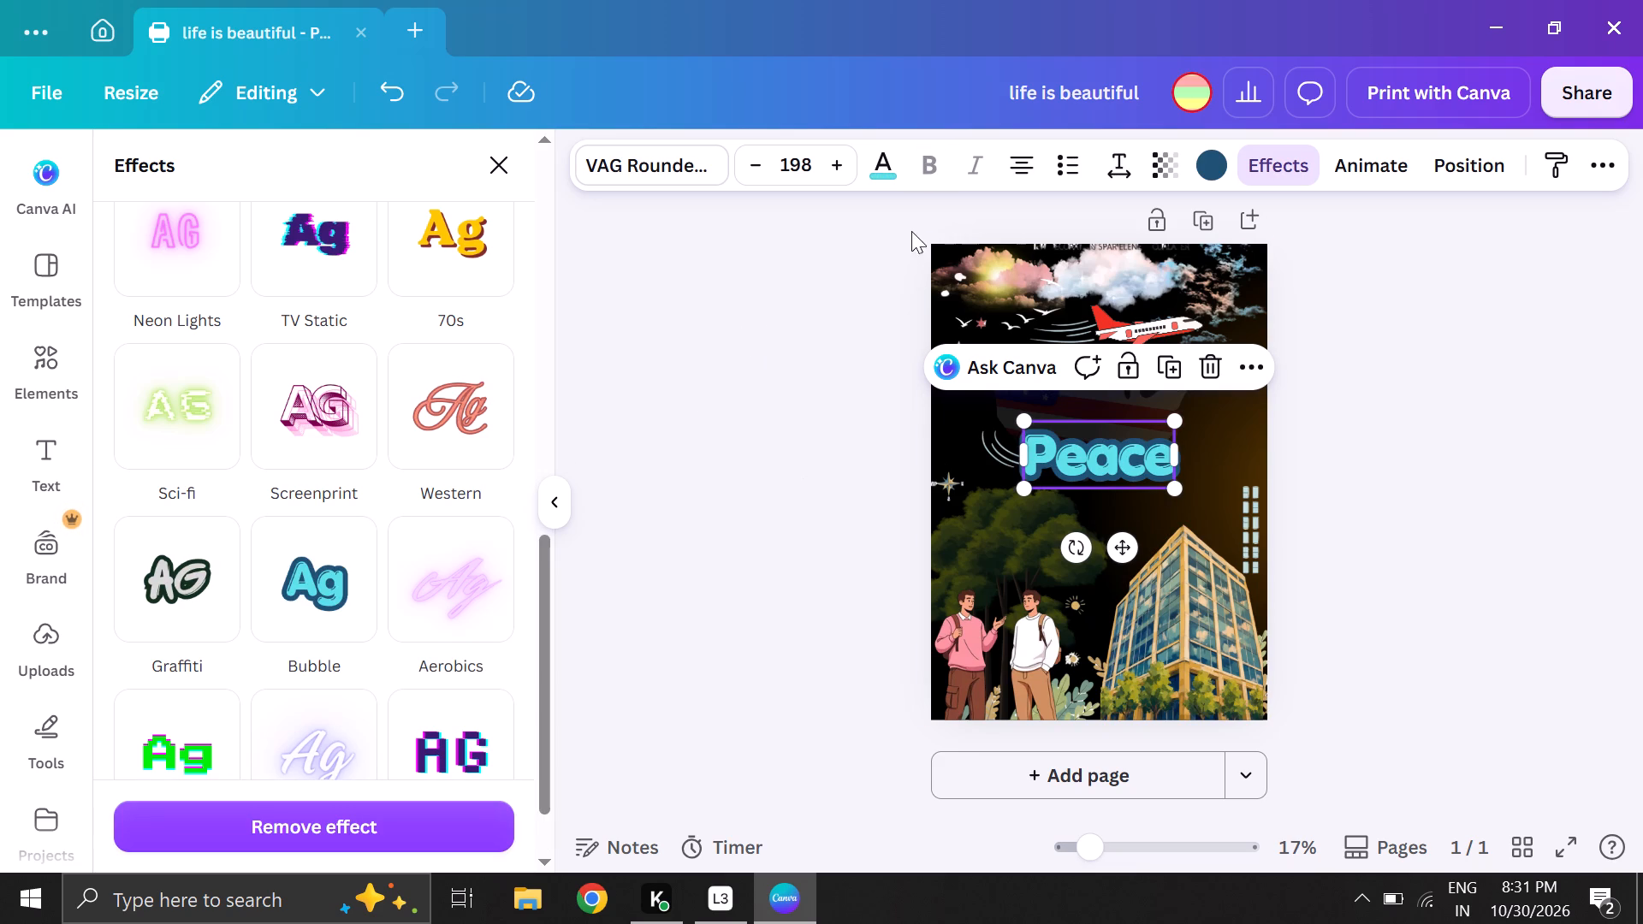
left_click(702, 341)
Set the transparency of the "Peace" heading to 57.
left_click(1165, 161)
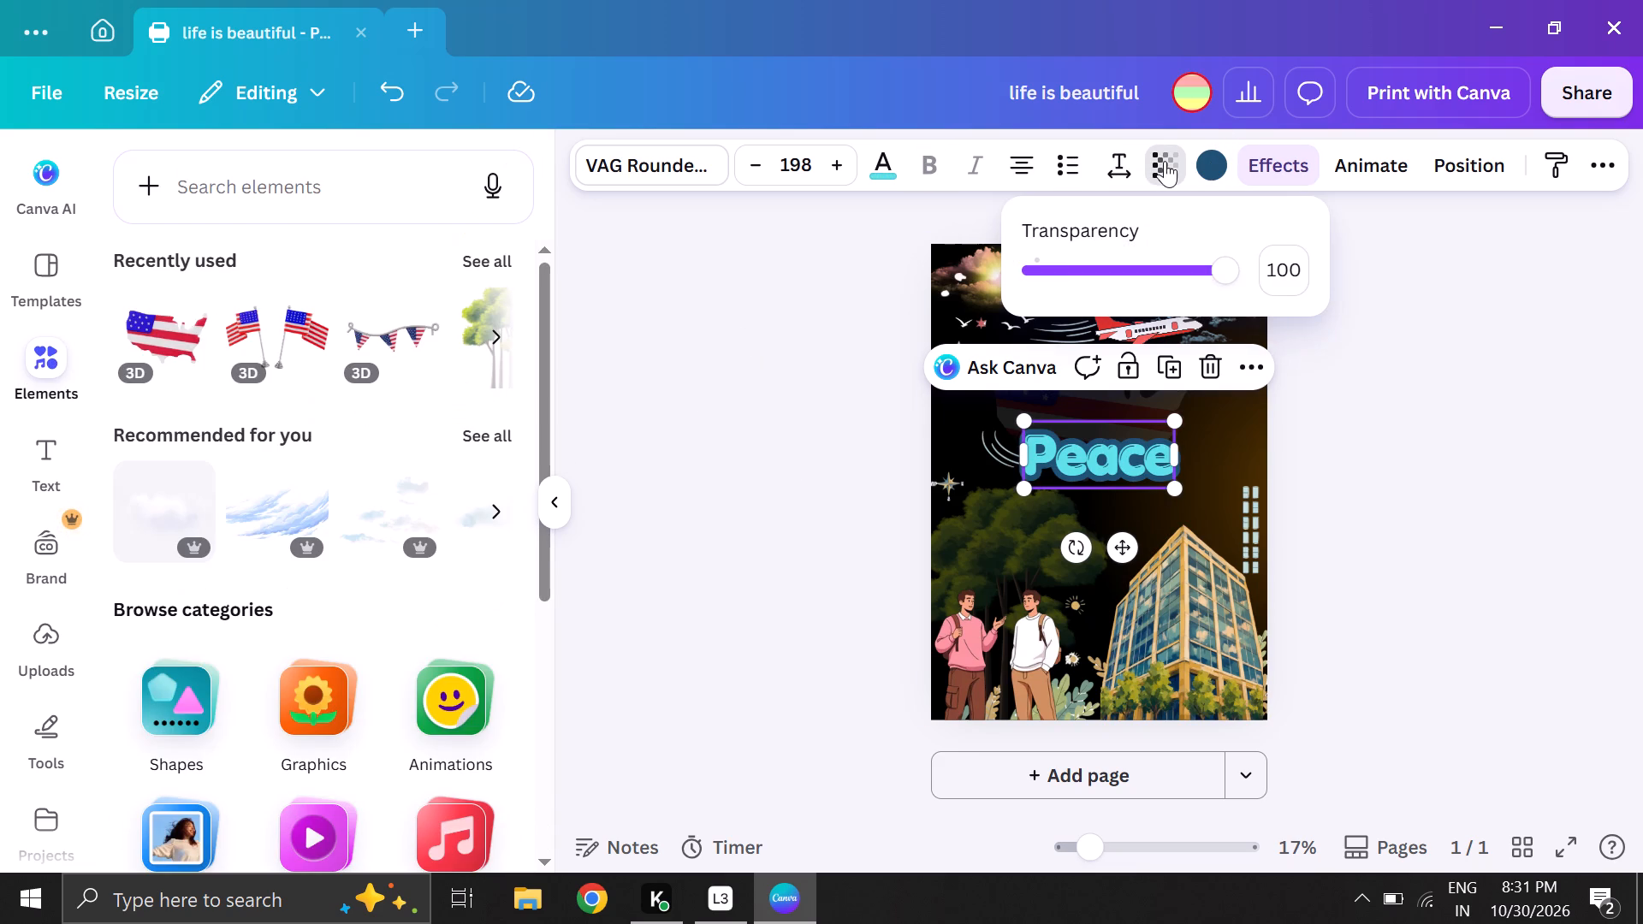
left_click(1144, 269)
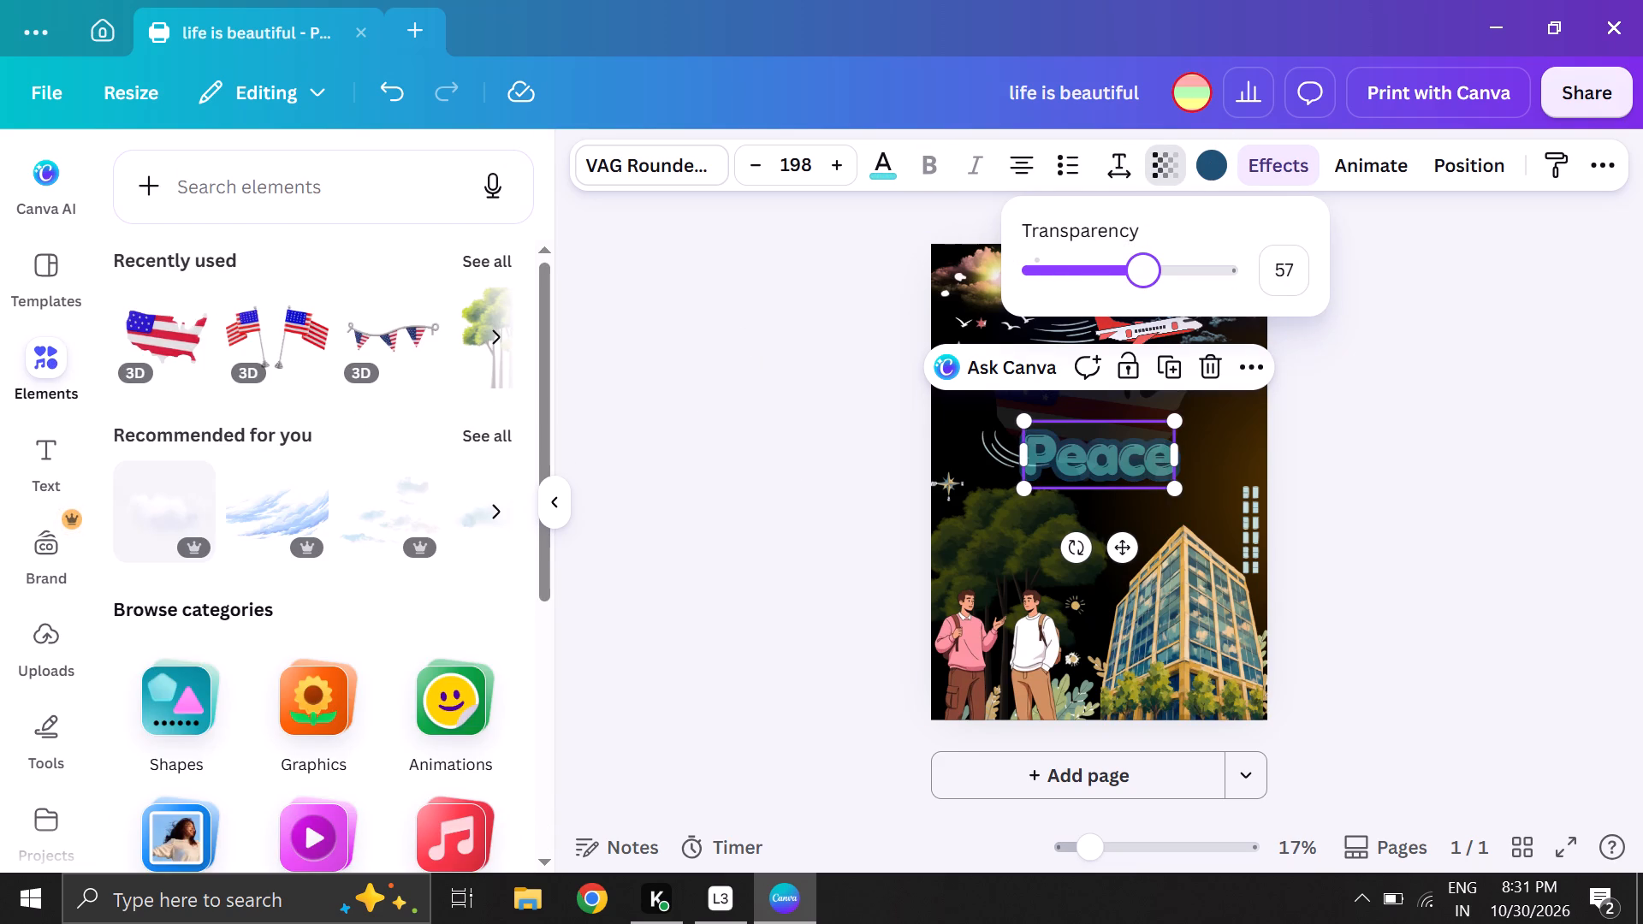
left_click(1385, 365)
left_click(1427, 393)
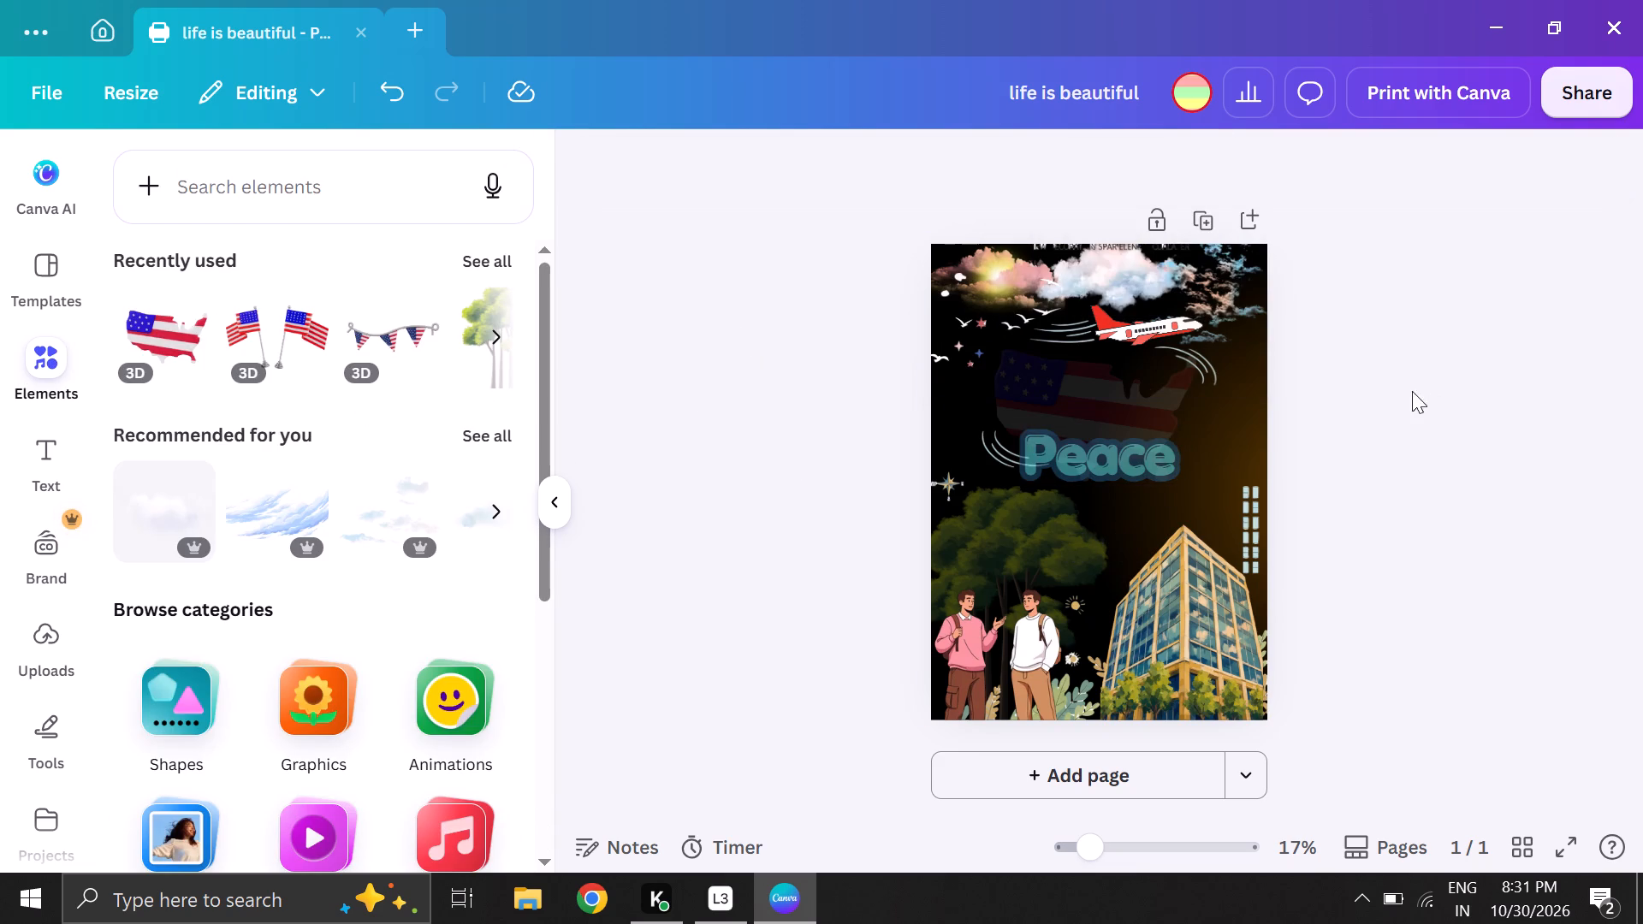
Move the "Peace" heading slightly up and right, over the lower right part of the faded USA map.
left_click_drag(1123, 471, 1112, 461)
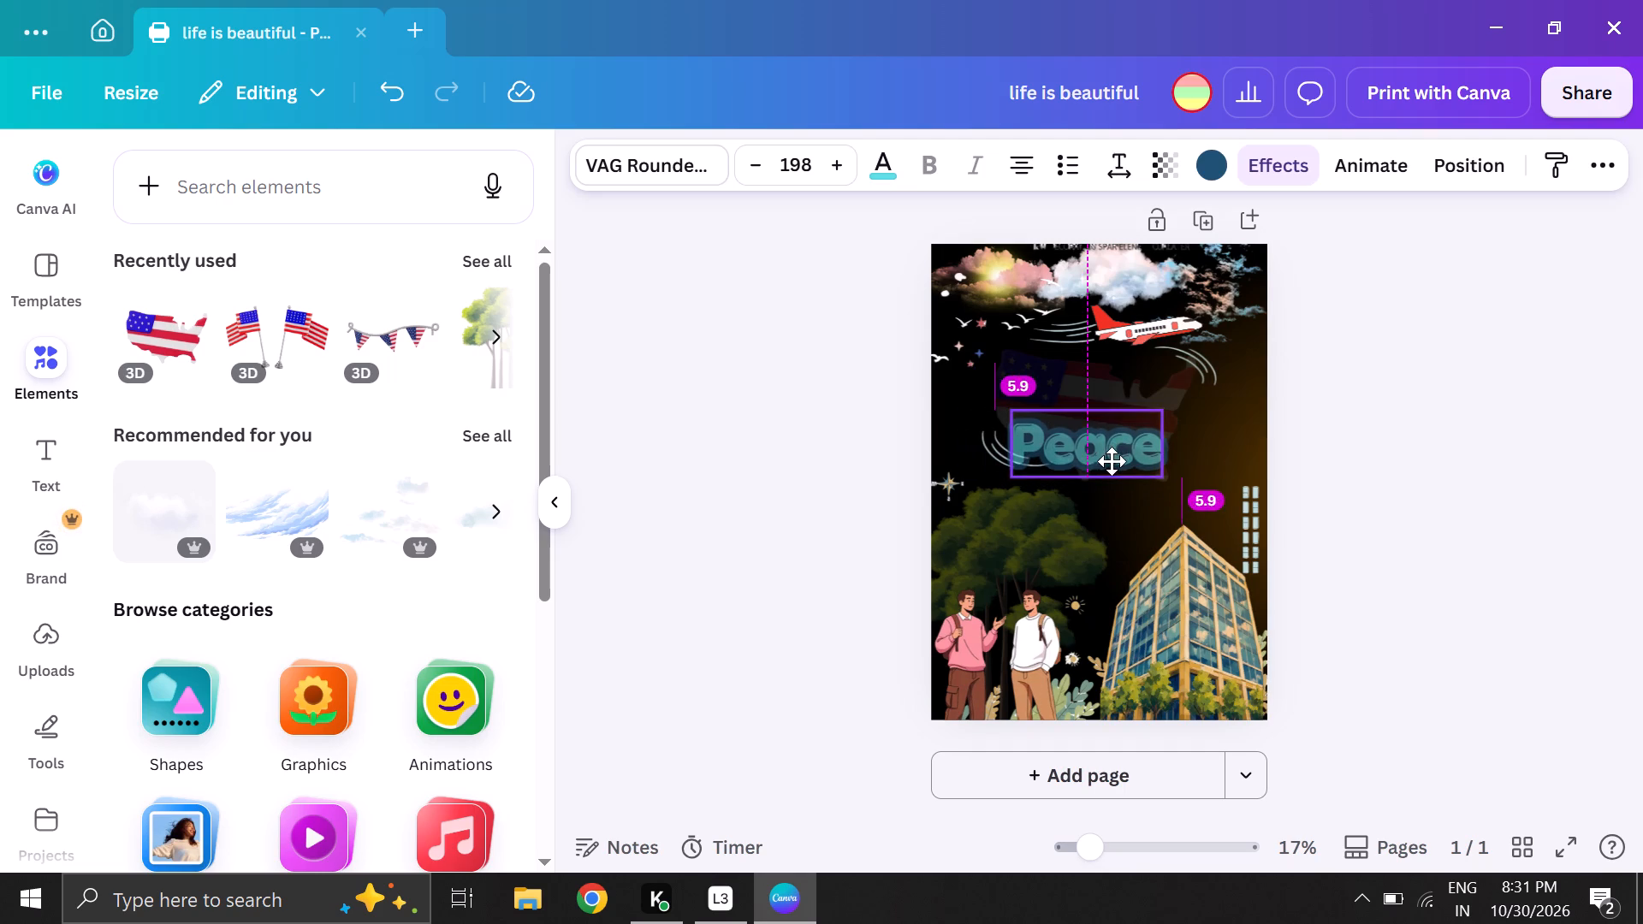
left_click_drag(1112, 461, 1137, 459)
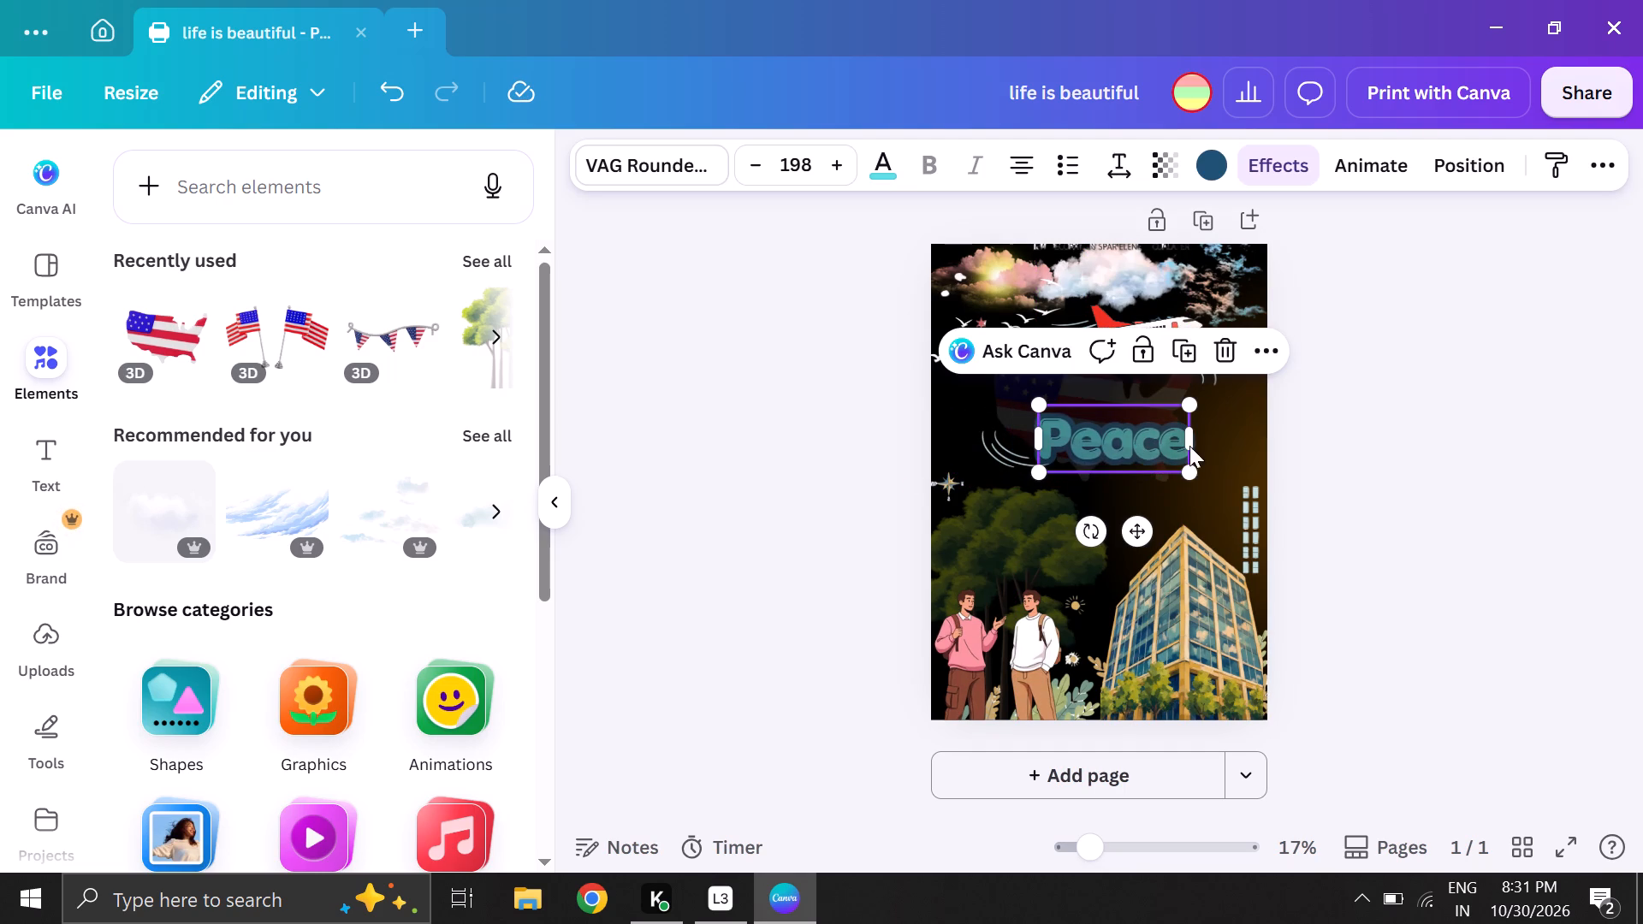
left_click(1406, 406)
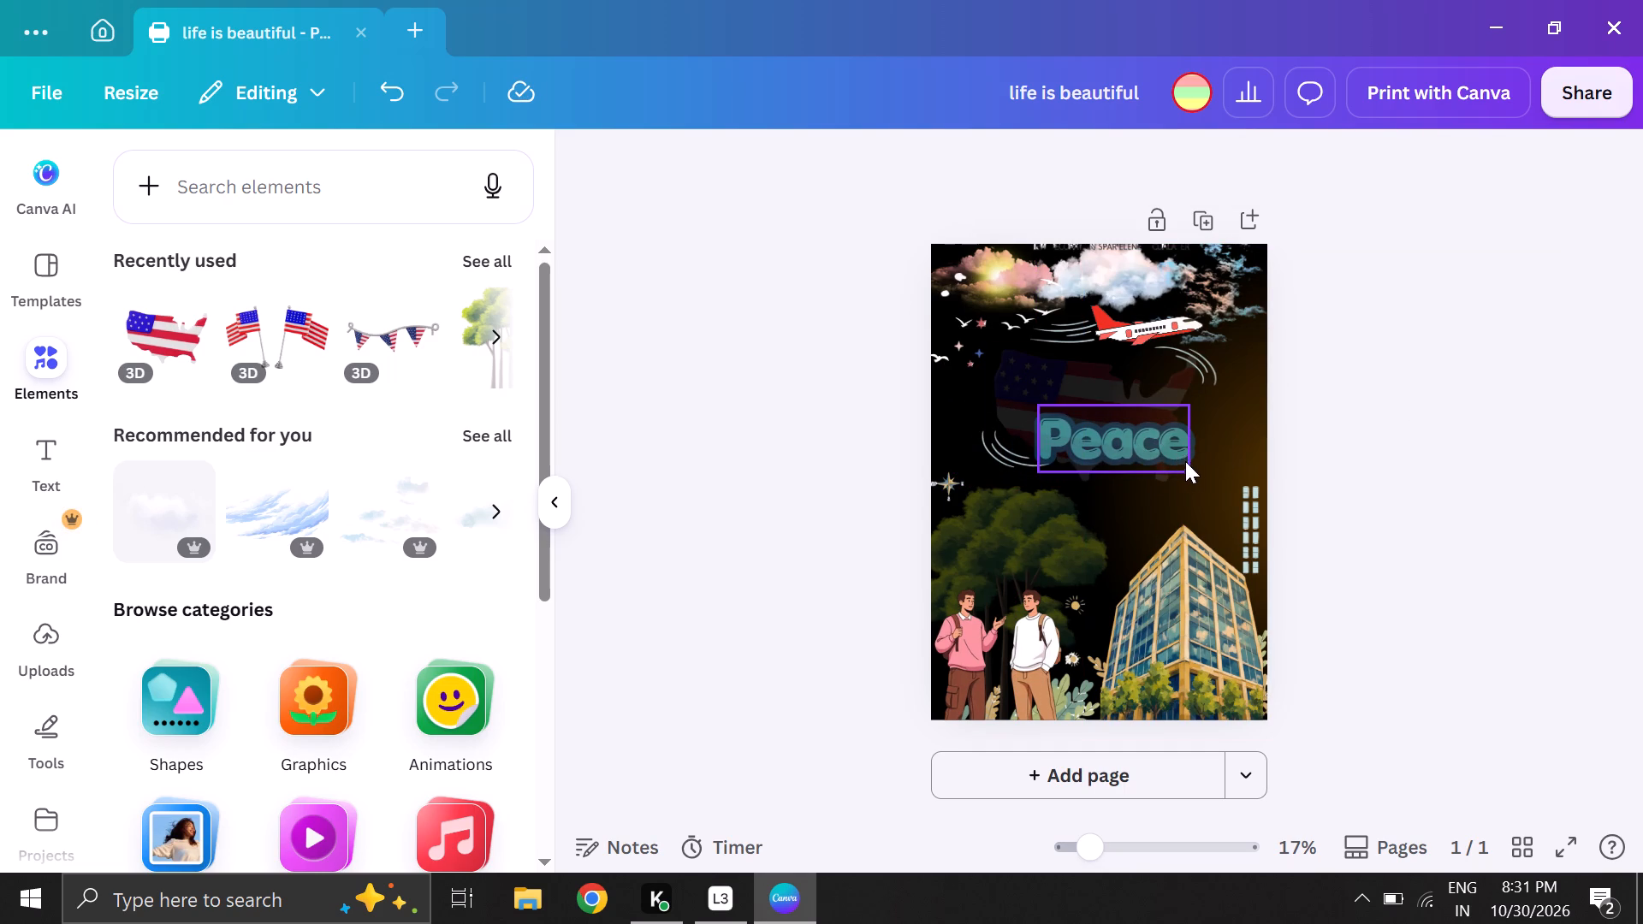
Set the transparency of the "Peace" heading to 34.
left_click(1112, 447)
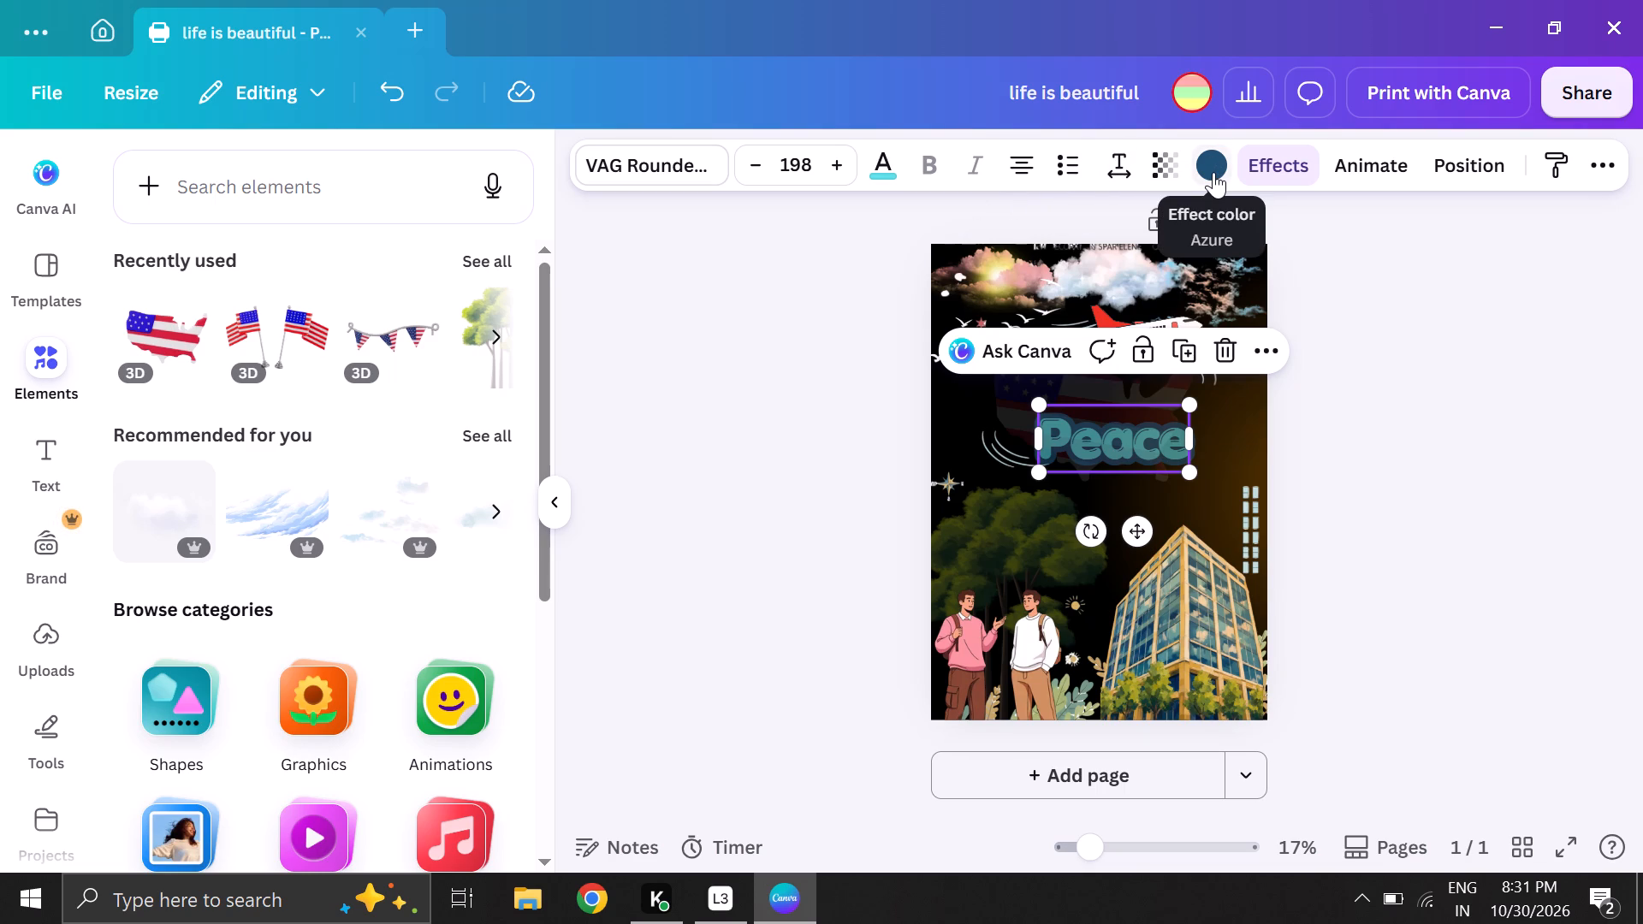
left_click(1157, 178)
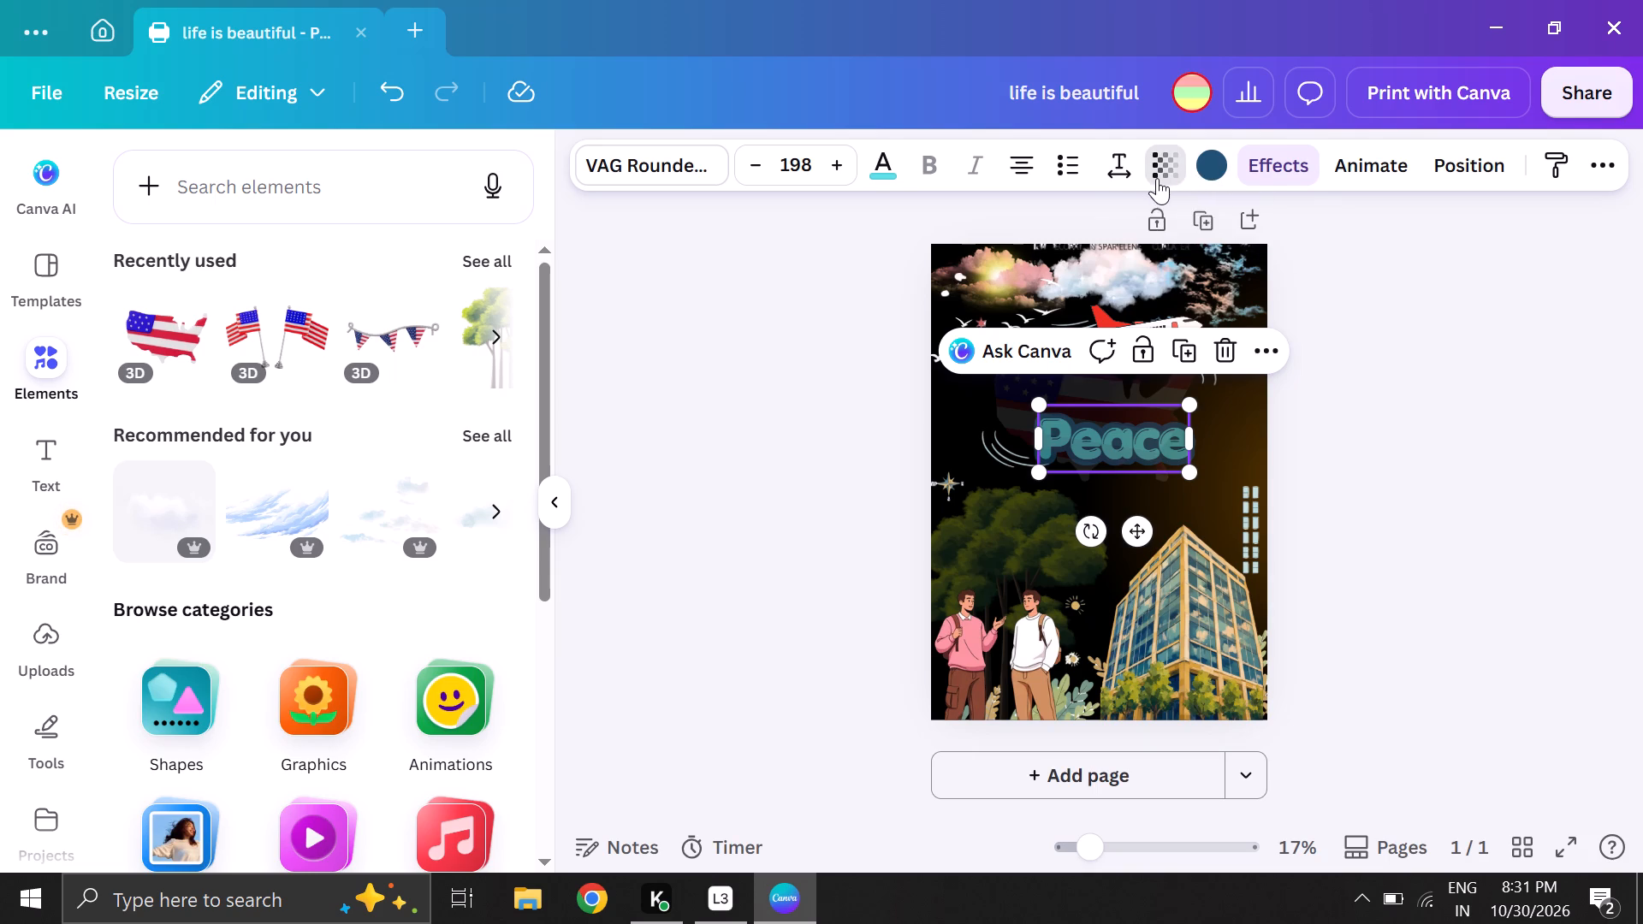
left_click(1123, 275)
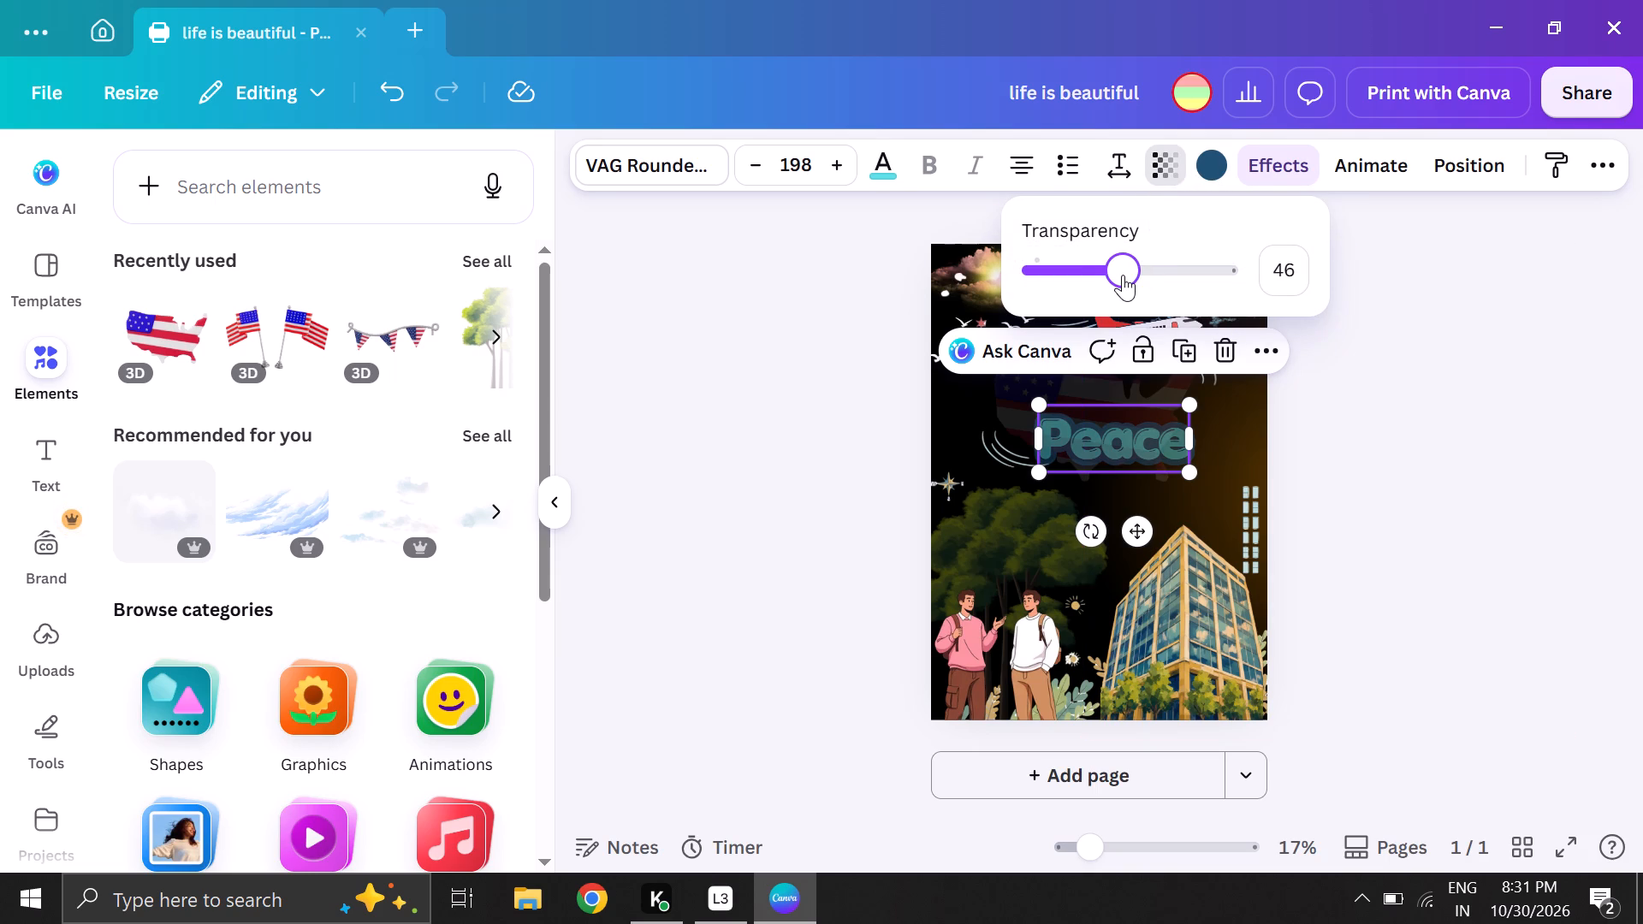
left_click_drag(1111, 275, 1099, 275)
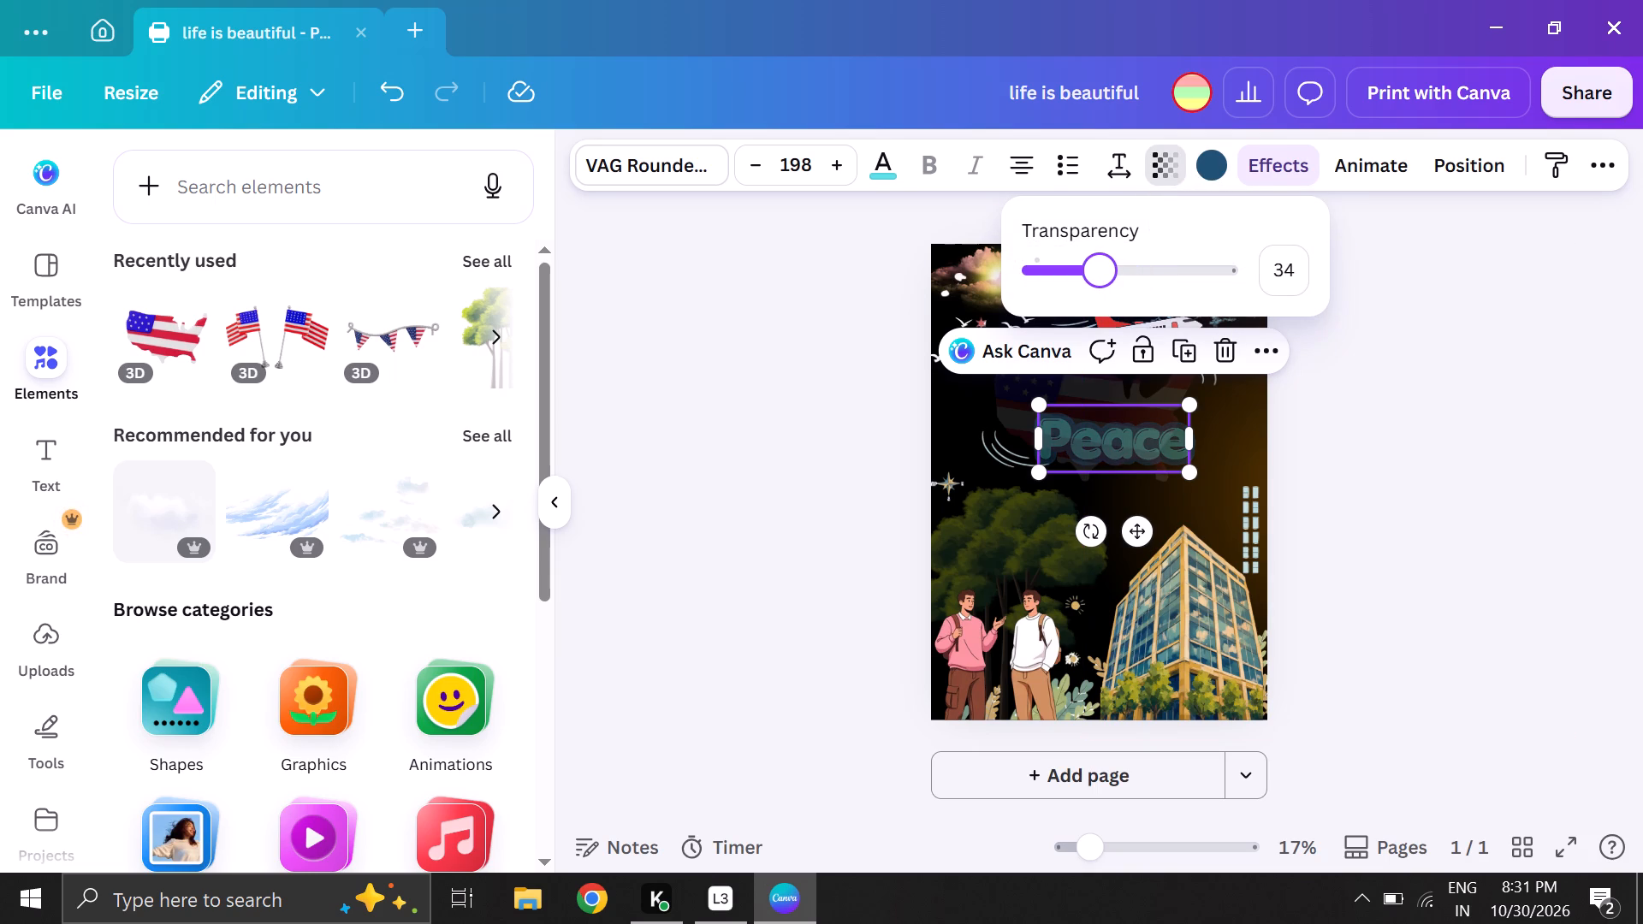
left_click(1437, 333)
left_click(1445, 407)
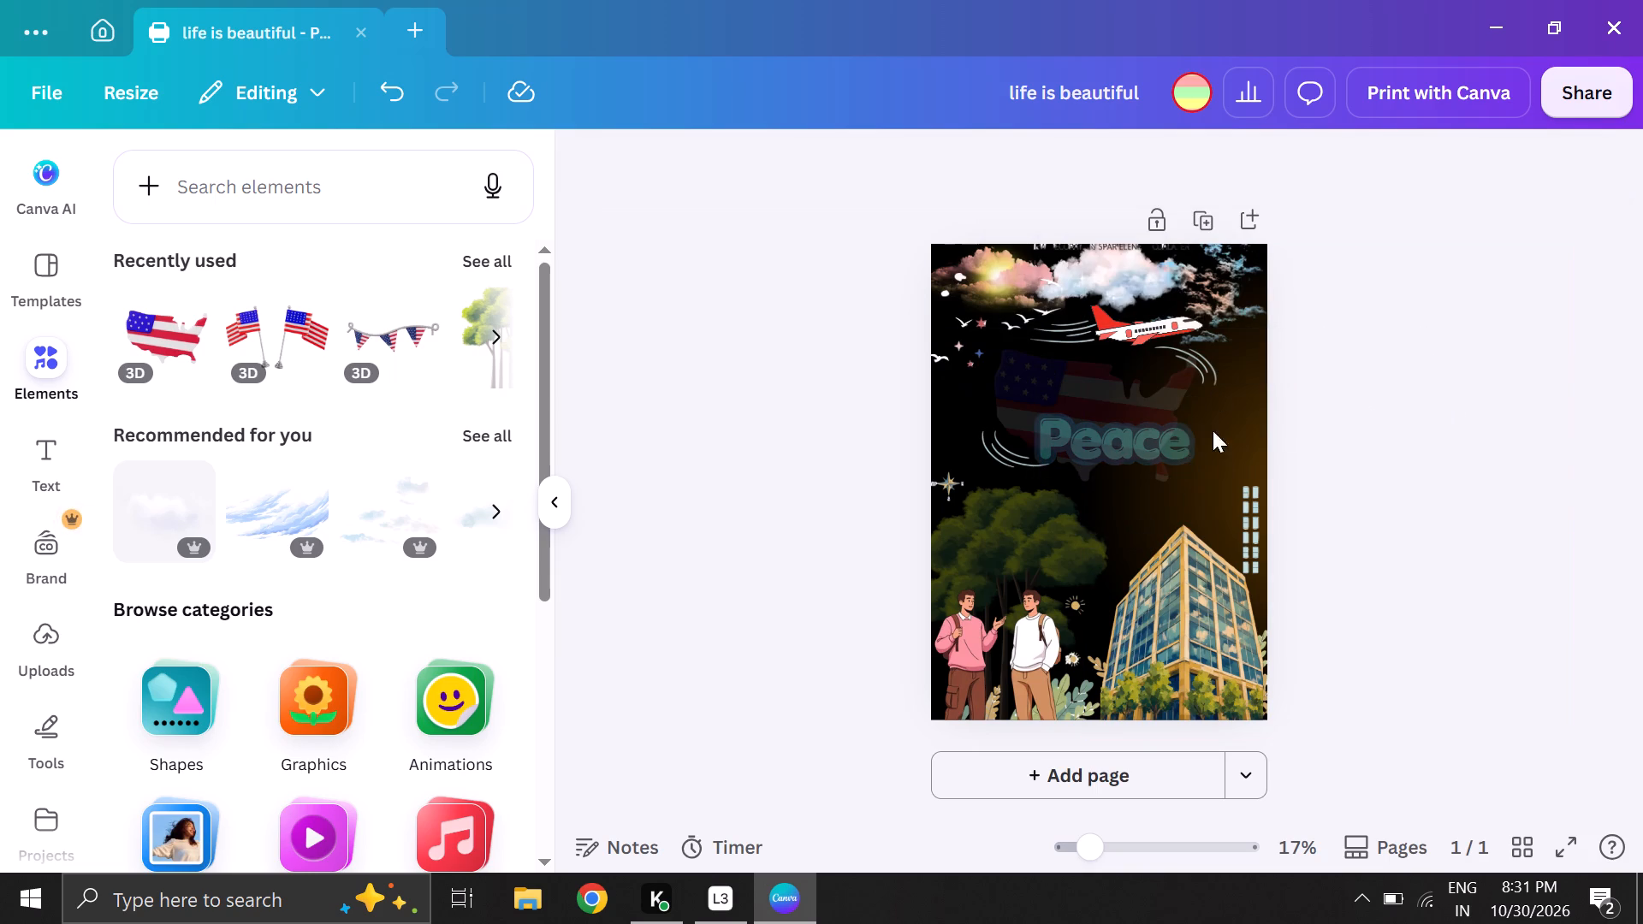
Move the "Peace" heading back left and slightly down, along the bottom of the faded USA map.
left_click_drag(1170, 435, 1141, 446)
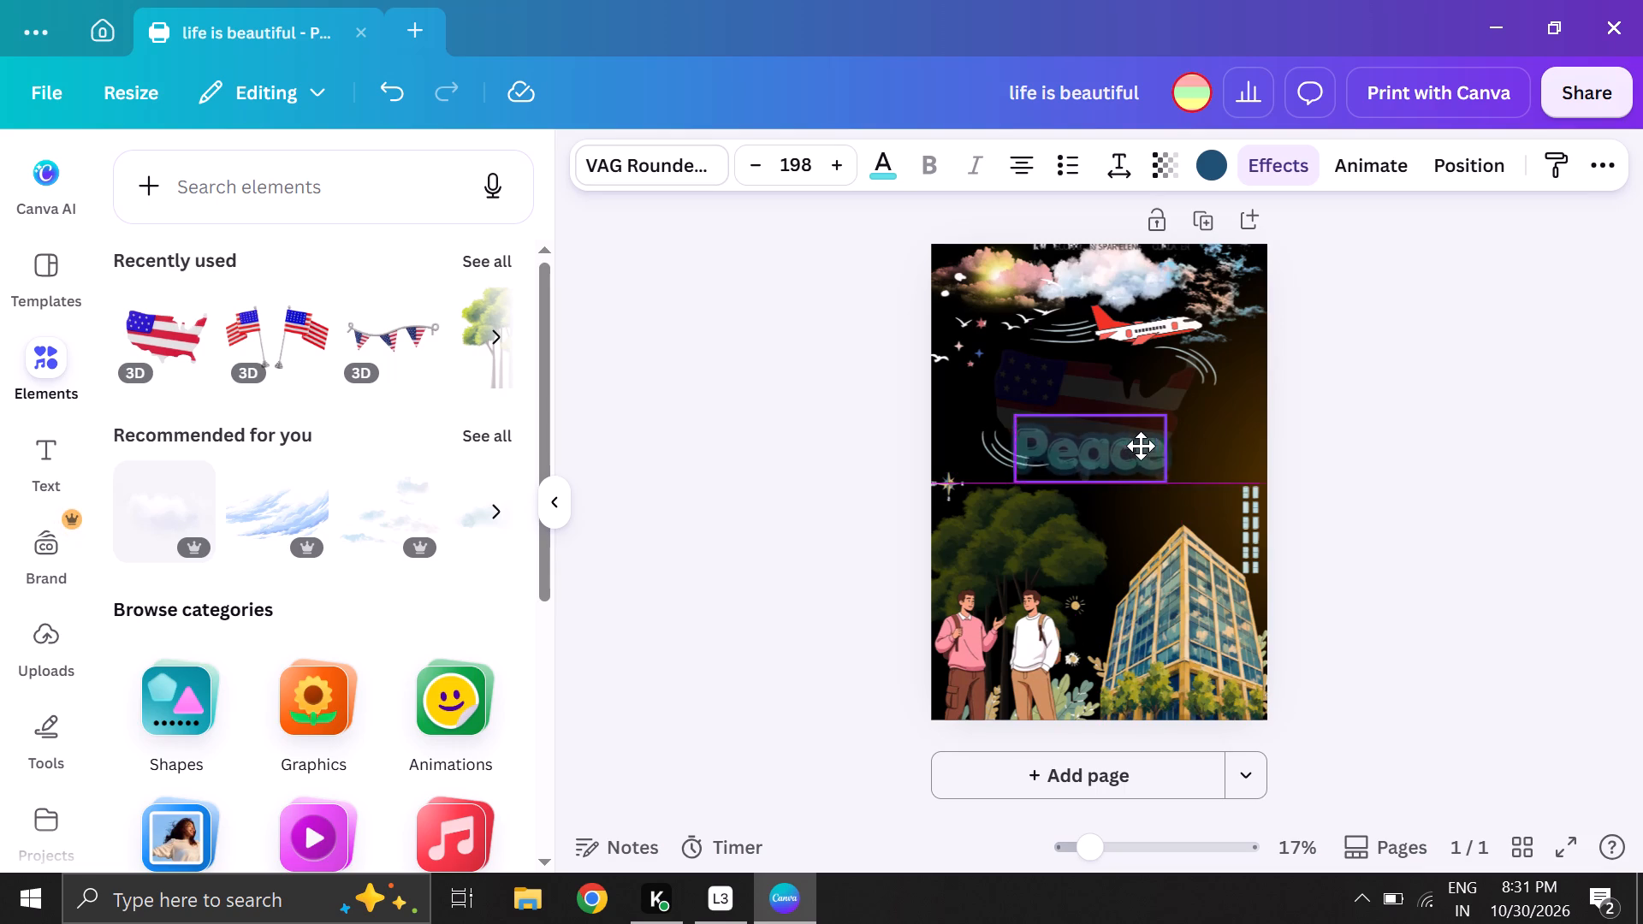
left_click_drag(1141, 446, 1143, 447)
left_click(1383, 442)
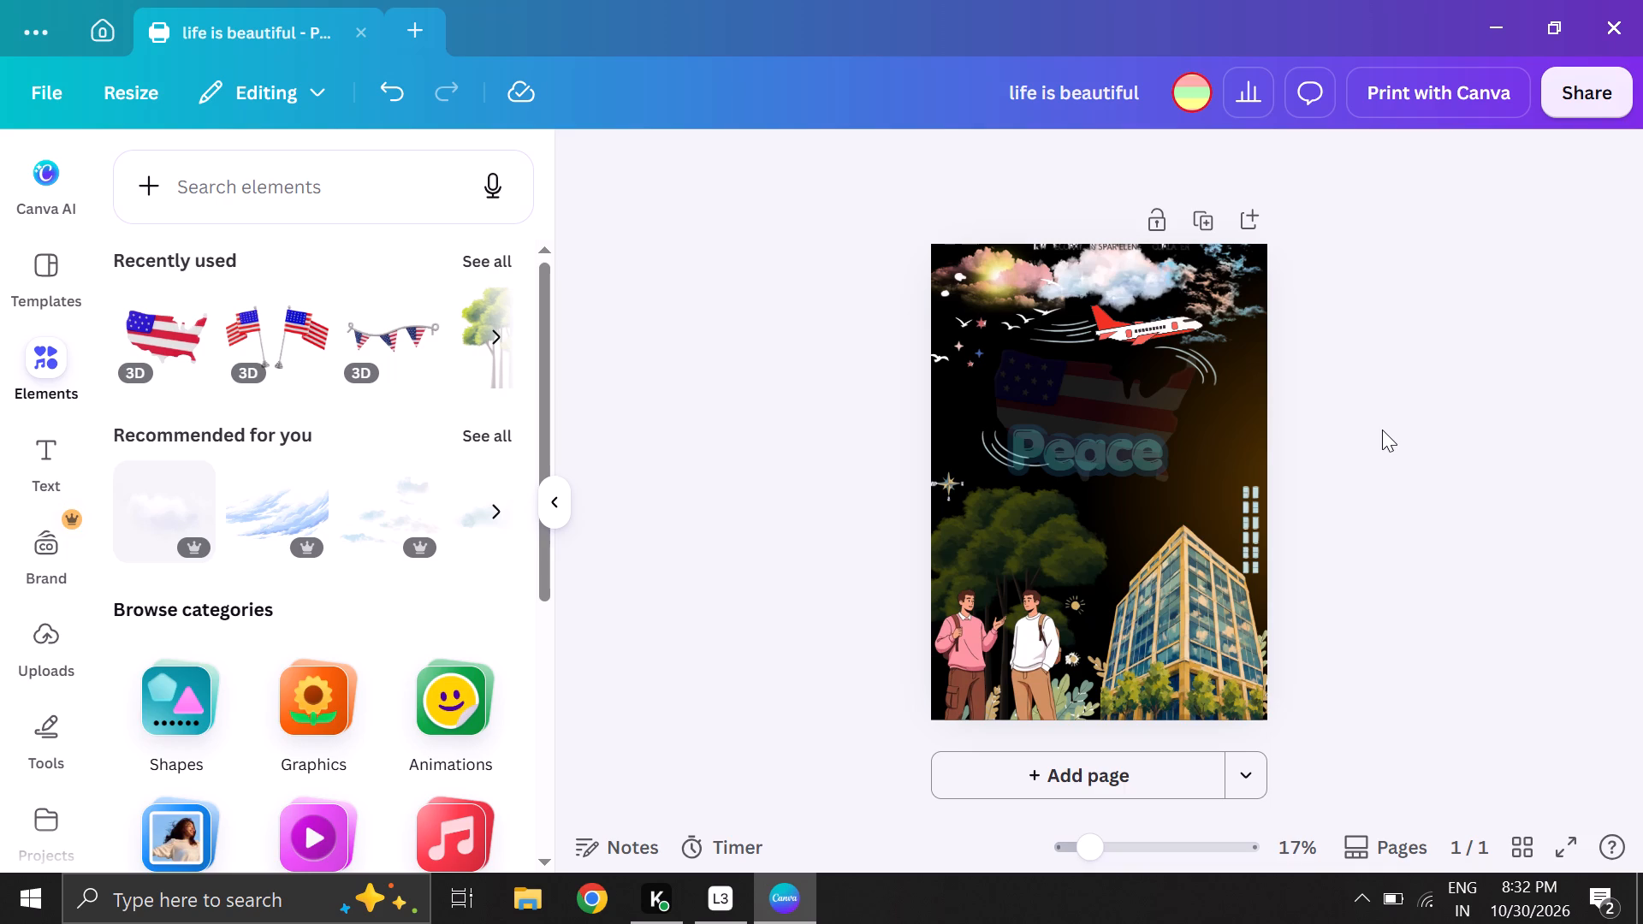
Move the faded USA map slightly up and left, just under the airplane.
left_click(1112, 364)
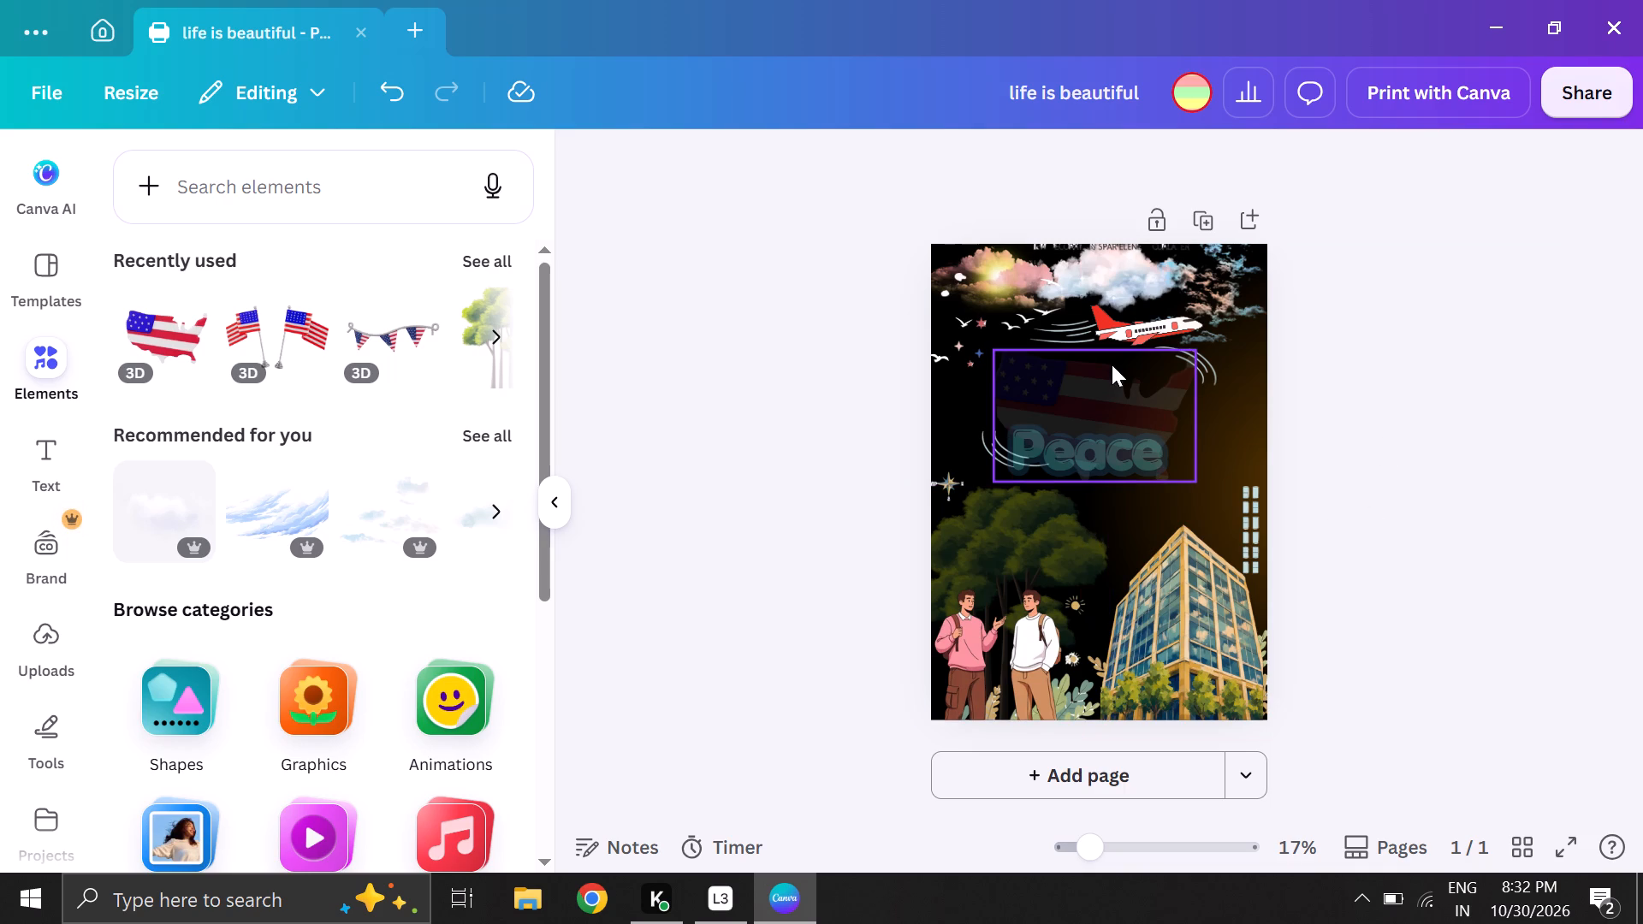
left_click(1112, 391)
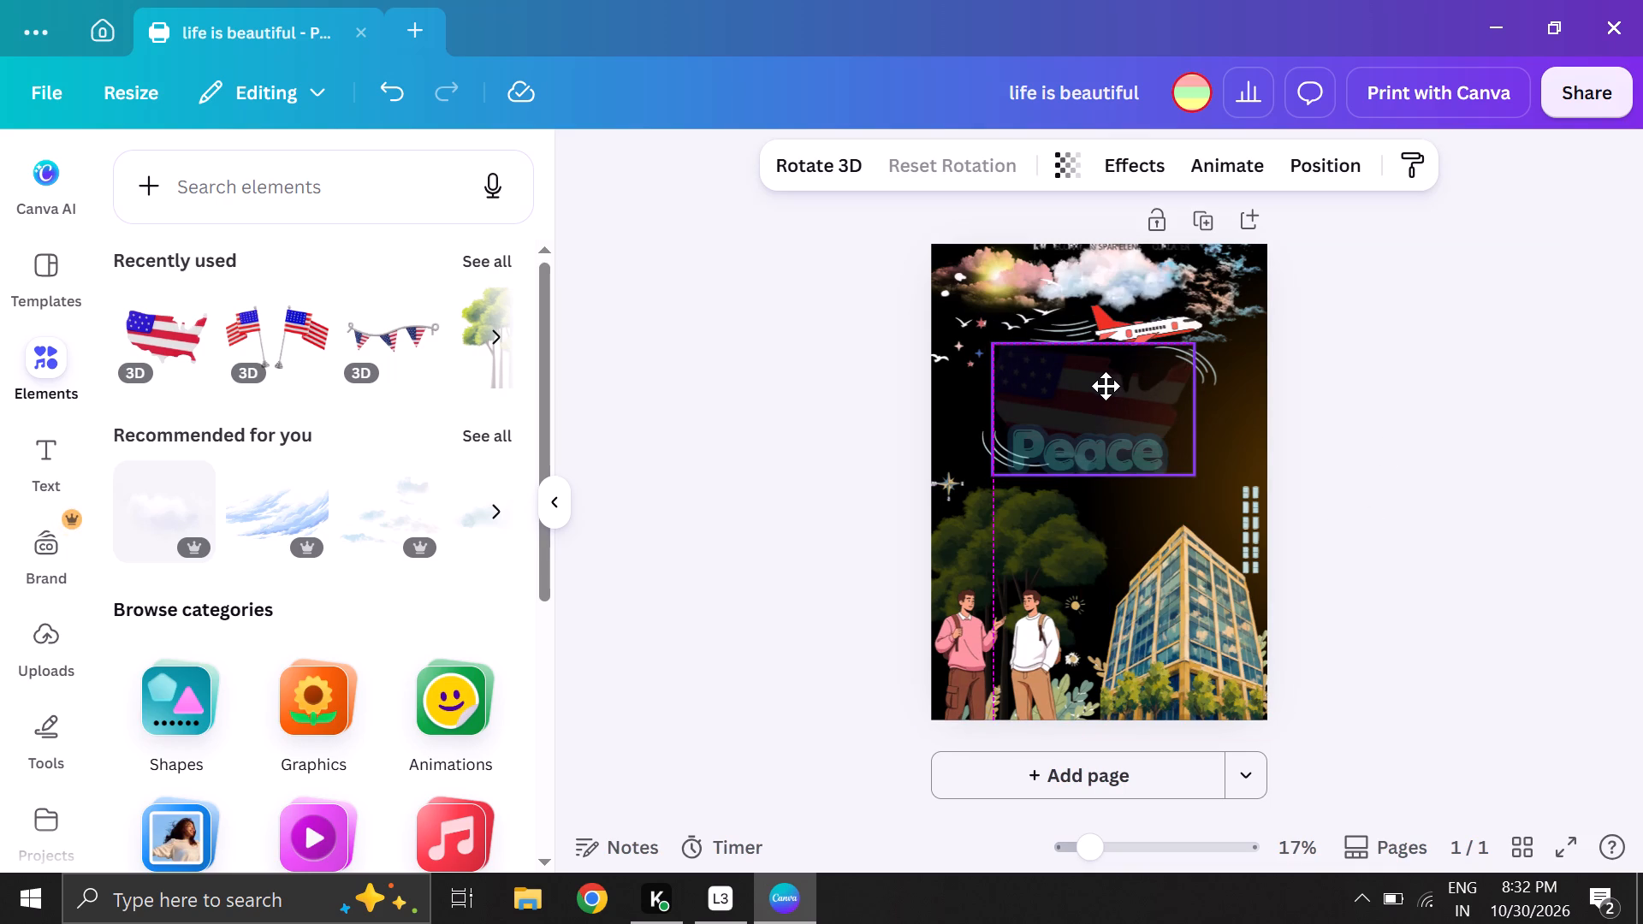
left_click(1393, 459)
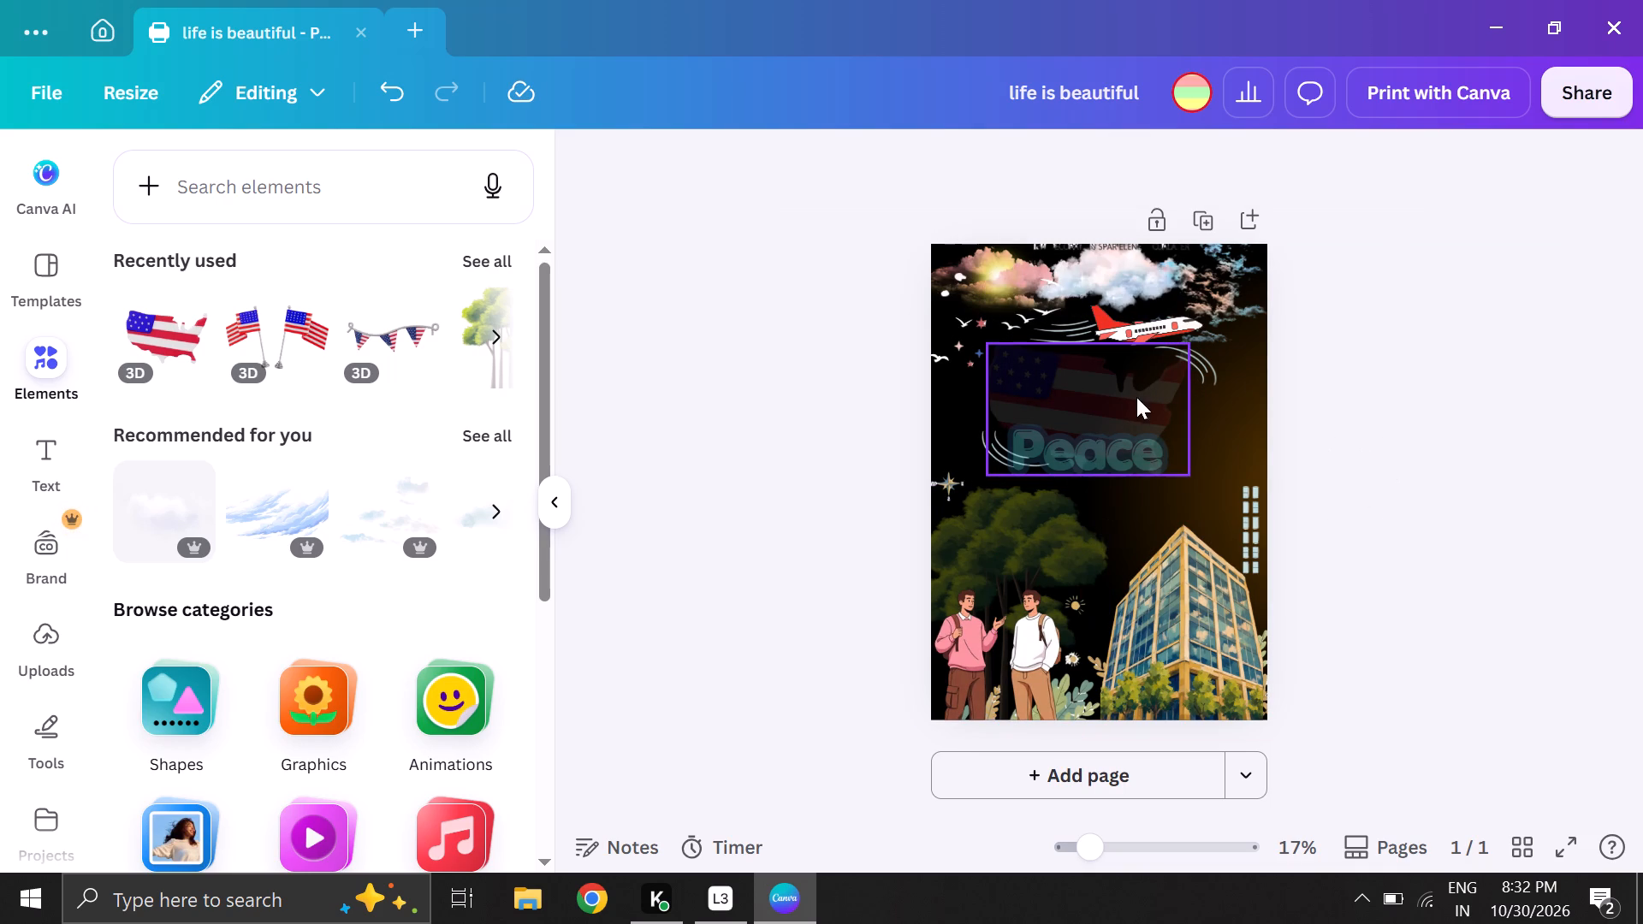
Rotate the faded USA map in 3D so that it turns partly sideways and looks narrower.
left_click(1100, 397)
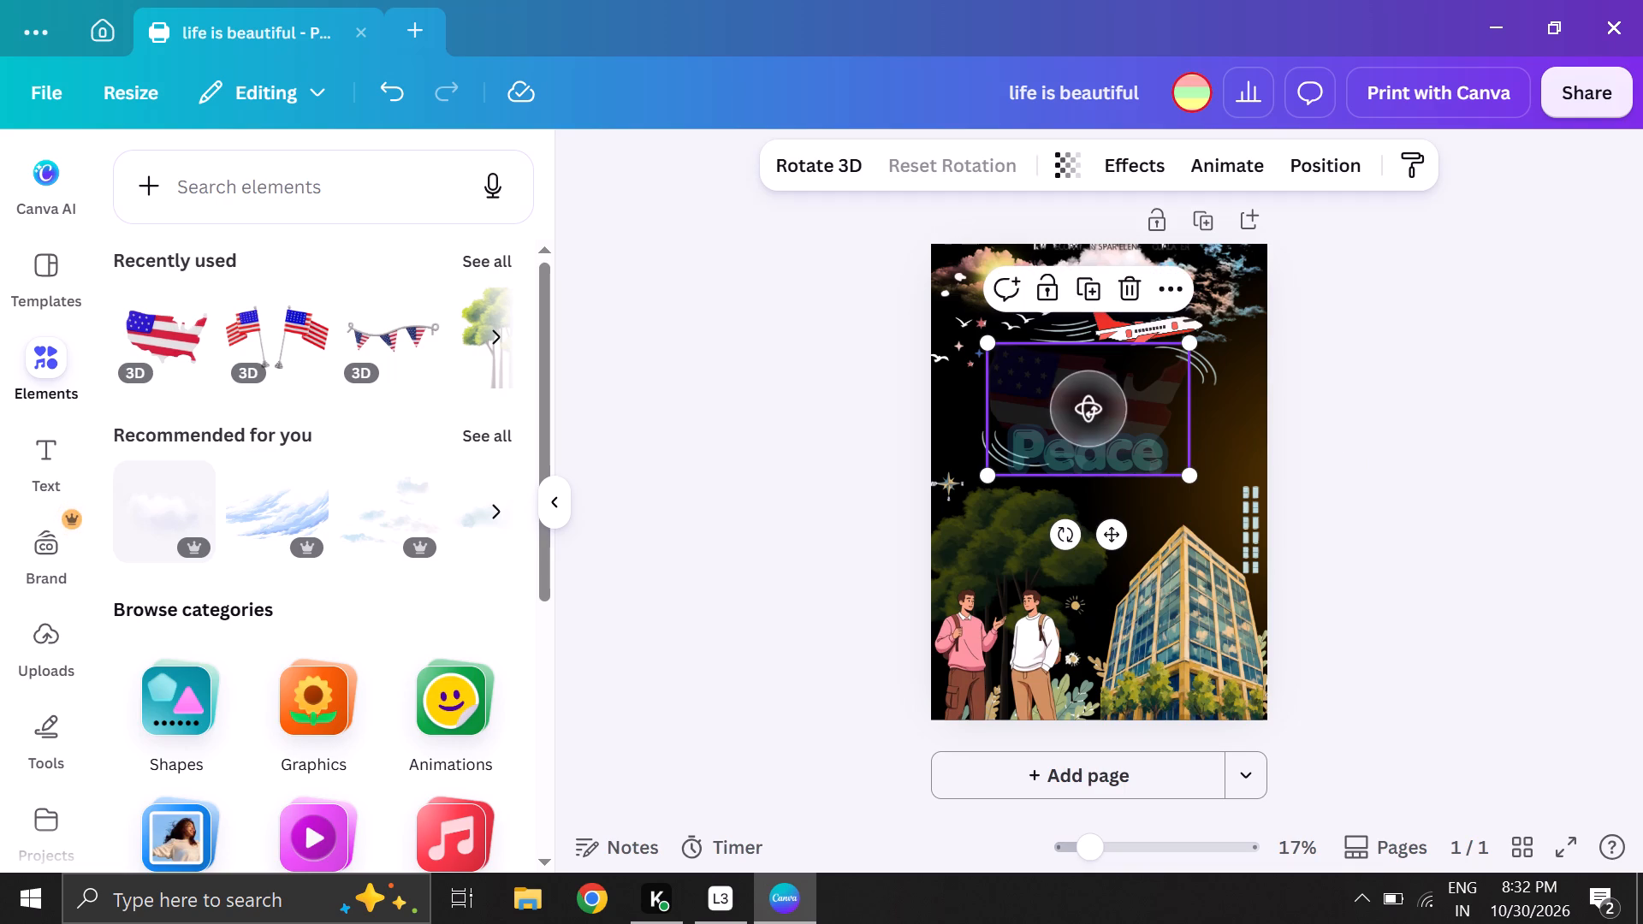
left_click_drag(1096, 406, 1142, 421)
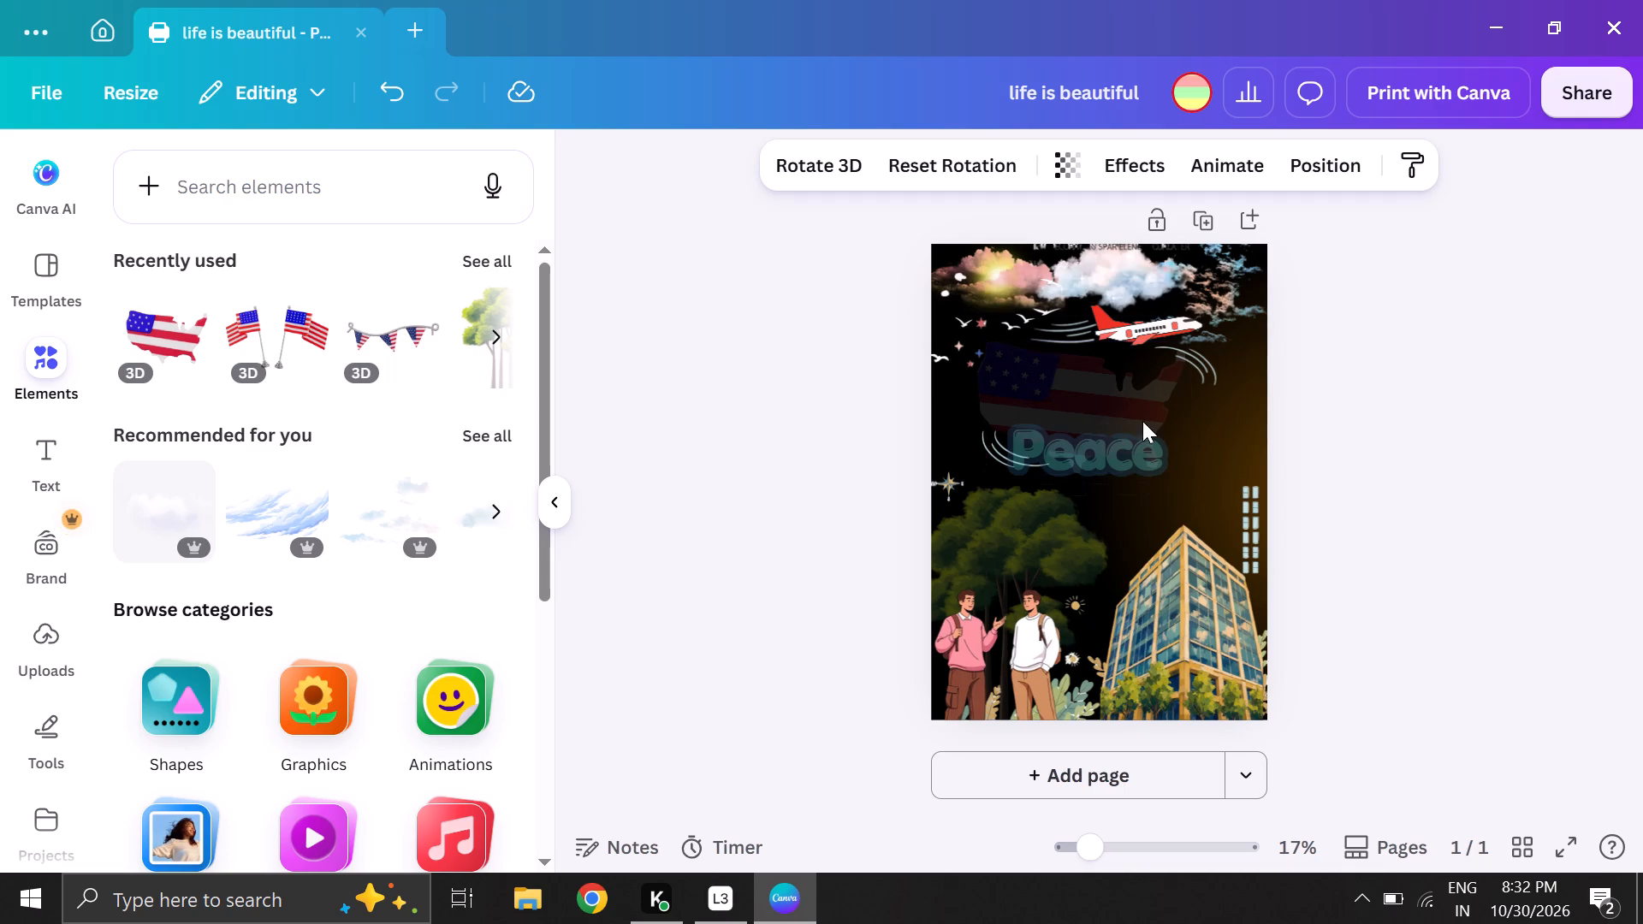
left_click_drag(1142, 421, 1259, 432)
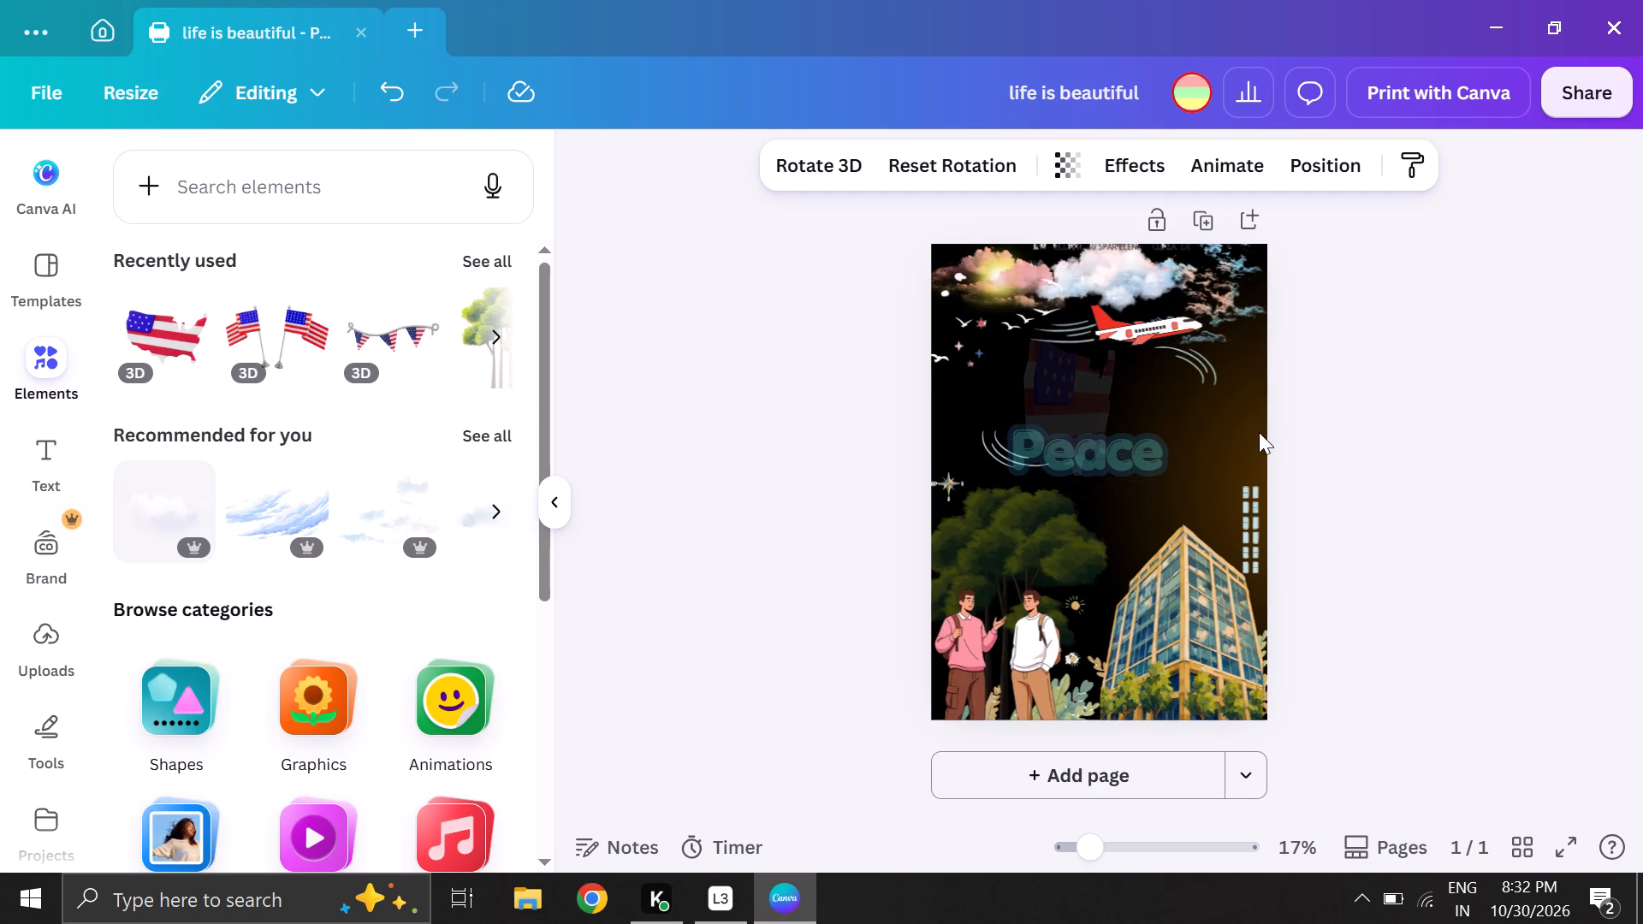
left_click_drag(1259, 432, 1166, 358)
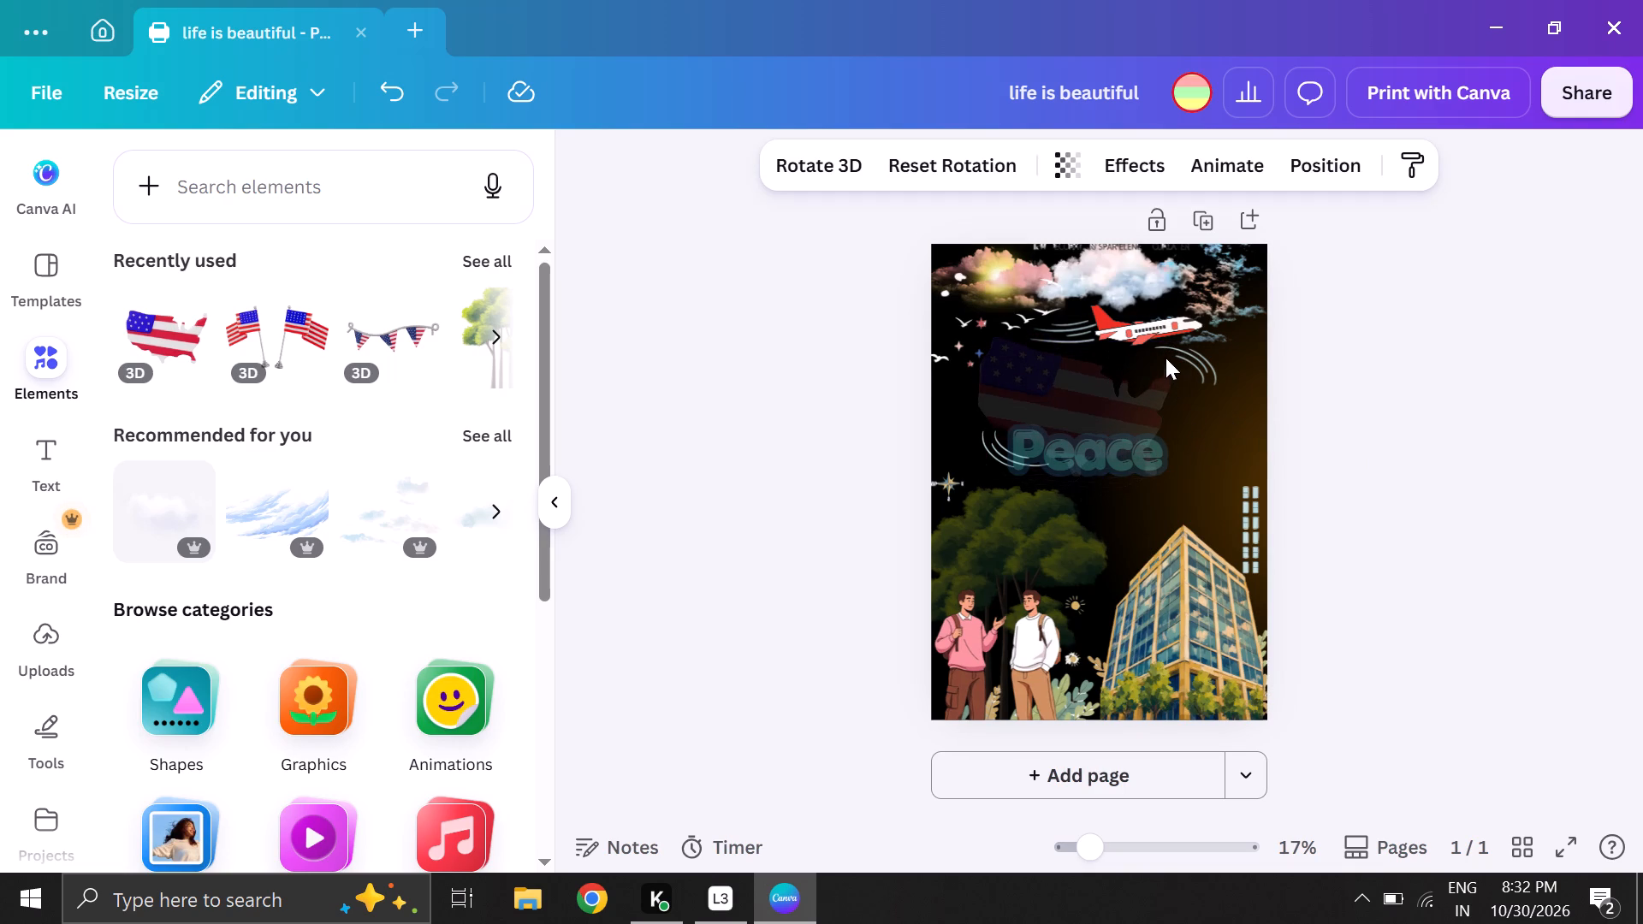
left_click_drag(1166, 358, 1239, 408)
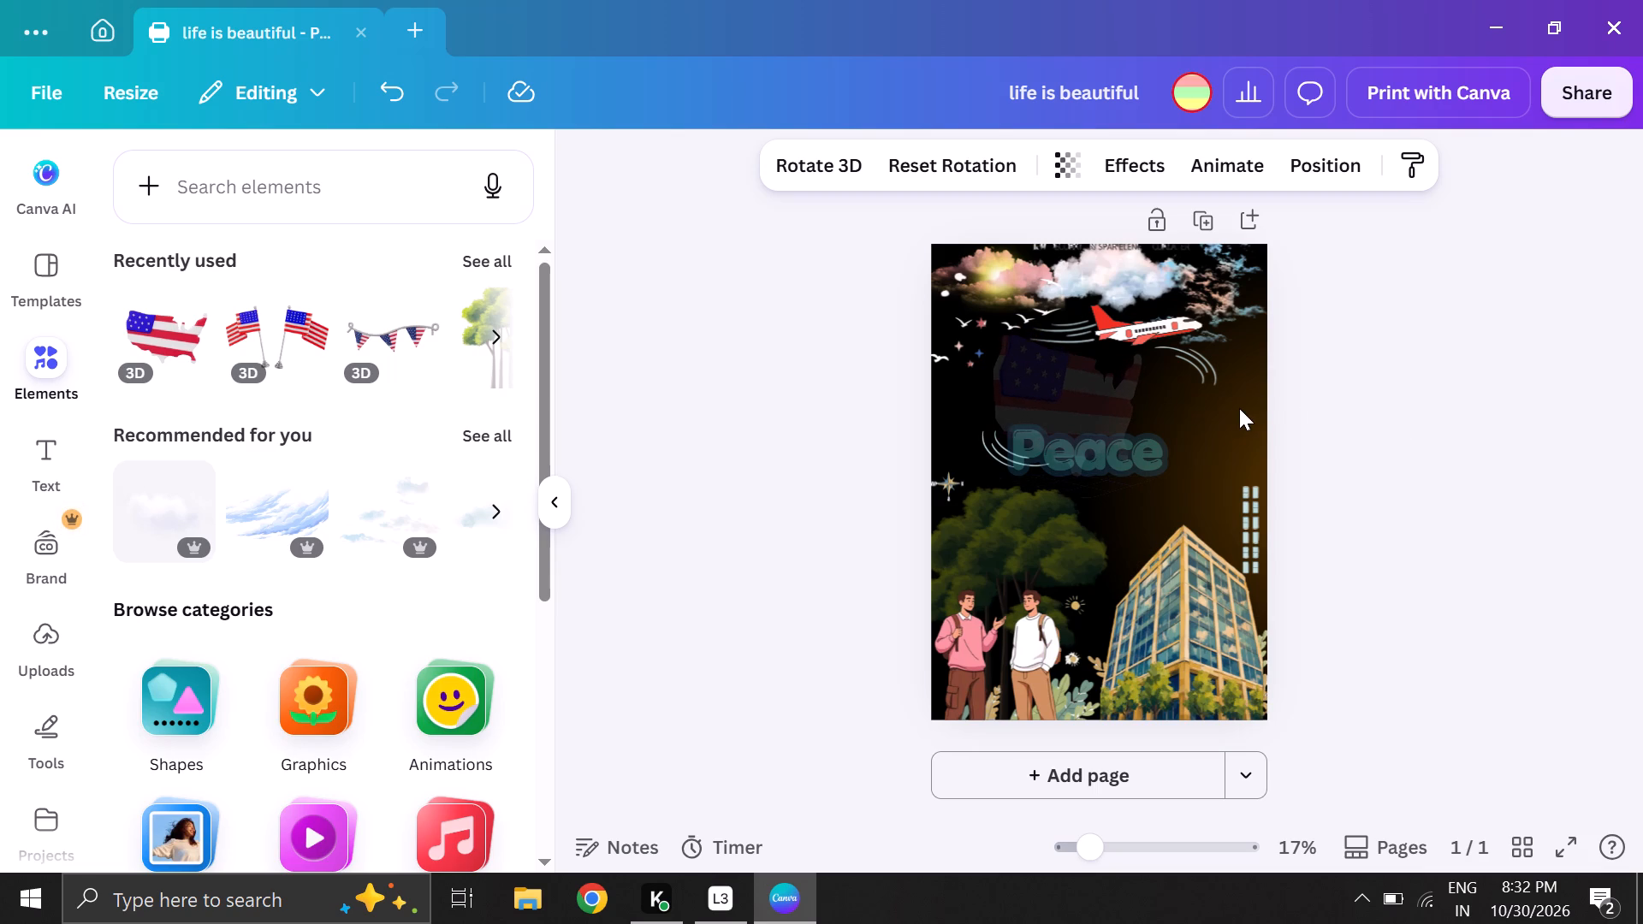
left_click(1422, 423)
Move the "Peace" heading to the lower right edge of the turned USA map and shrink it to font size 185.
left_click_drag(1136, 451, 1212, 445)
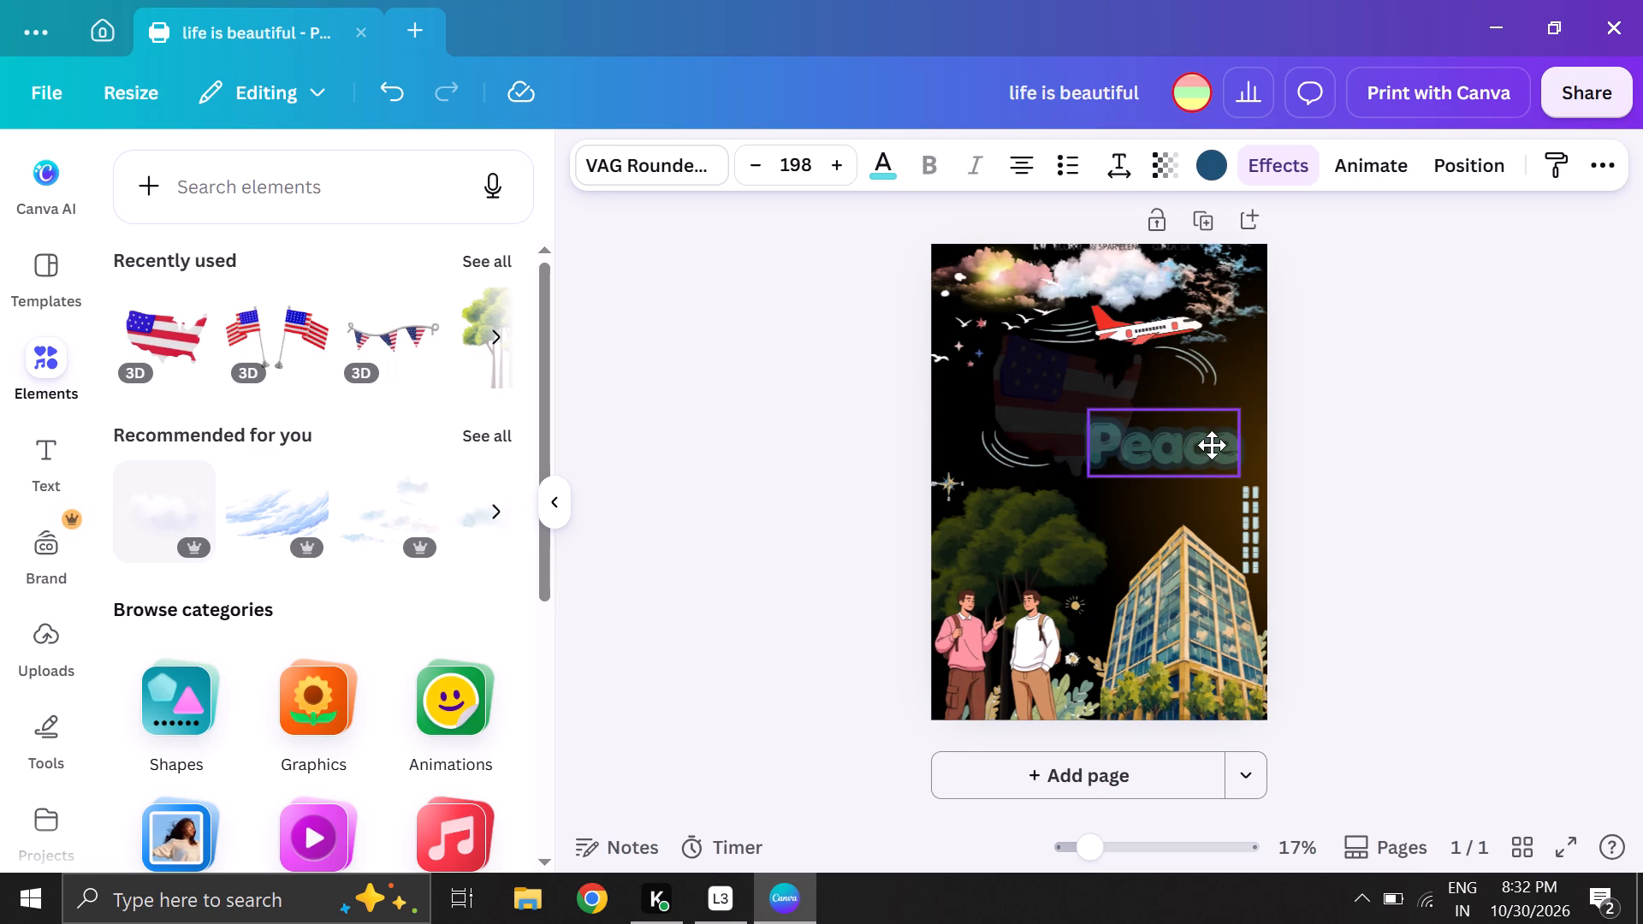
left_click_drag(1212, 445, 1201, 446)
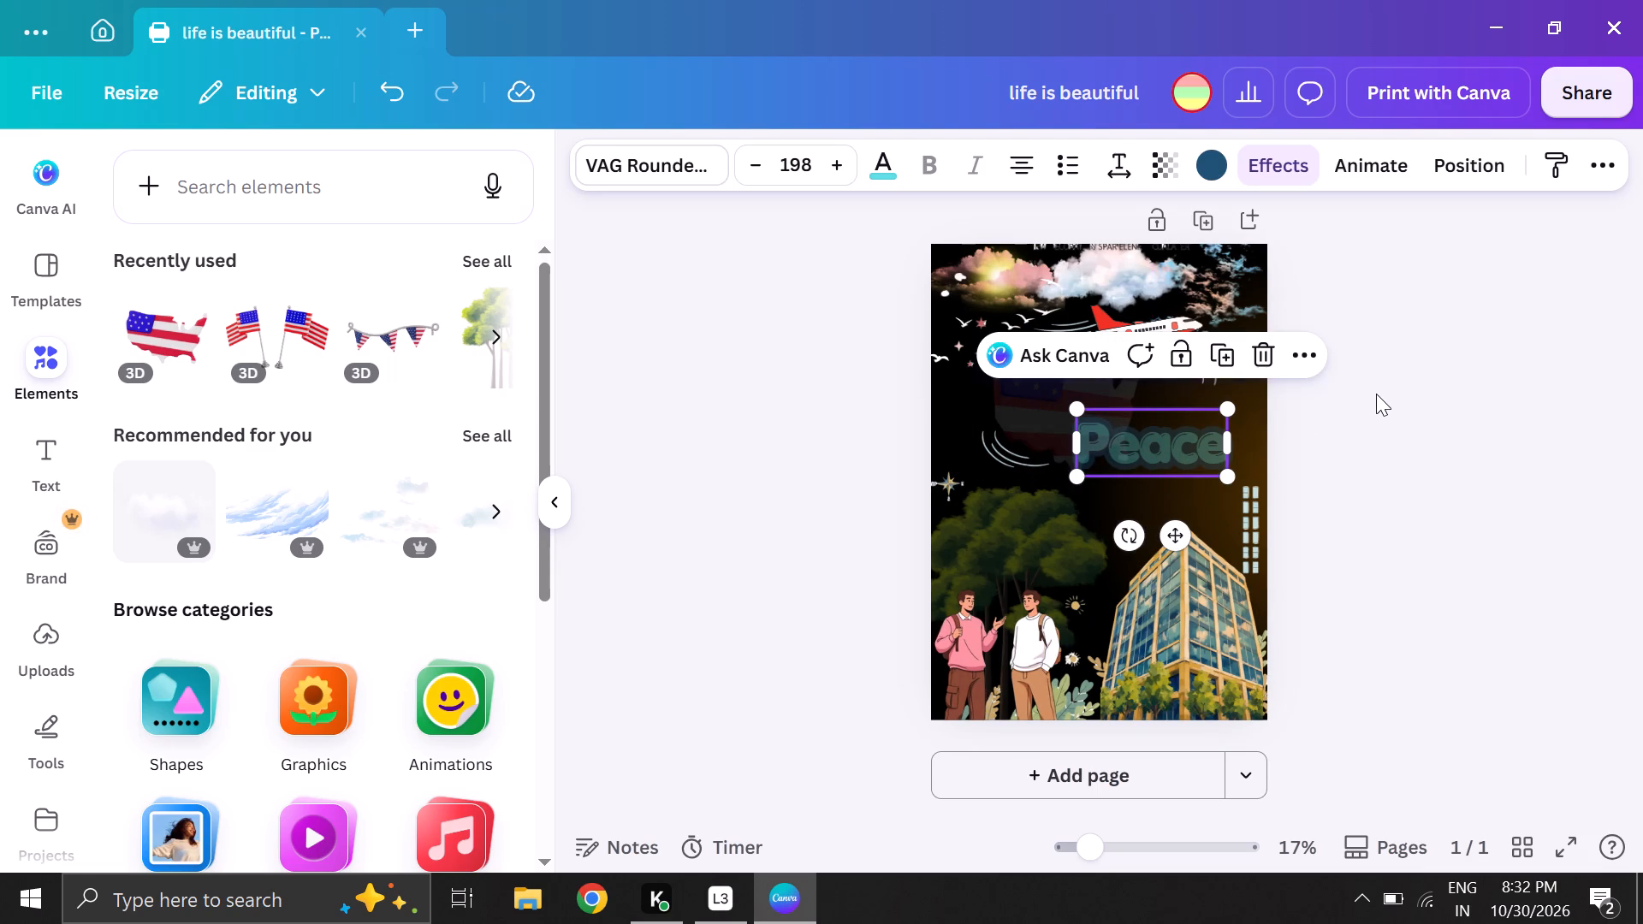
left_click(1376, 394)
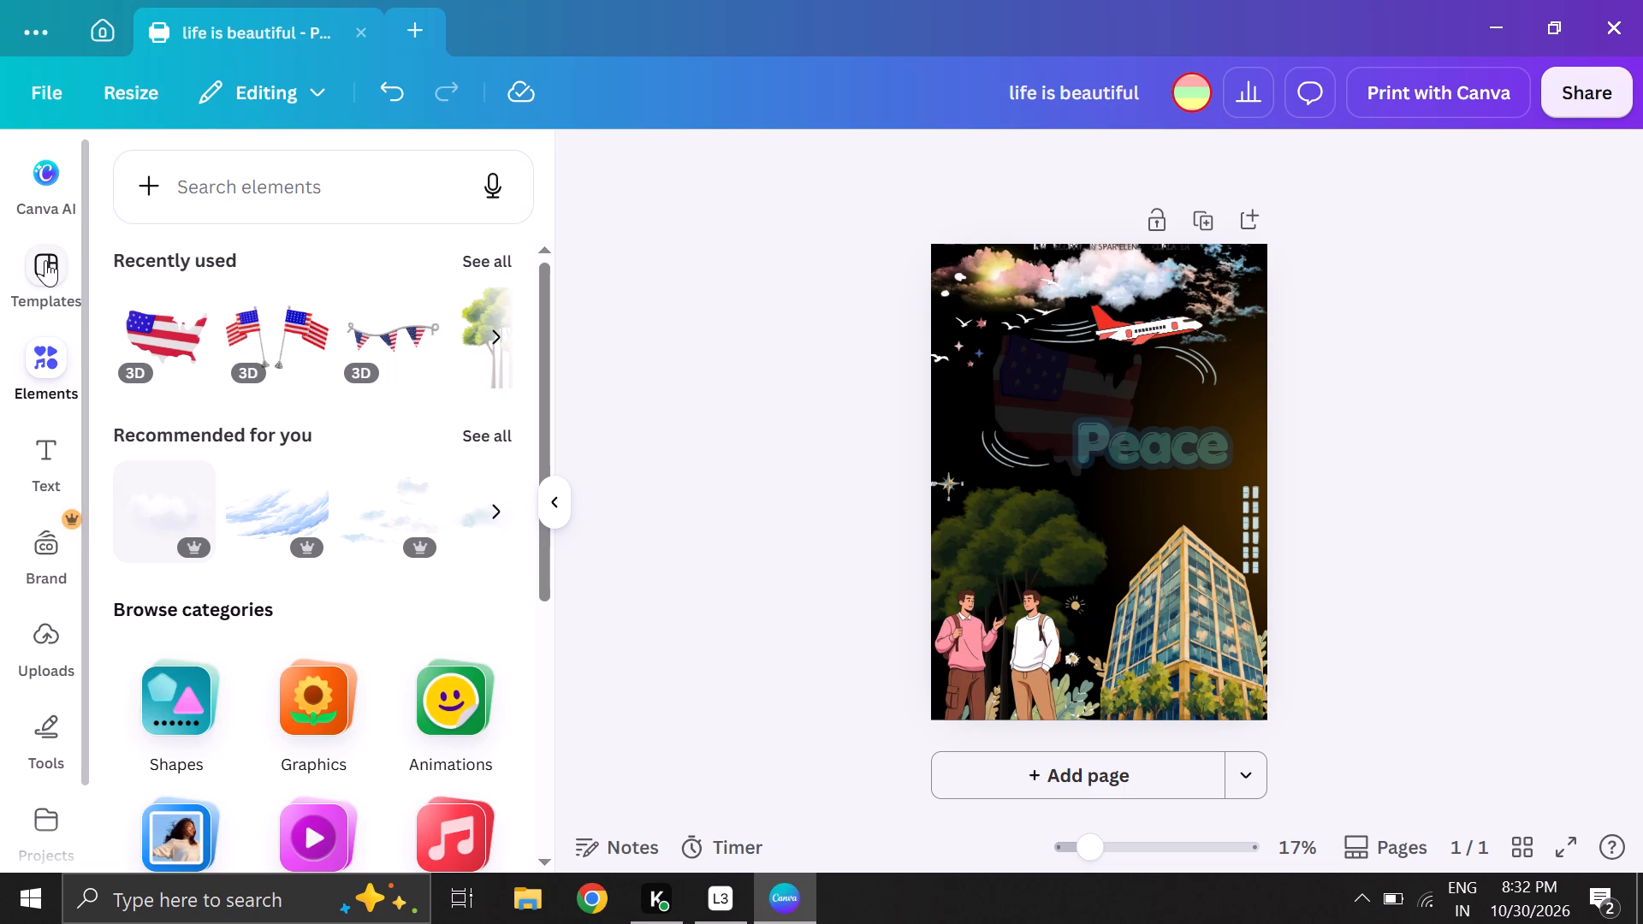
left_click_drag(1178, 448, 1158, 445)
left_click_drag(1208, 473, 1218, 424)
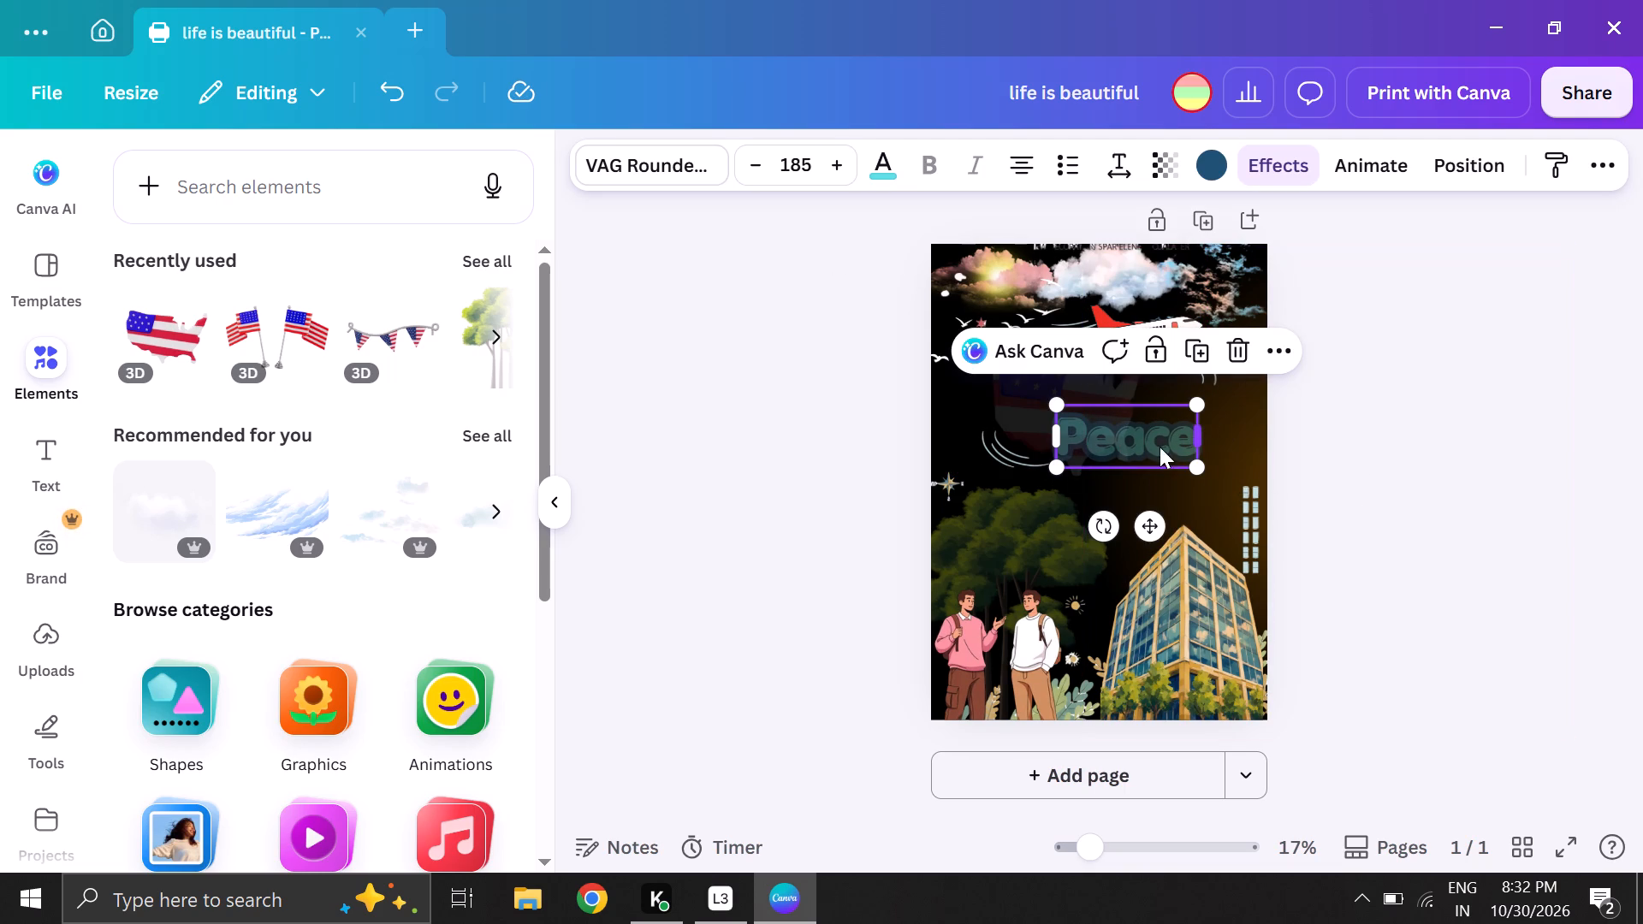
Rotate the "Peace" heading counterclockwise so that it slants gently upward to the right.
left_click_drag(1102, 515, 1157, 451)
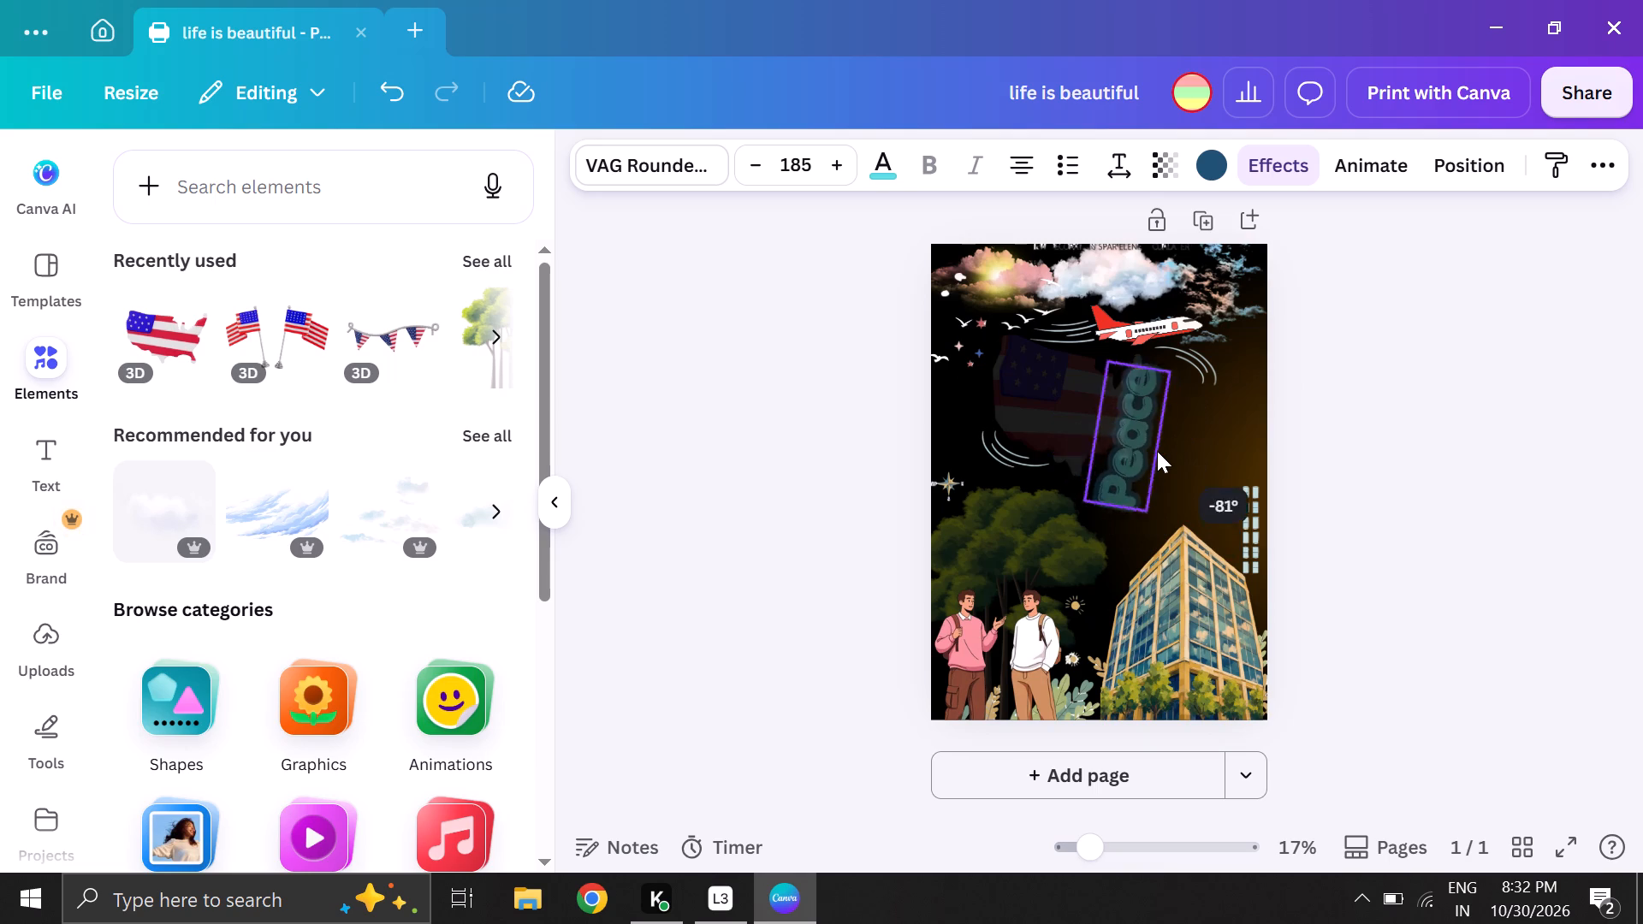
left_click_drag(1157, 451, 1127, 568)
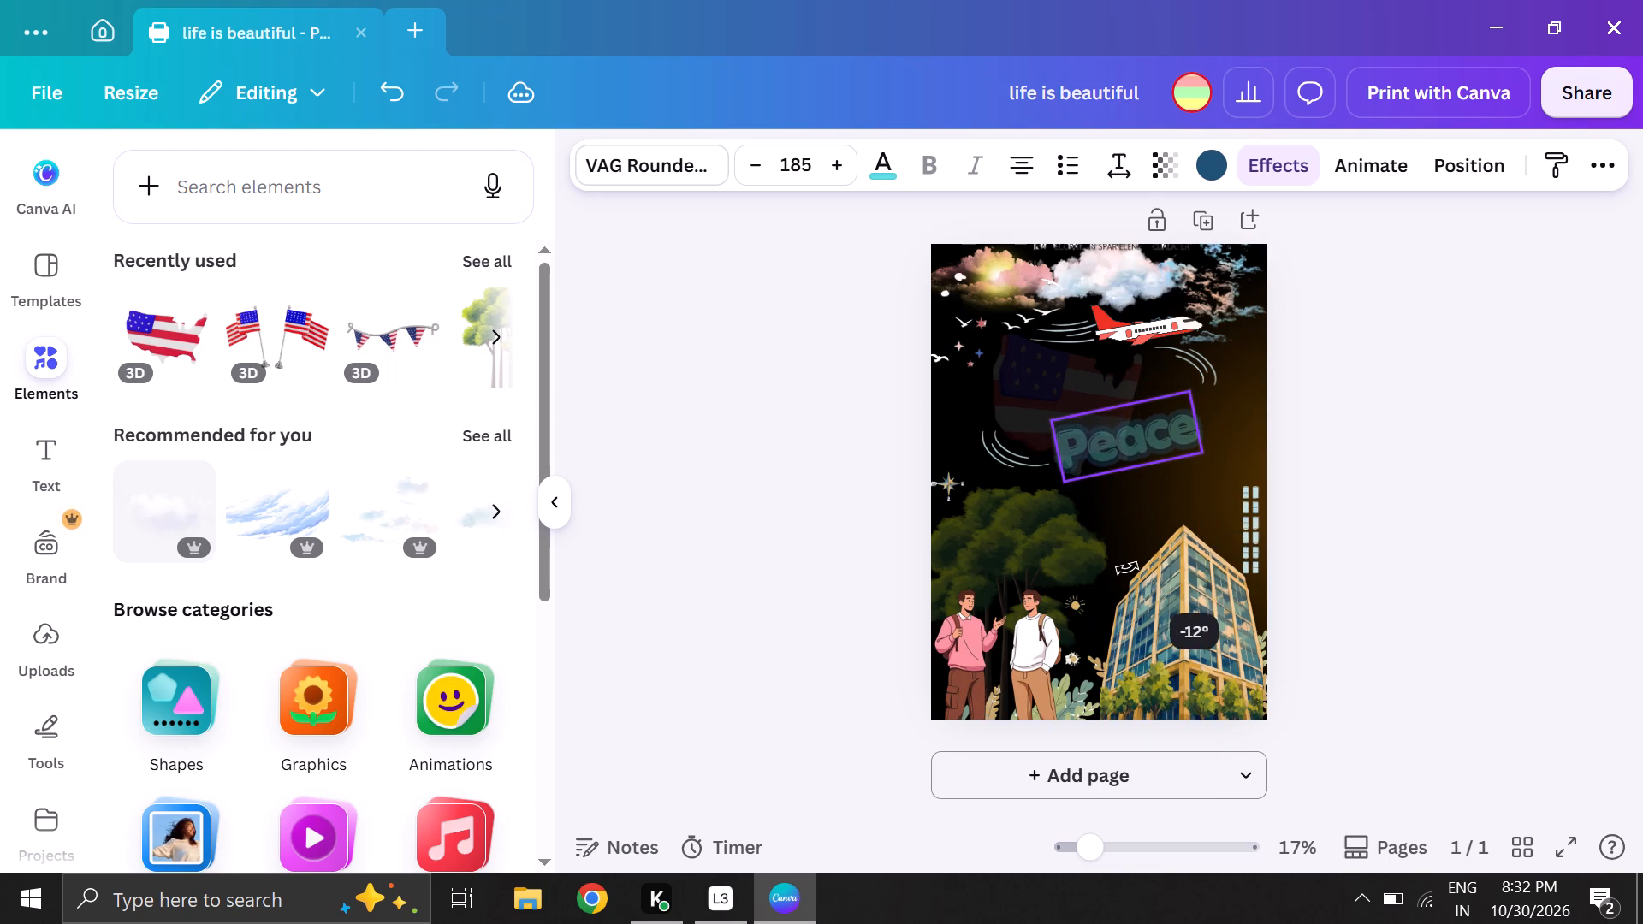
left_click_drag(1127, 568, 1144, 563)
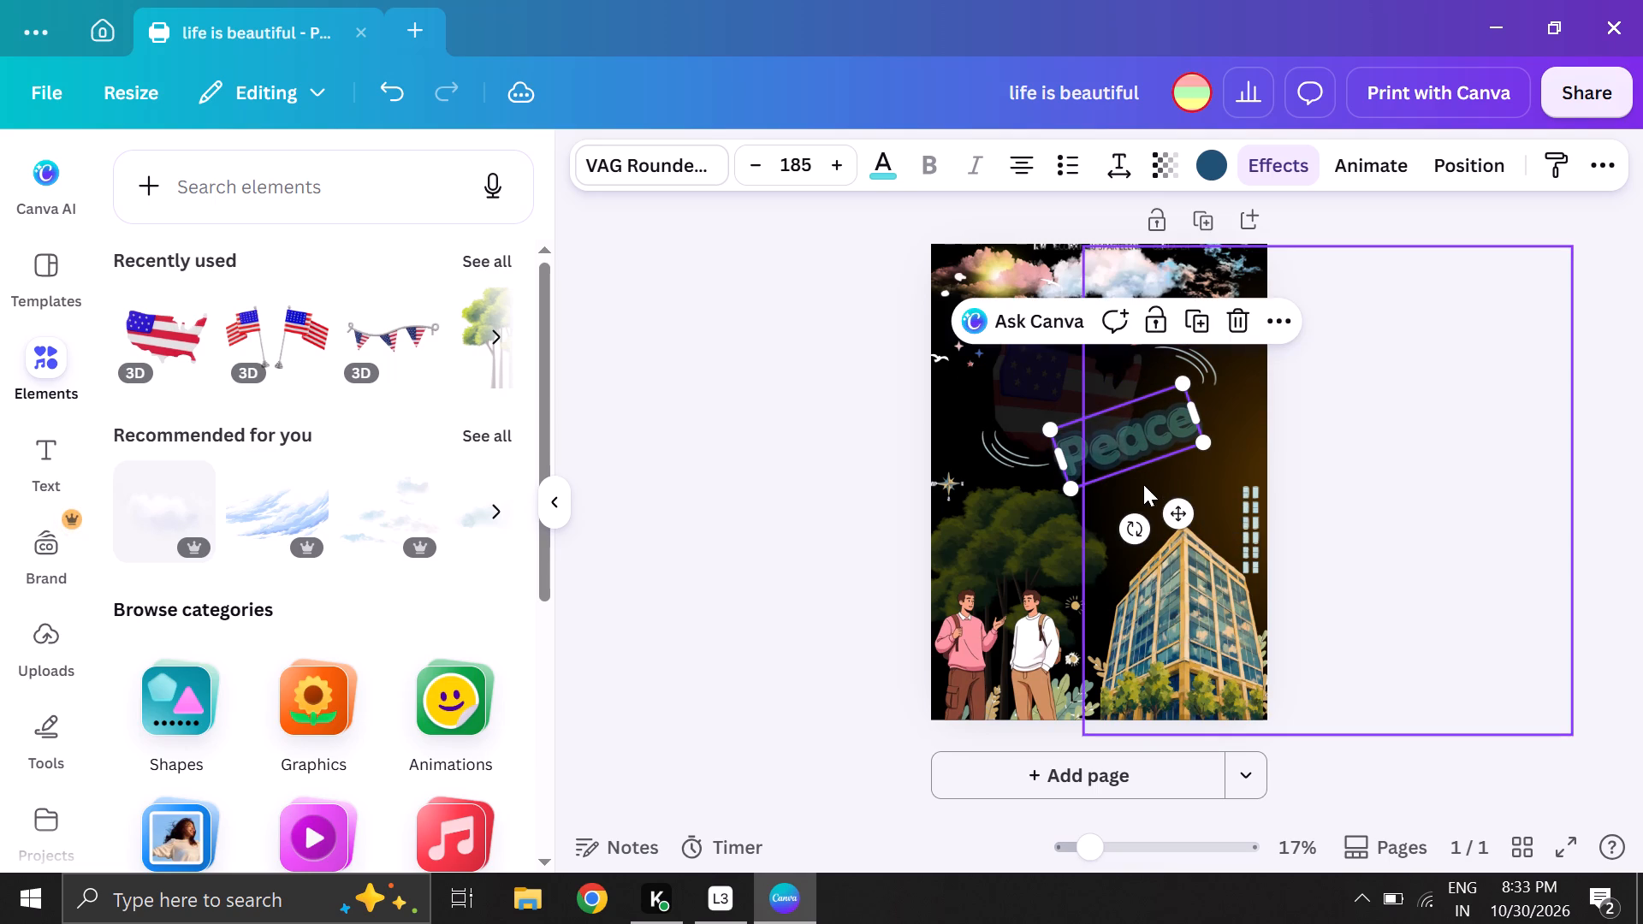
Move the orange glow slightly to the left so that it reaches further into the poster's middle.
left_click(1144, 484)
left_click_drag(1136, 423, 1082, 396)
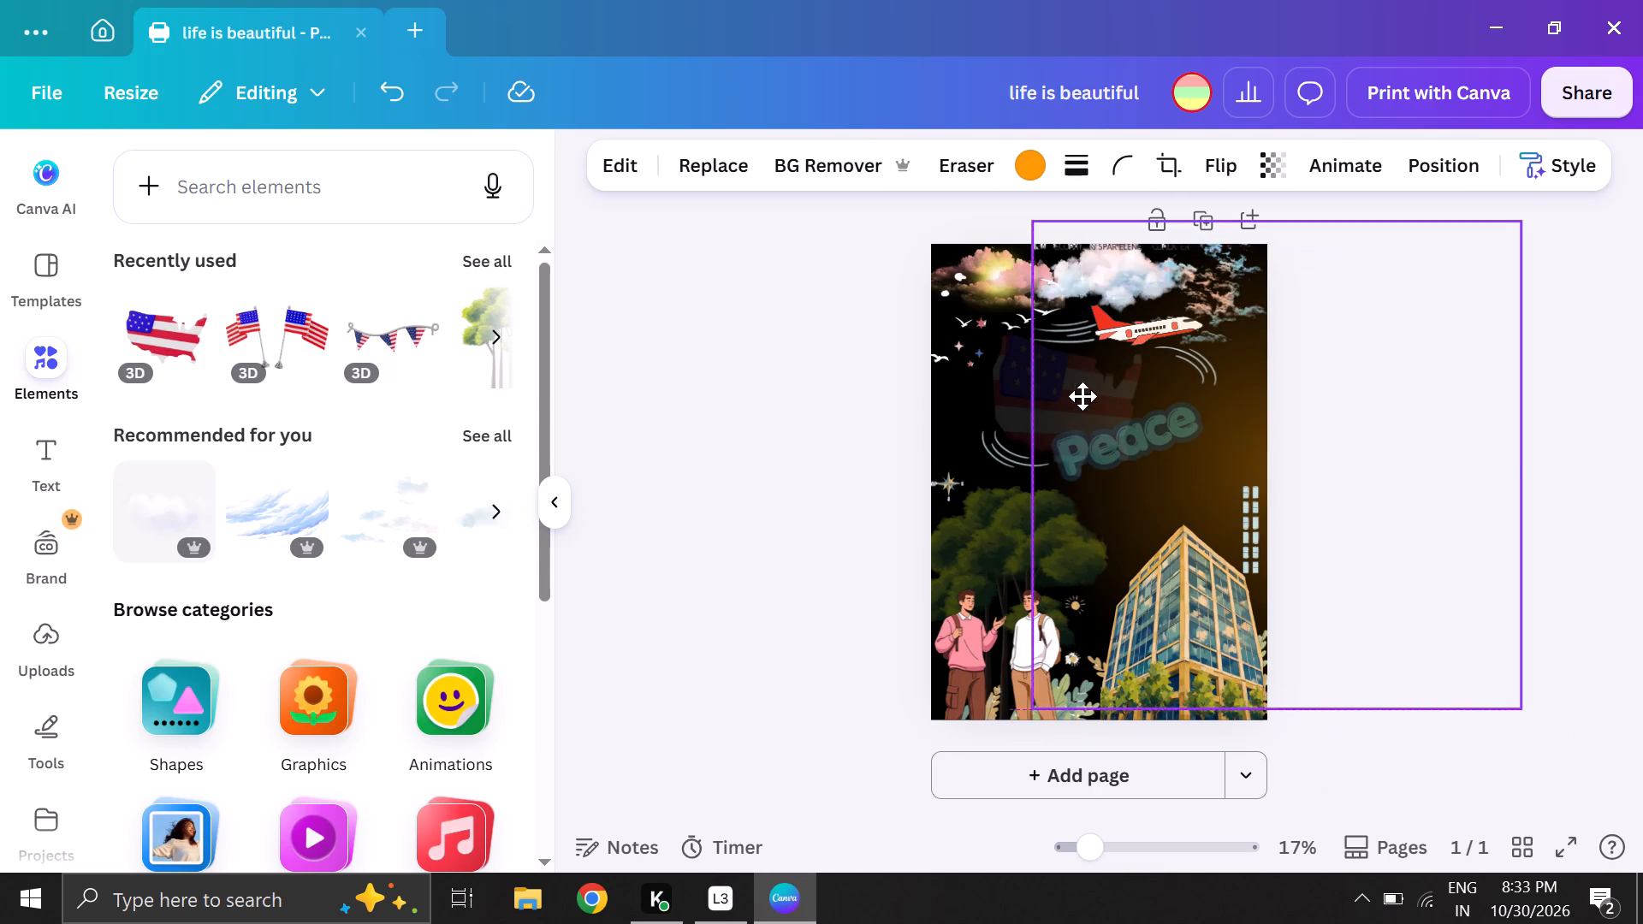
left_click_drag(1082, 396, 1094, 423)
Move the slanted "Peace" heading up and left onto the middle of the faded USA map.
left_click_drag(1118, 444, 1118, 441)
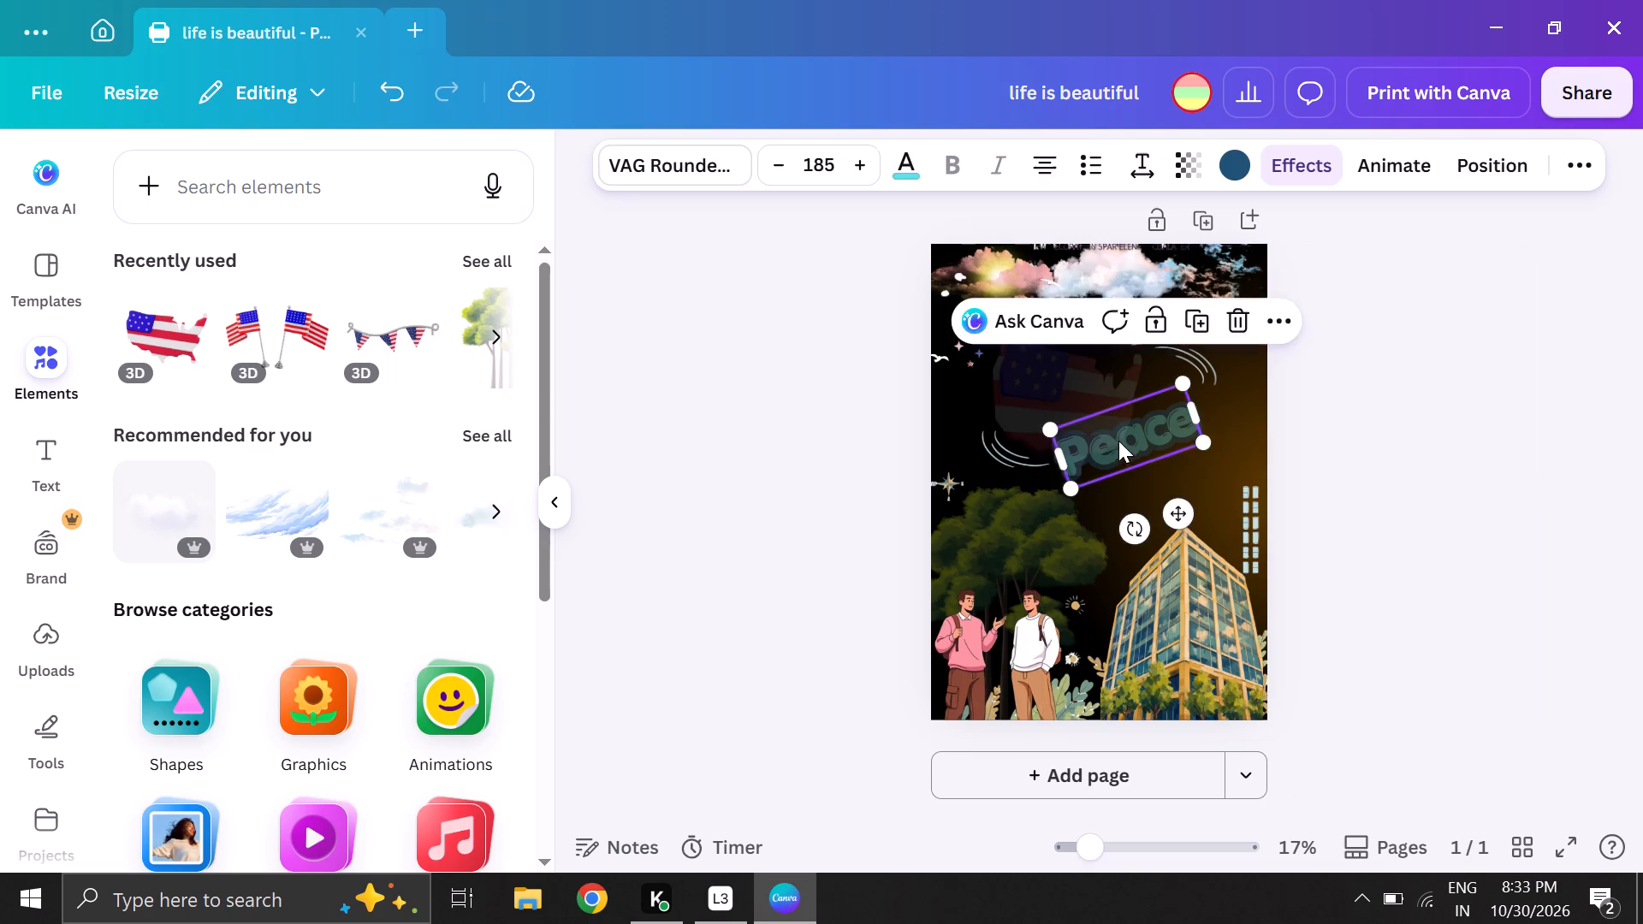
left_click_drag(1118, 441, 1079, 415)
left_click(1367, 469)
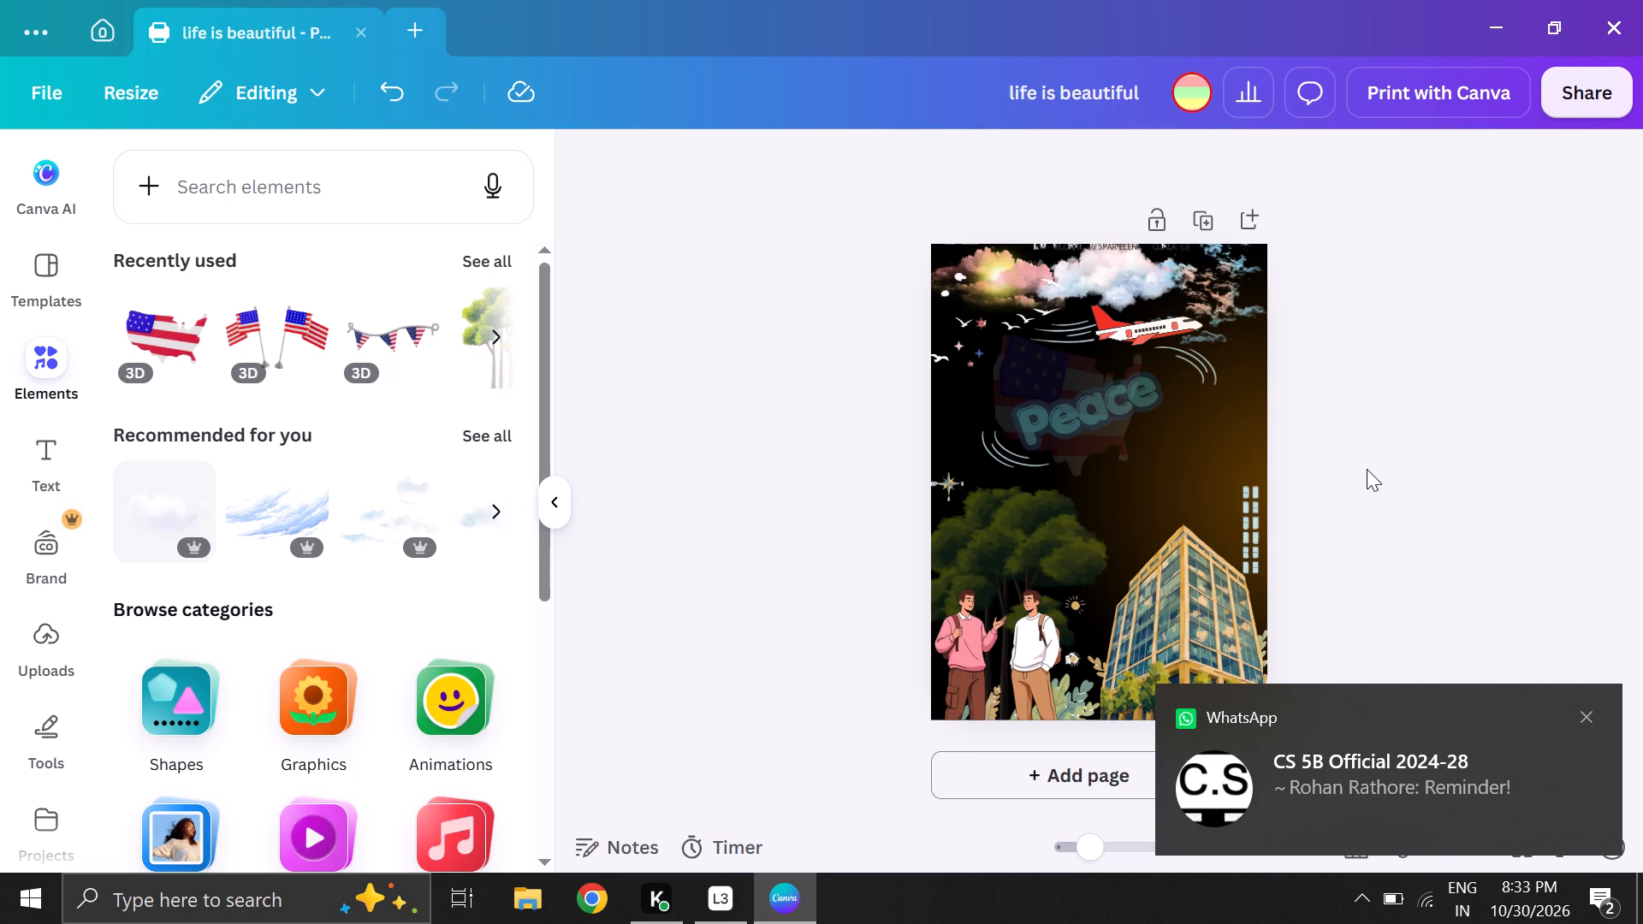
left_click(1394, 394)
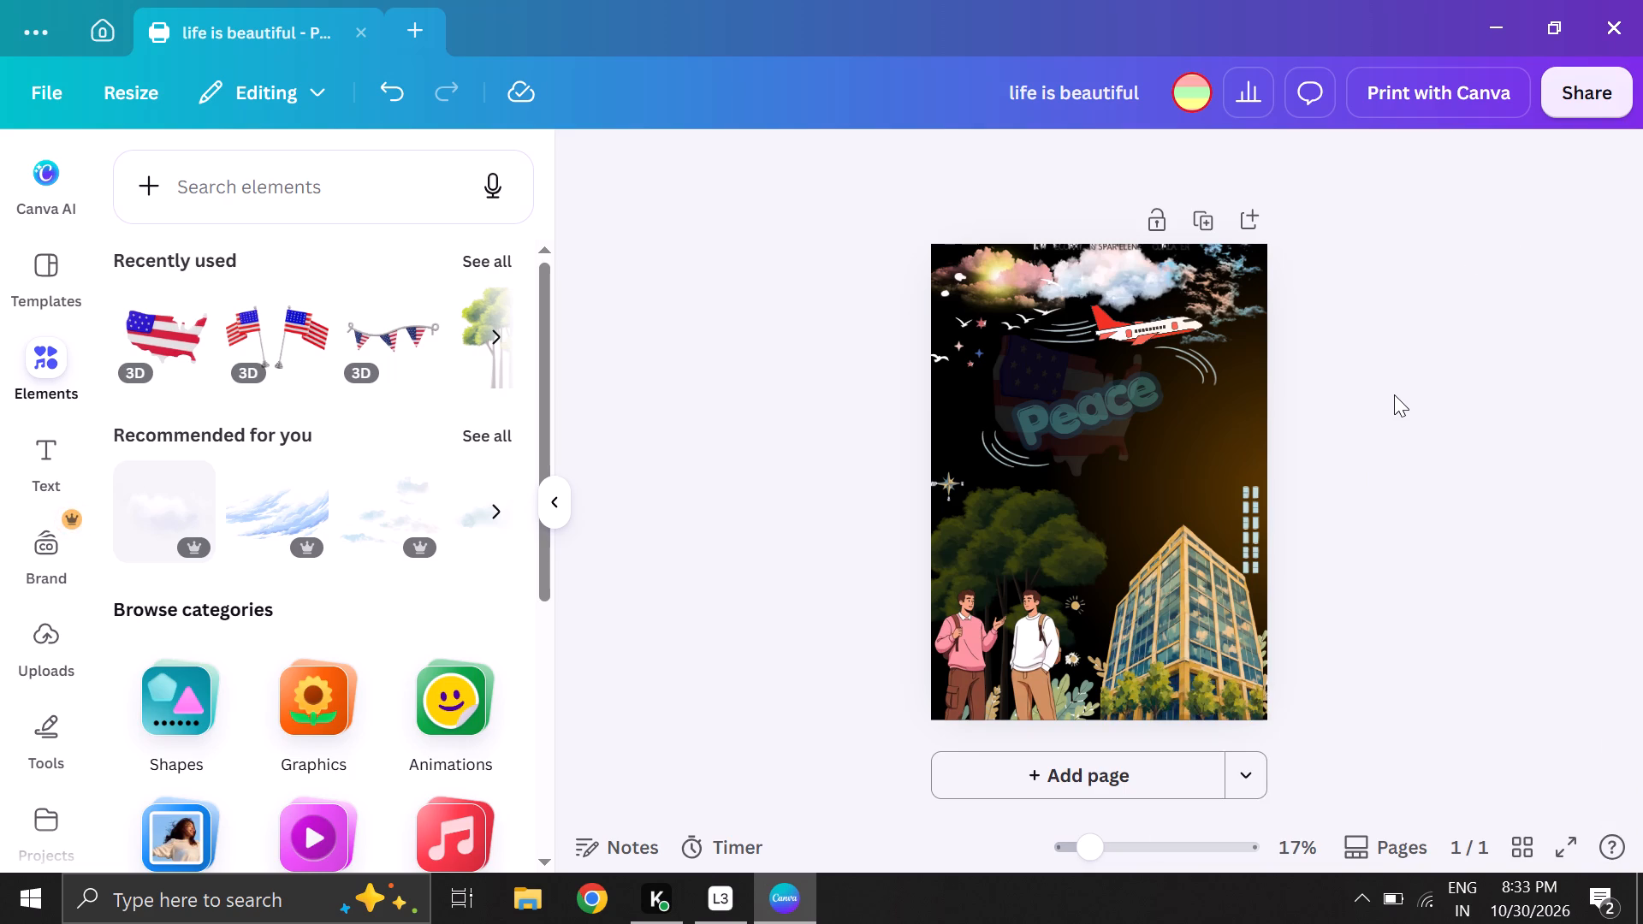
Search the graphics for "brownish shadow" and examine the results for a suitable shade to overlay on the poster.
left_click(410, 202)
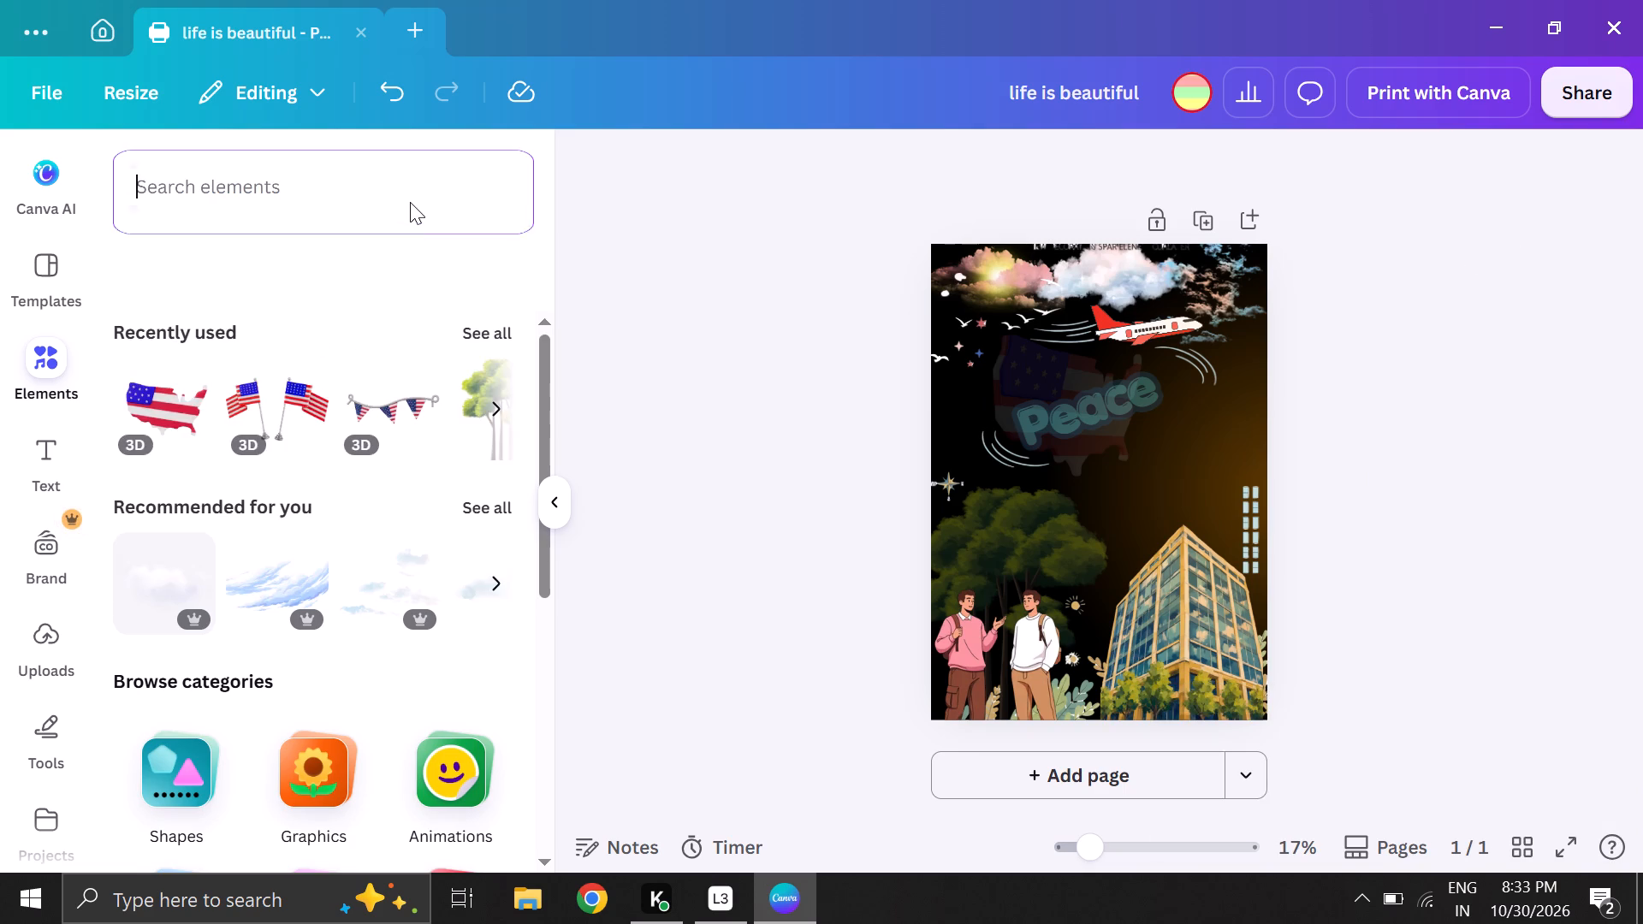
type("brow")
type("nish")
key("space")
type("shadow")
key("space")
key("Return")
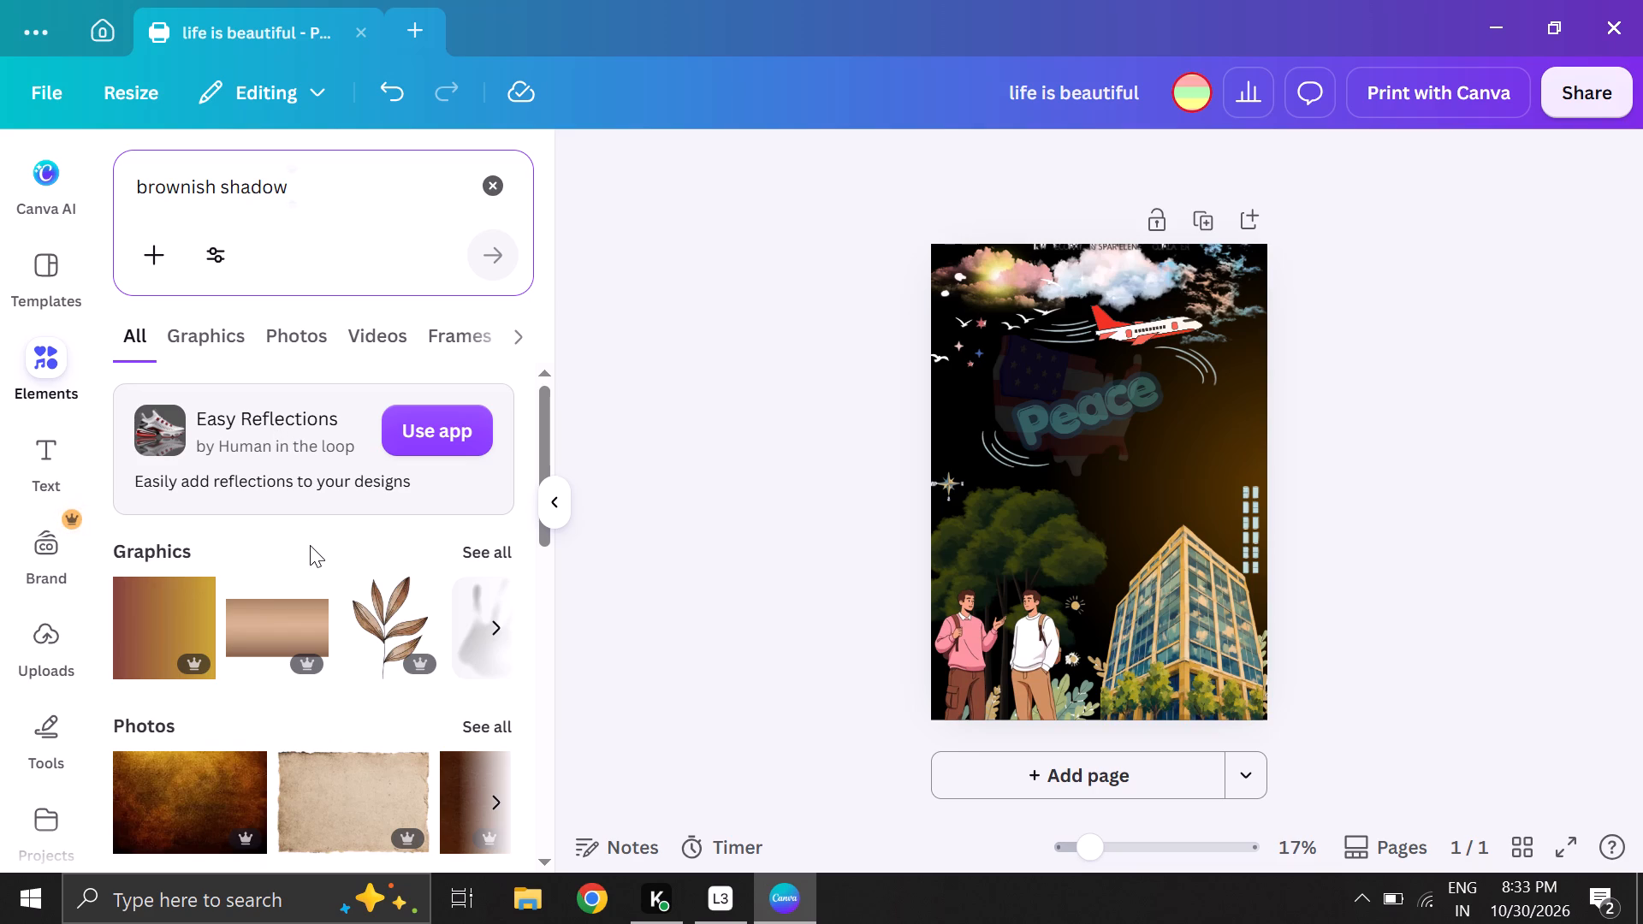
scroll(295, 607, "down", 1)
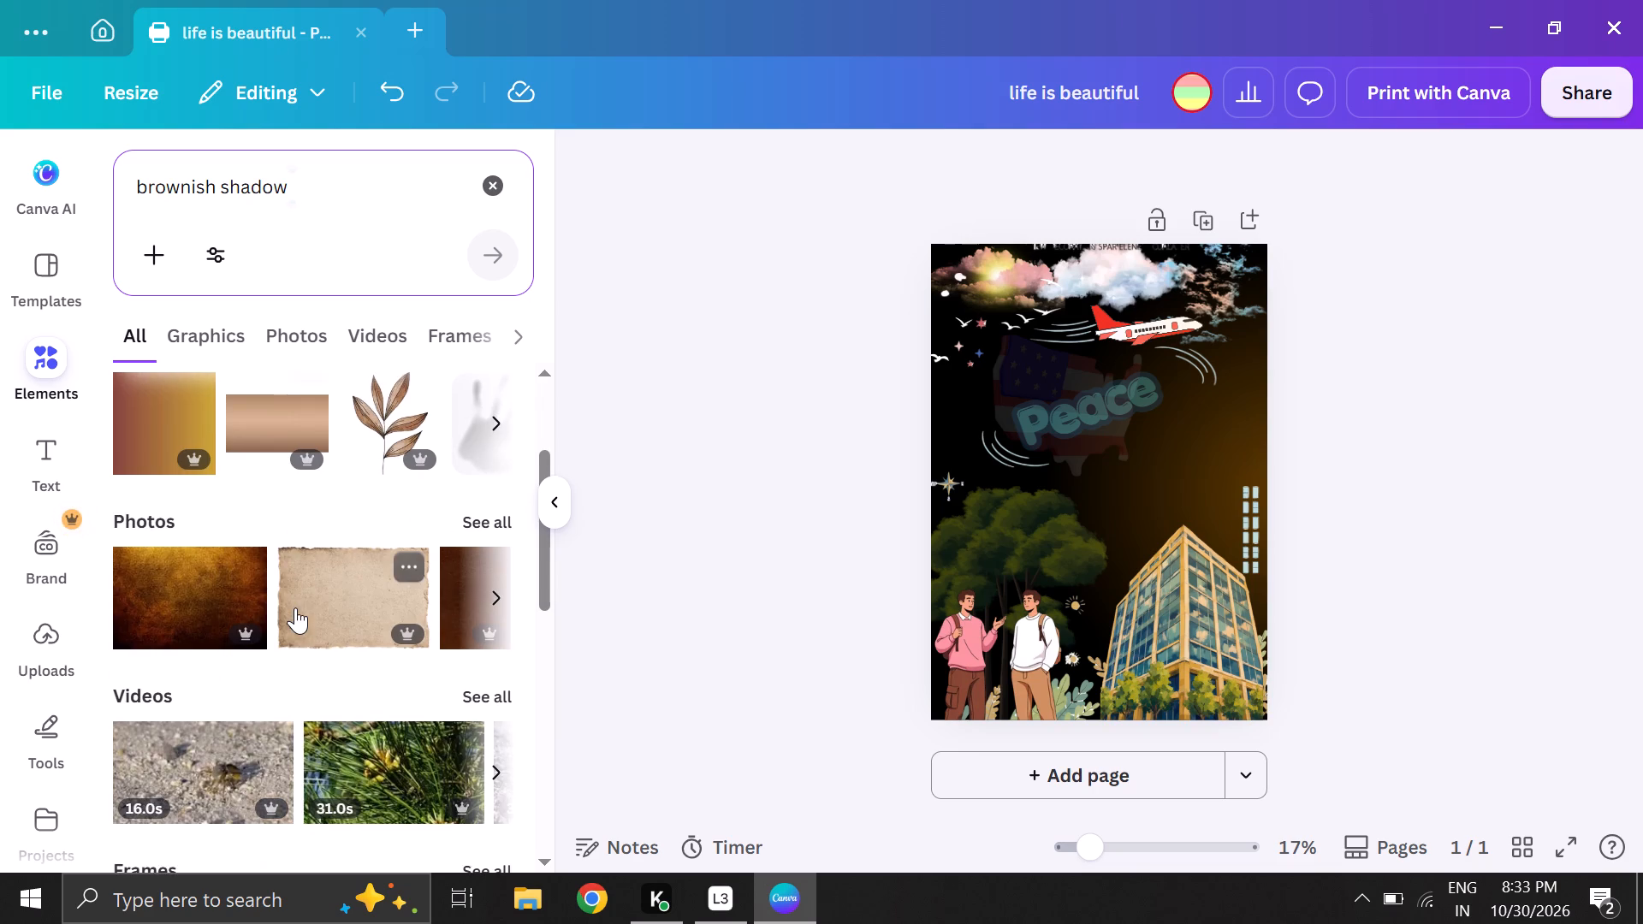
scroll(246, 518, "down", 2)
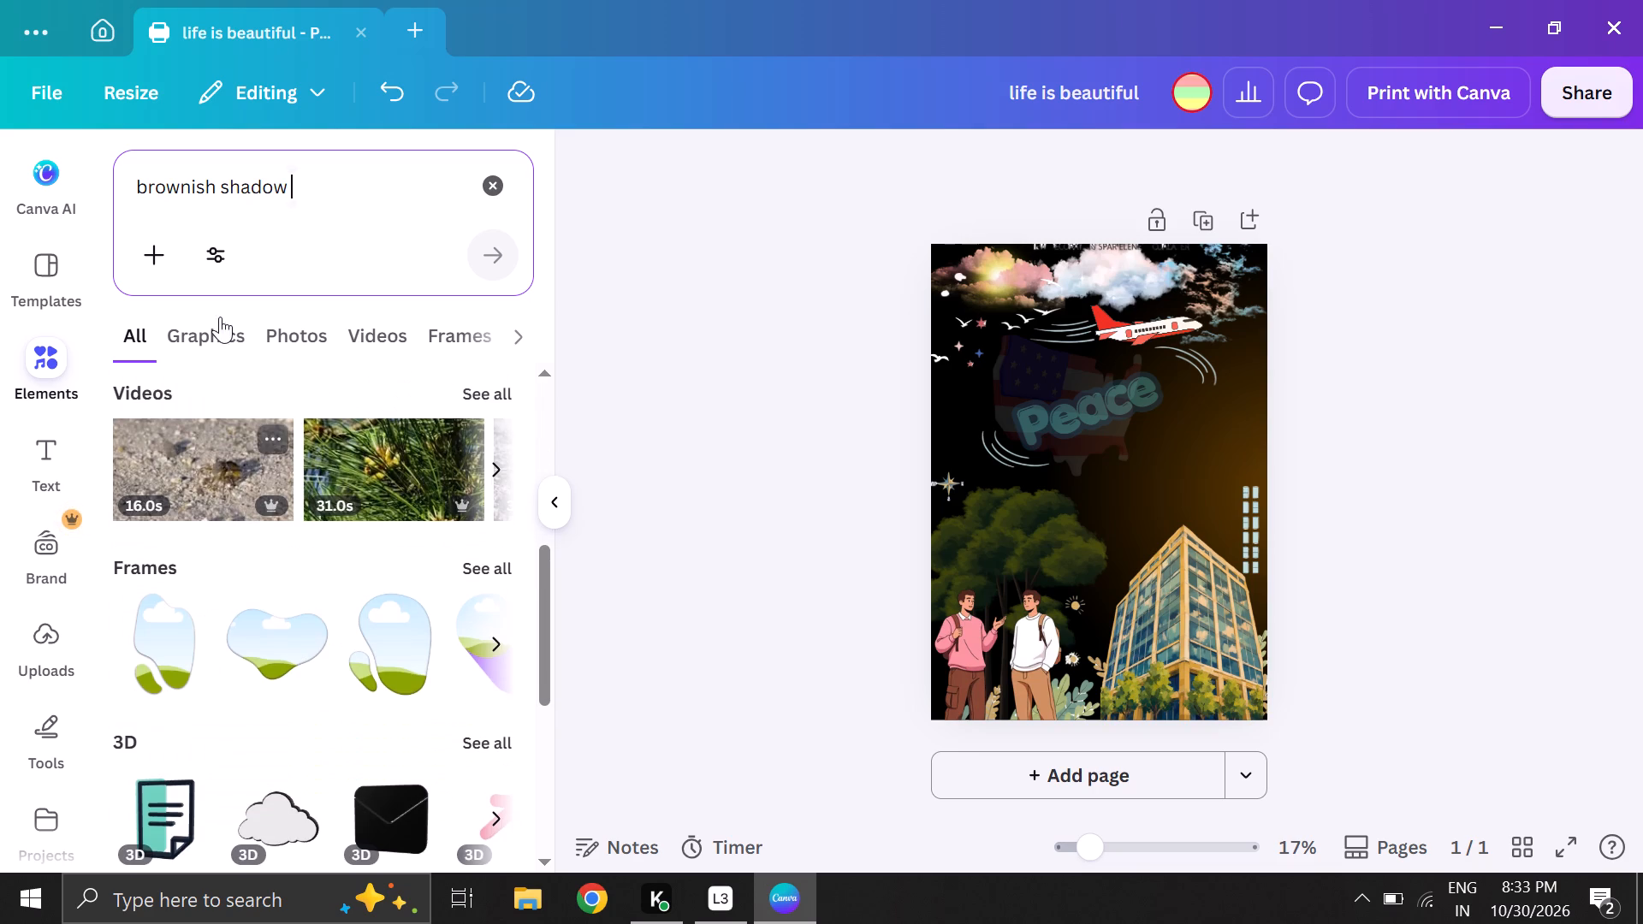
left_click(213, 326)
scroll(258, 583, "down", 1)
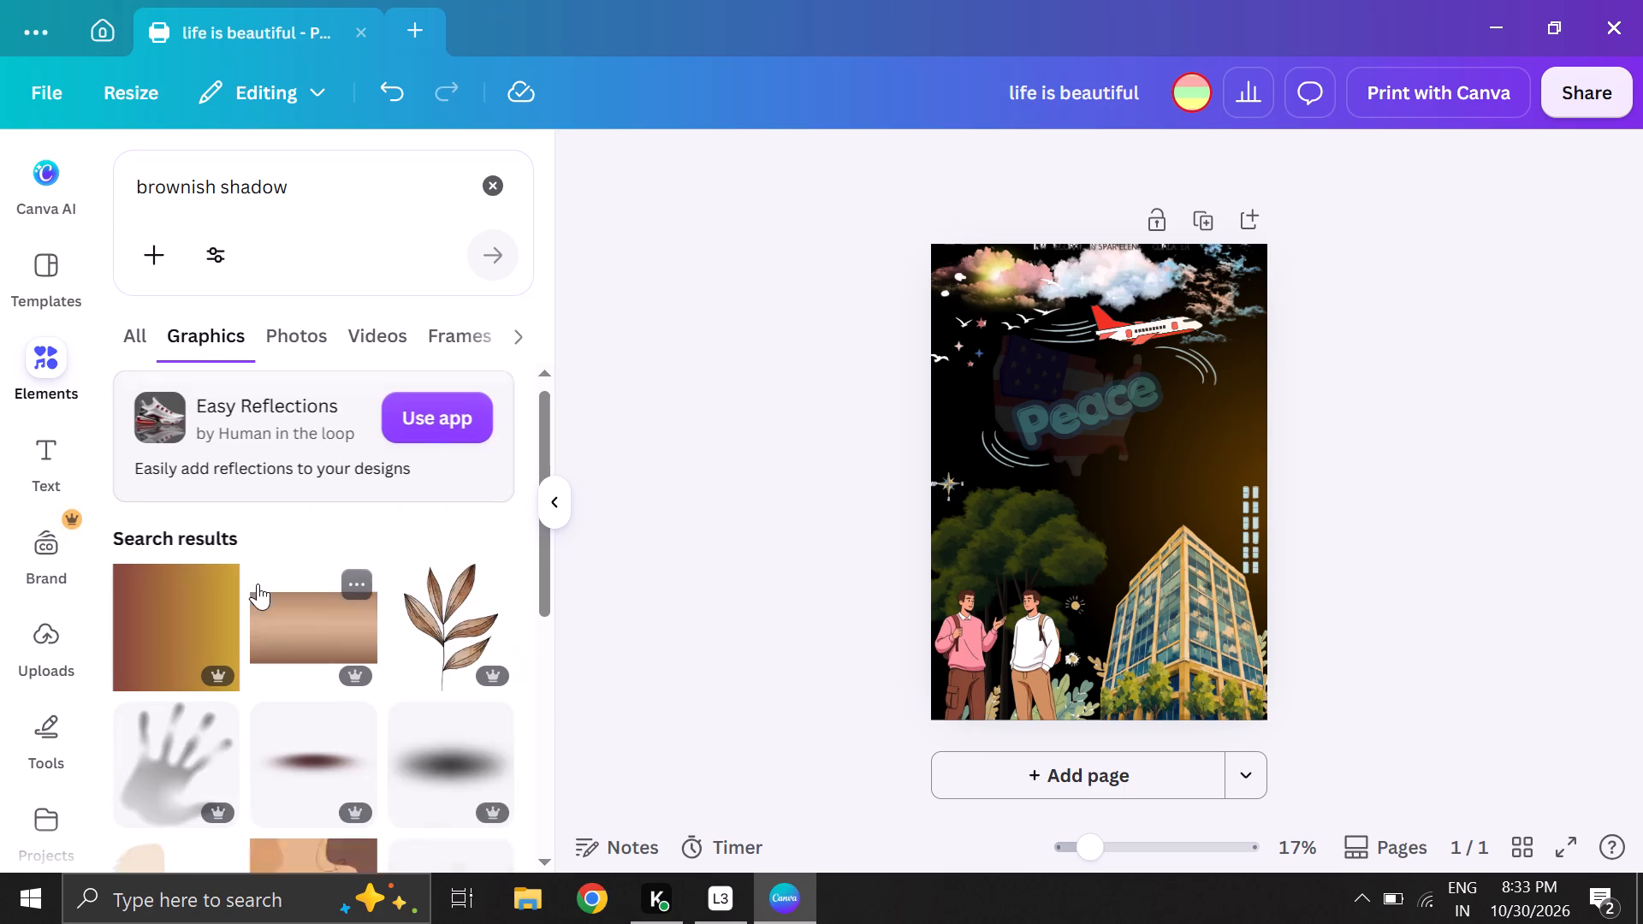
scroll(258, 583, "down", 2)
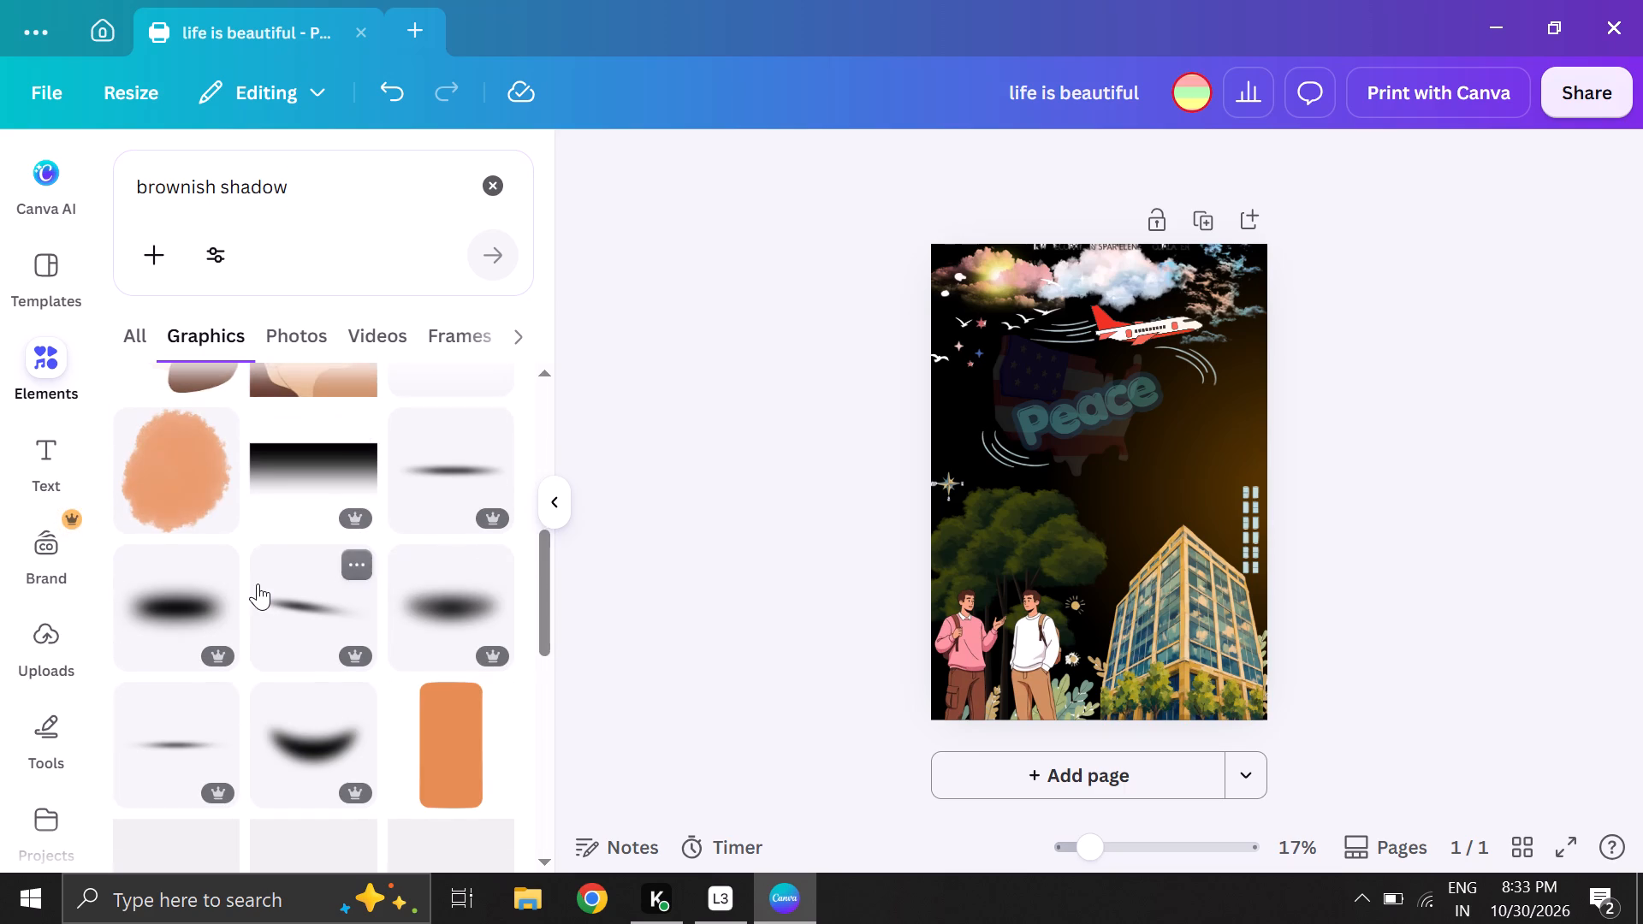
scroll(258, 583, "down", 3)
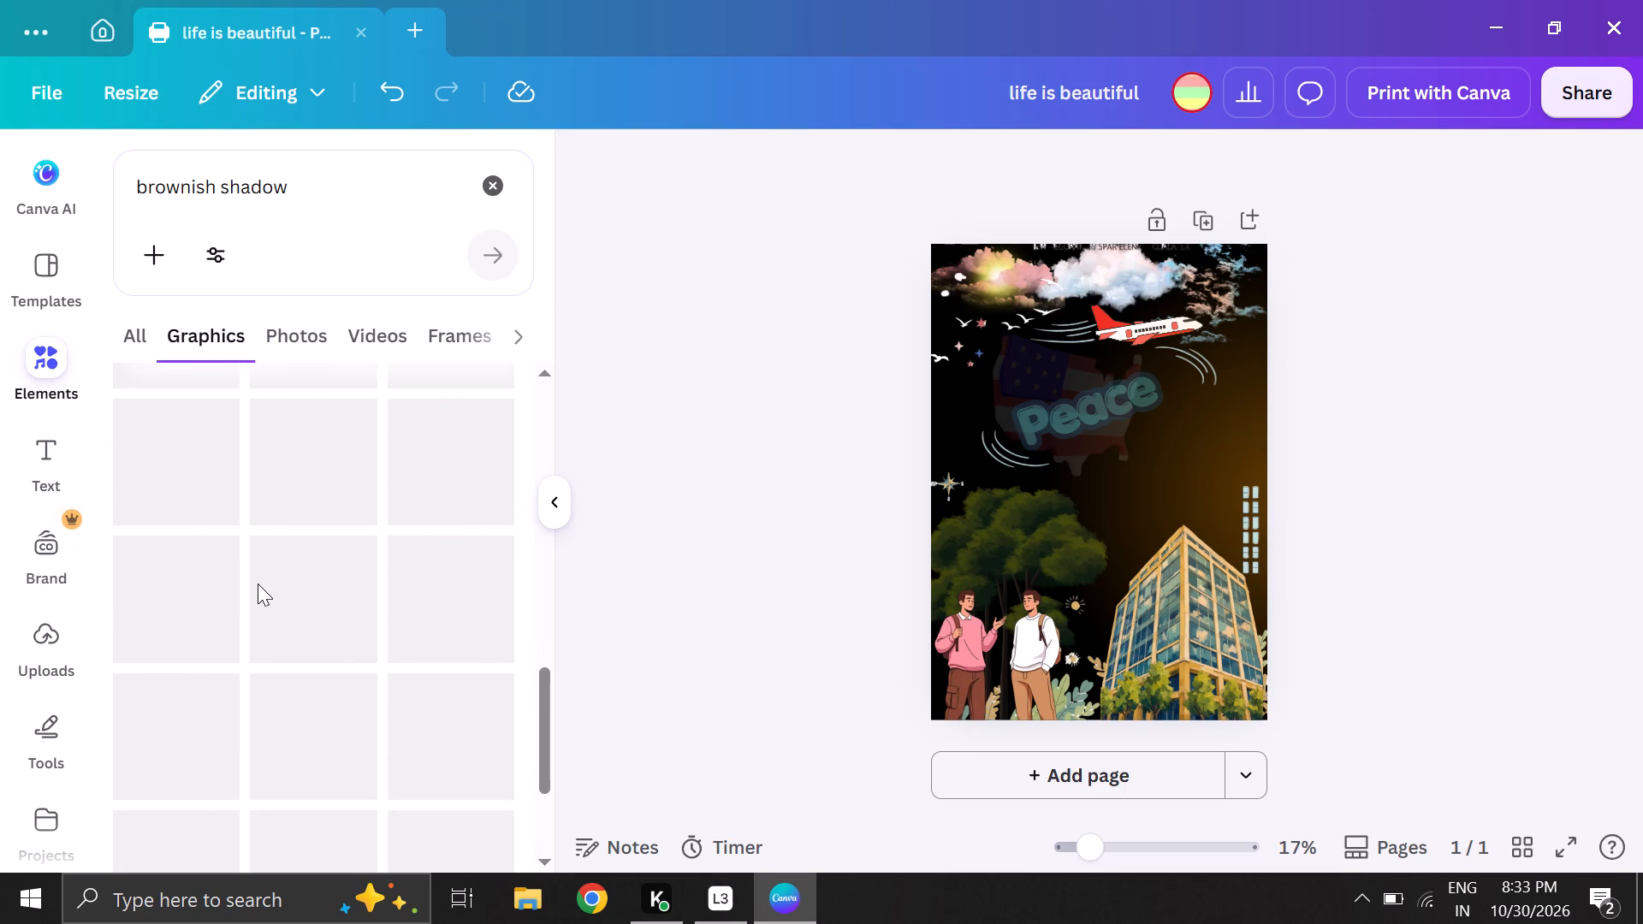
scroll(258, 583, "down", 2)
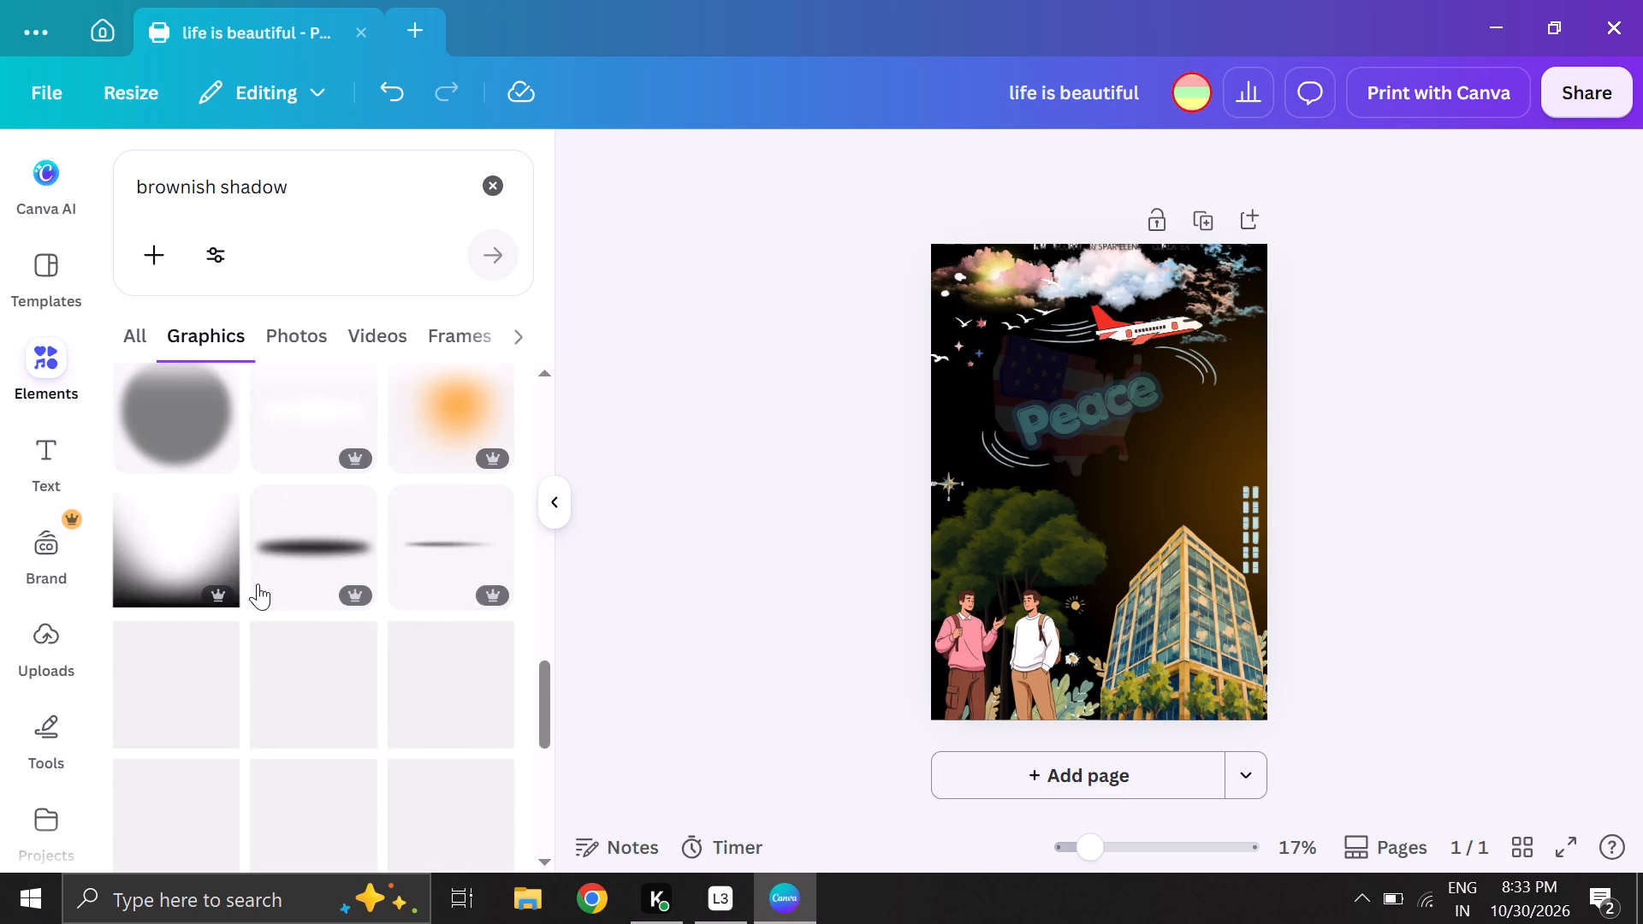
scroll(258, 583, "up", 3)
scroll(258, 583, "down", 1)
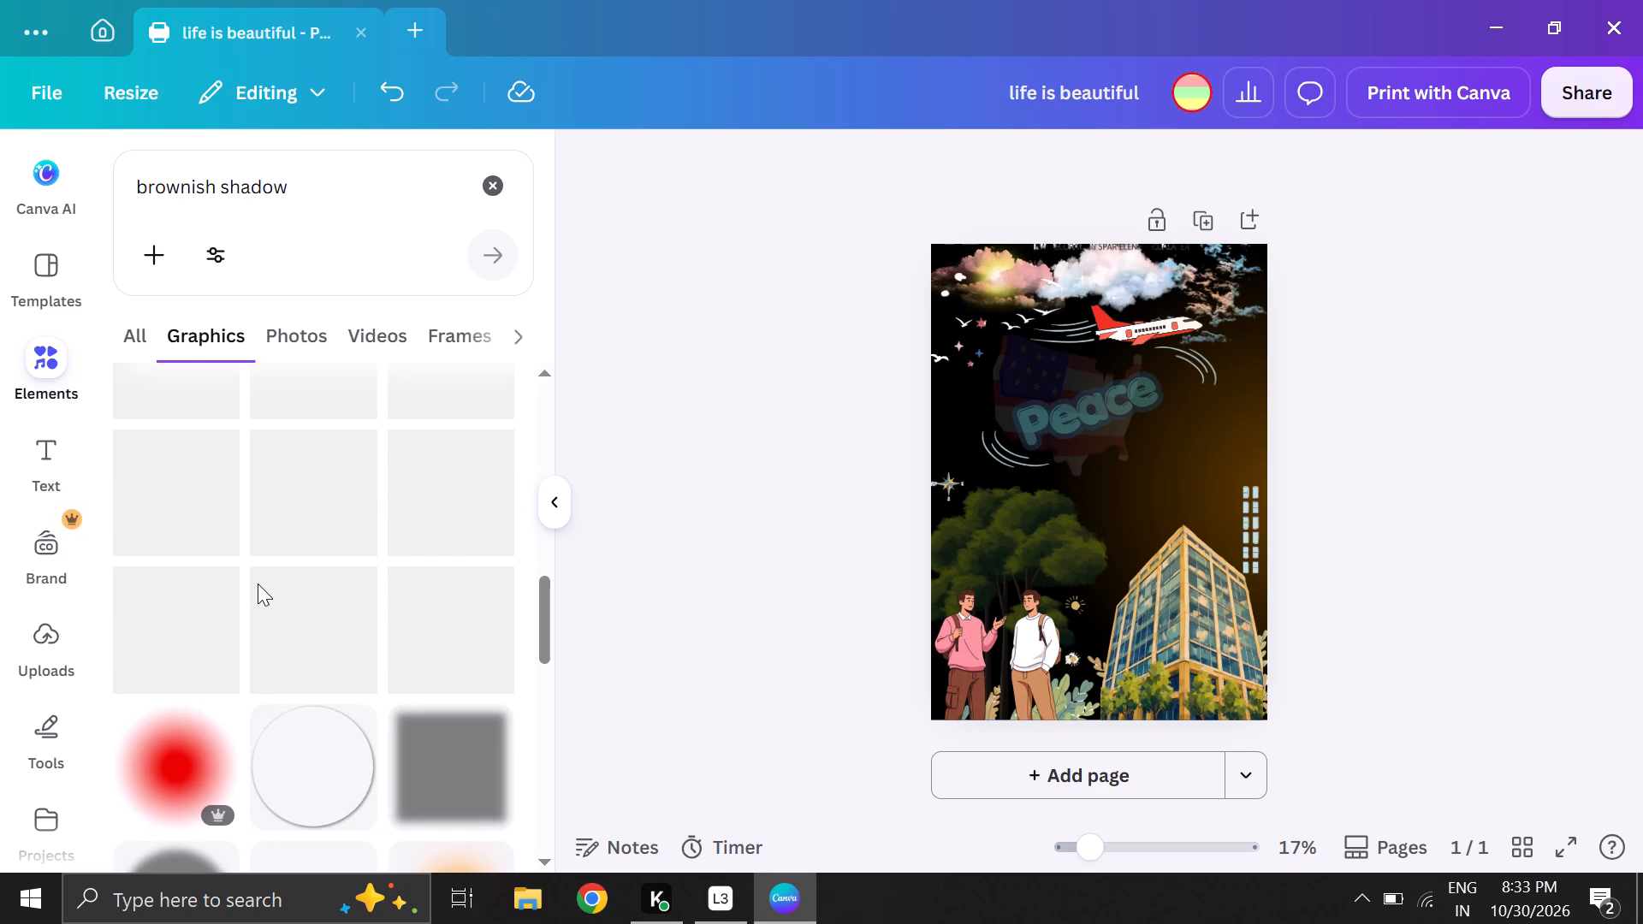
scroll(258, 583, "down", 1)
scroll(258, 583, "up", 11)
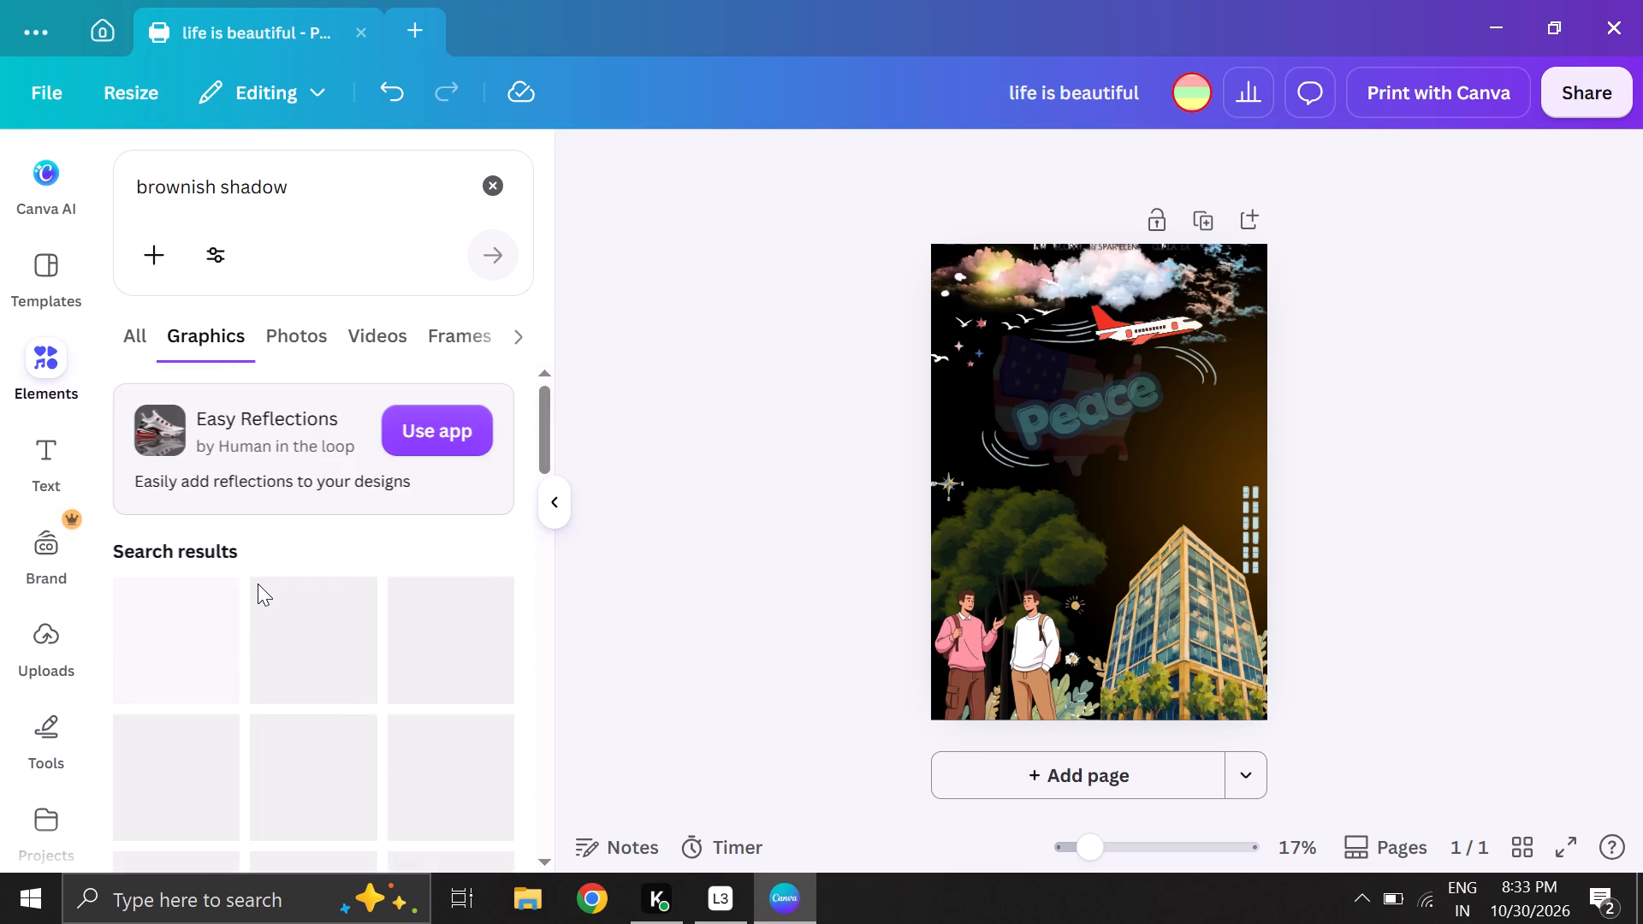
scroll(258, 583, "up", 3)
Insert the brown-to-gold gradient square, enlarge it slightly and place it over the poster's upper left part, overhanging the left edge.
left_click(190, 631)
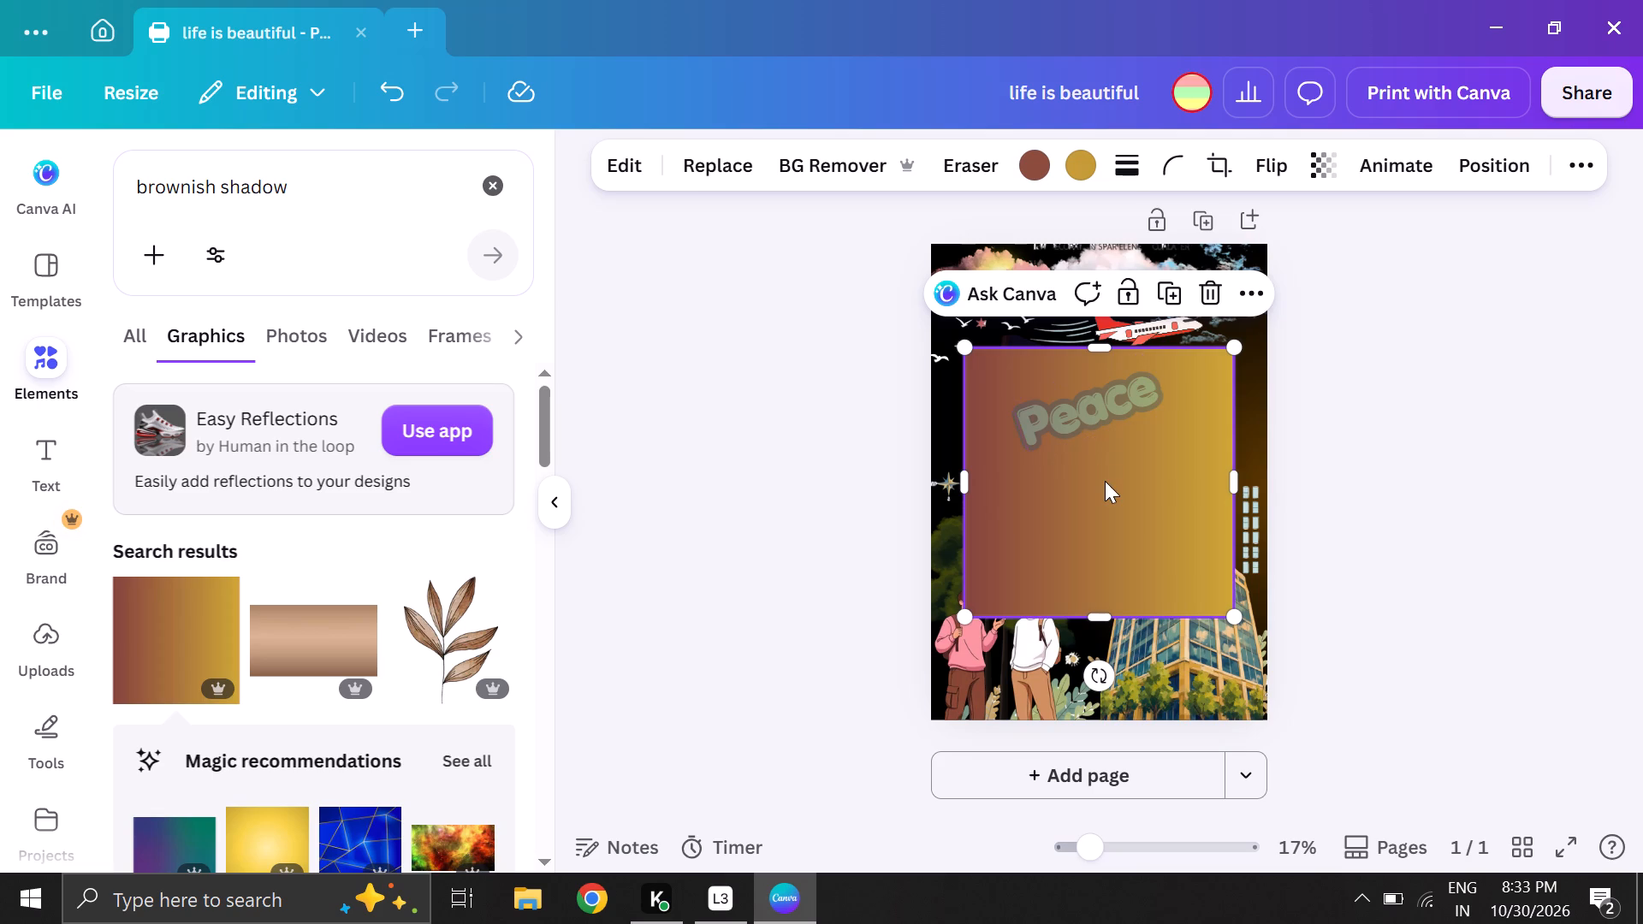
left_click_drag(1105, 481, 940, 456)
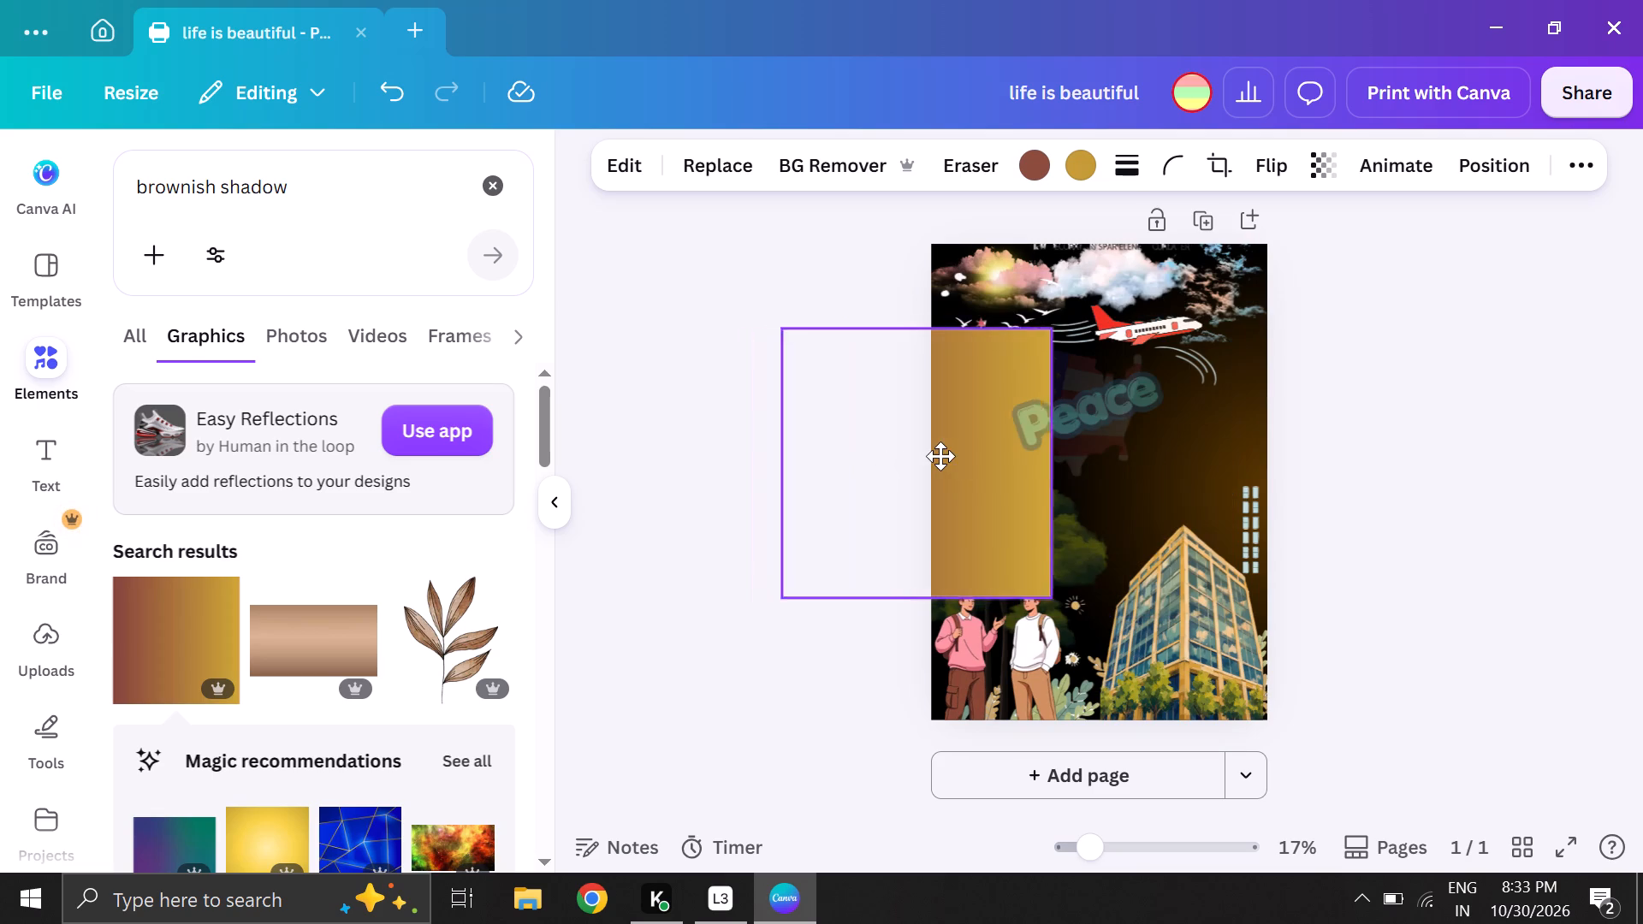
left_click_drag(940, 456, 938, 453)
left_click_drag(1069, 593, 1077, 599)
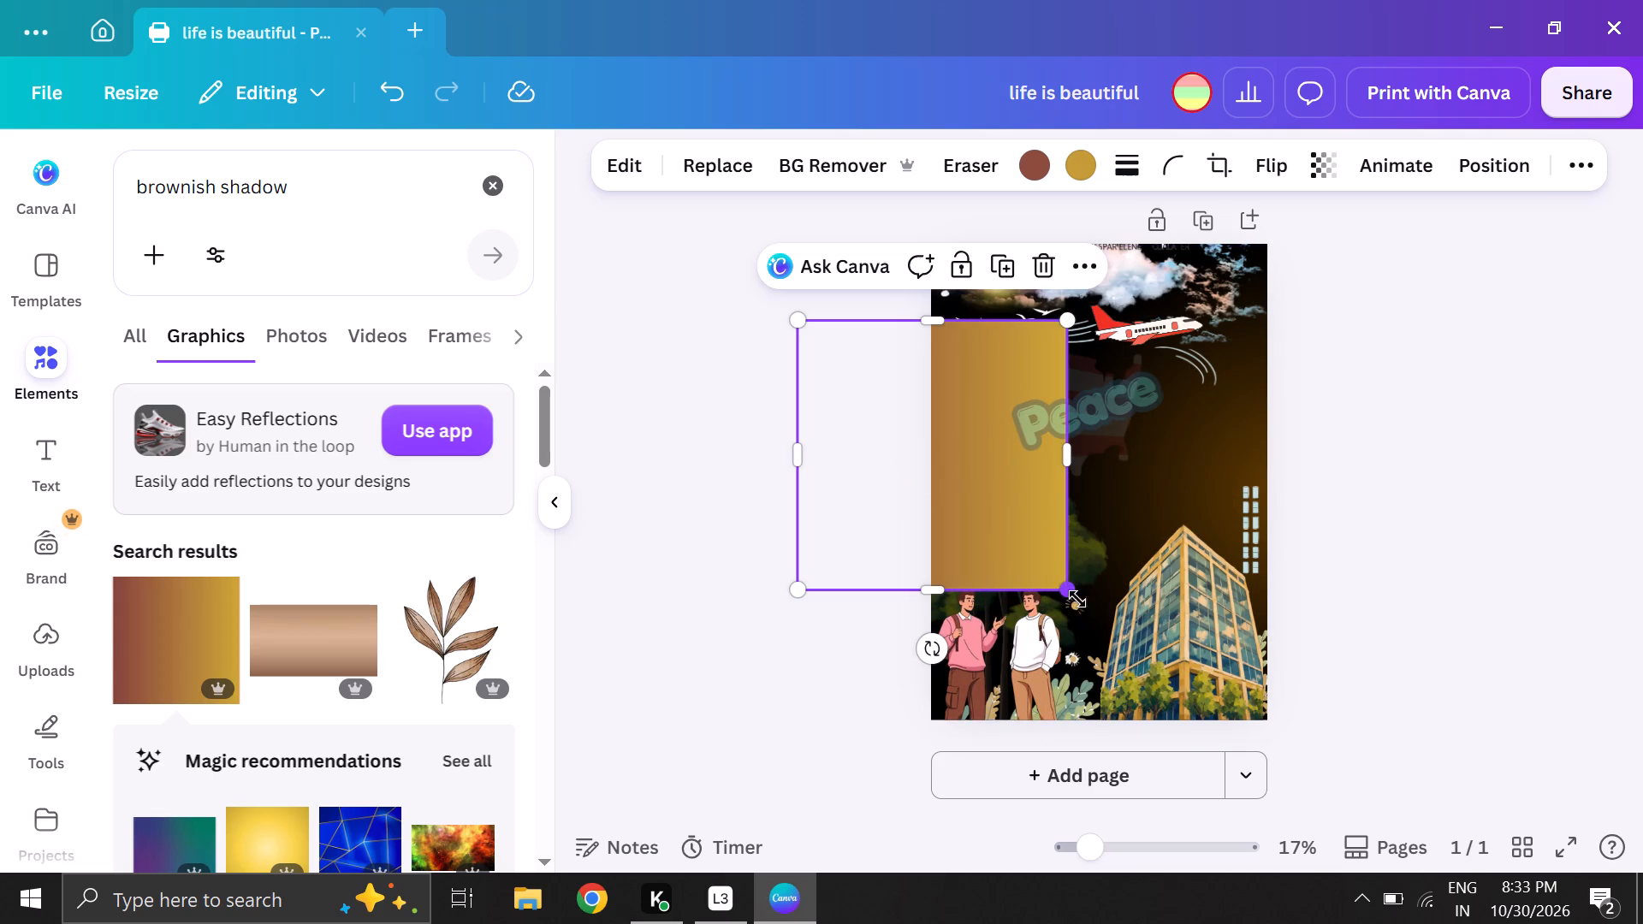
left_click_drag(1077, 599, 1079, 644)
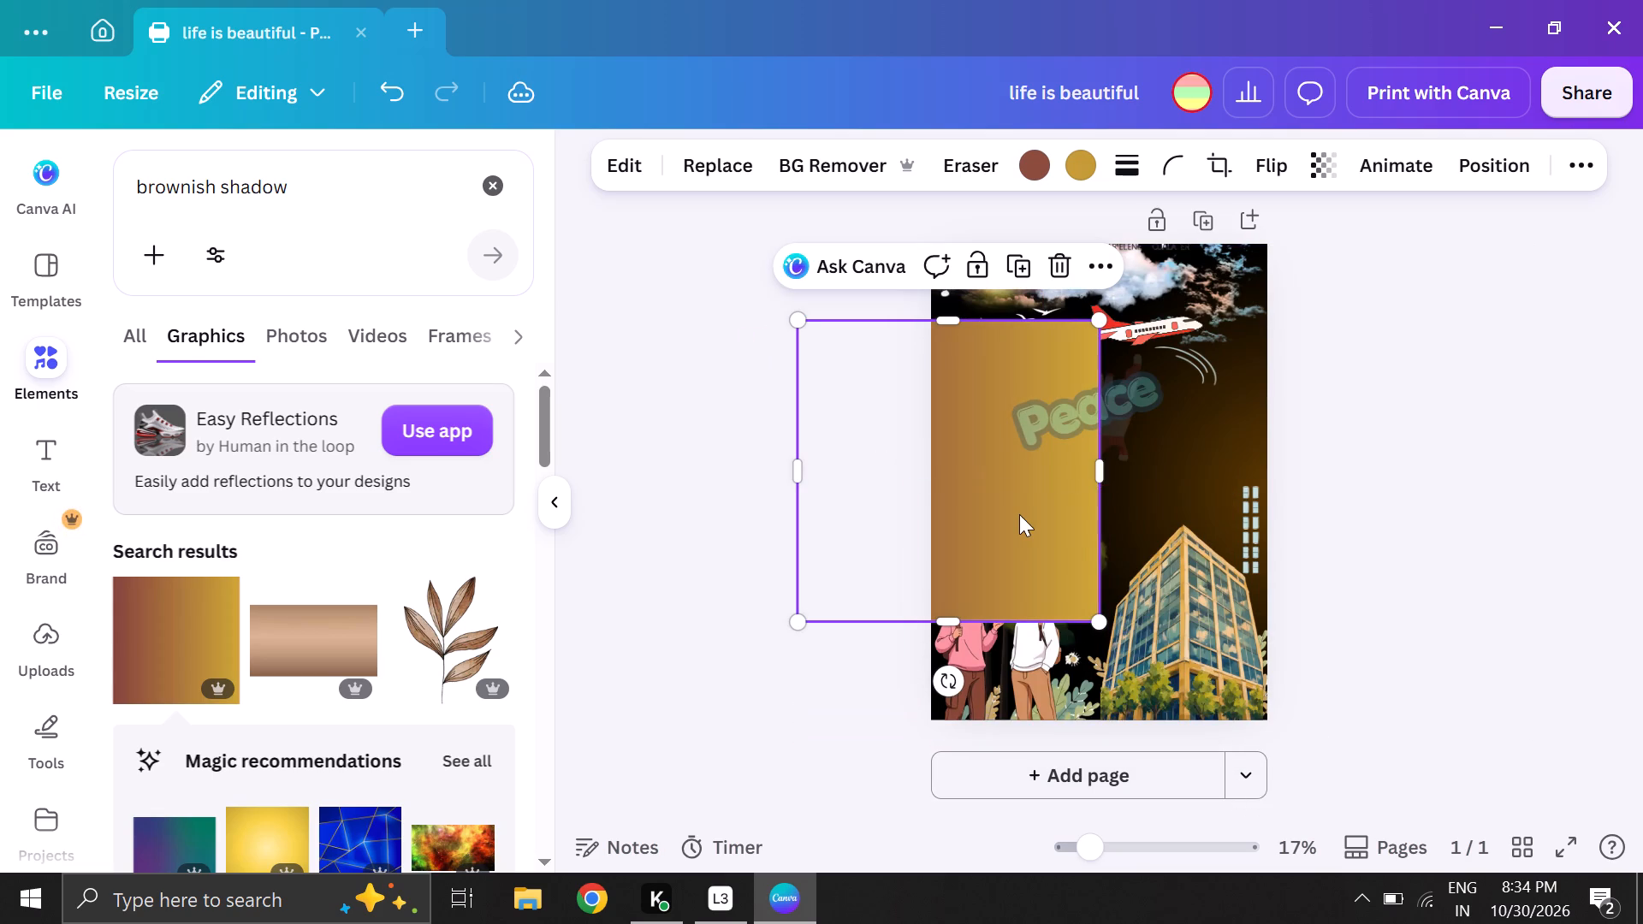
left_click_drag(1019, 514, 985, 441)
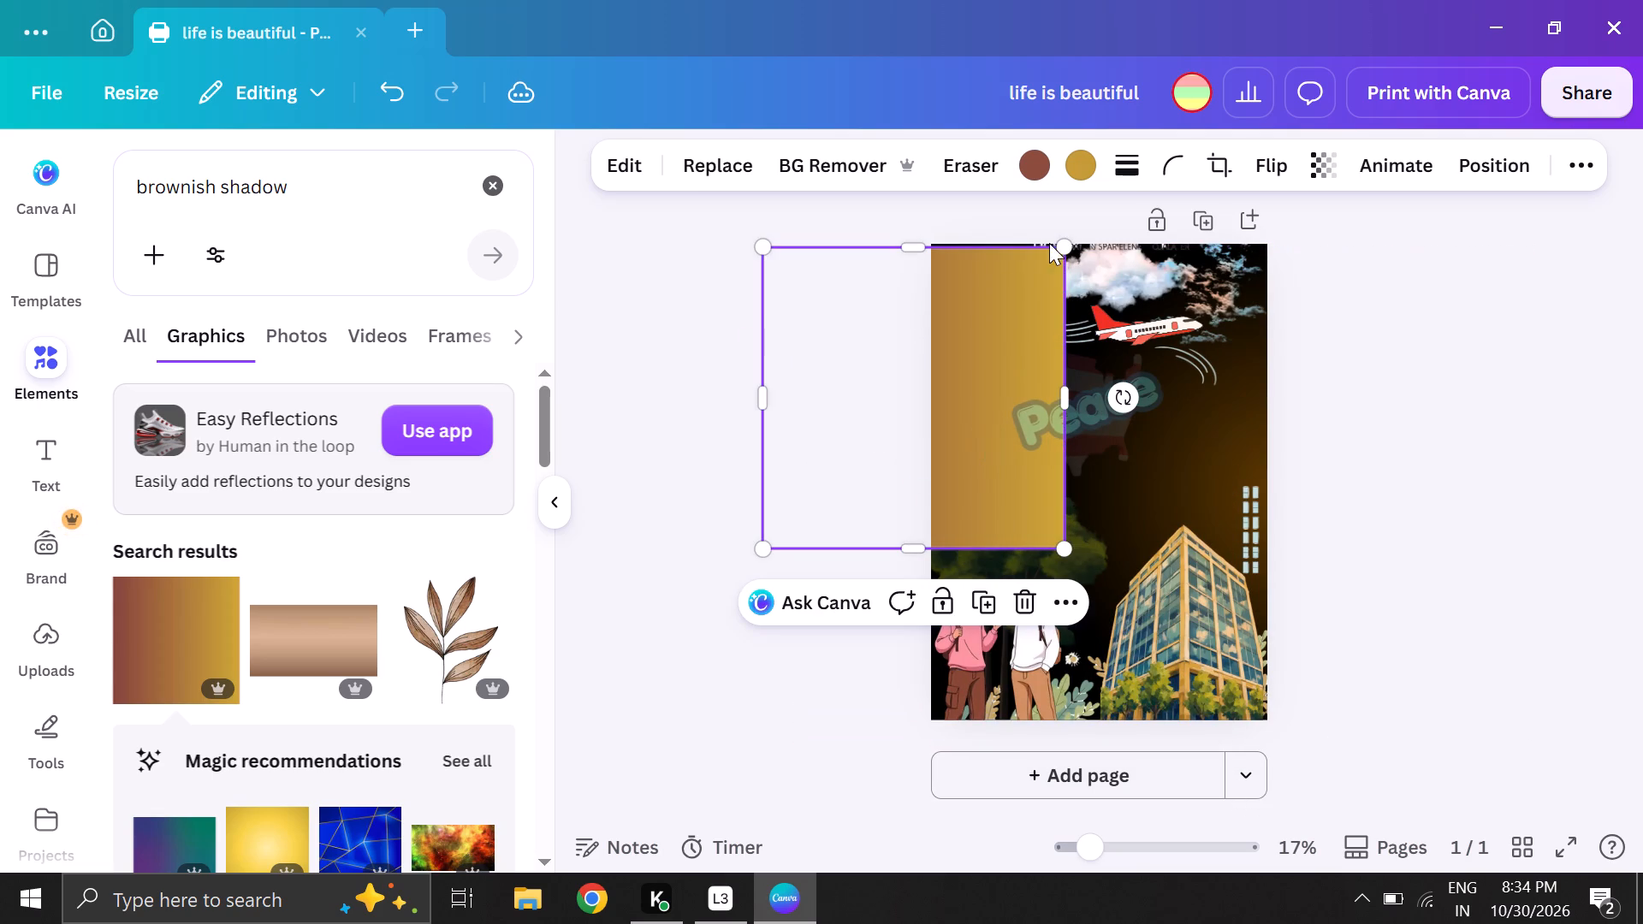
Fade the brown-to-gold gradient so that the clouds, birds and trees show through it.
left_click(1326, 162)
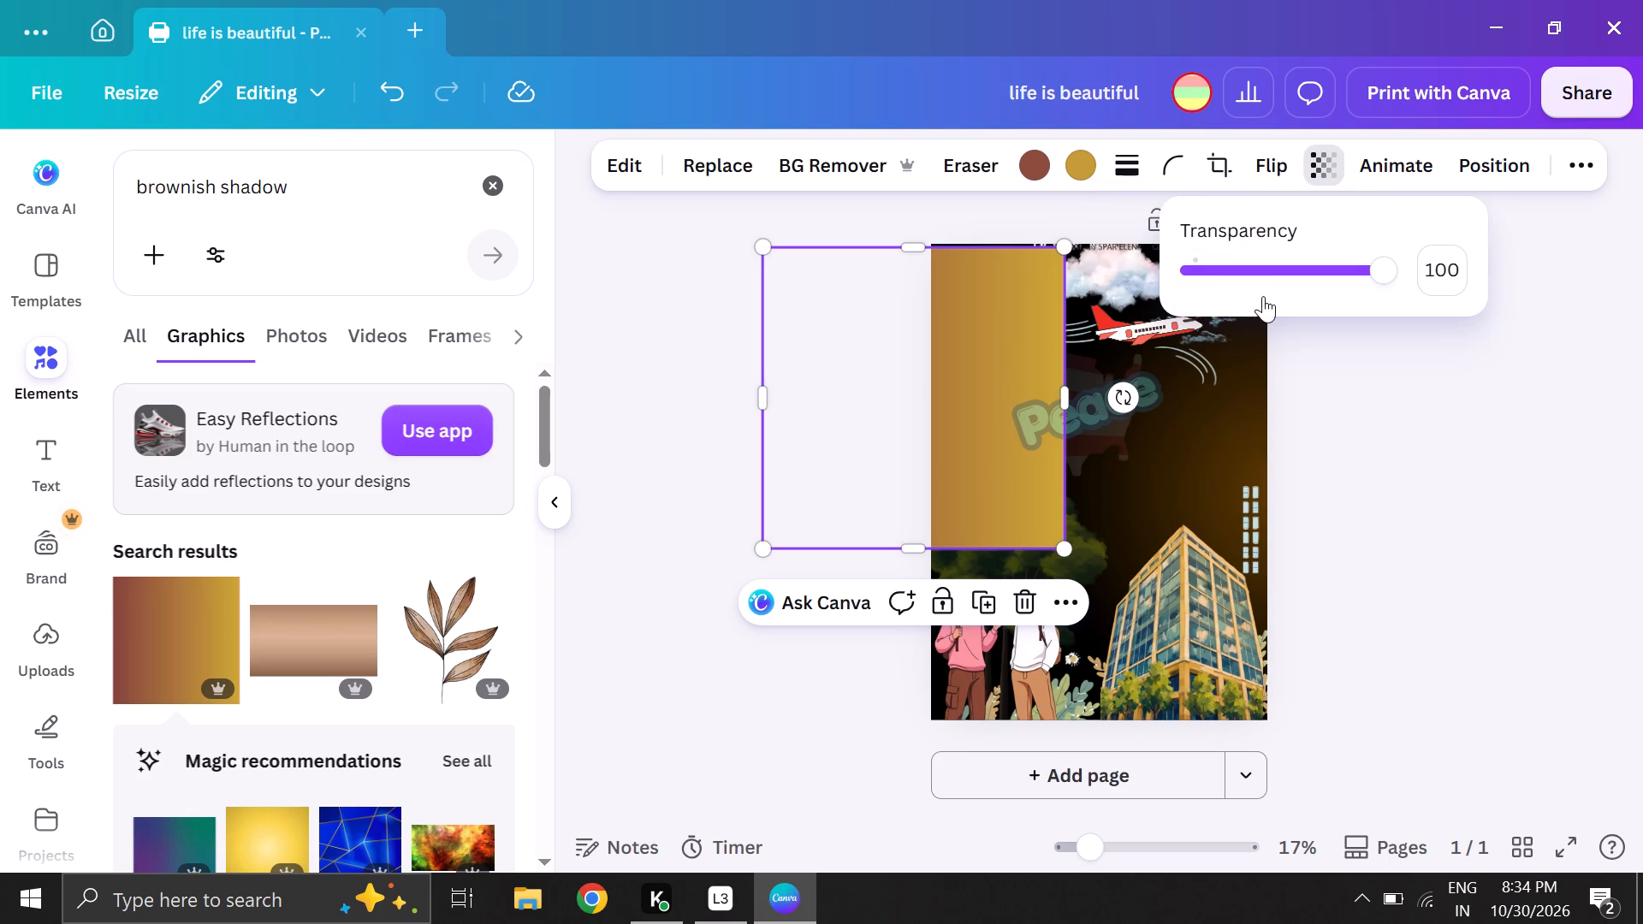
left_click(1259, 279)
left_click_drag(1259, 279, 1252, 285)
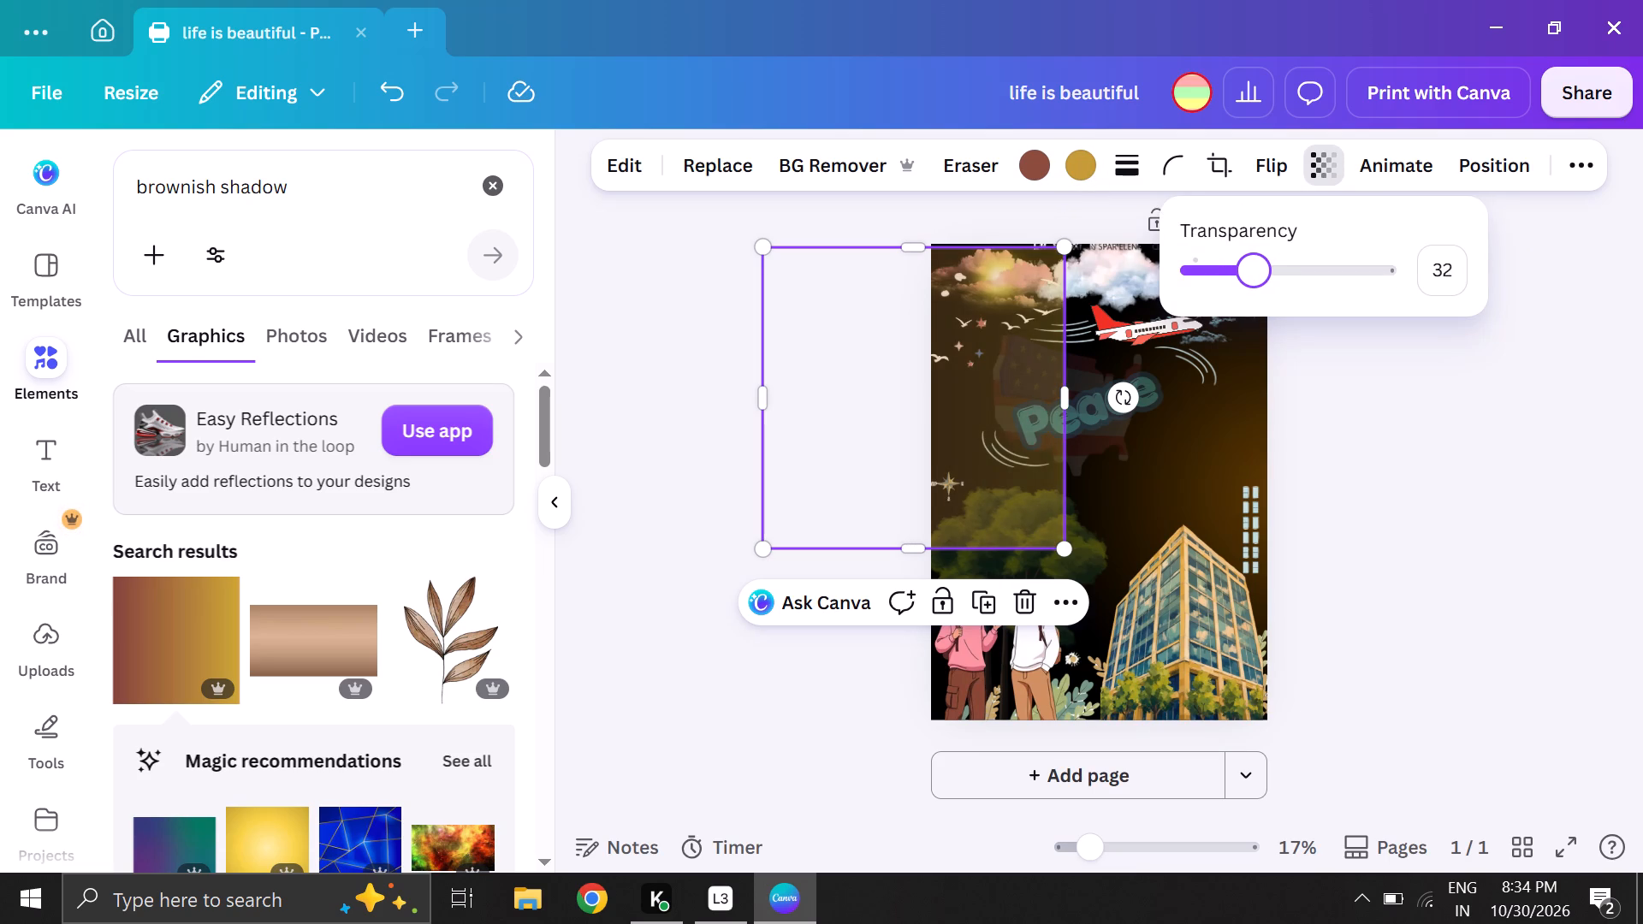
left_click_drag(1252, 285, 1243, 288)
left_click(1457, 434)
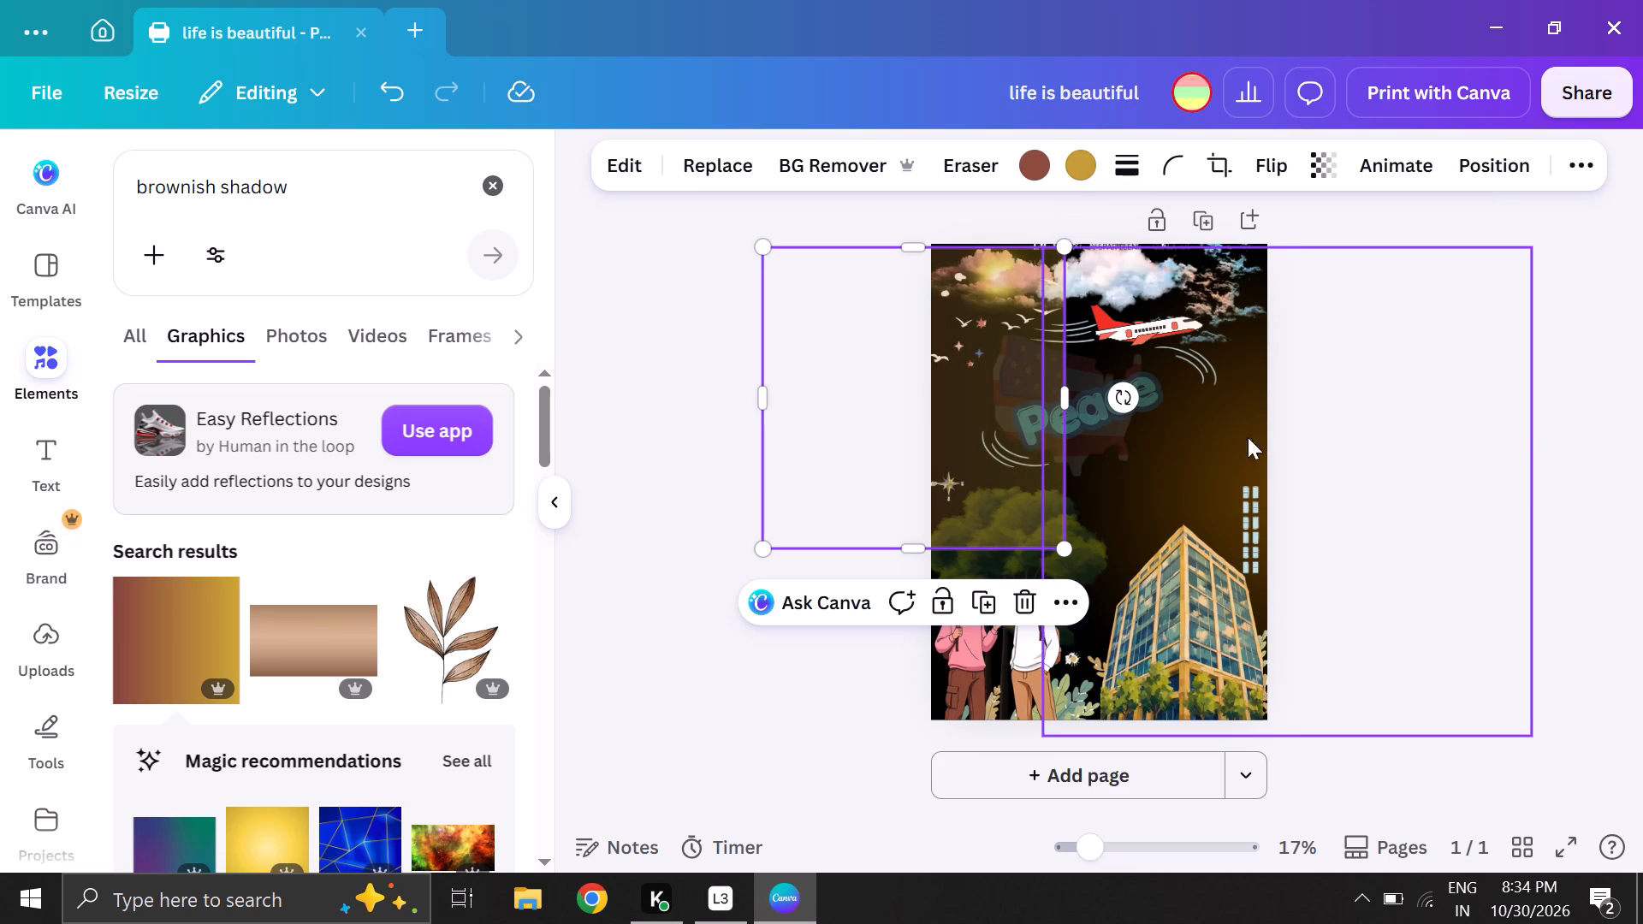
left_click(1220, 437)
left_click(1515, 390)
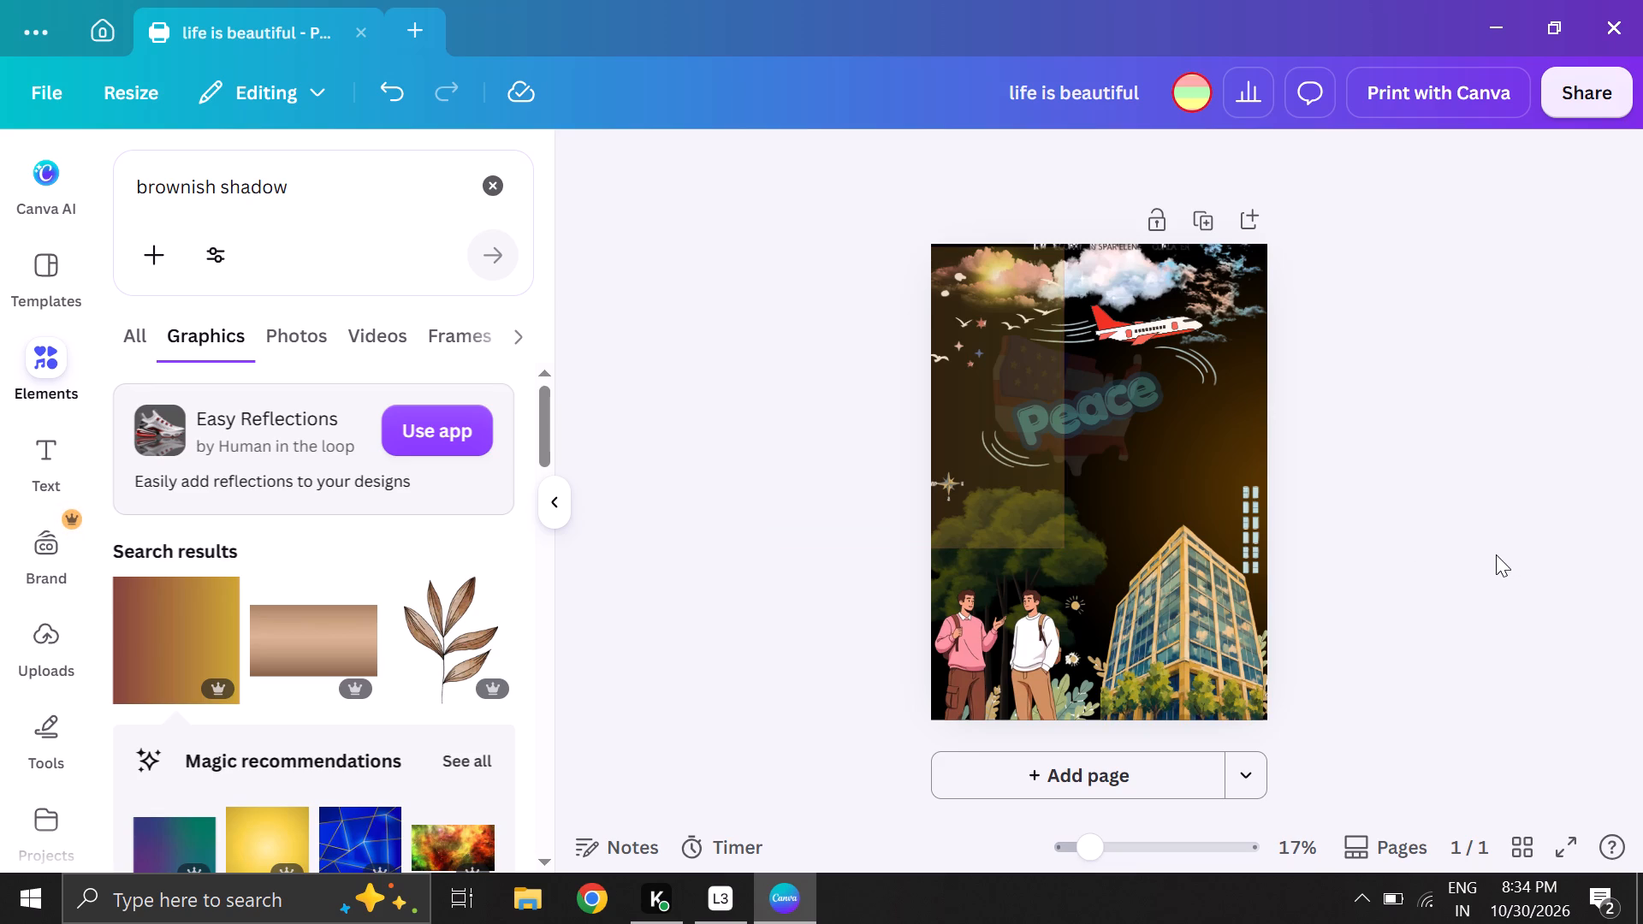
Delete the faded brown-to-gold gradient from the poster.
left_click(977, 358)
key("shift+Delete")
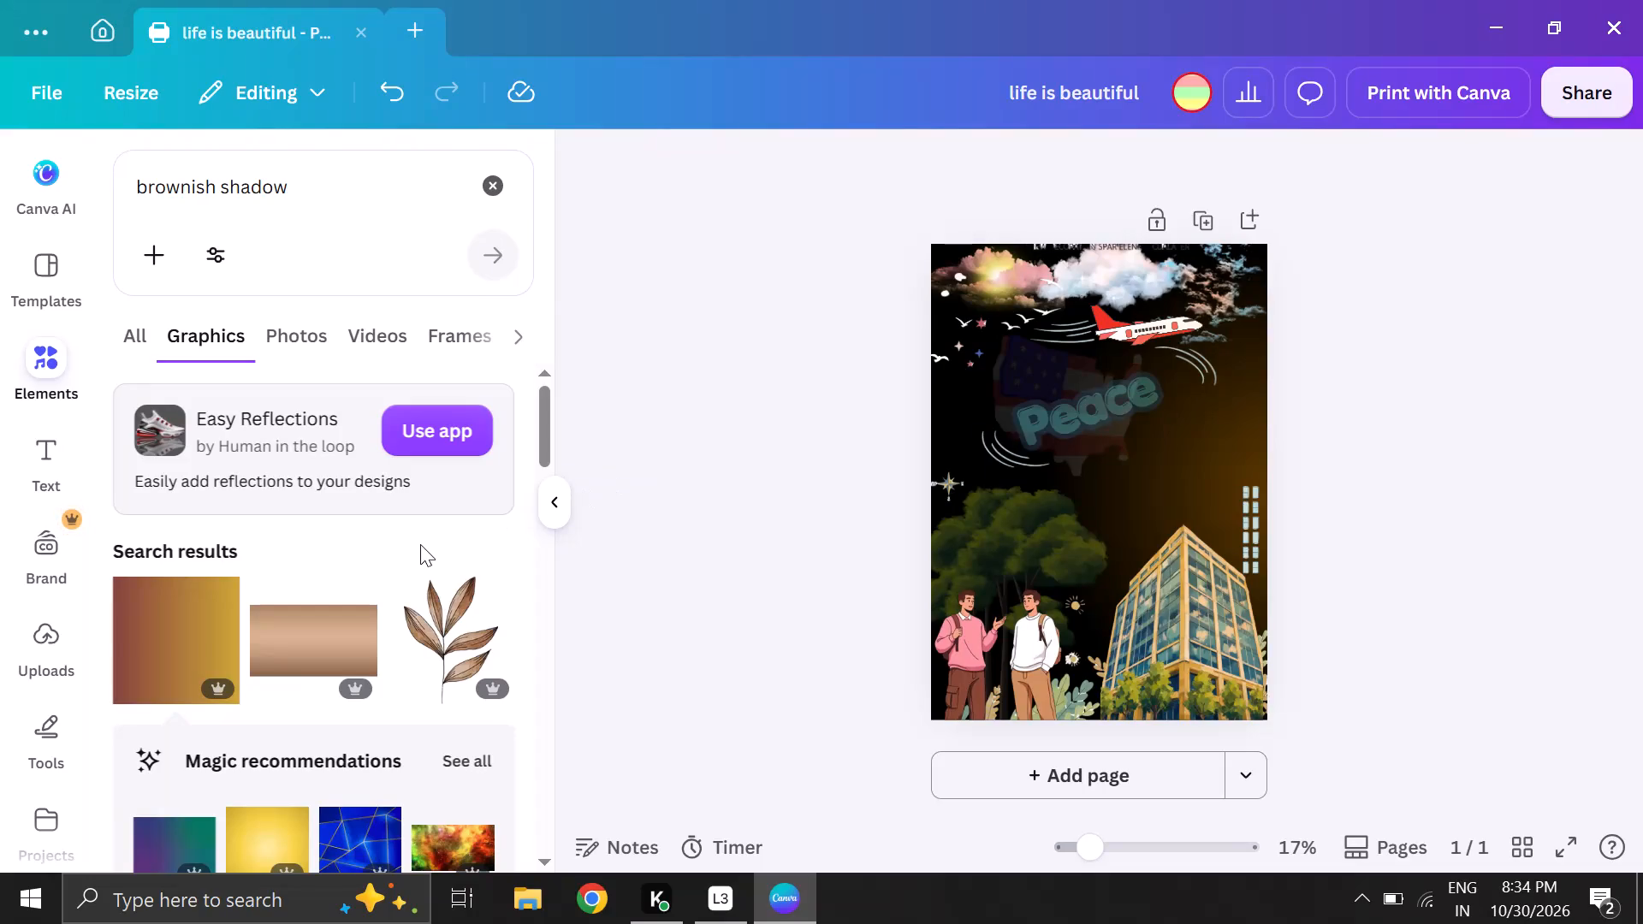
Insert the recommended yellow radial gradient square, enlarge it slightly and place it from the poster's left edge over the middle, below the clouds.
scroll(186, 646, "down", 1)
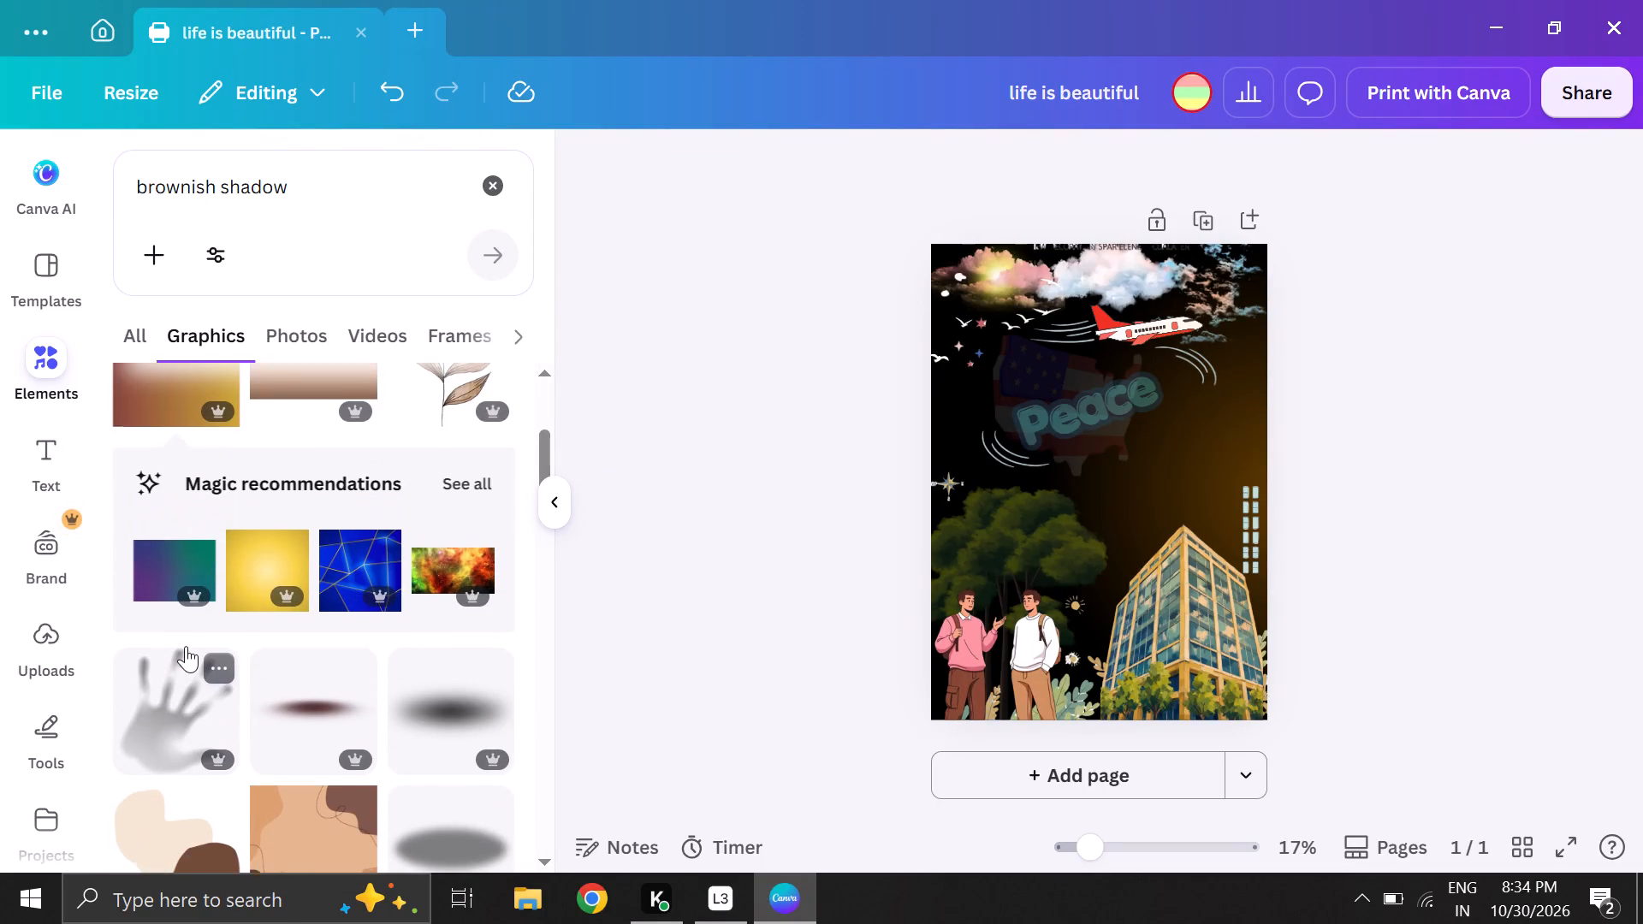
scroll(186, 646, "down", 1)
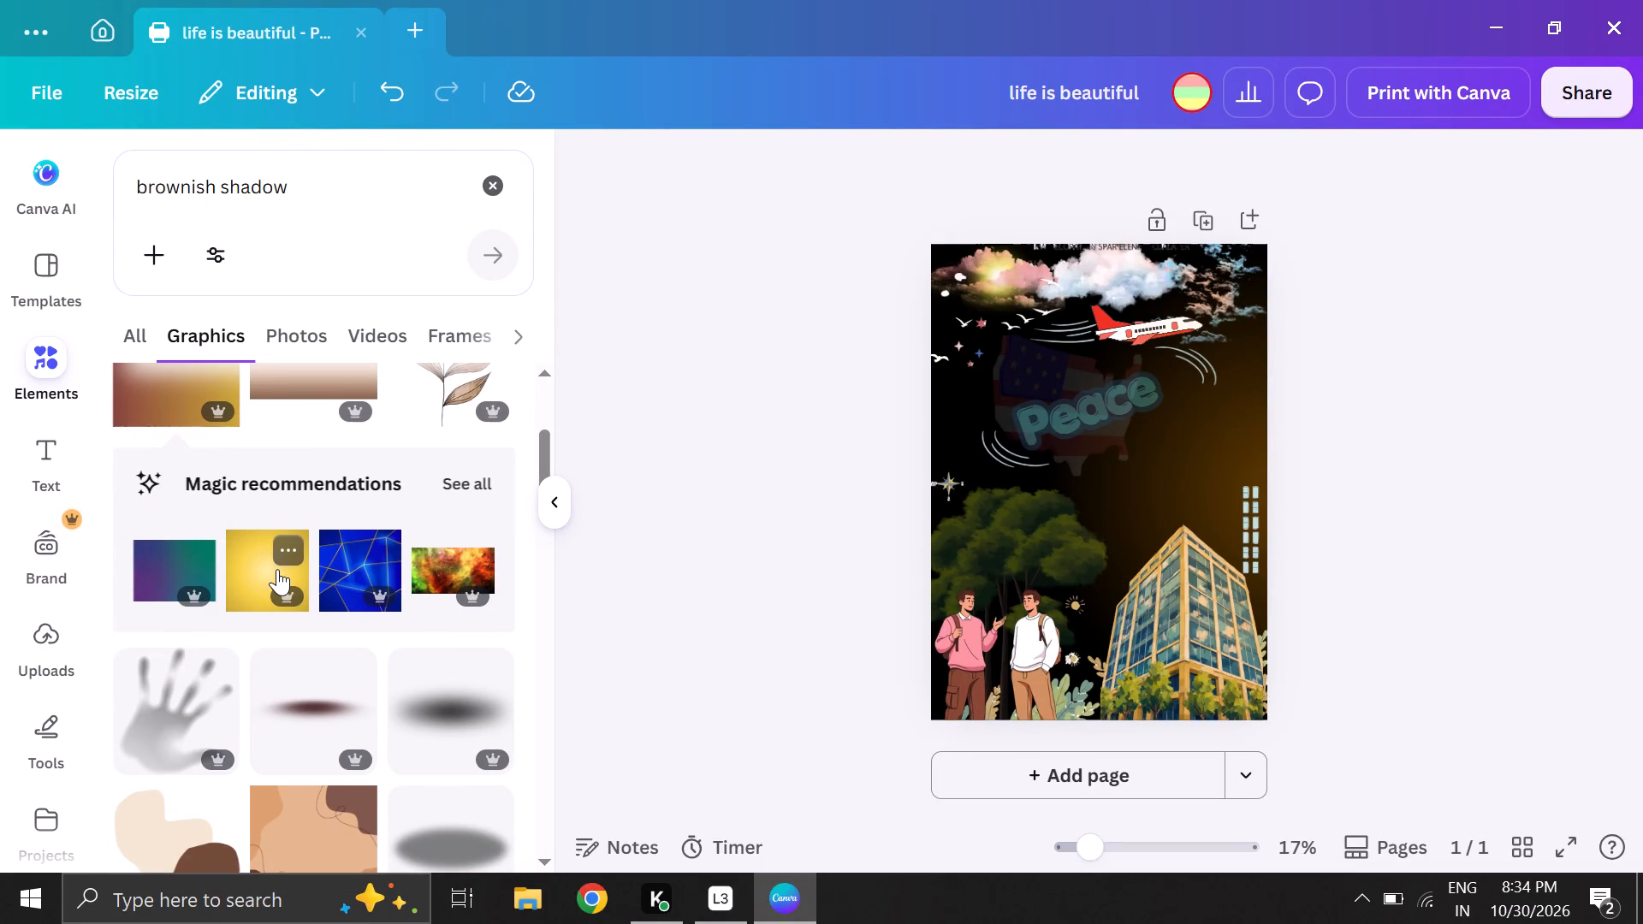
scroll(277, 569, "left", 1)
left_click(259, 558)
left_click_drag(1097, 519, 1086, 514)
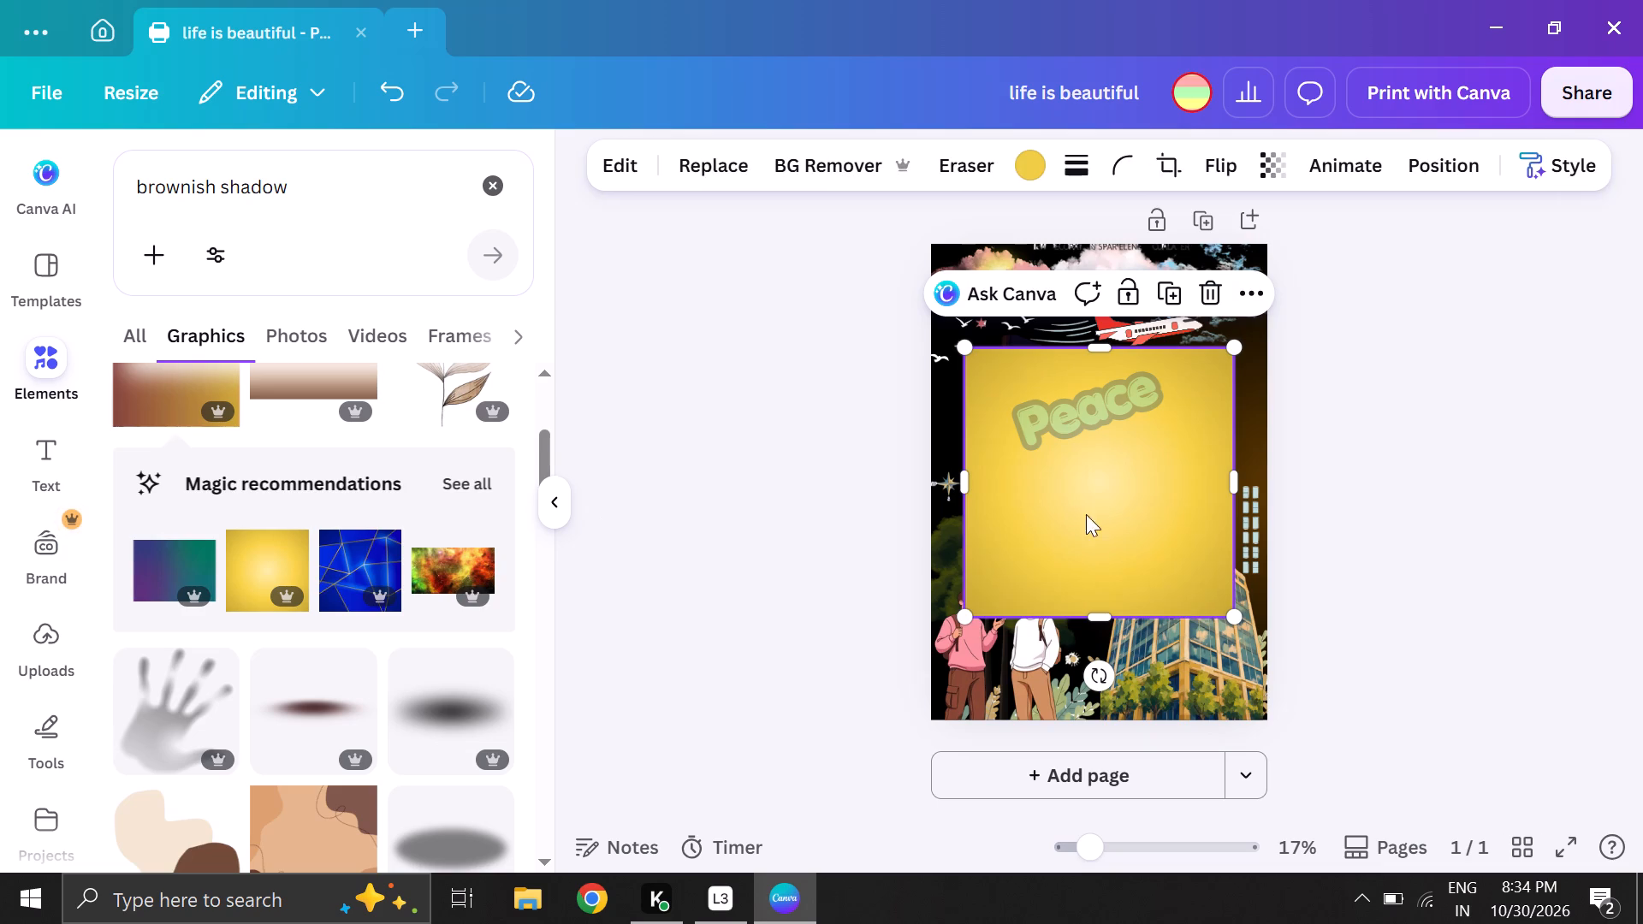
left_click_drag(1086, 514, 1075, 475)
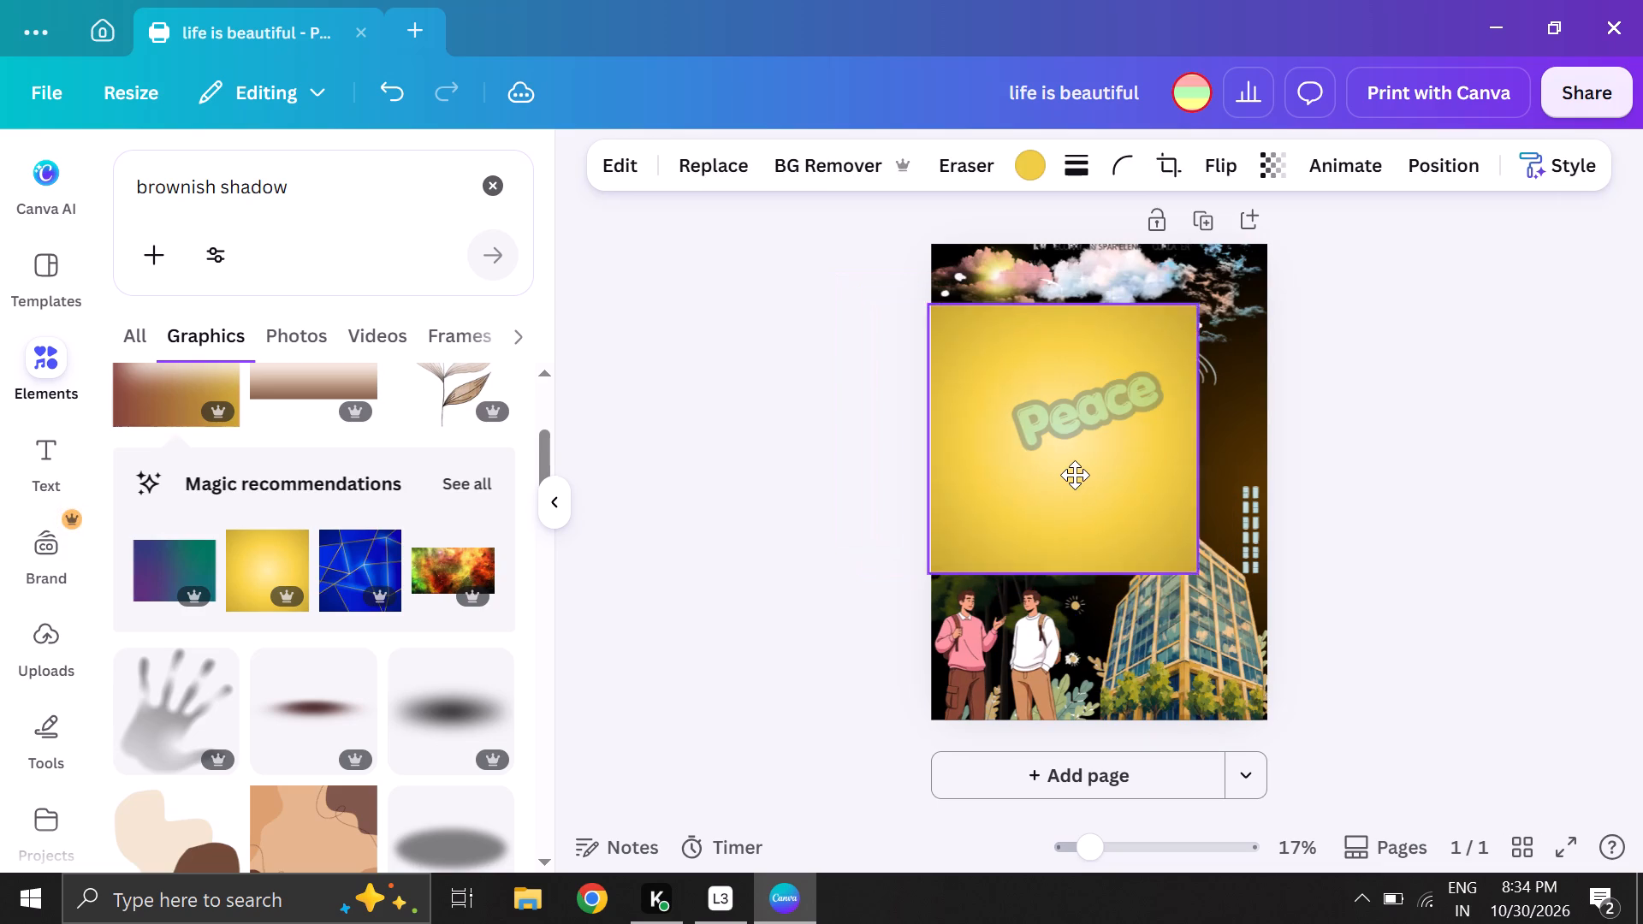
left_click_drag(1075, 475, 1074, 472)
left_click_drag(1200, 565, 1221, 584)
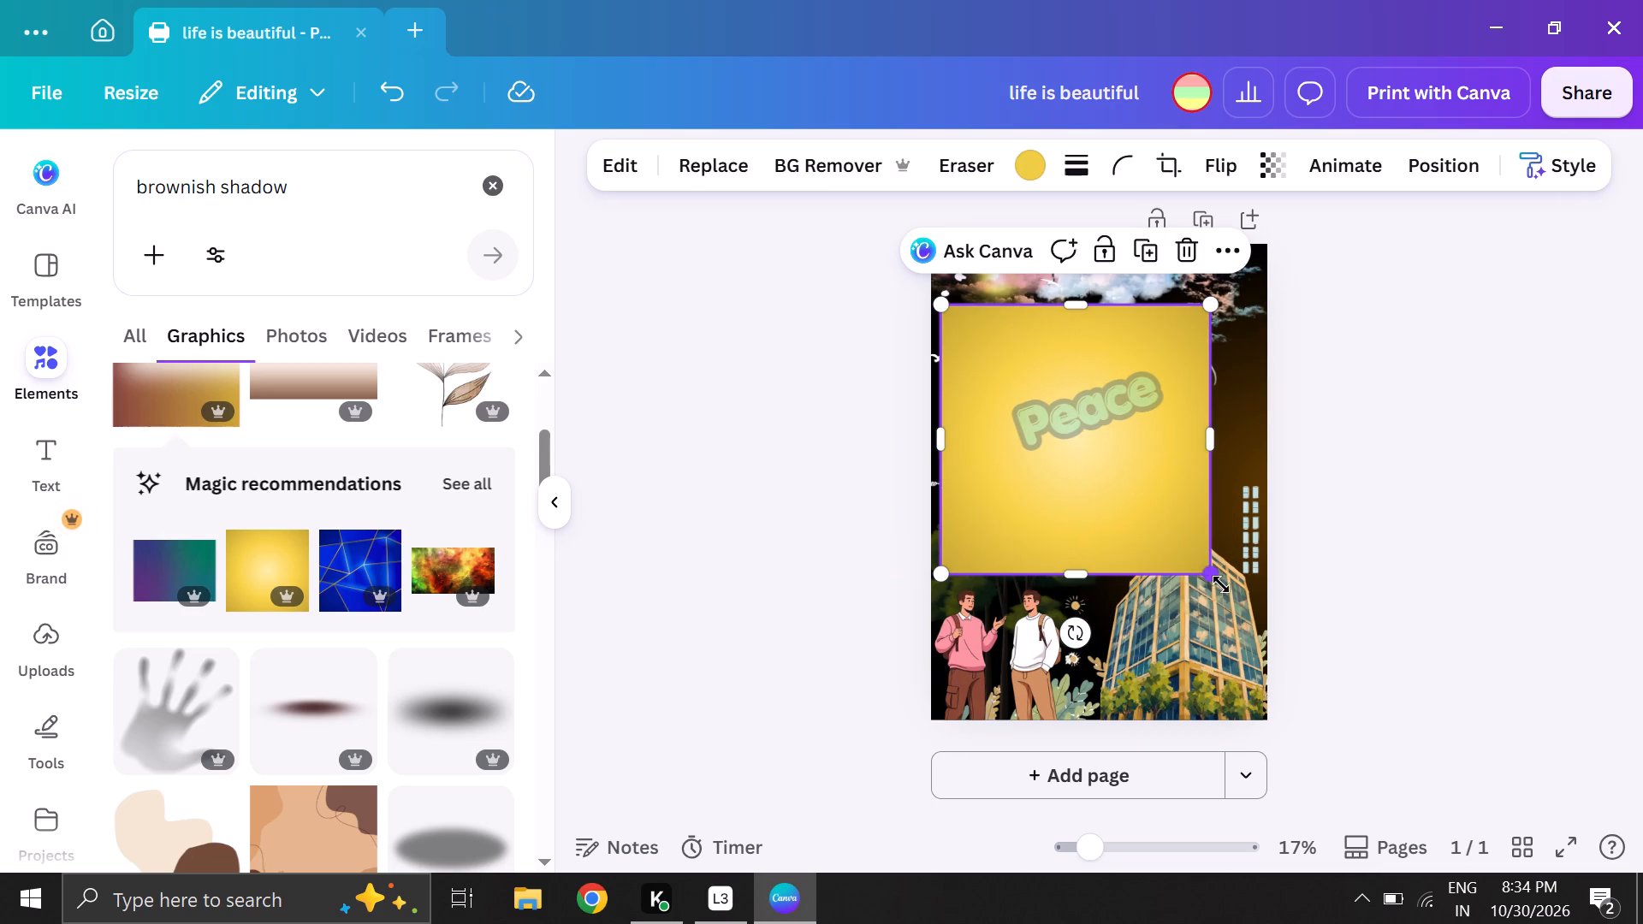
left_click_drag(1221, 584, 1228, 591)
left_click_drag(1109, 501, 1103, 495)
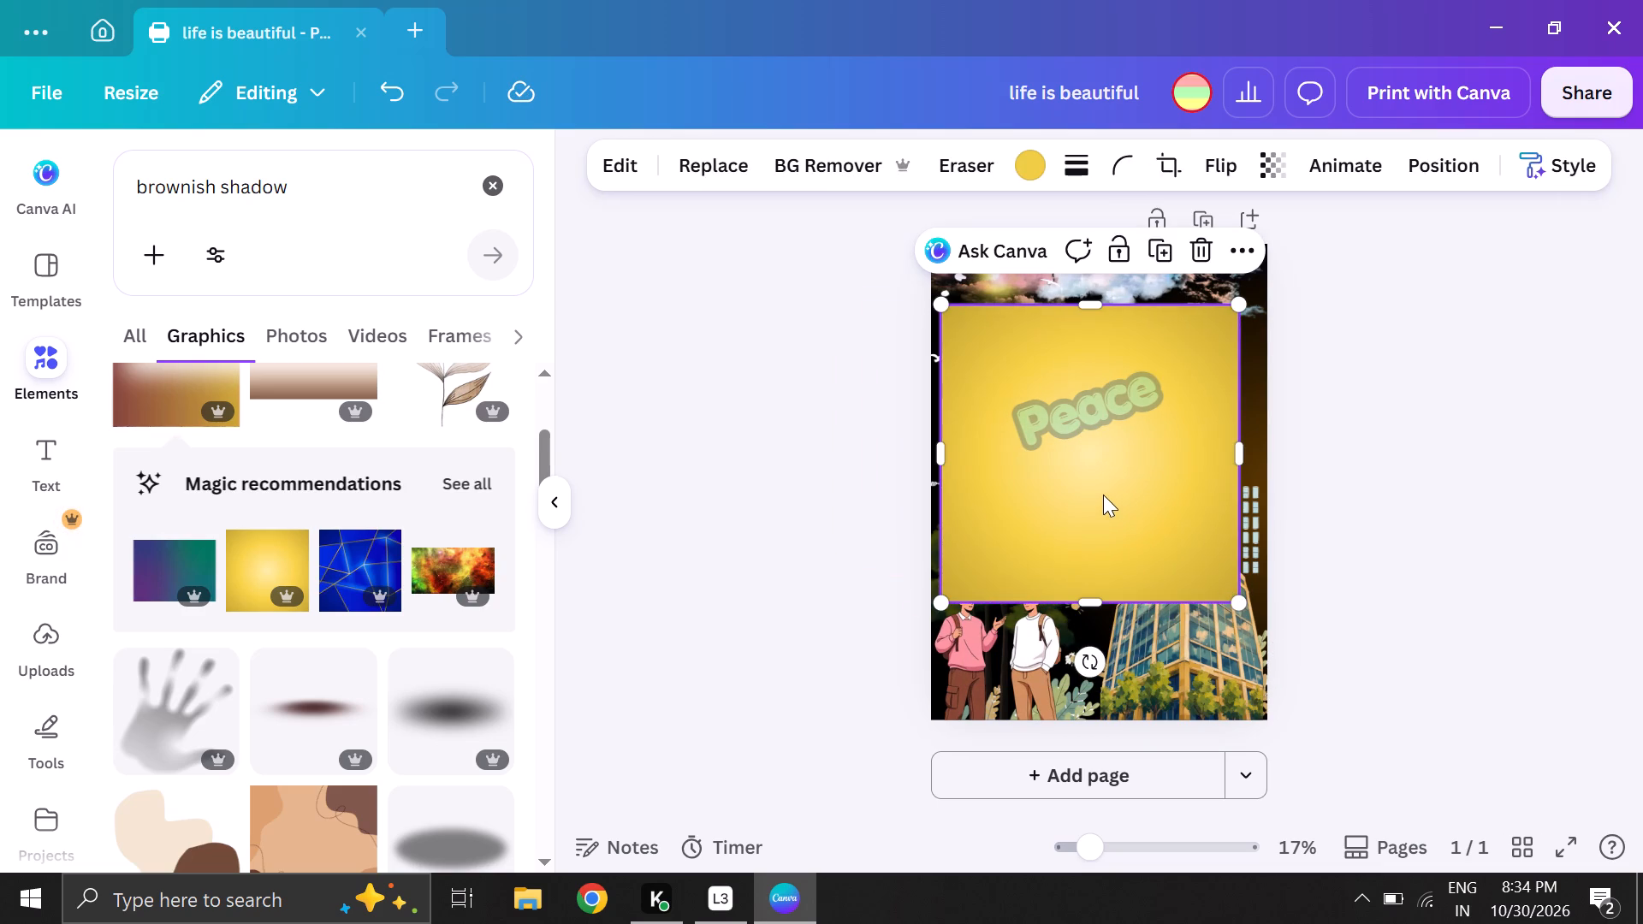
left_click_drag(1103, 495, 1096, 490)
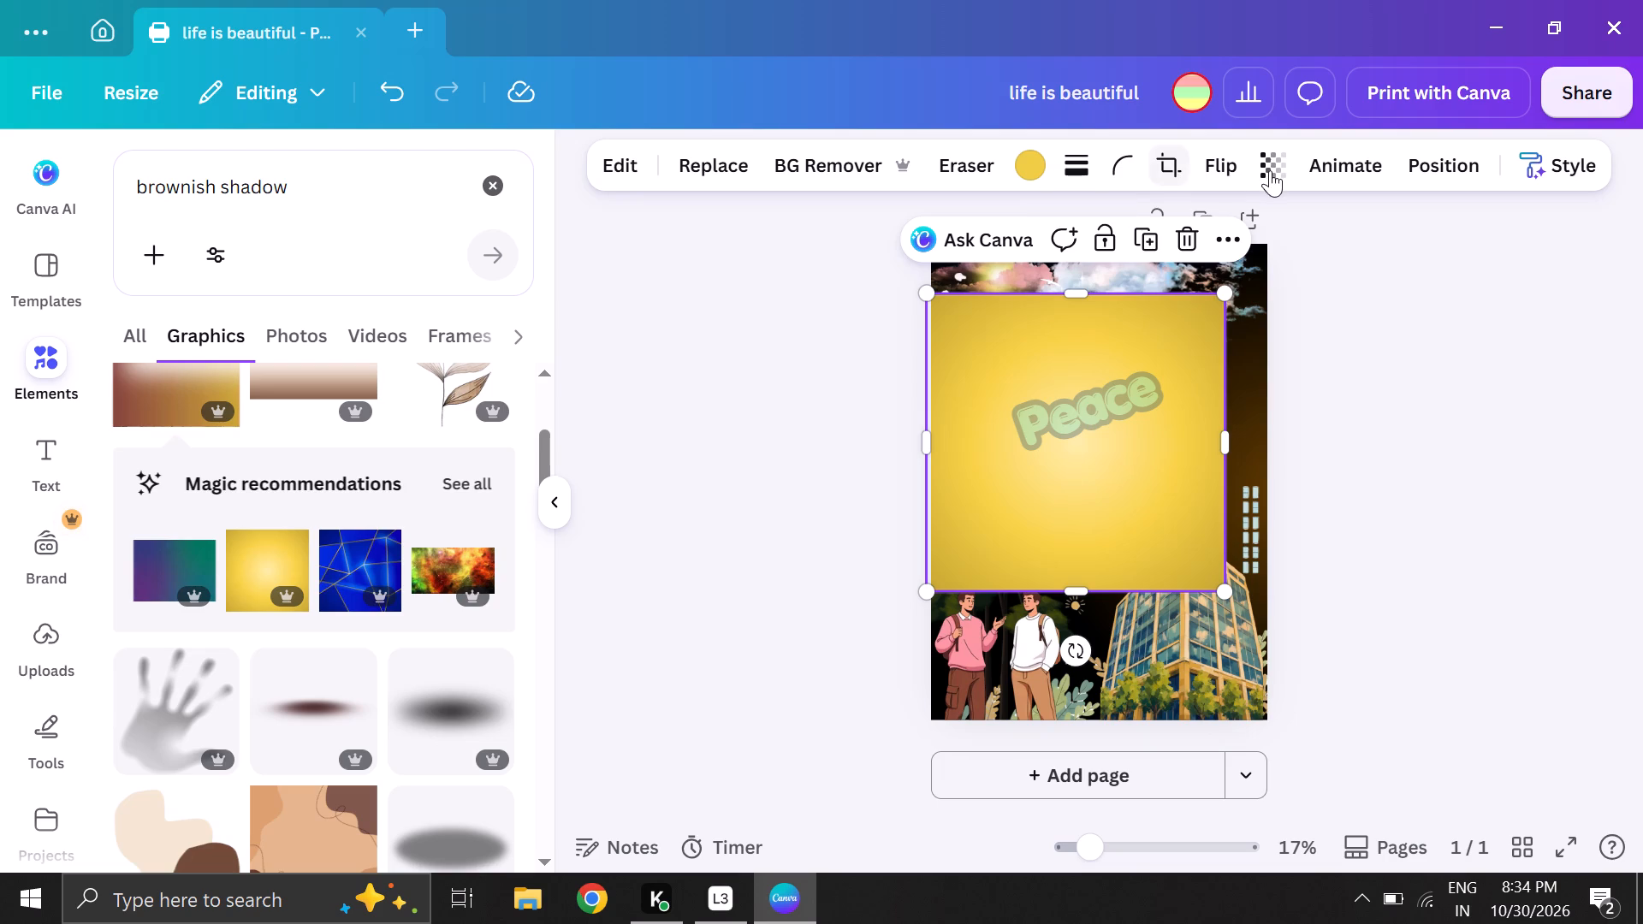
Set the yellow gradient's transparency to 8.
left_click(1272, 166)
left_click(1155, 257)
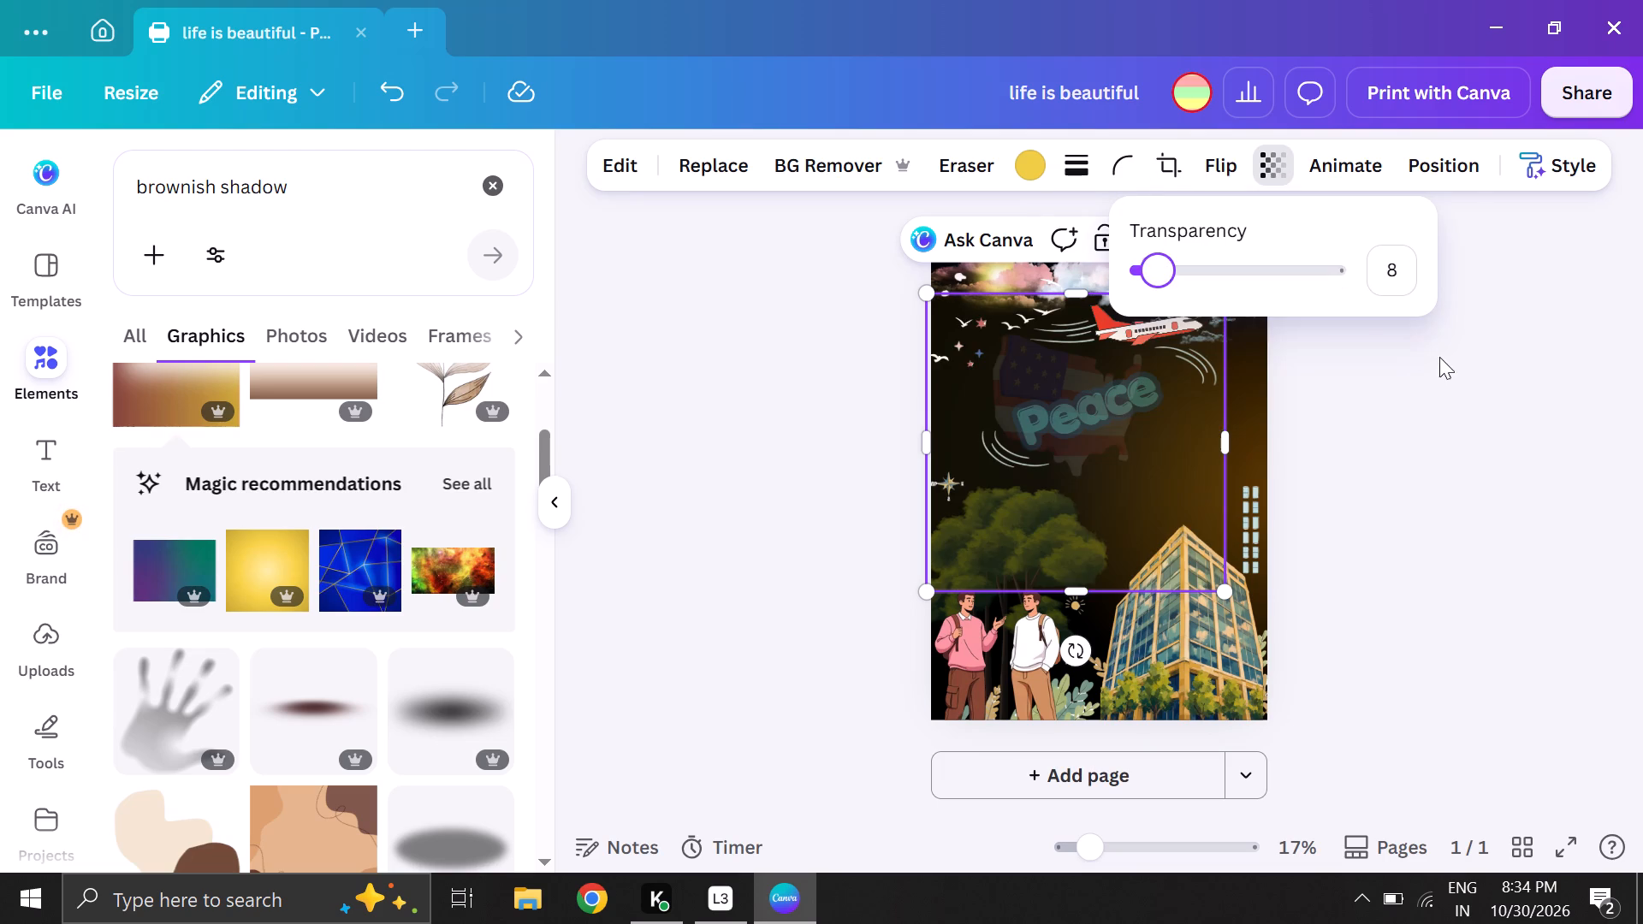
left_click(1440, 360)
left_click(690, 474)
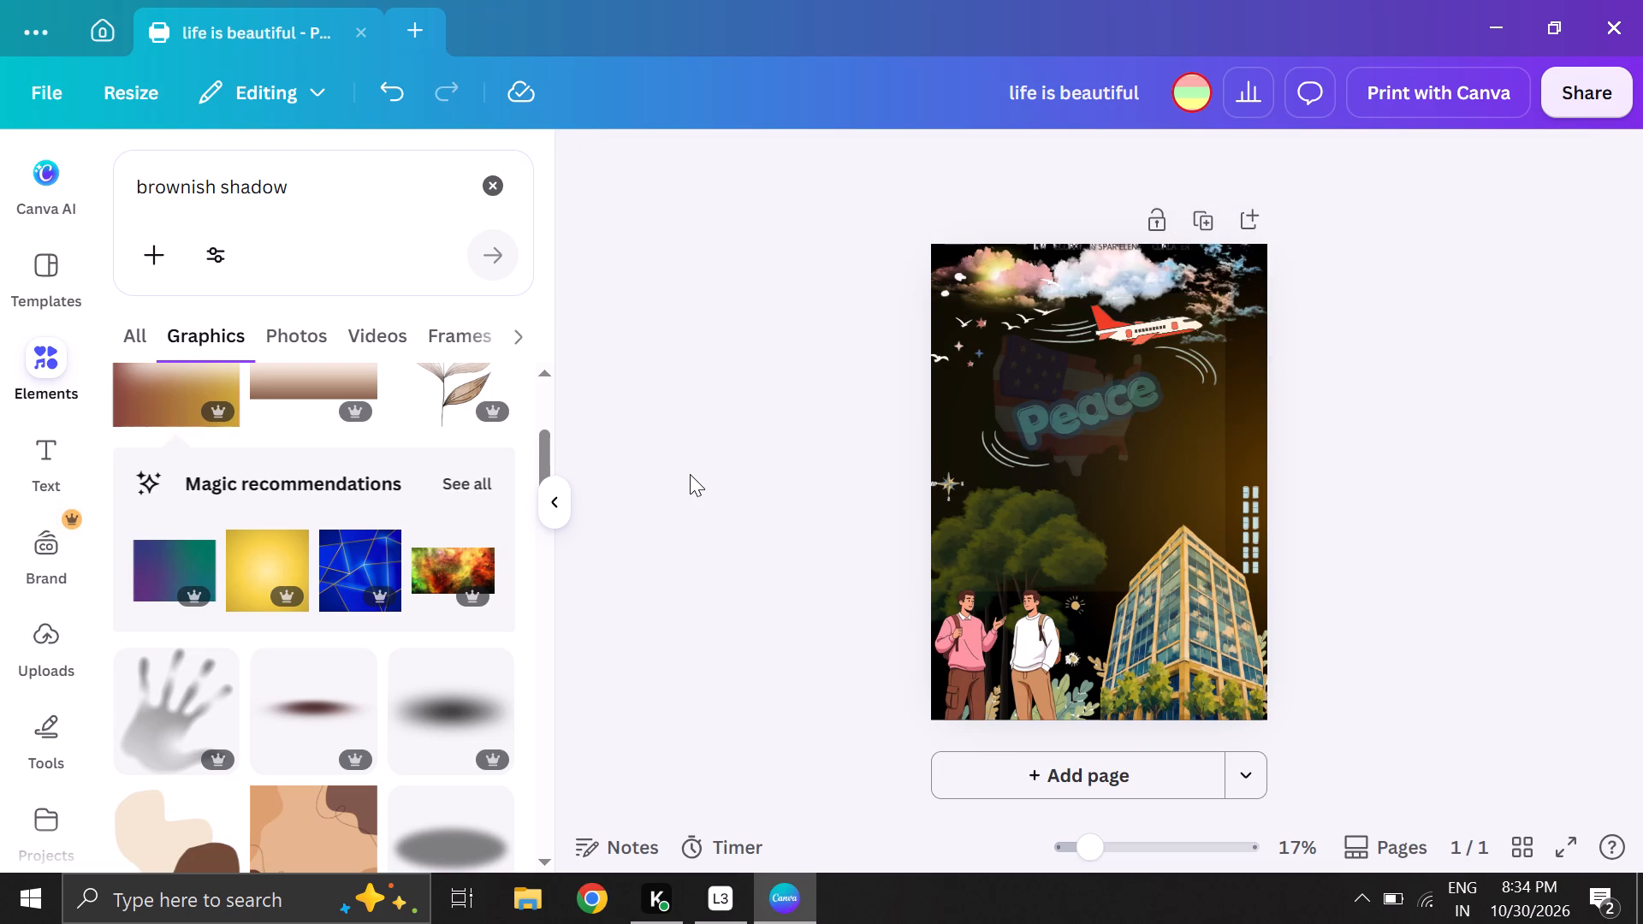
Delete the faint yellow gradient square covering the middle of the poster.
left_click(1183, 501)
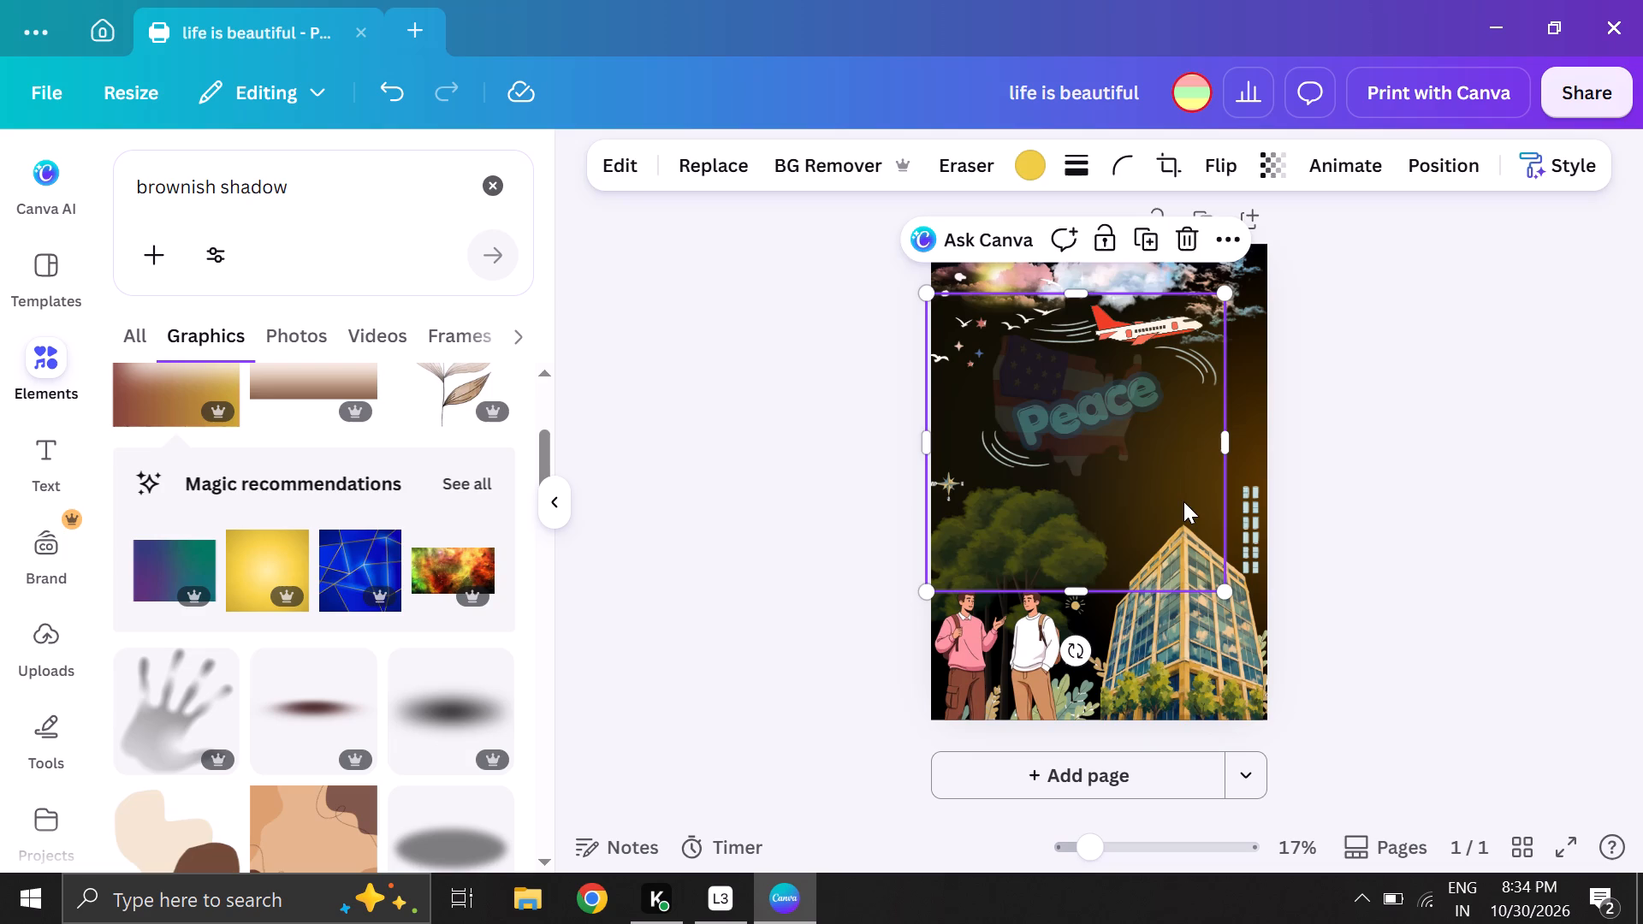
key("shift+Delete")
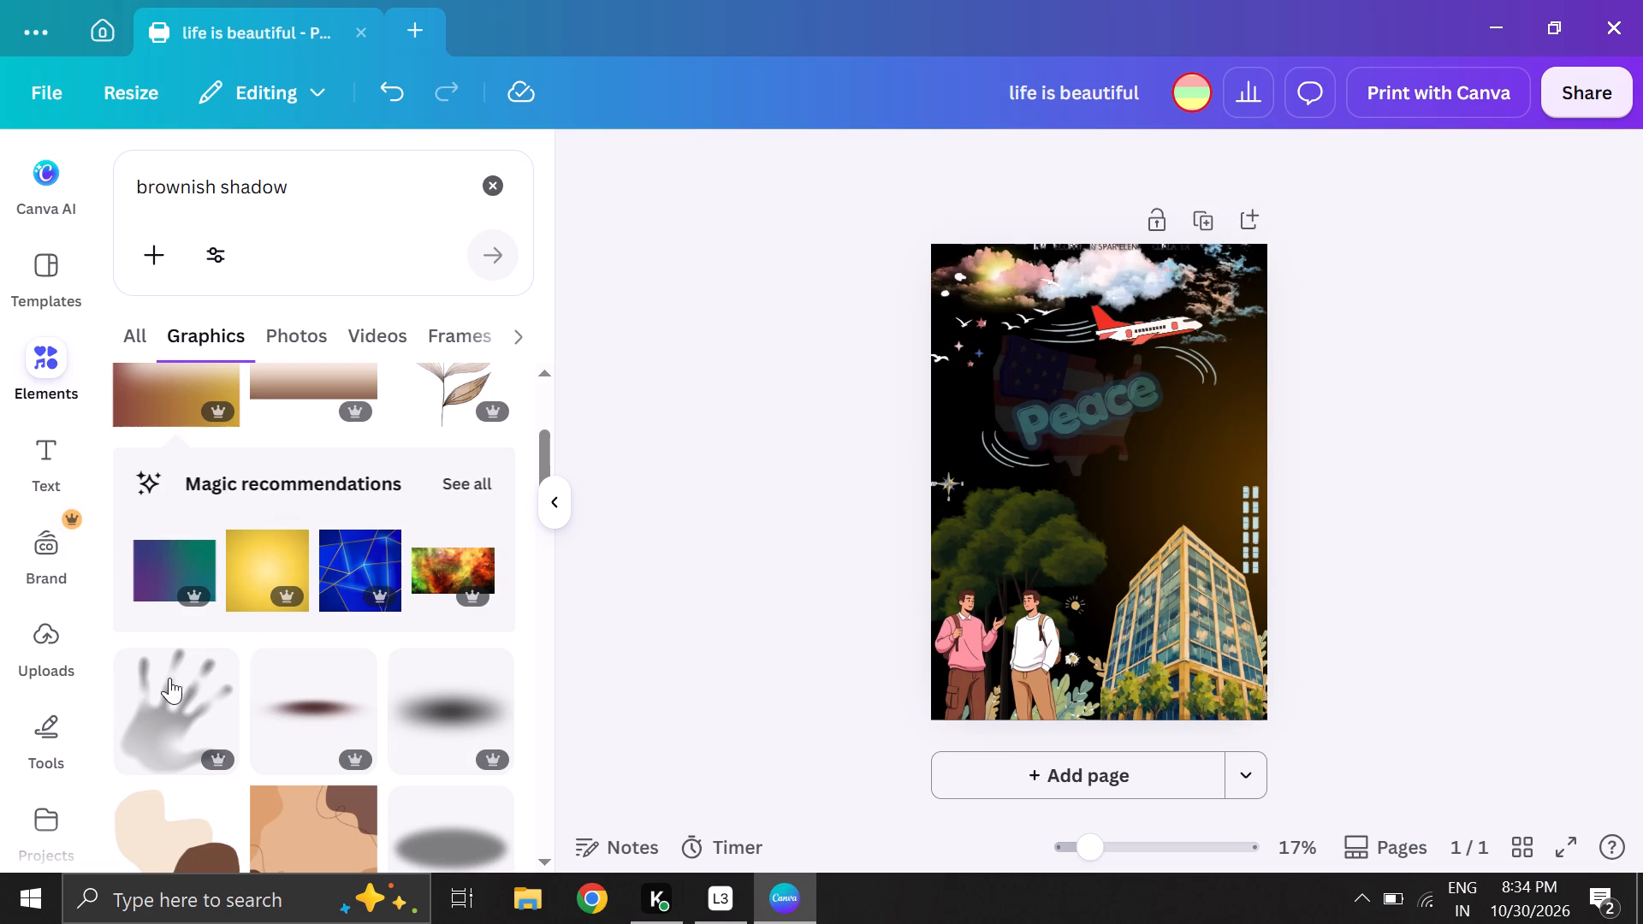
Look through more brownish shadow graphics, clear the element search and browse the element categories.
scroll(200, 671, "down", 6)
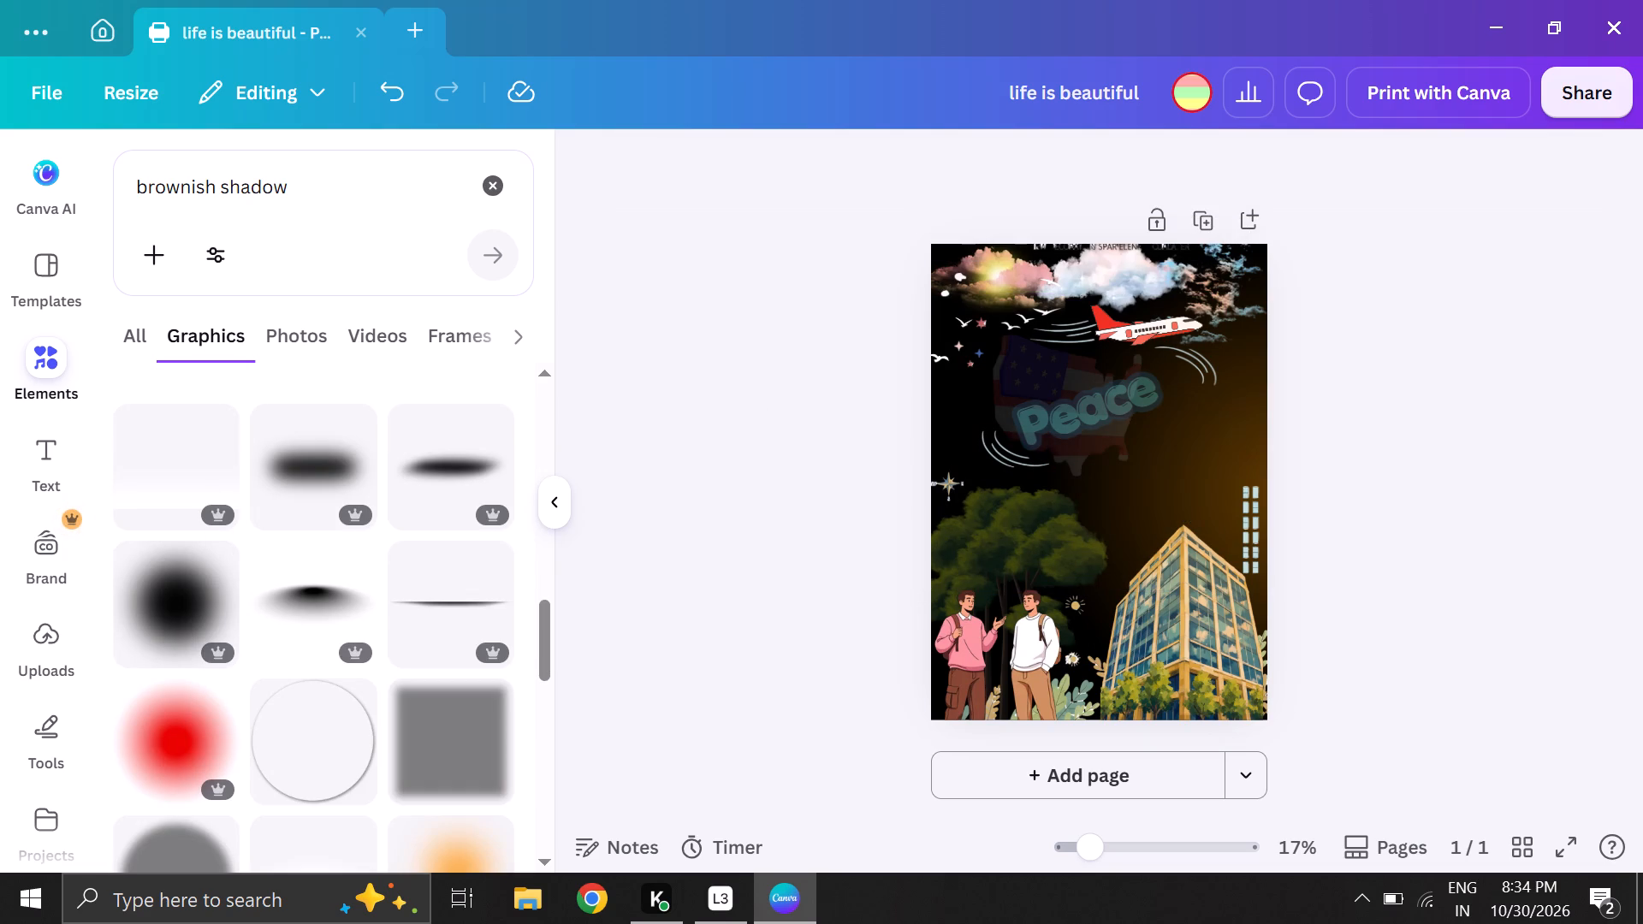
left_click(311, 176)
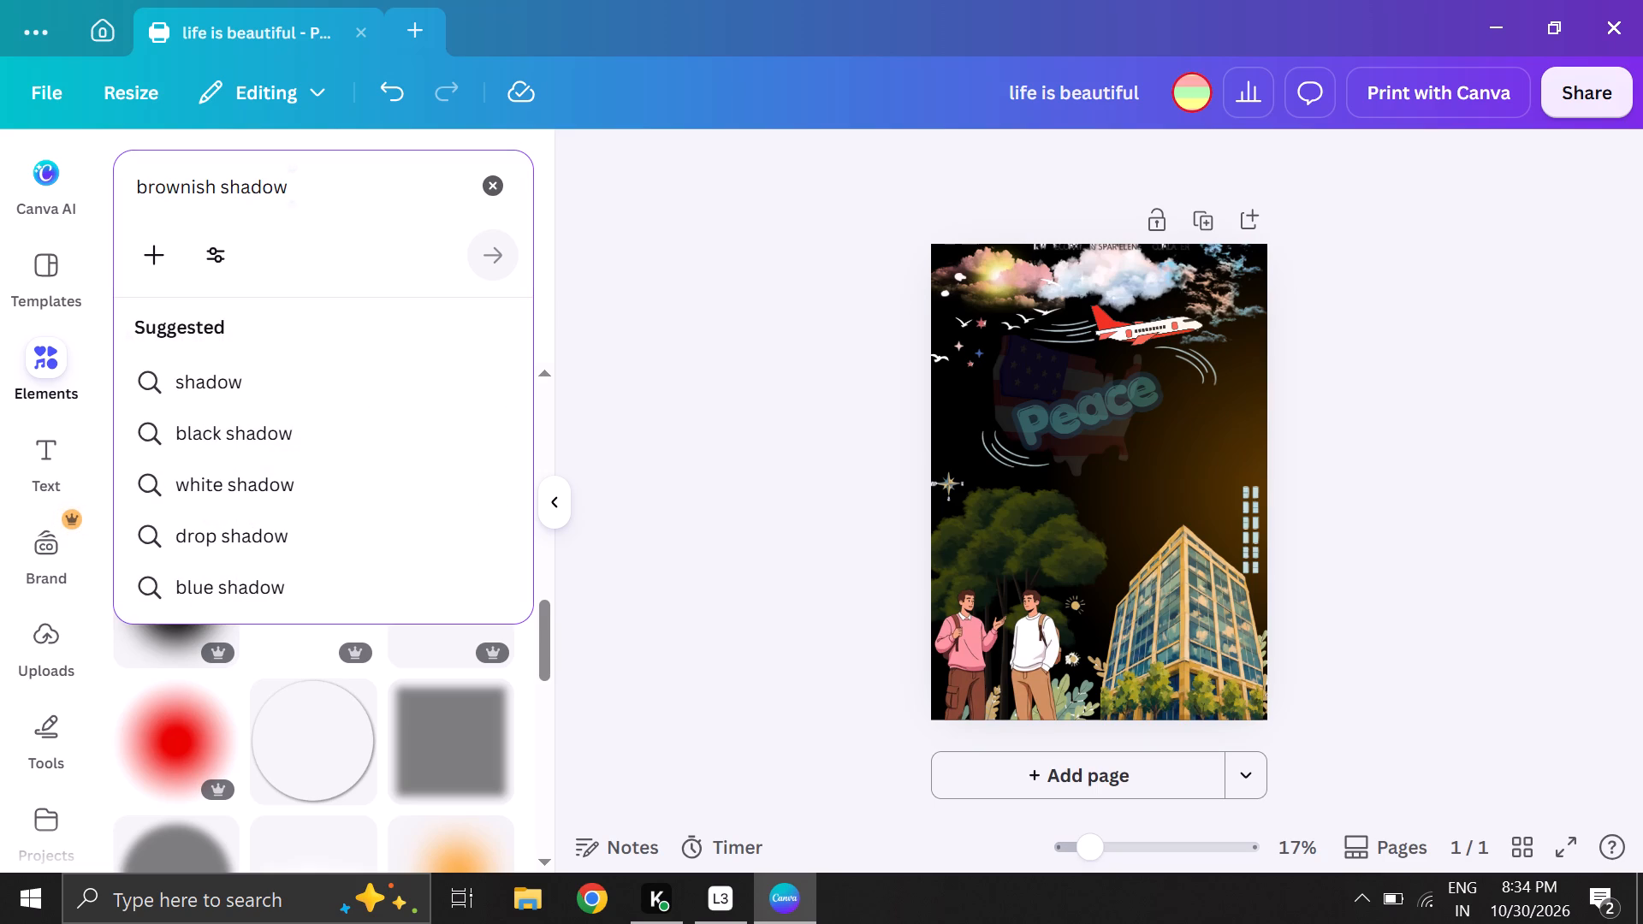
left_click(471, 182)
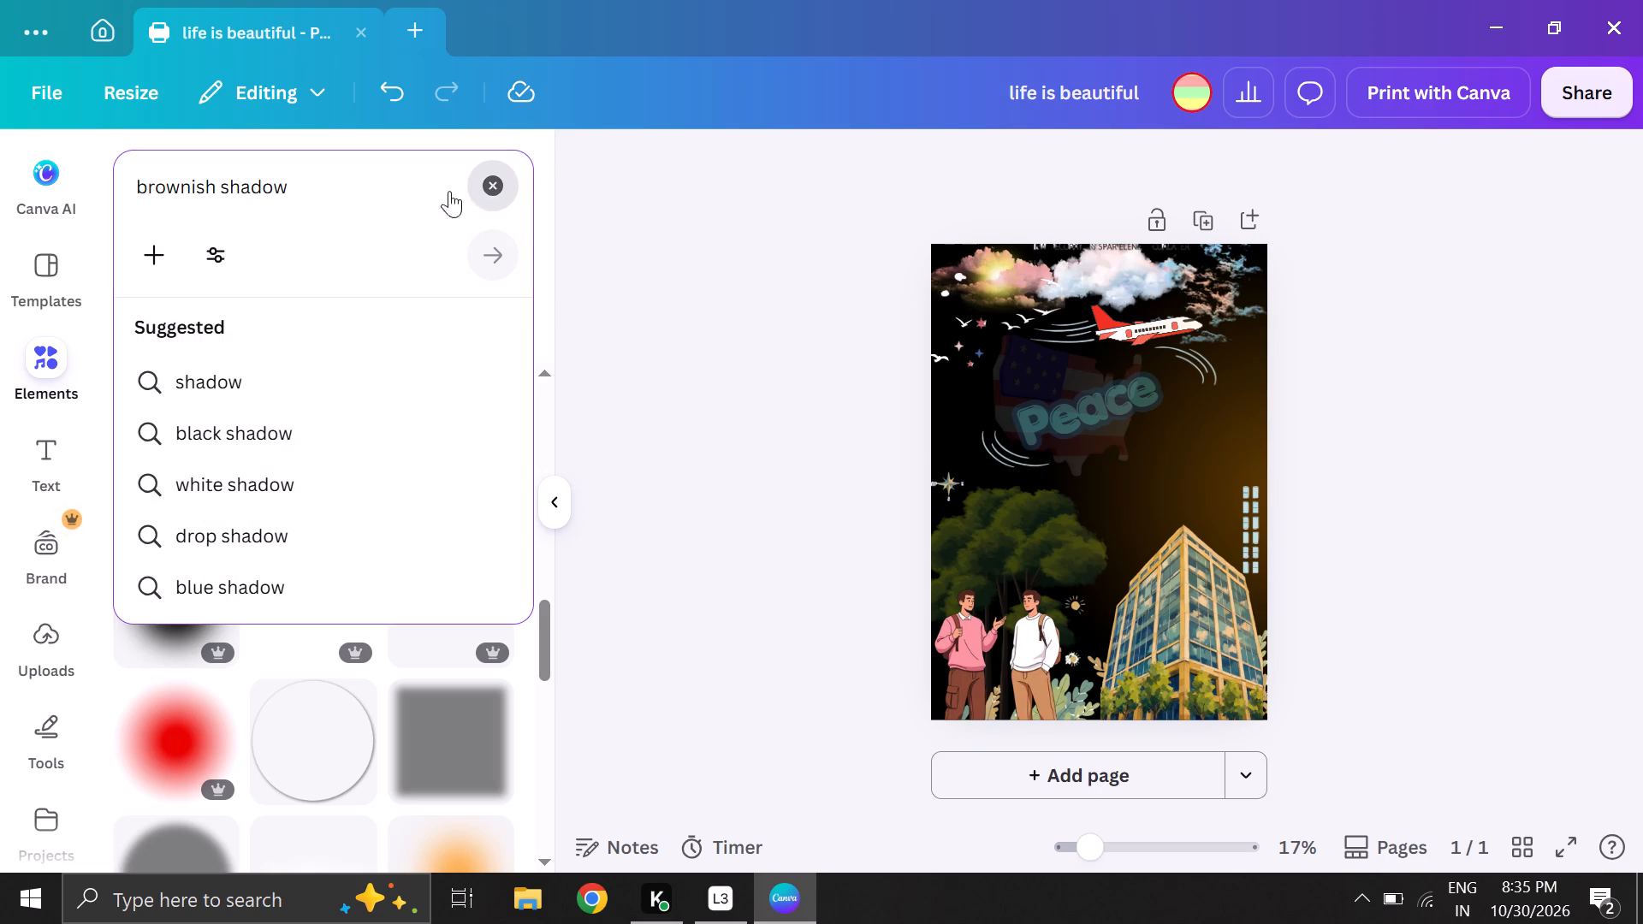
left_click(467, 185)
left_click(737, 317)
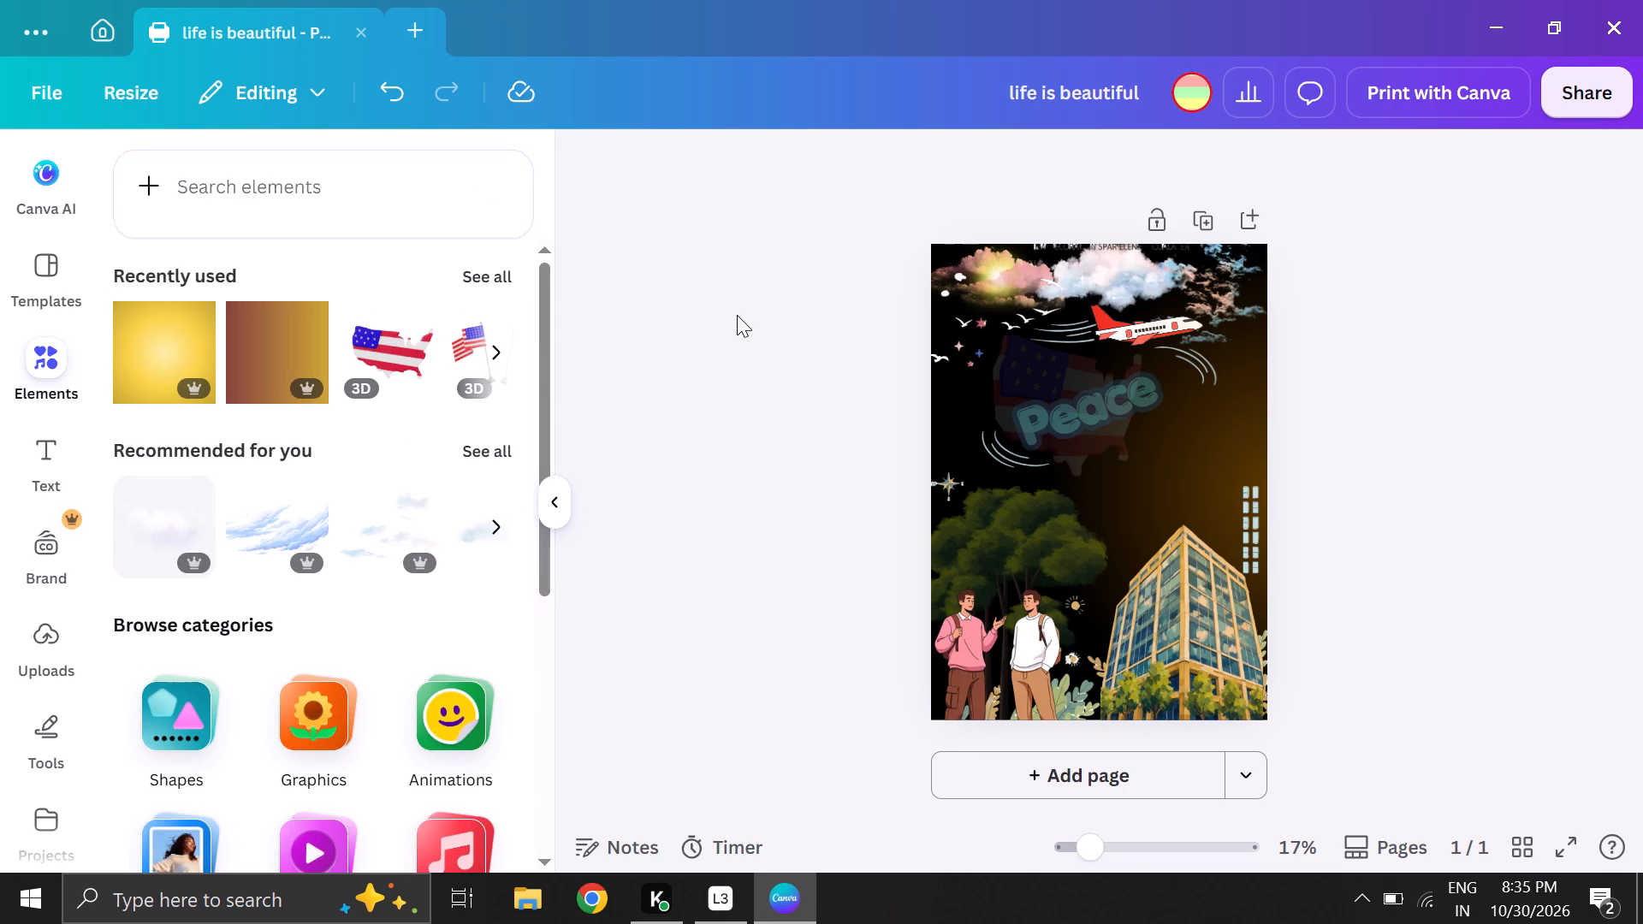
scroll(357, 597, "down", 2)
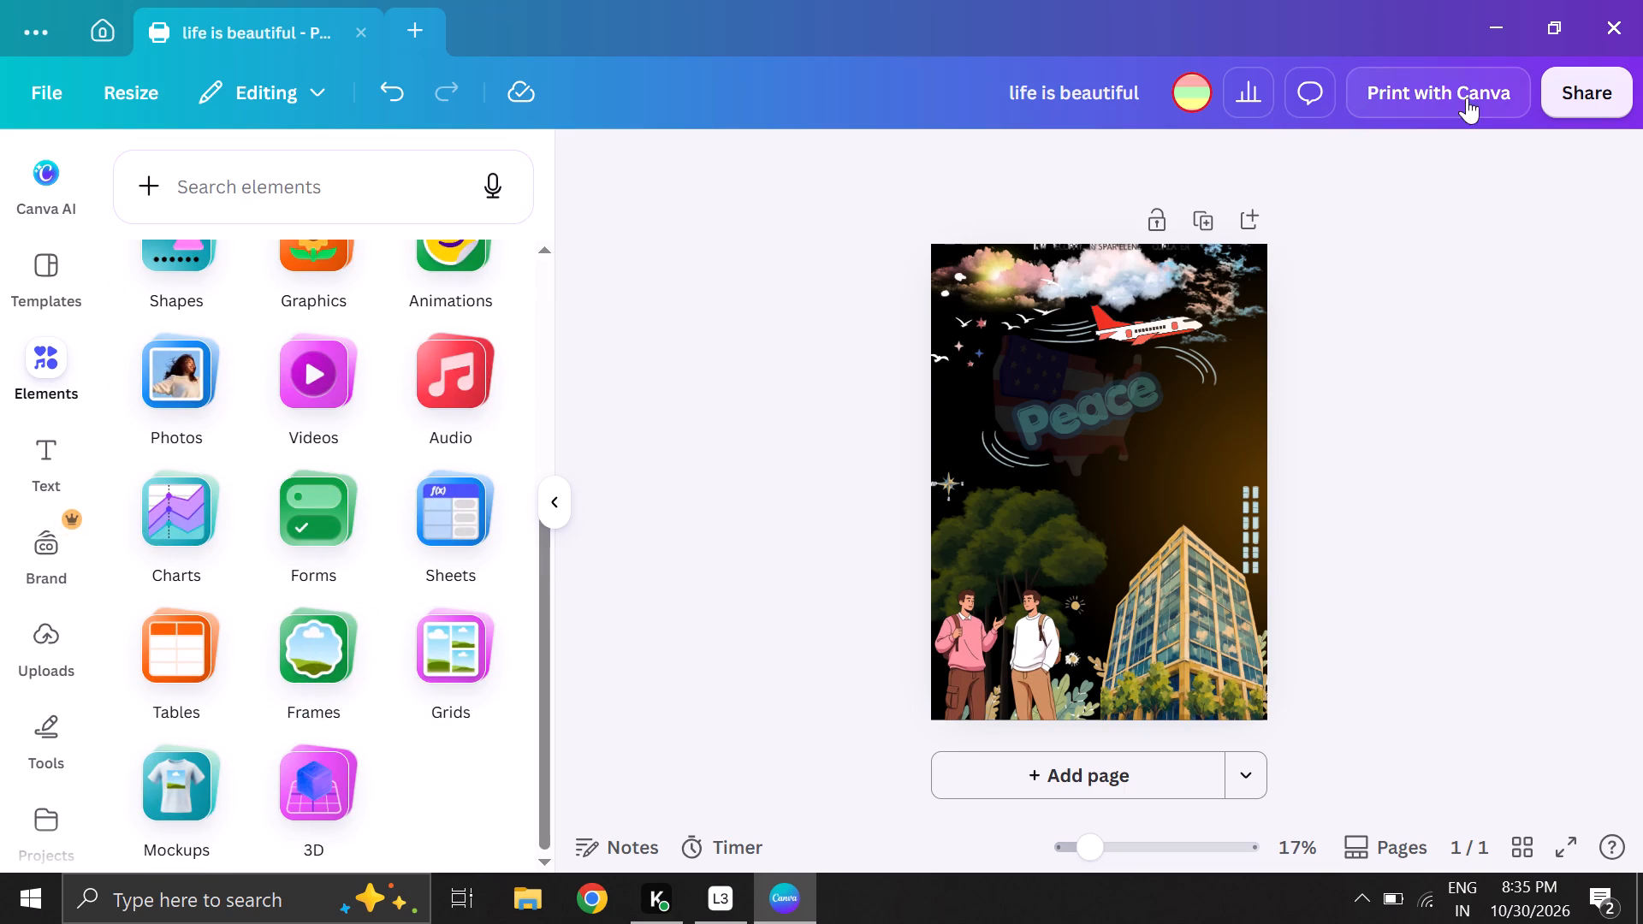
Download the poster as a high-quality PNG at size 1 and save it as "life is beautiful" in the CANVAS folder.
left_click(1608, 104)
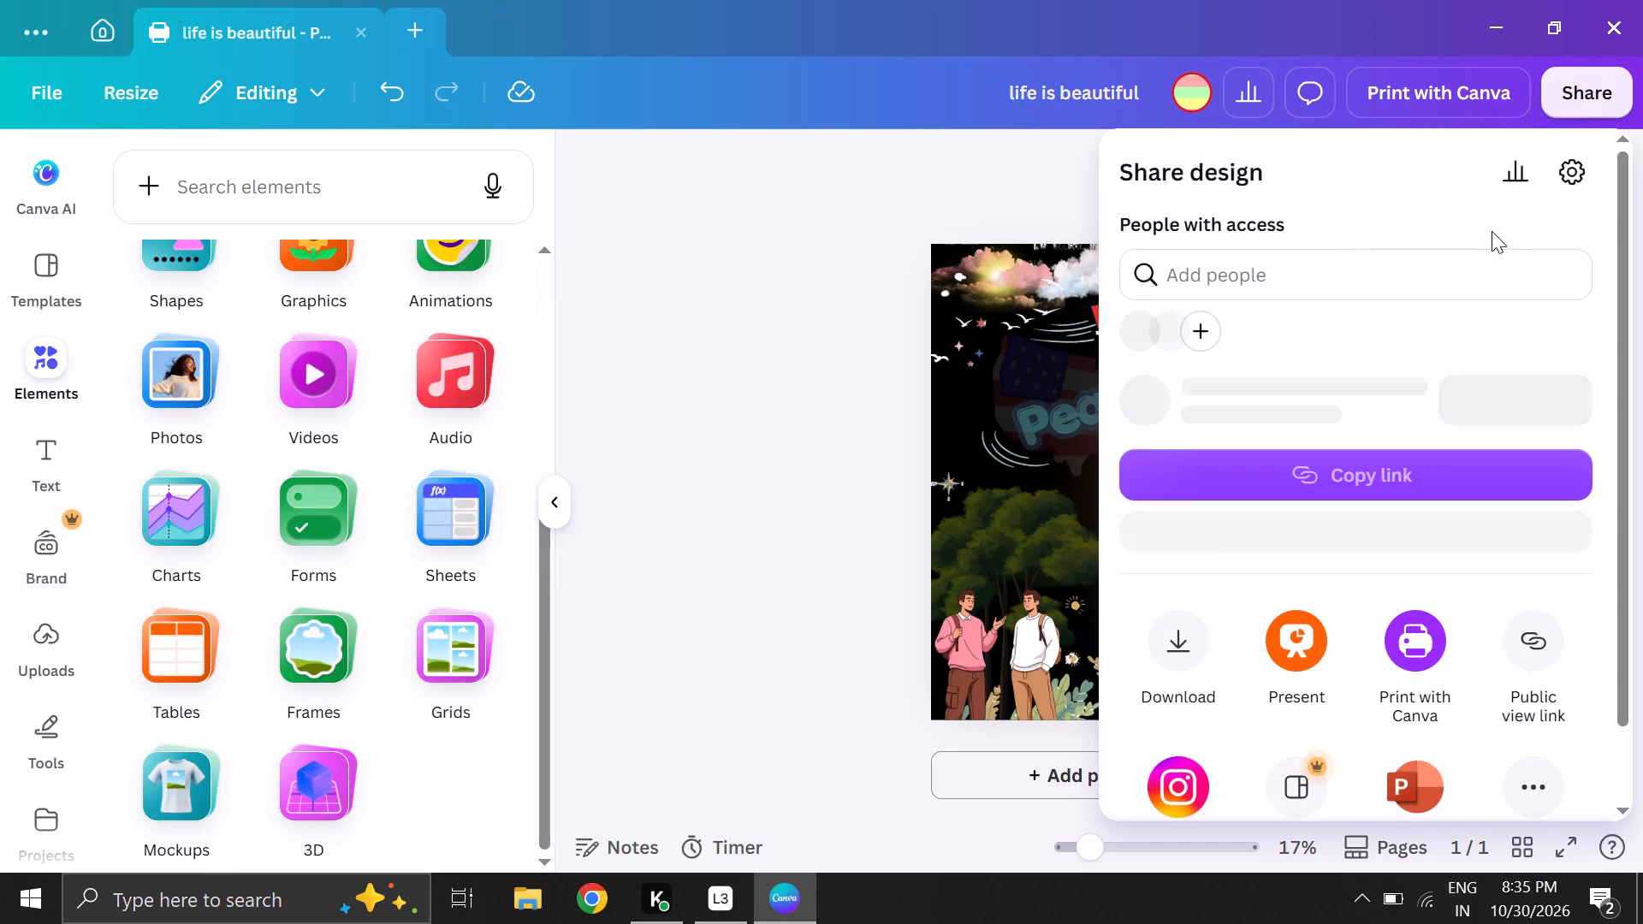
left_click(1182, 646)
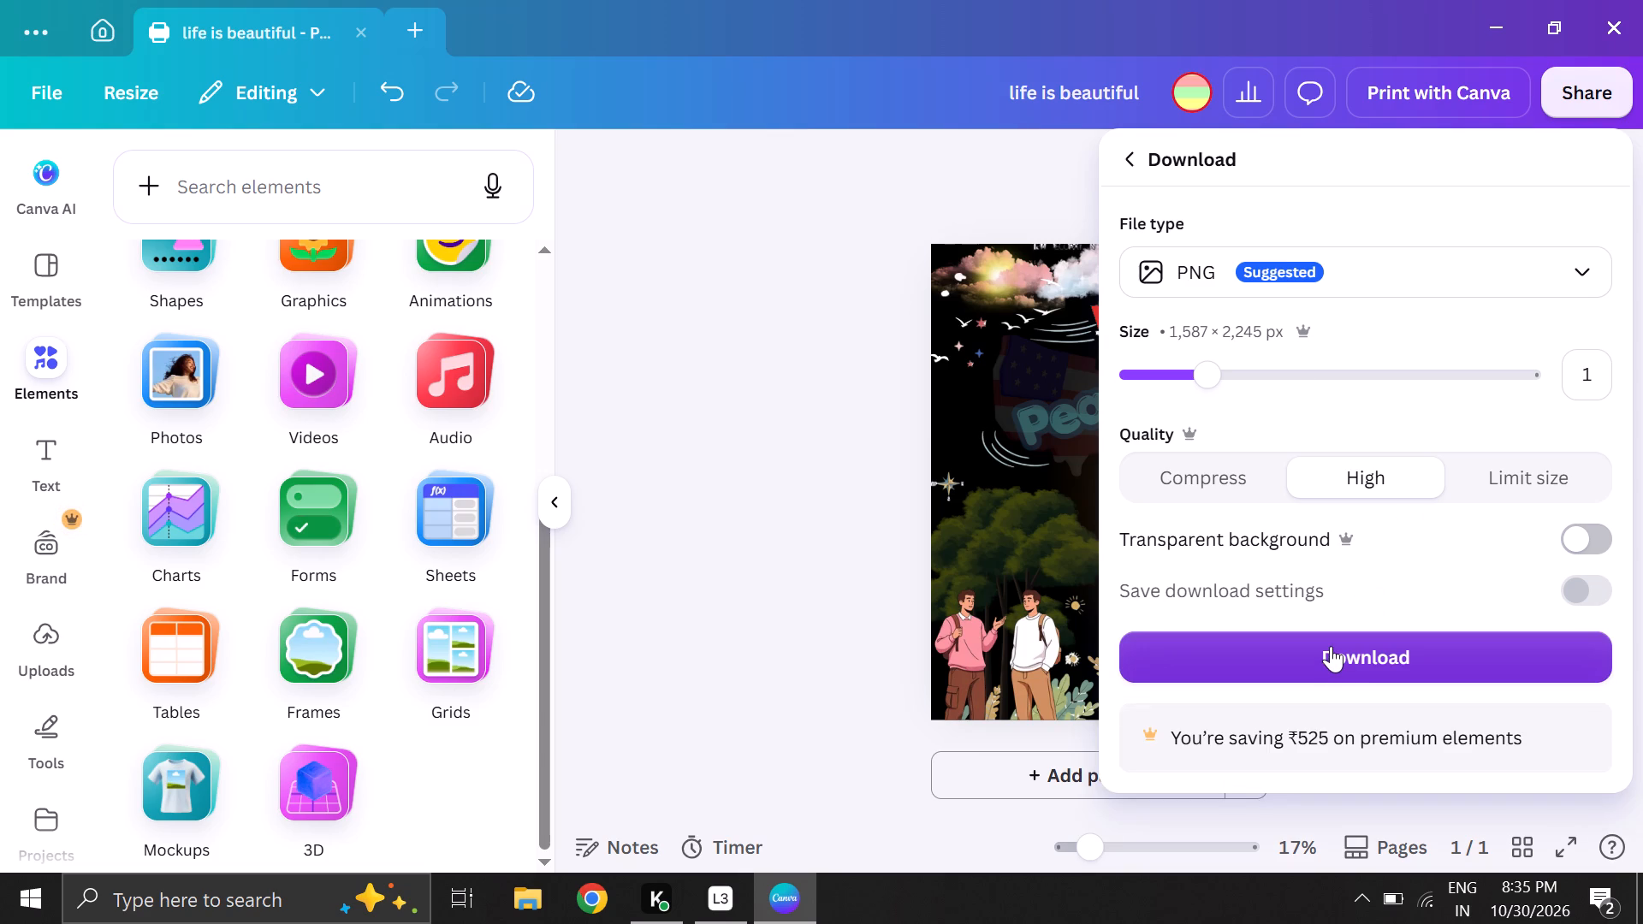
left_click(1331, 646)
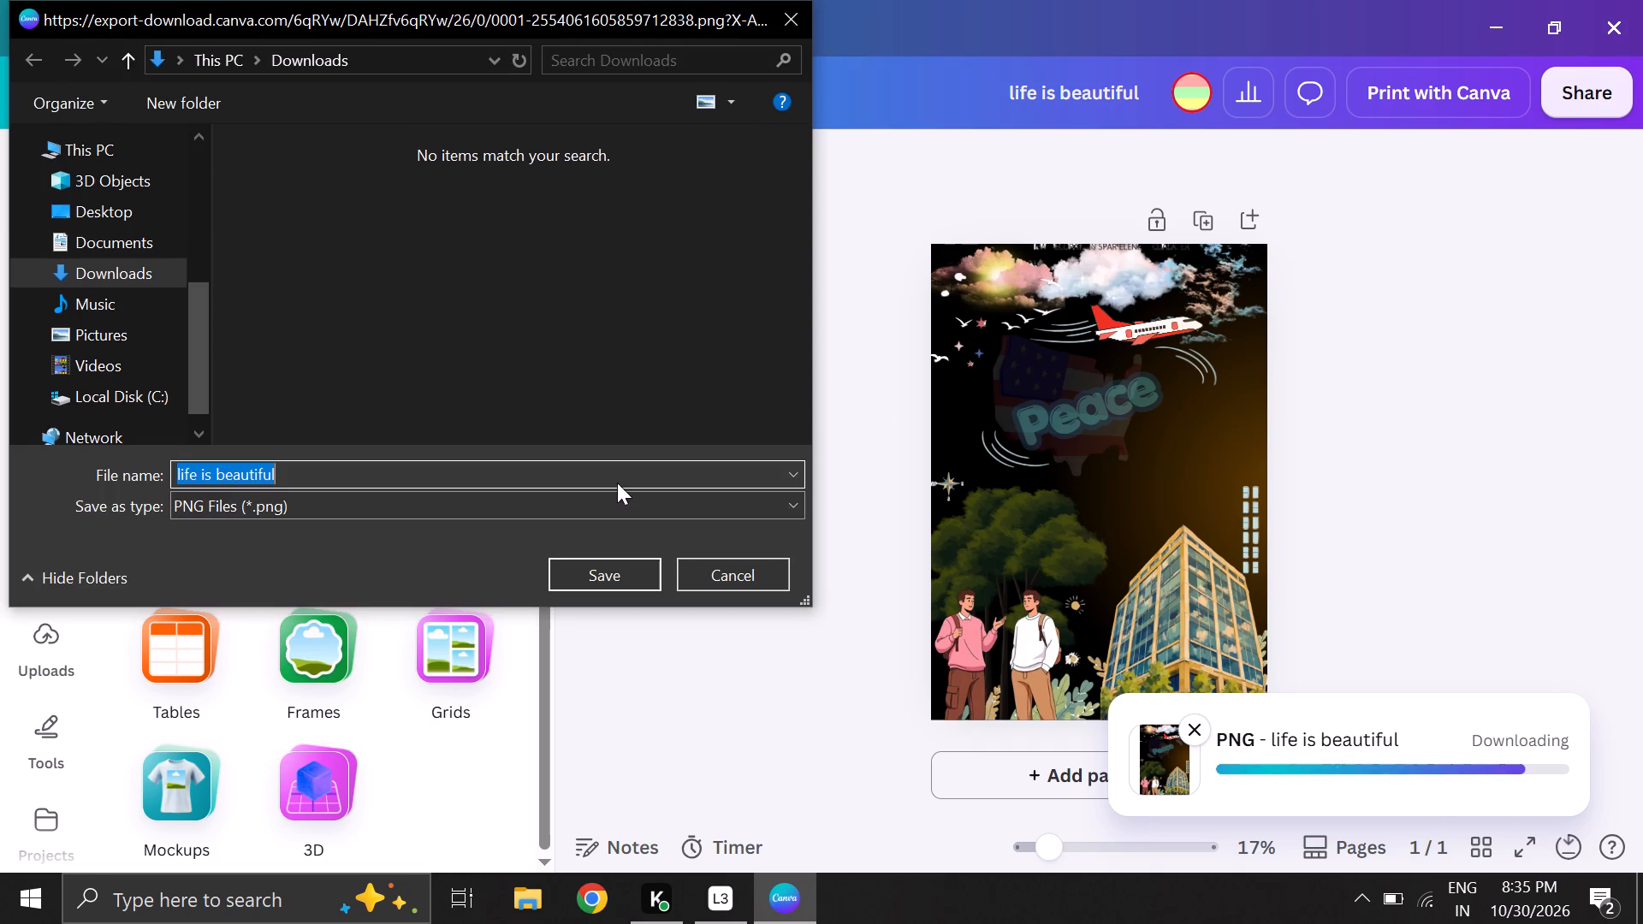
scroll(206, 316, "up", 5)
scroll(157, 253, "up", 4)
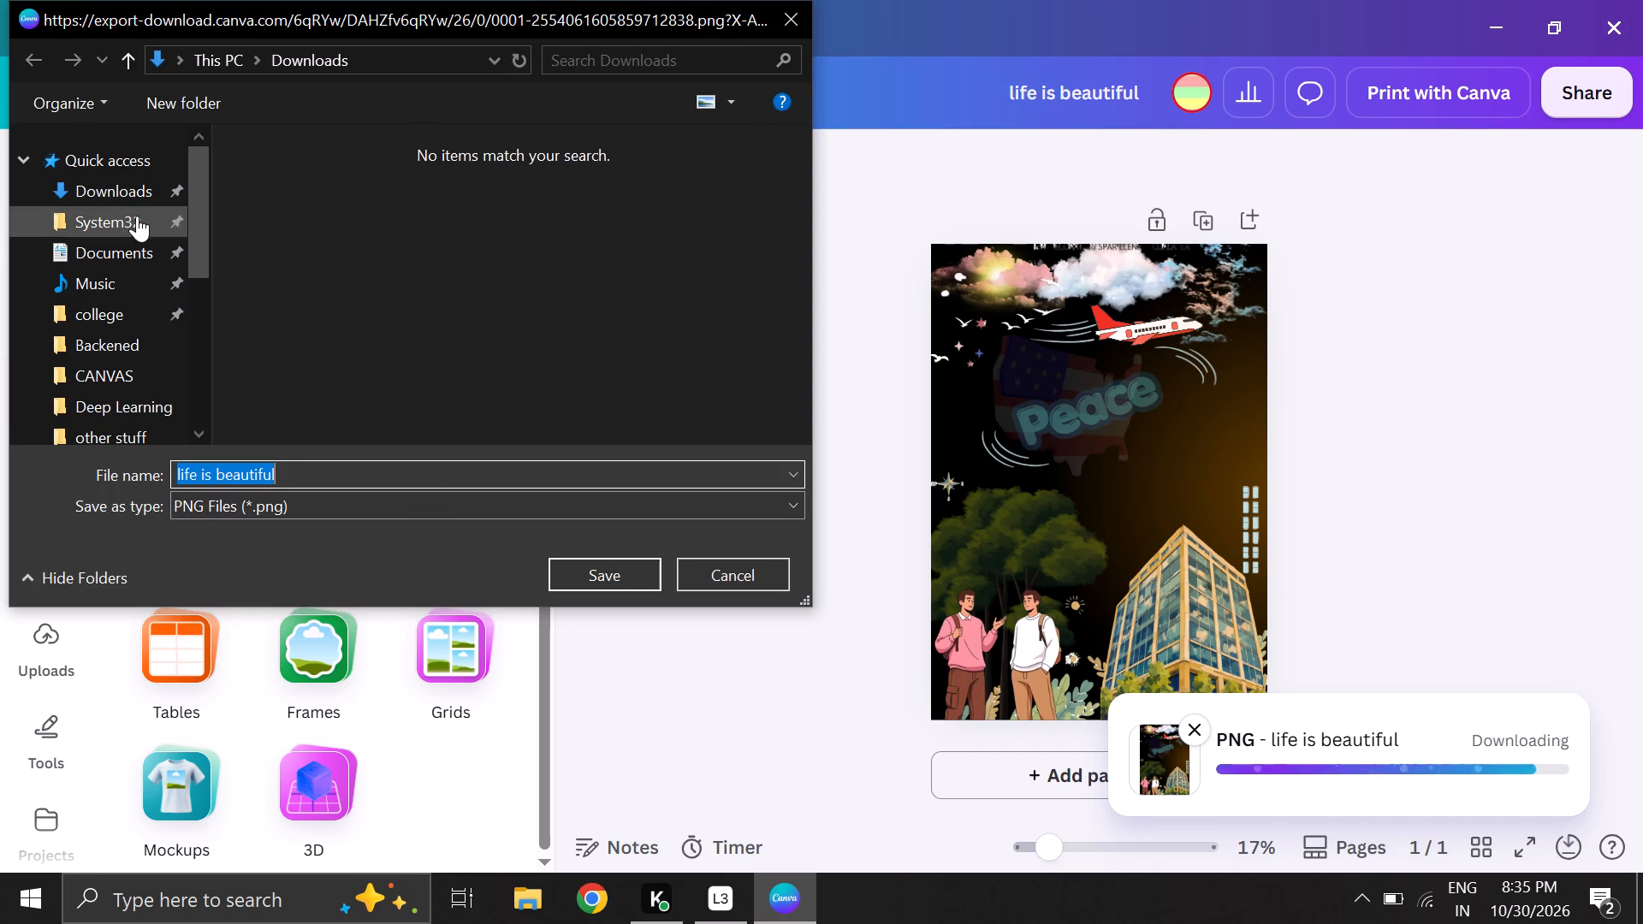
left_click(125, 352)
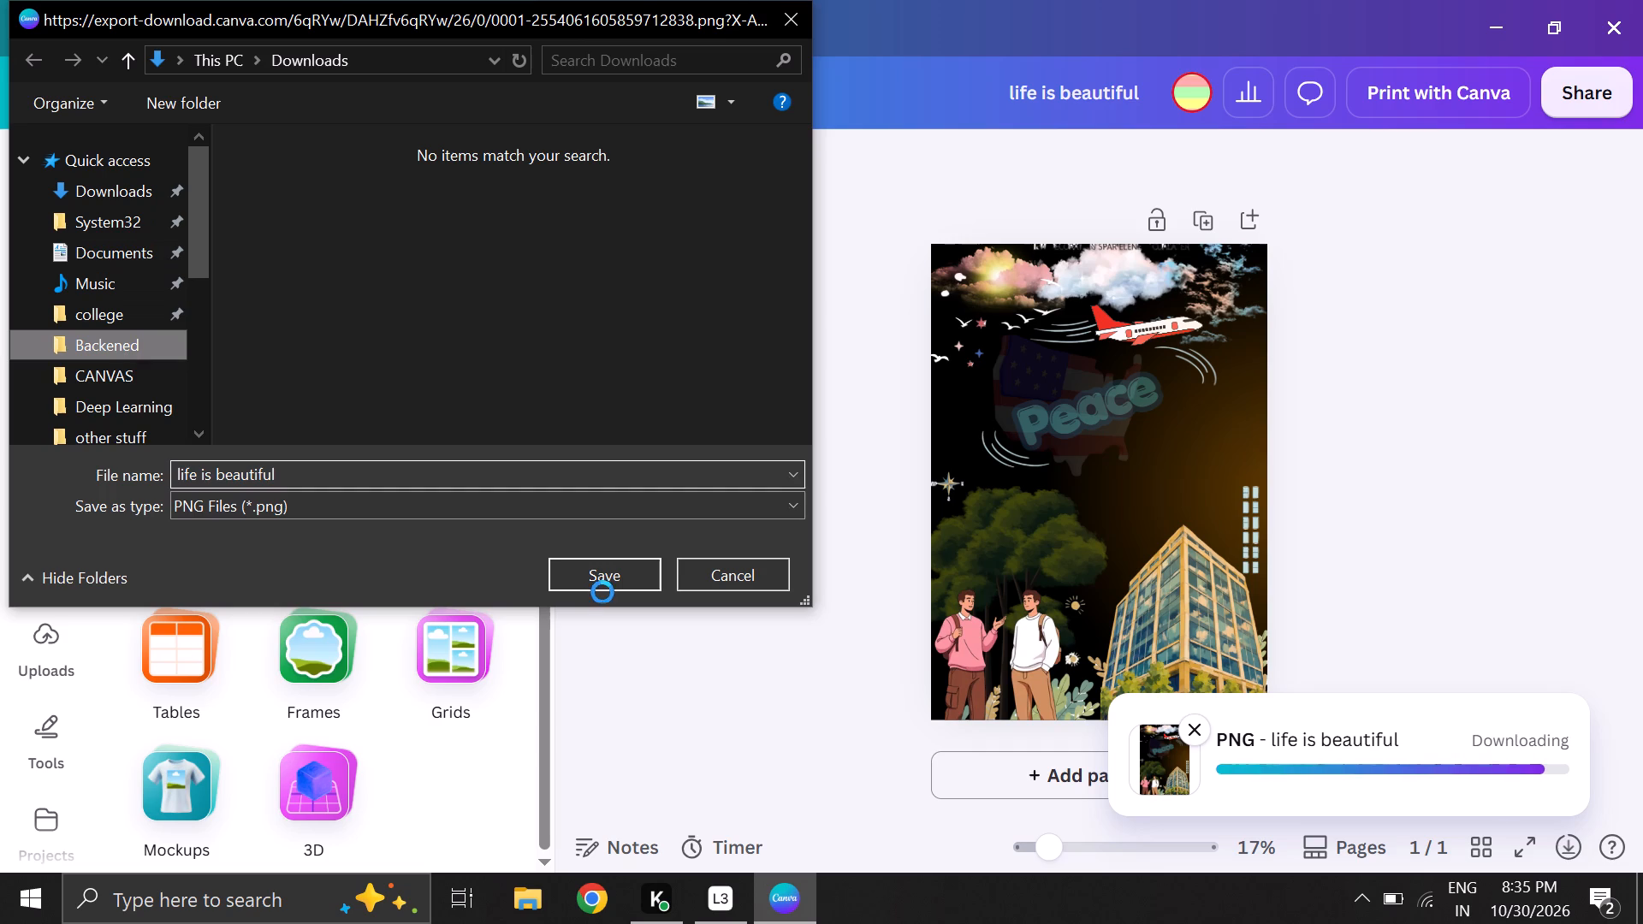
left_click(138, 370)
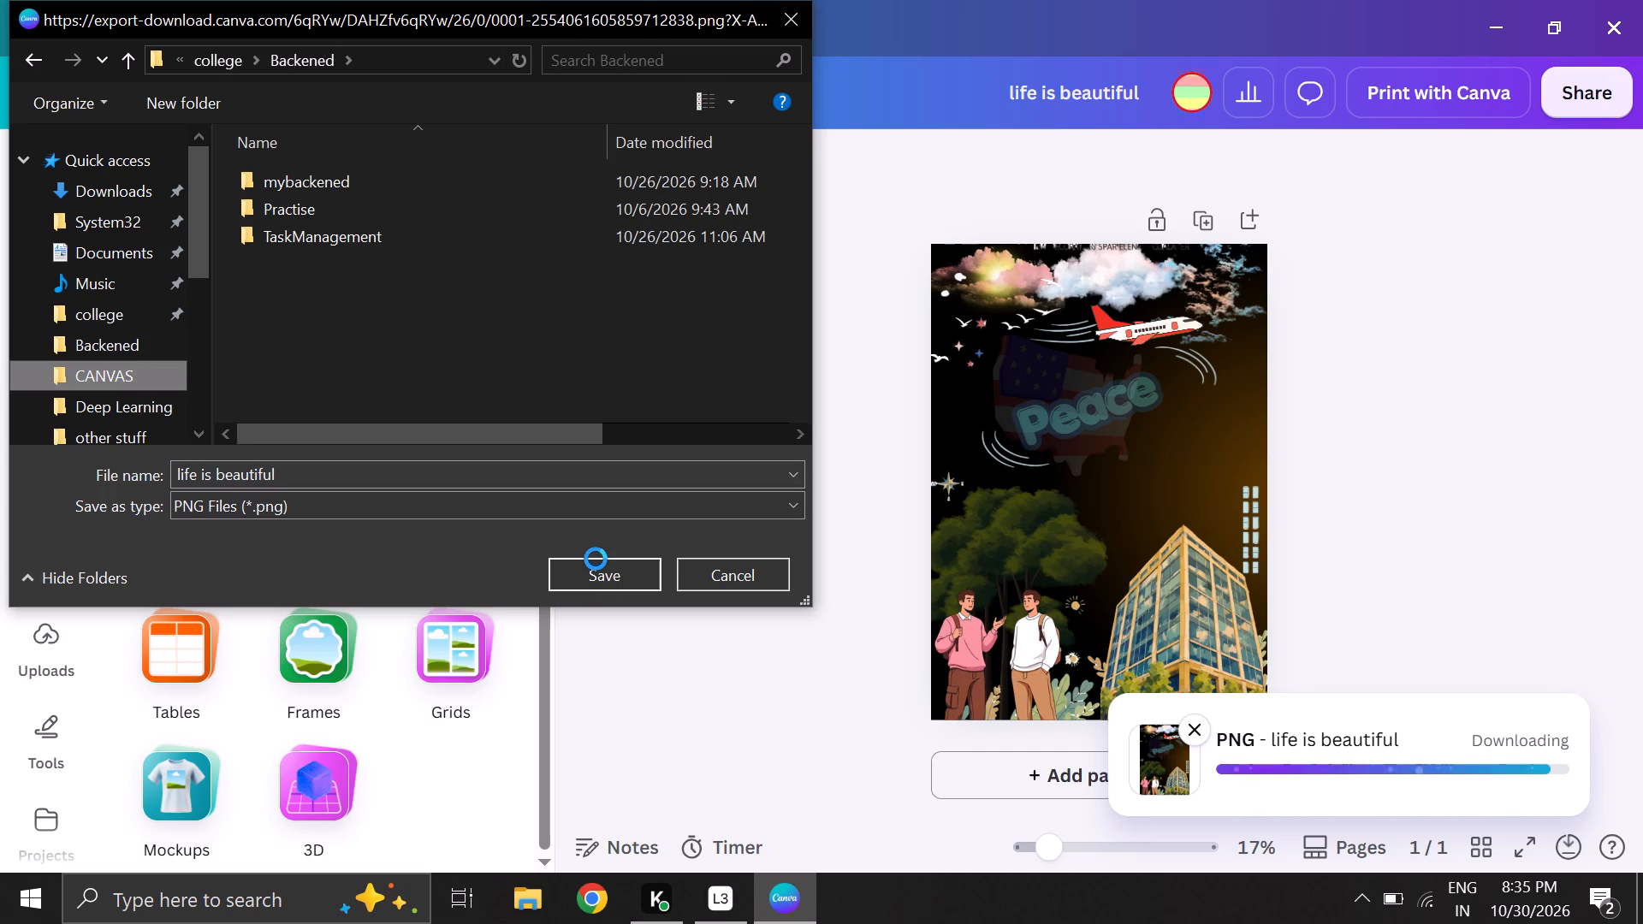
left_click(597, 570)
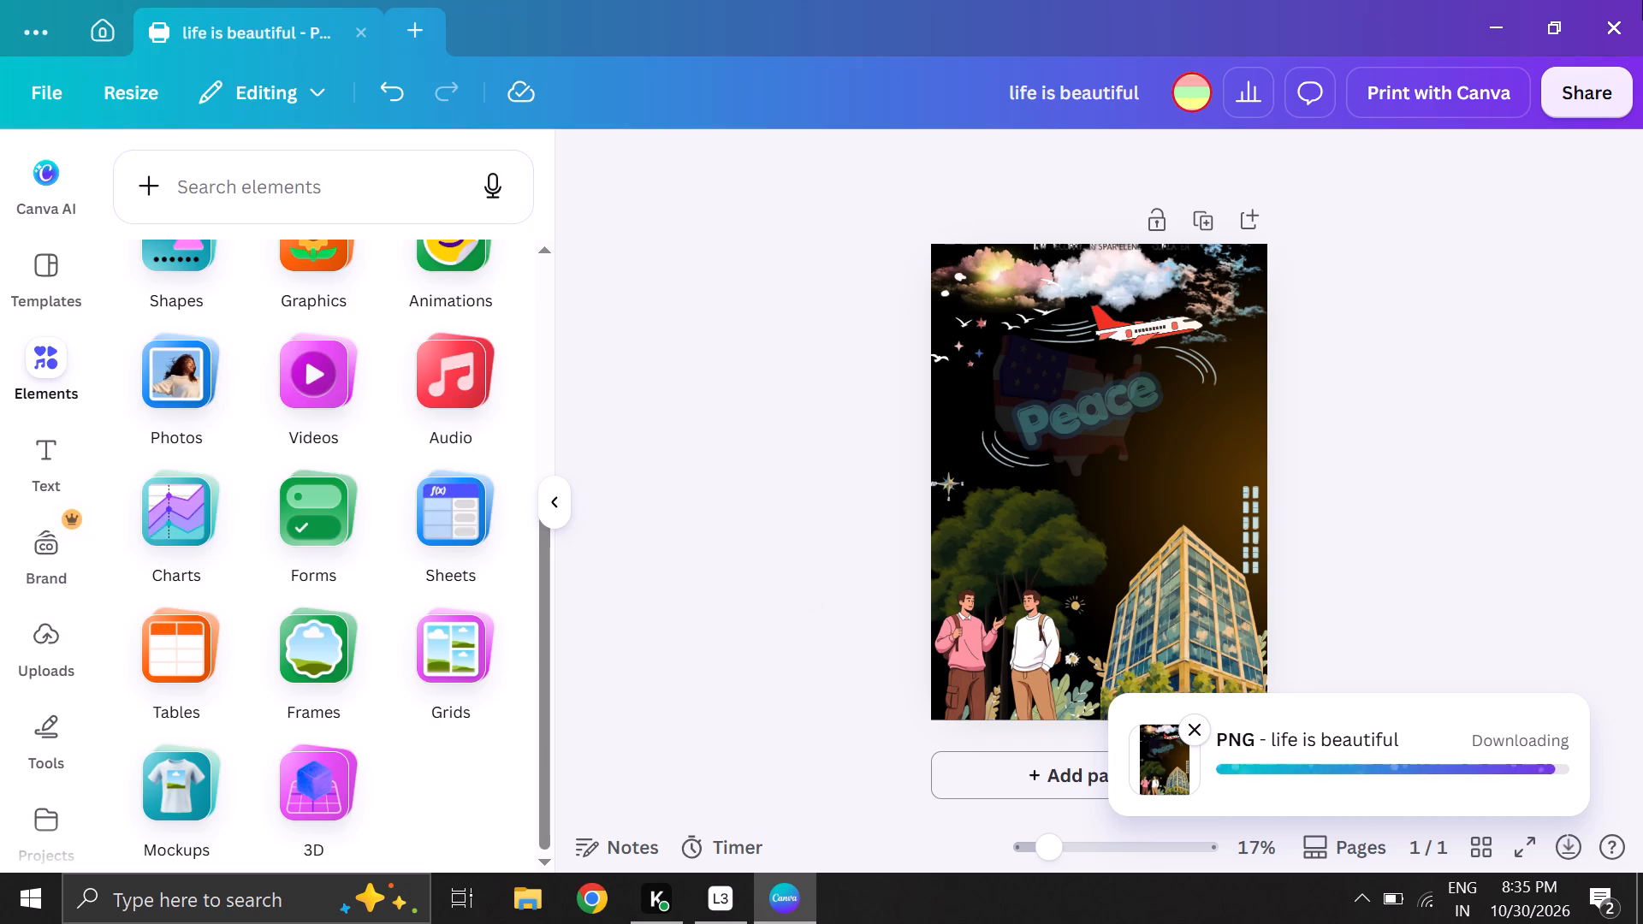